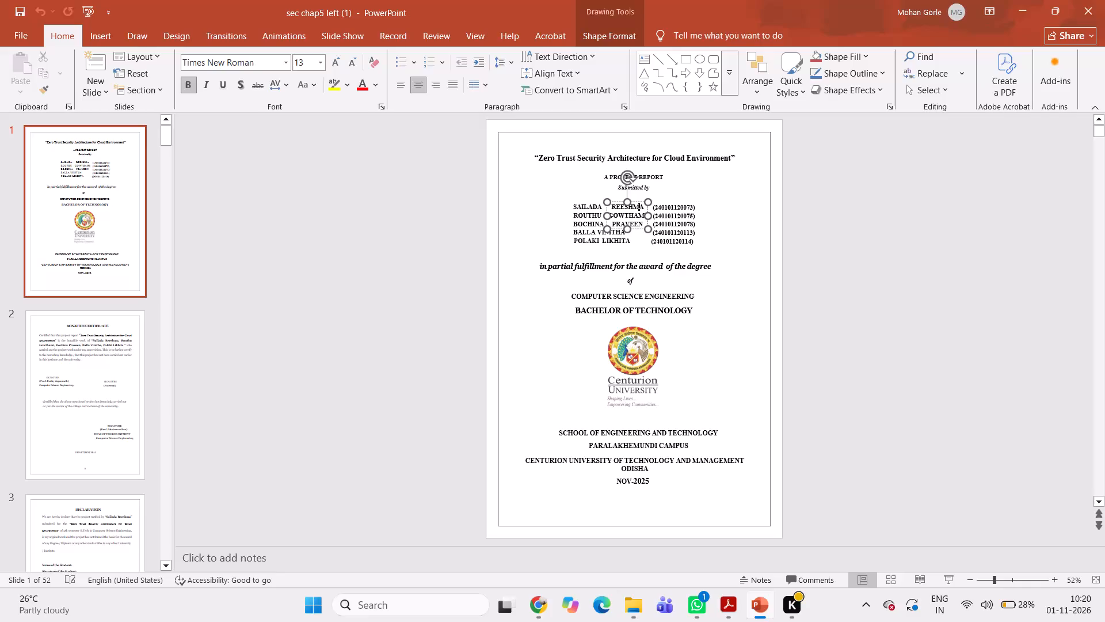
Delete the two text boxes holding the first three student names and surnames on the title page.
drag(707, 245, 559, 200)
key(BackSpace)
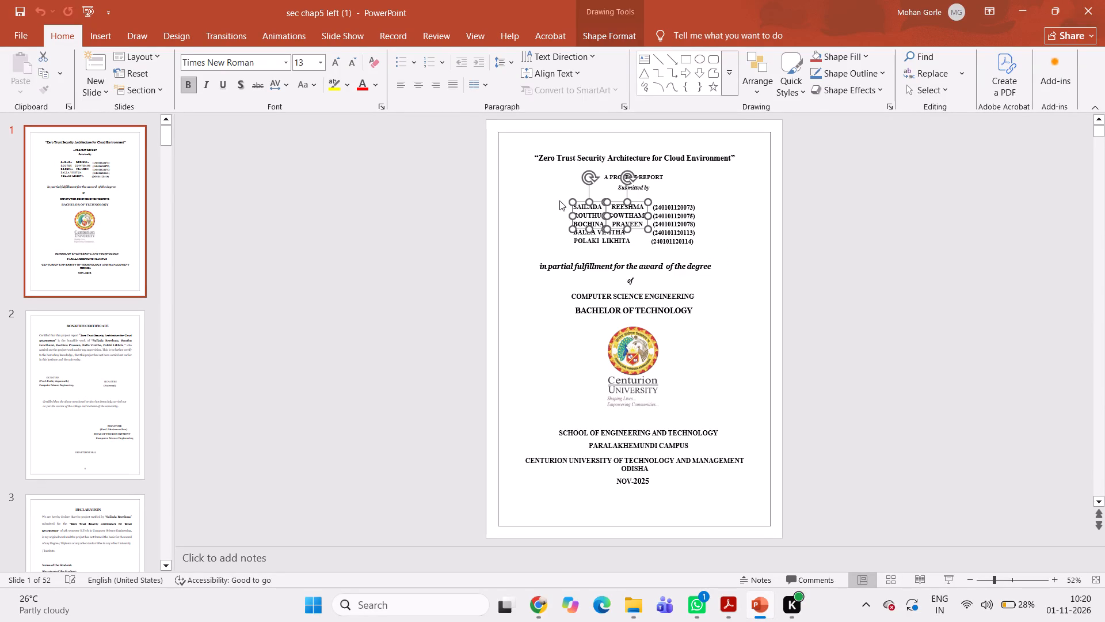
drag(706, 242, 612, 229)
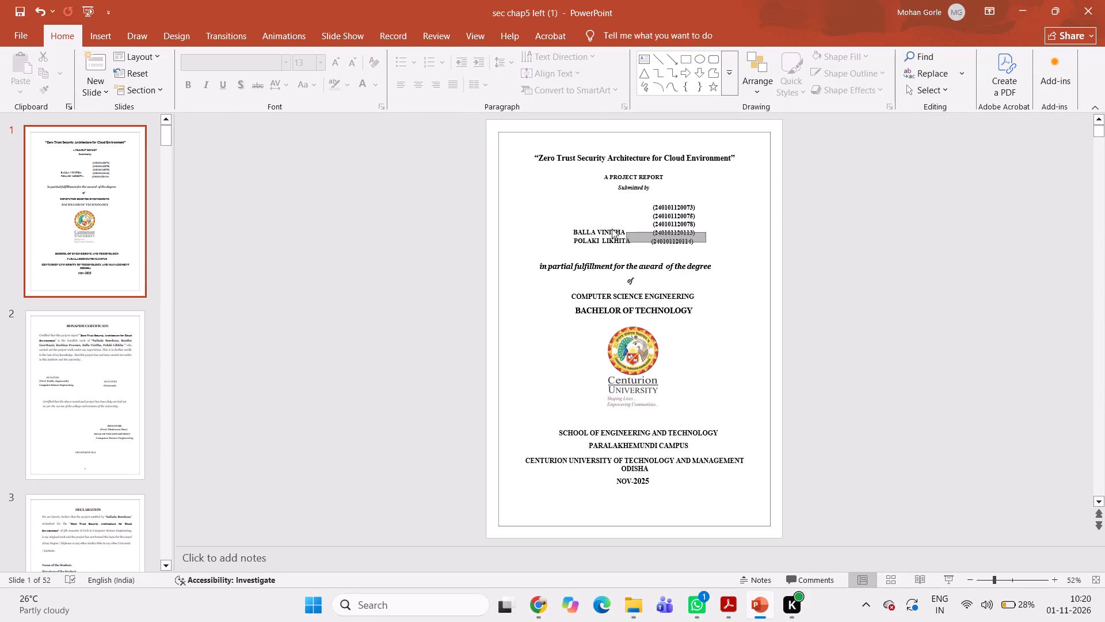
drag(612, 229, 554, 208)
key(BackSpace)
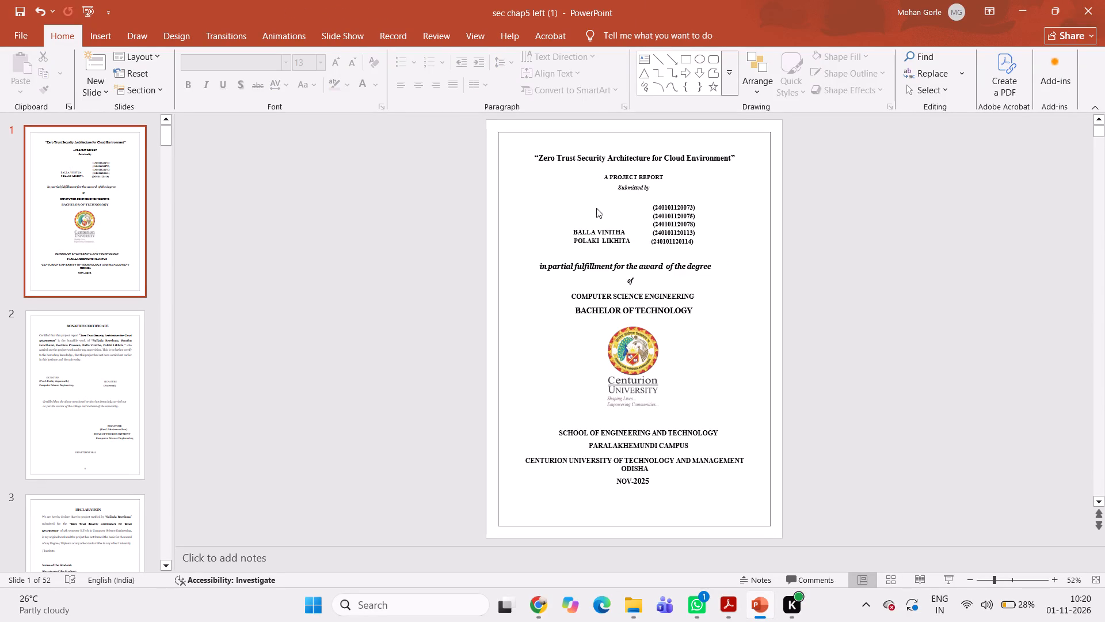
Clear the two remaining student names from their text box on the title page, keeping the empty box.
click(605, 233)
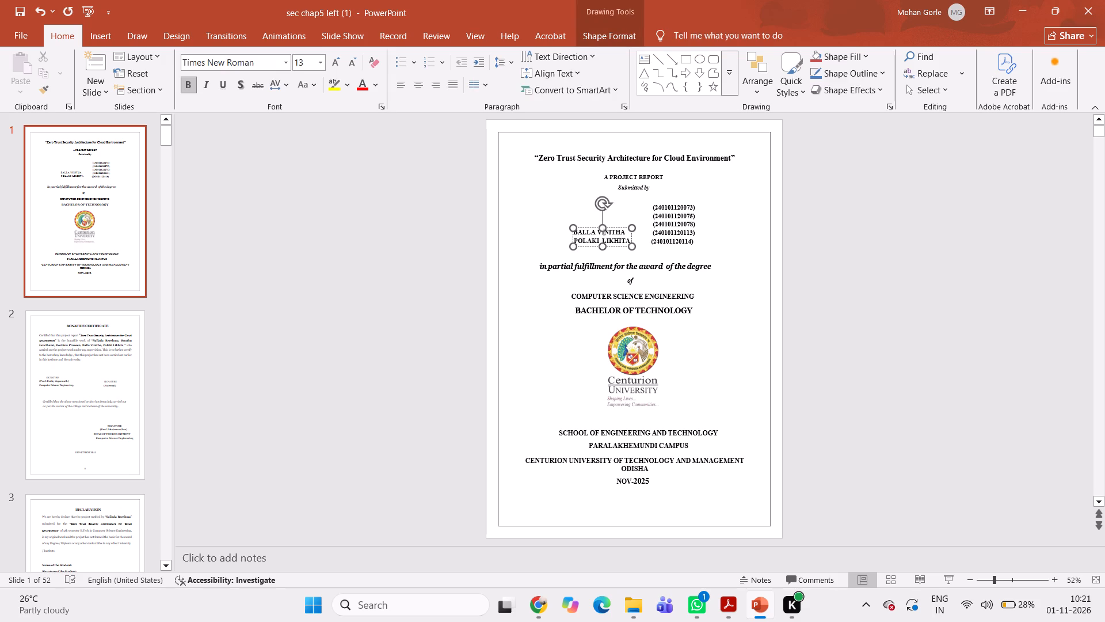
click(629, 238)
key(BackSpace)
key(BackSpace)
key(BackSpace)
key(BackSpace)
key(BackSpace)
key(BackSpace)
key(BackSpace)
key(BackSpace)
key(BackSpace)
key(BackSpace)
key(BackSpace)
key(BackSpace)
key(BackSpace)
key(BackSpace)
key(BackSpace)
key(BackSpace)
key(BackSpace)
key(BackSpace)
key(BackSpace)
key(BackSpace)
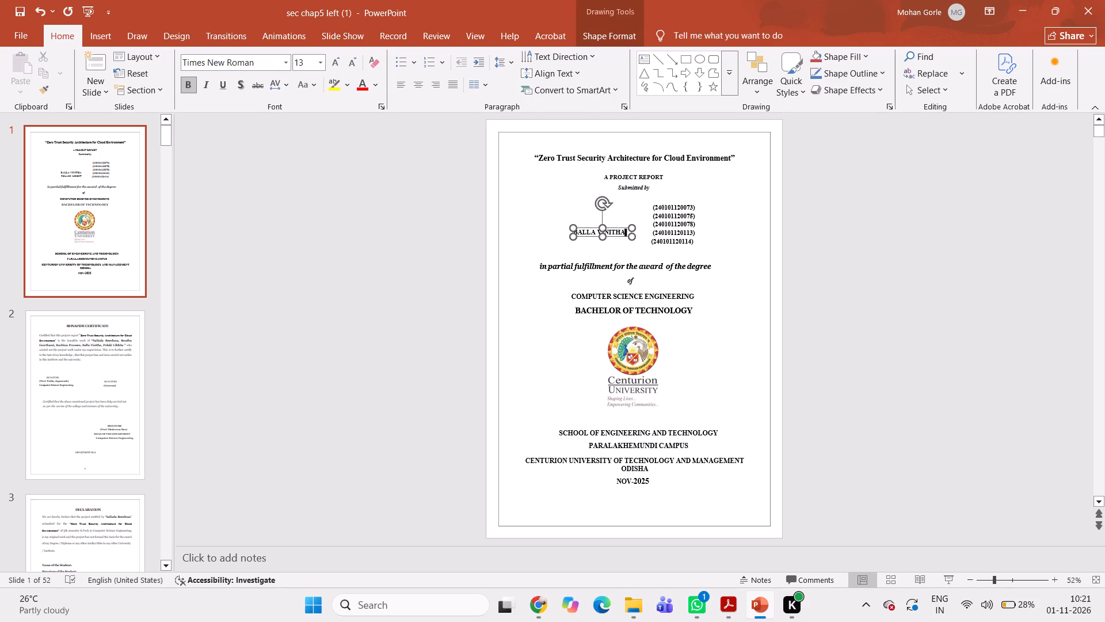
key(BackSpace)
key(BackSpace)
key(BackSpace)
Enter the first new student's name in the emptied text box and widen the box so it fits on one line.
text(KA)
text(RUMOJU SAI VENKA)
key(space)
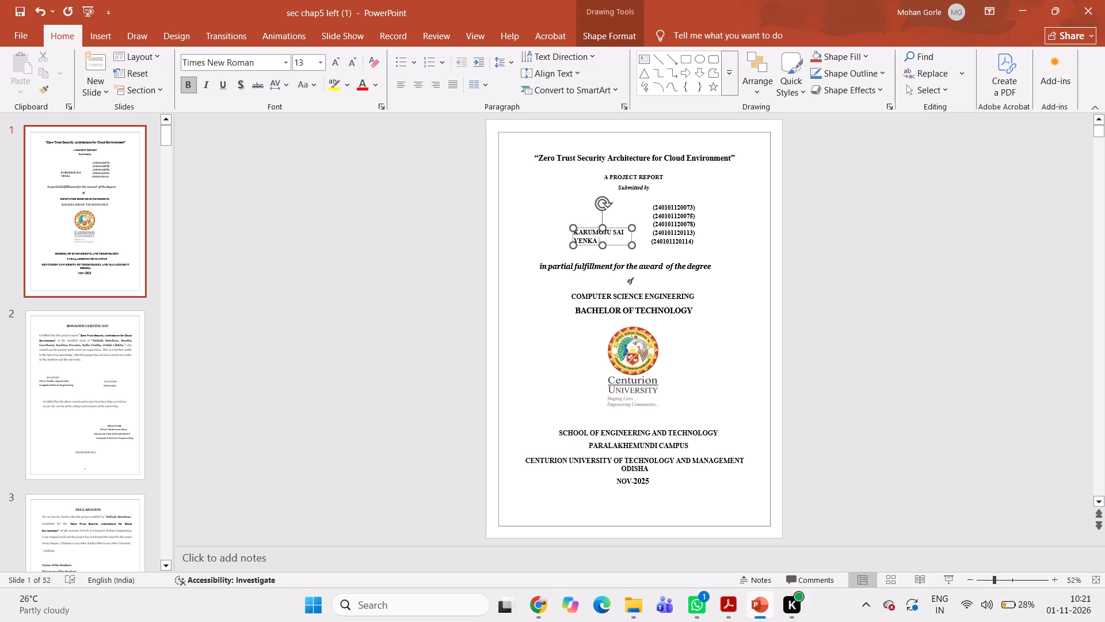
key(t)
drag(573, 245, 540, 247)
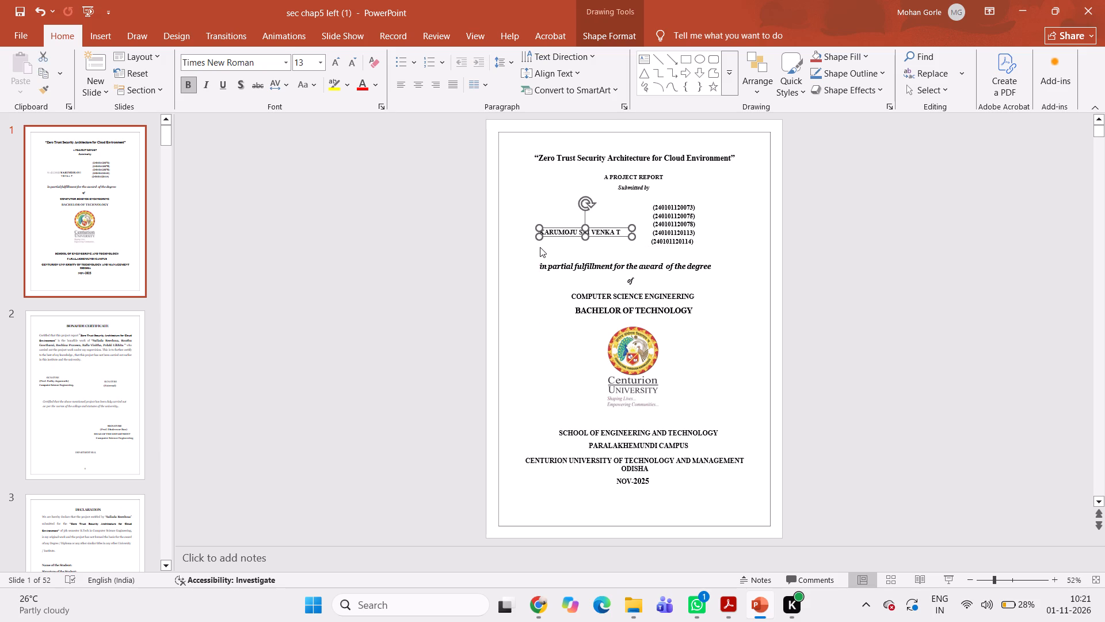
Add the second student's name on a new line below the first name.
click(621, 230)
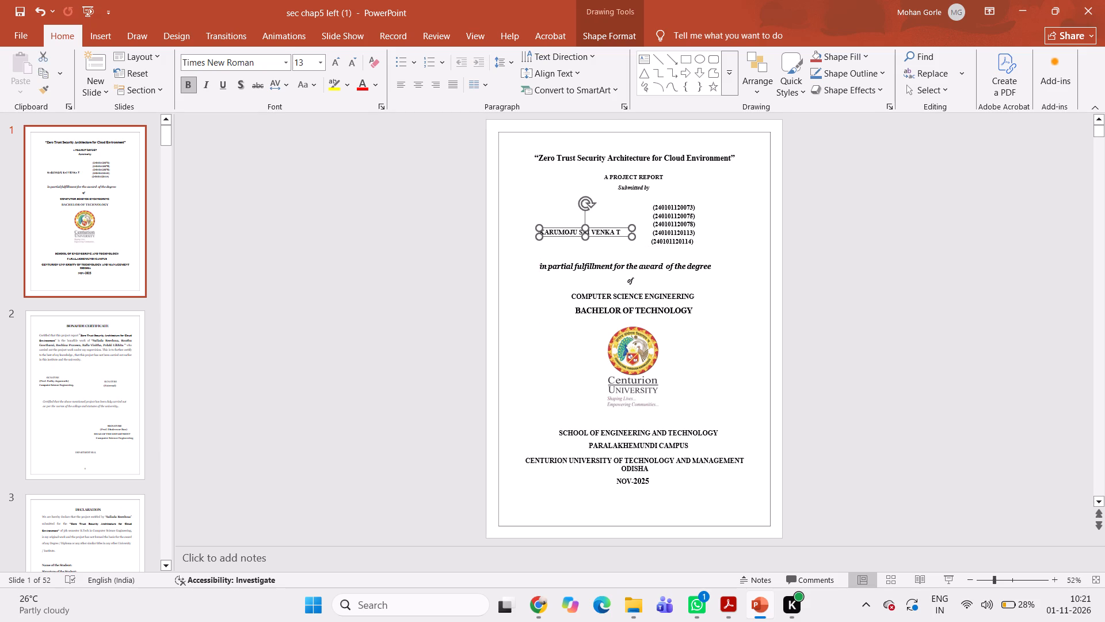
click(620, 230)
key(Return)
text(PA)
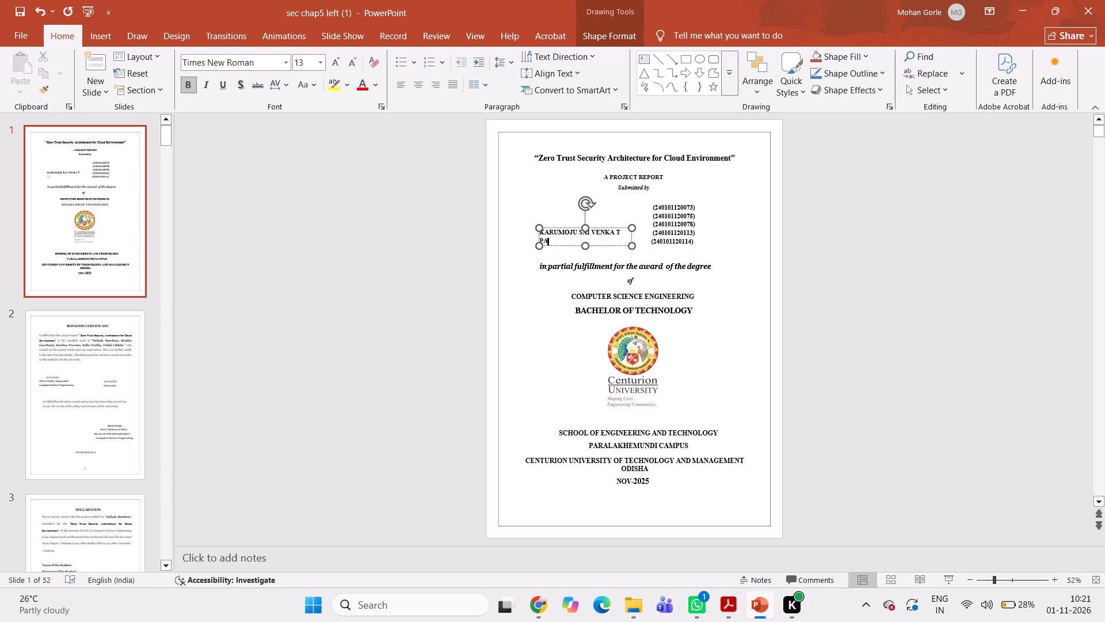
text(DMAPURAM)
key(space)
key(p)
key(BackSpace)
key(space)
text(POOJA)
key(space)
Add the third student's name on a new line and correct the spelling of the surname.
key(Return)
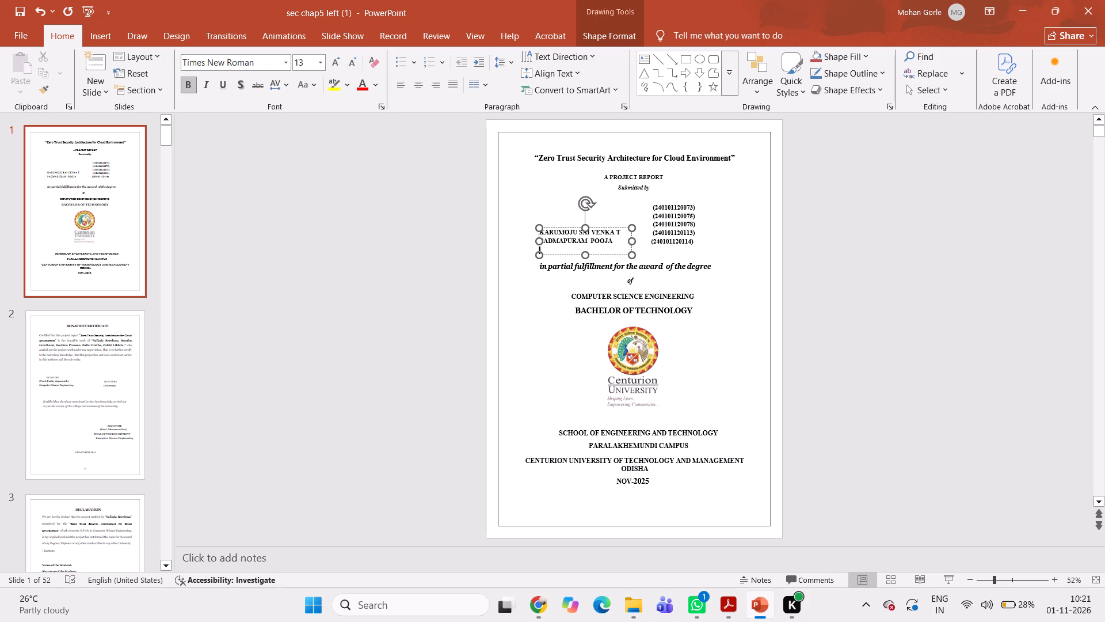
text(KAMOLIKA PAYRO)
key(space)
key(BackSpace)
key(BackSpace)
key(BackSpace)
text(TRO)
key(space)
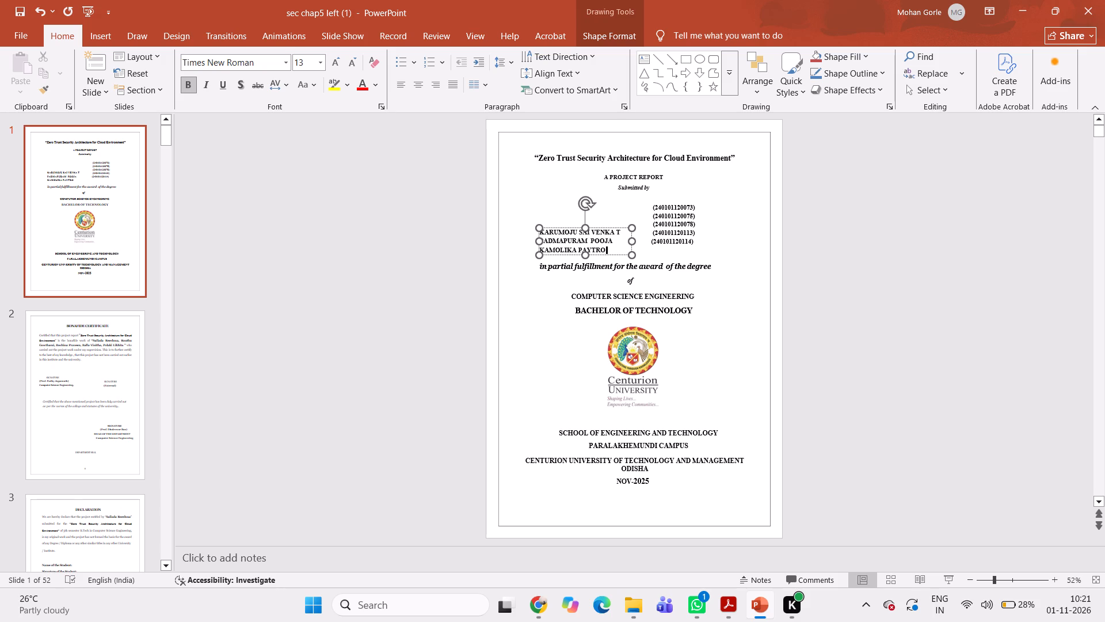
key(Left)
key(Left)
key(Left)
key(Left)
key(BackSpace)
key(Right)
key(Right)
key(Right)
Add the fourth student's name on a new line and correct its spelling.
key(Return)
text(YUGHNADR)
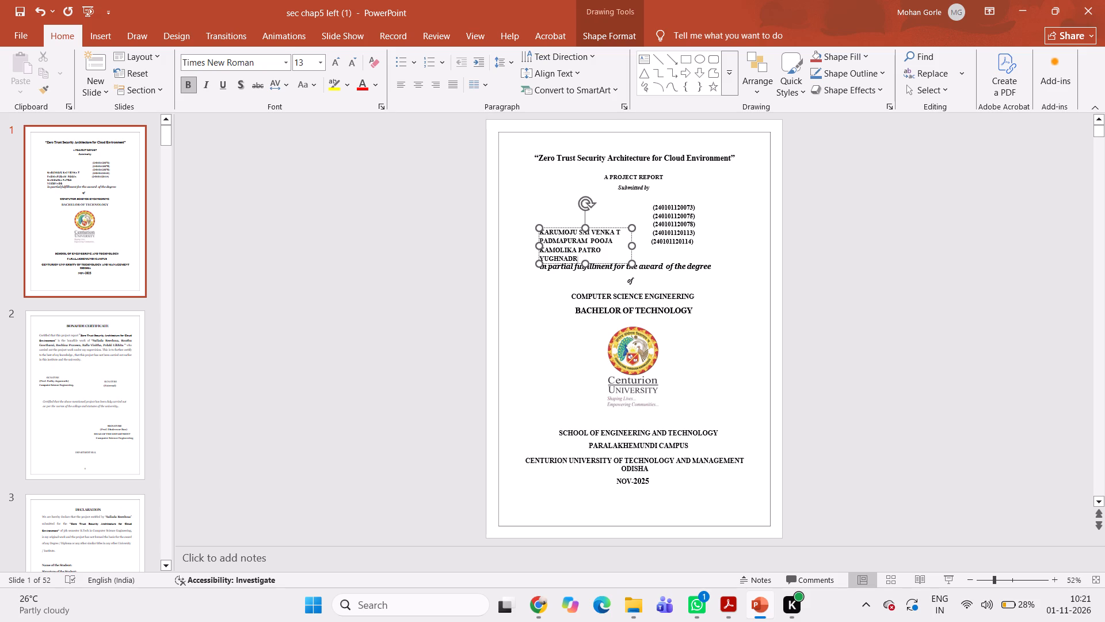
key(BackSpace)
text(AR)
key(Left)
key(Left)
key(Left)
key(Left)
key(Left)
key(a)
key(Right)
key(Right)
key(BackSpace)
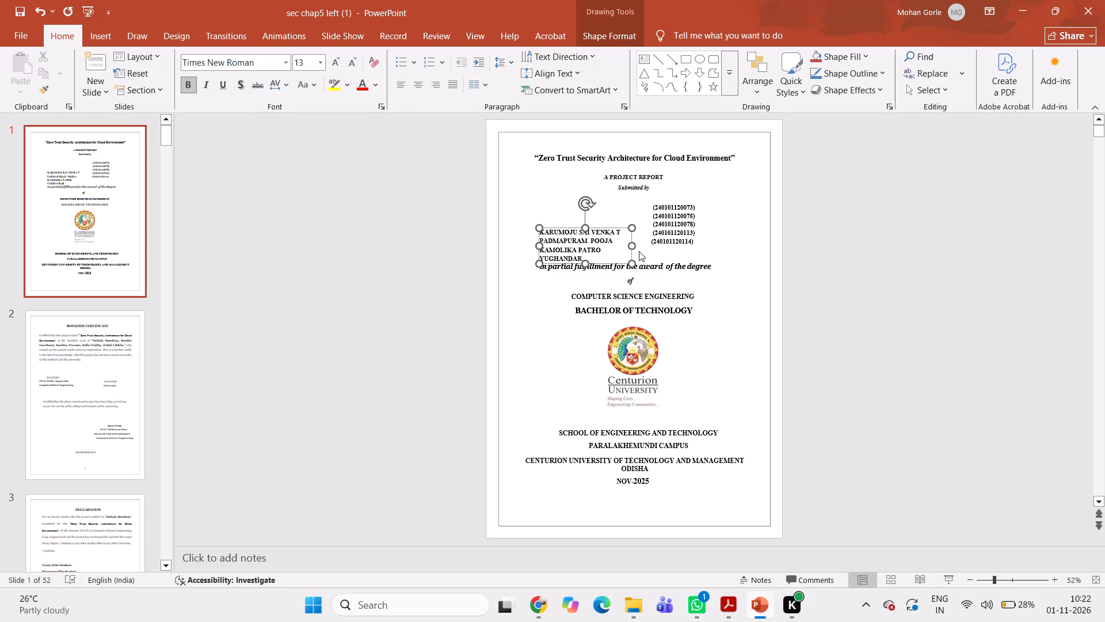
Copy the first ID number from the list of student numbers beside the names.
click(621, 229)
drag(651, 206, 692, 208)
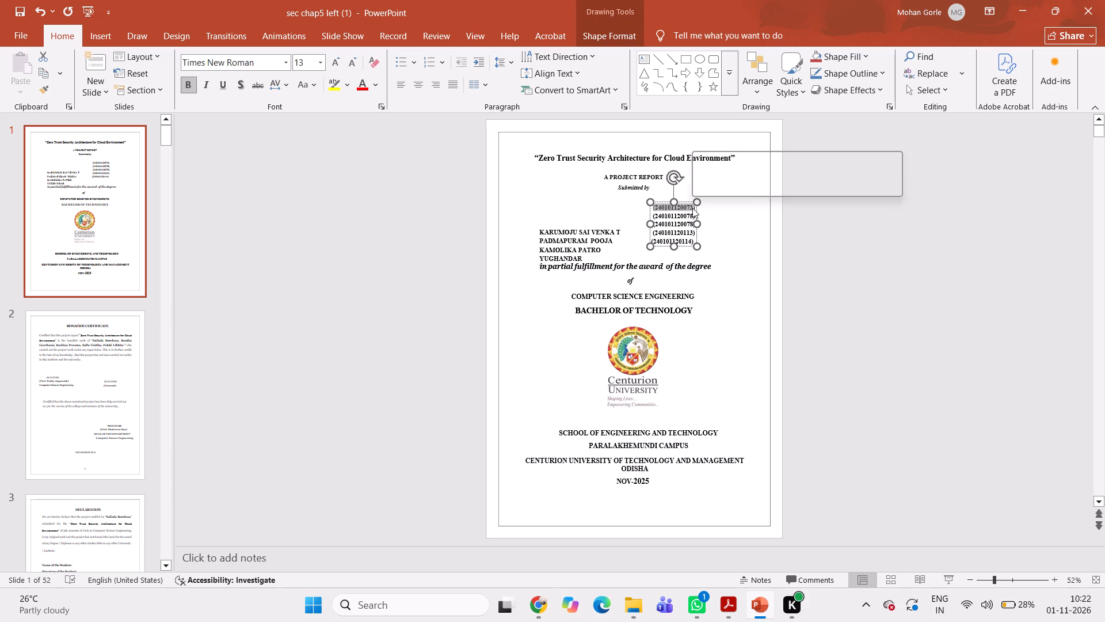
key(ctrl+c)
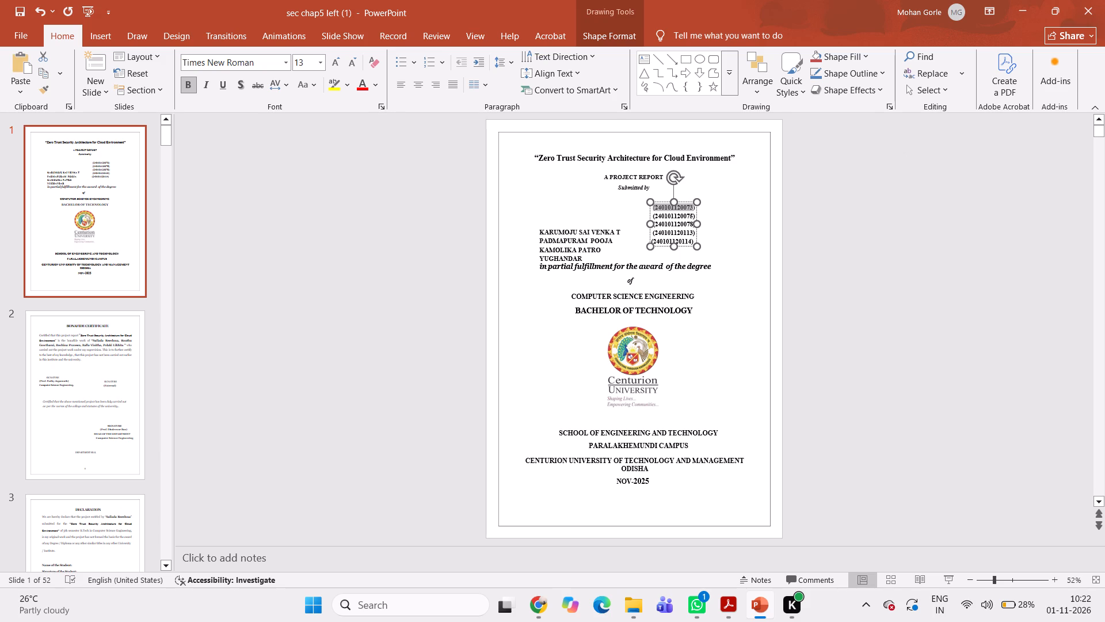
Remove the stray space inside the last word of the first student's name.
click(622, 228)
click(622, 229)
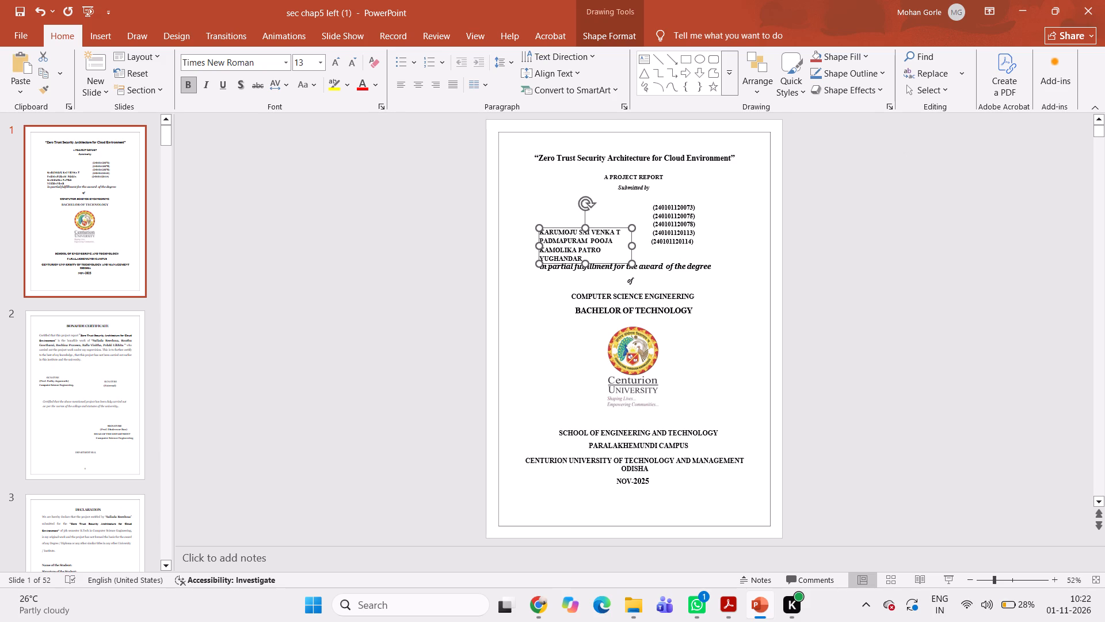
click(623, 233)
click(609, 230)
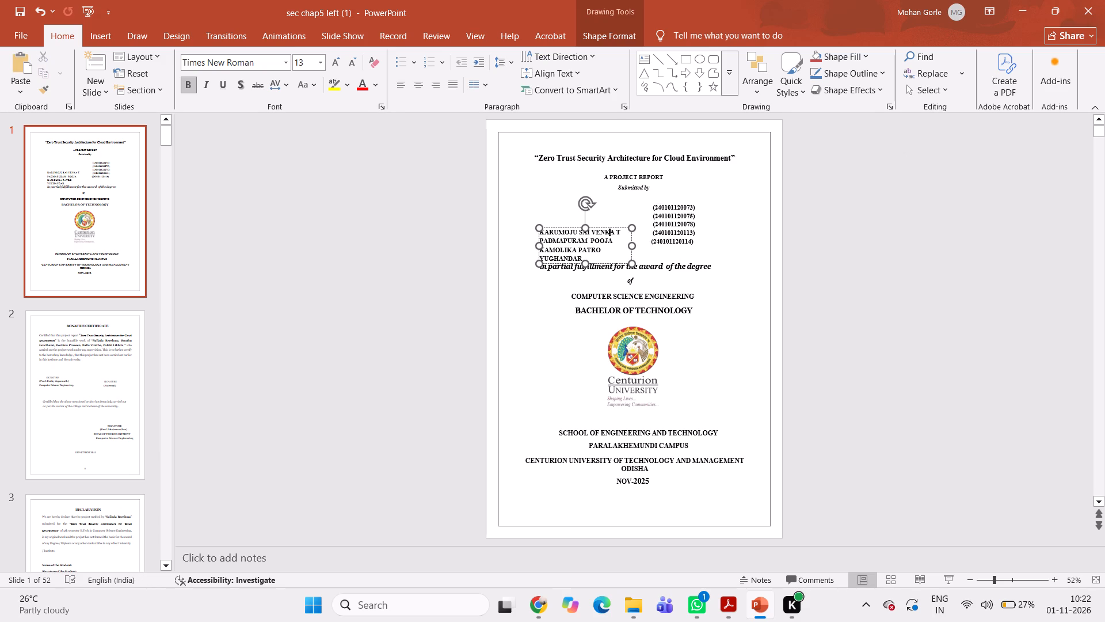
key(Right)
key(Right)
key(BackSpace)
key(Right)
Paste the copied ID number after the first student's name, separated by spaces, and widen the text box so it fits on that line.
key(Right)
key(Left)
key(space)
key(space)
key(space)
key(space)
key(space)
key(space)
key(ctrl+v)
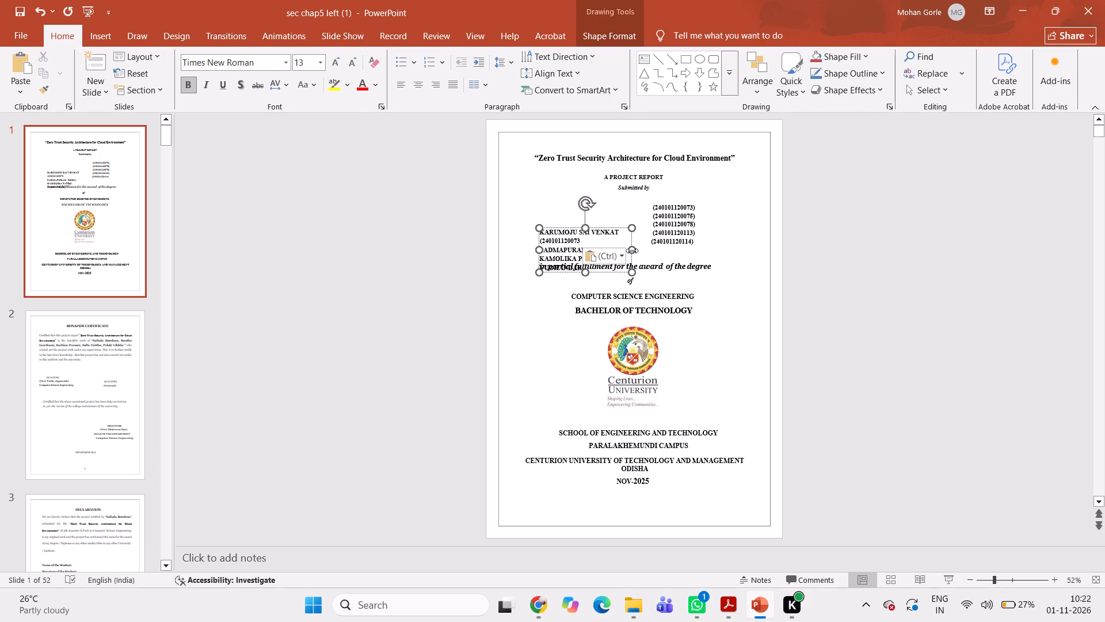
drag(632, 251, 760, 242)
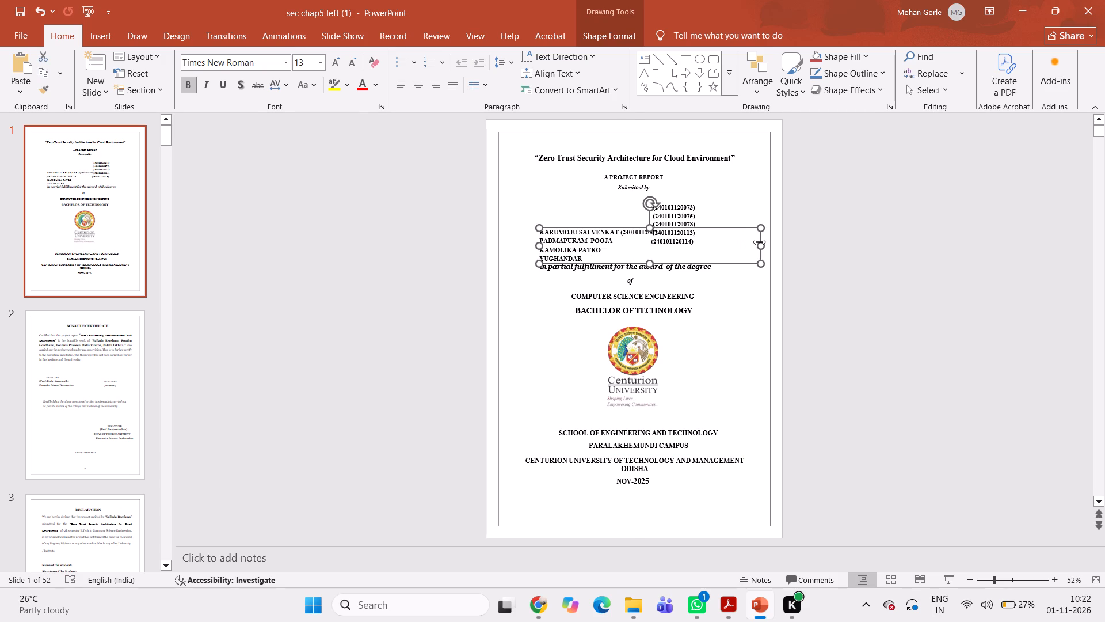
click(702, 214)
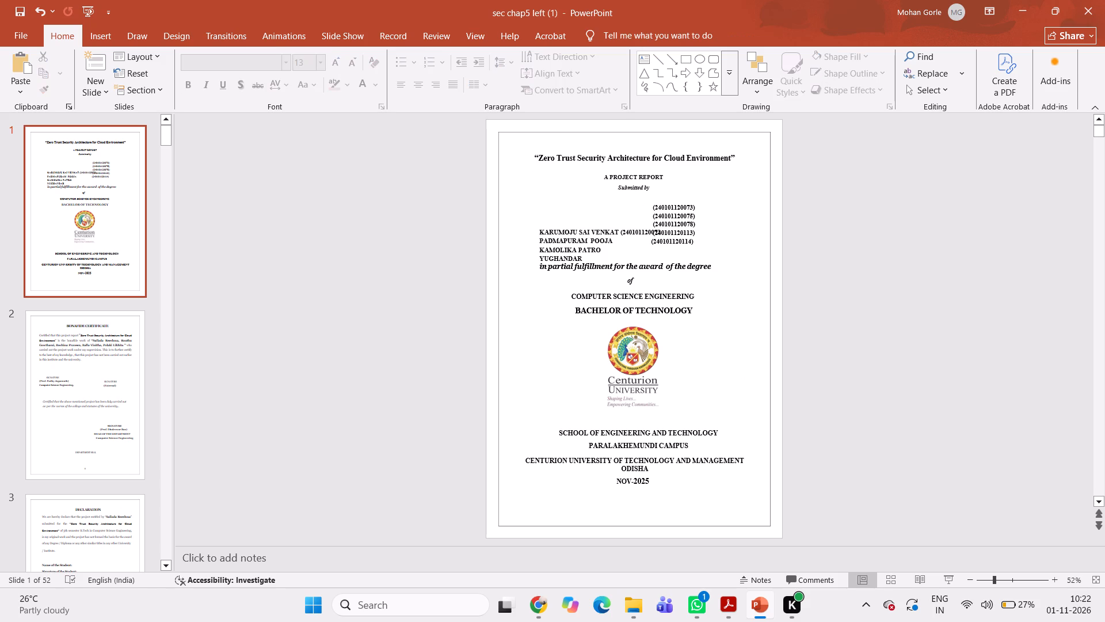
Delete the separate text box holding the old list of student ID numbers beside the names.
click(687, 210)
click(690, 202)
key(BackSpace)
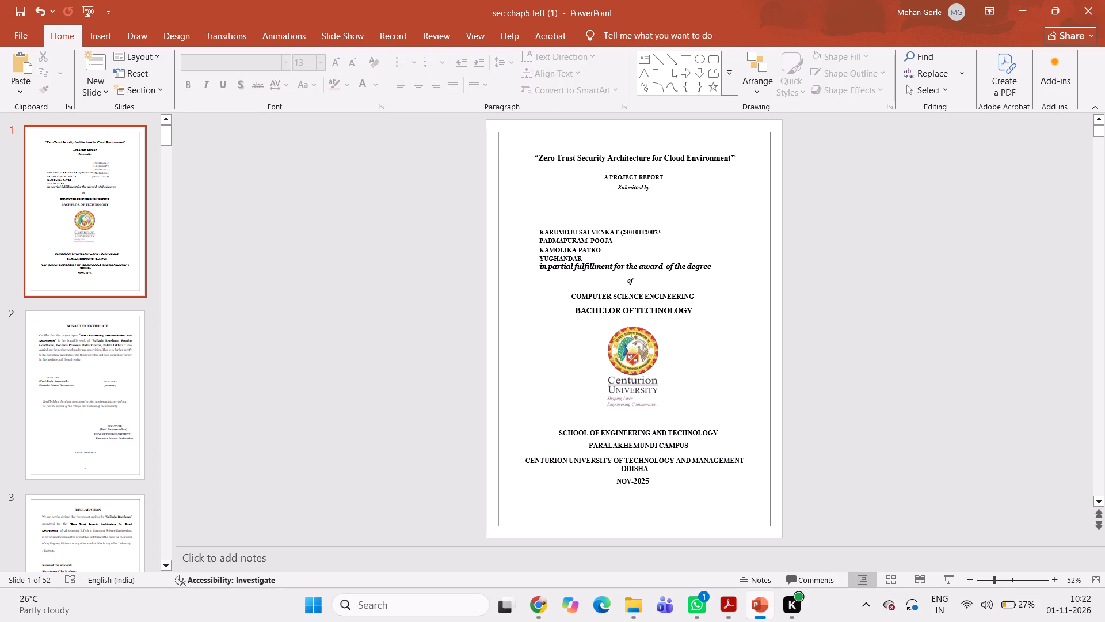
Move the student names text box up so it sits just below the "Submitted by" line.
click(657, 246)
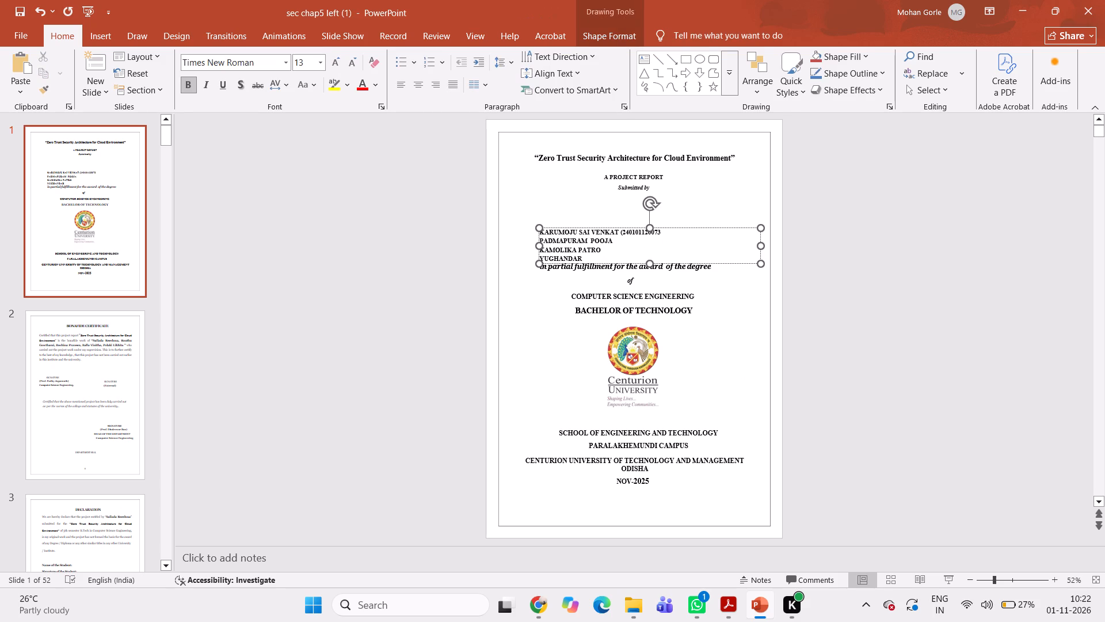
click(667, 226)
key(Up)
key(Up)
key(Up)
key(Up)
key(Up)
key(Up)
key(Up)
key(Up)
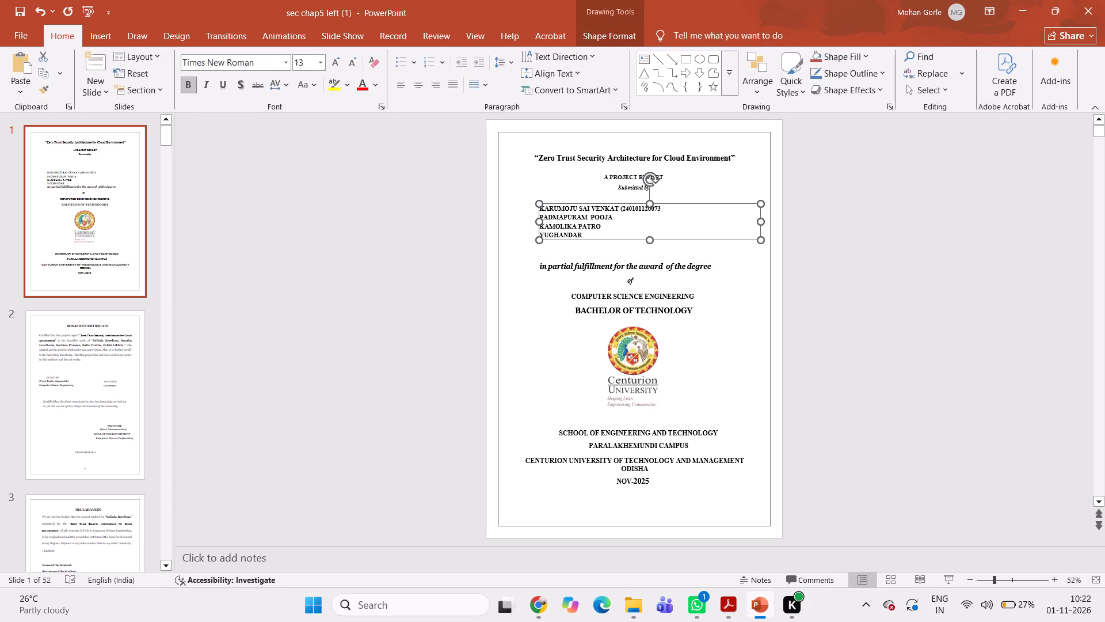
key(Up)
key(Up)
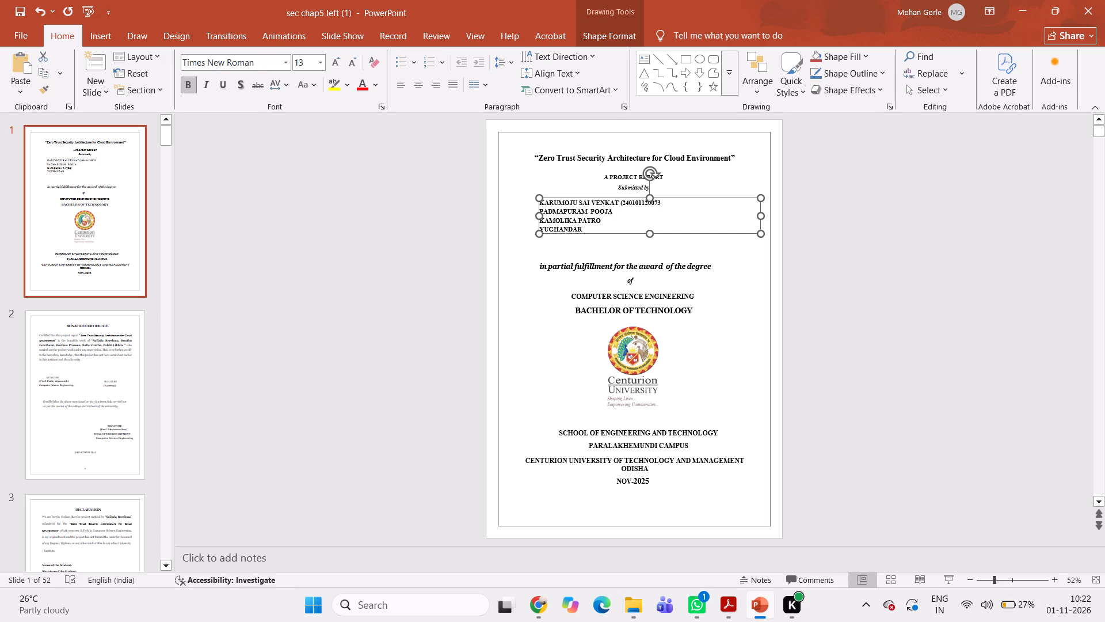
Replace the last four digits of the first student's ID number with the correct ones and add the closing parenthesis.
click(659, 202)
key(Right)
key(BackSpace)
key(BackSpace)
key(BackSpace)
key(BackSpace)
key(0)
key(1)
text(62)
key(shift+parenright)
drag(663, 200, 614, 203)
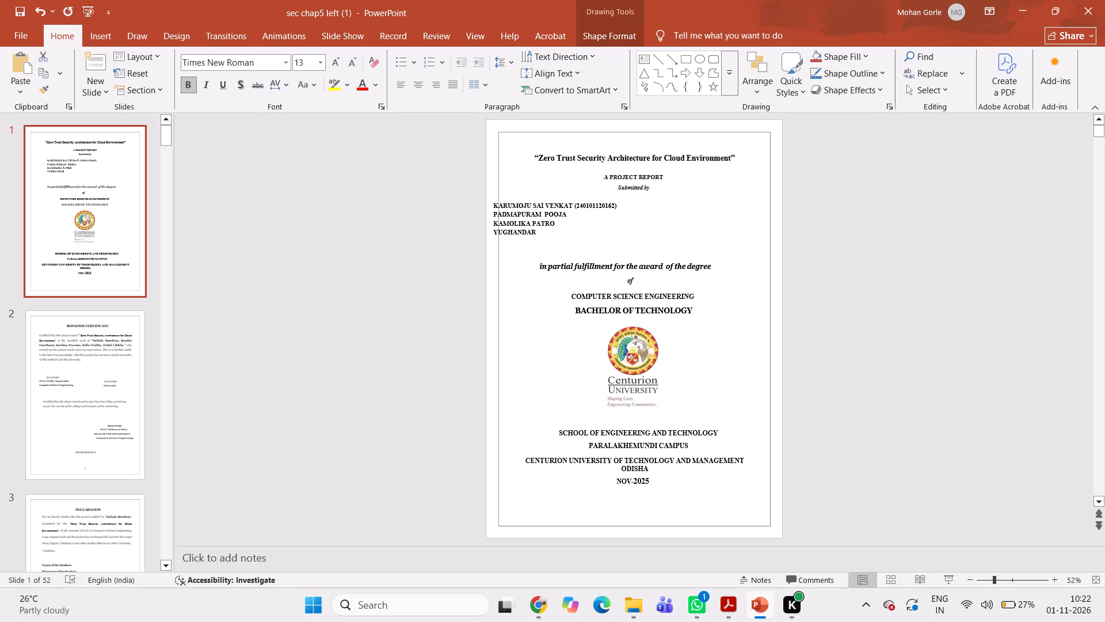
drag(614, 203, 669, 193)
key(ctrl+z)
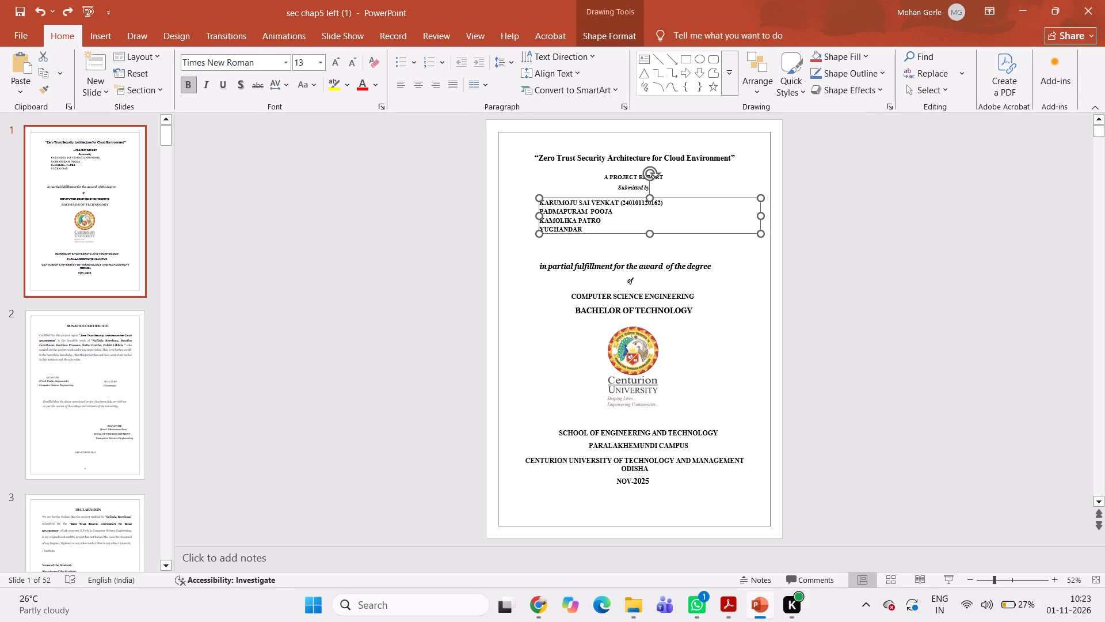
Copy the first student's ID number with its opening parenthesis but without the closing one.
drag(661, 203, 621, 199)
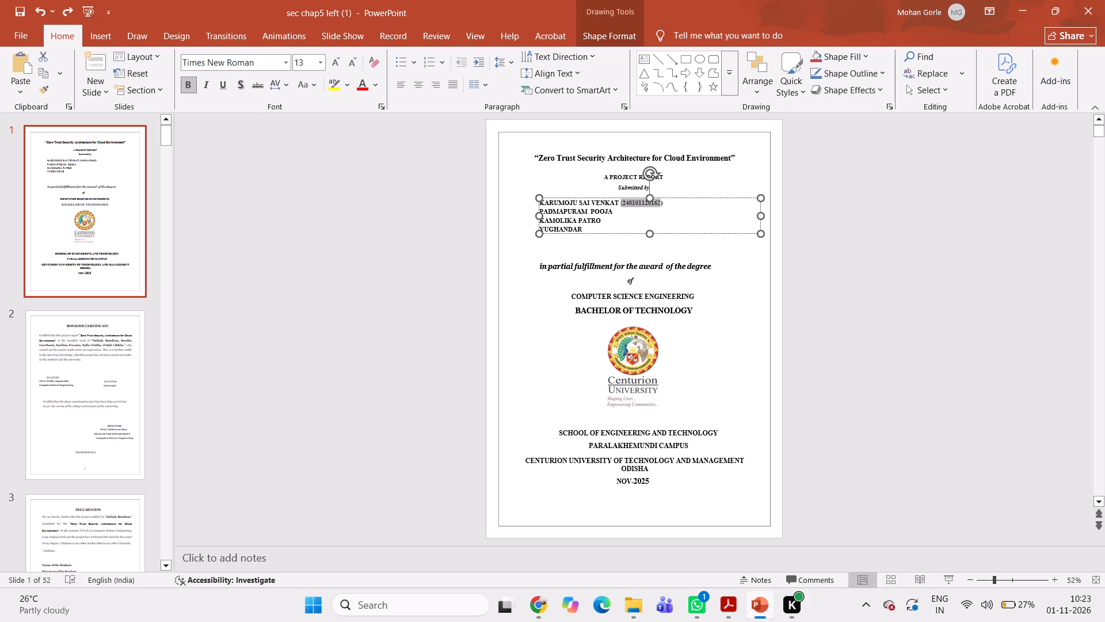
drag(621, 199, 621, 202)
drag(621, 202, 620, 203)
key(ctrl+c)
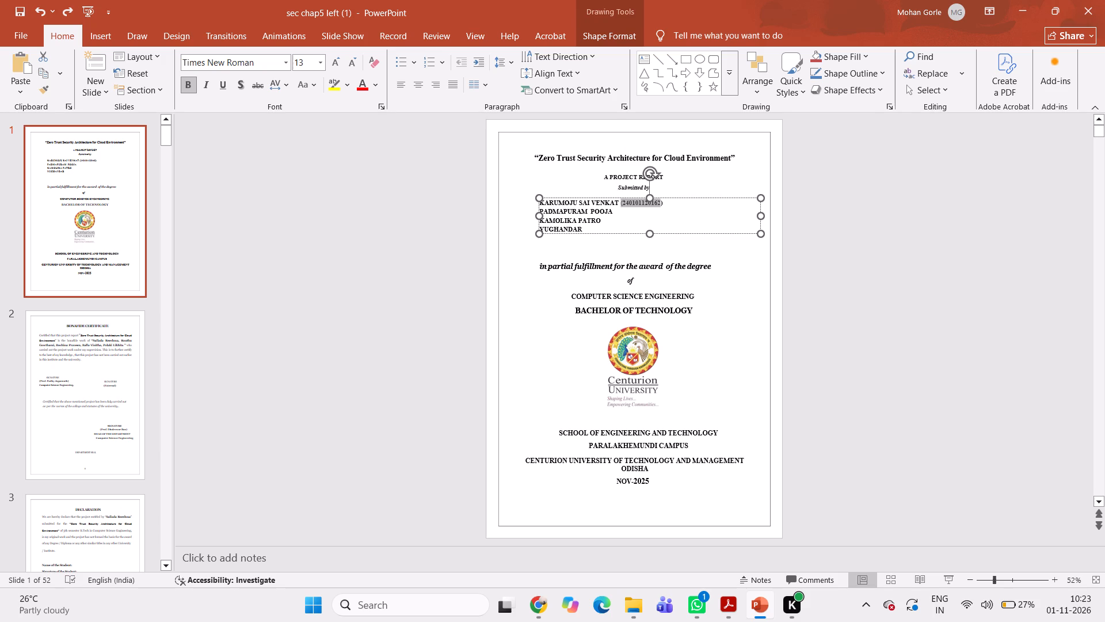
Insert five spaces after the second student's name on the title page.
click(619, 214)
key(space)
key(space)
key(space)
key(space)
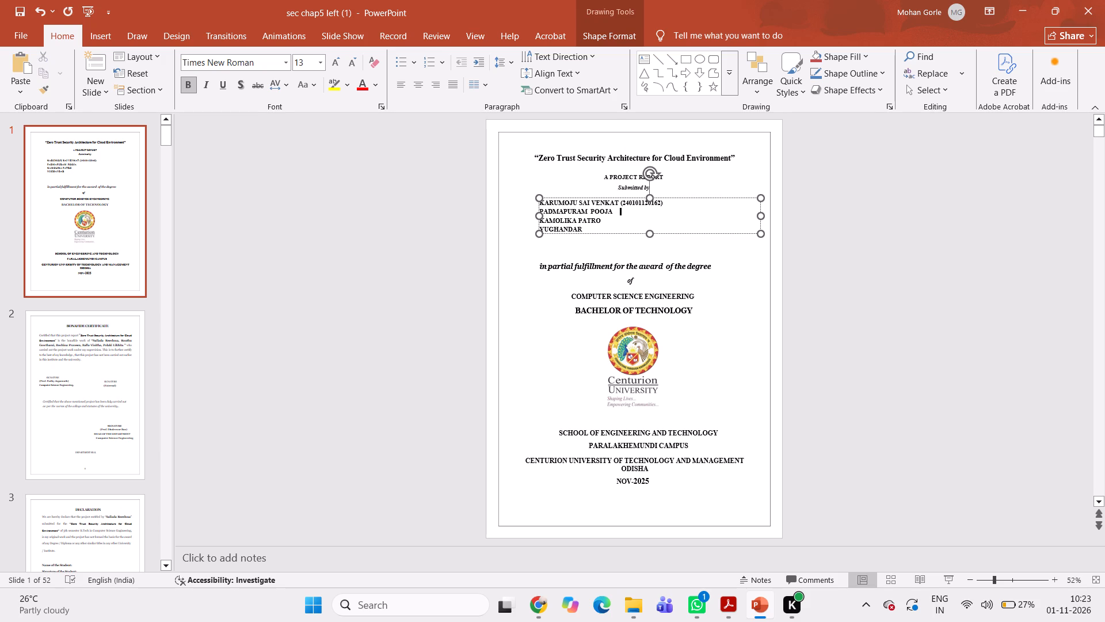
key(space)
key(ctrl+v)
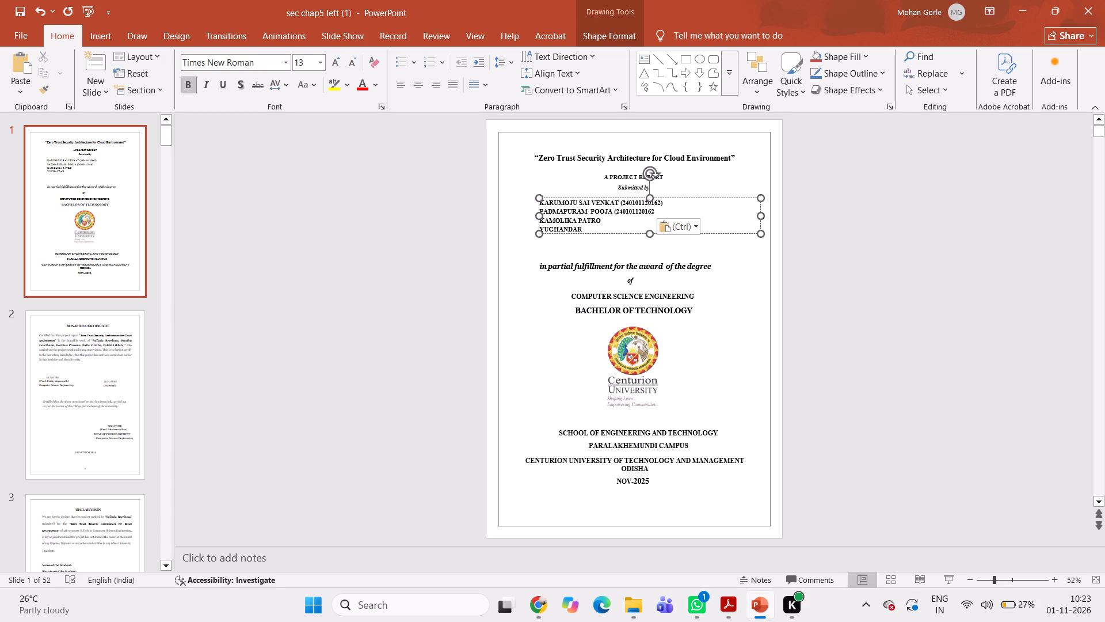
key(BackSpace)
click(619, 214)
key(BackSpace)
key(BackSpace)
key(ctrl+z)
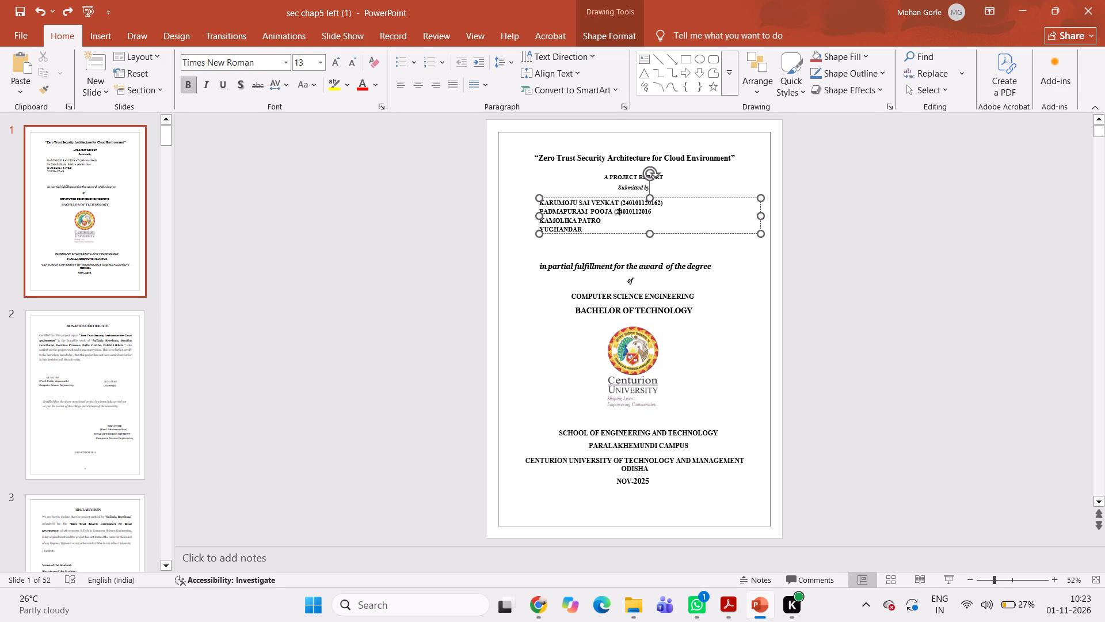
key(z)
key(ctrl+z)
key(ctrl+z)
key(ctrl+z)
Paste the copied ID number after the second student's name, replace its last two digits with that student's, and close the parenthesis.
key(ctrl+v)
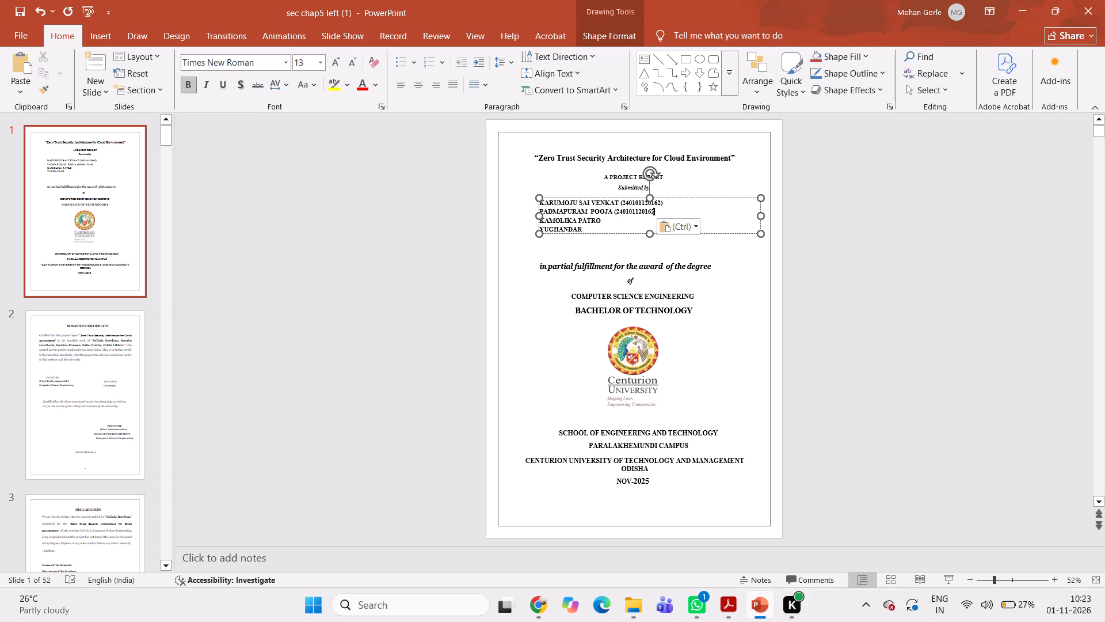
key(BackSpace)
key(BackSpace)
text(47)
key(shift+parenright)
Add the third student's ID number after the name, spaced by a tab, from the copied number with adjusted ending and closing parenthesis.
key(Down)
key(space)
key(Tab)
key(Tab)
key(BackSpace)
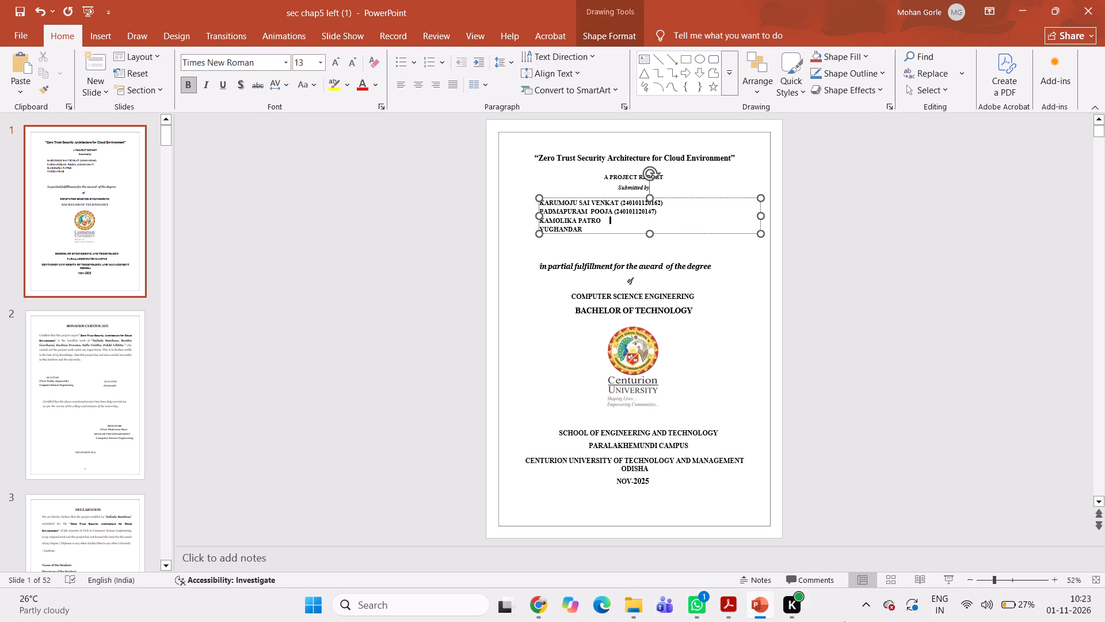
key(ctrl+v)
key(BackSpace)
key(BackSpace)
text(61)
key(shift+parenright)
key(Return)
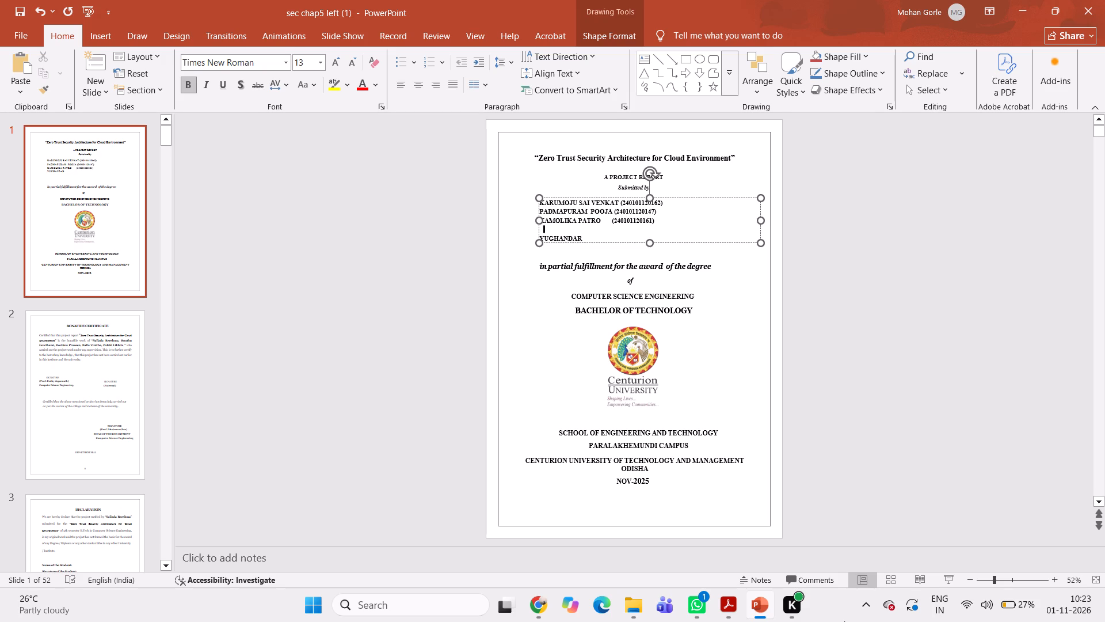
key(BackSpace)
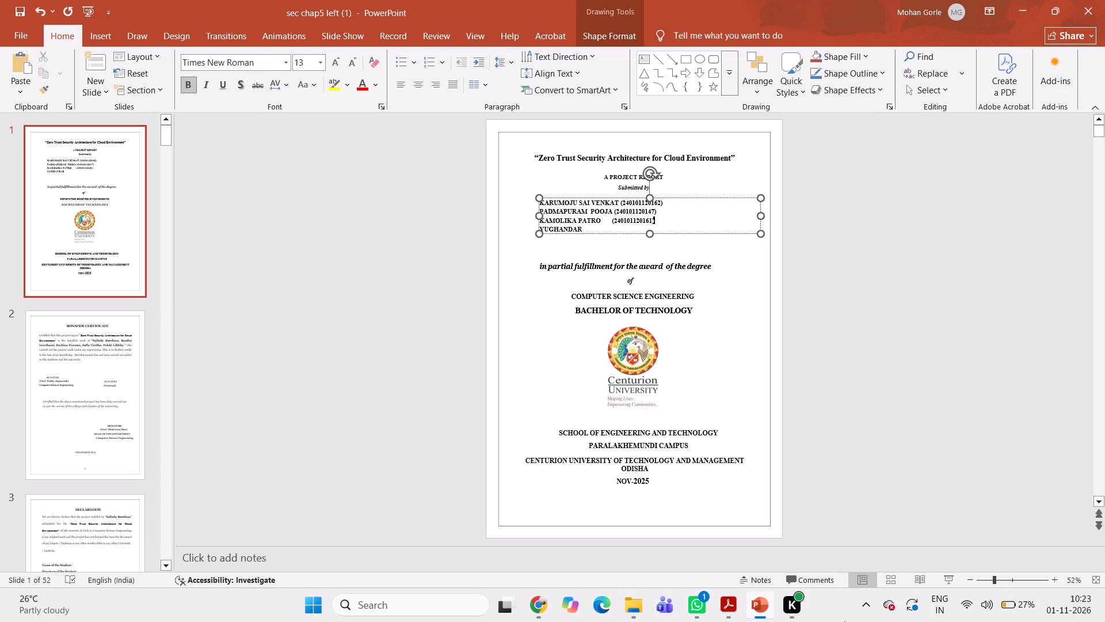
Add the fourth student's ID number after a tab, using the copied number with its last three digits replaced and the parenthesis closed.
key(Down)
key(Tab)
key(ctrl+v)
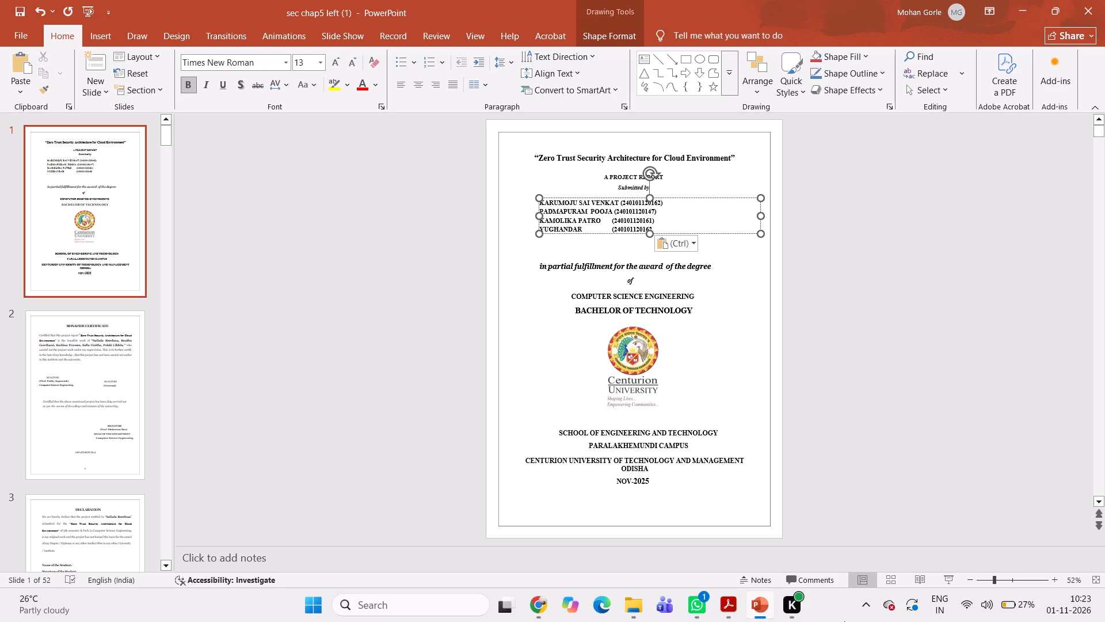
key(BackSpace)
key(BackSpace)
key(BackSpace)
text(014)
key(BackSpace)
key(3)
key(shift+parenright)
click(731, 291)
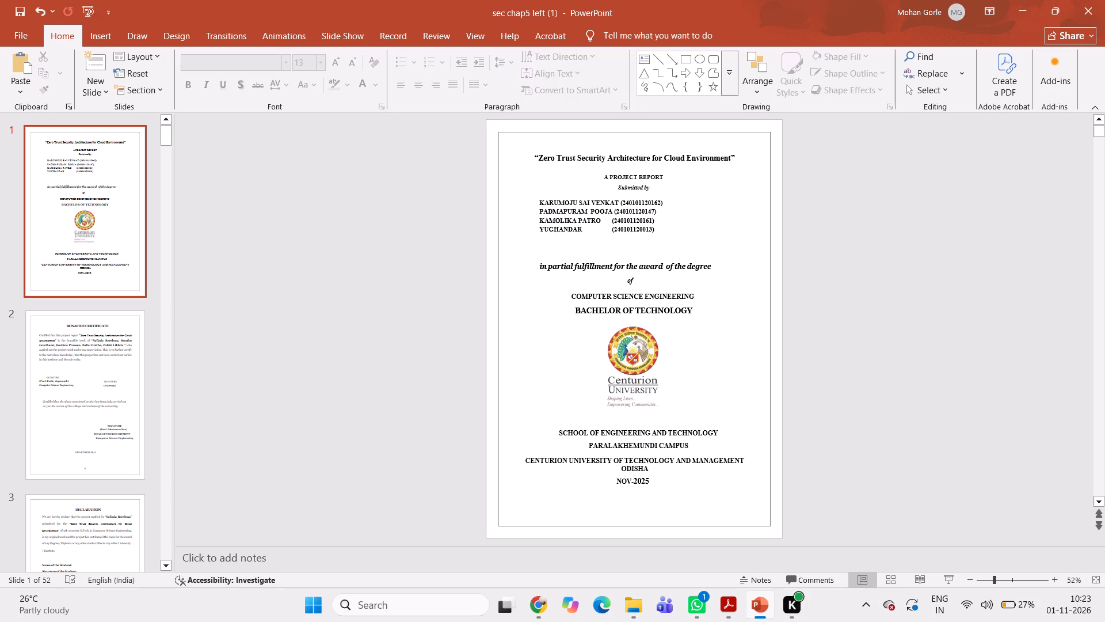
Insert five more spaces between the first student's name and the ID number in parentheses.
click(620, 202)
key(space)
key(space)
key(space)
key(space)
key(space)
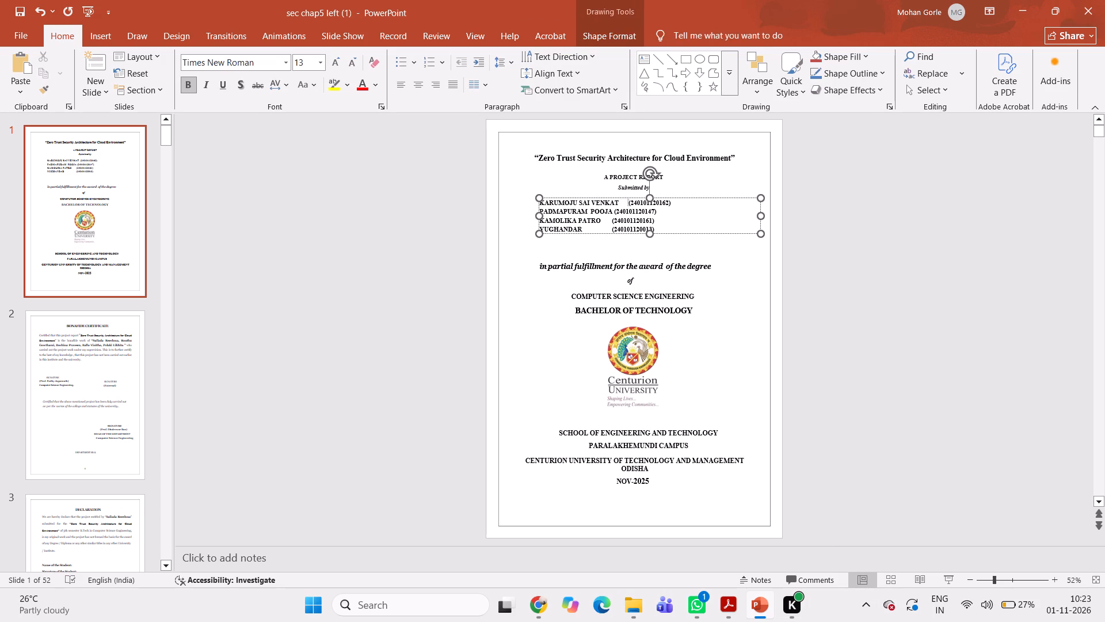
Insert one more space between the first student's name and the ID number in parentheses.
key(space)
Insert ten spaces before the second student's parenthesised ID number to align it with the one above.
key(Down)
key(Left)
key(Left)
key(Left)
key(Left)
key(Left)
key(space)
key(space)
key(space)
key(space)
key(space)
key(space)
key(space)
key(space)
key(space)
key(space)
Insert twelve spaces before the third student's parenthesised ID number to align it with the ID numbers above.
key(Down)
key(Left)
key(Left)
key(Left)
key(Left)
key(Left)
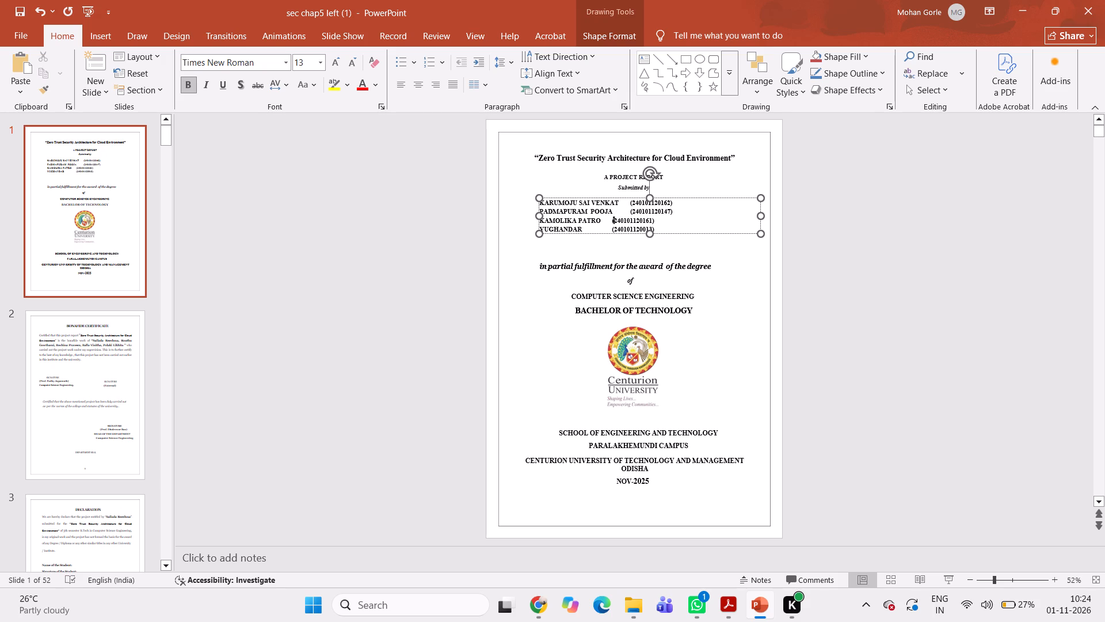
key(Left)
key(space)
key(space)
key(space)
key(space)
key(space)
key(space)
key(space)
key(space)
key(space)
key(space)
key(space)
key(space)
Insert twelve spaces before the fourth student's parenthesised ID number to align it with the ID numbers above.
key(Left)
key(Left)
key(Left)
key(Left)
key(Left)
key(Left)
key(Down)
key(Left)
key(Left)
key(Left)
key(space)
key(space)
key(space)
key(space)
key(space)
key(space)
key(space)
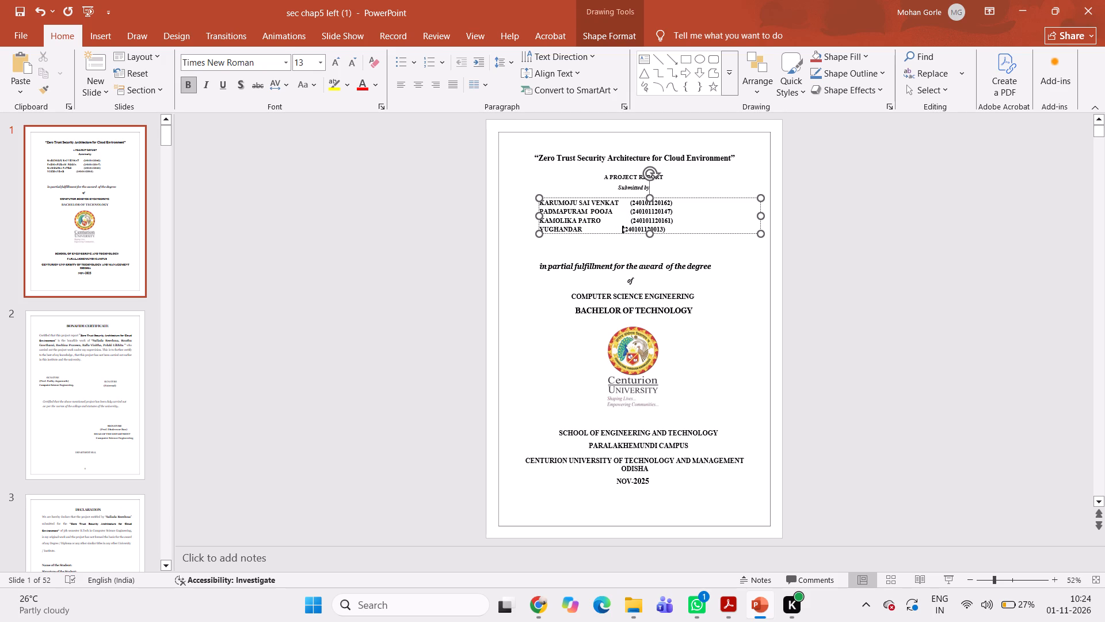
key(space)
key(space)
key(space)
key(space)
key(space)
Remove one space before the ID number on each of the third, fourth and second students' lines.
key(Up)
key(BackSpace)
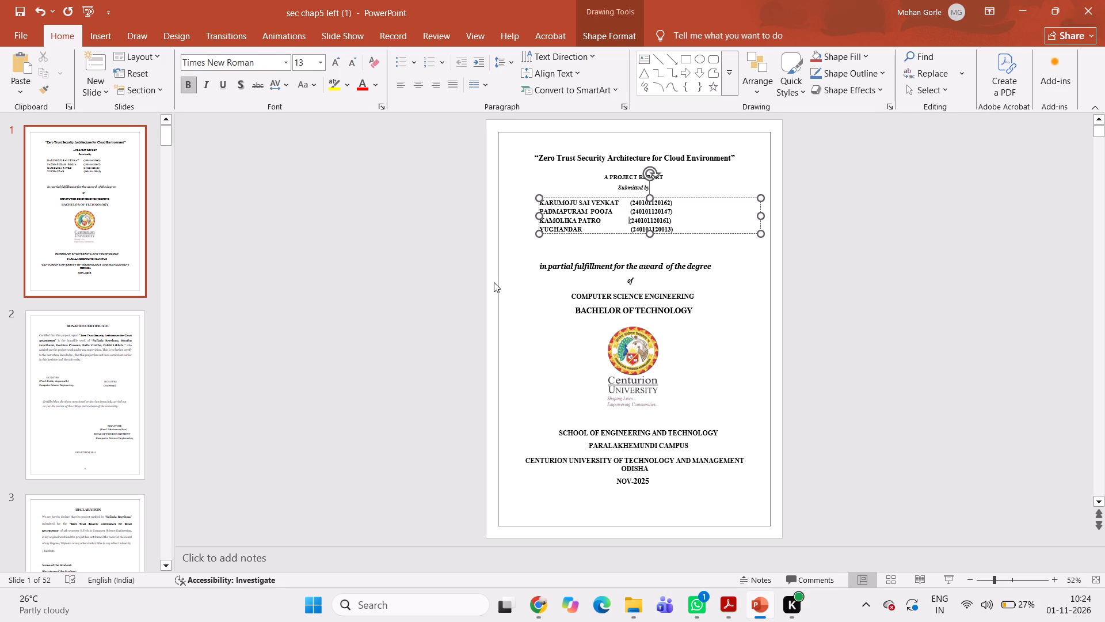
key(Right)
key(Down)
key(BackSpace)
key(Up)
key(Up)
key(BackSpace)
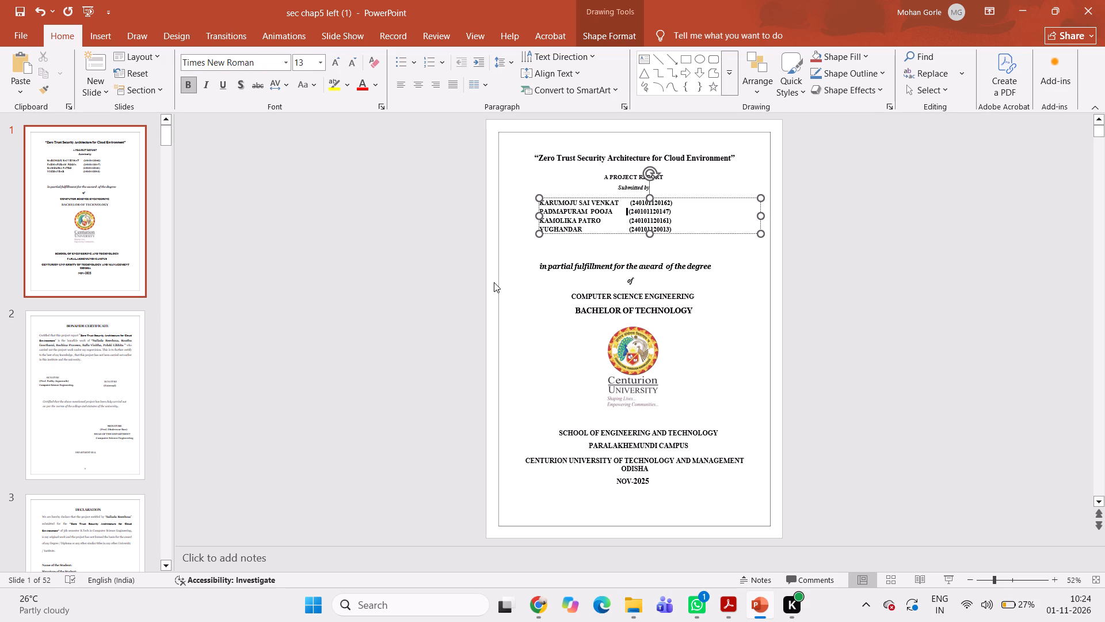
click(393, 293)
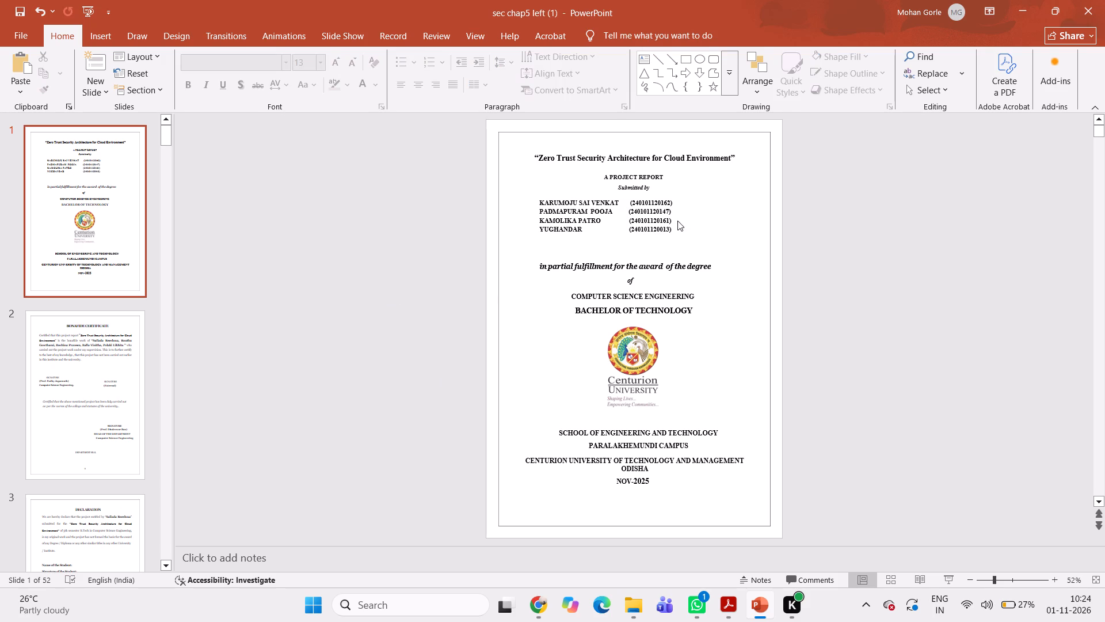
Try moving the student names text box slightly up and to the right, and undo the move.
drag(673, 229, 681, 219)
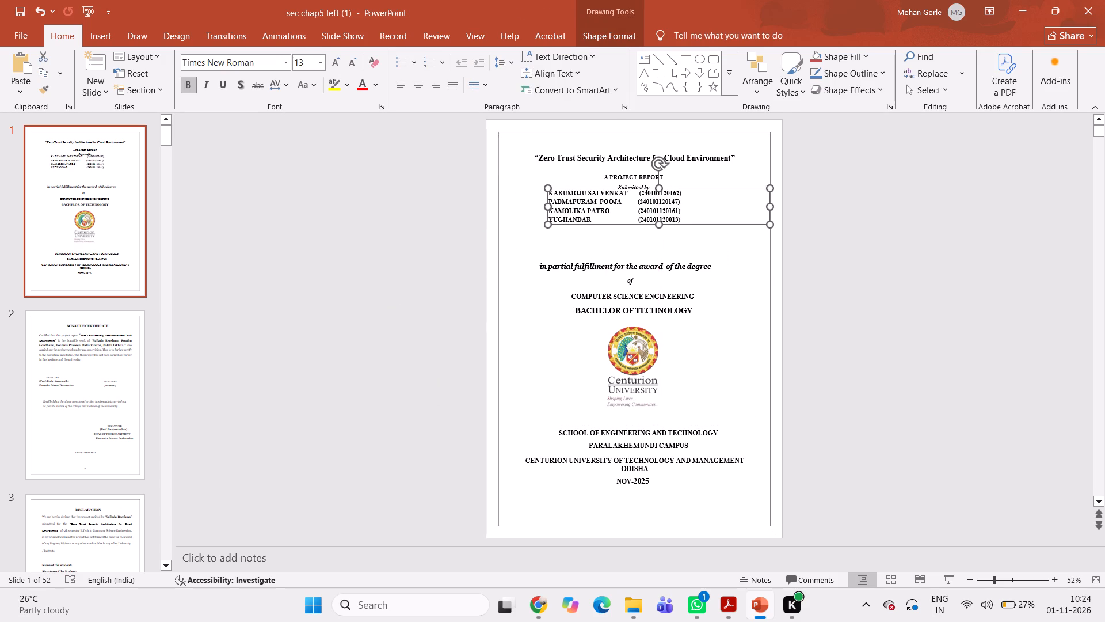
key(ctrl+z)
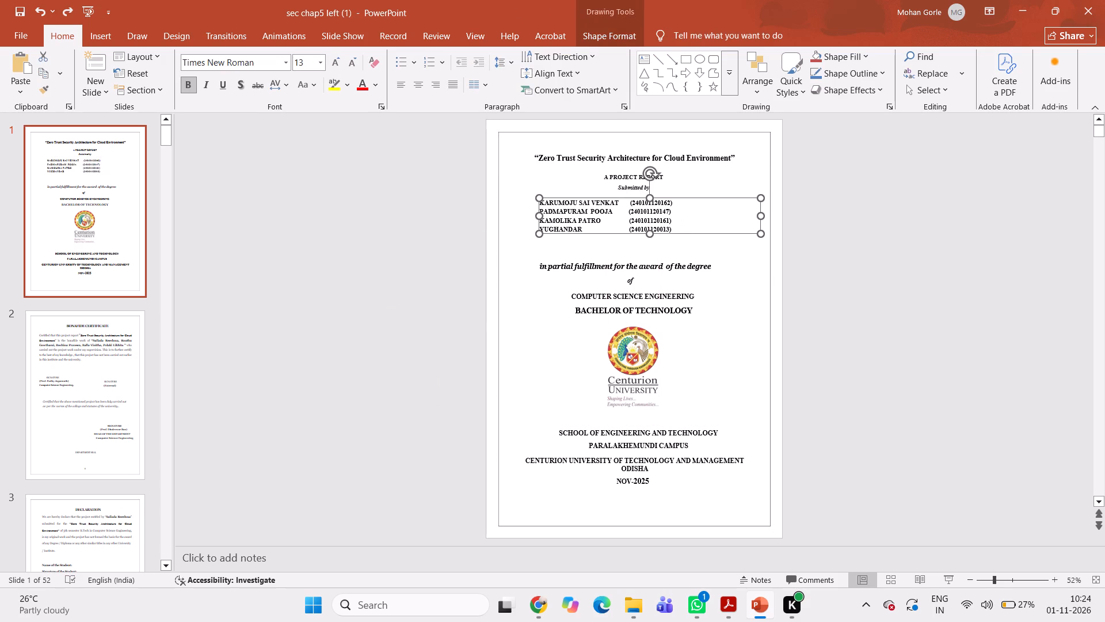
Set the font size of the whole student names text box to 14.
click(680, 236)
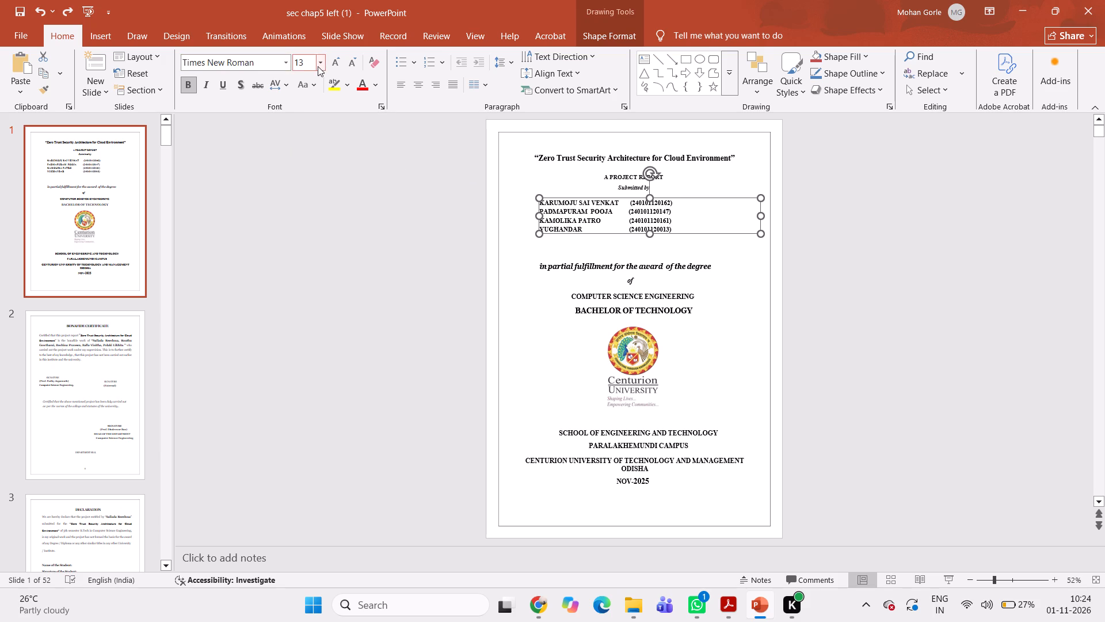
click(318, 65)
click(308, 157)
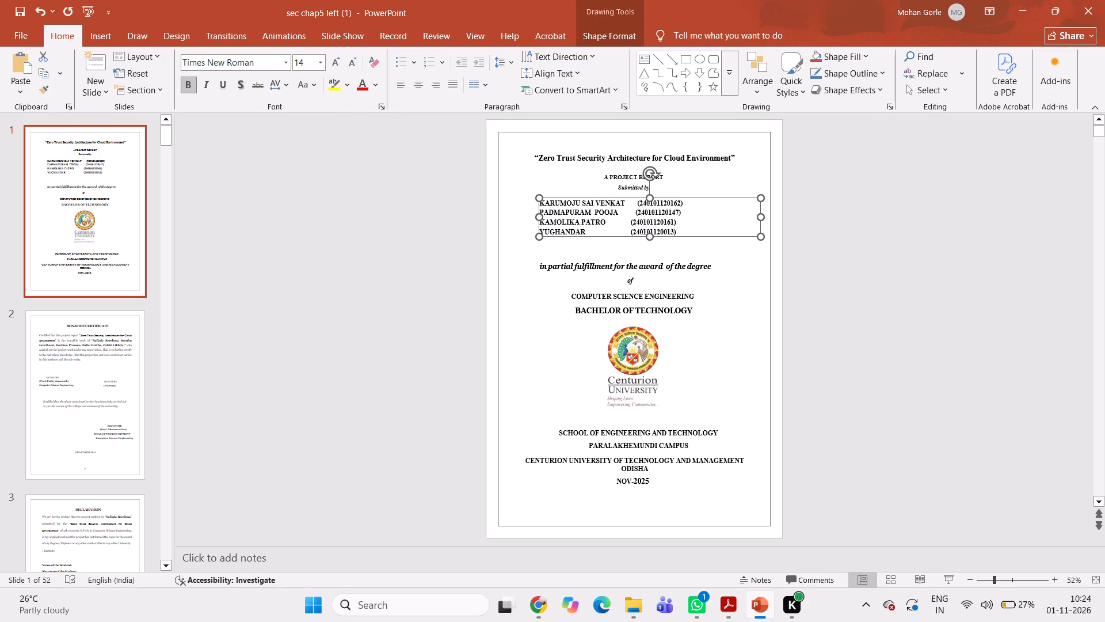
Nudge the student names text box three increments right and two increments down on the title page.
key(Right)
key(Right)
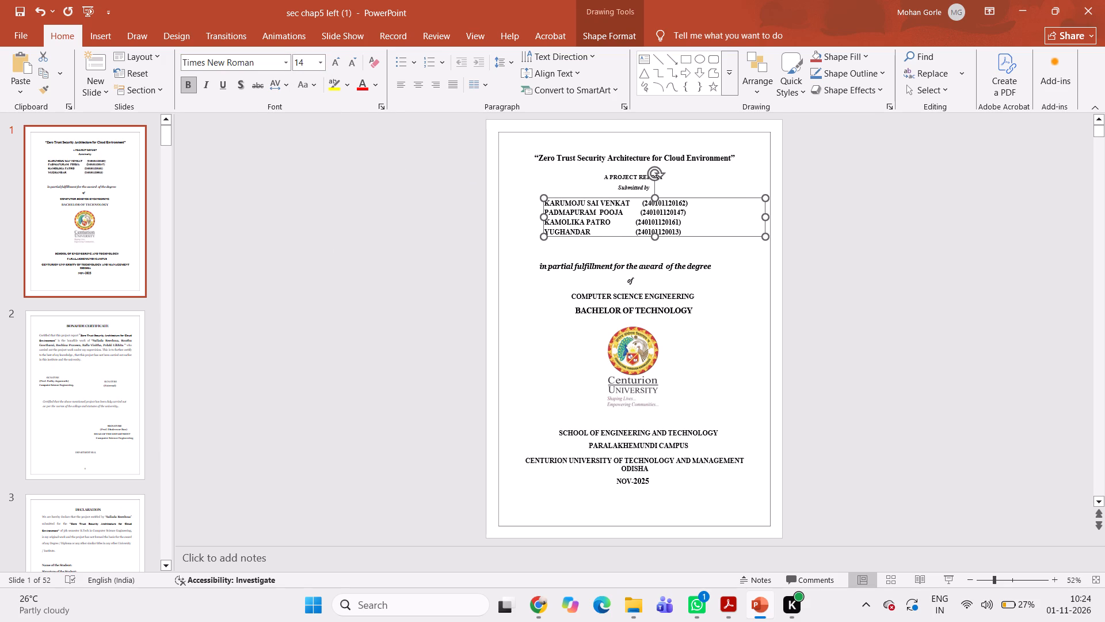
key(Right)
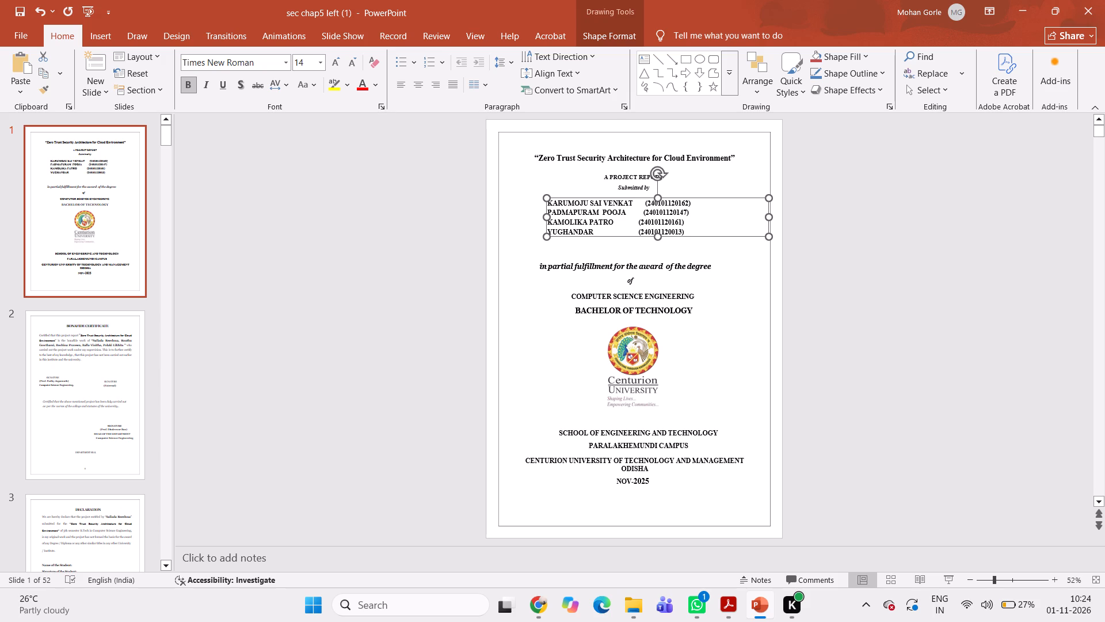
click(873, 238)
click(694, 232)
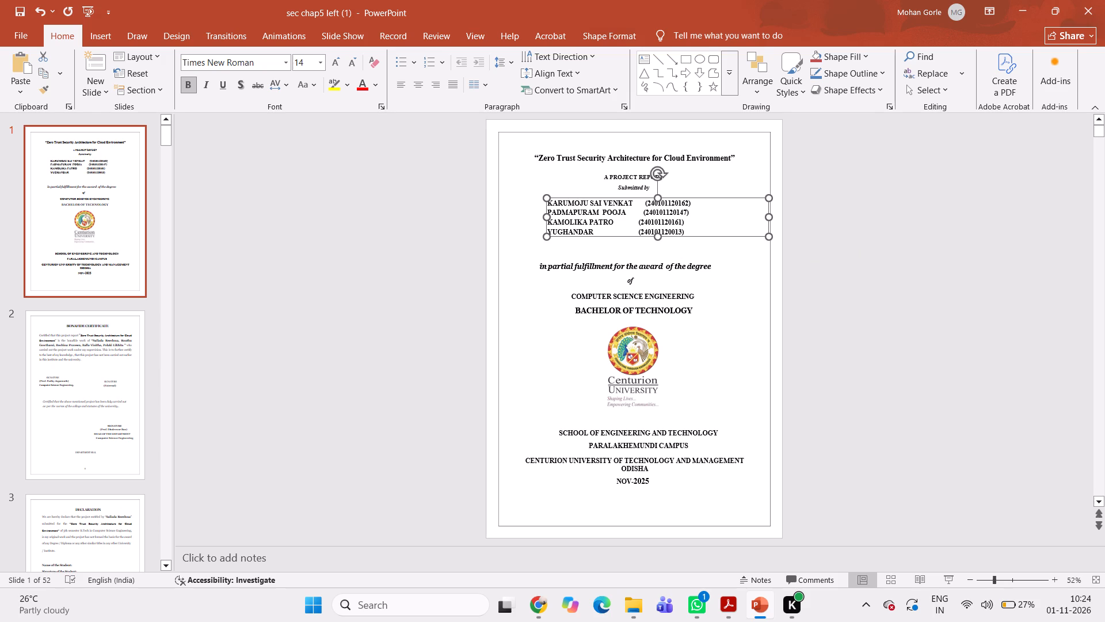
click(692, 238)
key(Down)
key(Down)
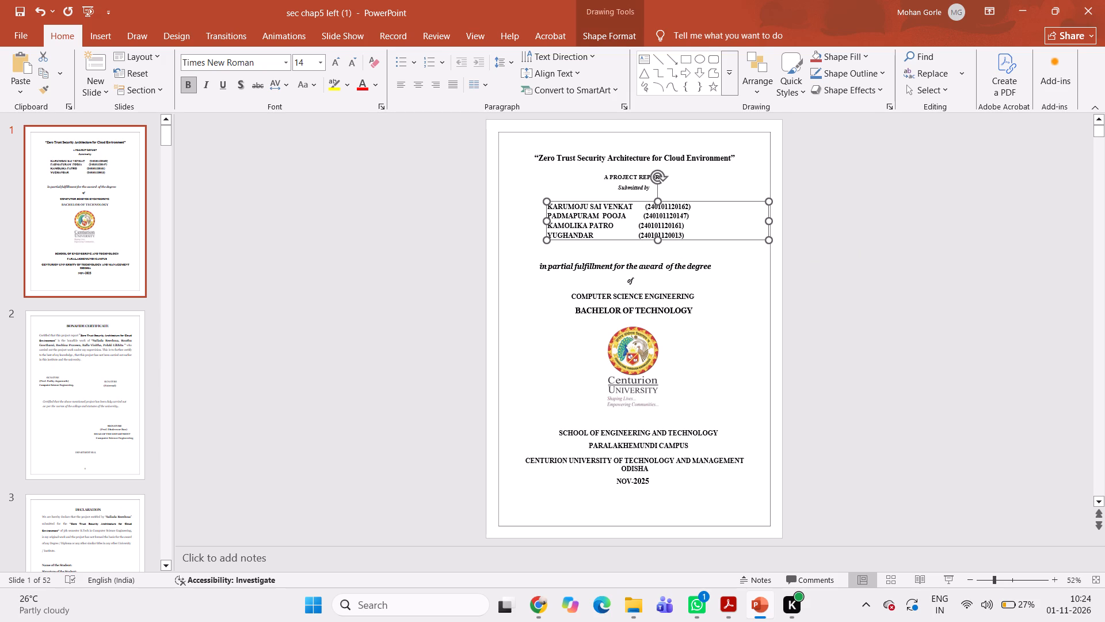
Colour all four students' names and ID numbers red.
drag(685, 234, 554, 203)
click(685, 181)
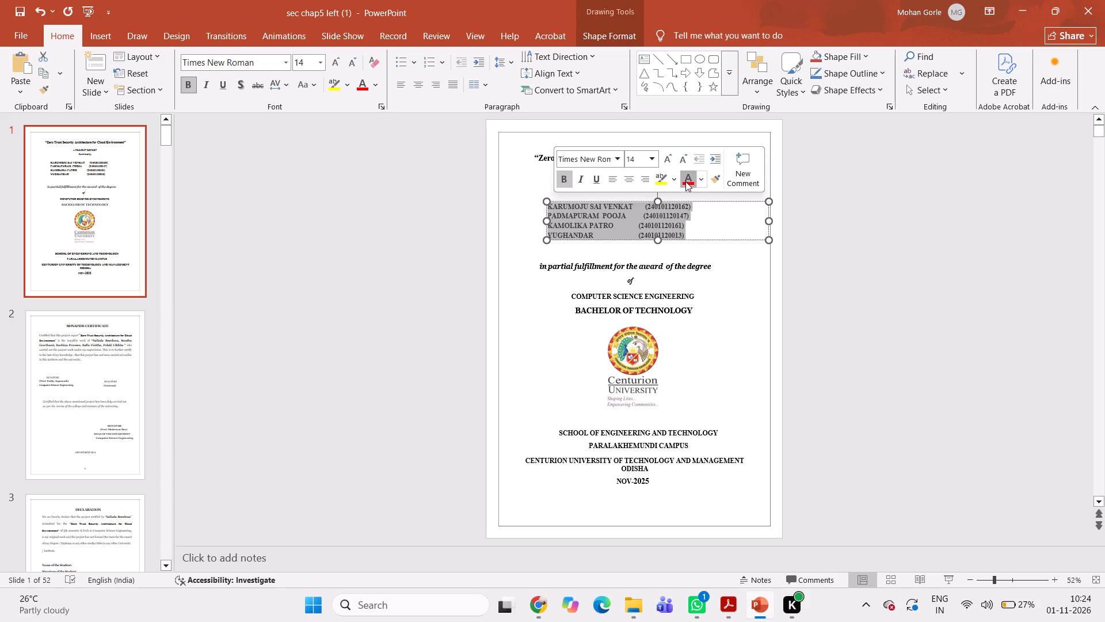
click(851, 245)
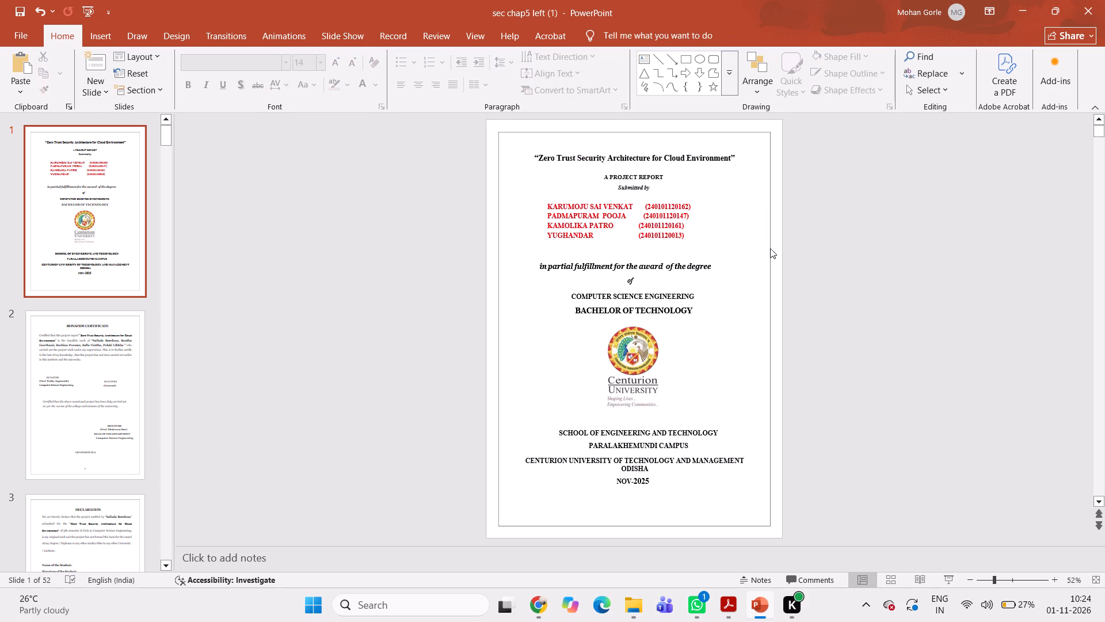
Insert two more spaces before the third student's ID number to realign it with the ID numbers above.
click(635, 221)
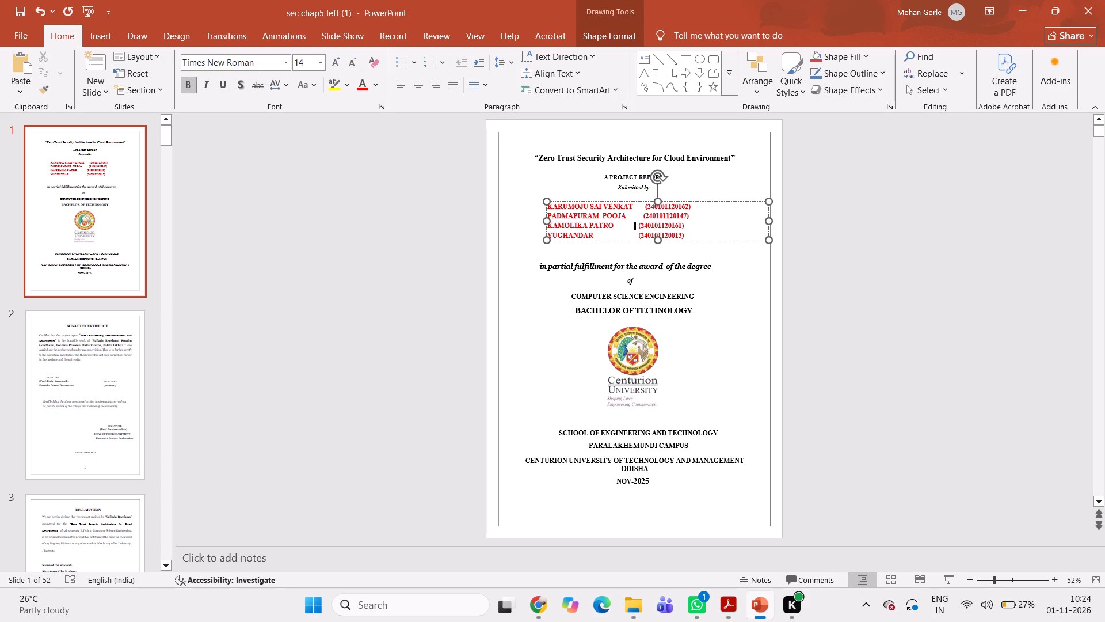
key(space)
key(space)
Insert one space before the third and second students' ID numbers and three before the fourth's to align the ID column.
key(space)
key(Up)
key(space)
key(Down)
key(Down)
key(Left)
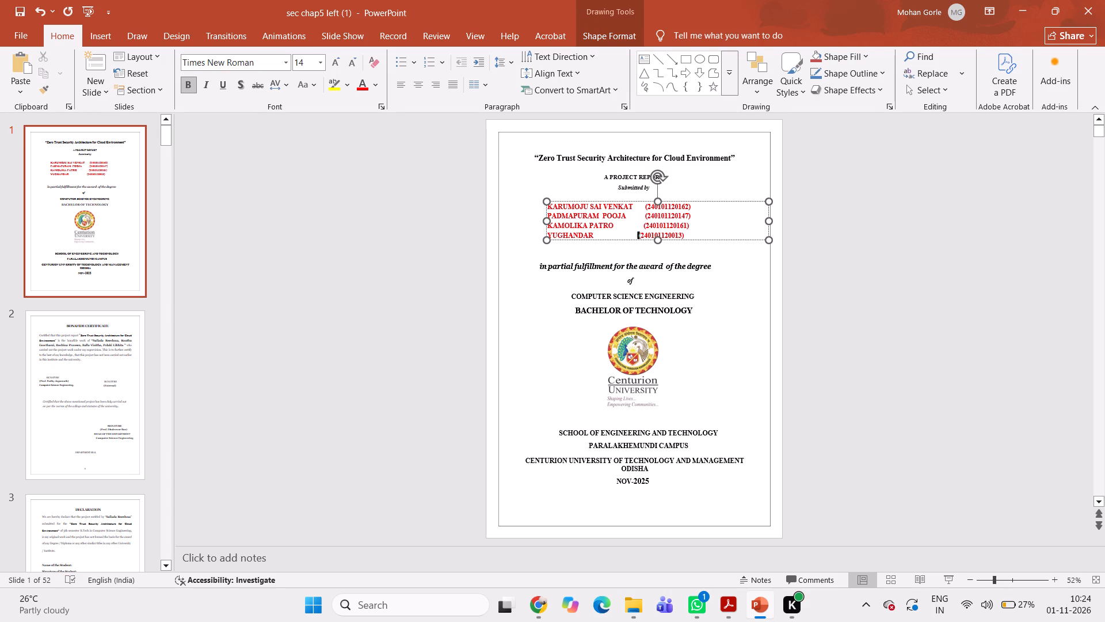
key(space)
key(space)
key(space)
click(900, 254)
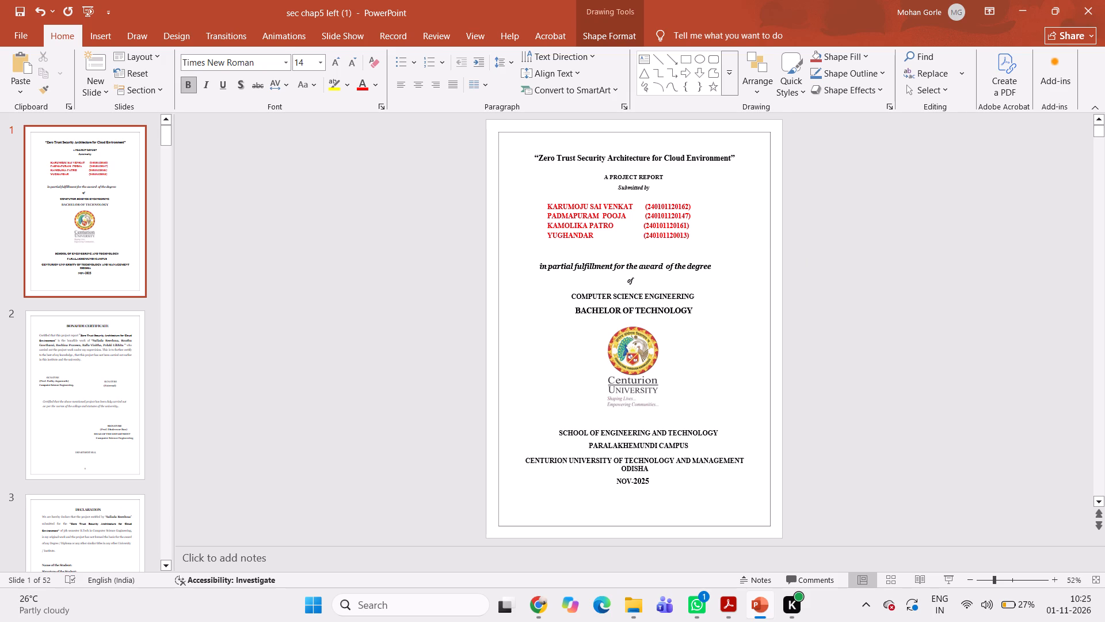
Insert one more space before both the third and fourth students' ID numbers to line them up with those above.
click(635, 228)
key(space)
key(Right)
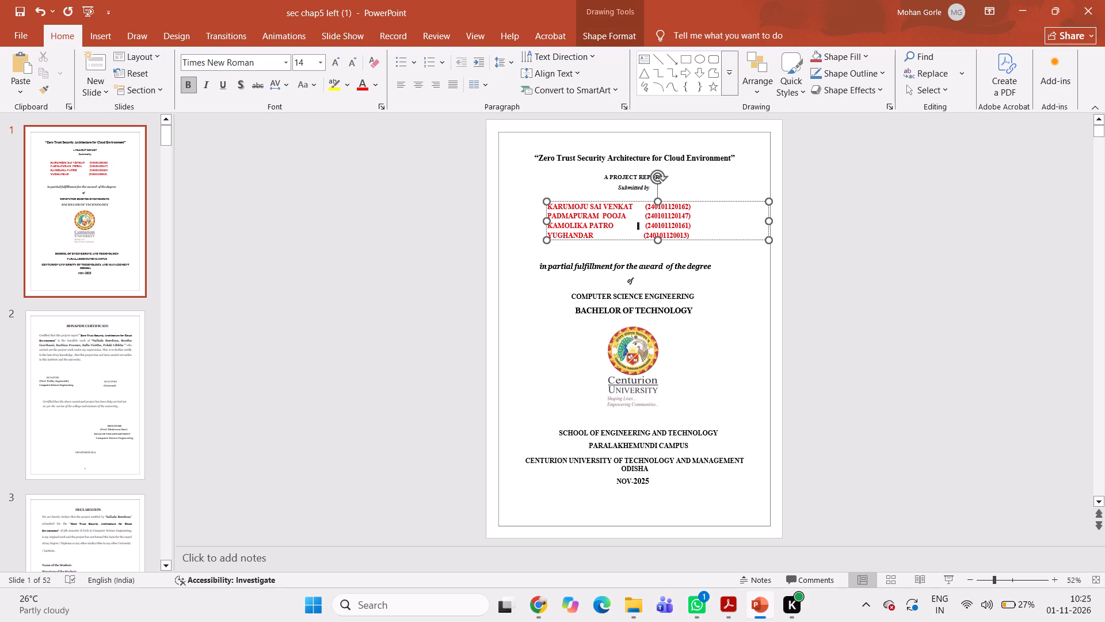
key(Down)
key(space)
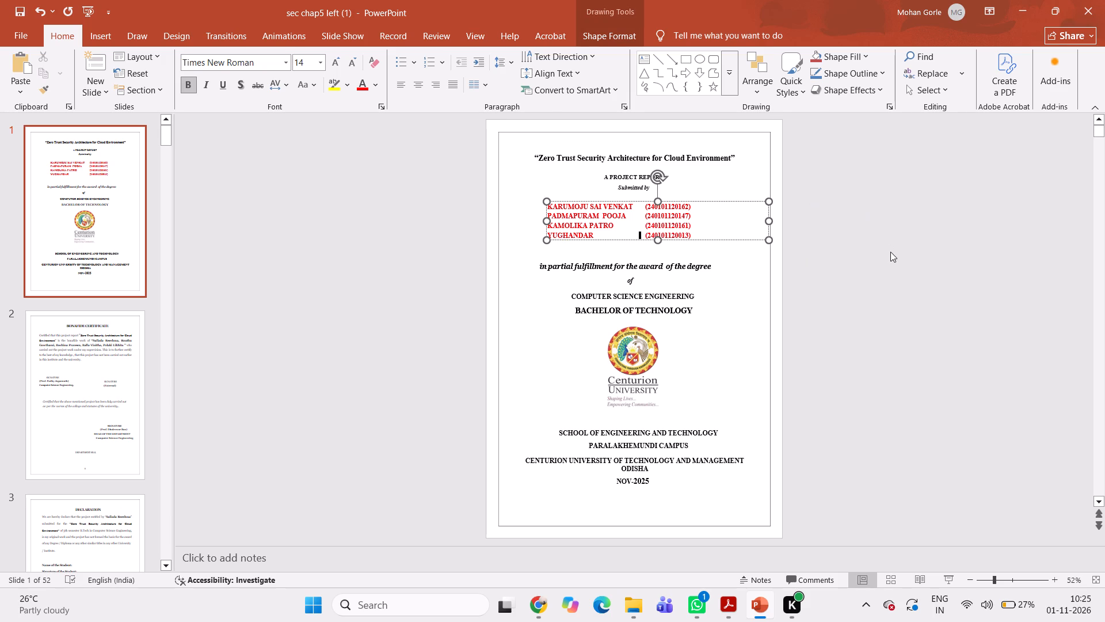
click(890, 252)
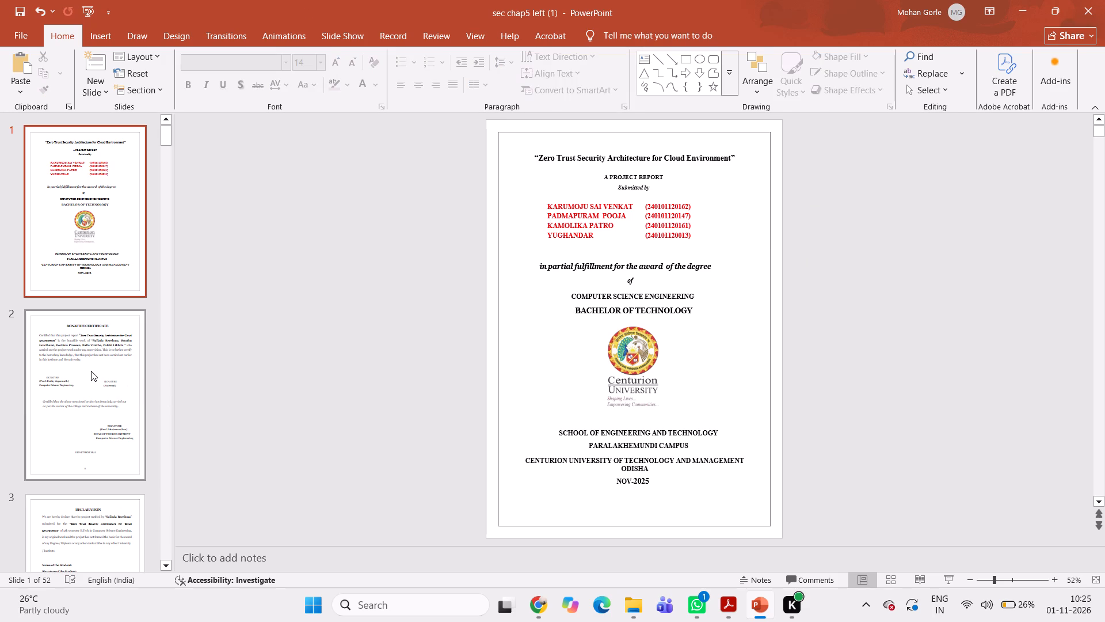
Go to the Bonafide Certificate on slide 2.
click(91, 371)
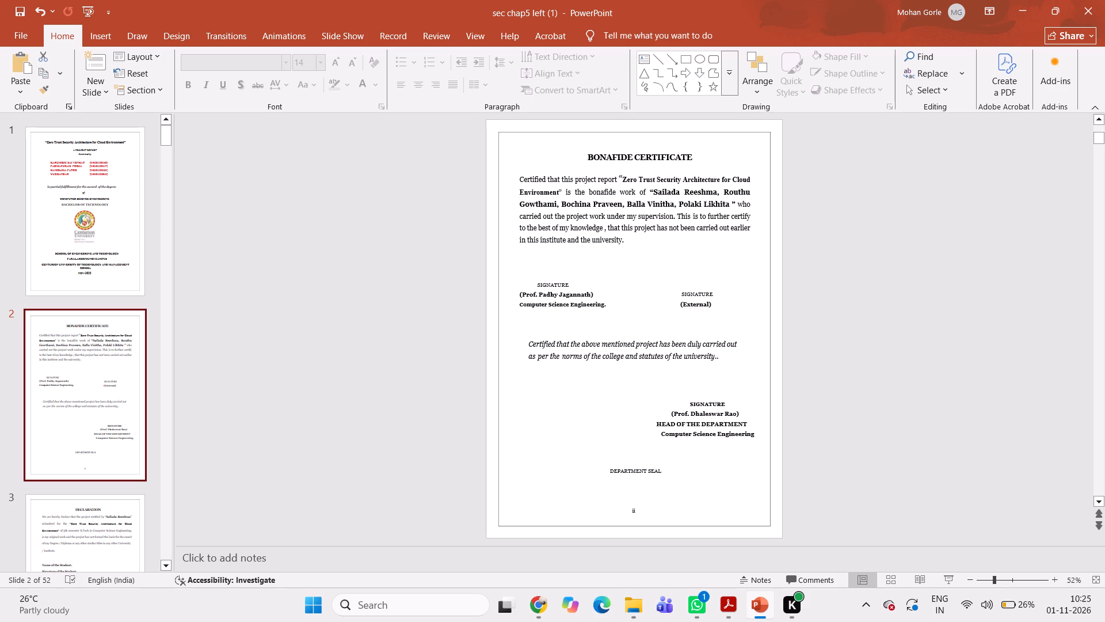
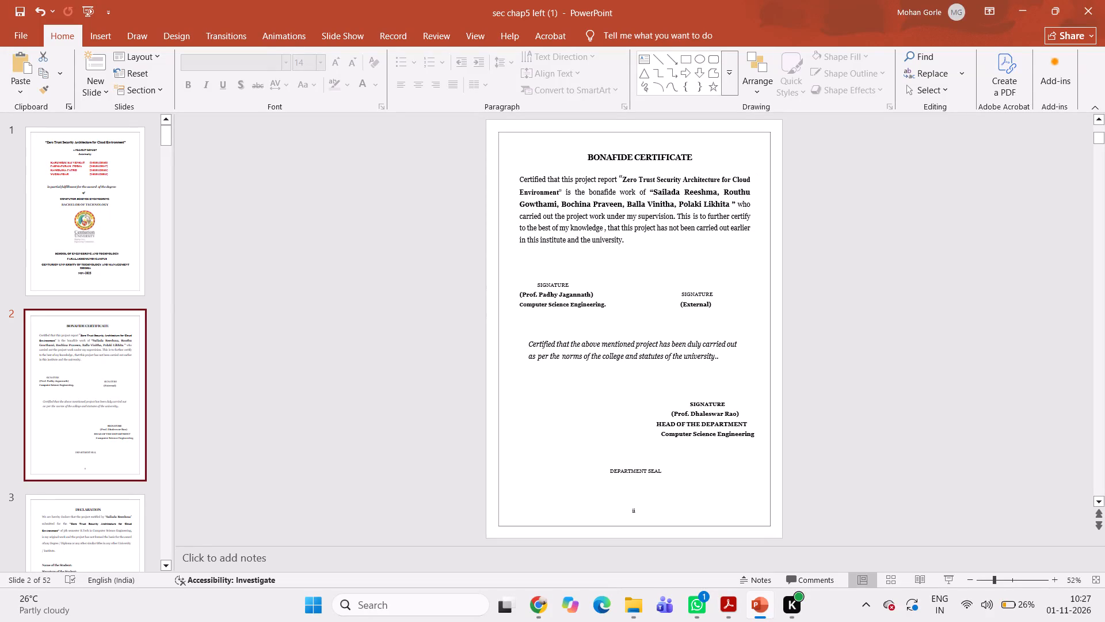
Replace the certificate's project title with "Real-Time IoT Data Processing and Monitoring Platform Using AWS IoT Core, Kinesis, Lambda, DynamoDB, and SNS for alerting.".
drag(558, 193, 624, 183)
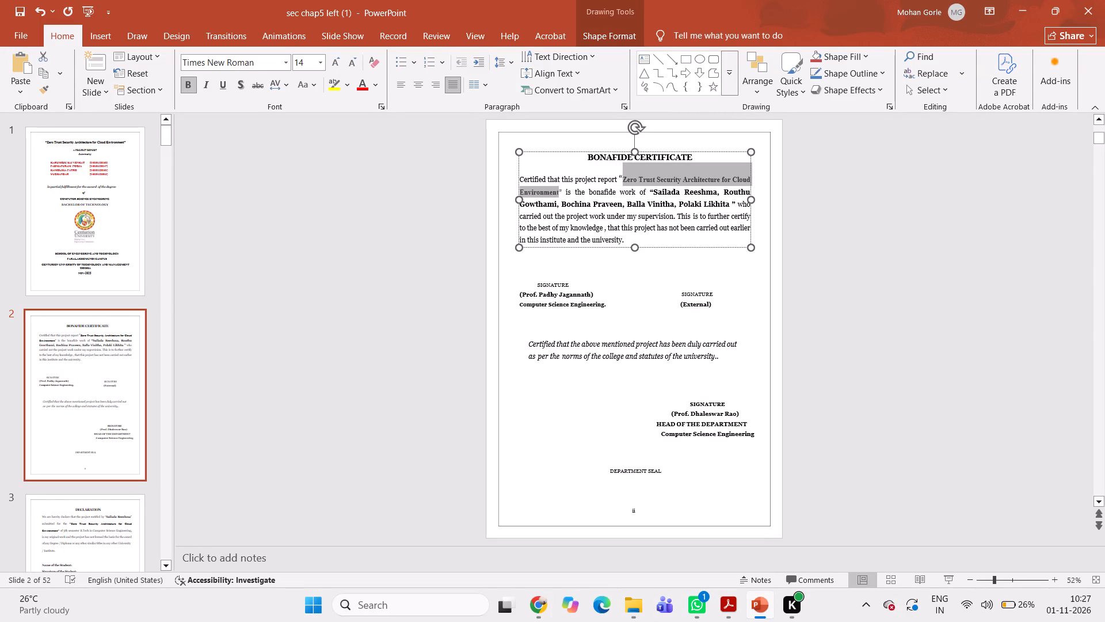
drag(624, 183, 623, 181)
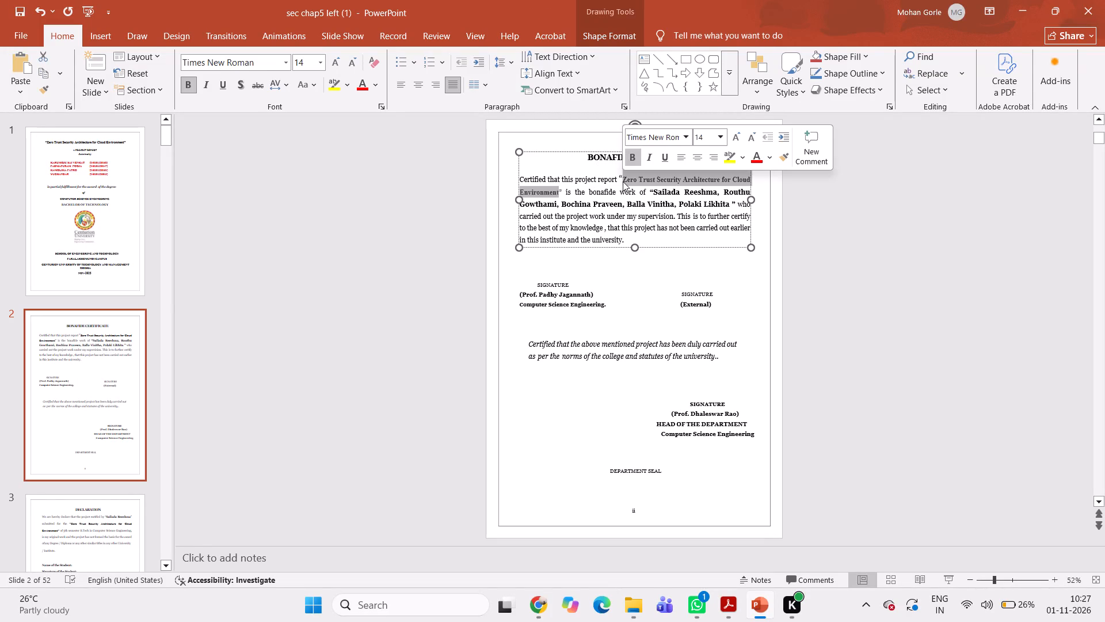
key(ctrl+v)
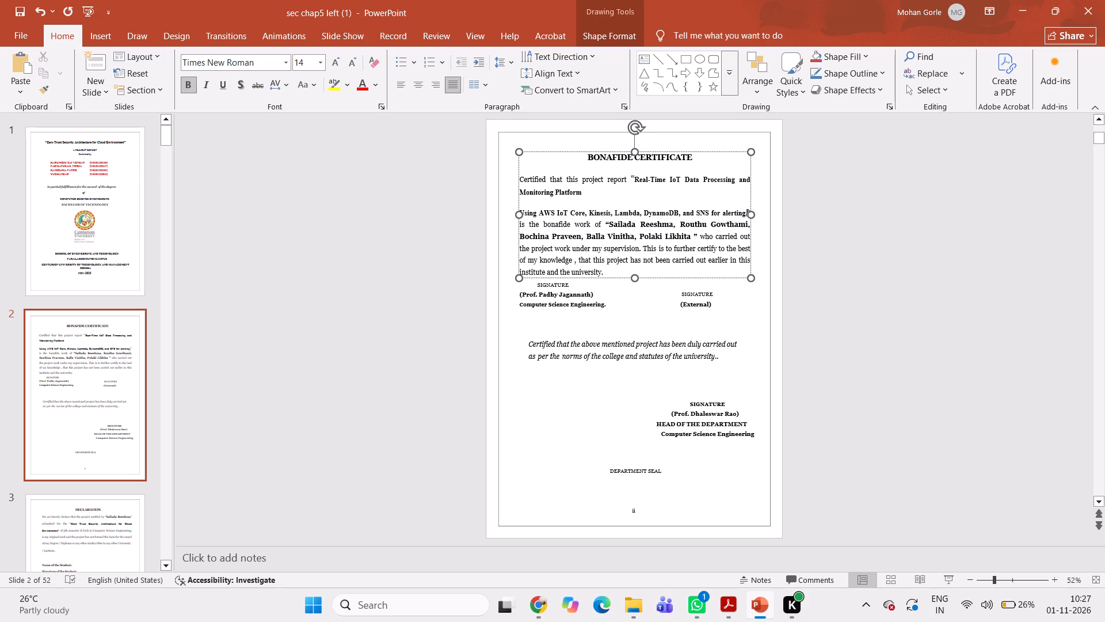
Remove the paragraph break before "Using AWS IoT Core" to join the certificate's project title into one continuous paragraph.
click(608, 201)
click(528, 211)
key(Left)
key(Left)
key(Left)
key(BackSpace)
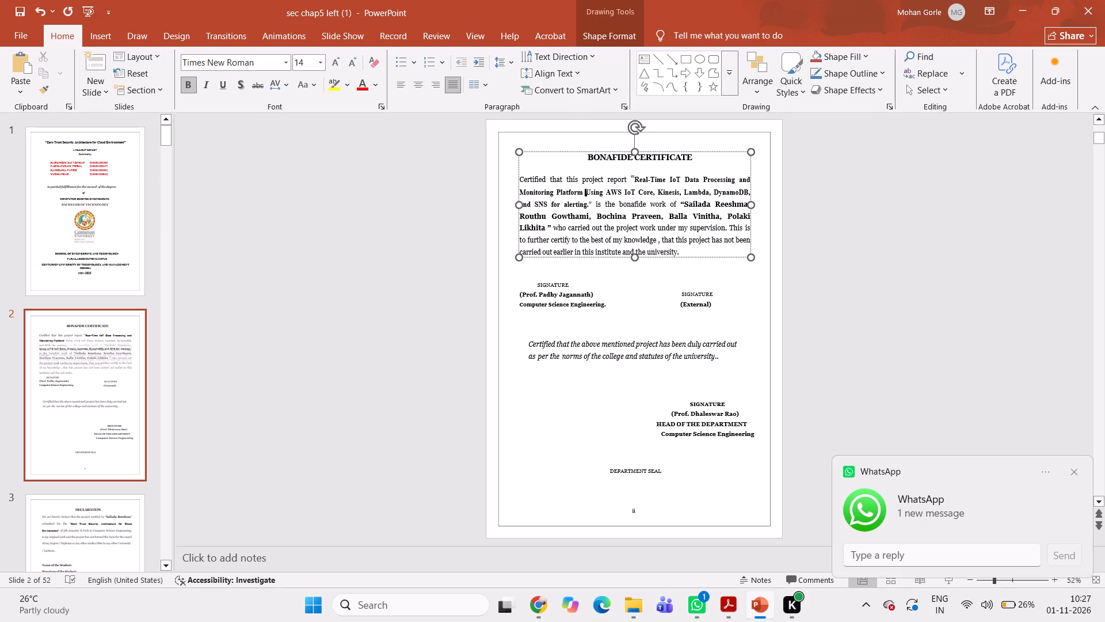
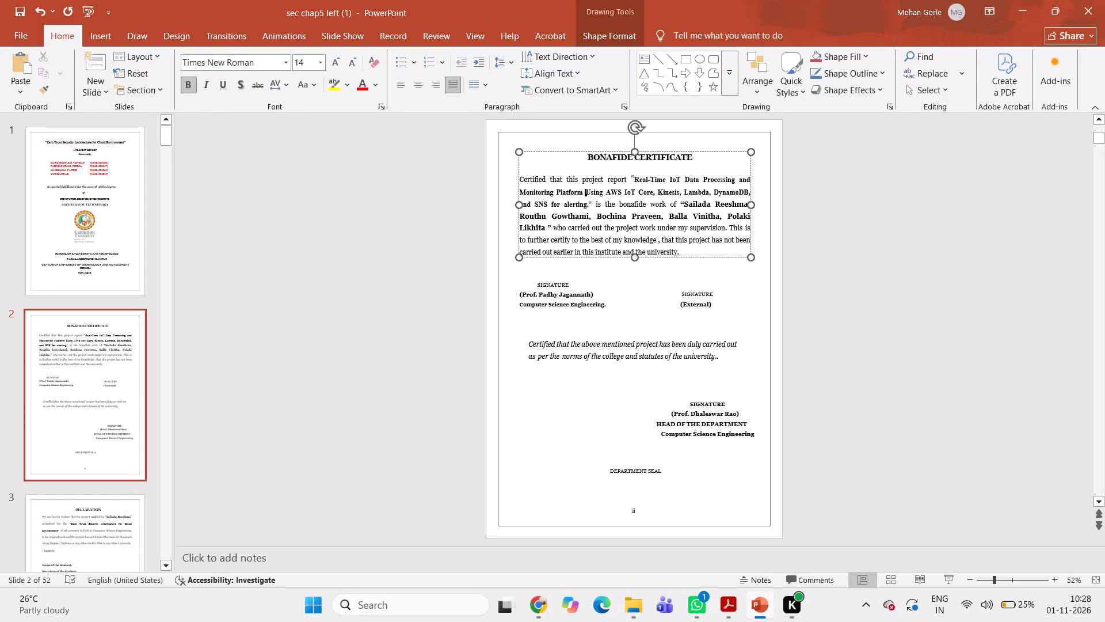
Replace the previous students' names in the Bonafide Certificate paragraph with the first and second new students' names, separated by a comma.
drag(683, 200, 733, 218)
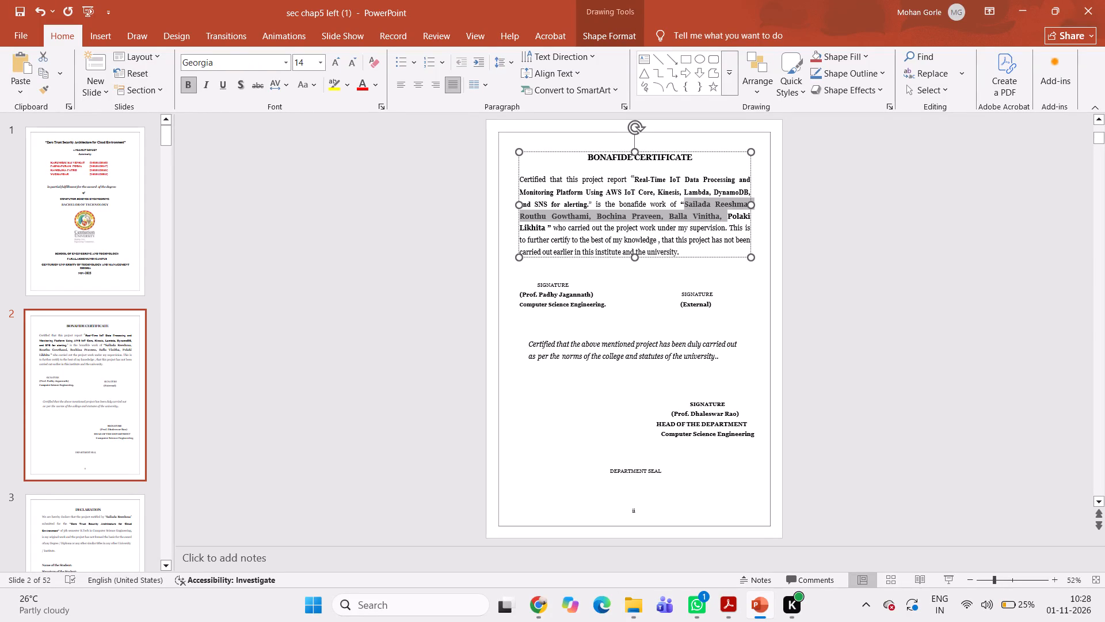
drag(733, 218, 545, 227)
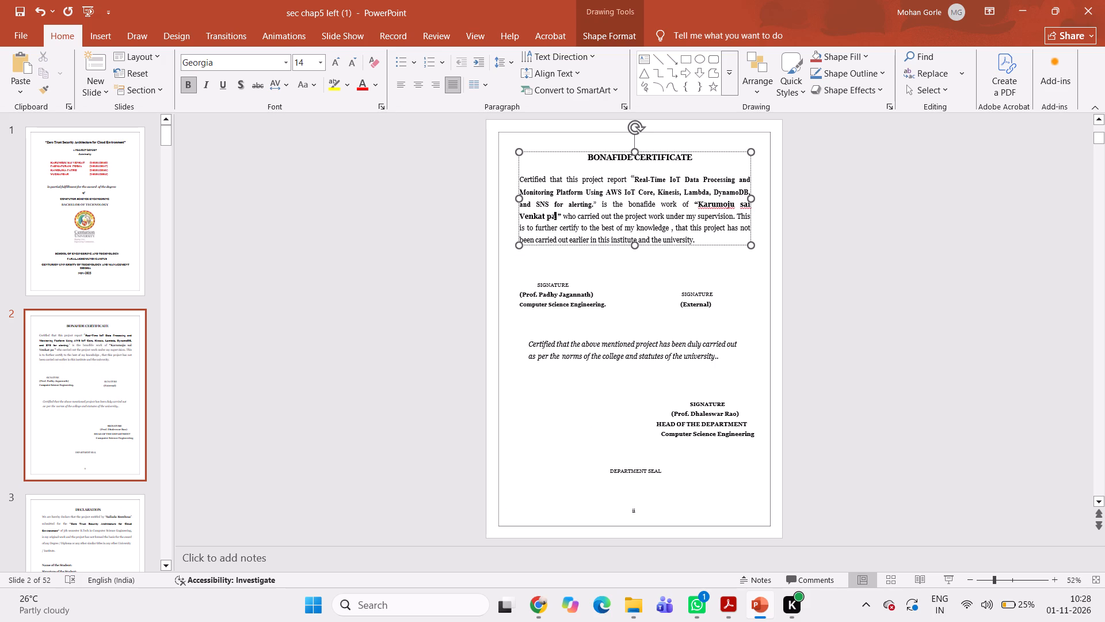
key(BackSpace)
key(BackSpace)
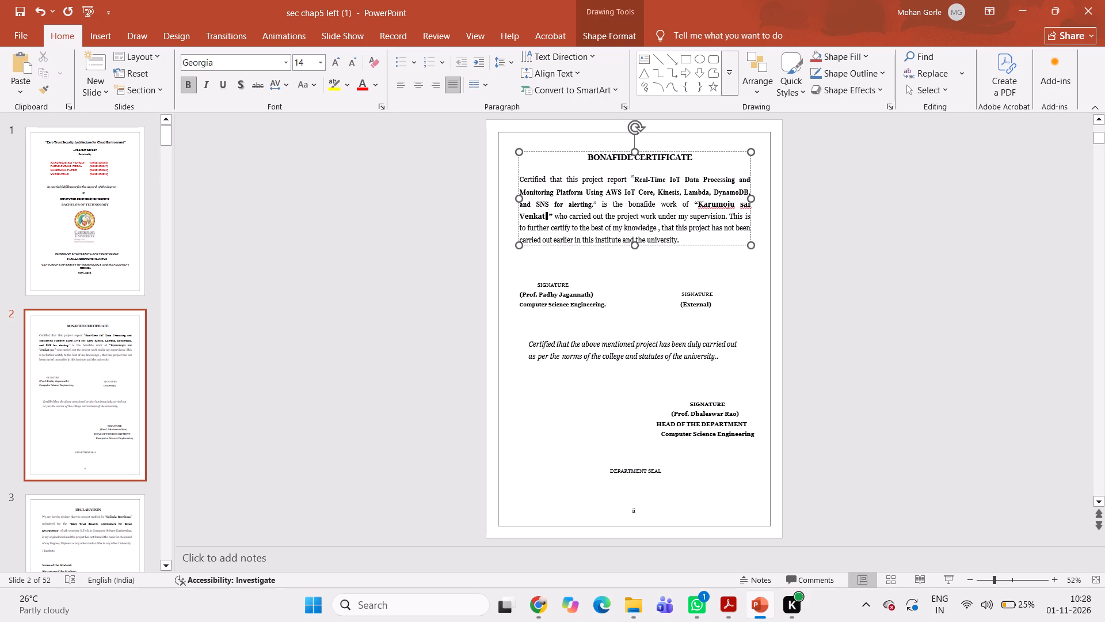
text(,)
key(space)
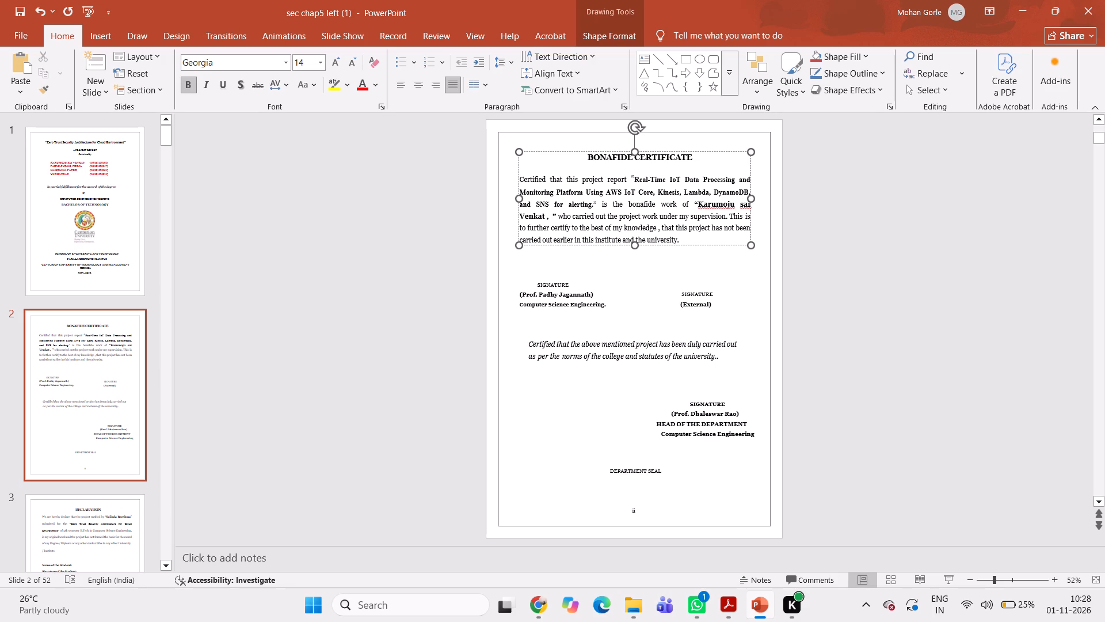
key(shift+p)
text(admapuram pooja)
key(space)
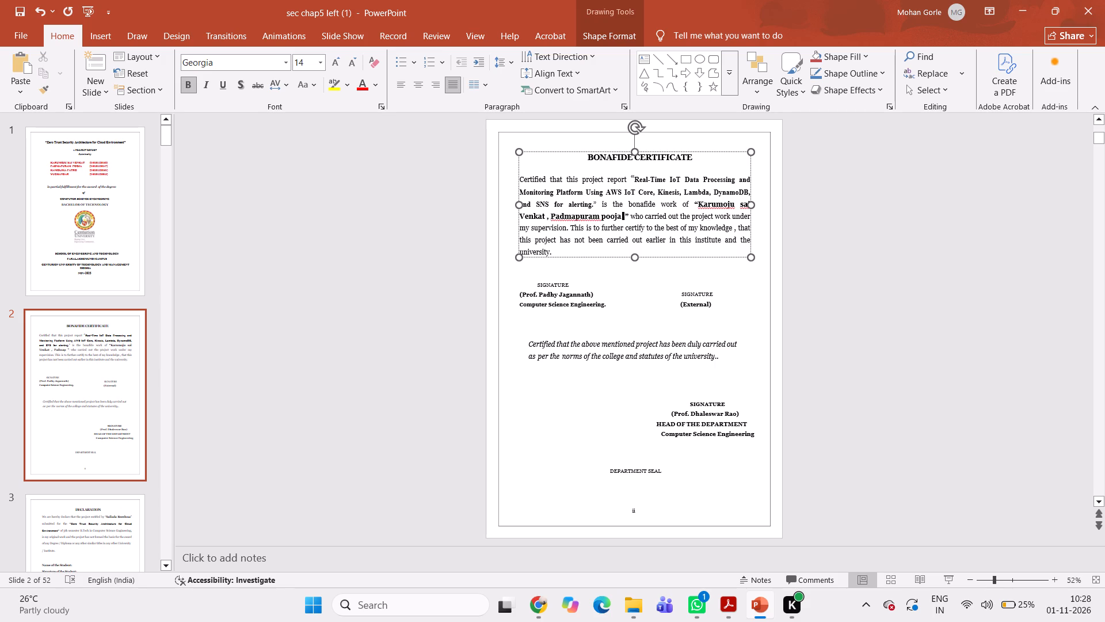
Add the third student's name, capitalised, after a comma in the Bonafide Certificate paragraph.
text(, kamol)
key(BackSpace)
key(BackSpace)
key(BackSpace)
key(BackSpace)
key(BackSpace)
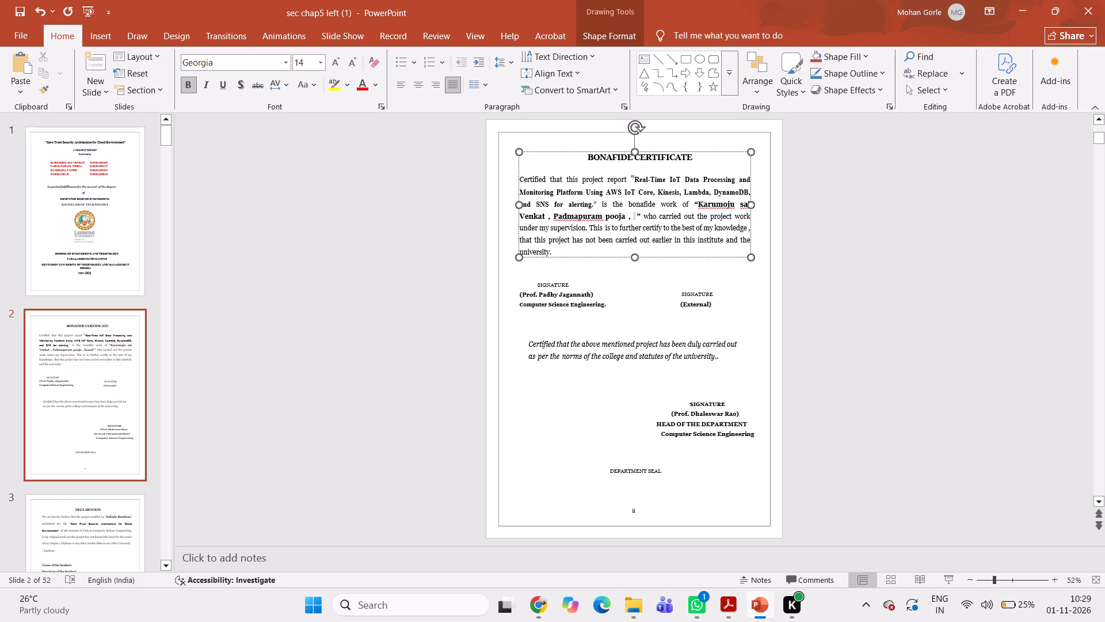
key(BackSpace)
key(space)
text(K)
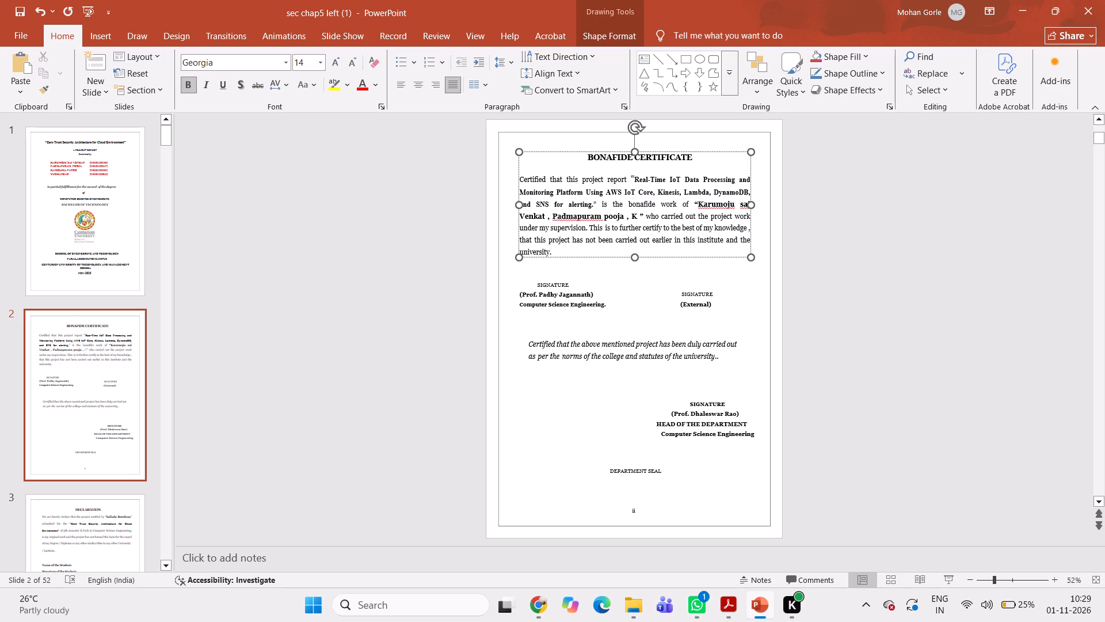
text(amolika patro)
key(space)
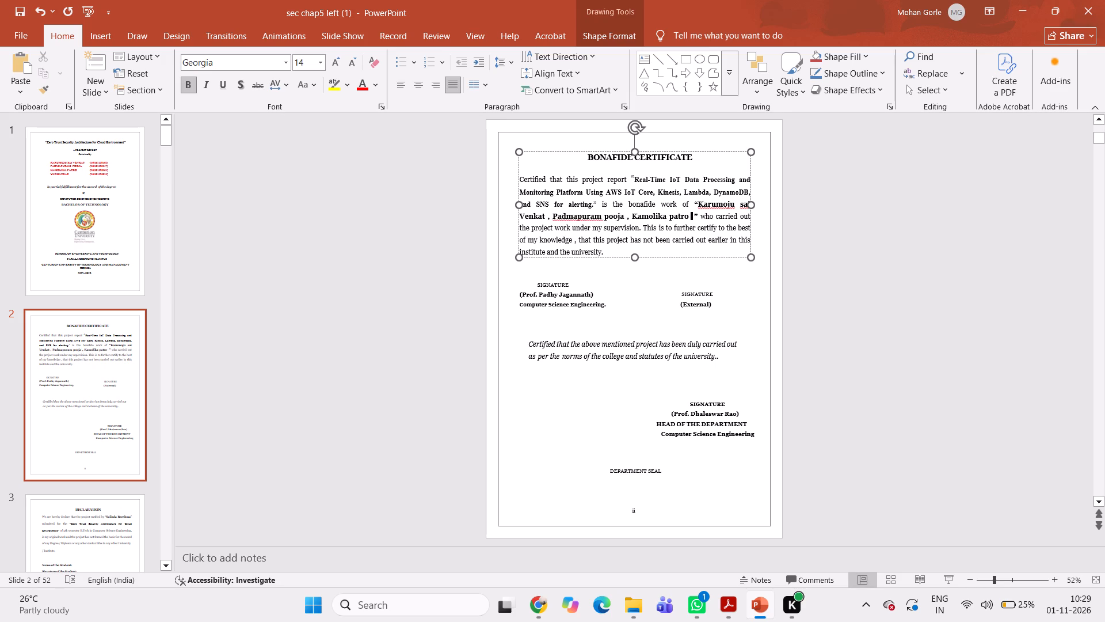
Add the fourth student's name after a comma in the Bonafide Certificate paragraph, correcting its spelling.
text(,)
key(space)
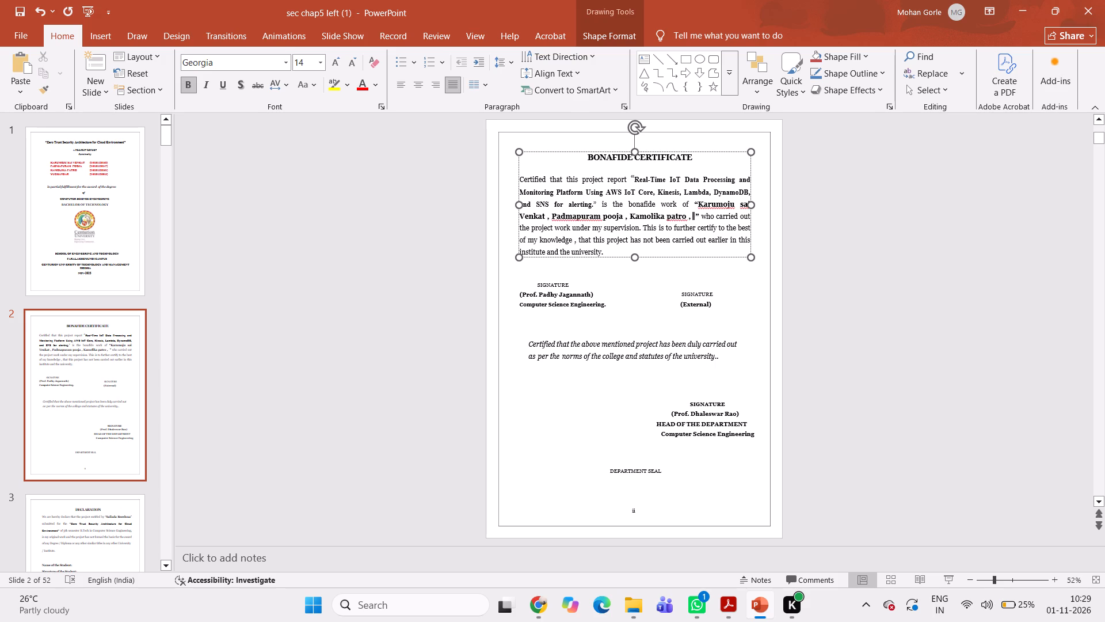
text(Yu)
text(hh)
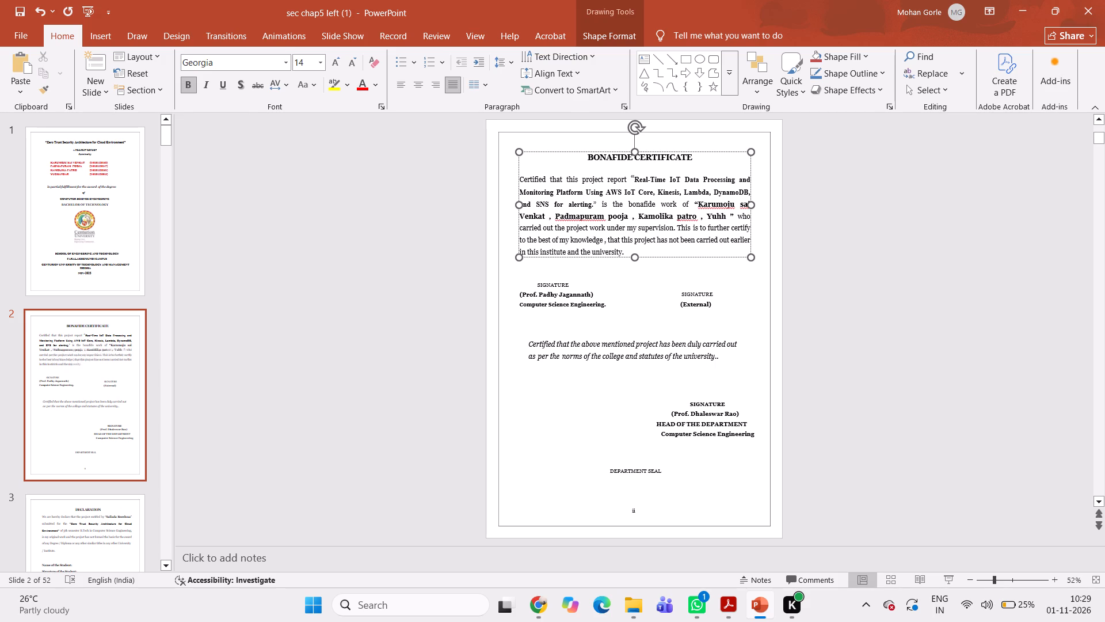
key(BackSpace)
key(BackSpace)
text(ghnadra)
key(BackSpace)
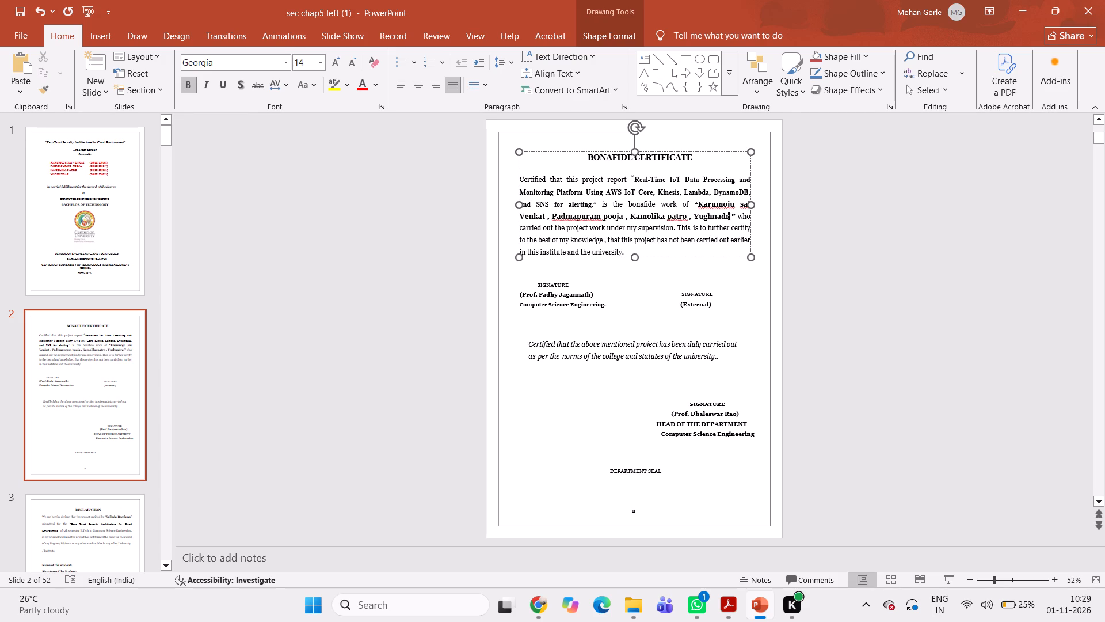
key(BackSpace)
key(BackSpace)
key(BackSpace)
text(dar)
click(710, 212)
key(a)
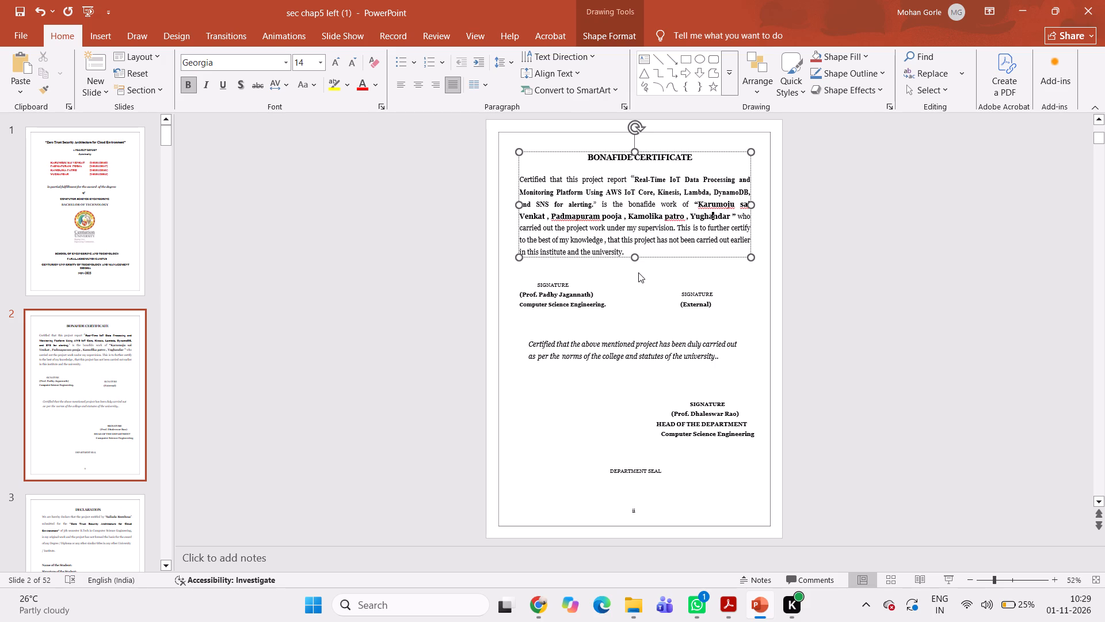
click(637, 274)
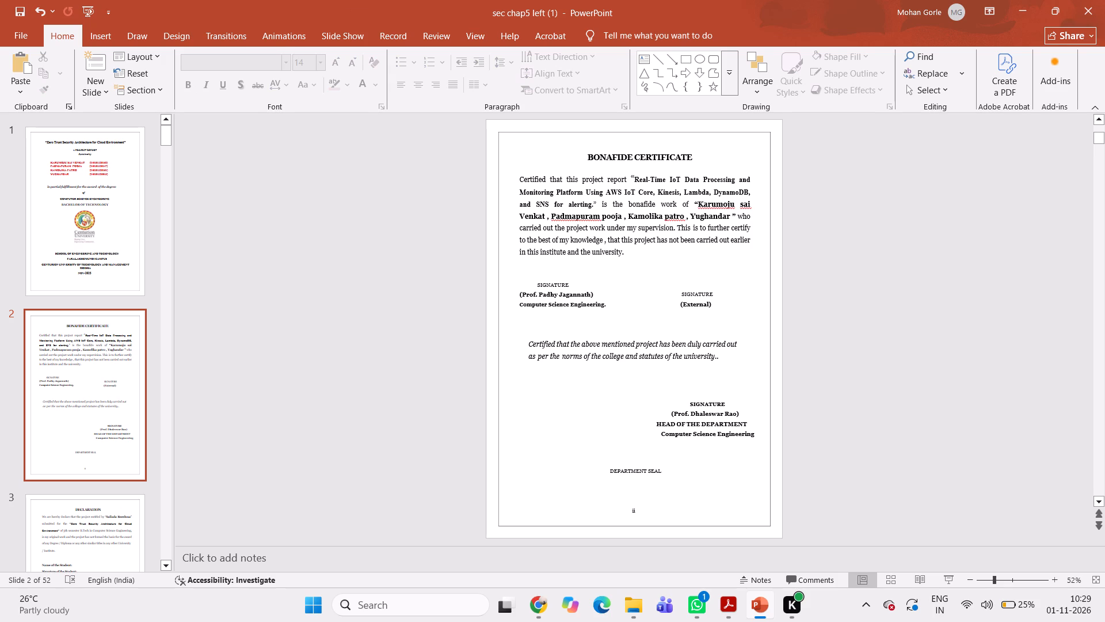
click(455, 410)
Replace the project title in the slide 3 Declaration with the full Real-Time IoT Data Processing and Monitoring Platform title copied from the Bonafide Certificate.
key(Down)
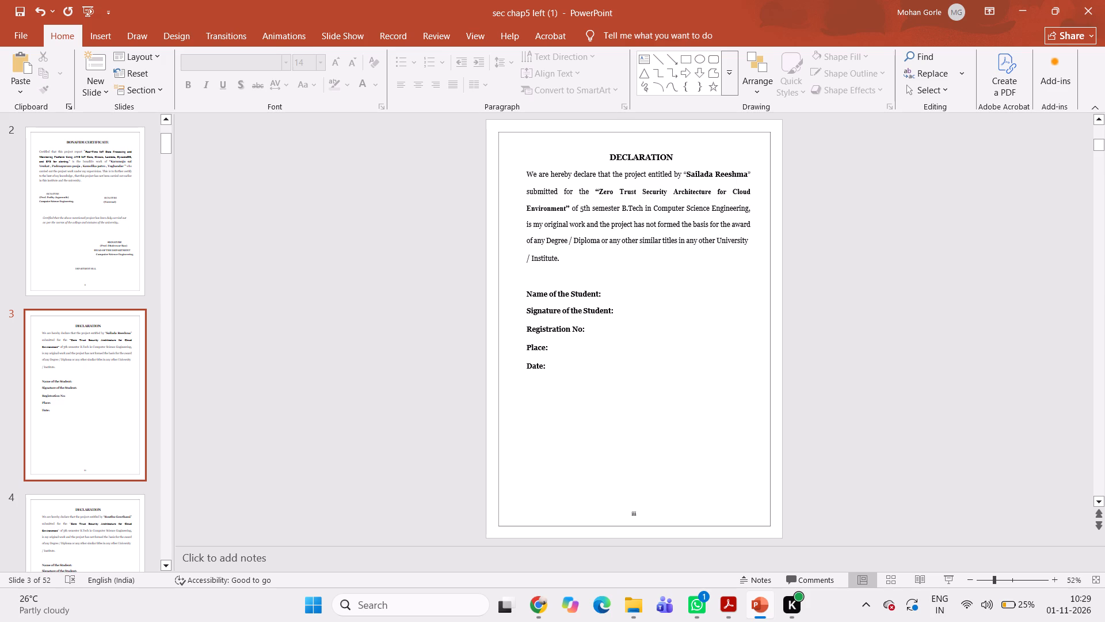
click(52, 189)
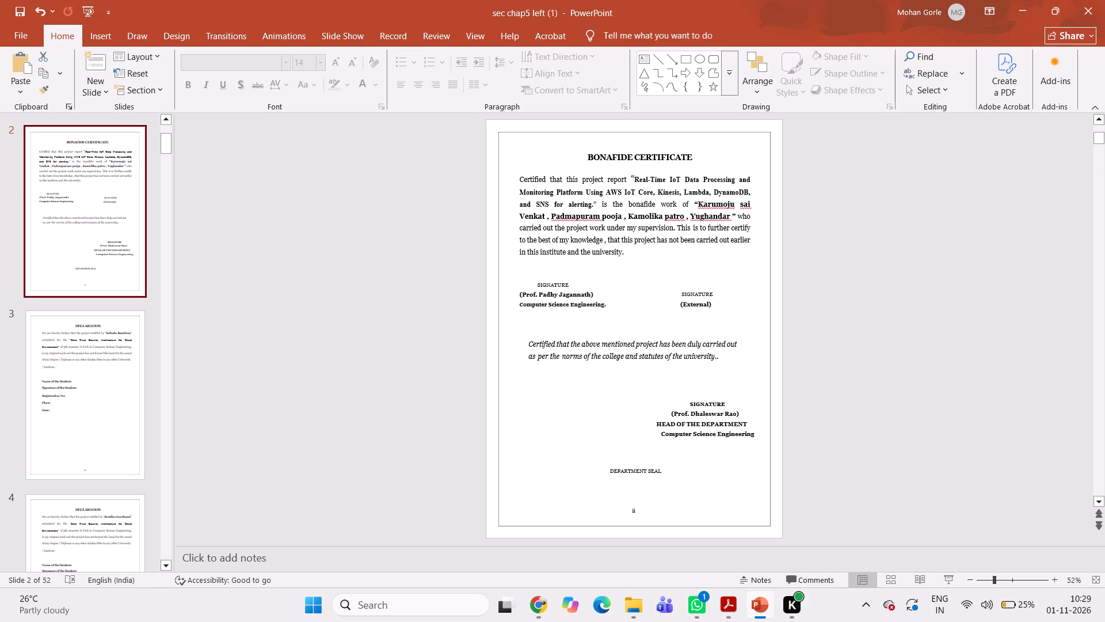
drag(592, 203, 637, 178)
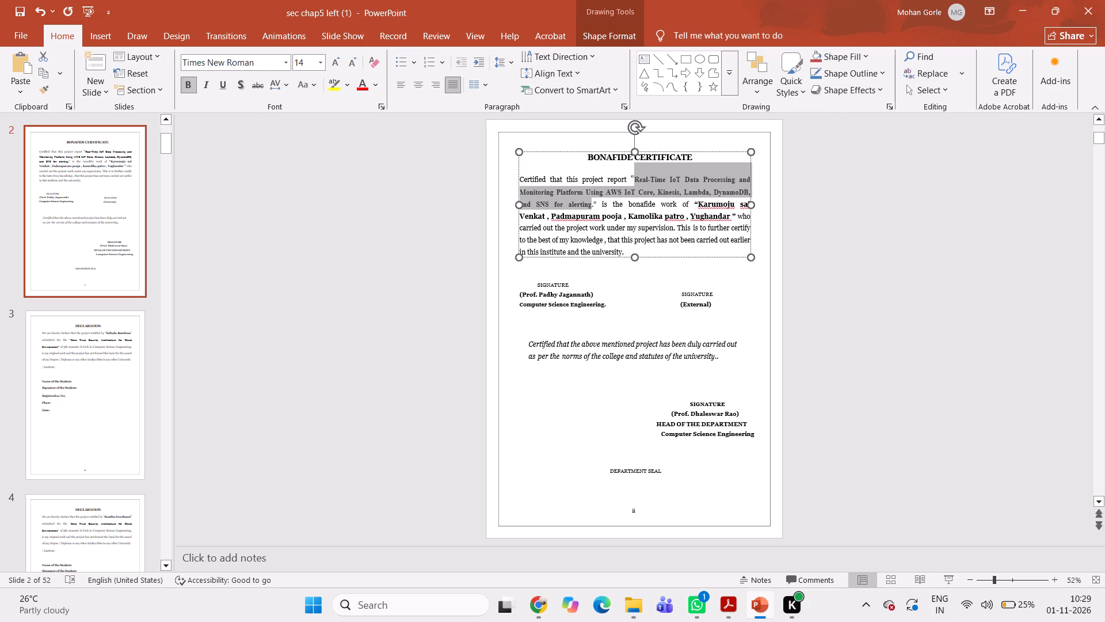
key(ctrl+c)
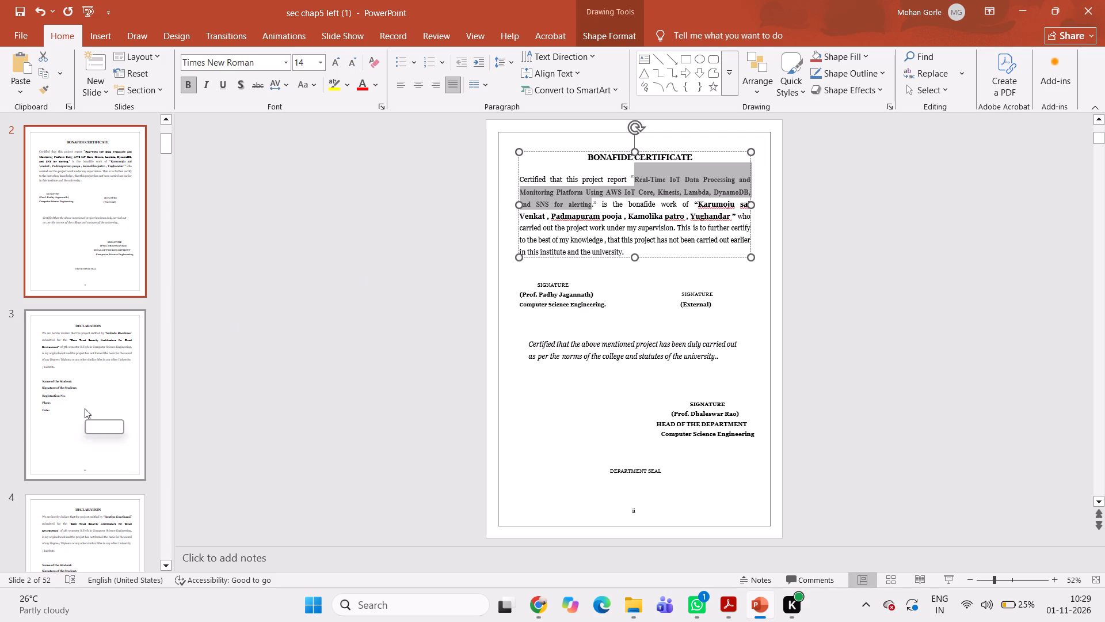
click(85, 408)
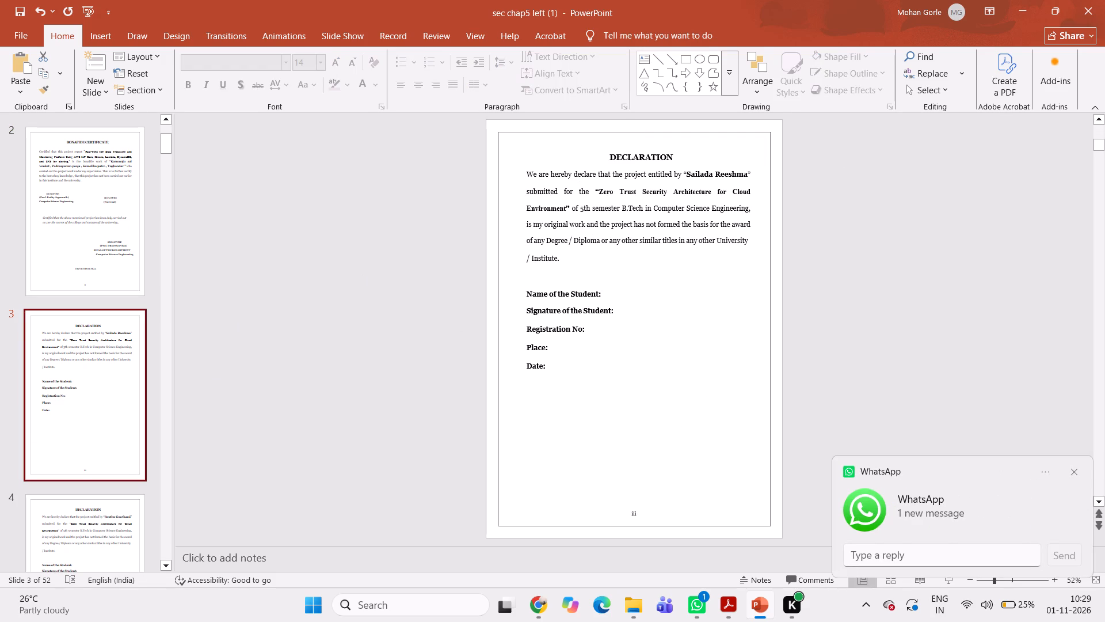
drag(565, 209, 604, 192)
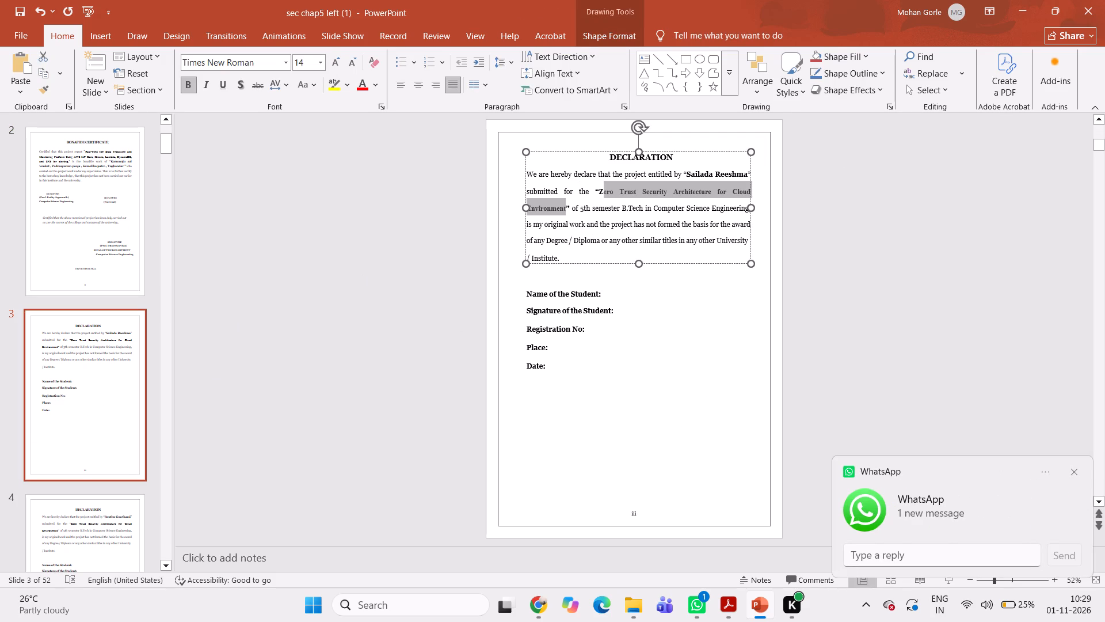
drag(604, 192, 600, 192)
key(ctrl+v)
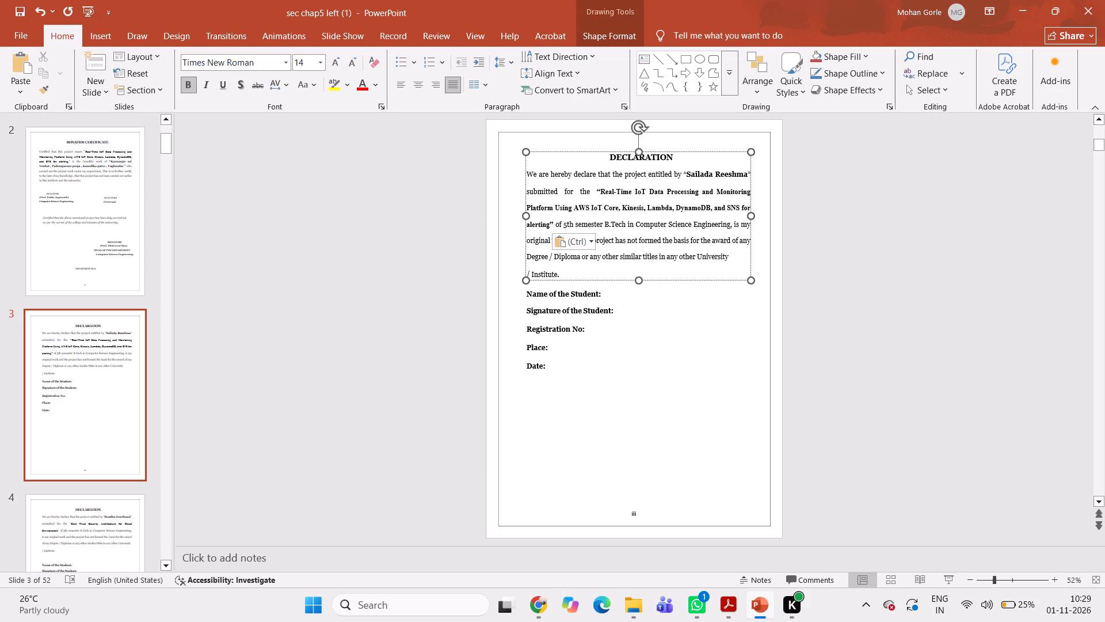
Replace the previous student's name in the slide 3 Declaration with the first new student's name, correcting its spelling to match the certificate.
drag(686, 173, 742, 166)
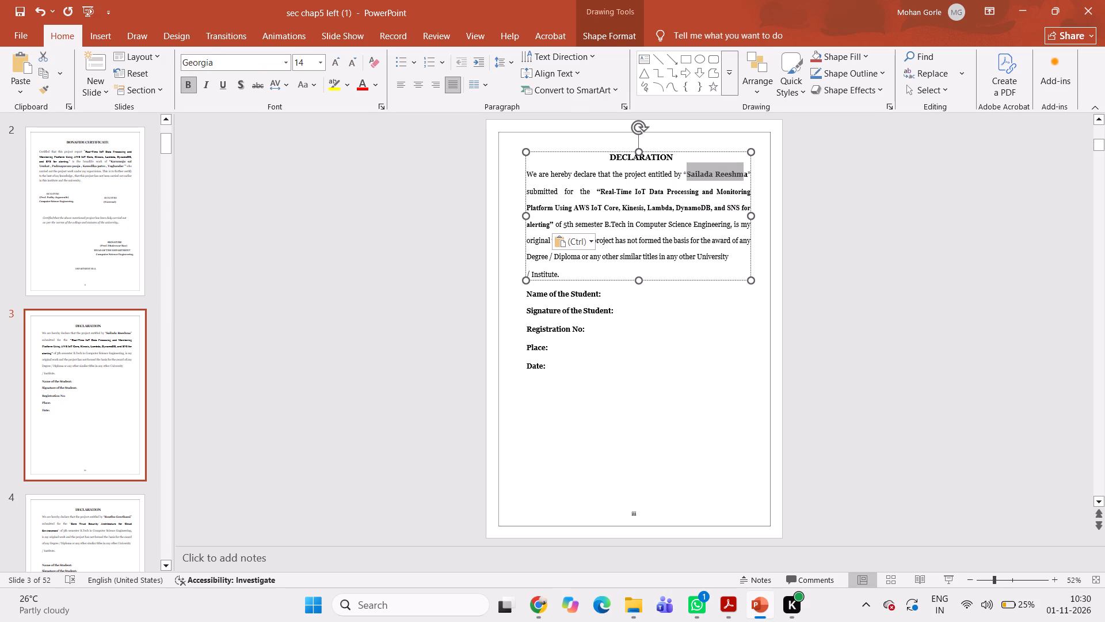
drag(742, 166, 746, 172)
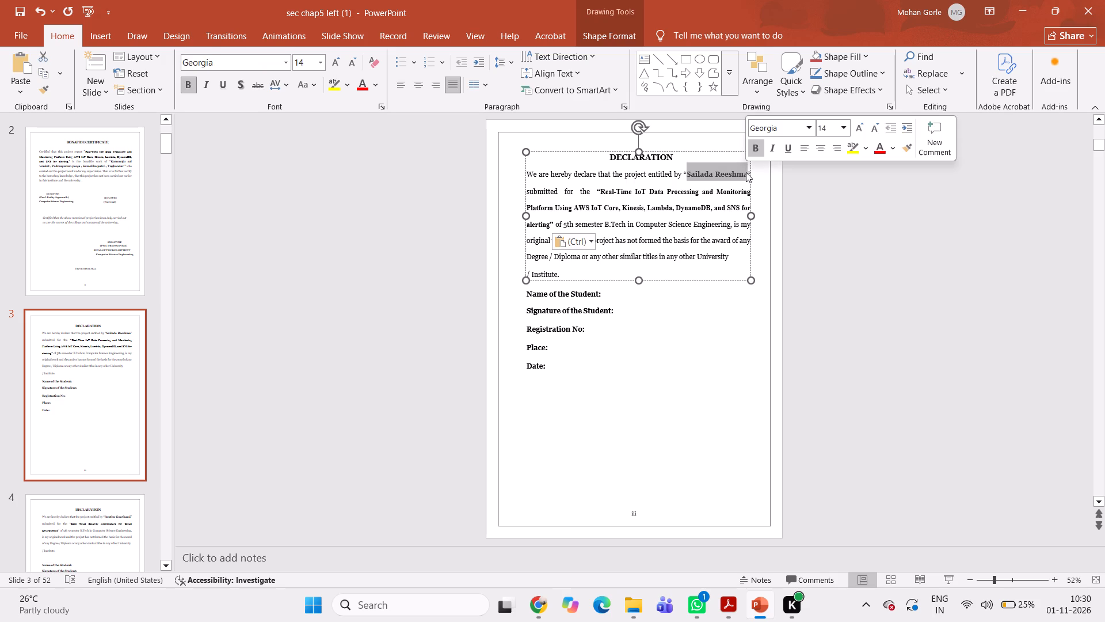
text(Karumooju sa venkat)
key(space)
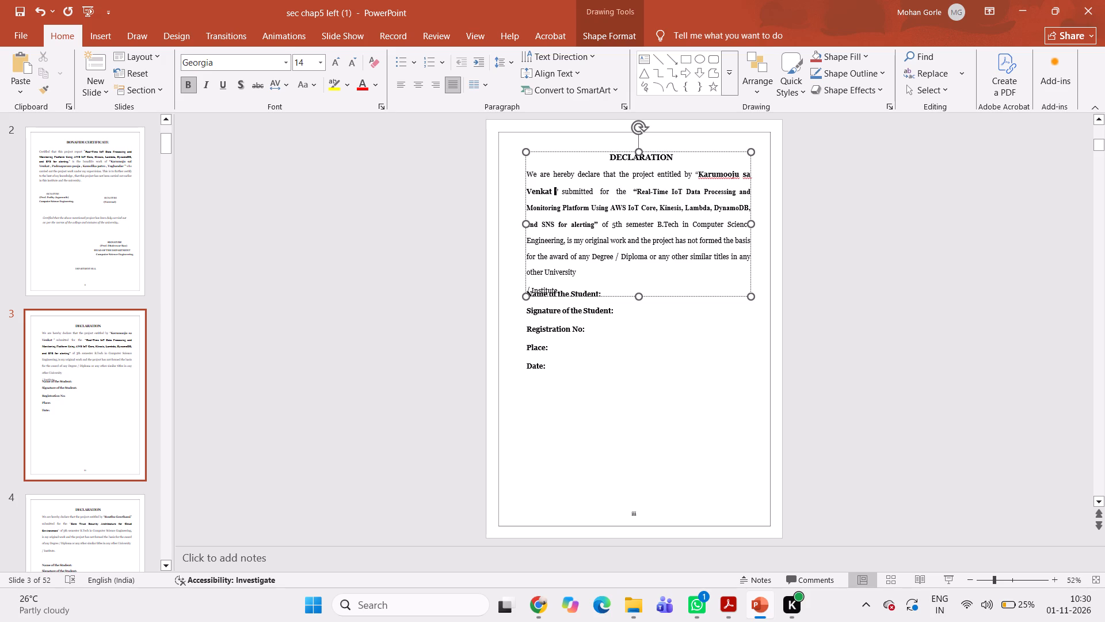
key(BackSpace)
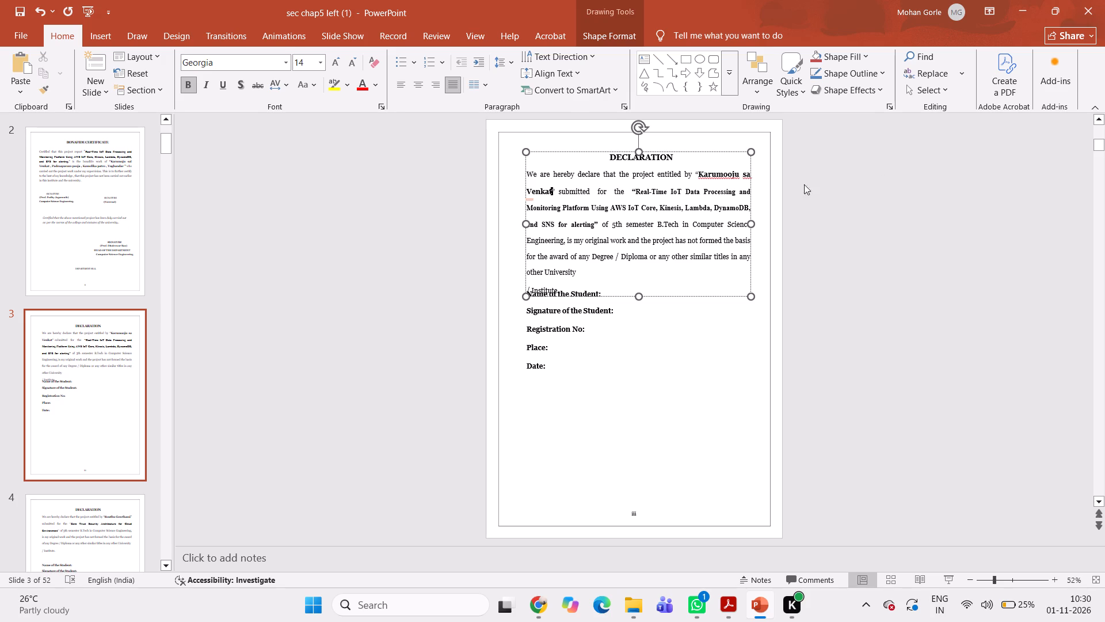
click(750, 175)
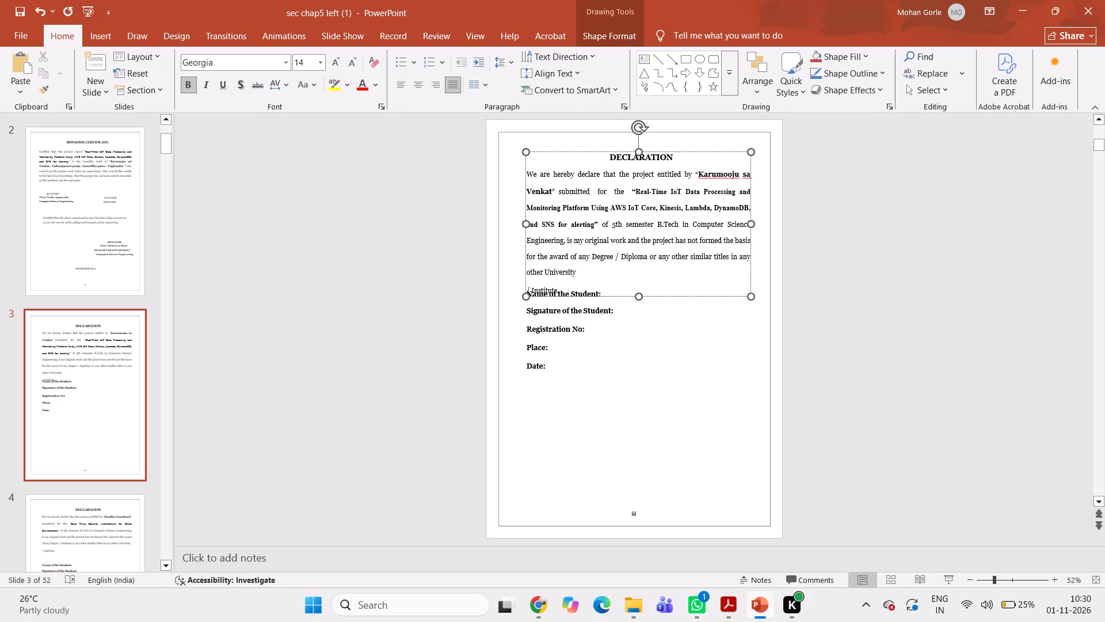
click(744, 175)
key(Right)
key(Right)
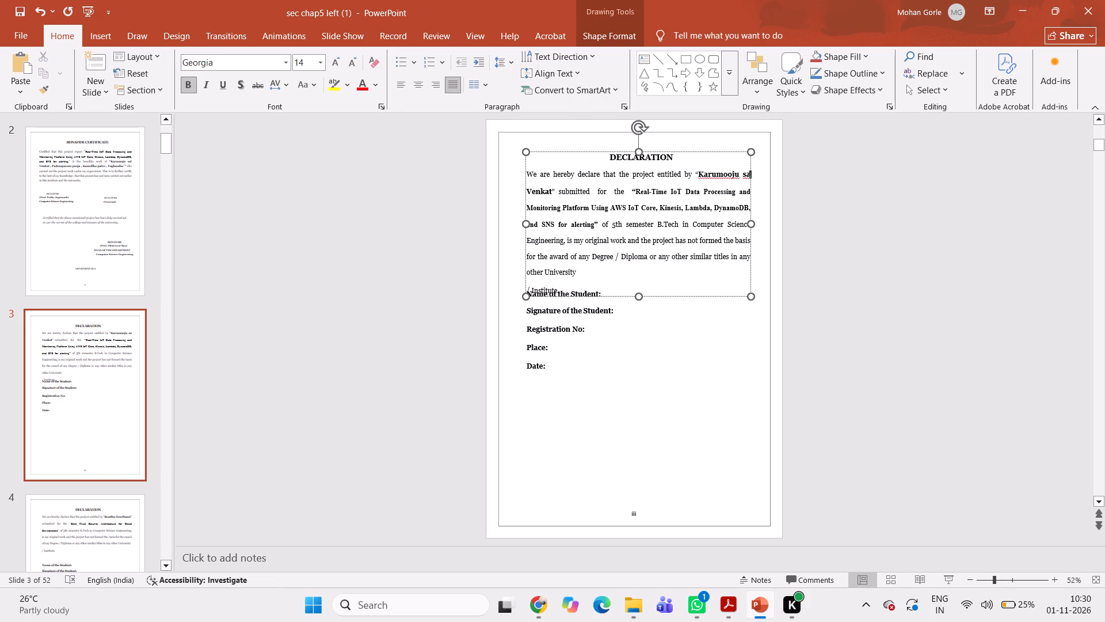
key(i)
click(905, 213)
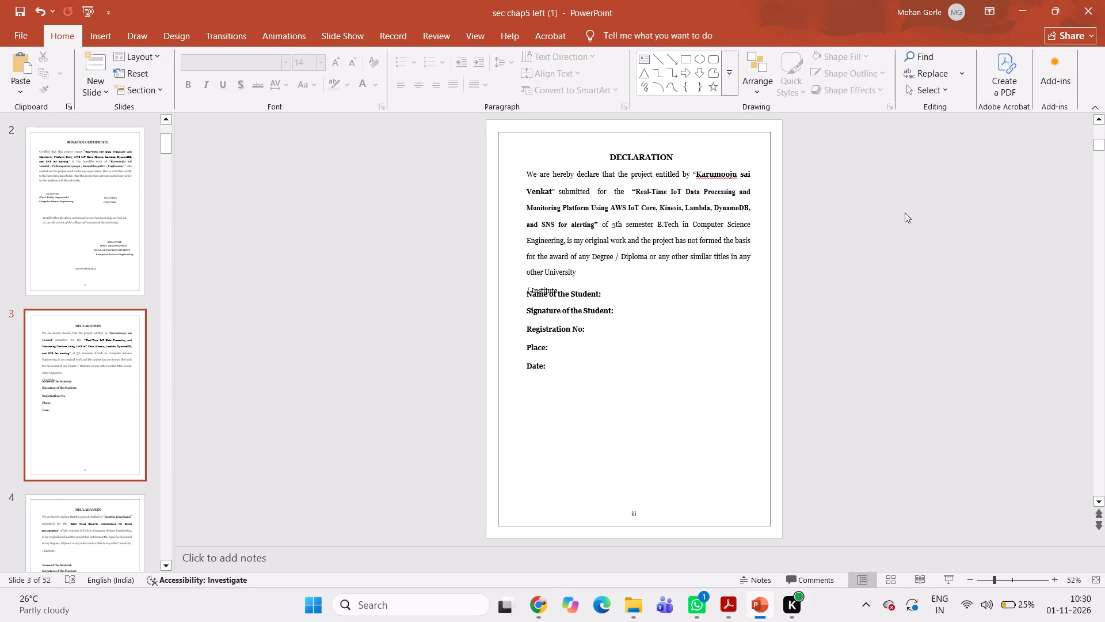
click(723, 175)
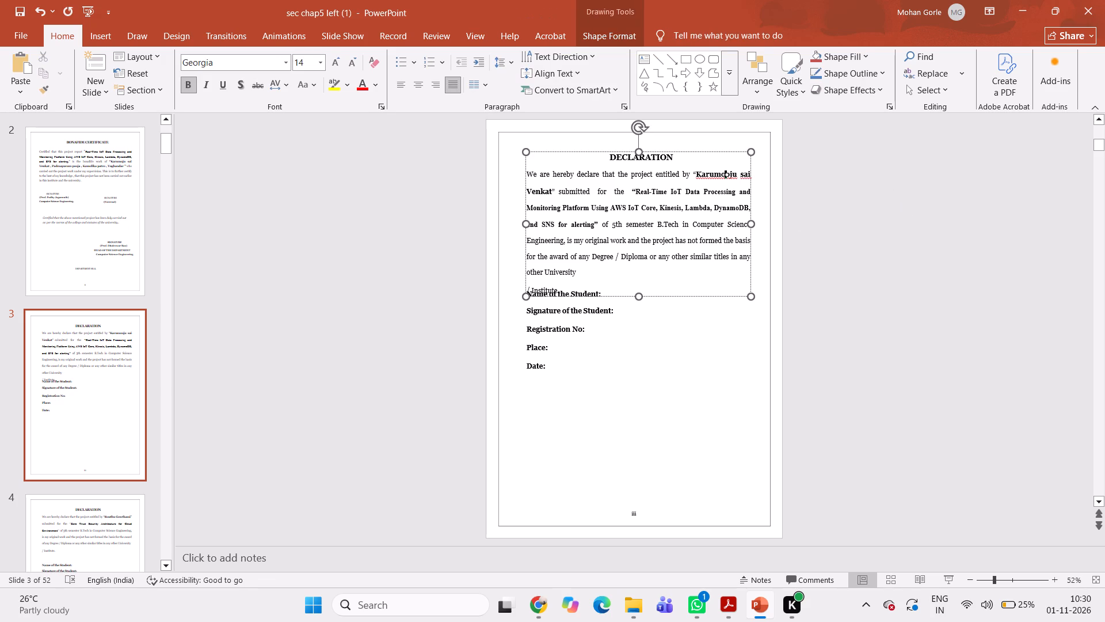
key(BackSpace)
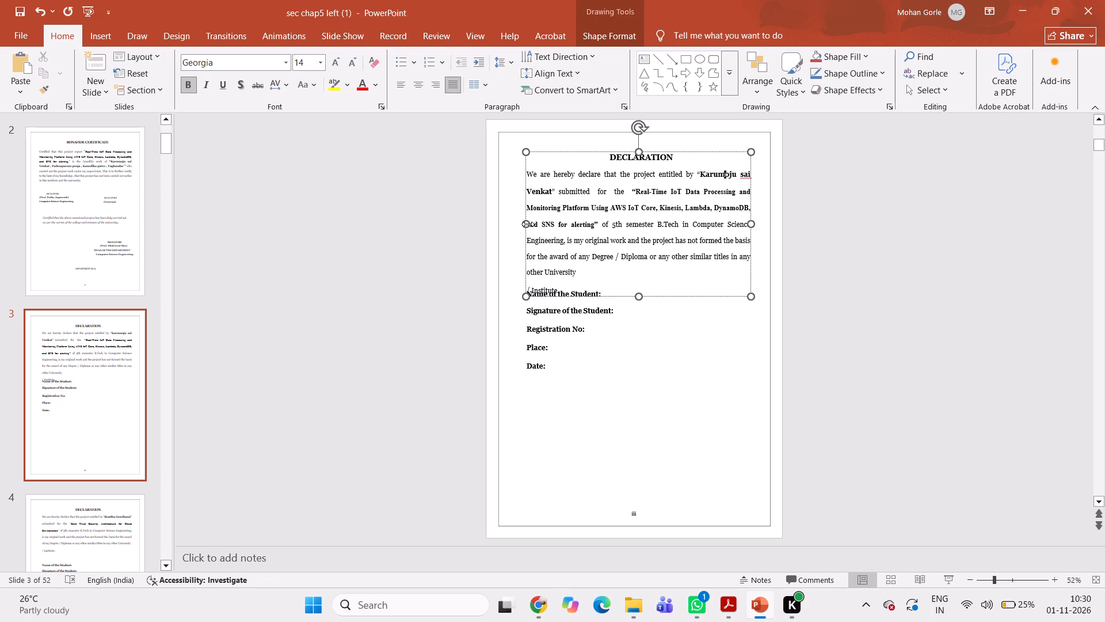
Widen the declaration text box on slide 3 at both sides so it nearly fills the page border.
drag(528, 224, 508, 225)
drag(751, 218, 757, 219)
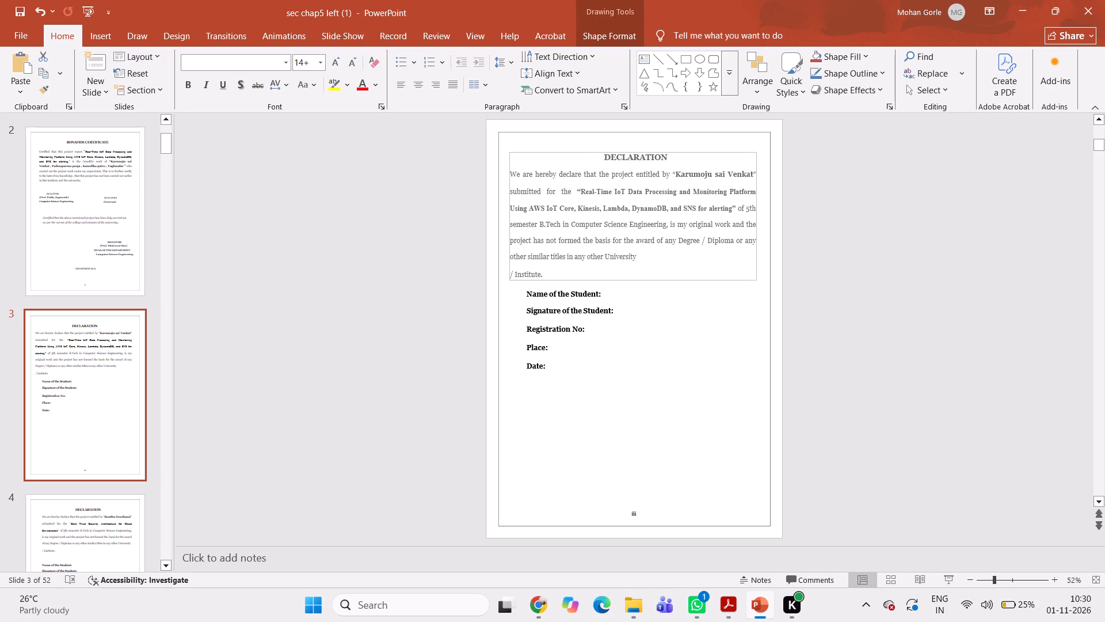
drag(757, 219, 760, 222)
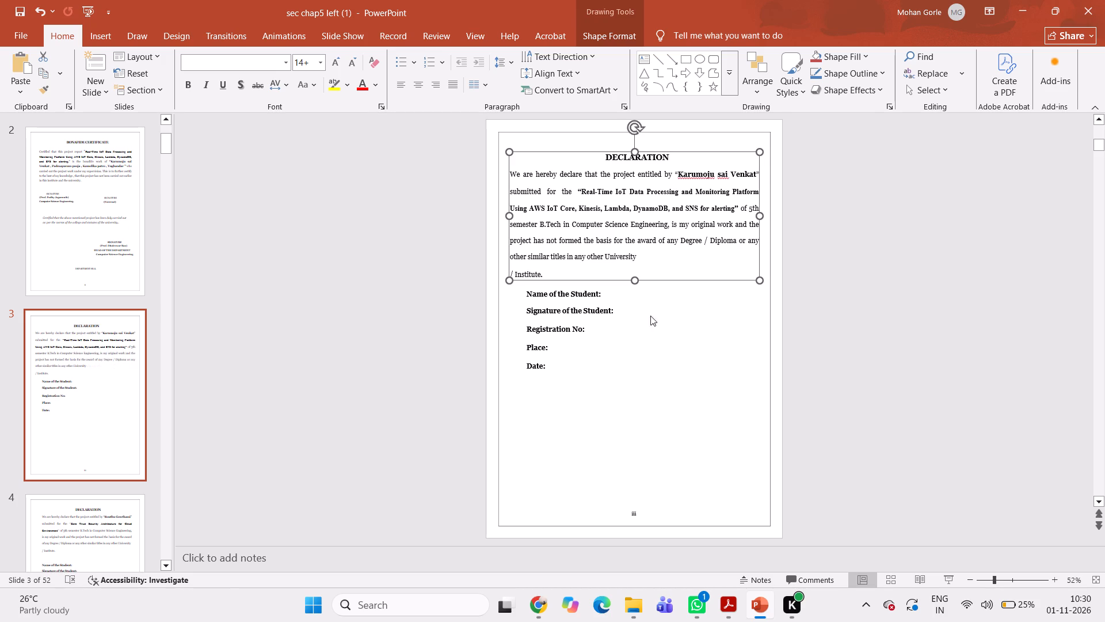
Nudge the student details text box six increments left and three increments down, aligning it with the declaration paragraph's left edge.
click(608, 313)
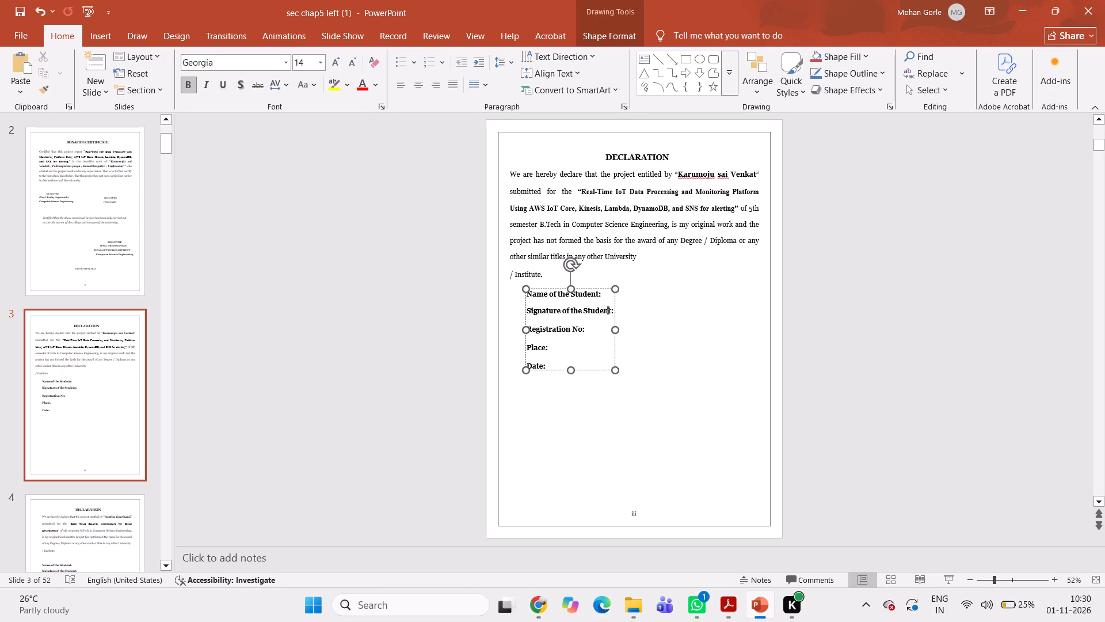
click(525, 342)
key(Left)
key(Left)
key(Left)
key(Left)
key(Left)
key(Left)
key(Left)
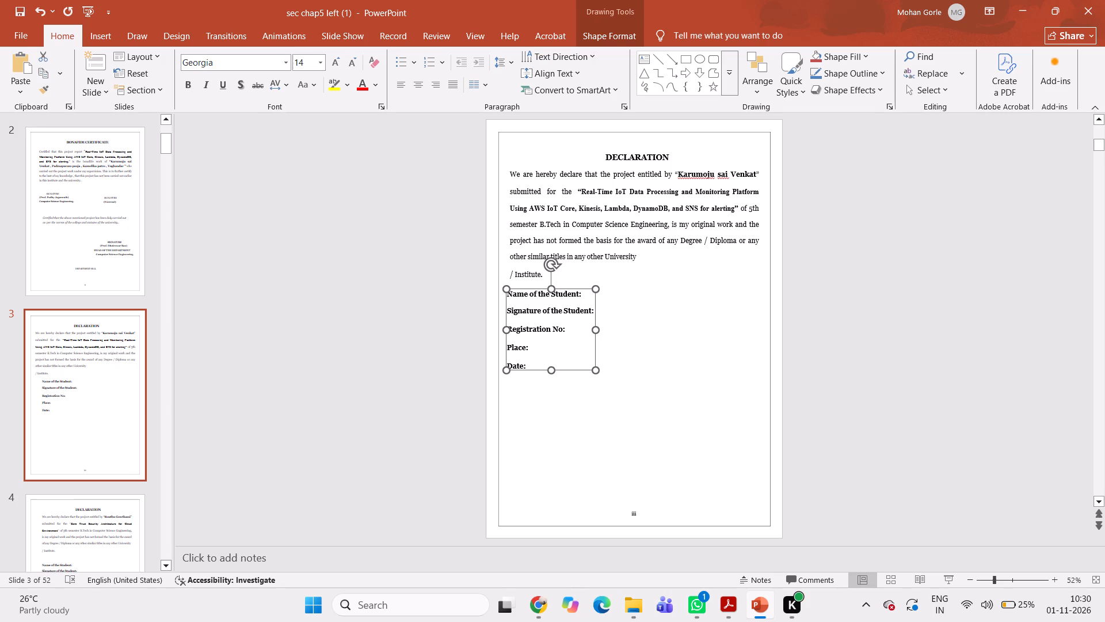
key(Right)
key(Down)
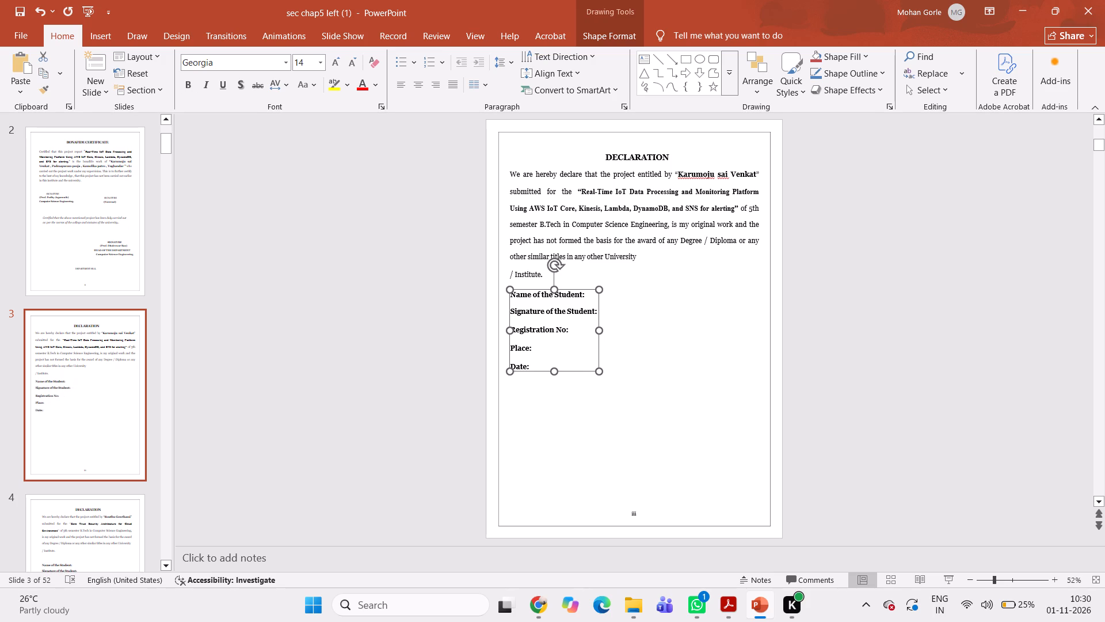
key(Down)
key(Down)
key(Down)
key(Left)
key(Up)
key(Right)
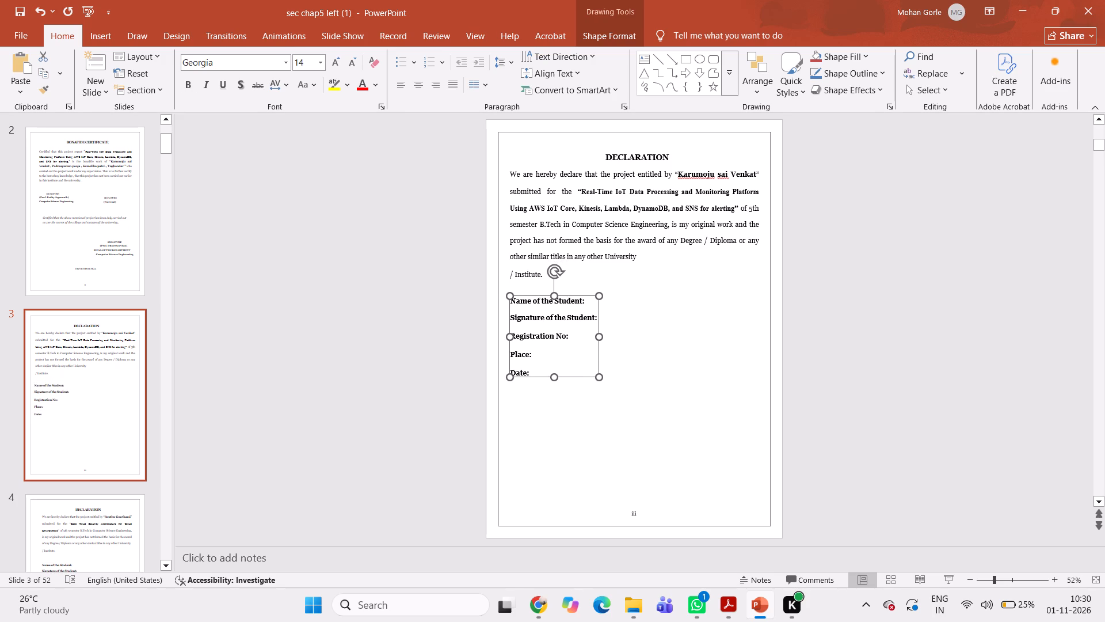
click(273, 394)
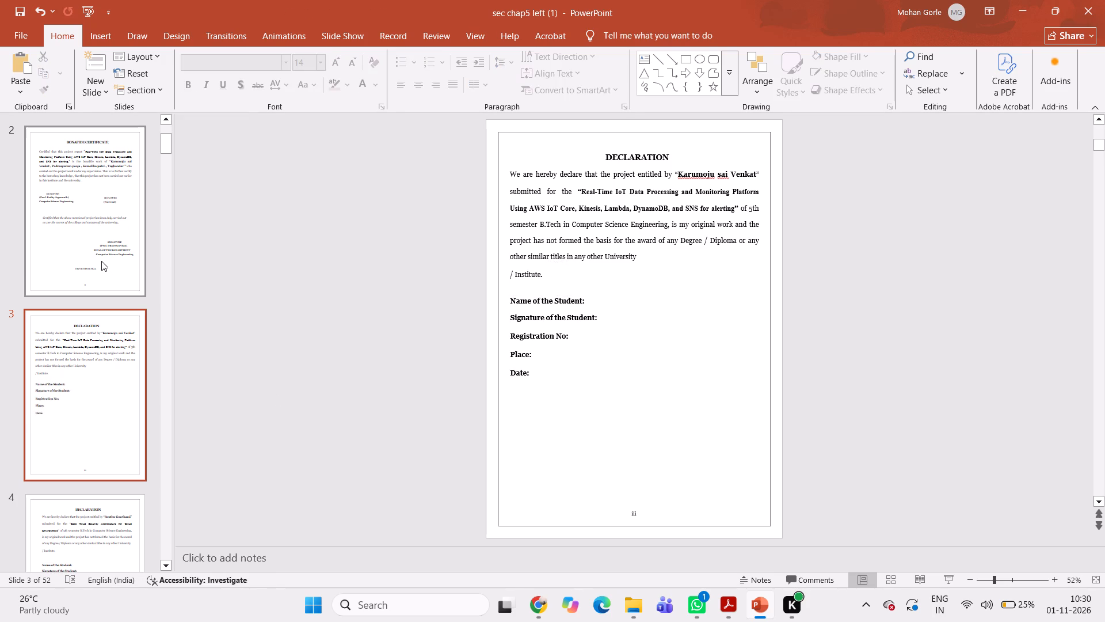
Widen the Bonafide Certificate text box on slide 2 at both sides so it nearly fills the page border.
click(101, 261)
click(614, 226)
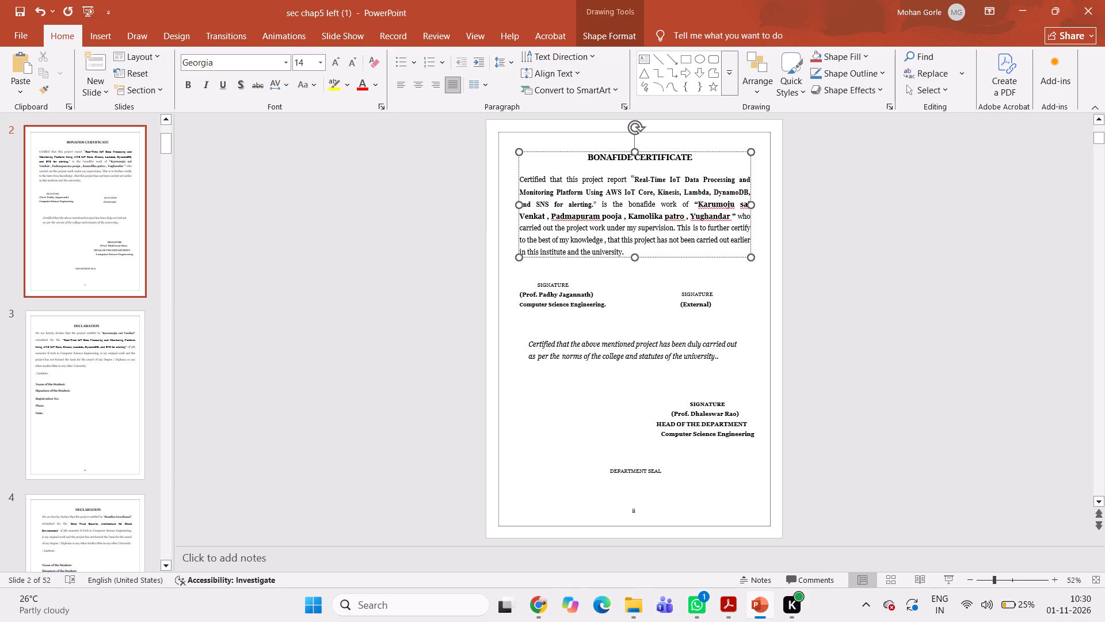
drag(517, 206, 512, 210)
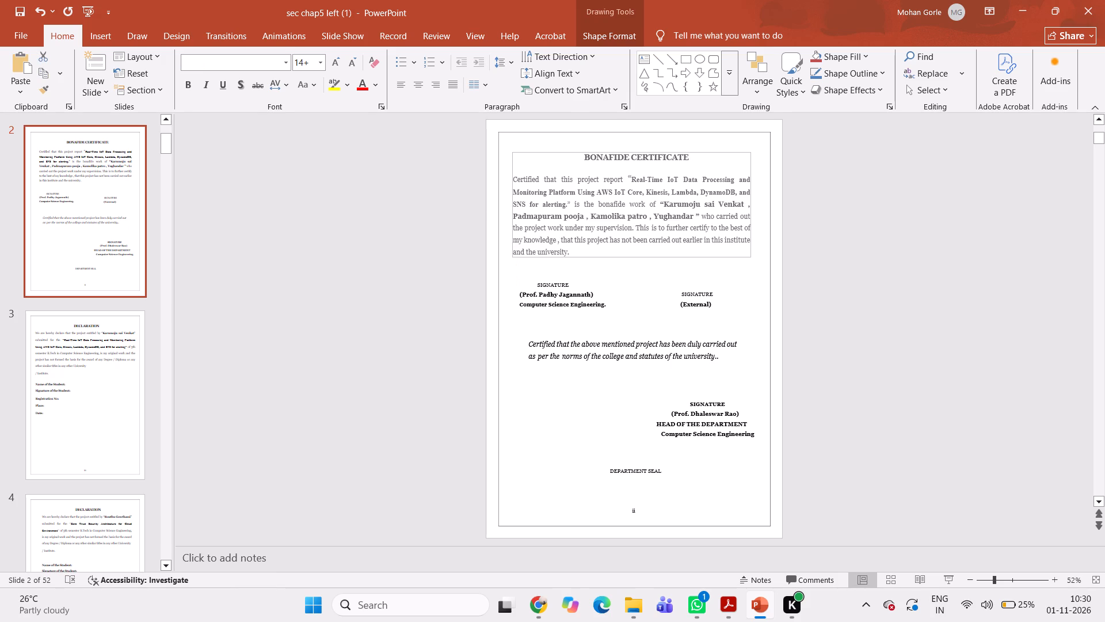
drag(512, 210, 512, 210)
drag(753, 203, 761, 206)
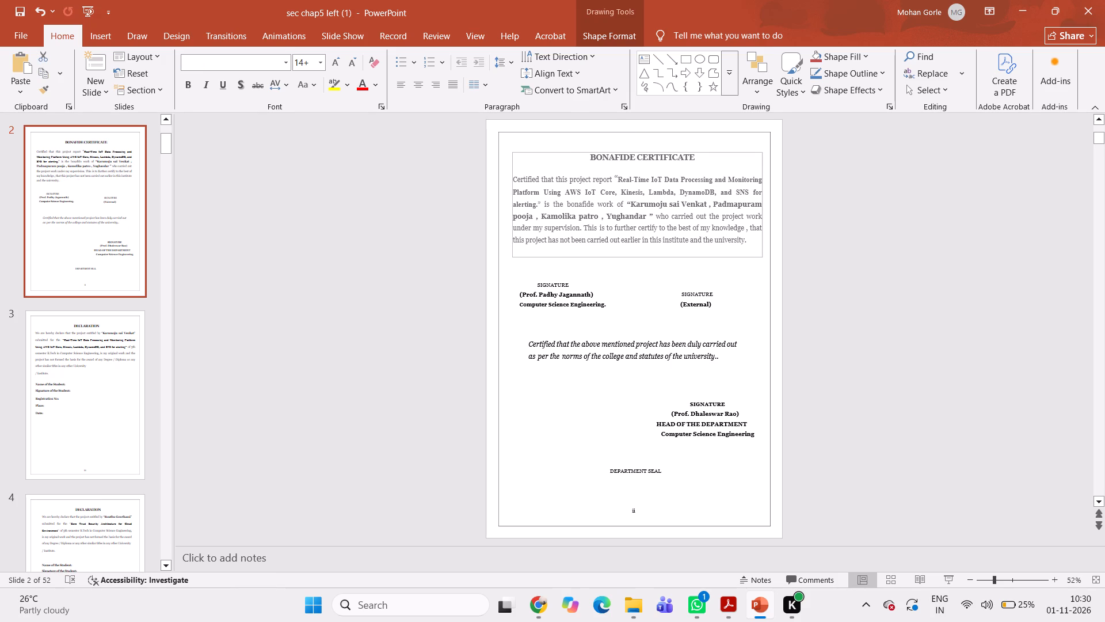
drag(761, 206, 761, 204)
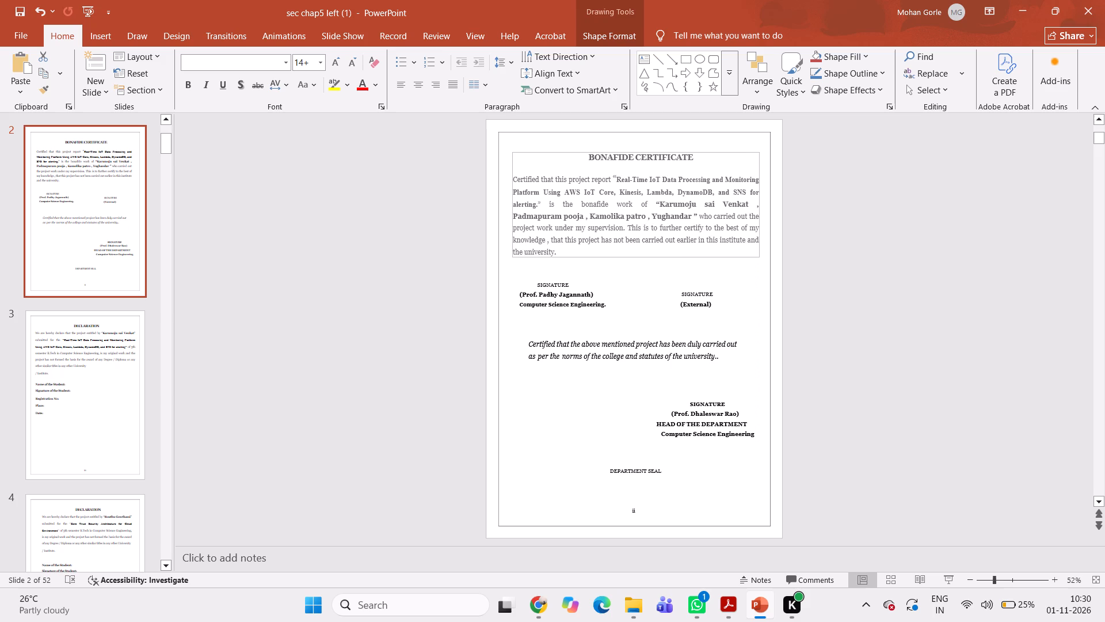
drag(761, 204, 763, 203)
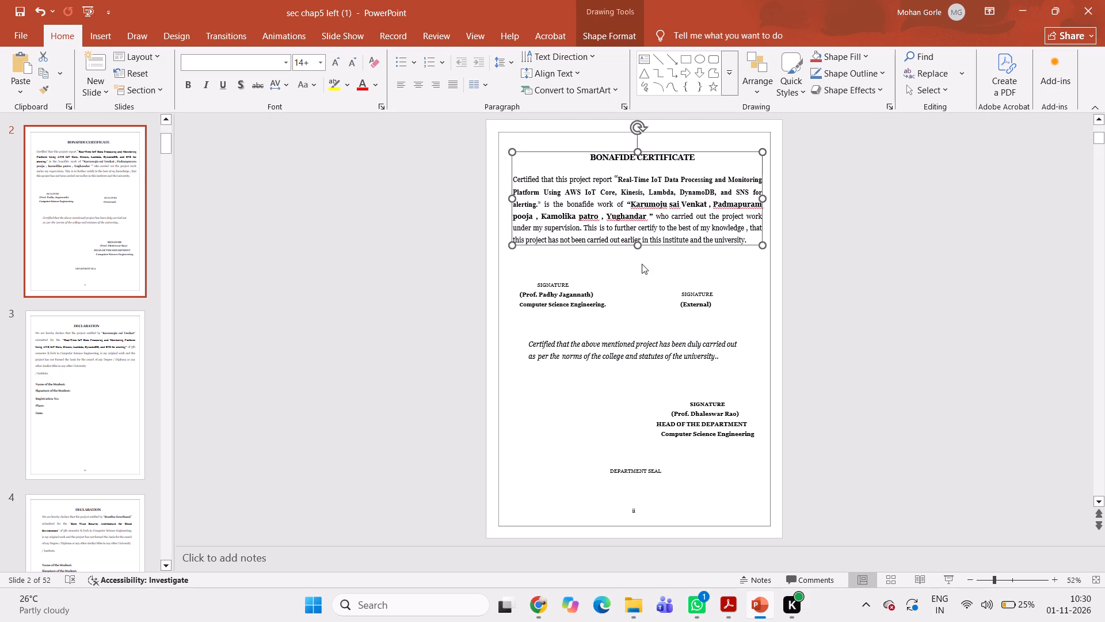
Extend the left edge of slide 2's Bonafide Certificate text box slightly further outward toward the page border.
click(513, 200)
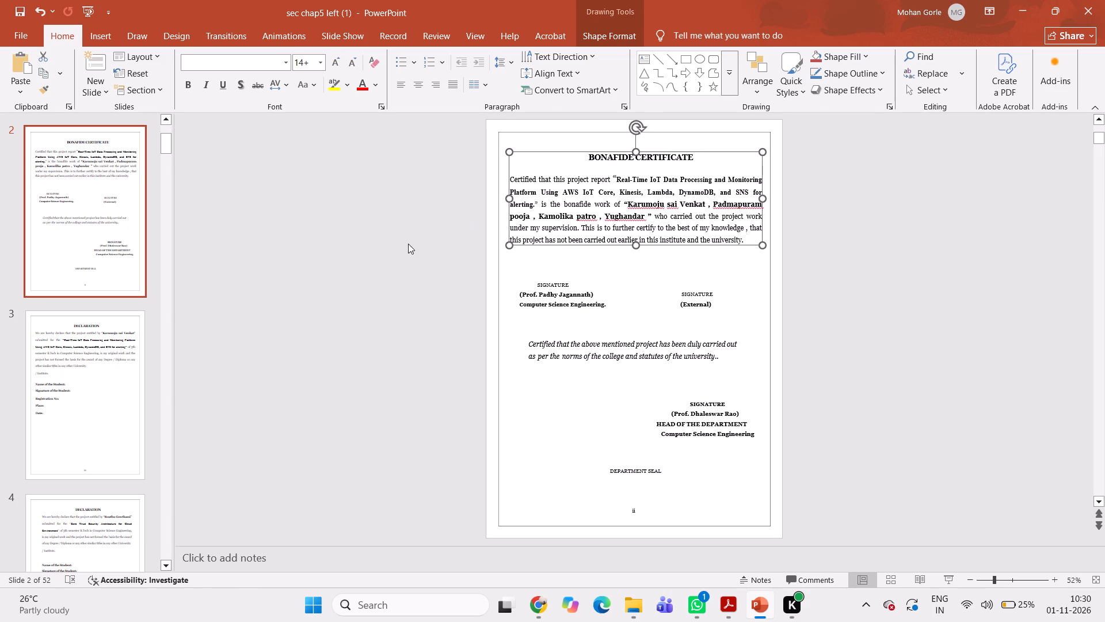
click(408, 244)
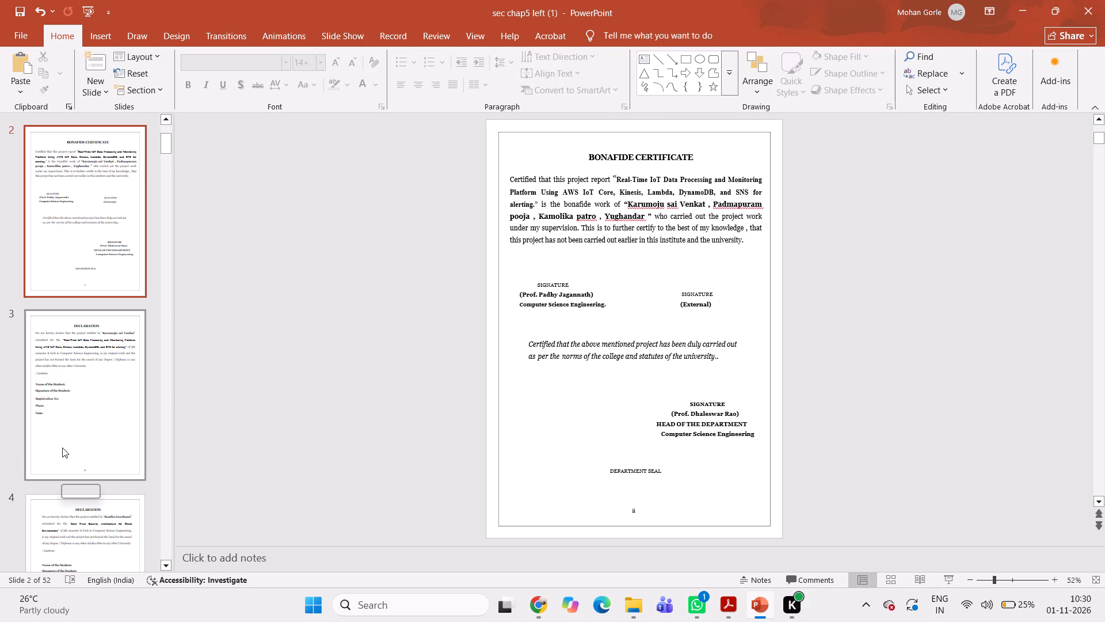
Delete the previous team's four declaration slides, slides 4 to 7, keeping the updated declaration on slide 3.
click(62, 447)
click(62, 447)
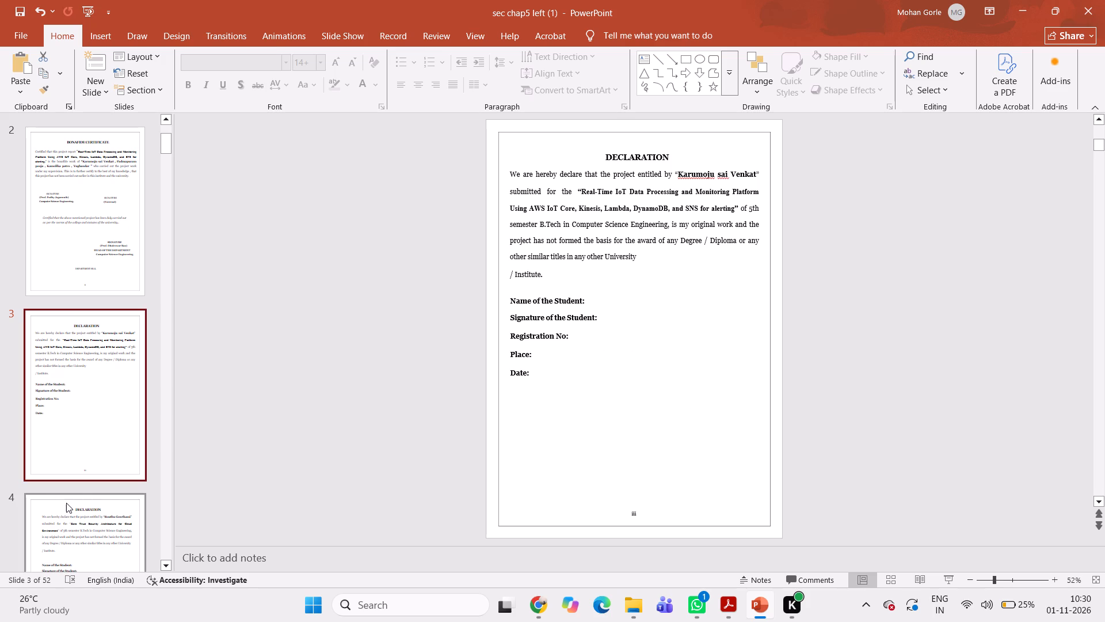
click(82, 500)
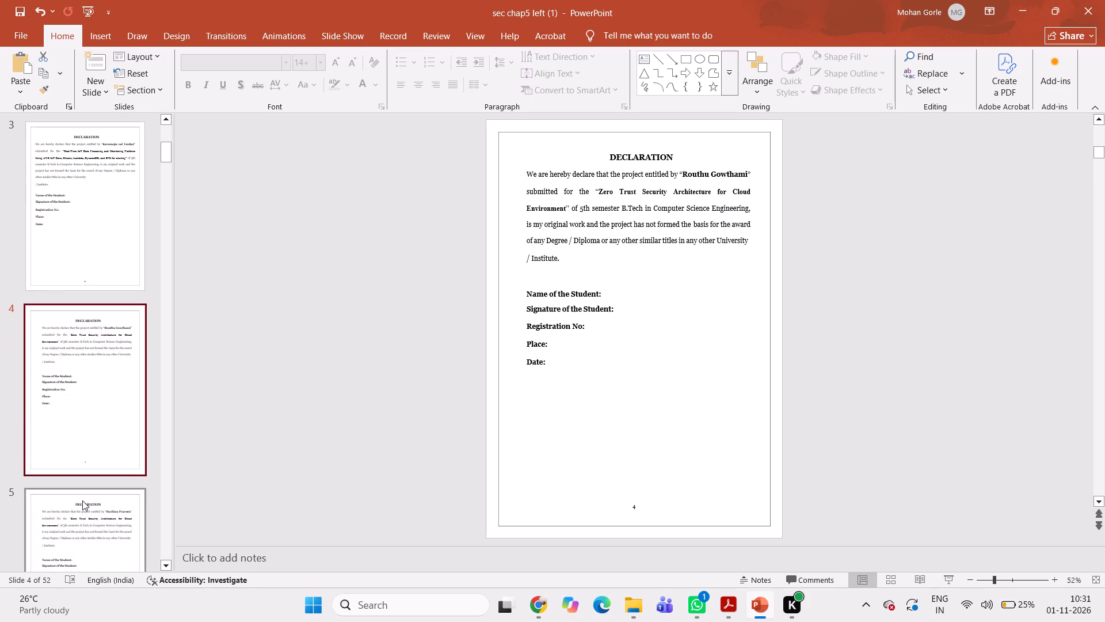
click(82, 500)
key(Up)
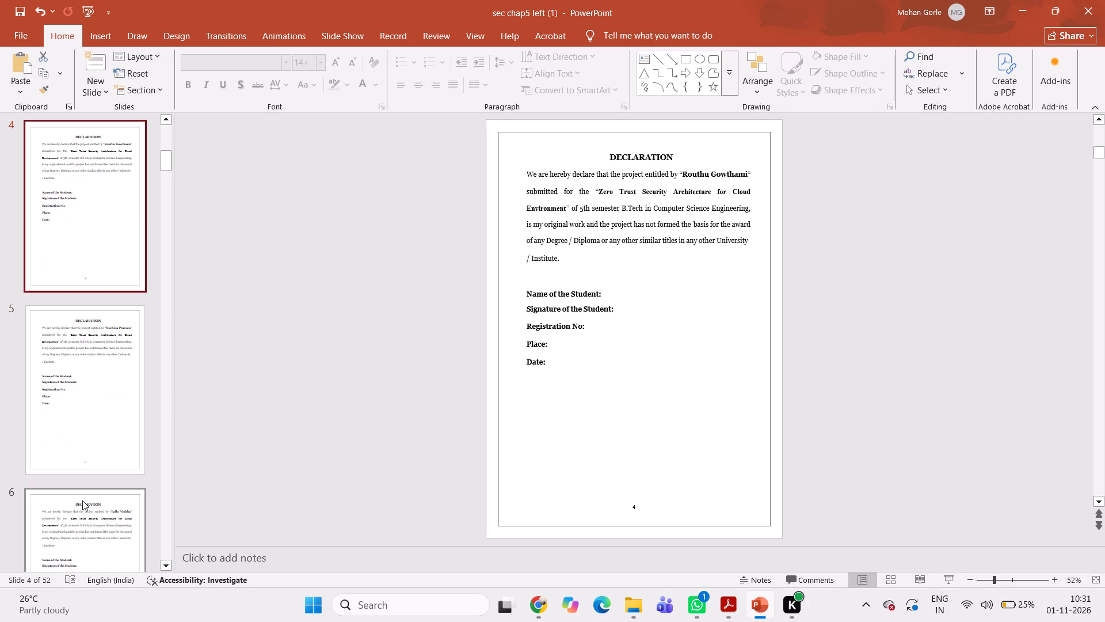
key(Up)
key(Down)
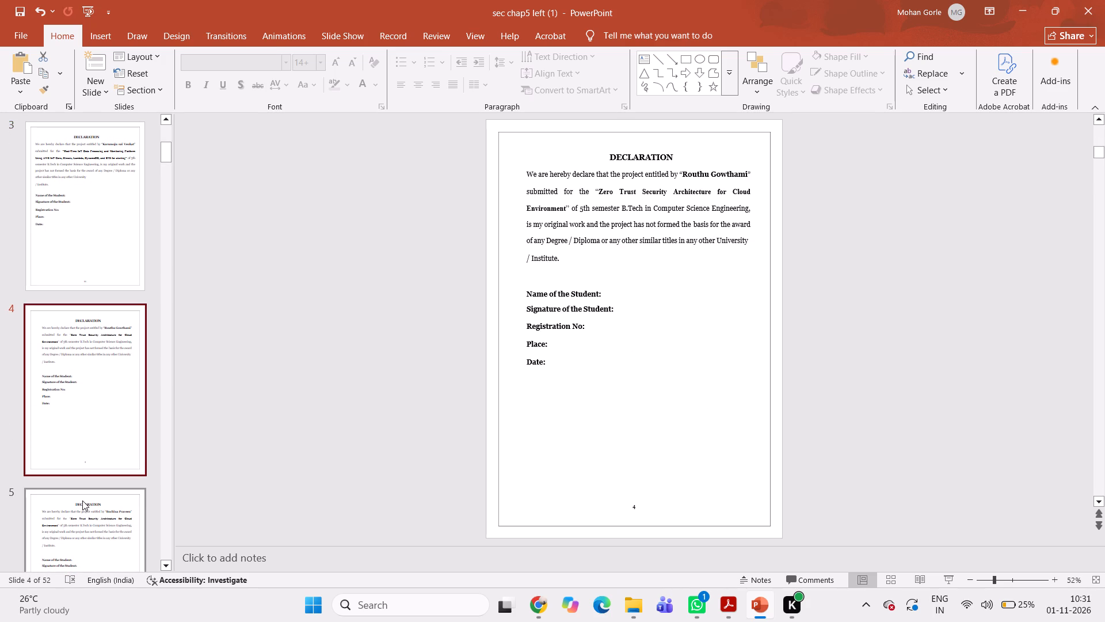
key(BackSpace)
key(BackSpace)
key(BackSpace)
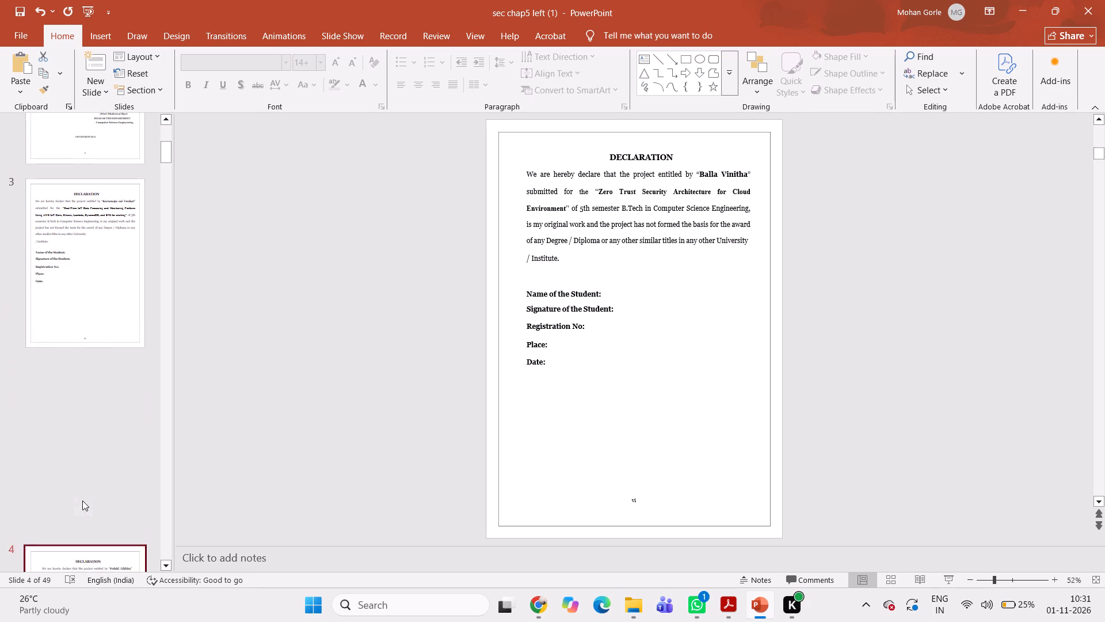
key(BackSpace)
key(Up)
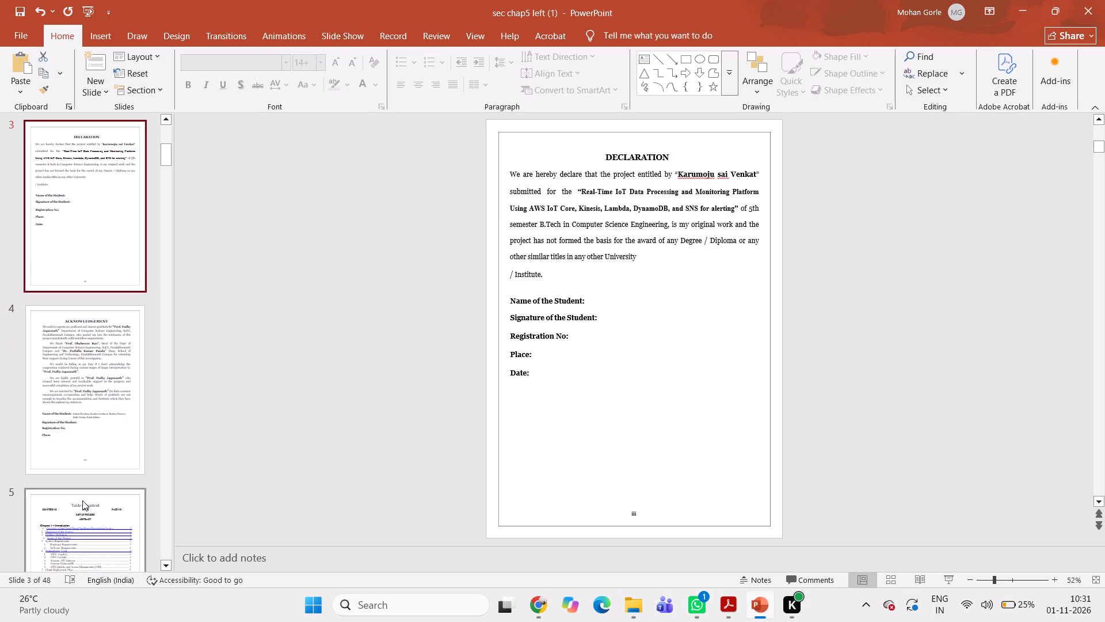
Duplicate the updated declaration on slide 3 three times, placing the copies directly after it as slides 4 to 6.
click(102, 158)
key(ctrl+c)
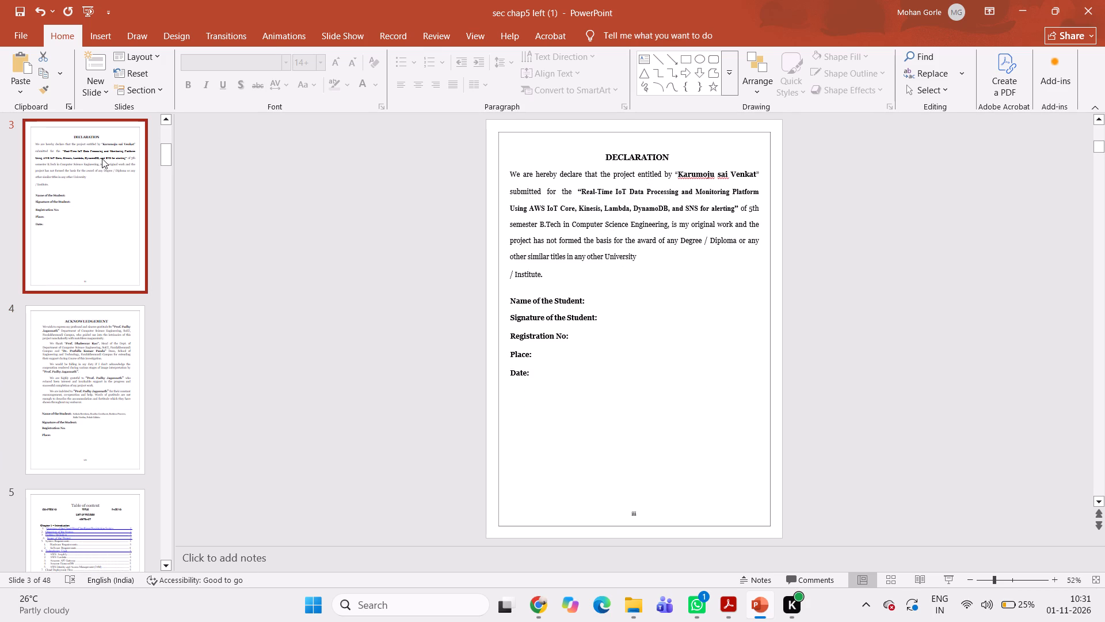
key(ctrl+v)
key(ctrl+v)
key(ctrl+v)
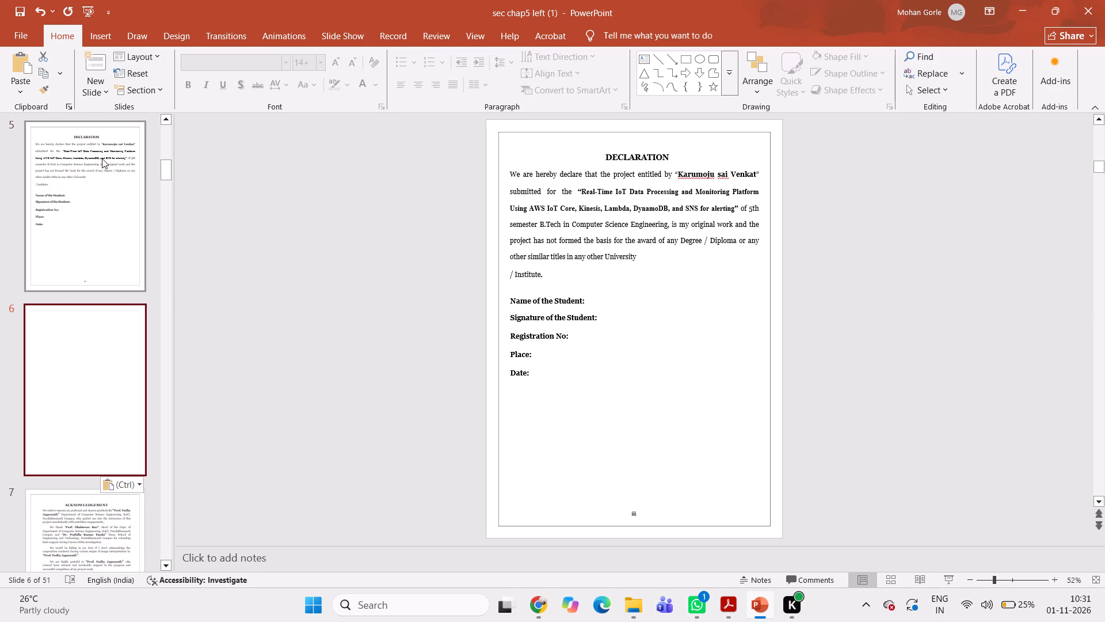
Replace the student's name in slide 4's declaration with the second student's full name, as listed on the Bonafide Certificate.
click(98, 174)
key(Up)
key(Up)
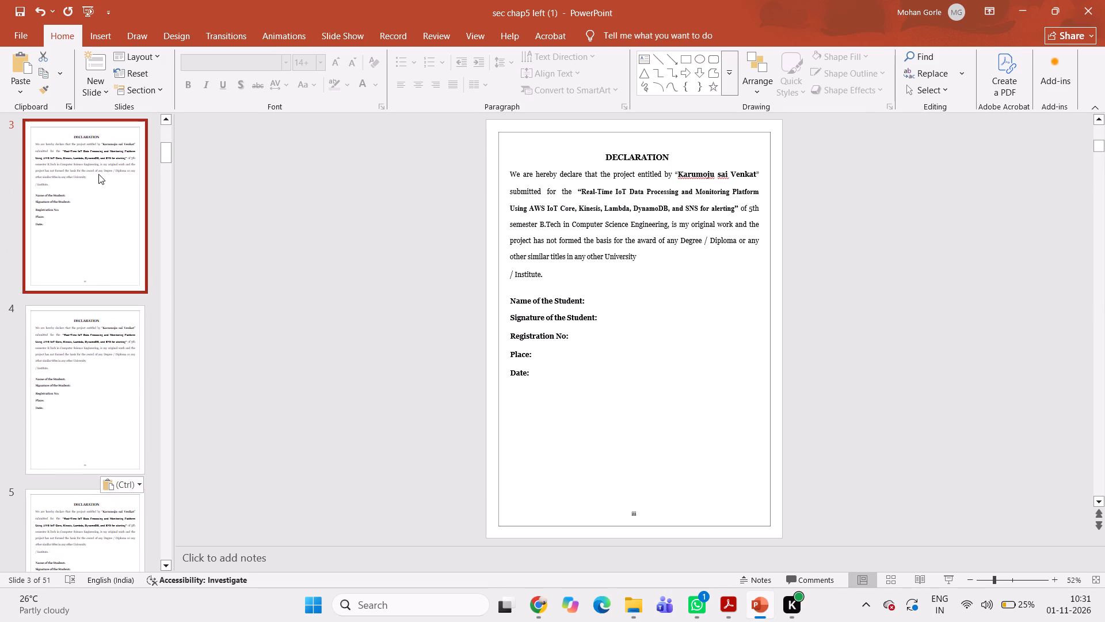
key(Up)
key(Down)
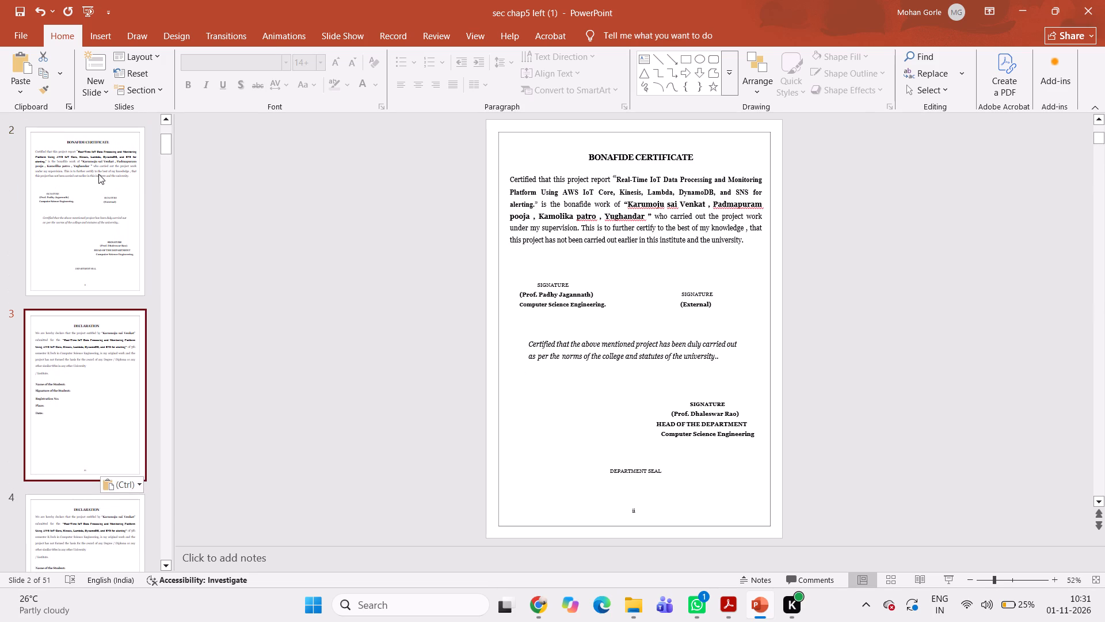
key(Down)
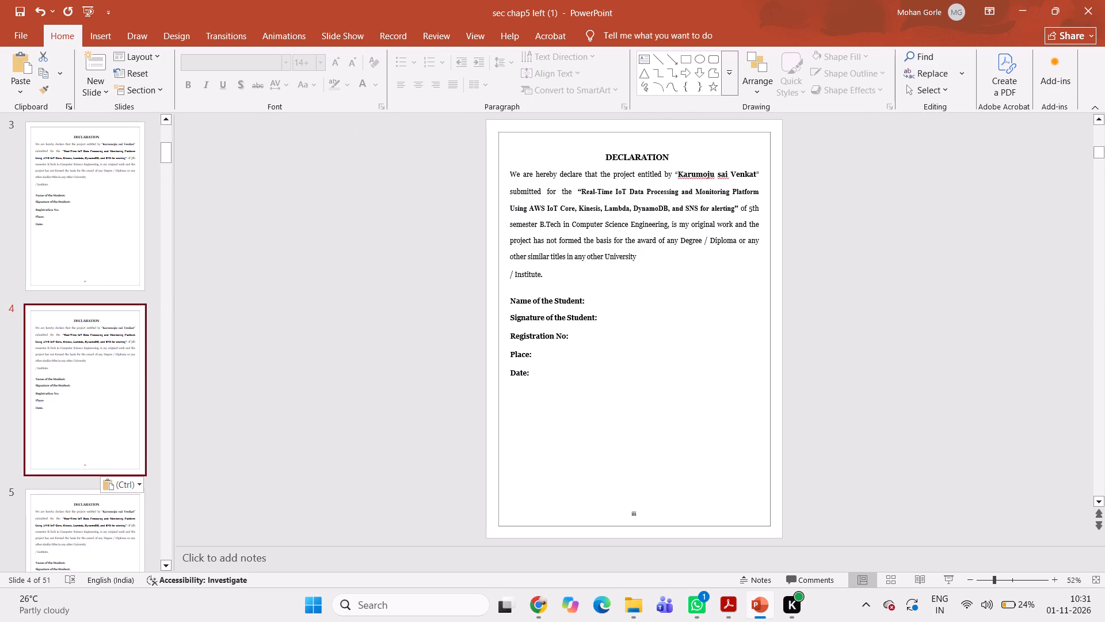
click(755, 174)
key(BackSpace)
key(BackSpace)
key(BackSpace)
key(BackSpace)
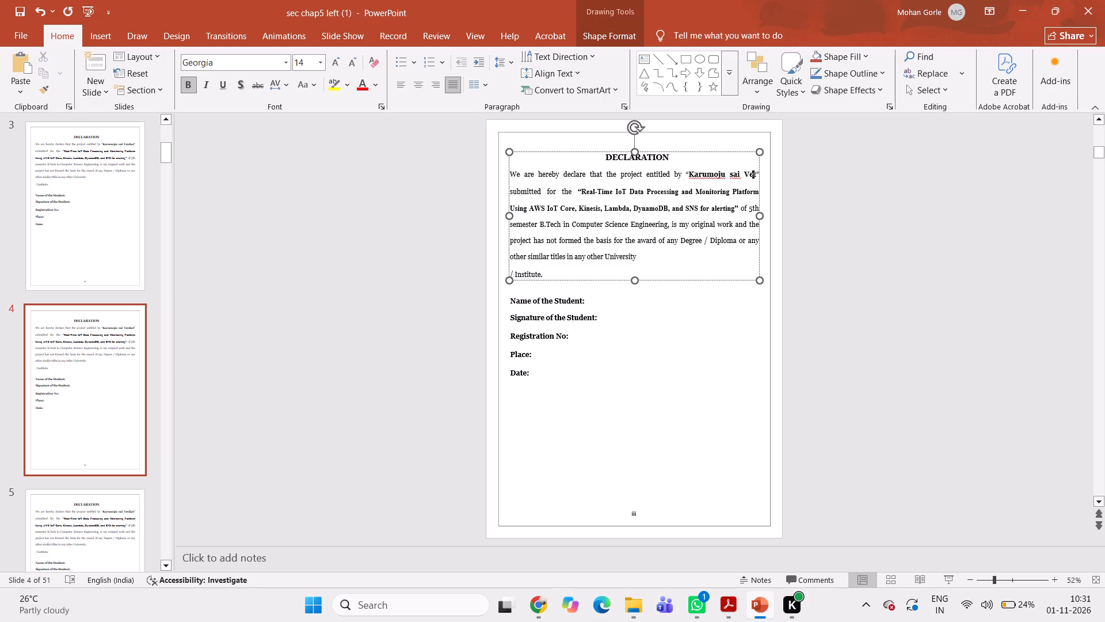
key(BackSpace)
key(BackSpace)
key(BackSpace)
key(BackSpace)
key(BackSpace)
key(BackSpace)
key(BackSpace)
key(BackSpace)
key(BackSpace)
key(BackSpace)
key(BackSpace)
key(BackSpace)
key(BackSpace)
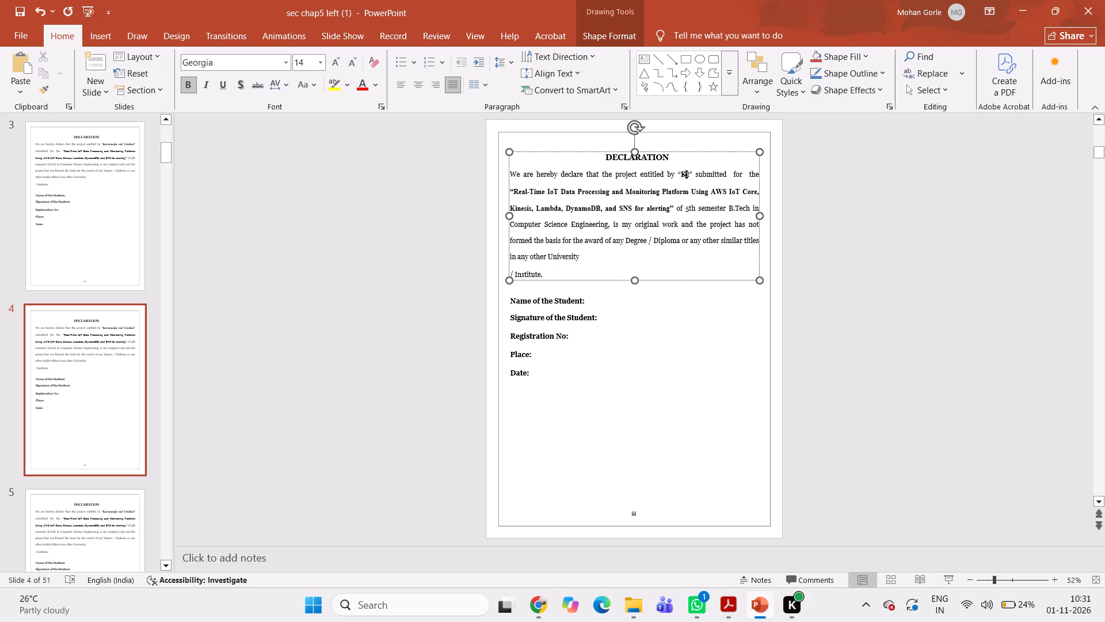
key(BackSpace)
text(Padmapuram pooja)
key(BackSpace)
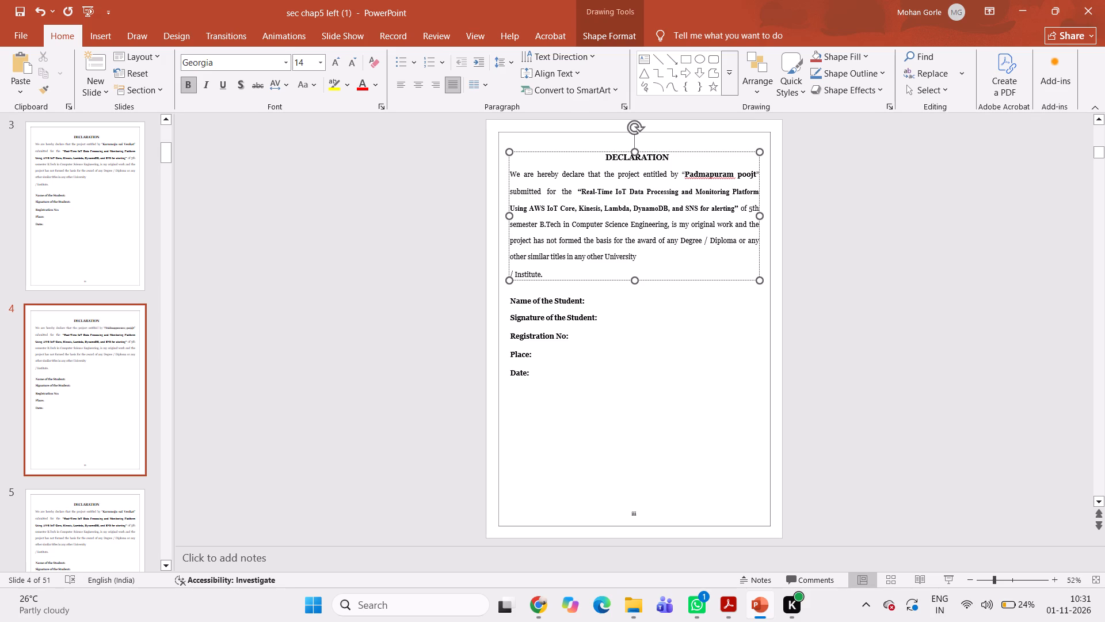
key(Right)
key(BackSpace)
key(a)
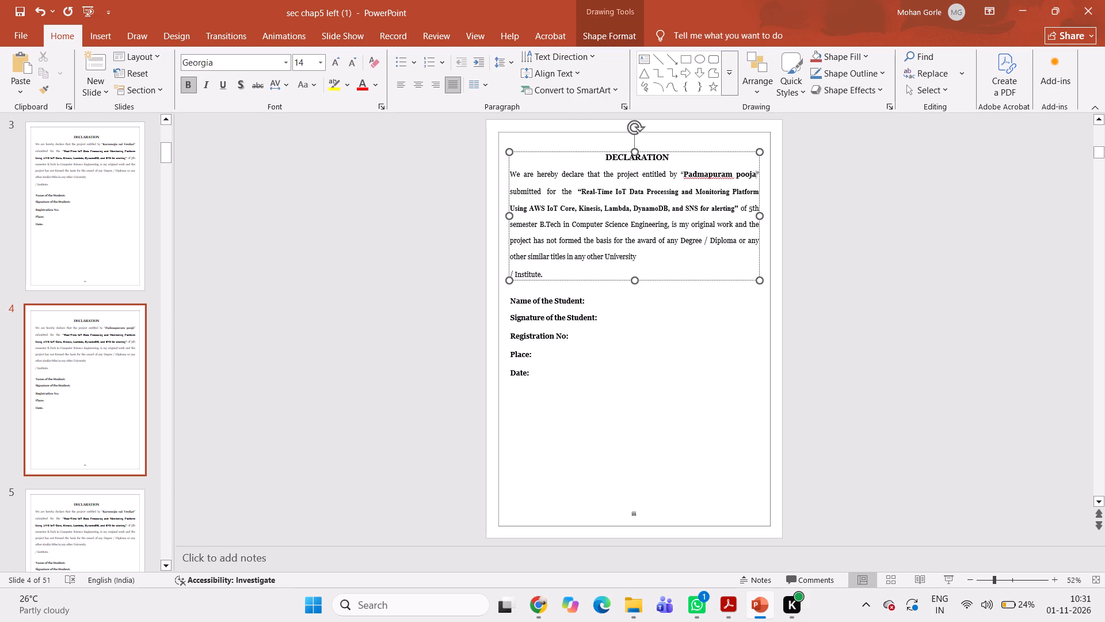
click(420, 264)
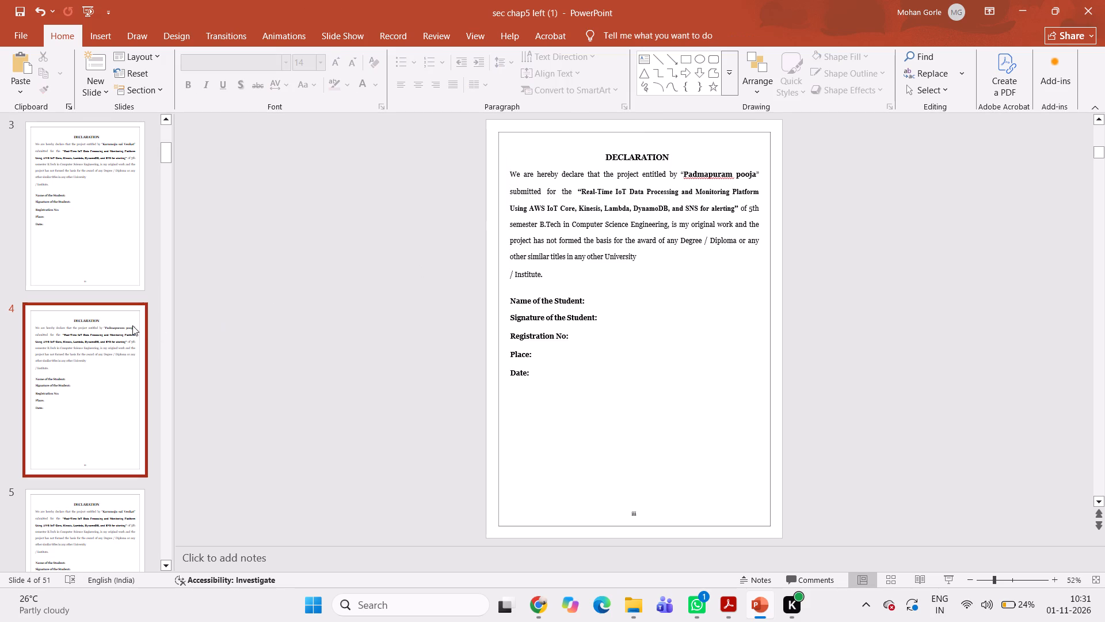
Replace the student's name in slide 5's declaration with the third student's full name, as listed on the Bonafide Certificate.
click(133, 324)
click(115, 182)
key(Down)
key(Down)
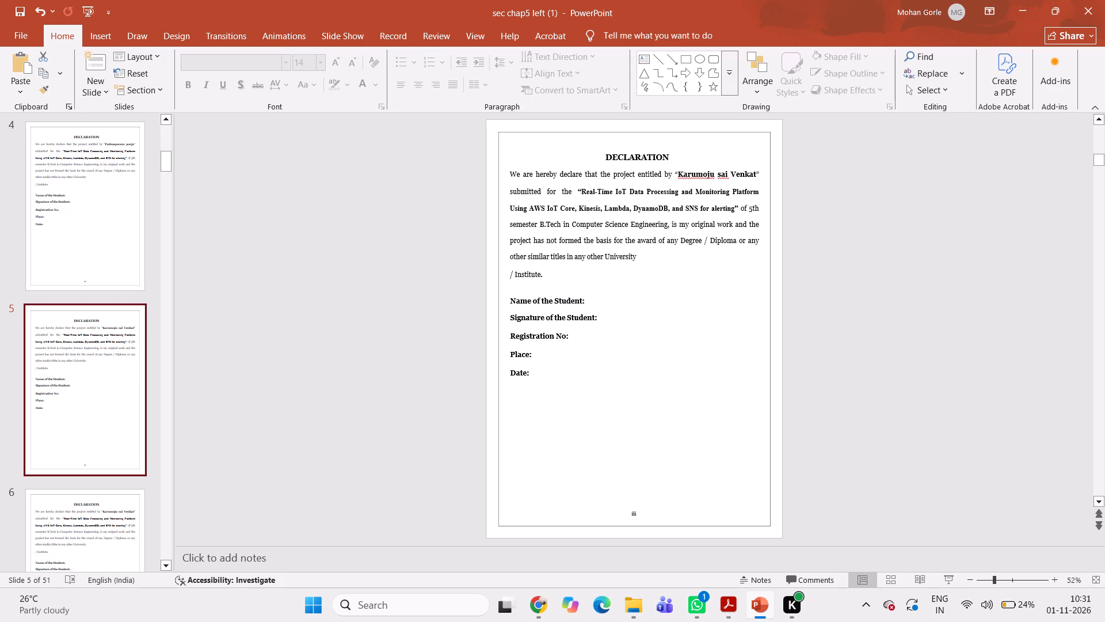
click(754, 173)
double_click(754, 173)
double_click(754, 173)
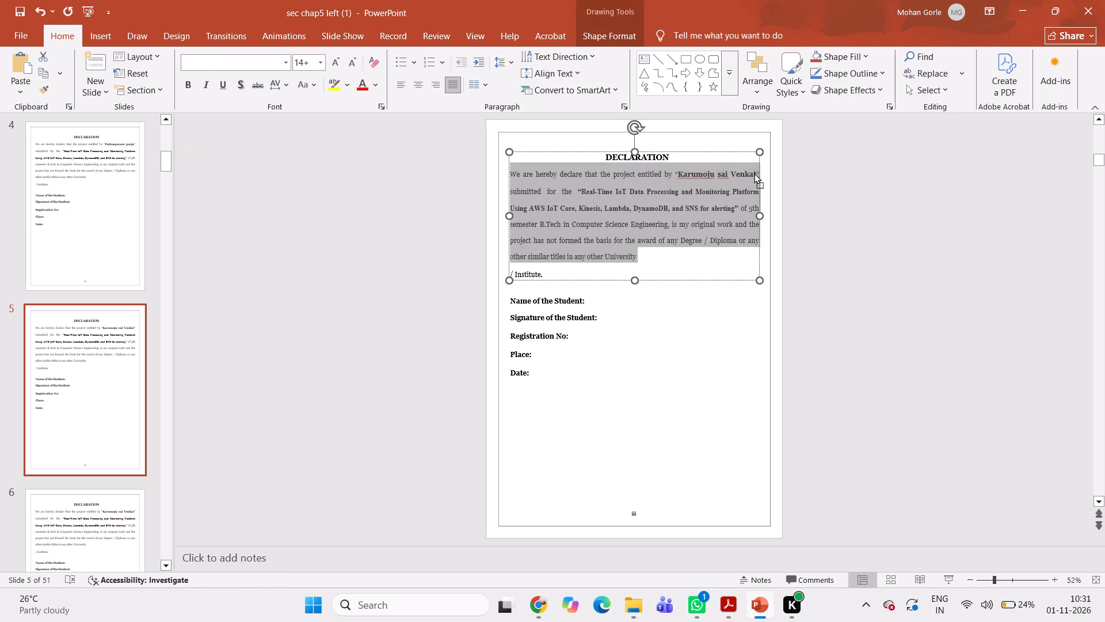
key(BackSpace)
key(BackSpace)
key(BackSpace)
key(BackSpace)
key(BackSpace)
key(BackSpace)
key(BackSpace)
key(BackSpace)
key(BackSpace)
key(BackSpace)
key(BackSpace)
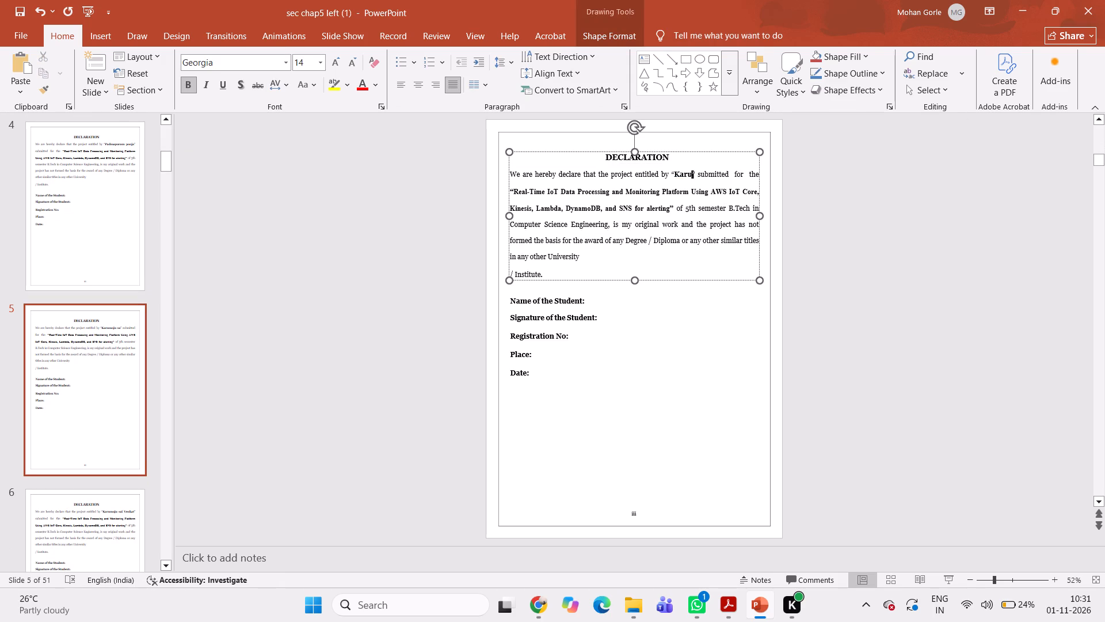
key(BackSpace)
key(BackSpace)
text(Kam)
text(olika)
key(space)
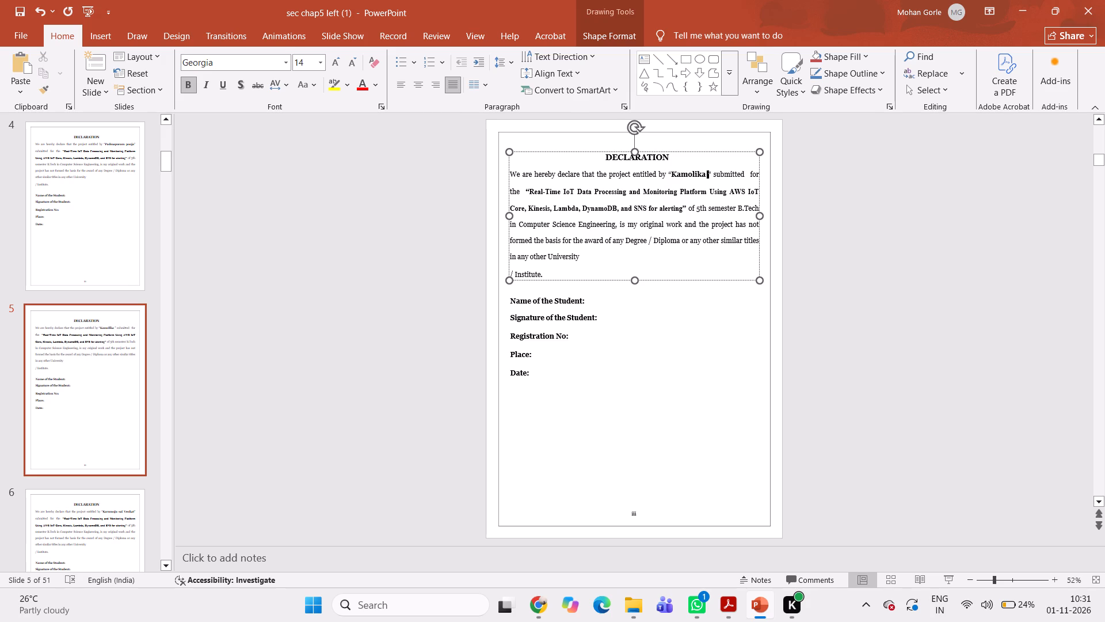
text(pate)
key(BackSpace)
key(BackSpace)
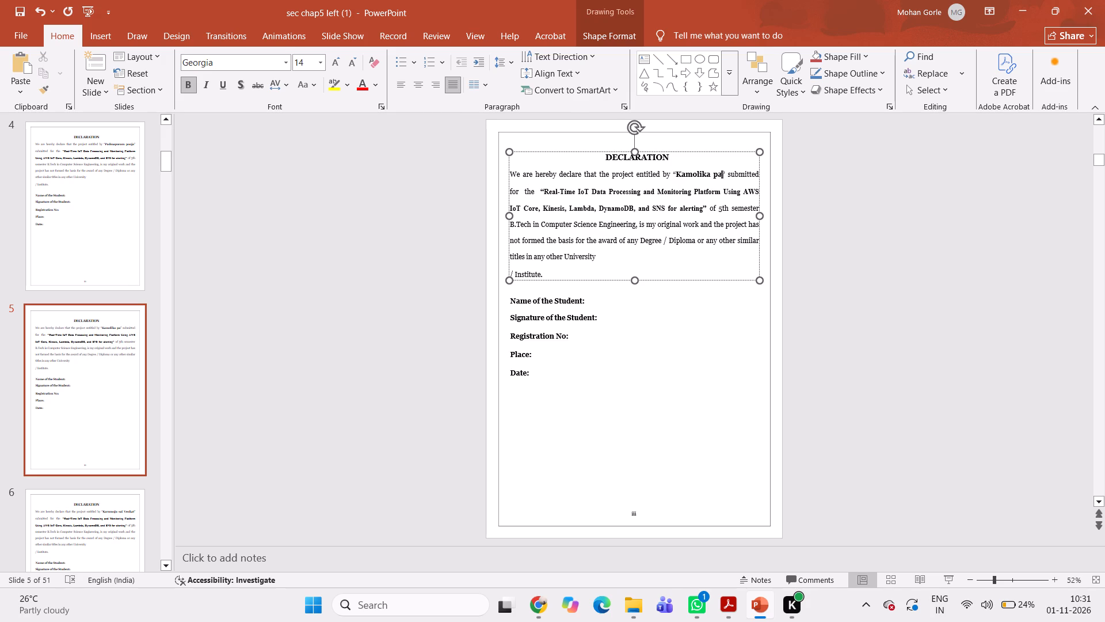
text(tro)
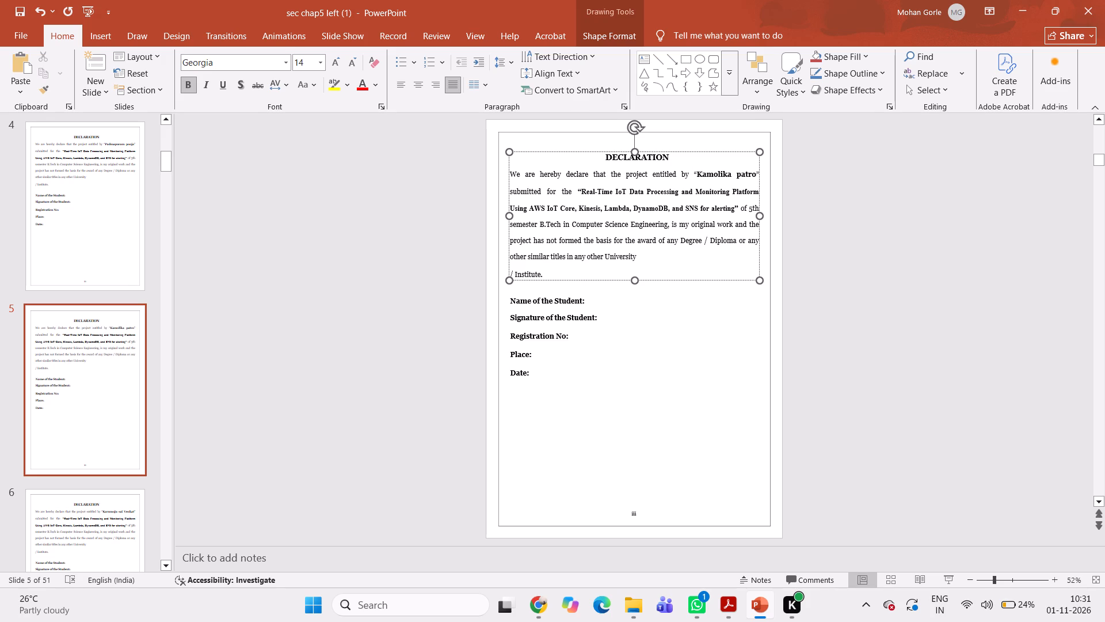
click(424, 251)
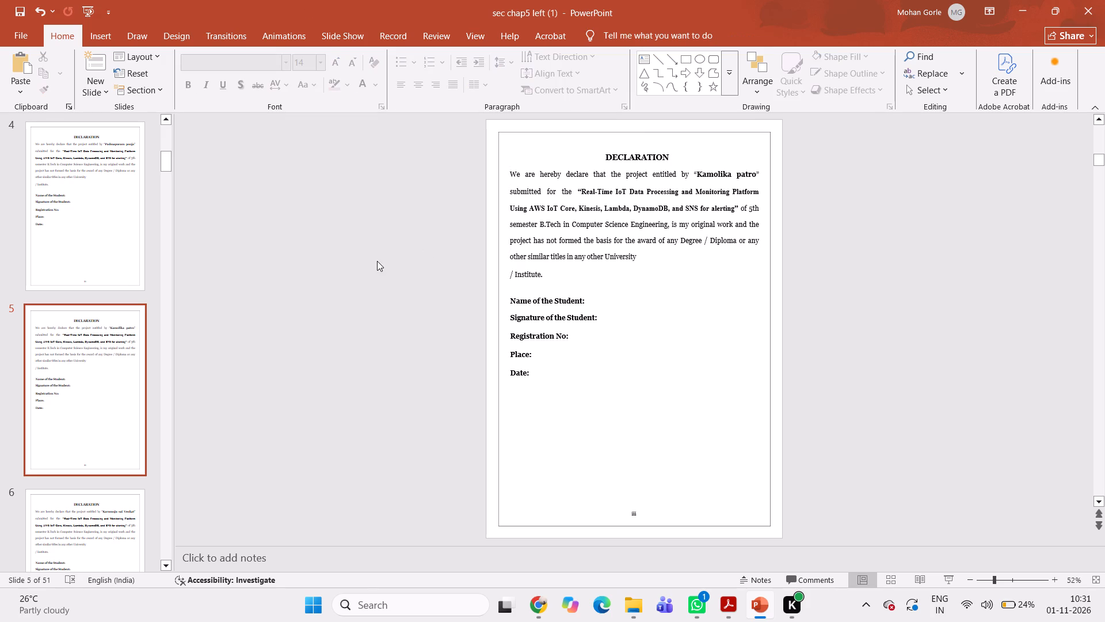
Replace the student's name in slide 6's declaration with the fourth student's name, as listed on the Bonafide Certificate.
key(Down)
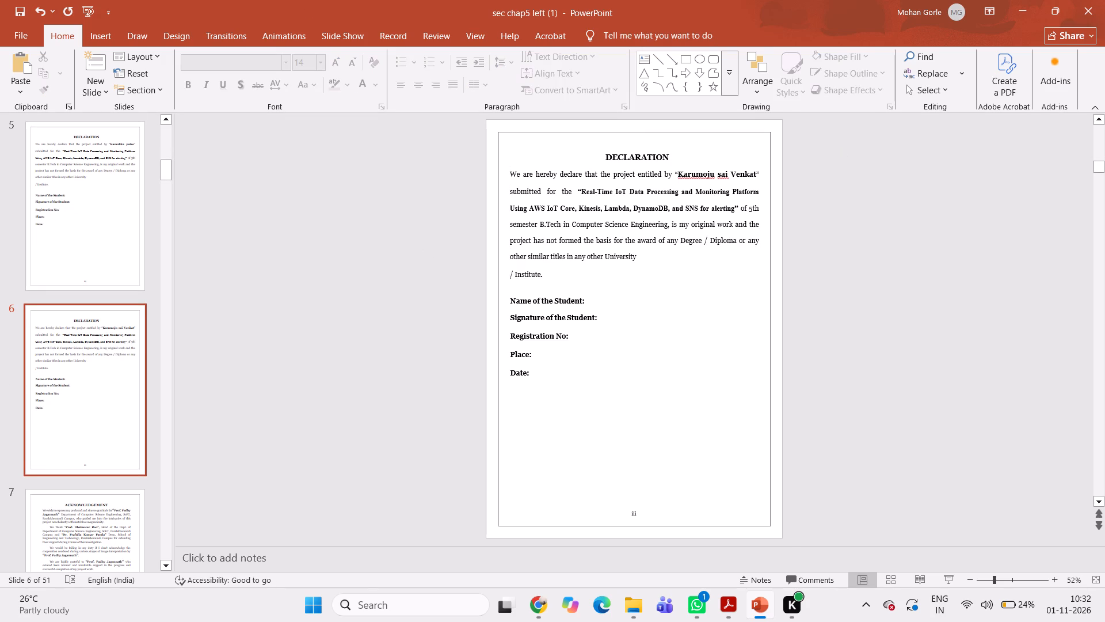
triple_click(750, 172)
click(750, 172)
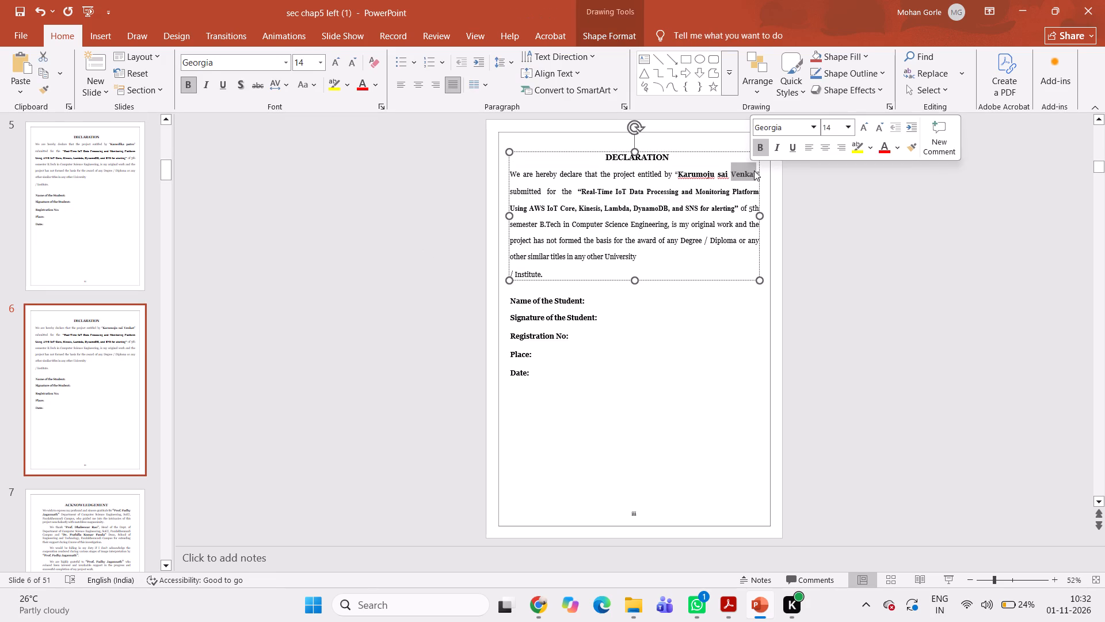
key(BackSpace)
key(BackSpace)
key(BackSpace)
key(BackSpace)
key(BackSpace)
key(BackSpace)
key(BackSpace)
key(BackSpace)
key(BackSpace)
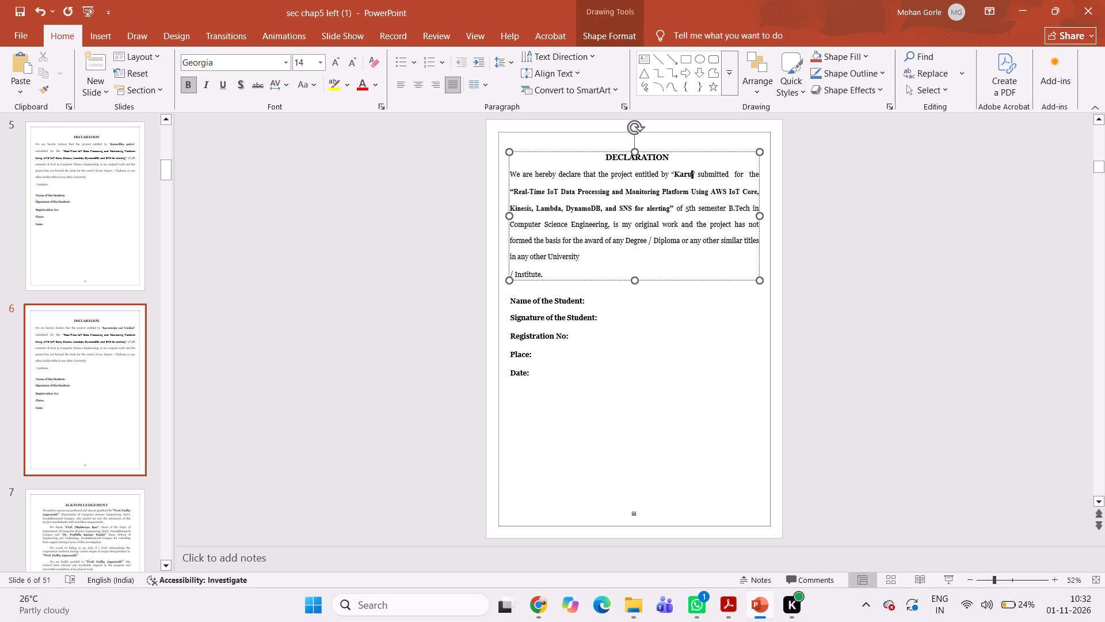
key(BackSpace)
key(BackSpace)
key(BackSpace)
key(BackSpace)
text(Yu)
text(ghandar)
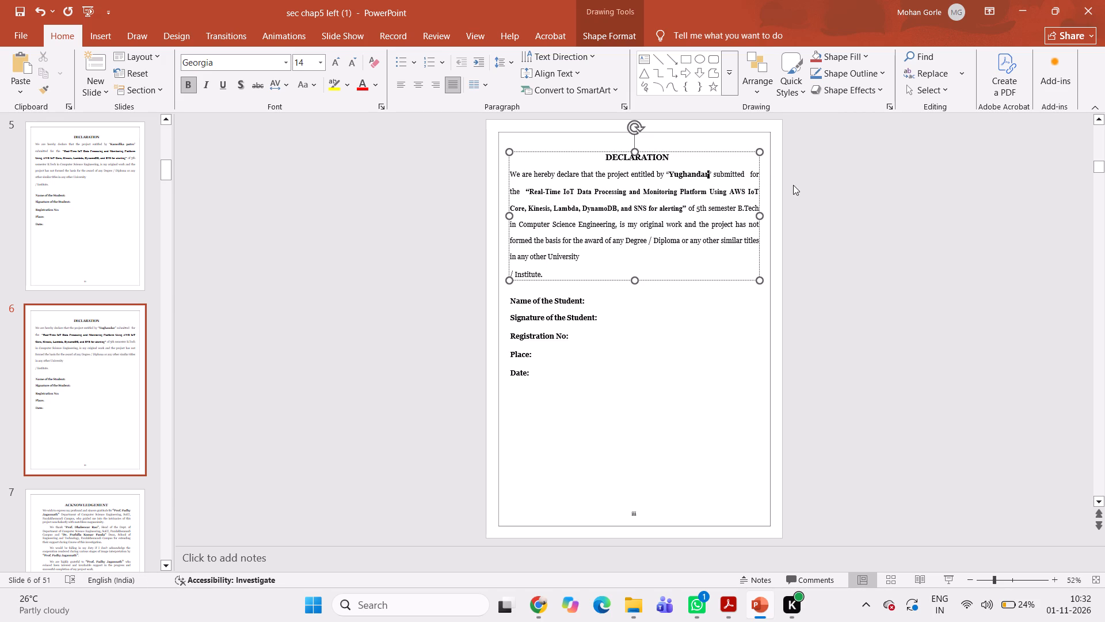
click(915, 291)
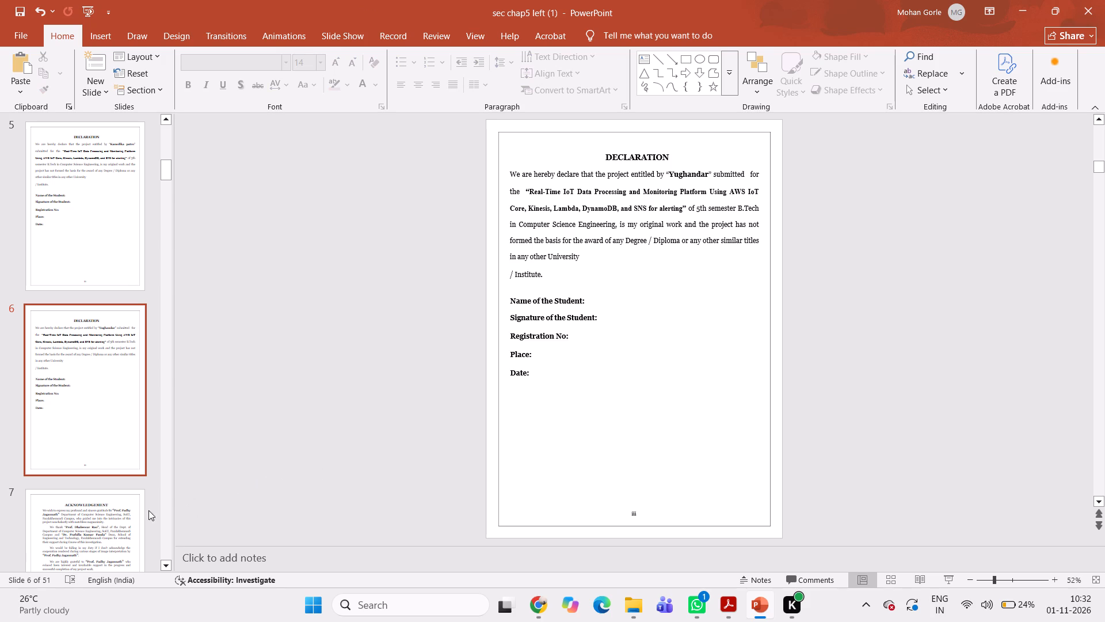
Delete the previous team's student names after "Name of the Student:" on slide 7's acknowledgement.
click(143, 511)
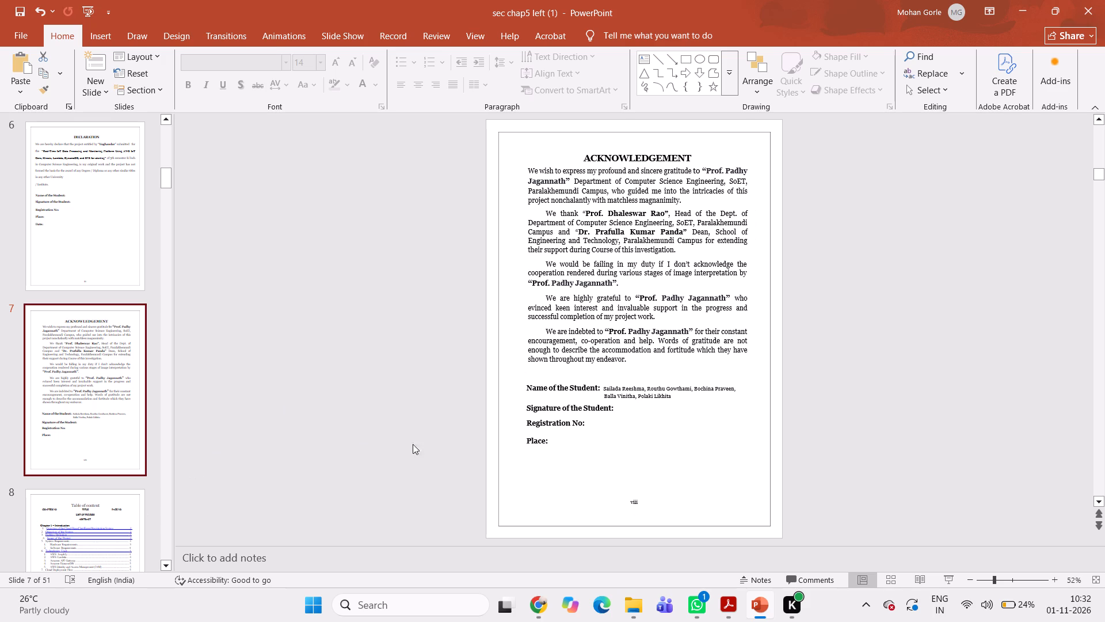
click(675, 399)
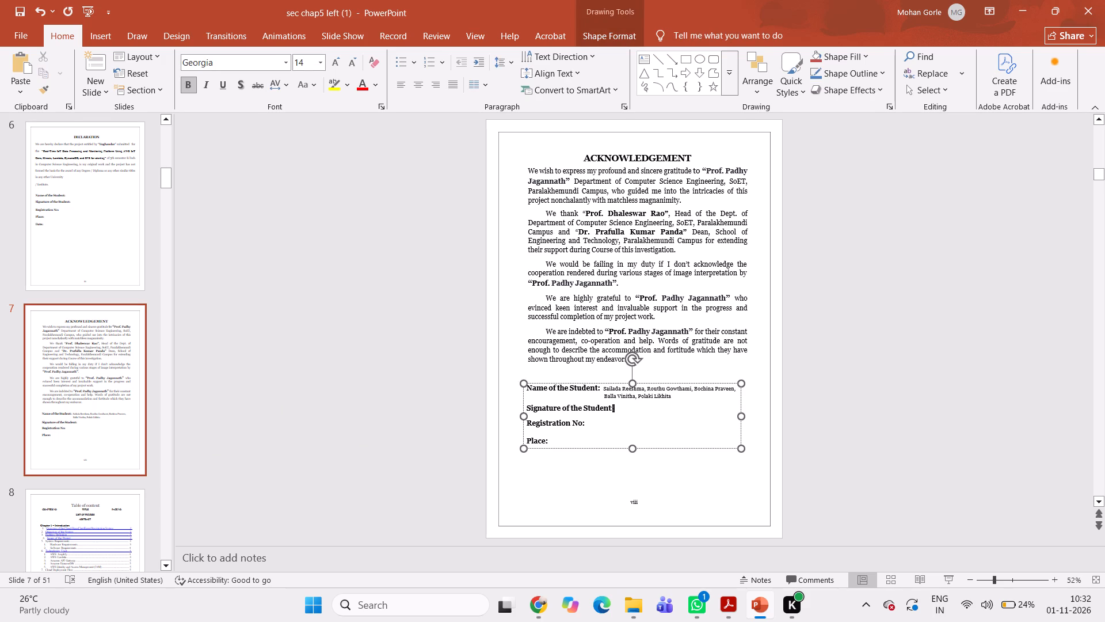
click(672, 391)
key(Down)
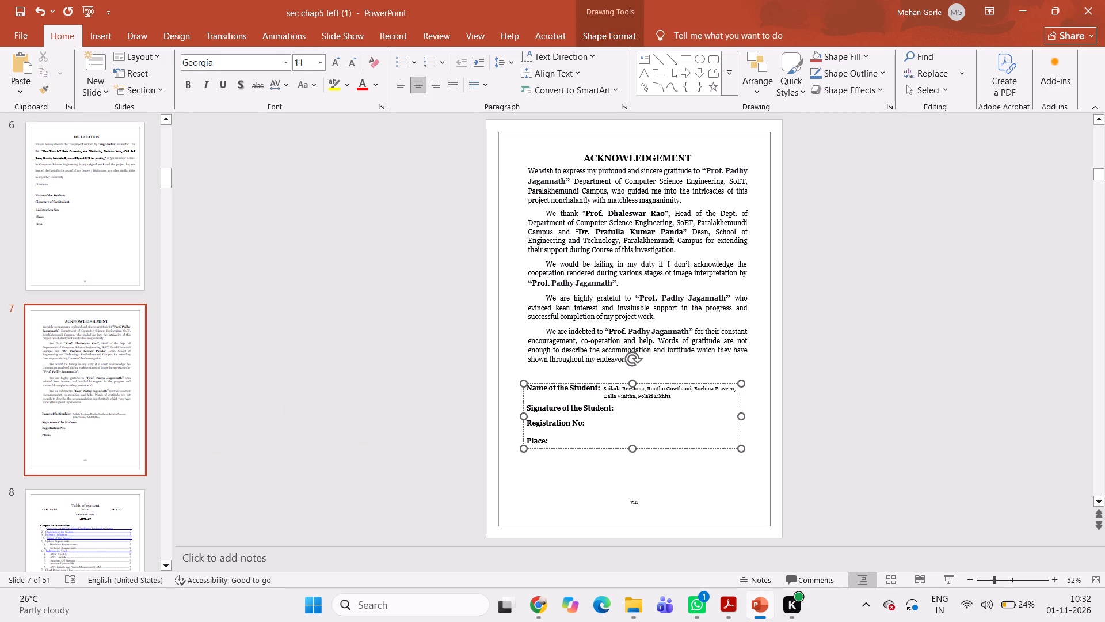
key(Down)
key(Up)
key(BackSpace)
key(BackSpace)
key(BackSpace)
key(BackSpace)
key(BackSpace)
key(BackSpace)
key(BackSpace)
key(BackSpace)
key(BackSpace)
key(BackSpace)
key(BackSpace)
key(BackSpace)
key(BackSpace)
key(BackSpace)
key(BackSpace)
key(BackSpace)
key(BackSpace)
key(BackSpace)
key(BackSpace)
key(BackSpace)
key(BackSpace)
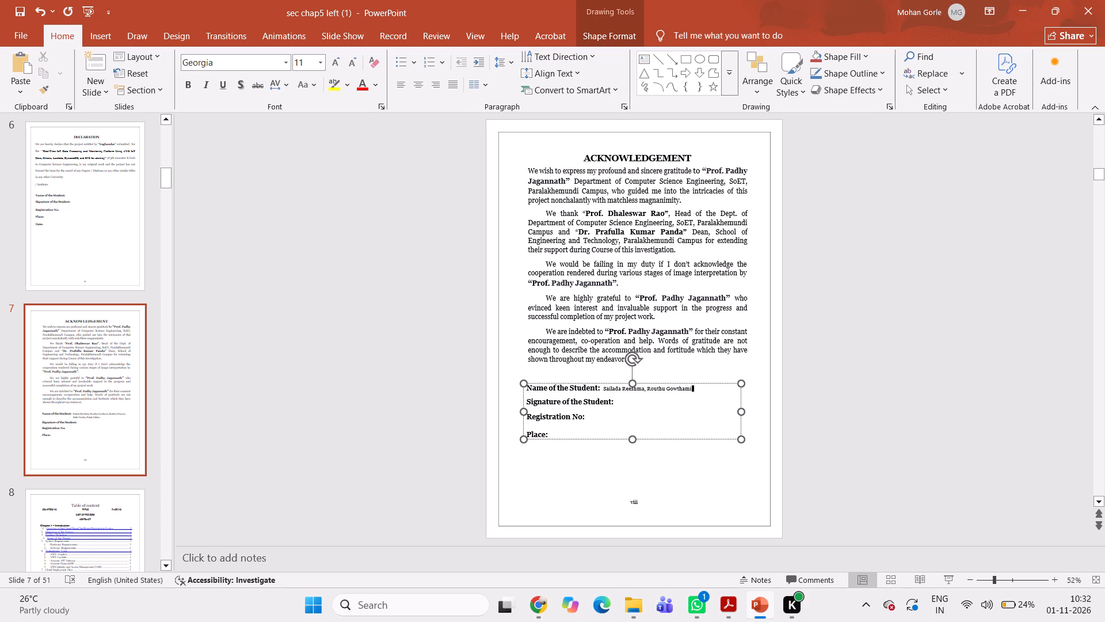
key(BackSpace)
key(BackSpace)
key(BackSpace)
key(BackSpace)
key(BackSpace)
key(BackSpace)
key(BackSpace)
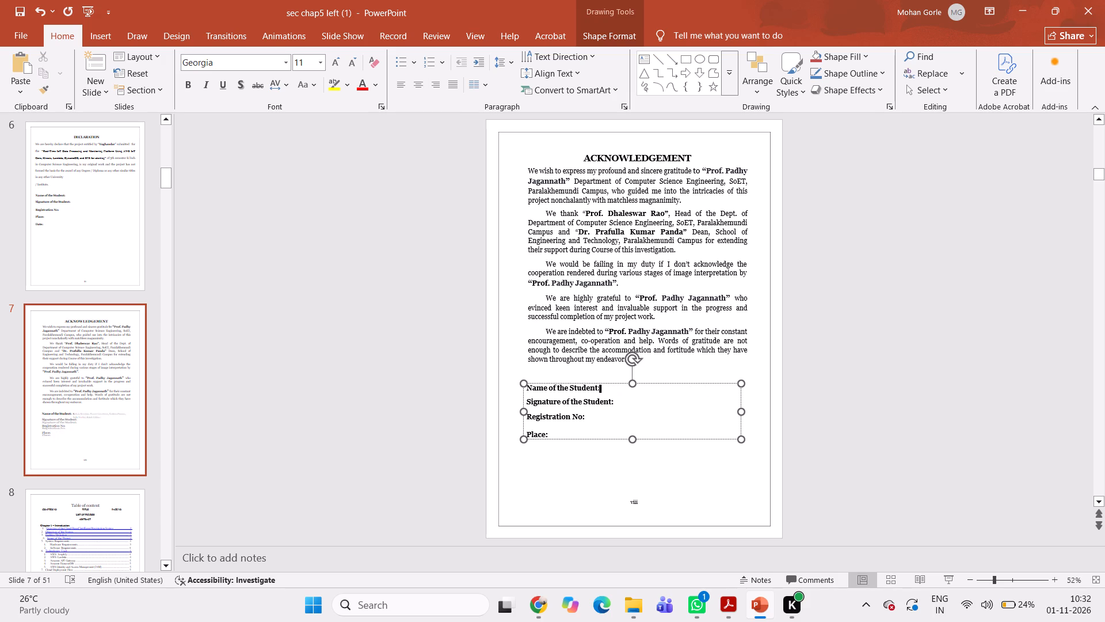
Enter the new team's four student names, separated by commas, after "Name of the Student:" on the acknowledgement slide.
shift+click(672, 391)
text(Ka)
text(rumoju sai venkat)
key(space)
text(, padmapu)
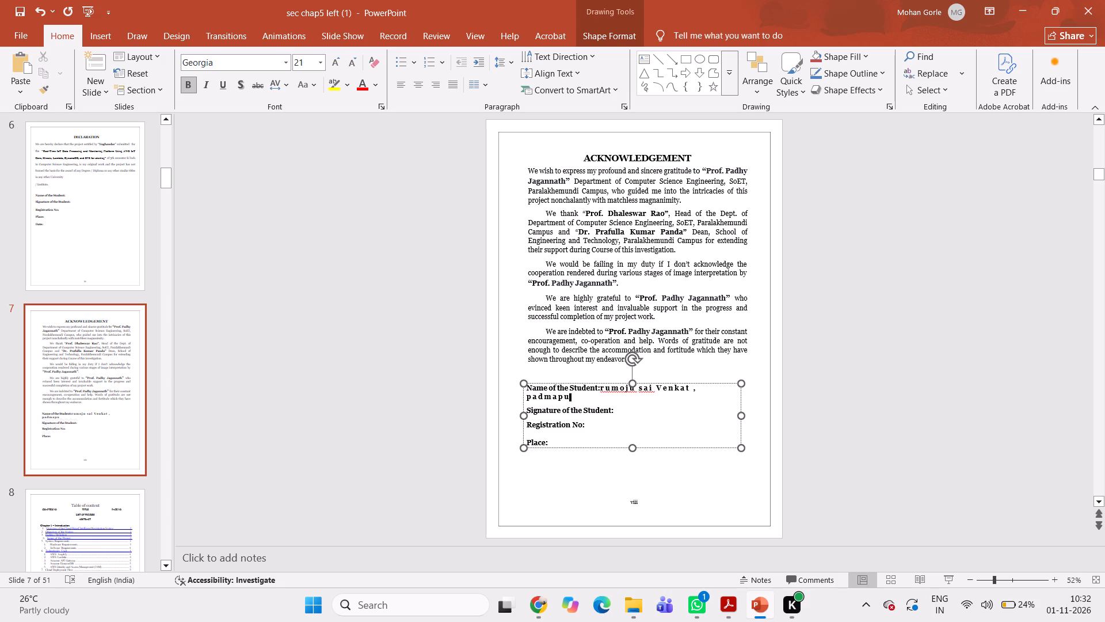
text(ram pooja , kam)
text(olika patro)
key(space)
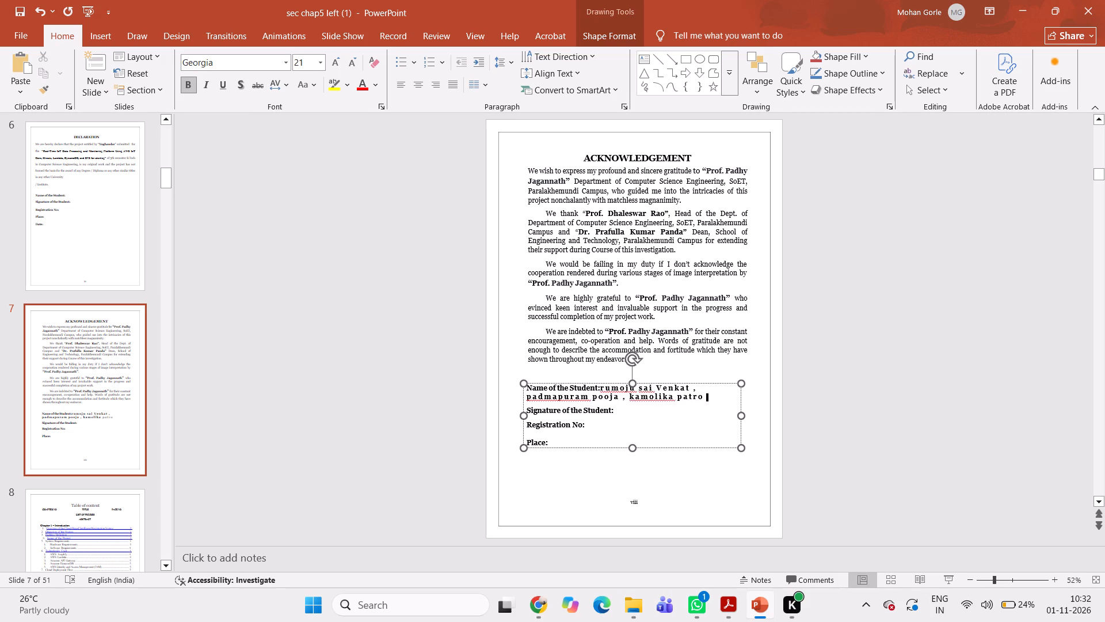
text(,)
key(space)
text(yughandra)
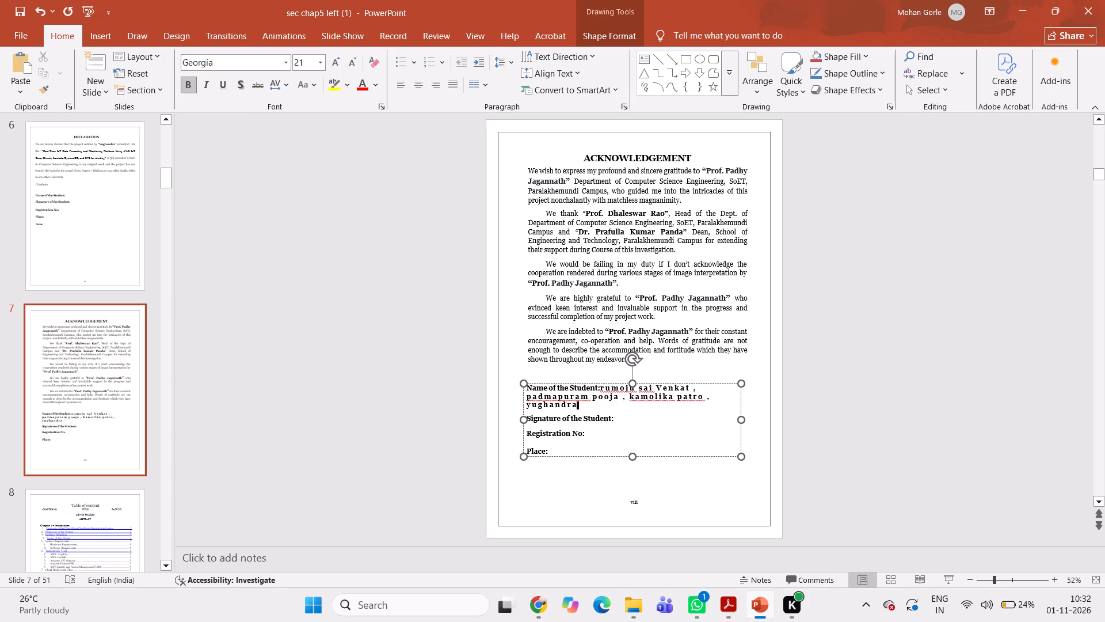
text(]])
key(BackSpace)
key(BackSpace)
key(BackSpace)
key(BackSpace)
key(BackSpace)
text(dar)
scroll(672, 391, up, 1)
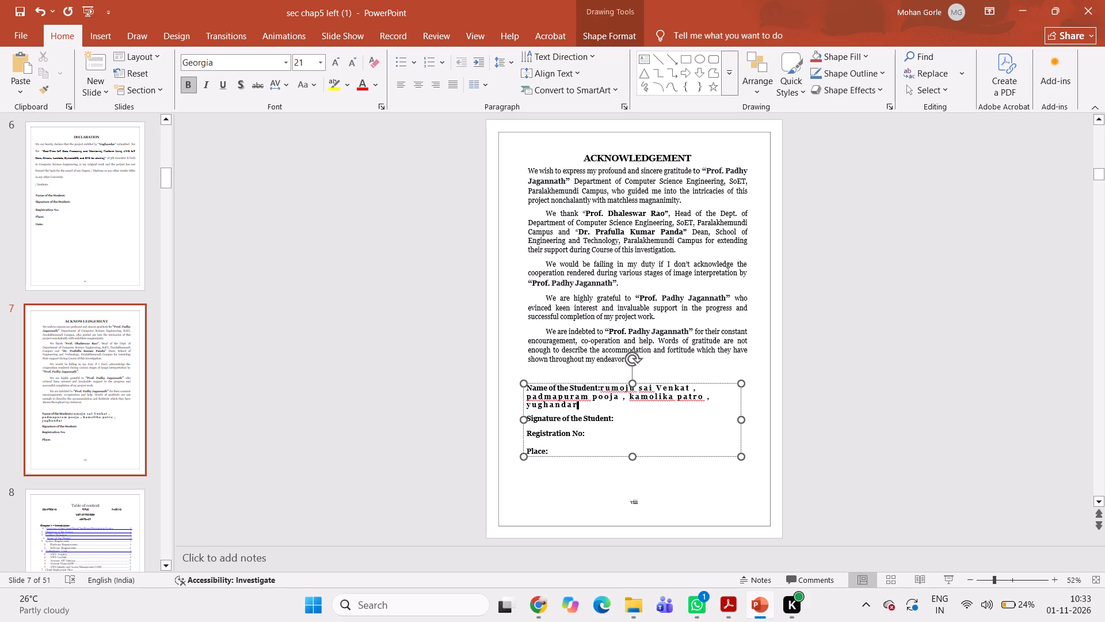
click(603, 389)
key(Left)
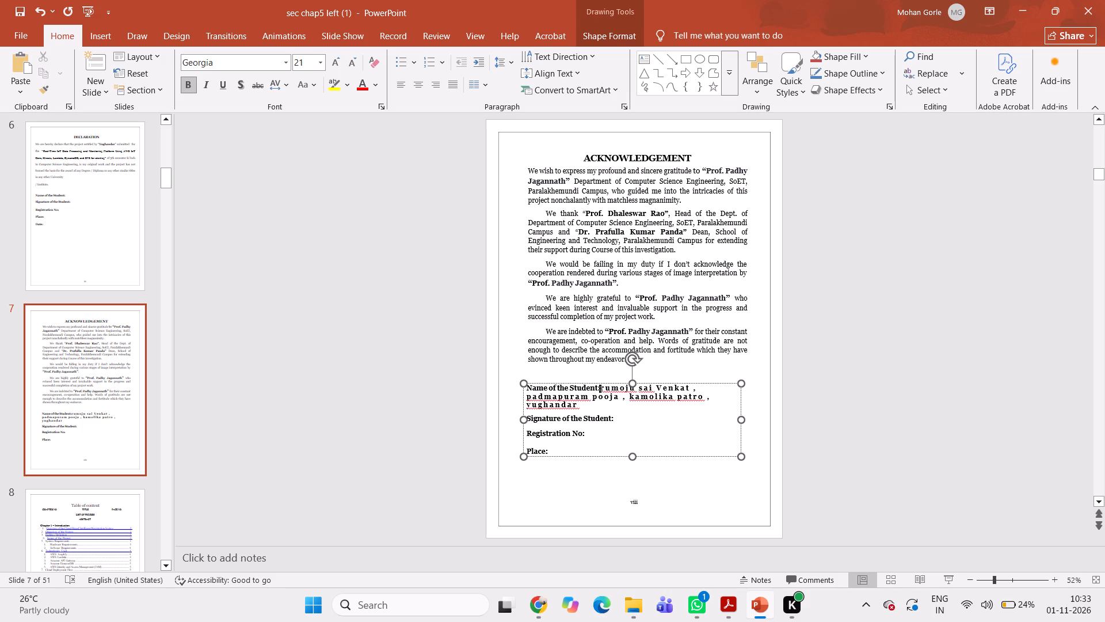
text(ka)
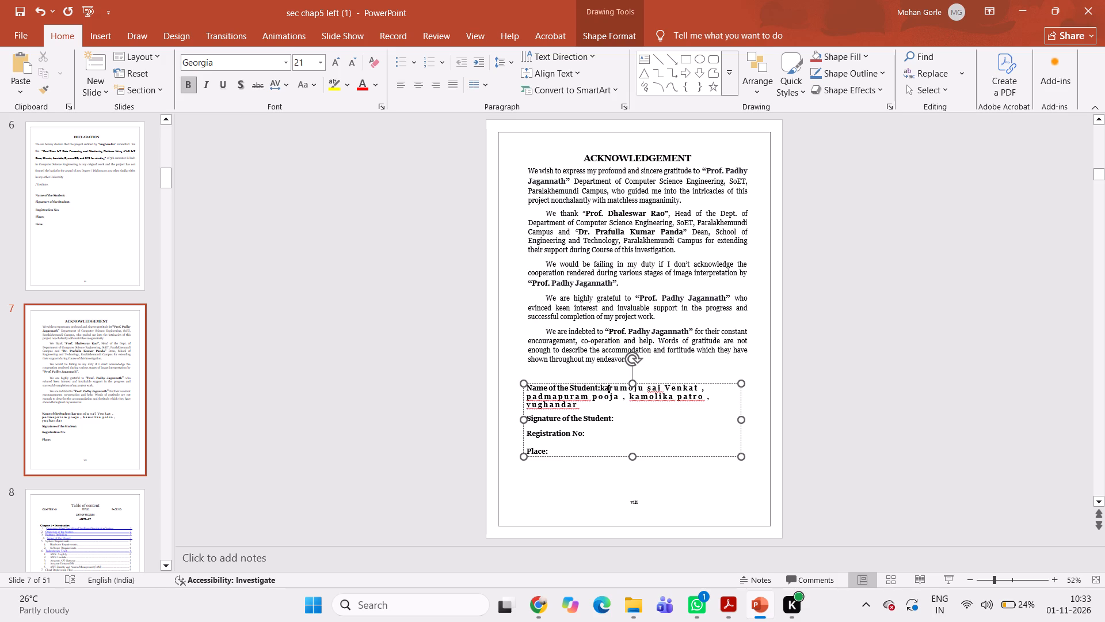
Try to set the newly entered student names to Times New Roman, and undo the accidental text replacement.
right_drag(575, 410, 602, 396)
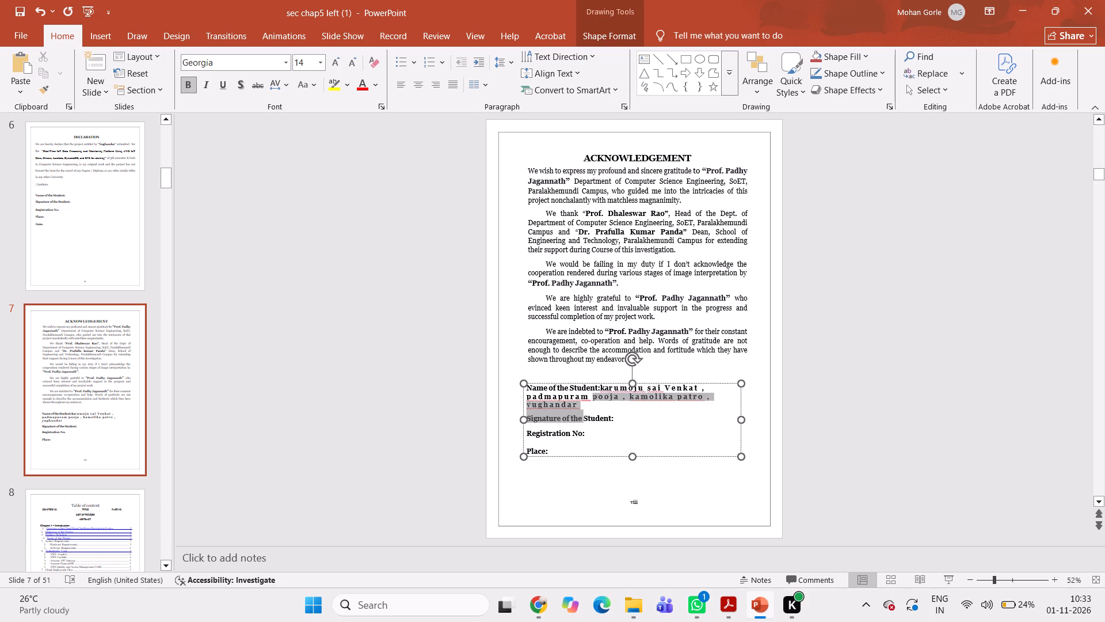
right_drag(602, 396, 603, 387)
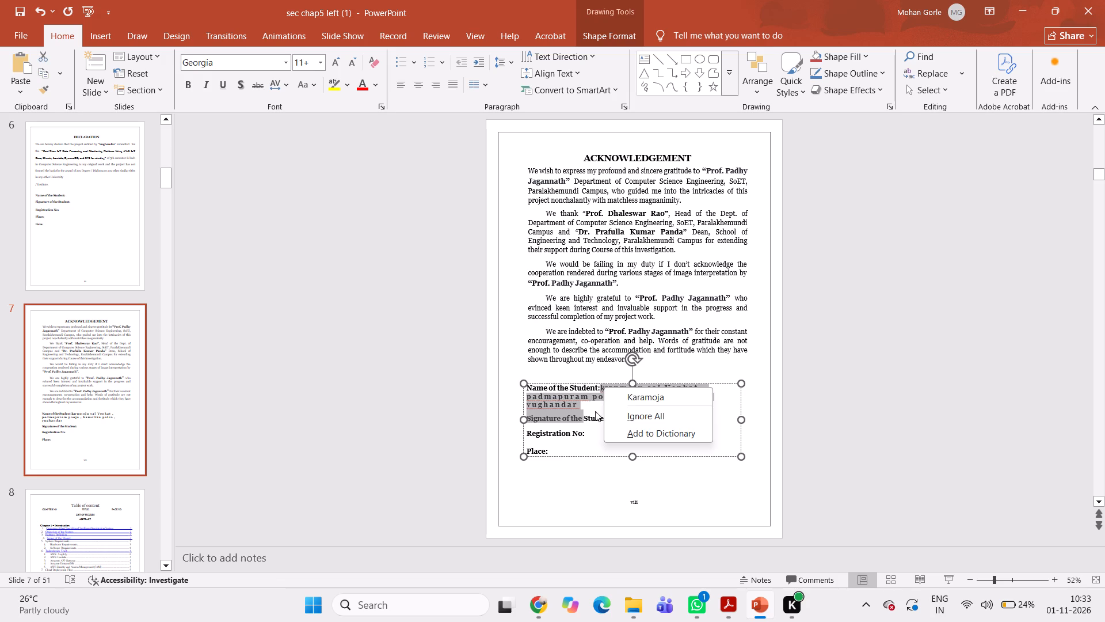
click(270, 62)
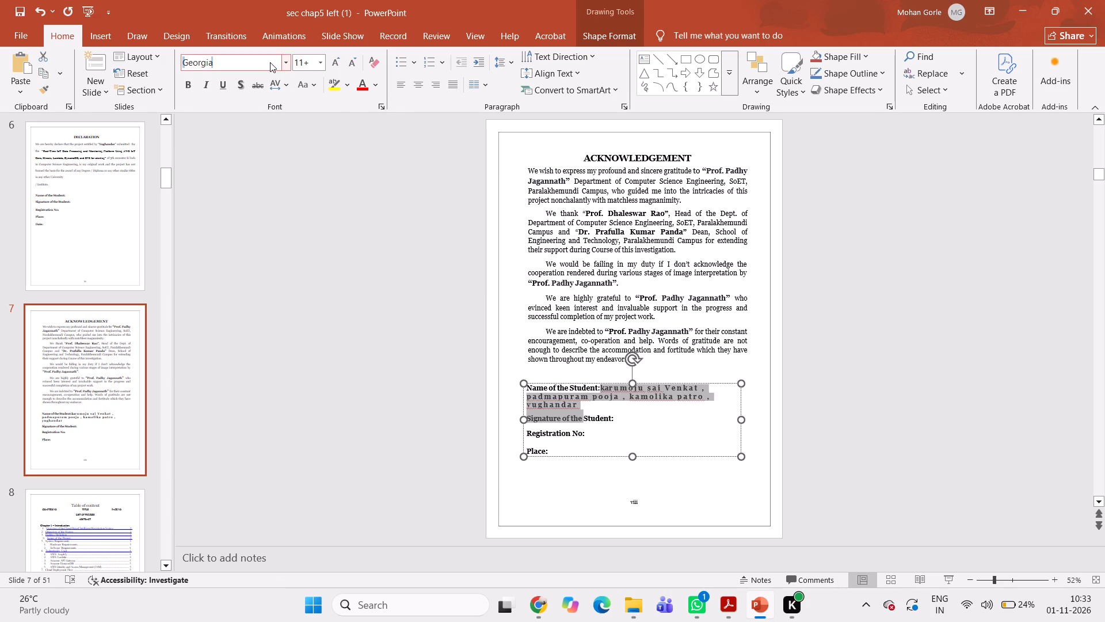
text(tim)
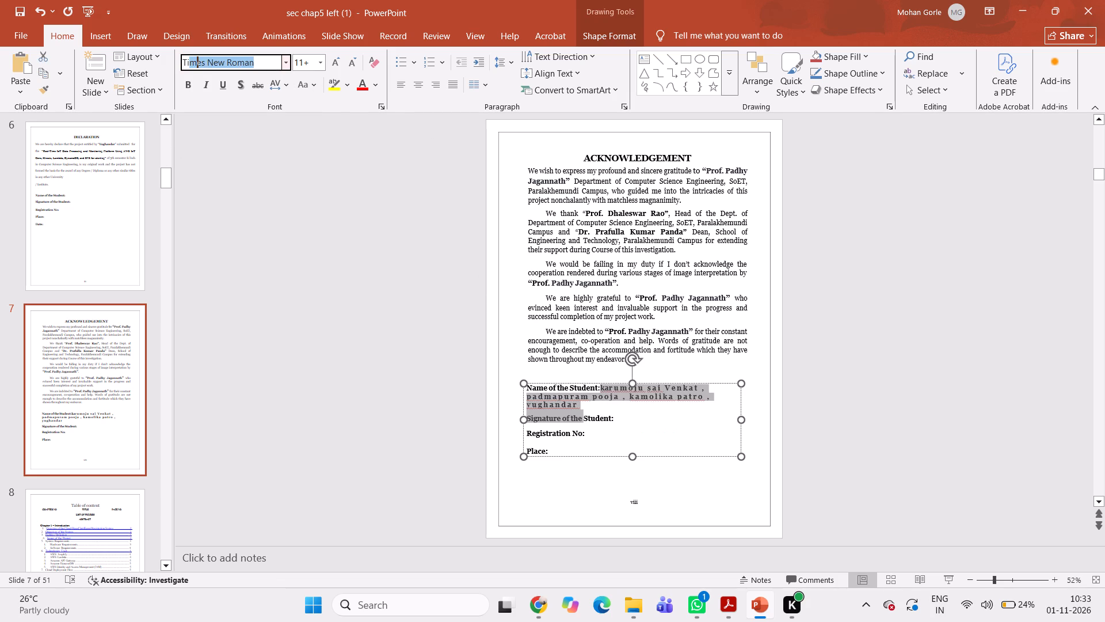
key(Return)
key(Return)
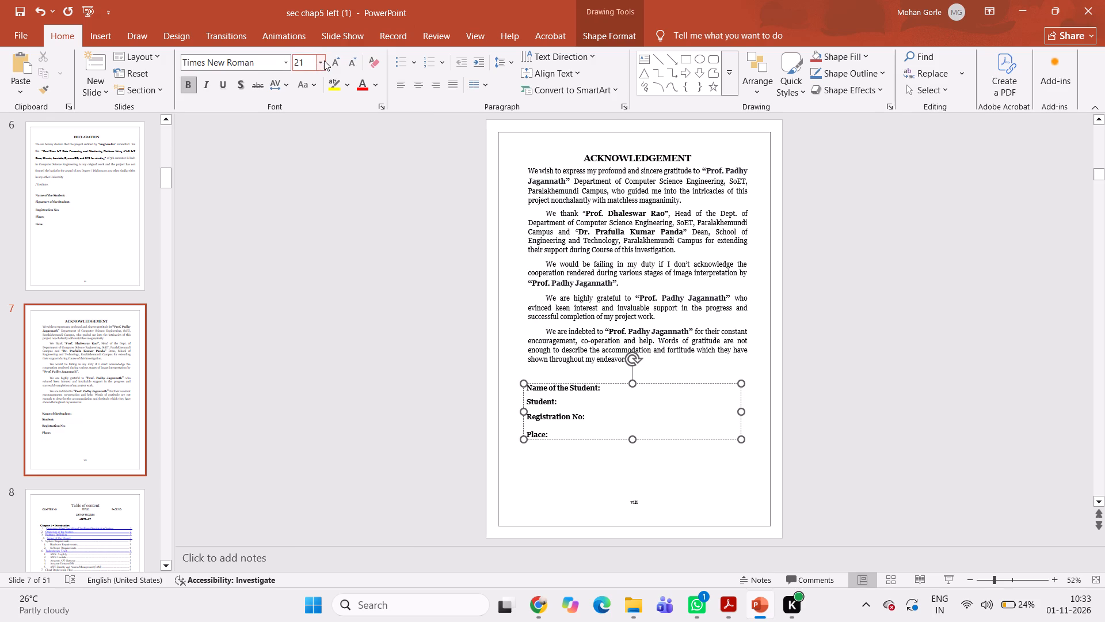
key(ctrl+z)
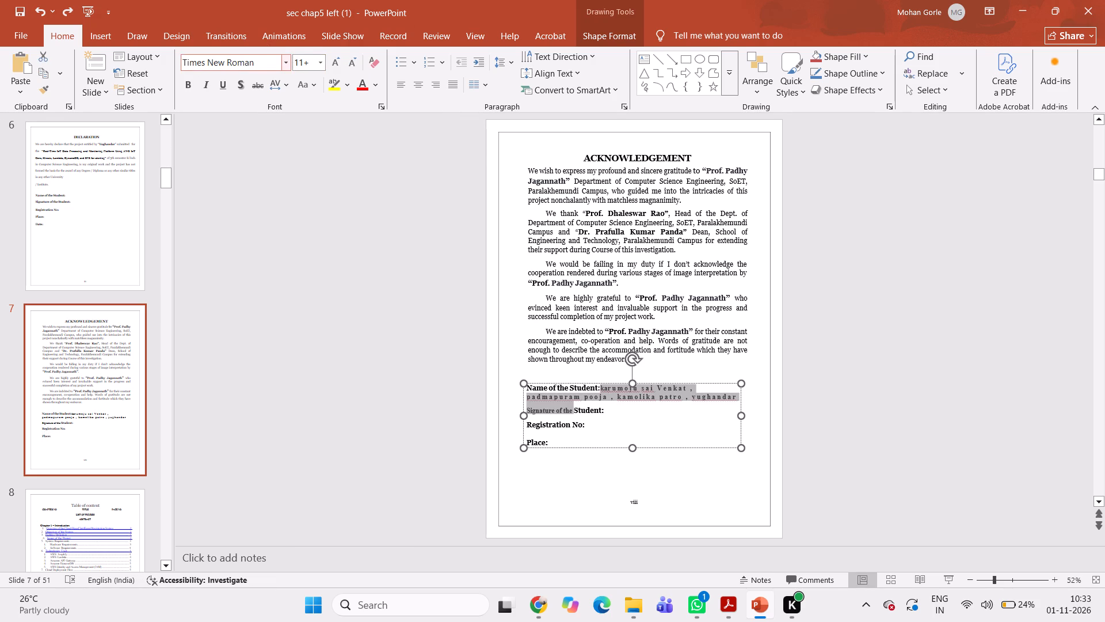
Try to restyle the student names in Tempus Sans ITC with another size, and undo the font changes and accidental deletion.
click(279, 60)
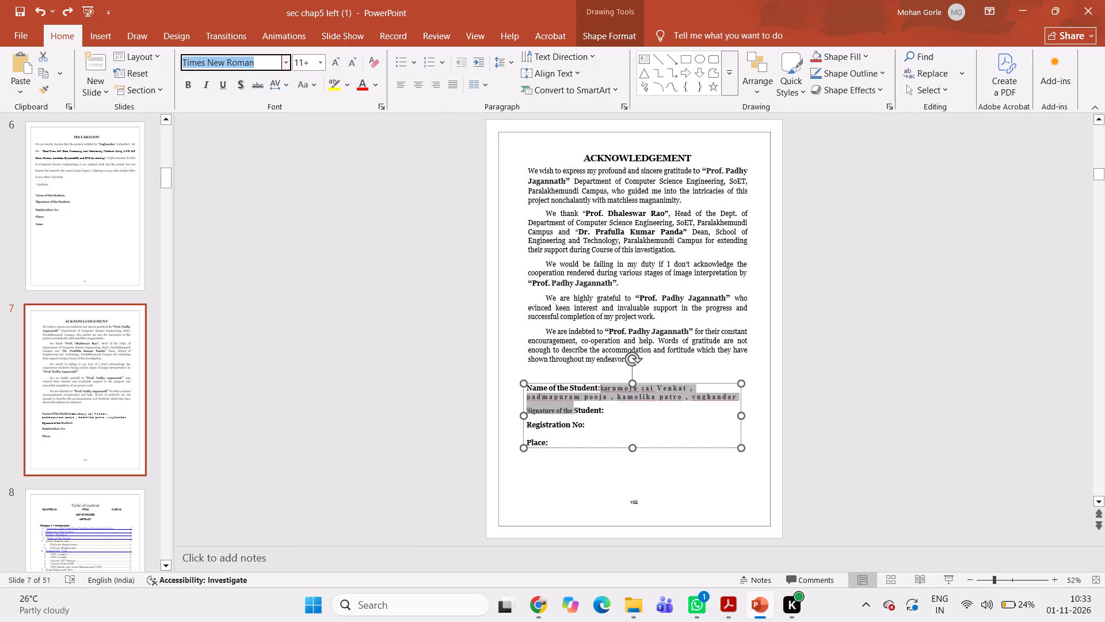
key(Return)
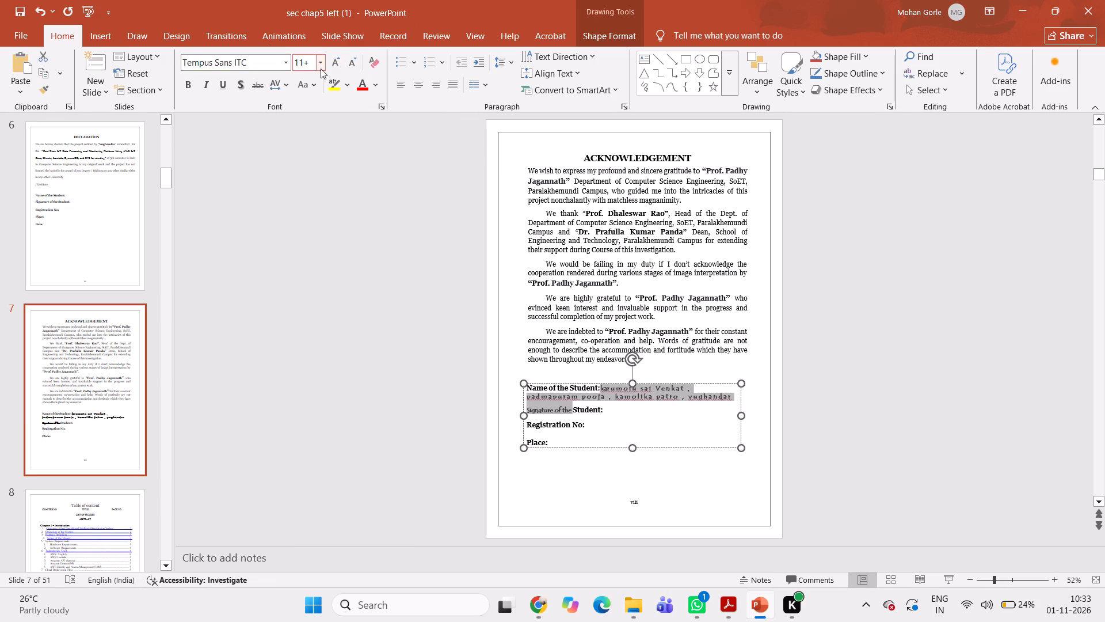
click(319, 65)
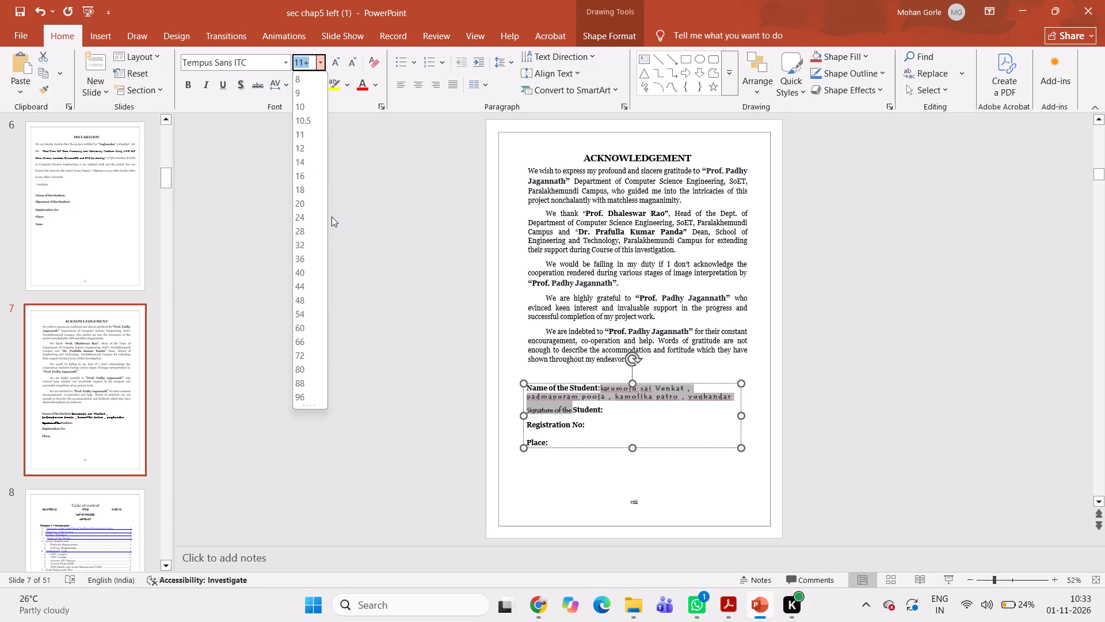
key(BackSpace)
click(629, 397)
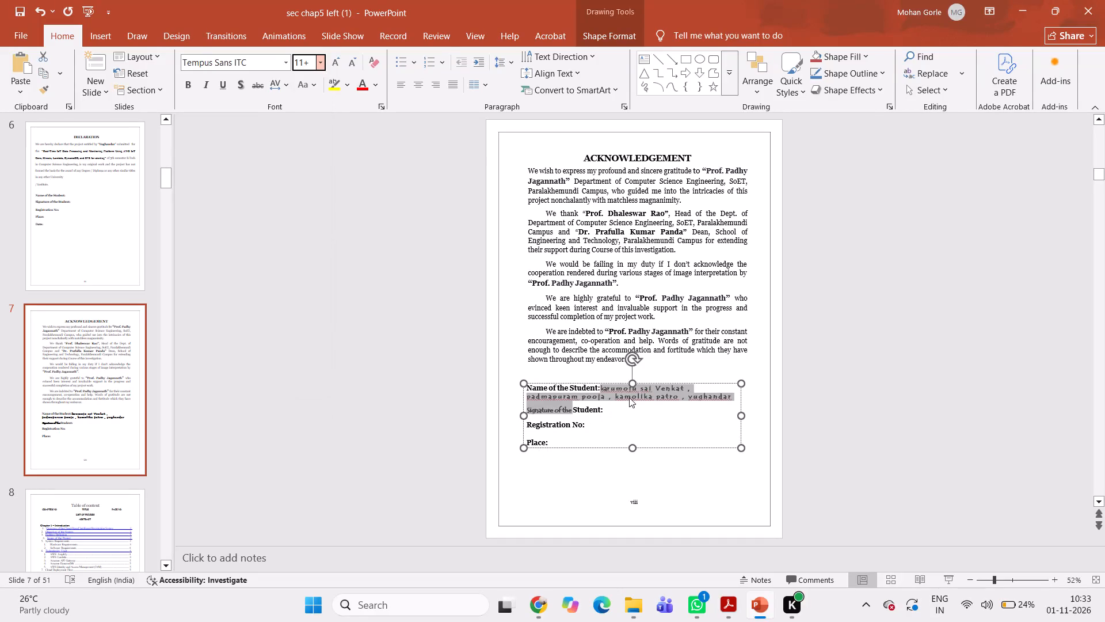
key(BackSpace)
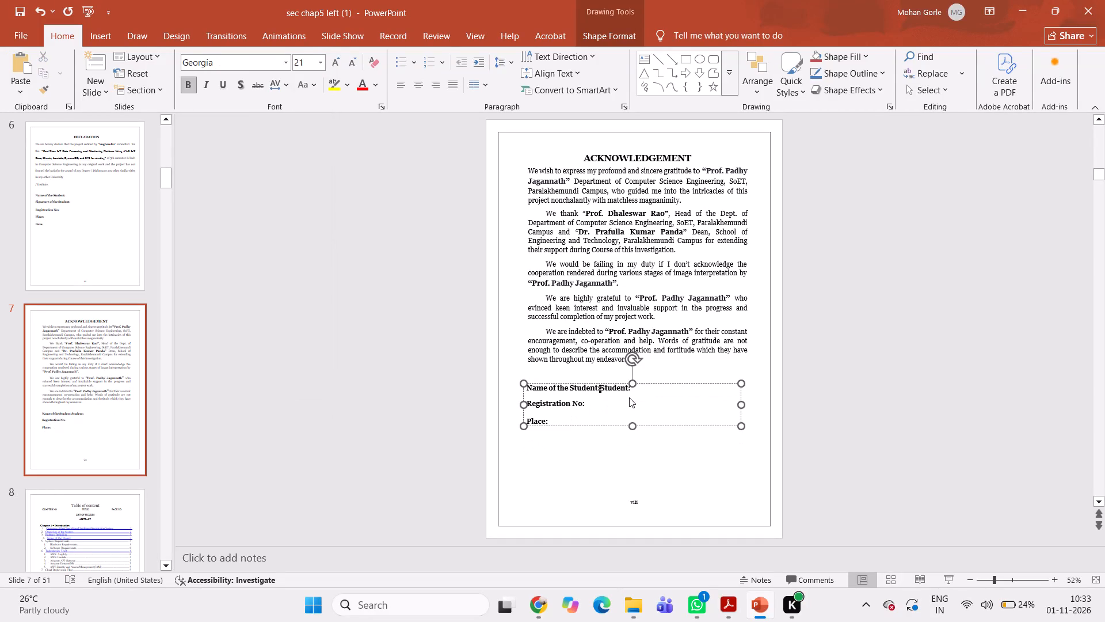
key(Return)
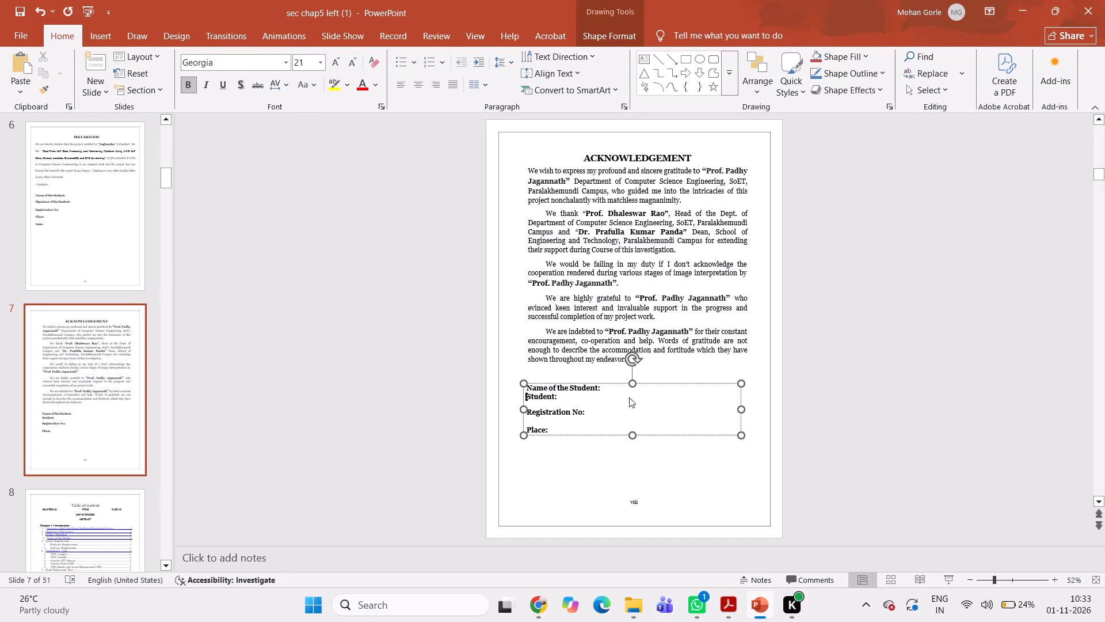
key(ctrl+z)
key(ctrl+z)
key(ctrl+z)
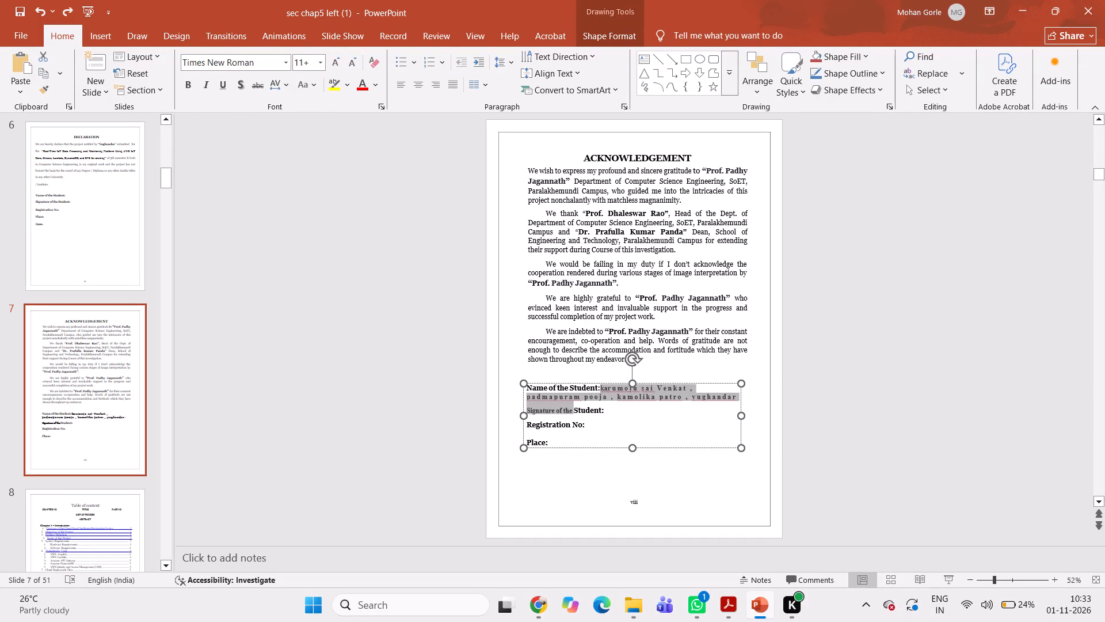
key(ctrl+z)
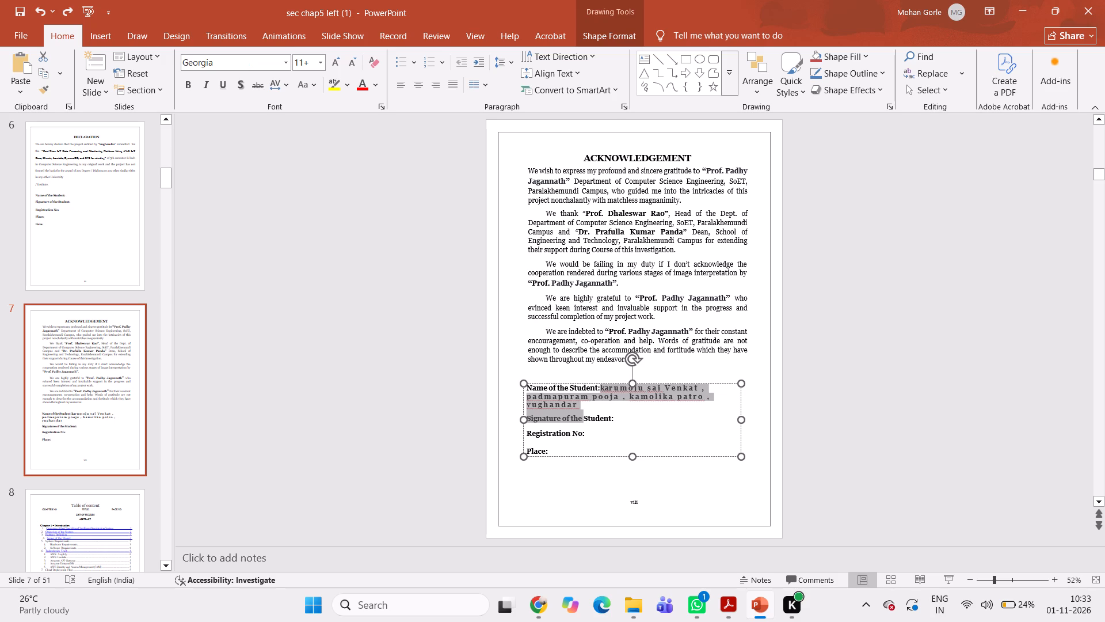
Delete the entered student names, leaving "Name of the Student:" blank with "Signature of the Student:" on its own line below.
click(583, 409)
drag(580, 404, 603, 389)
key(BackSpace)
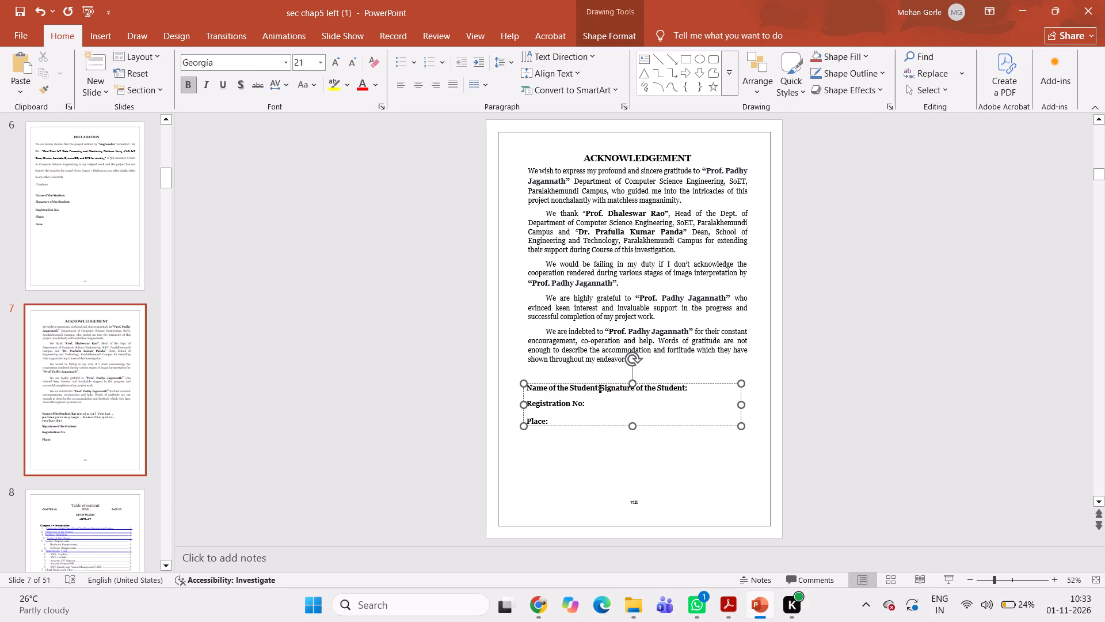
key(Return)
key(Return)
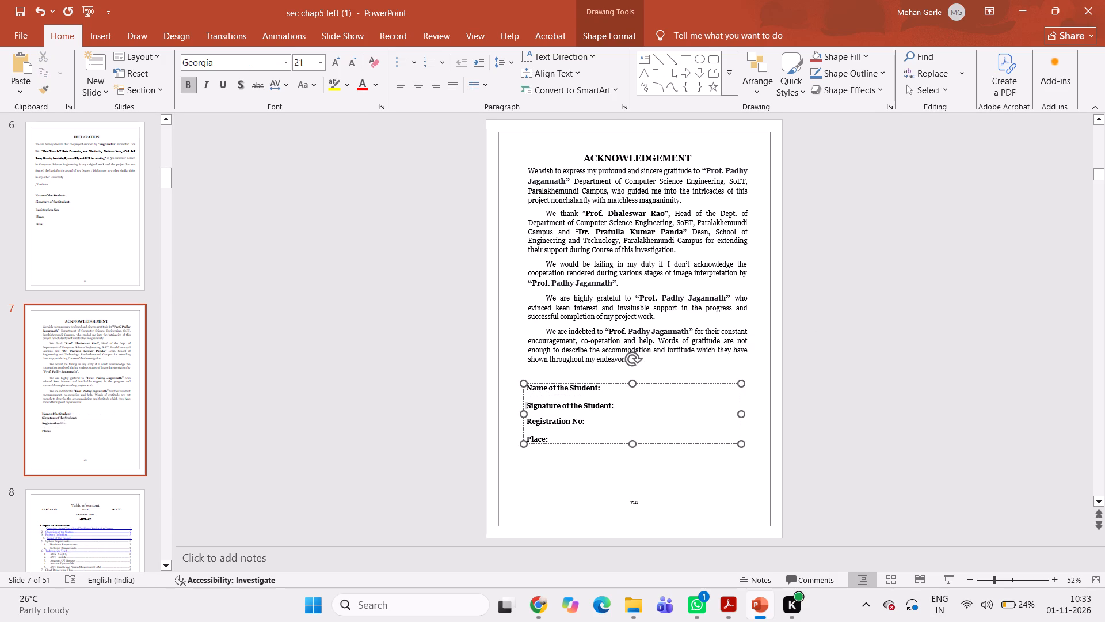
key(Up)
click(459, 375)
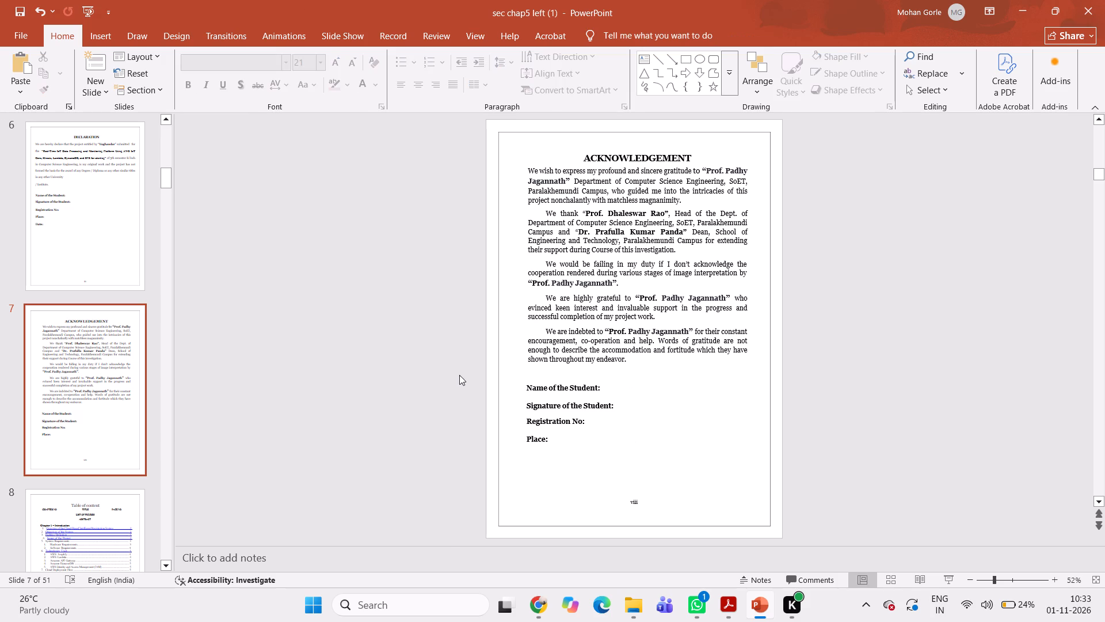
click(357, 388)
Examine the table of contents on slides 8 and 9.
key(Down)
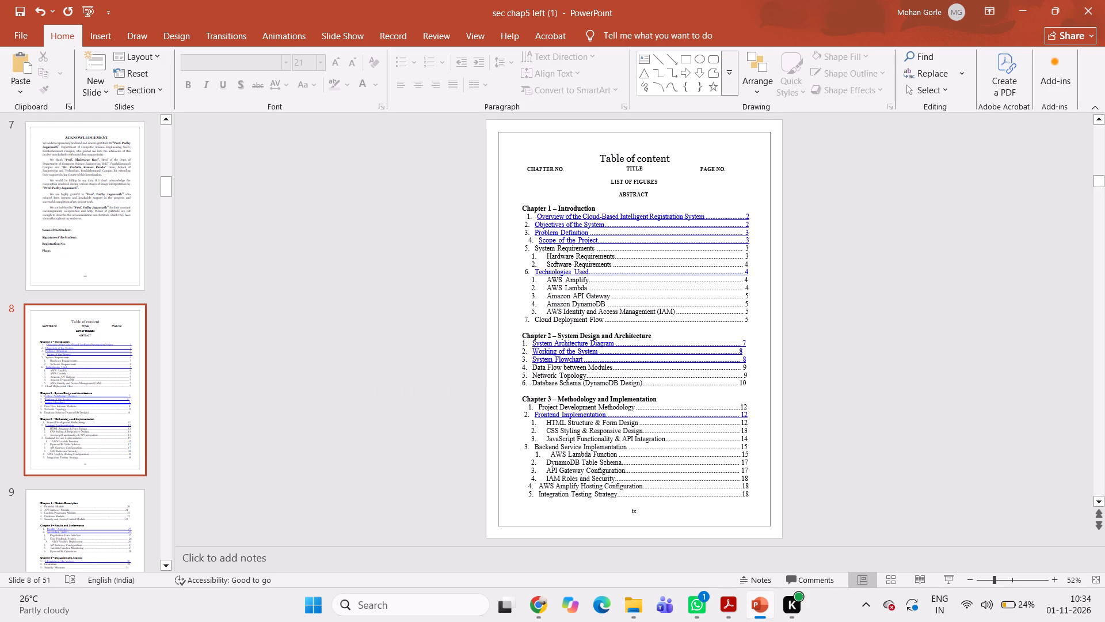
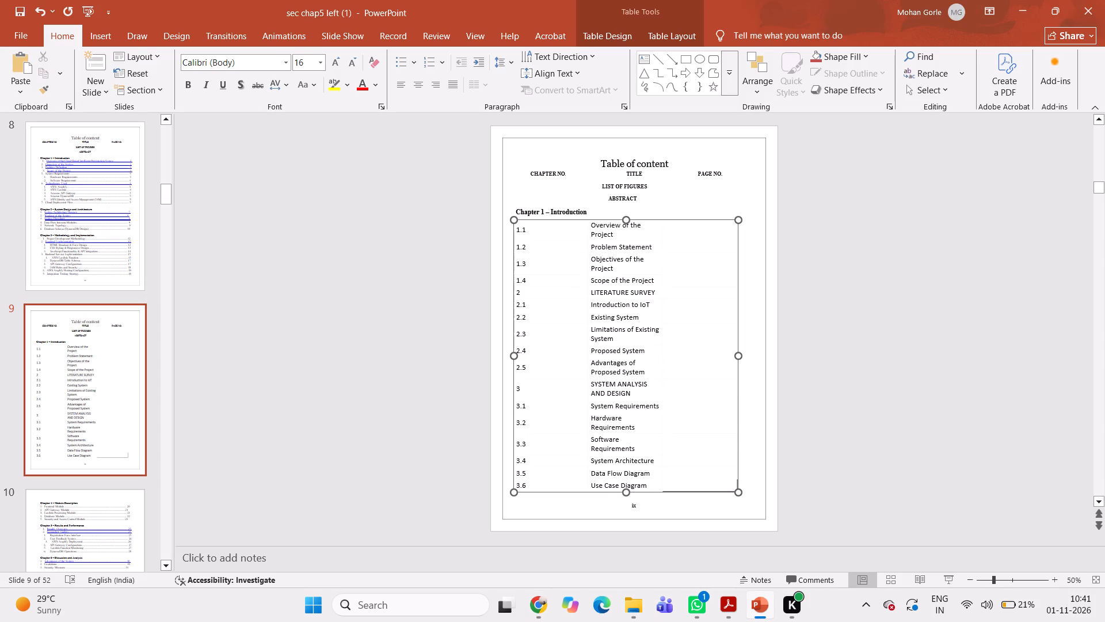
click(734, 422)
key(BackSpace)
click(734, 422)
key(BackSpace)
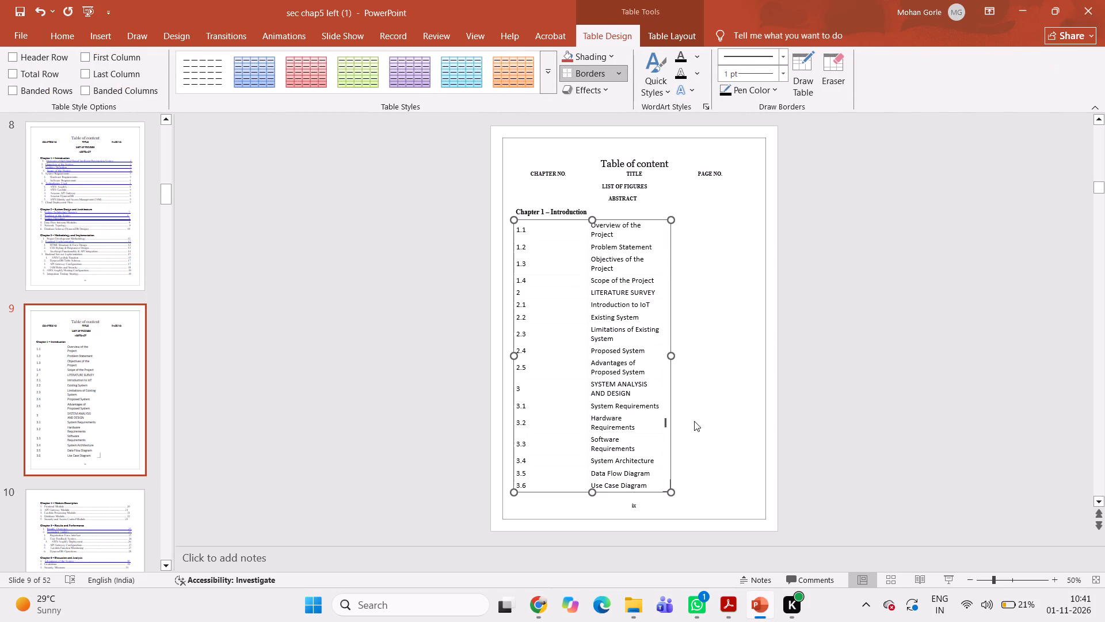
click(671, 430)
key(BackSpace)
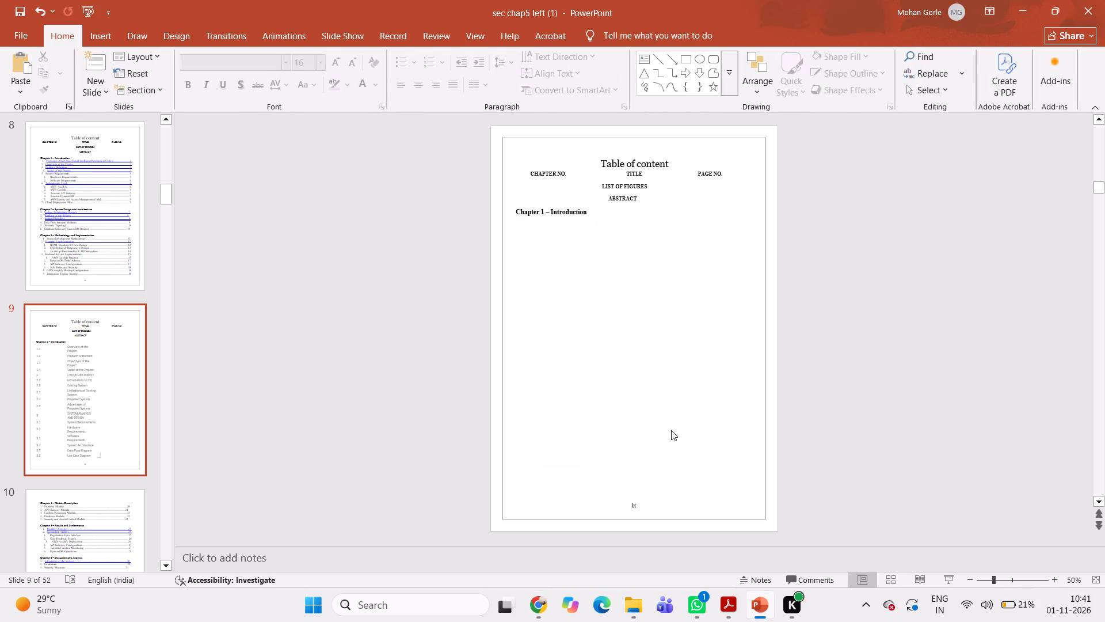
Paste the copied Chapters 1 to 3 contents onto slide 9 as a new text box.
key(ctrl+c)
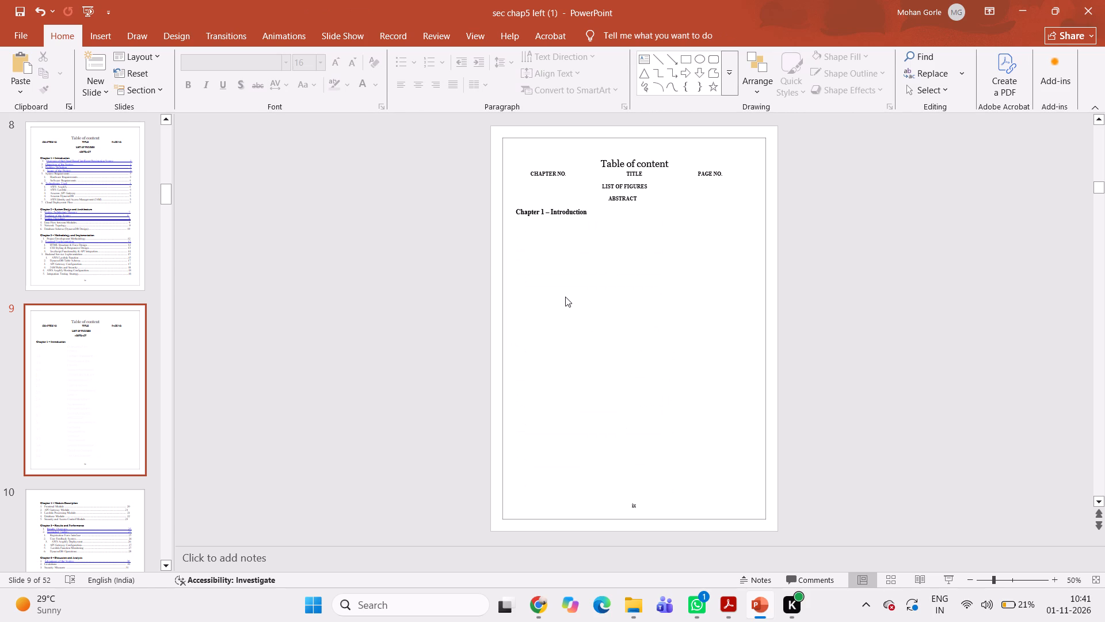
key(ctrl+v)
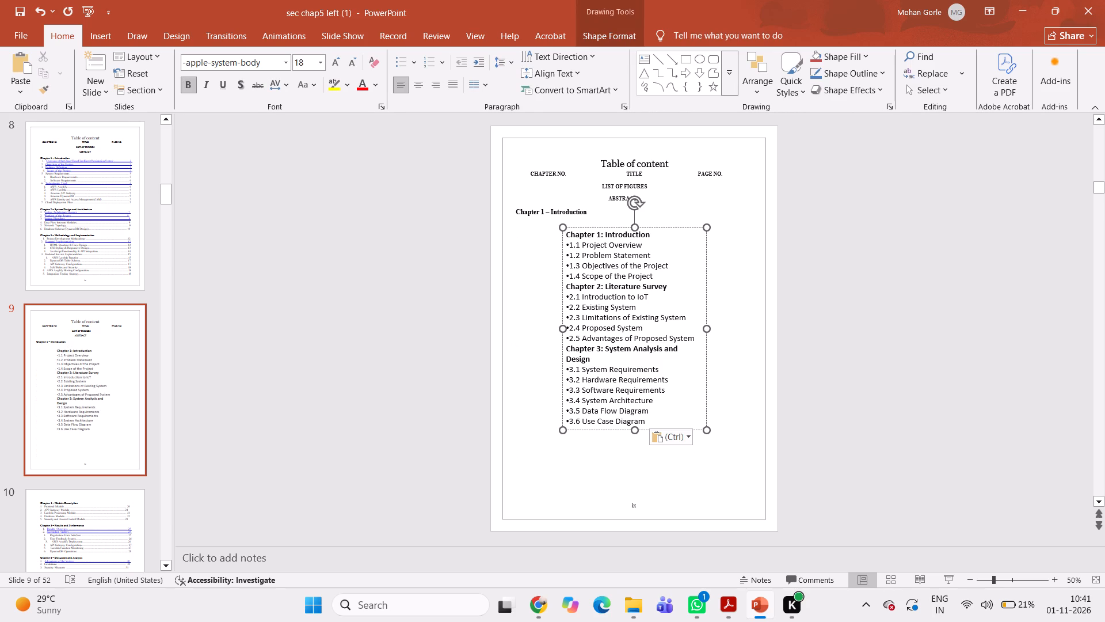
Delete the old "Chapter 1 – Introduction" line below ABSTRACT and try to shorten its text box.
drag(596, 214, 515, 218)
key(BackSpace)
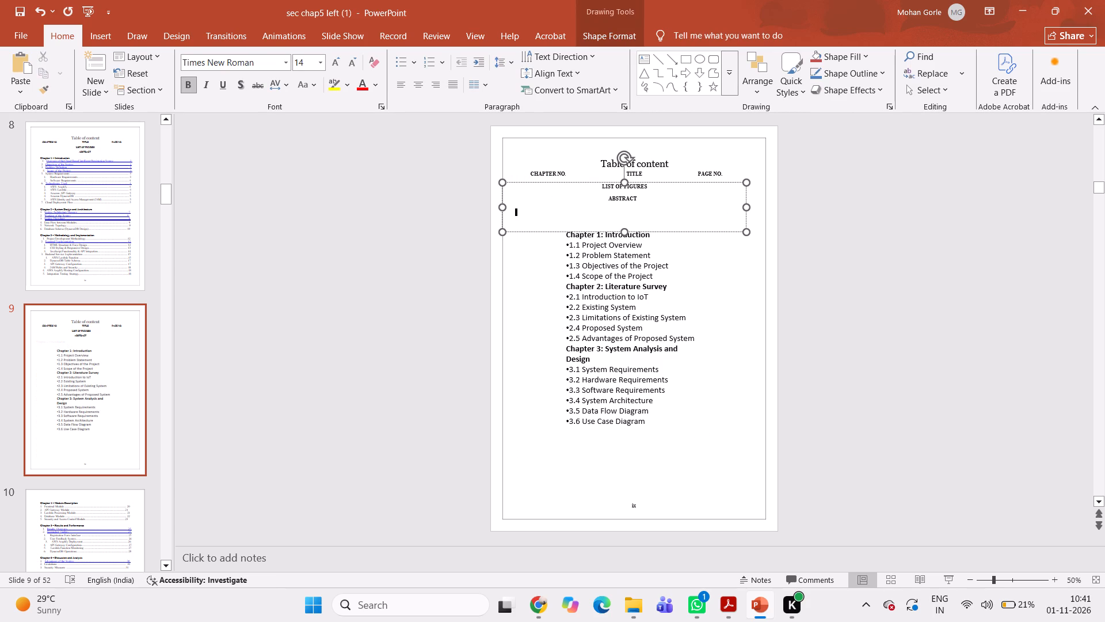
drag(627, 229, 627, 211)
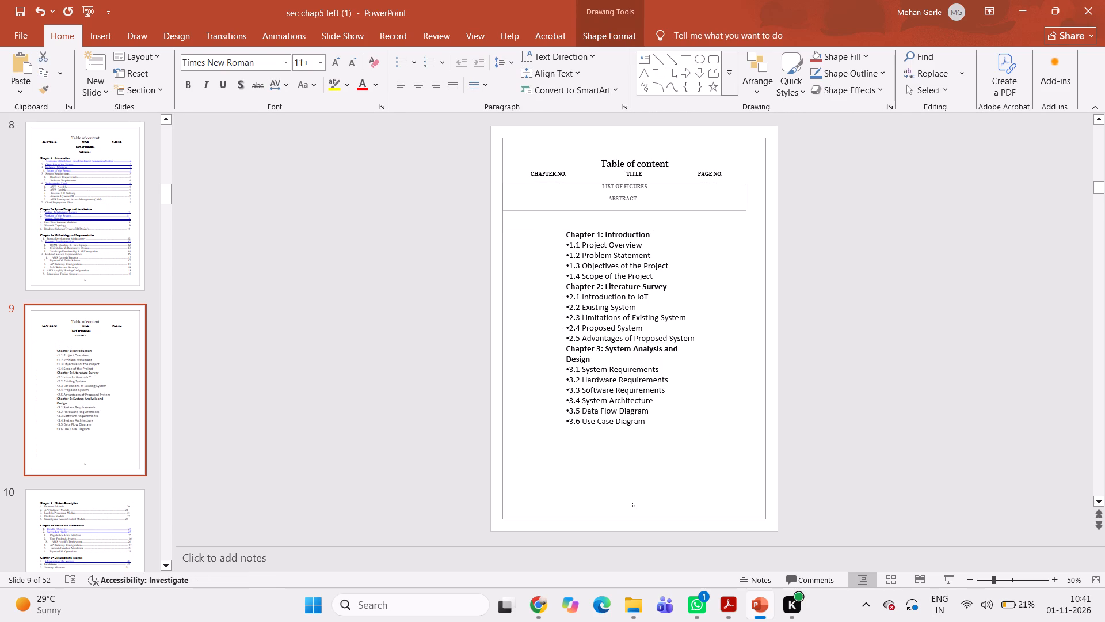
drag(627, 211, 627, 206)
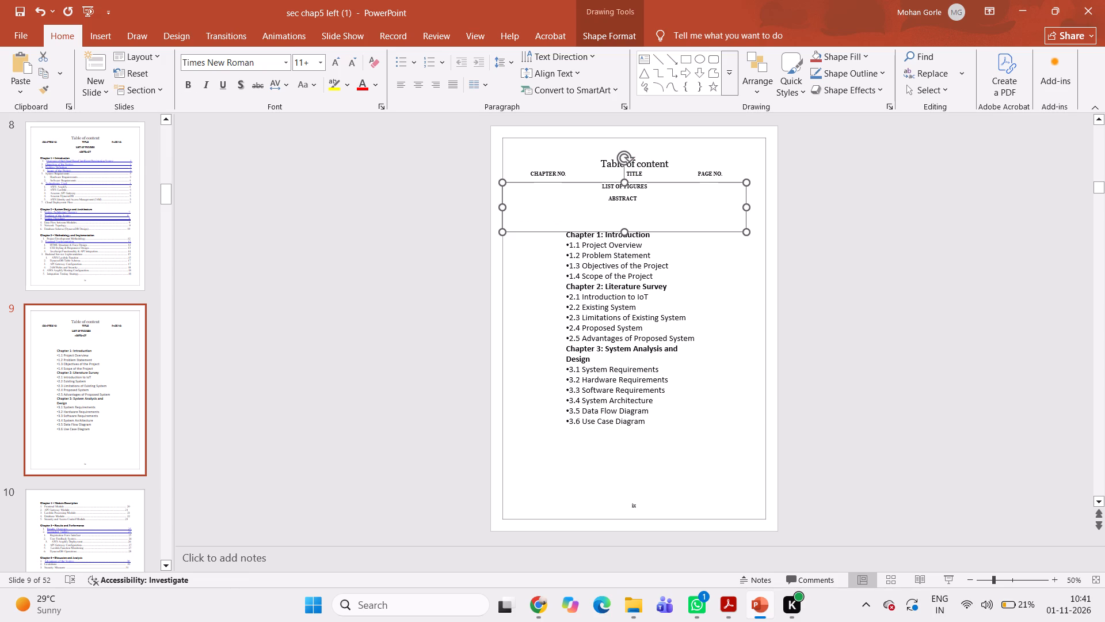
Widen the pasted contents box leftward to about the page border so the Chapter 3 heading fits on one line.
drag(588, 264, 563, 324)
click(563, 324)
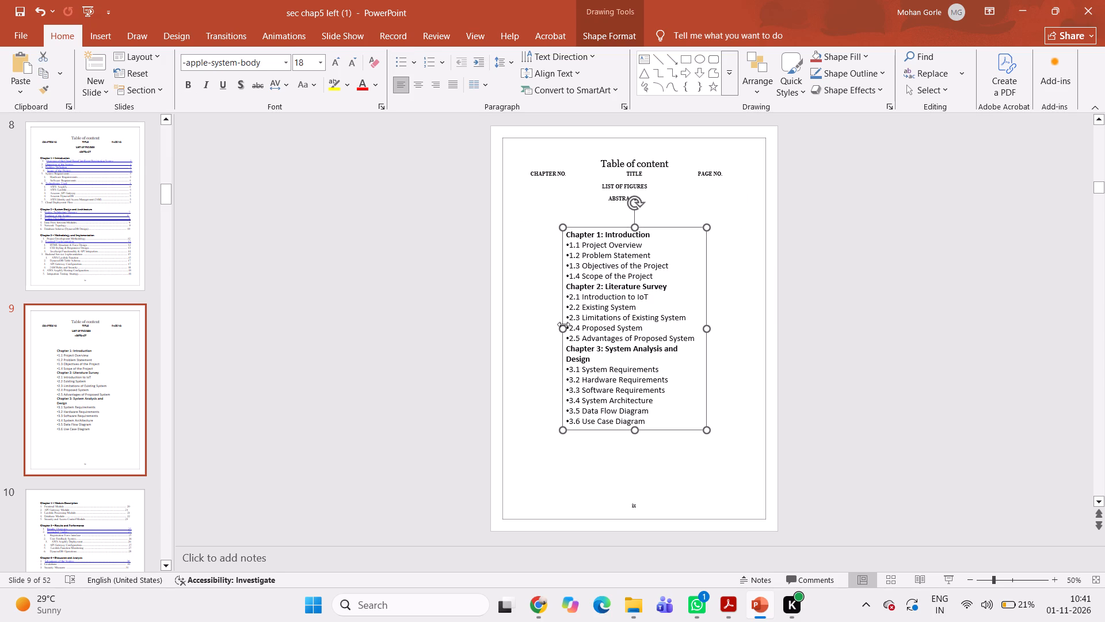
right_drag(563, 324, 515, 324)
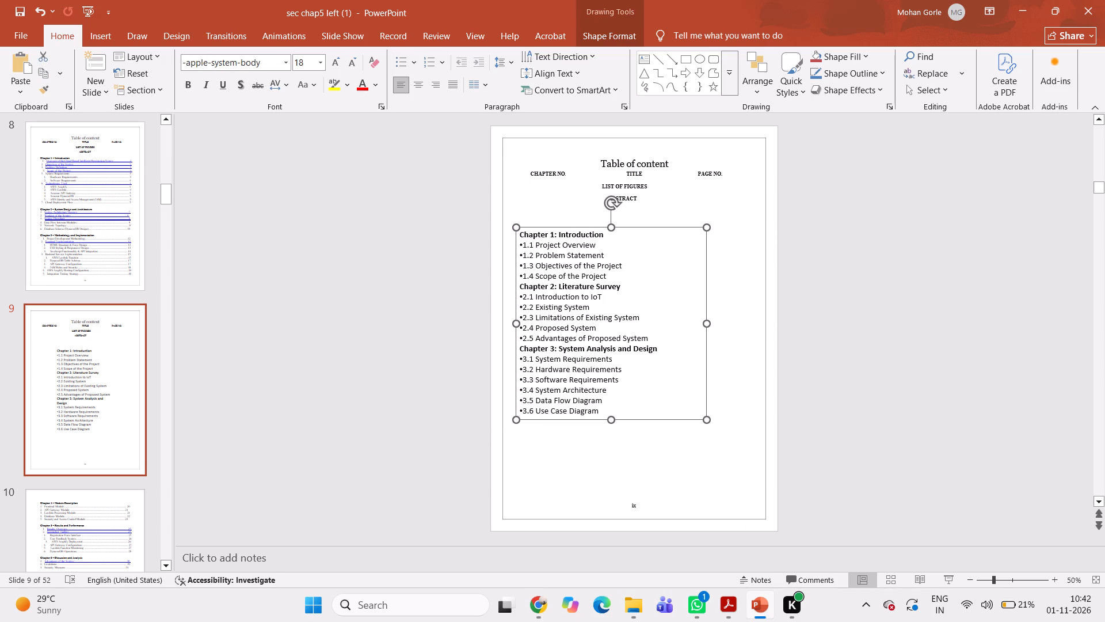
click(607, 418)
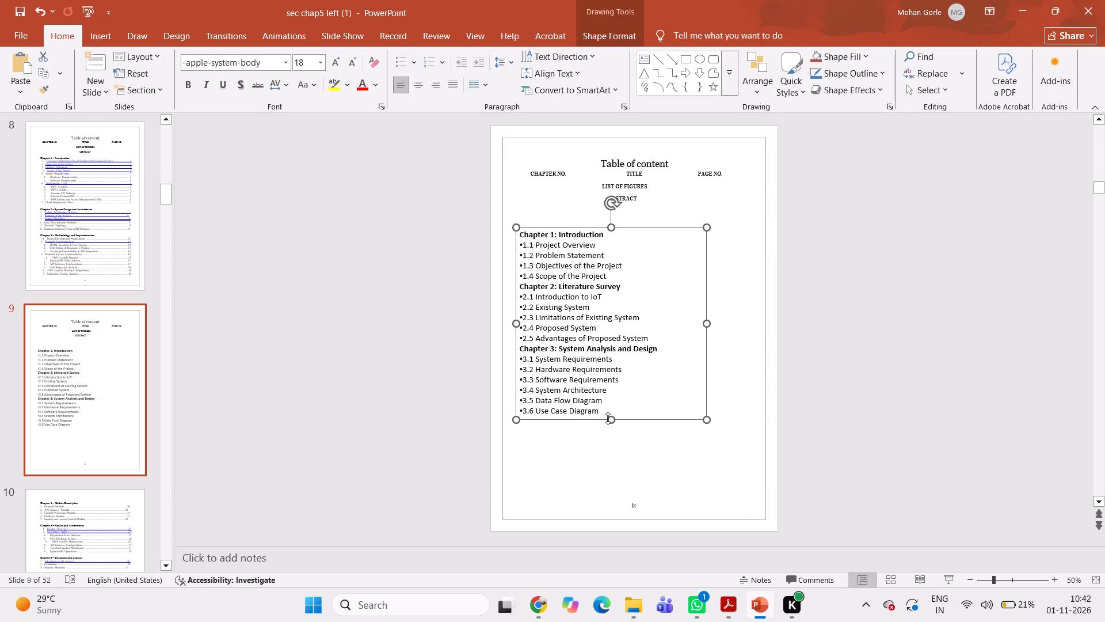
drag(608, 418, 618, 514)
Remove the bullets from all lines of the pasted Chapter 1 to 3 contents.
right_drag(604, 414, 593, 403)
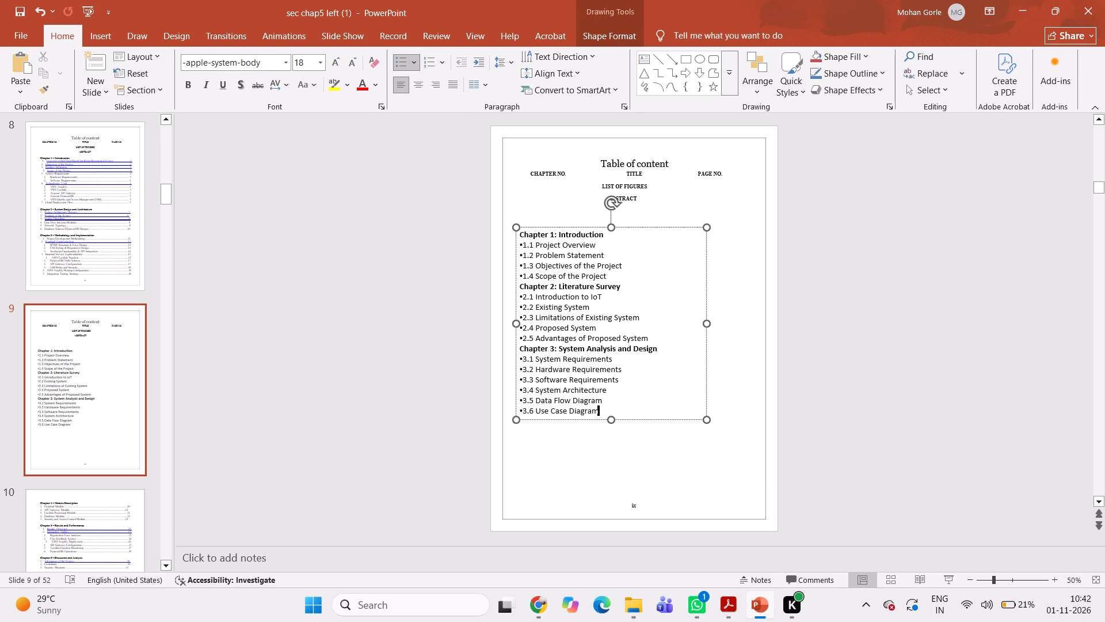
right_drag(593, 403, 487, 202)
click(439, 70)
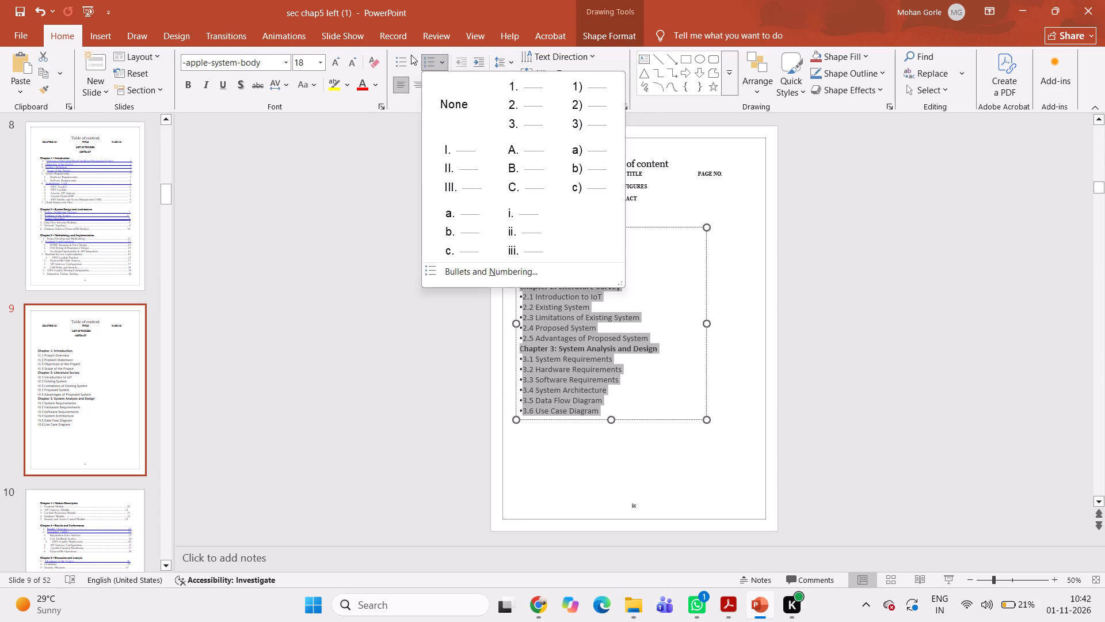
click(405, 162)
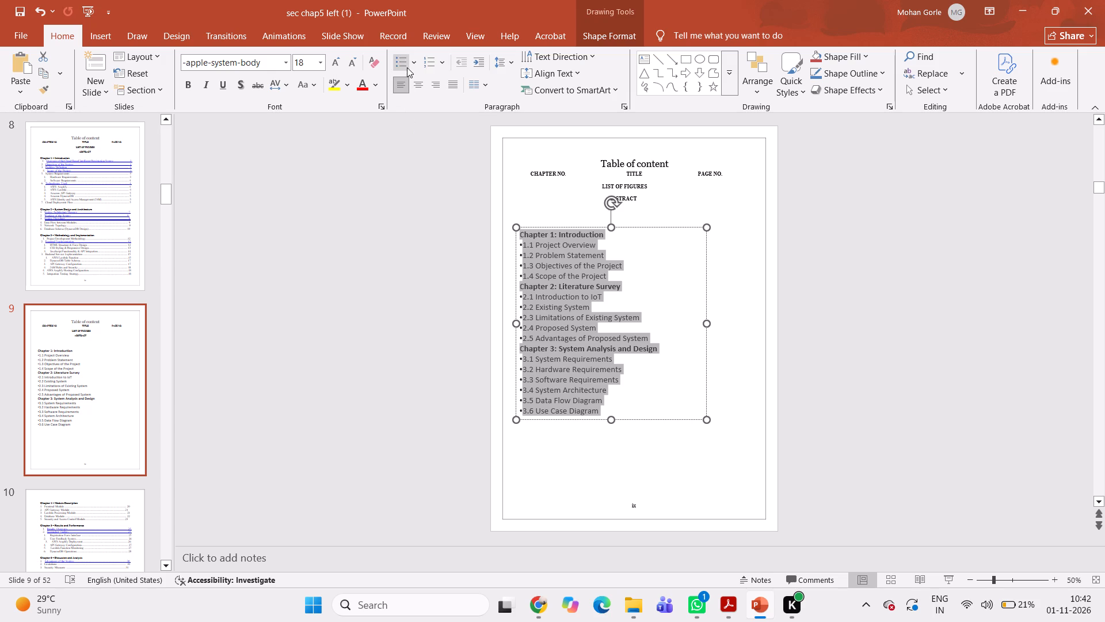
click(407, 67)
click(408, 67)
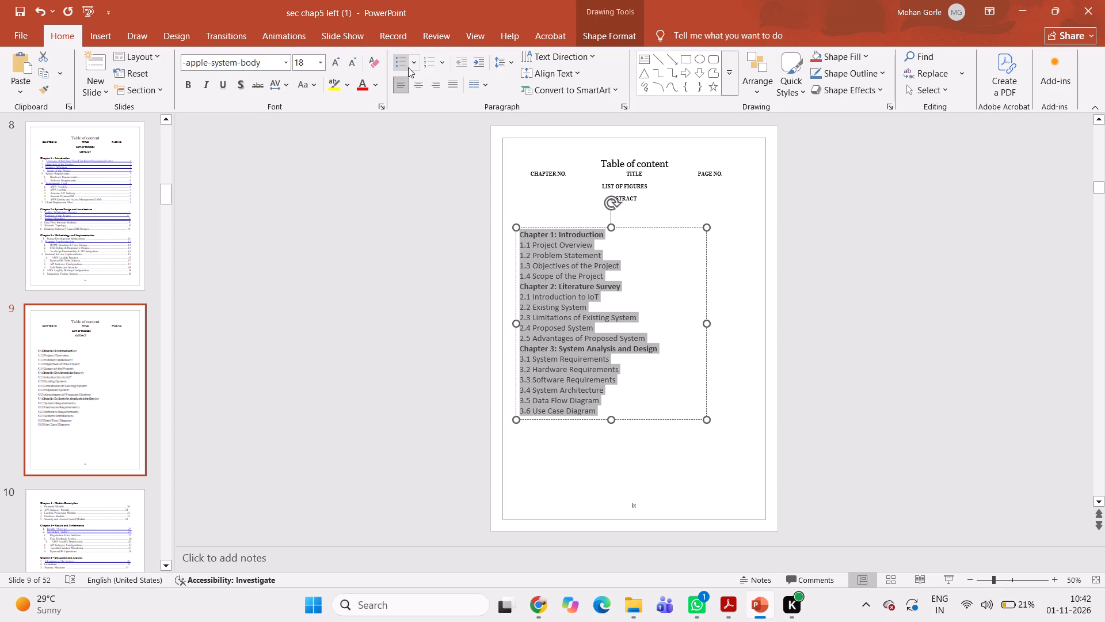
click(408, 67)
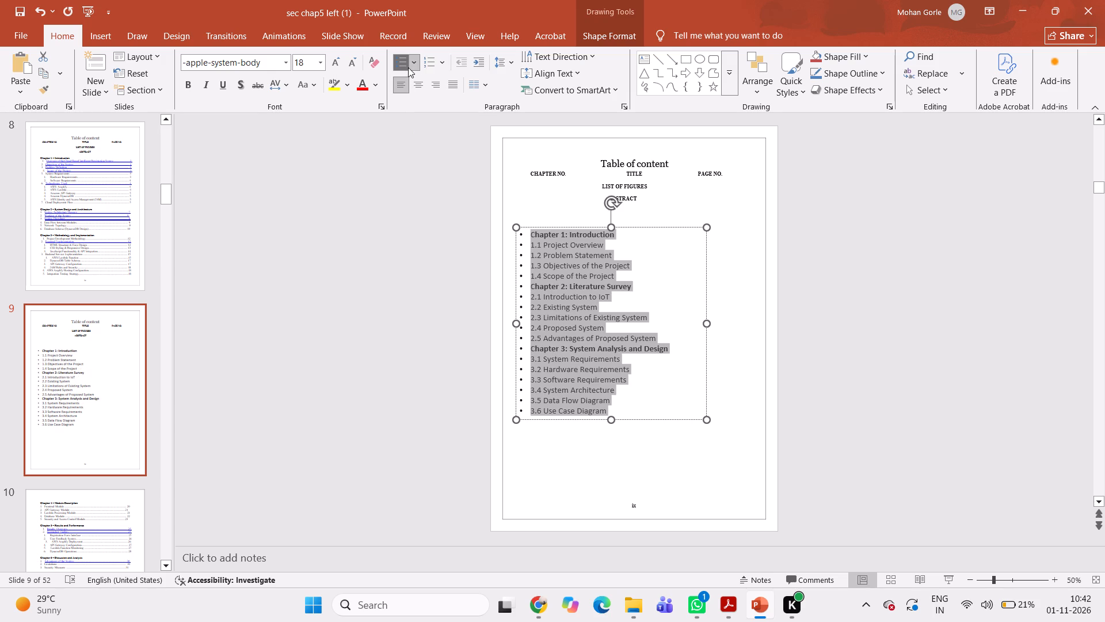
click(408, 67)
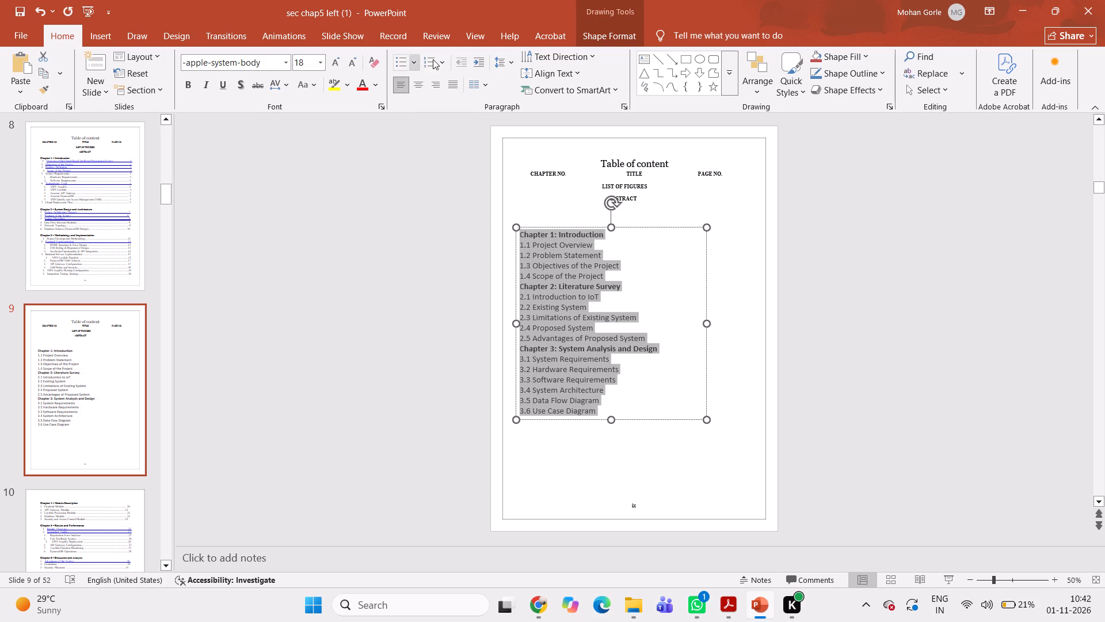
Set the line spacing of the pasted contents to 1.5.
drag(500, 62, 515, 114)
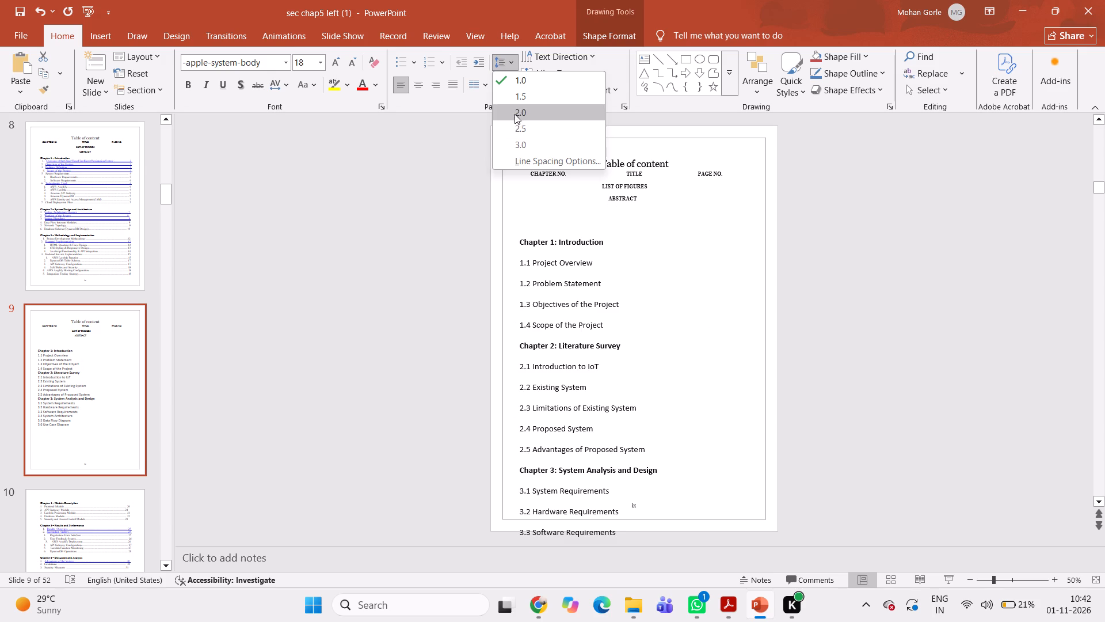
drag(515, 114, 518, 99)
click(518, 99)
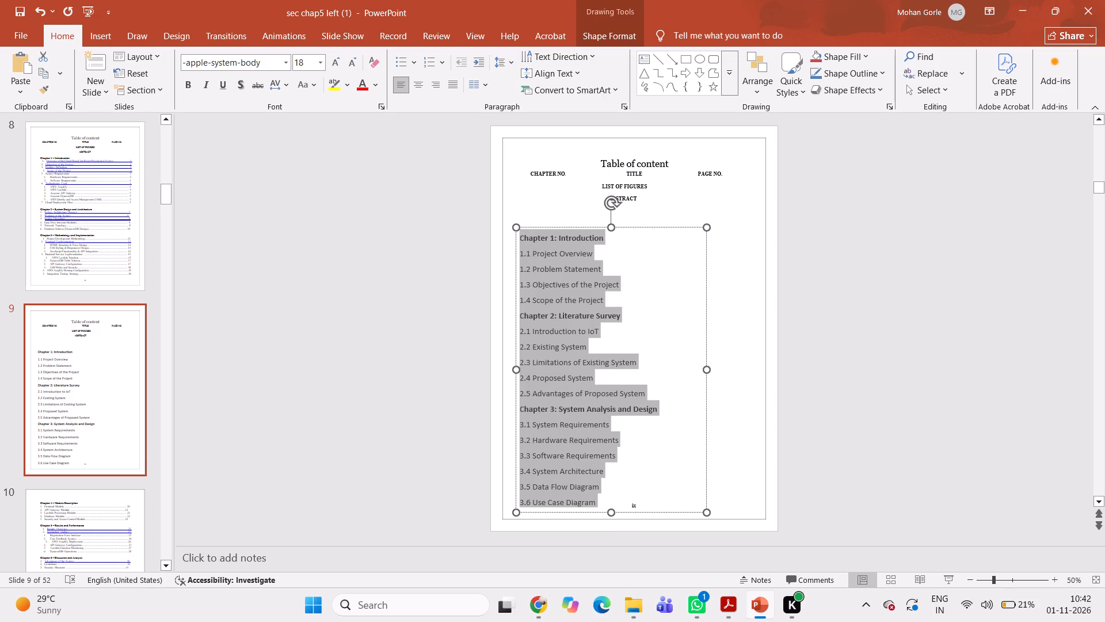
Move the contents text box up so that it starts directly beneath the ABSTRACT line.
drag(625, 226, 623, 207)
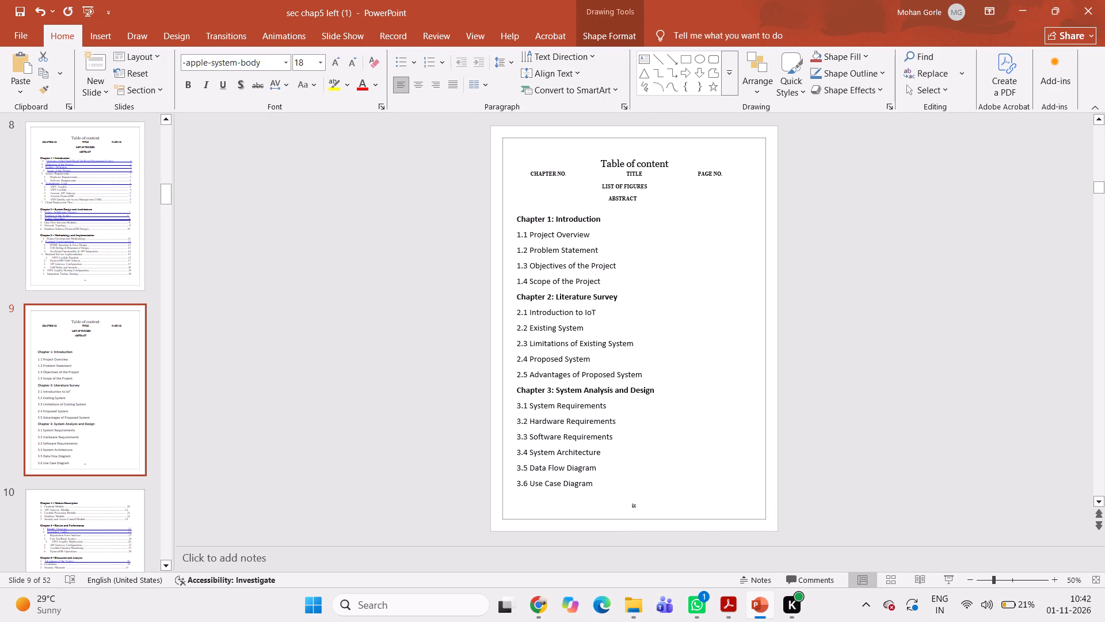
drag(623, 207, 623, 204)
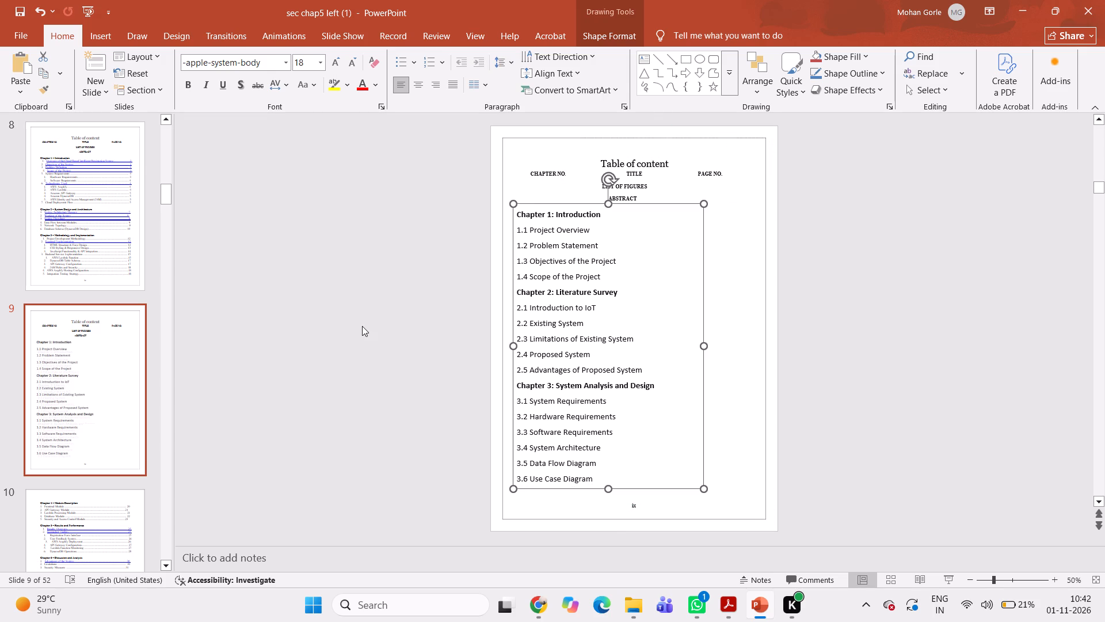
click(362, 326)
Insert a blank line after "1.4 Scope of the Project" and after "2.5 Advantages of Proposed System" to separate the chapters.
click(616, 278)
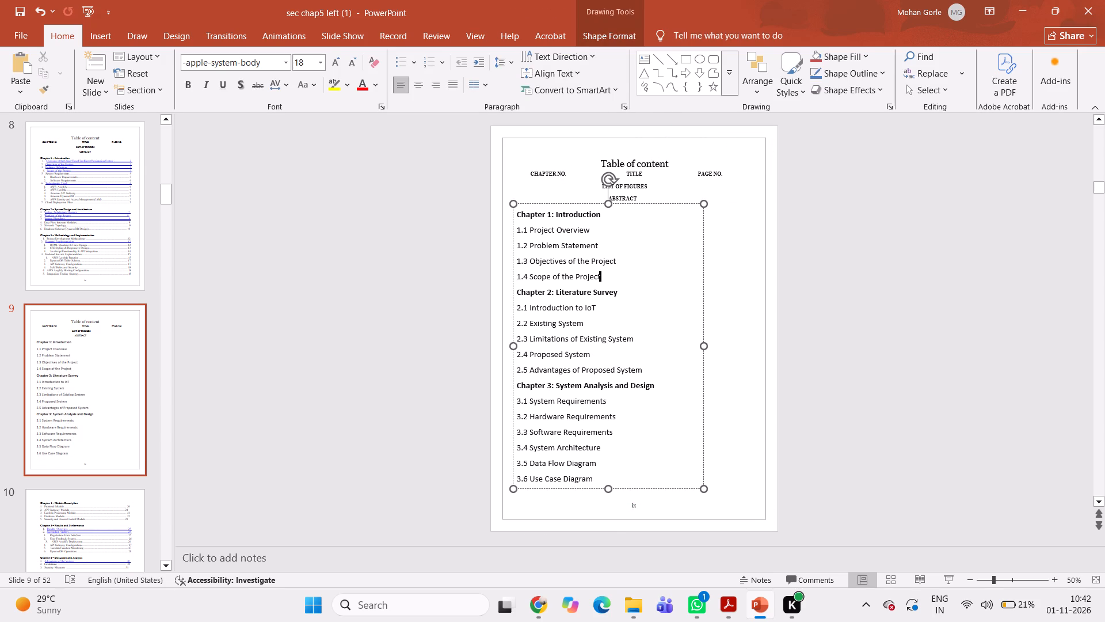
key(space)
key(Return)
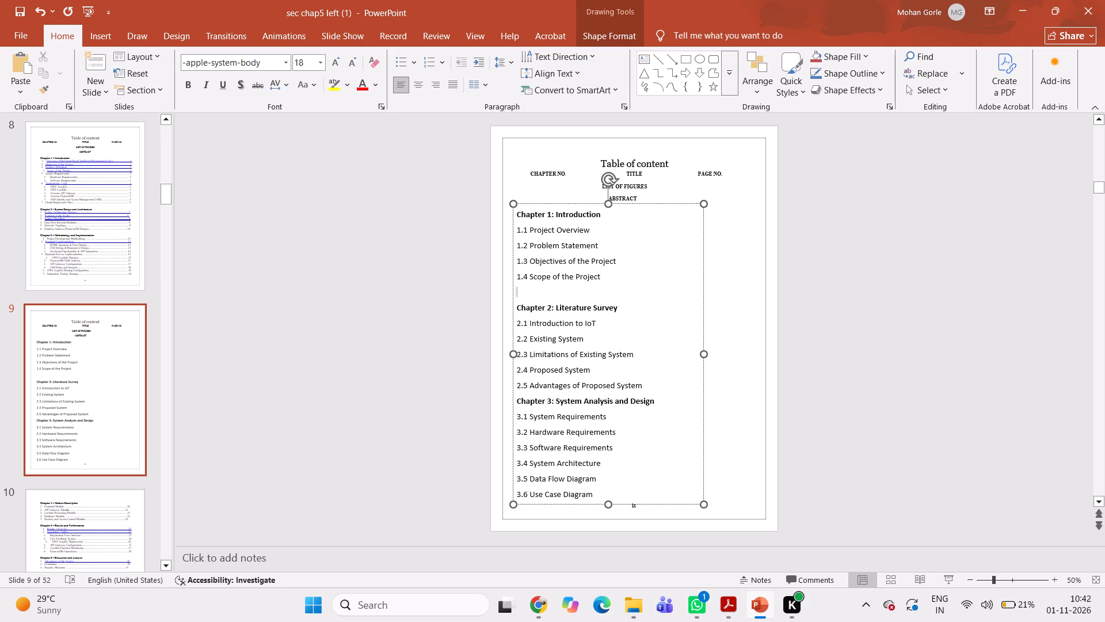
click(655, 379)
click(647, 386)
key(Return)
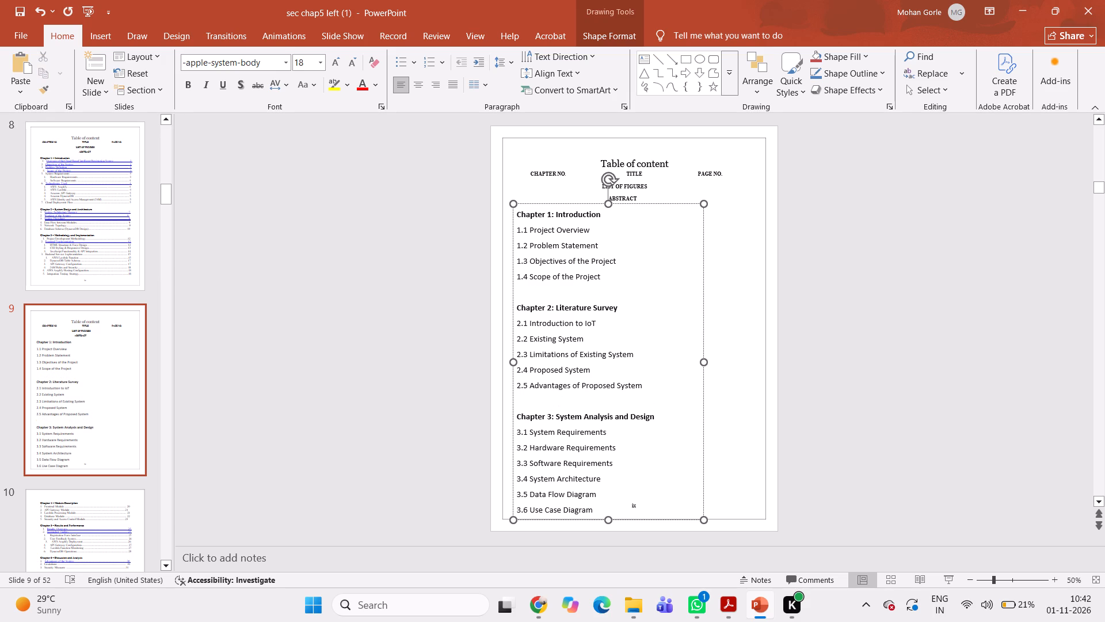
Set the font size of all the Chapter 1 to 3 contents text to 15.
drag(603, 513, 518, 216)
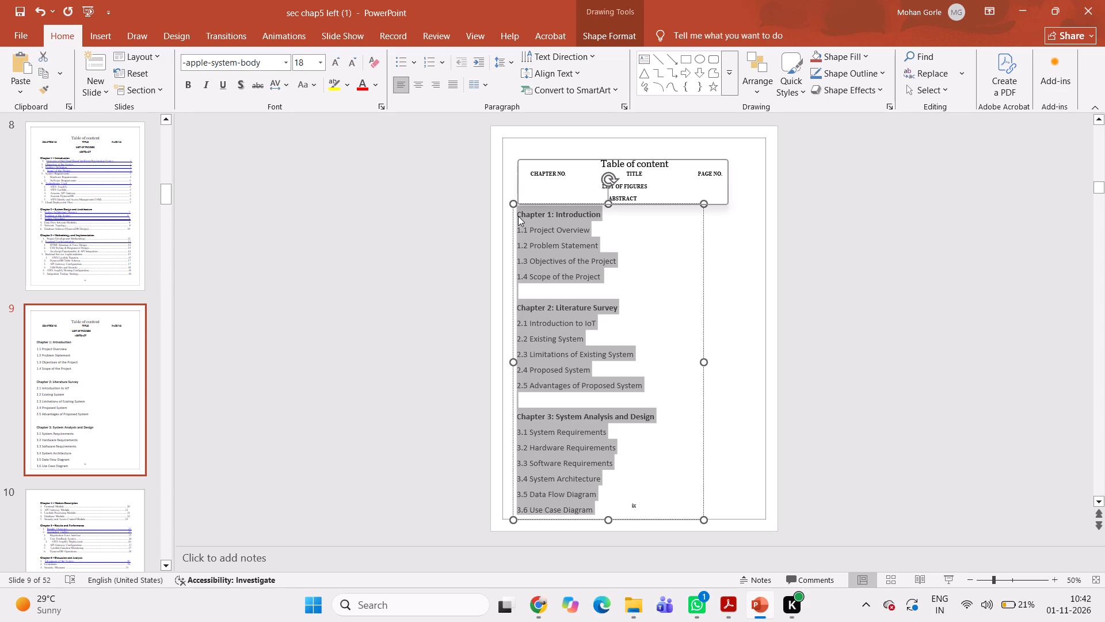
click(315, 62)
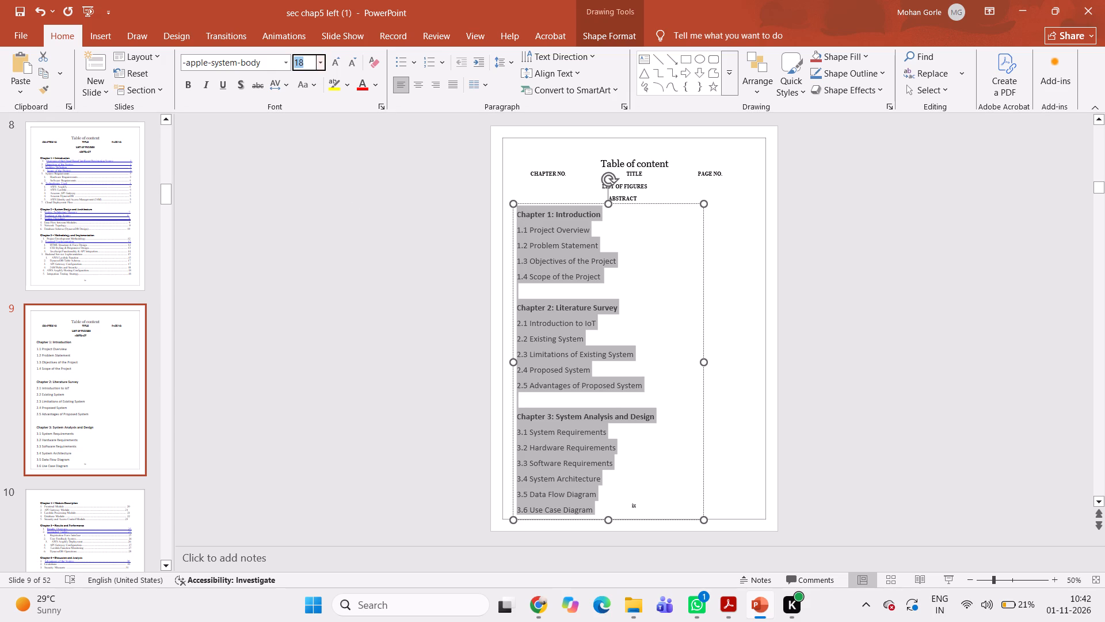
text(15)
key(Return)
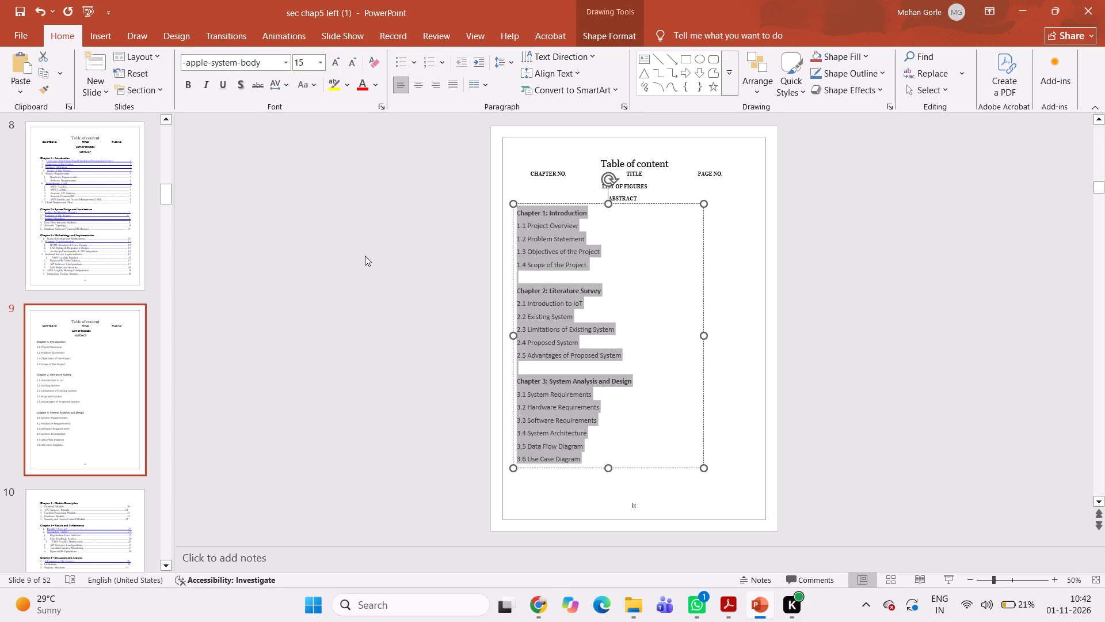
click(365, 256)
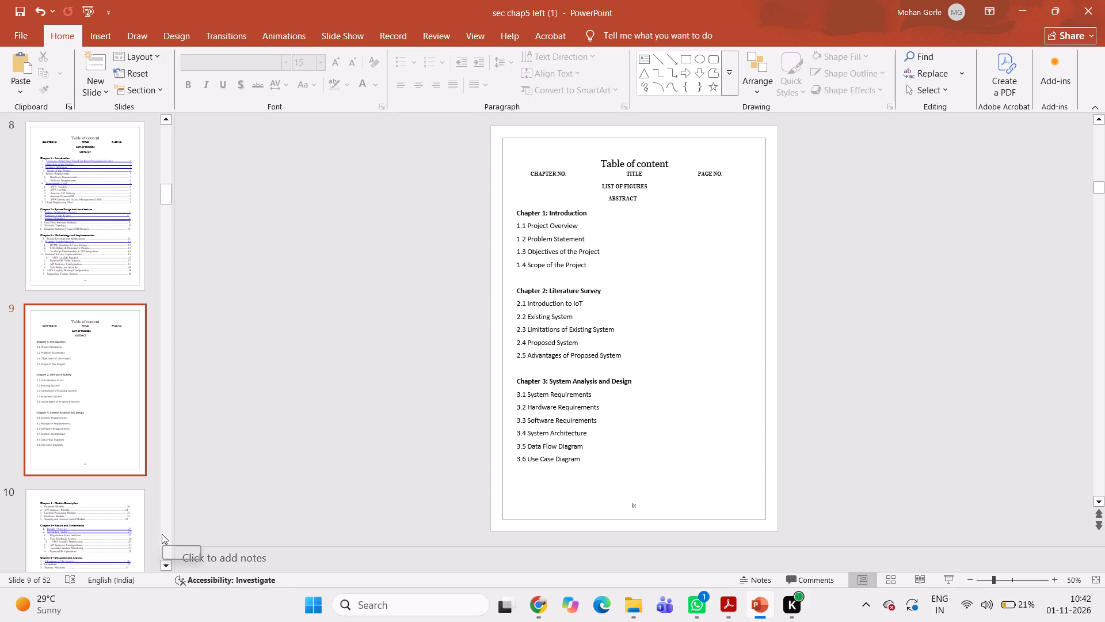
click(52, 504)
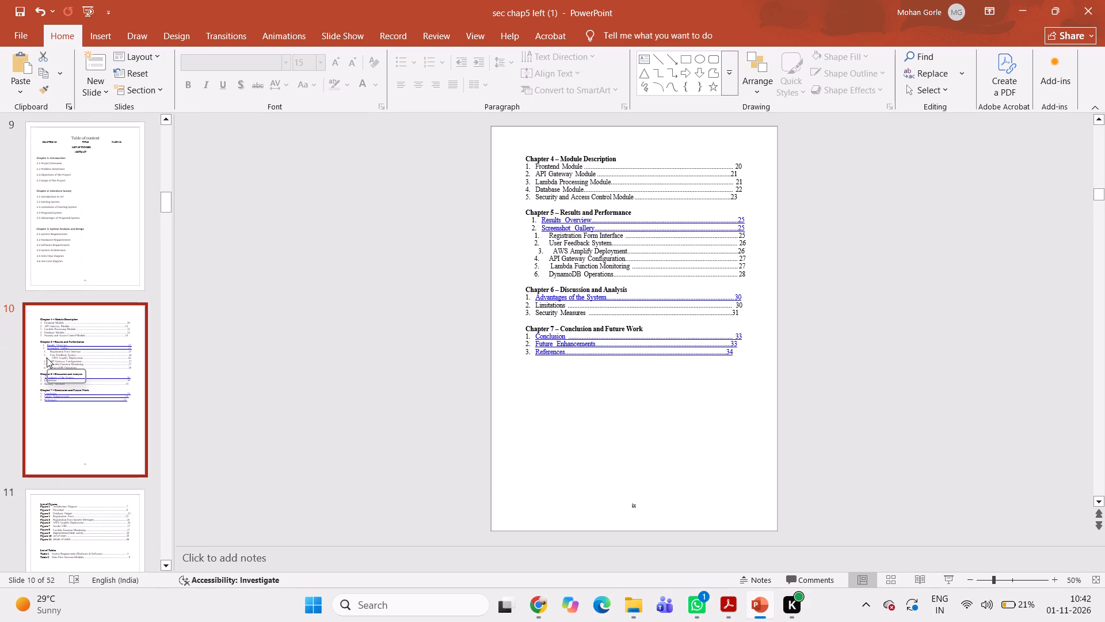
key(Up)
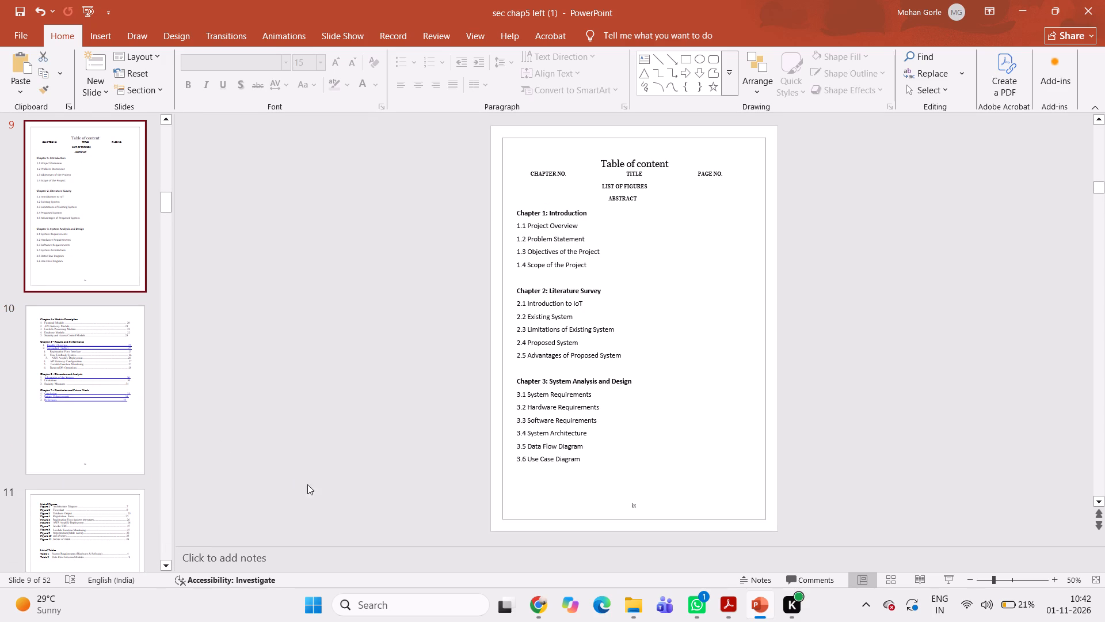
Nudge slide 9's Chapter 1 to 3 contents text box down slightly to leave a small gap beneath the ABSTRACT line.
click(592, 253)
key(Down)
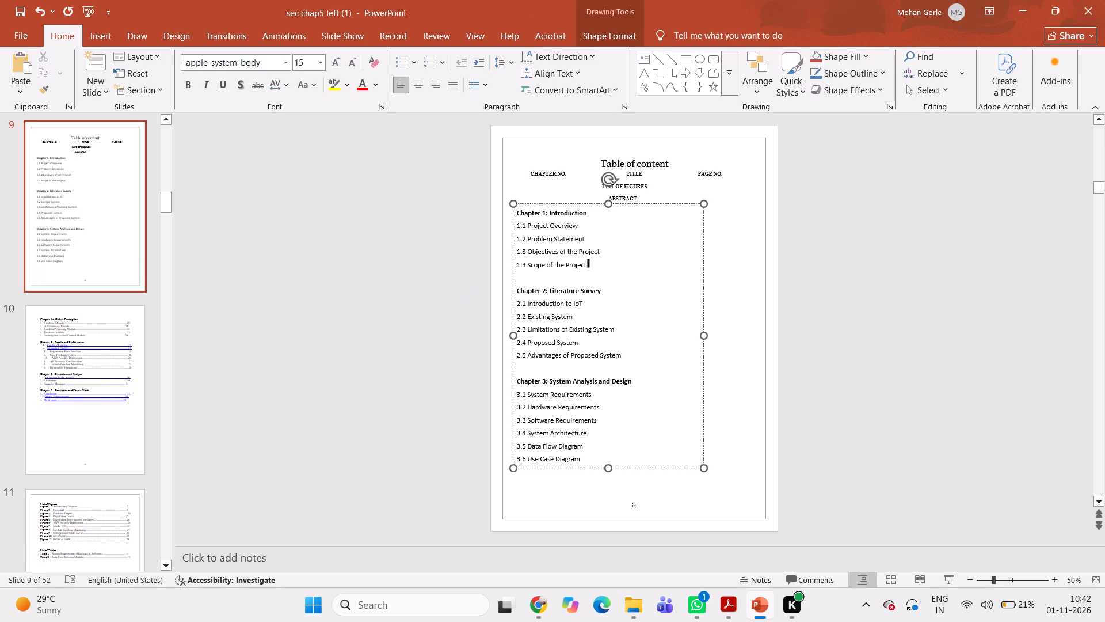
key(Down)
key(Down)
click(512, 264)
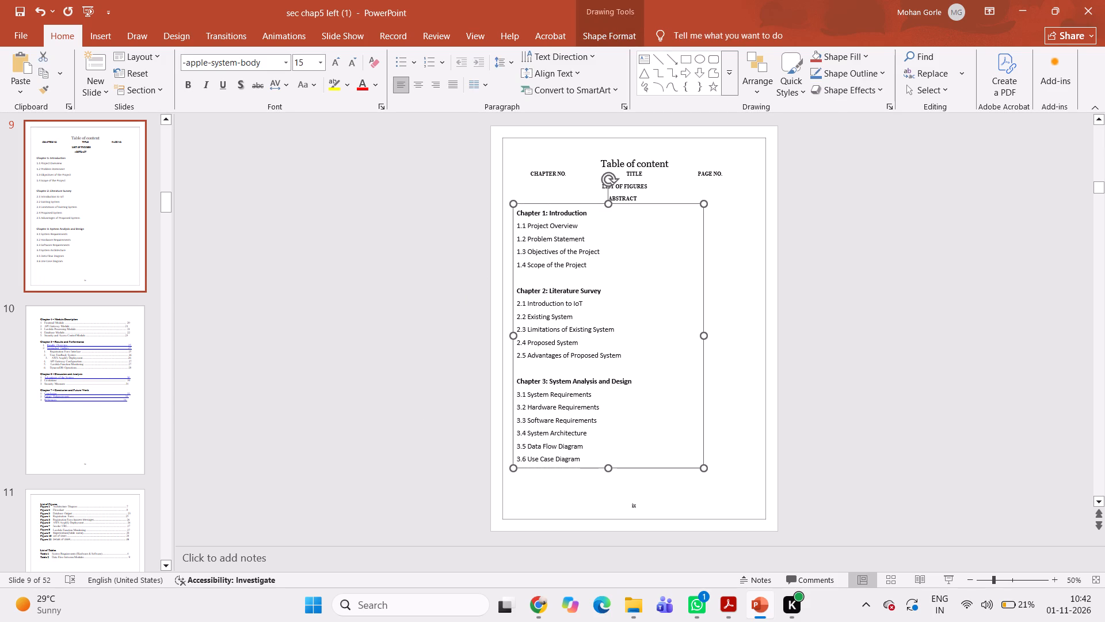
key(Down)
key(Down)
key(Down)
key(Down)
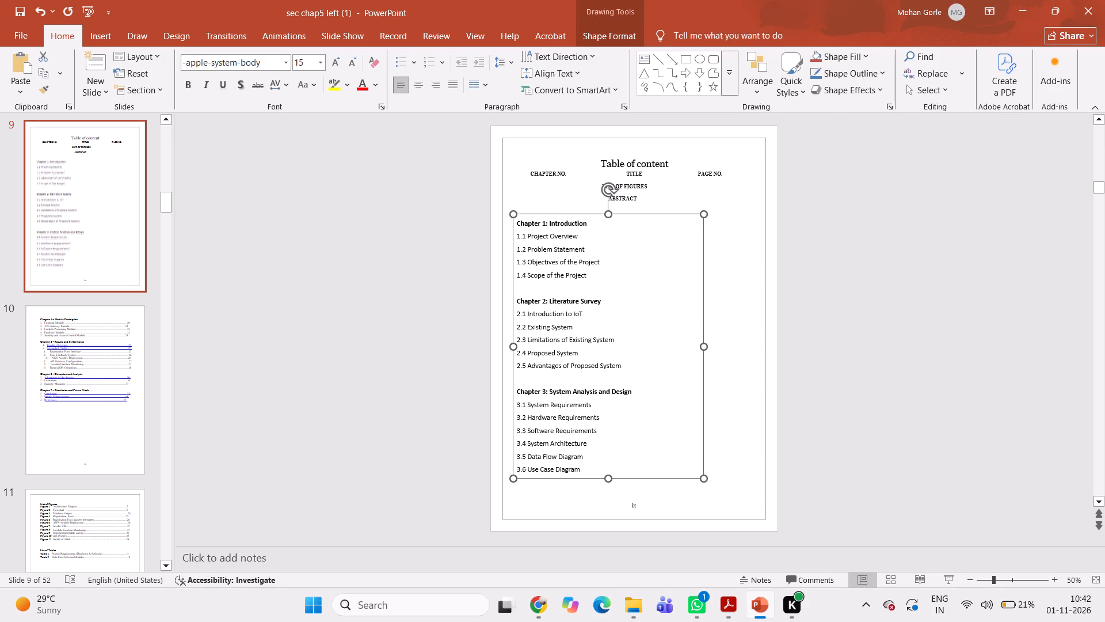
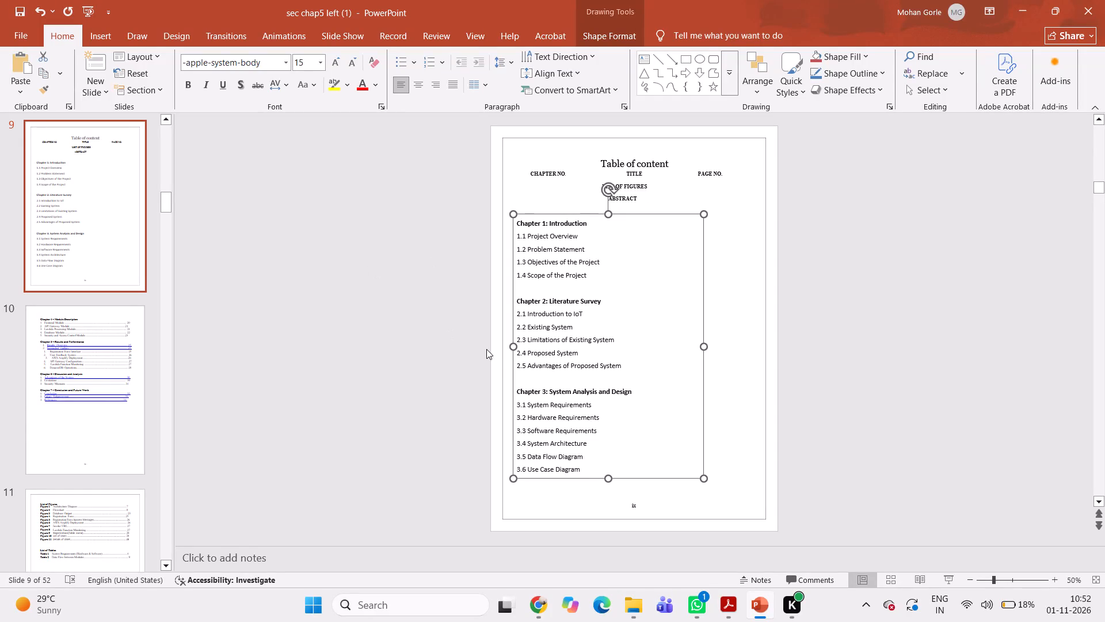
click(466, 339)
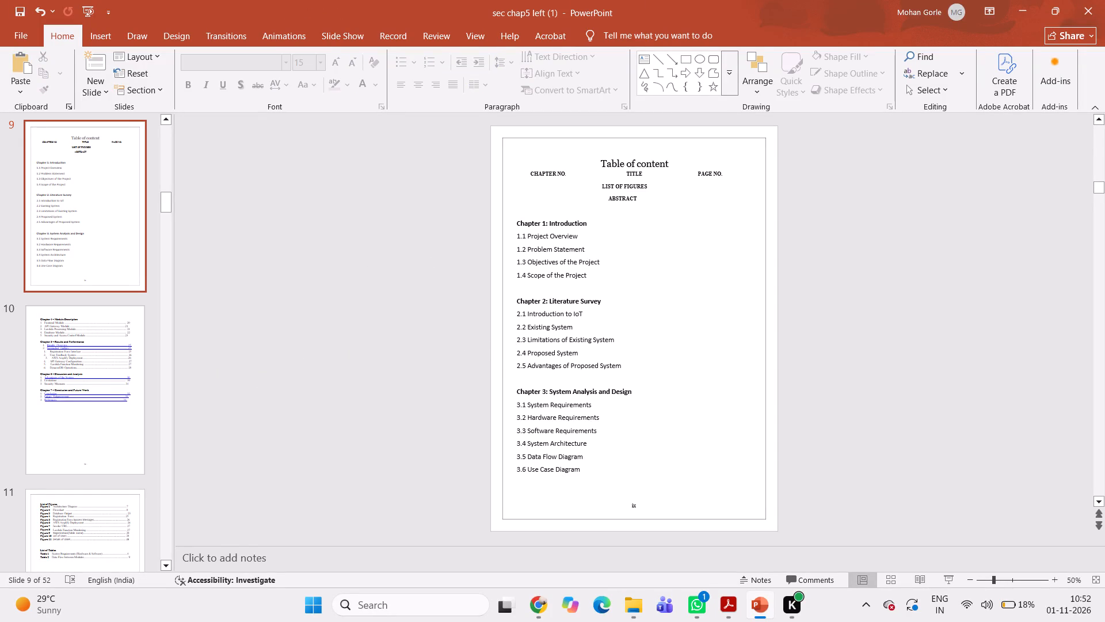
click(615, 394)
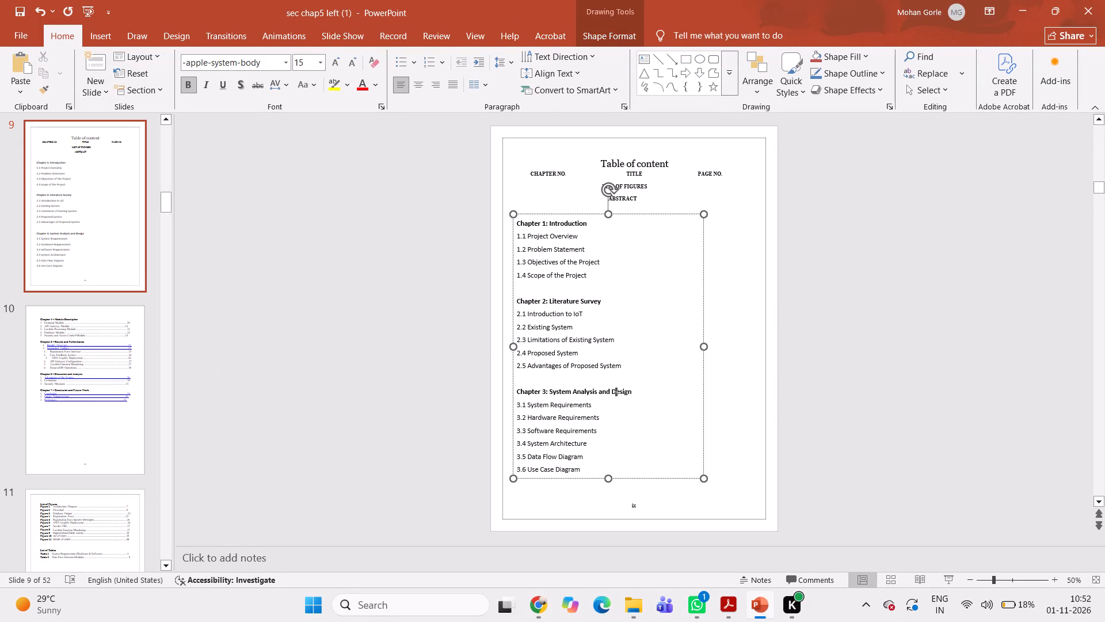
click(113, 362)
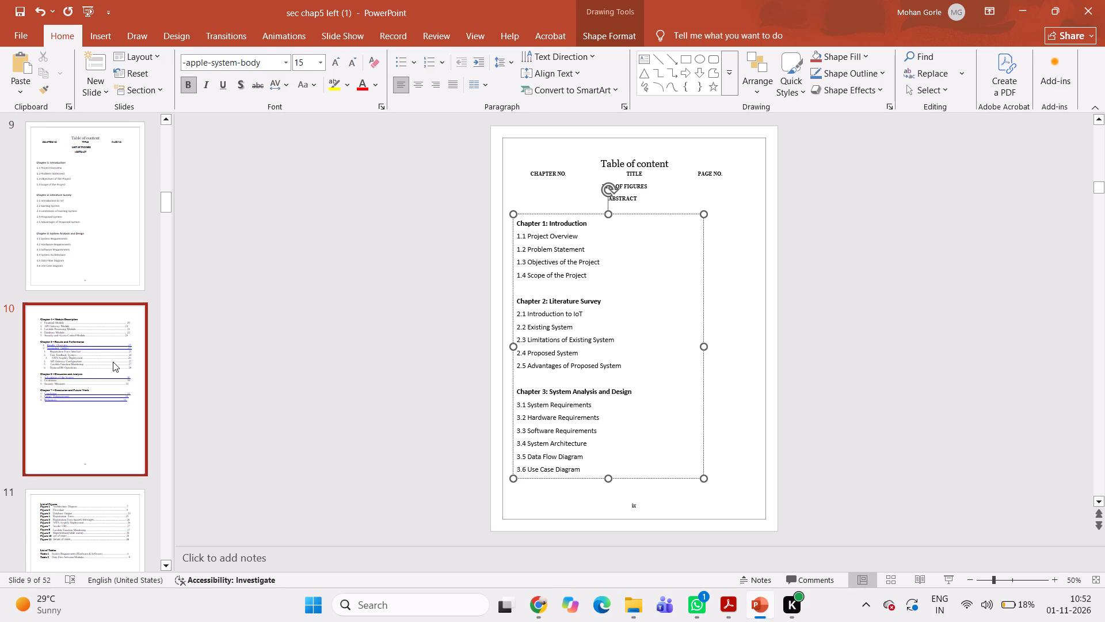
Set the font size of all the Chapter 1 to 3 contents text on slide 9 to 14.
click(79, 232)
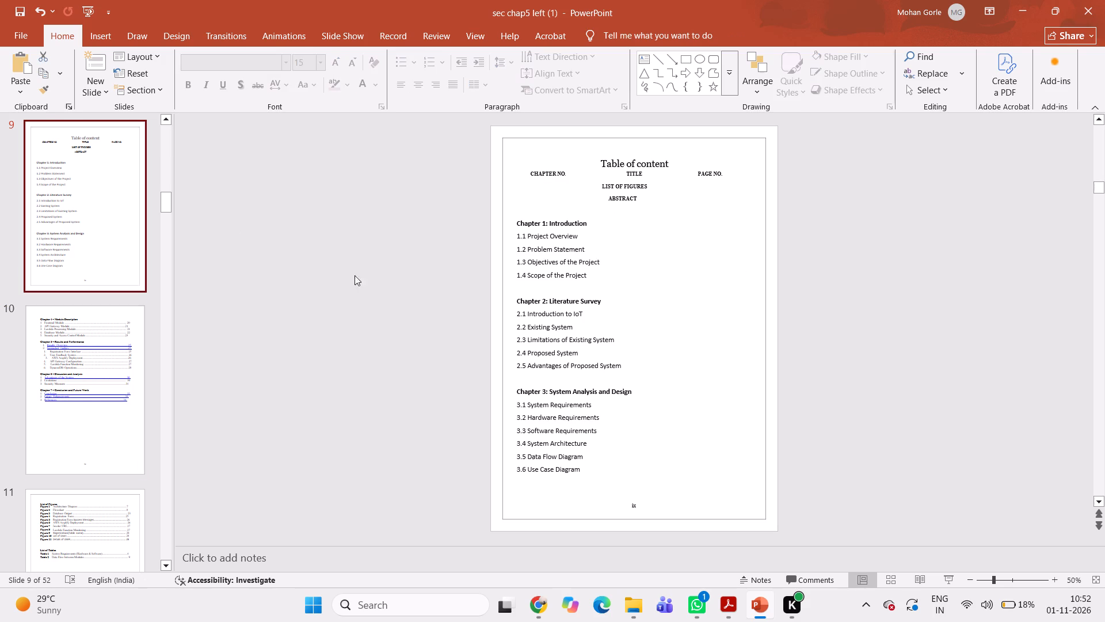
drag(592, 468, 536, 216)
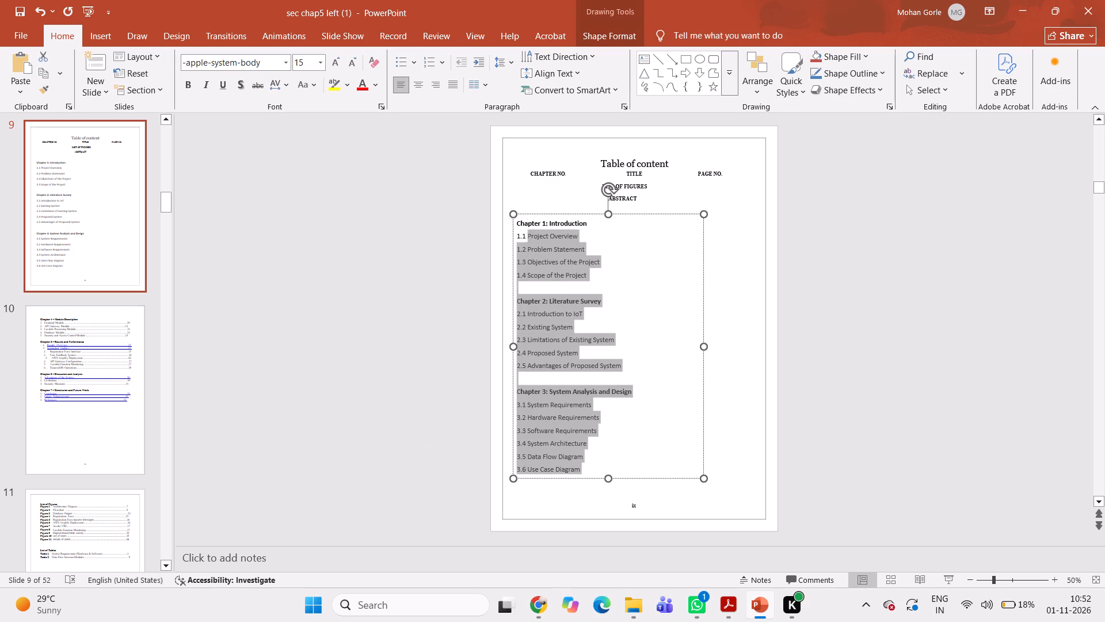
drag(536, 216, 530, 205)
click(614, 159)
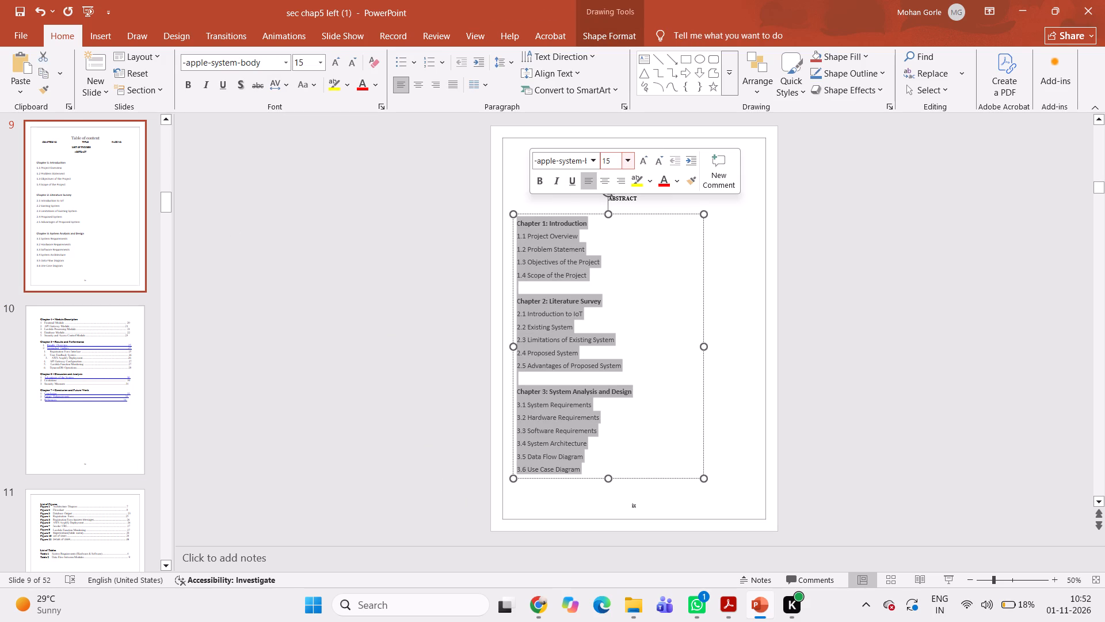
text(14)
key(Return)
key(Return)
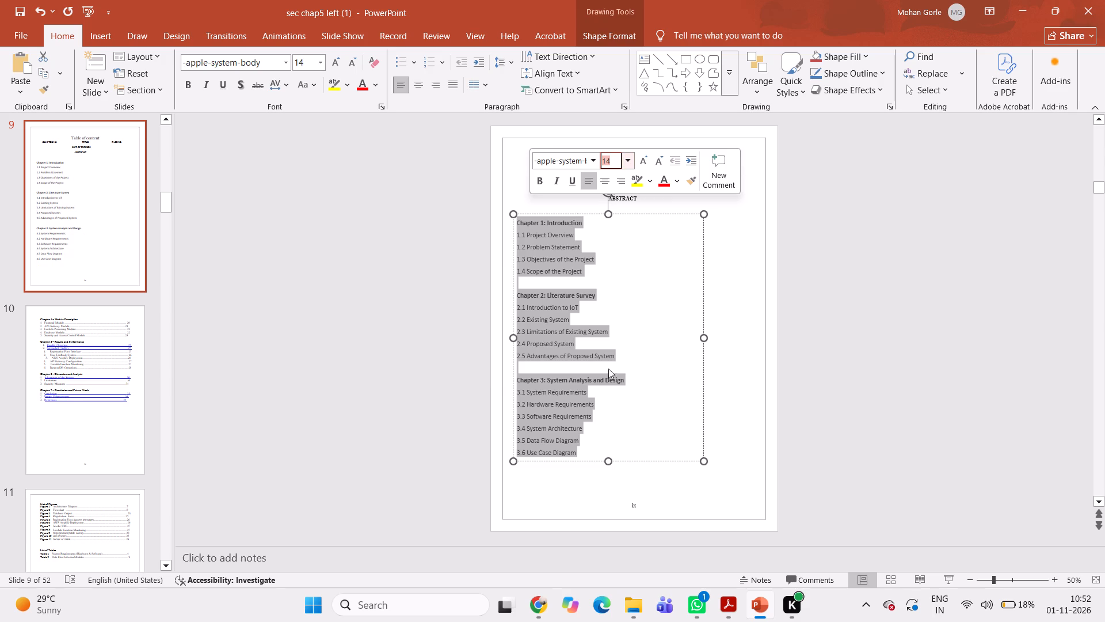
click(456, 387)
Move slide 9's contents text box up so that it starts directly beneath the ABSTRACT line.
click(642, 268)
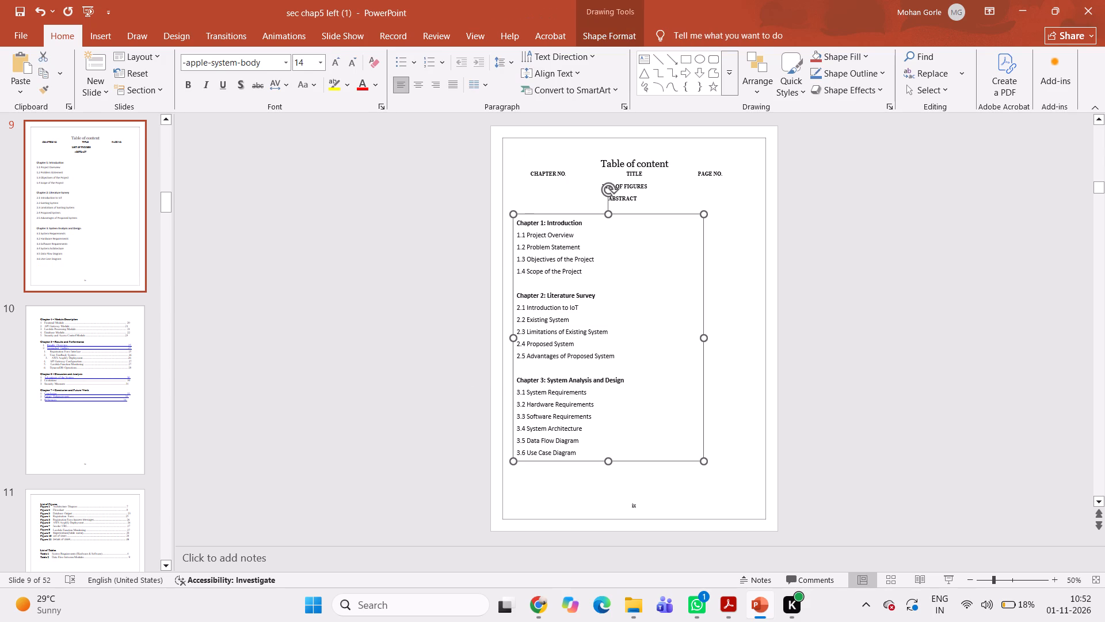
drag(645, 215, 645, 204)
click(330, 241)
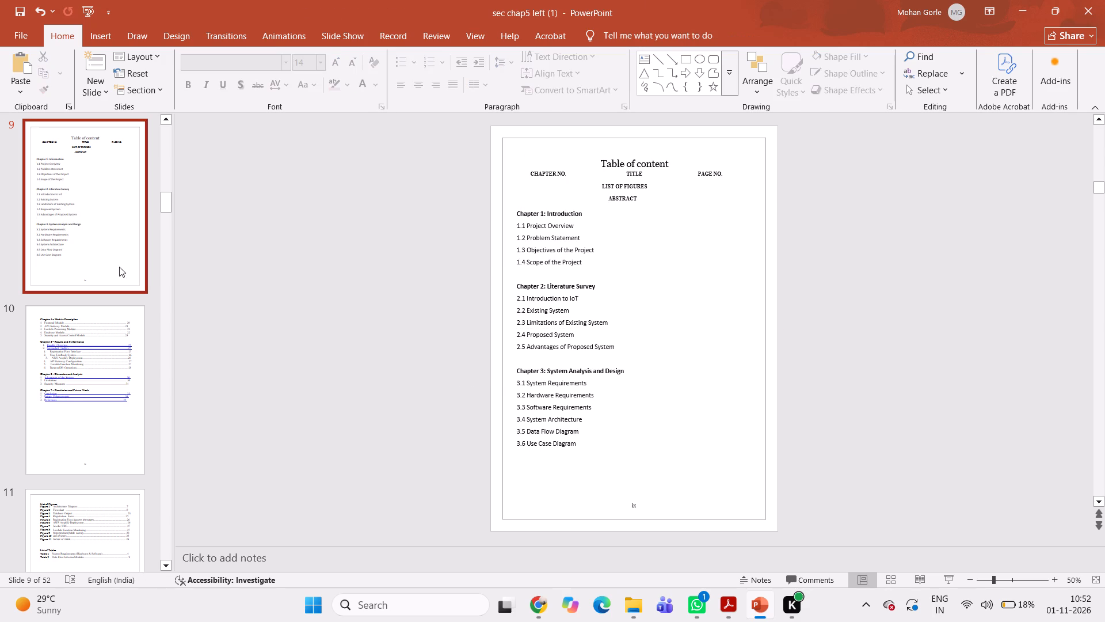
Delete four leader characters from the Frontend Implementation line in the old table of content on slide 8.
click(51, 263)
key(Up)
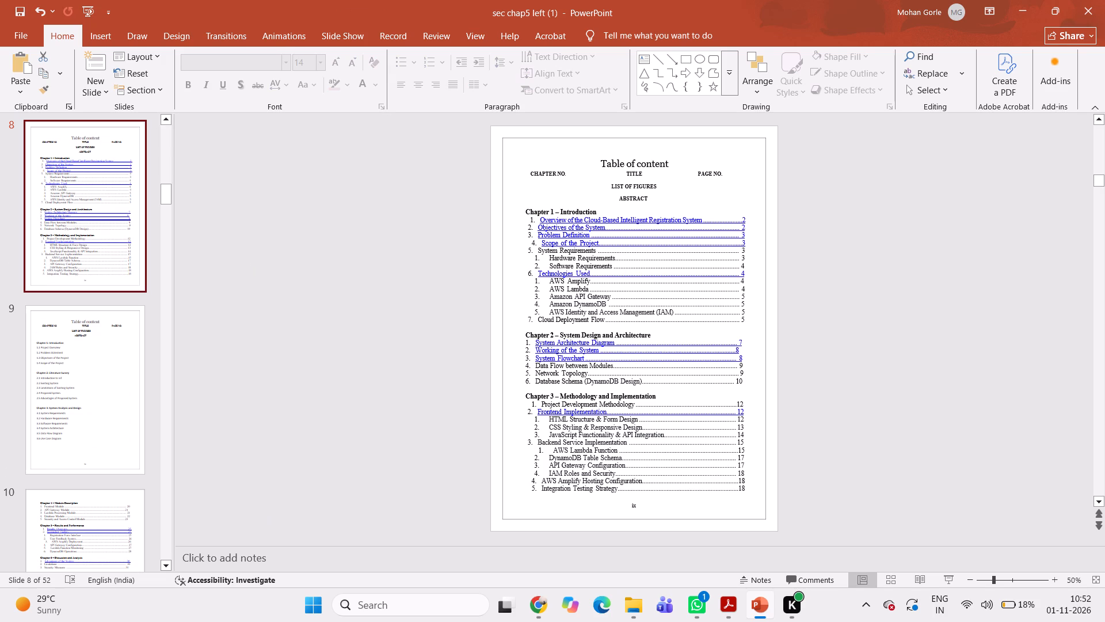
click(672, 410)
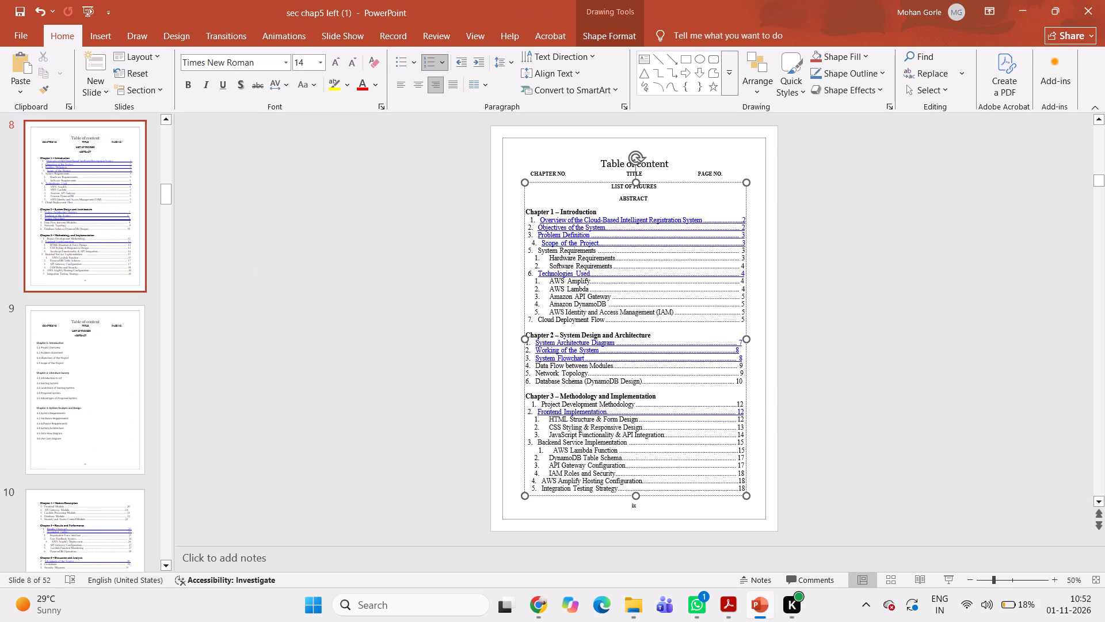
key(BackSpace)
key(BackSpace)
key(BackSpace)
key(BackSpace)
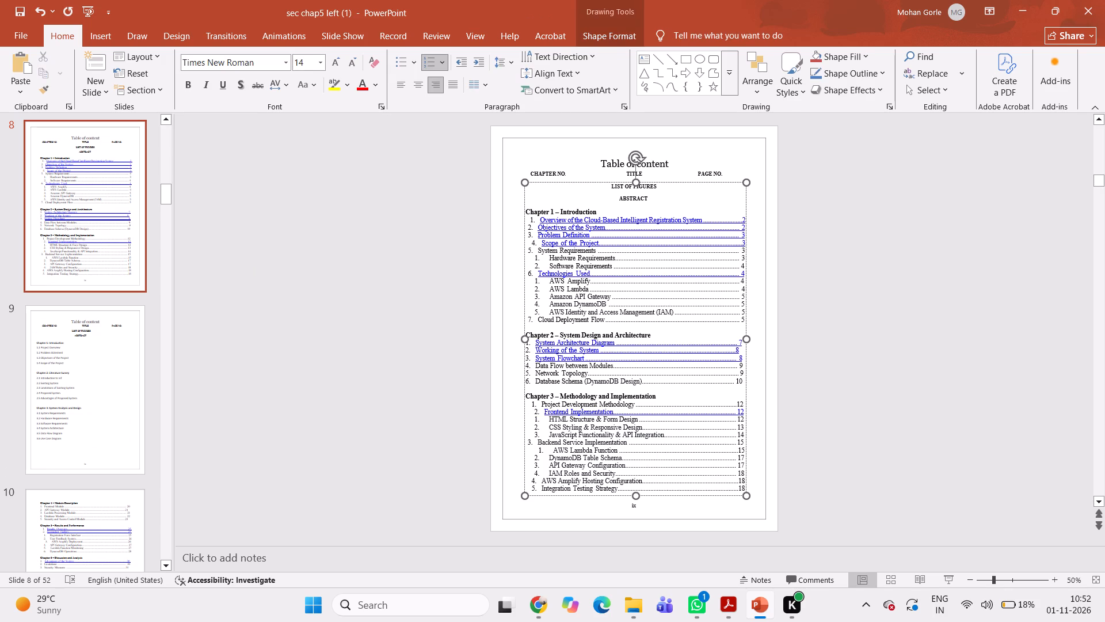
click(363, 511)
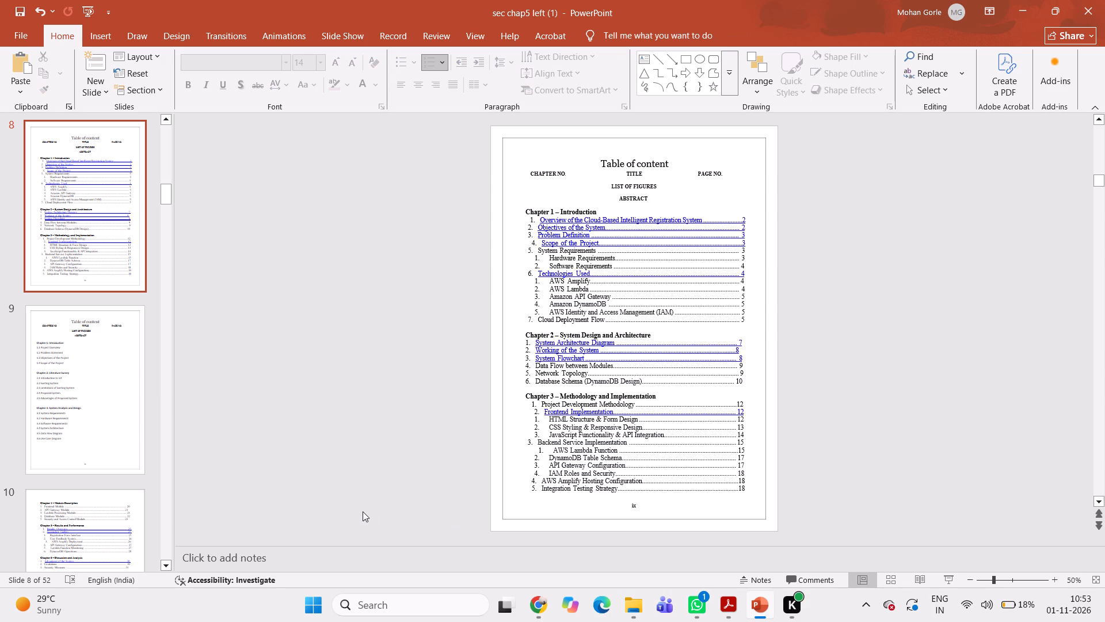
click(57, 439)
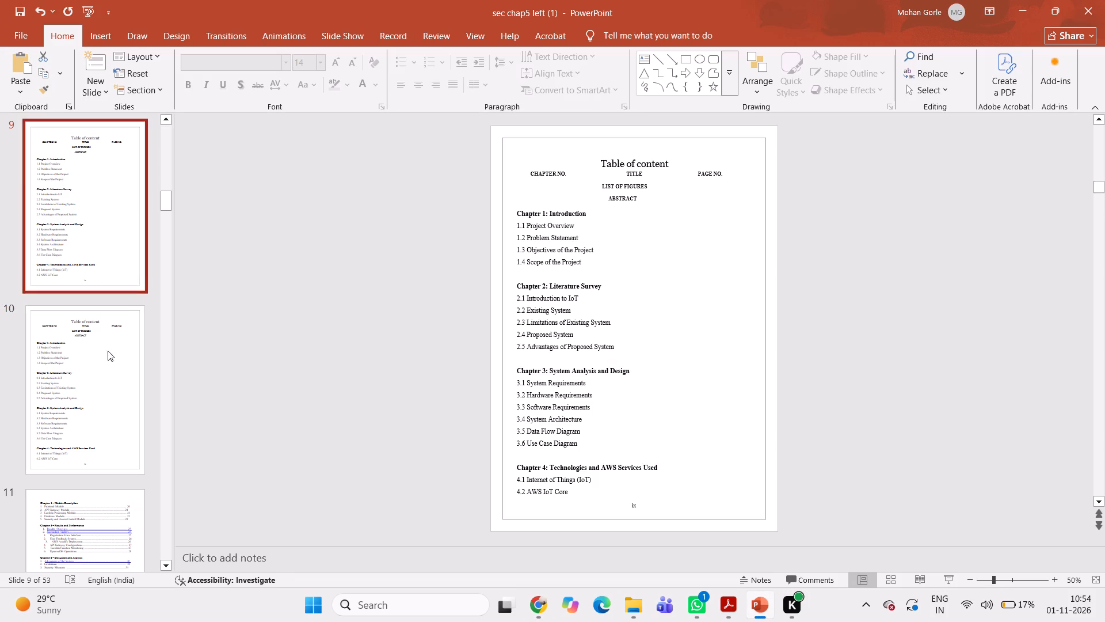
click(113, 376)
click(621, 178)
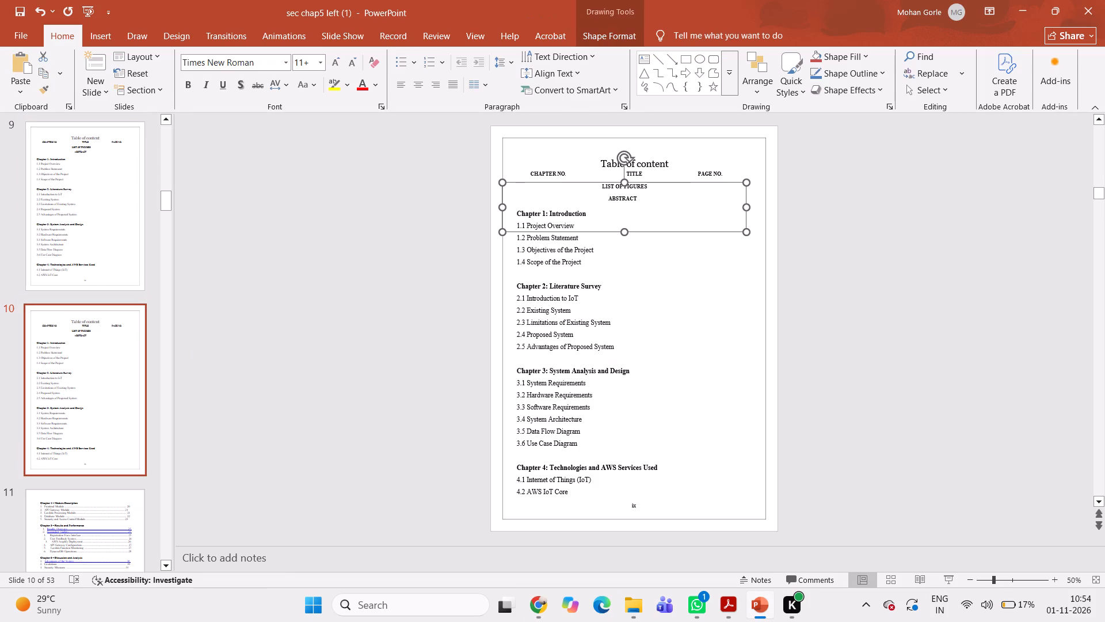
click(645, 181)
key(BackSpace)
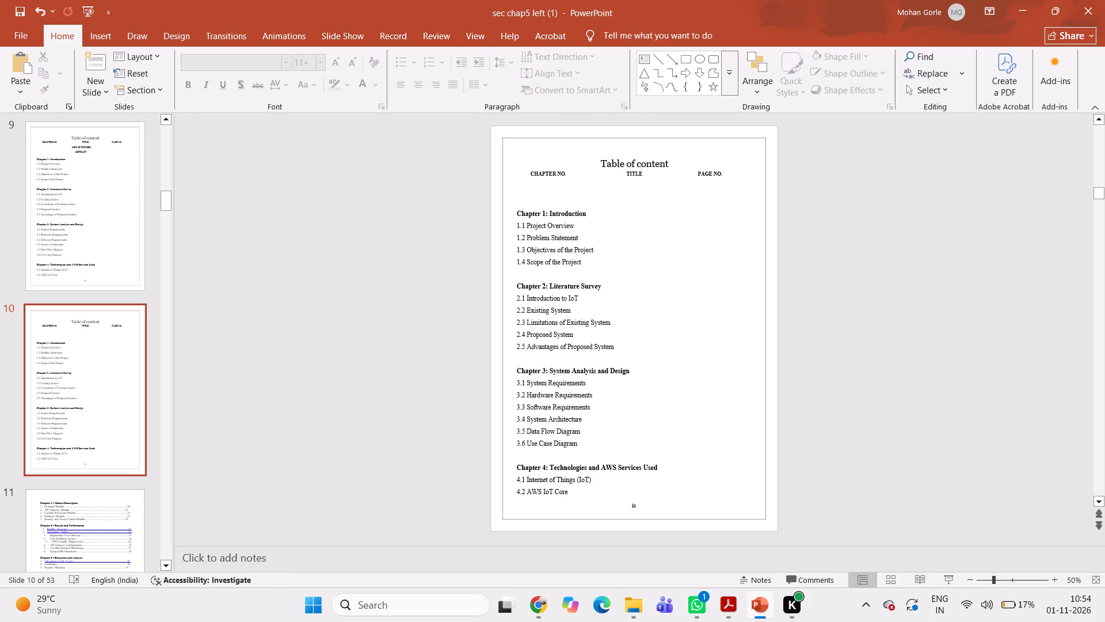
click(650, 170)
key(BackSpace)
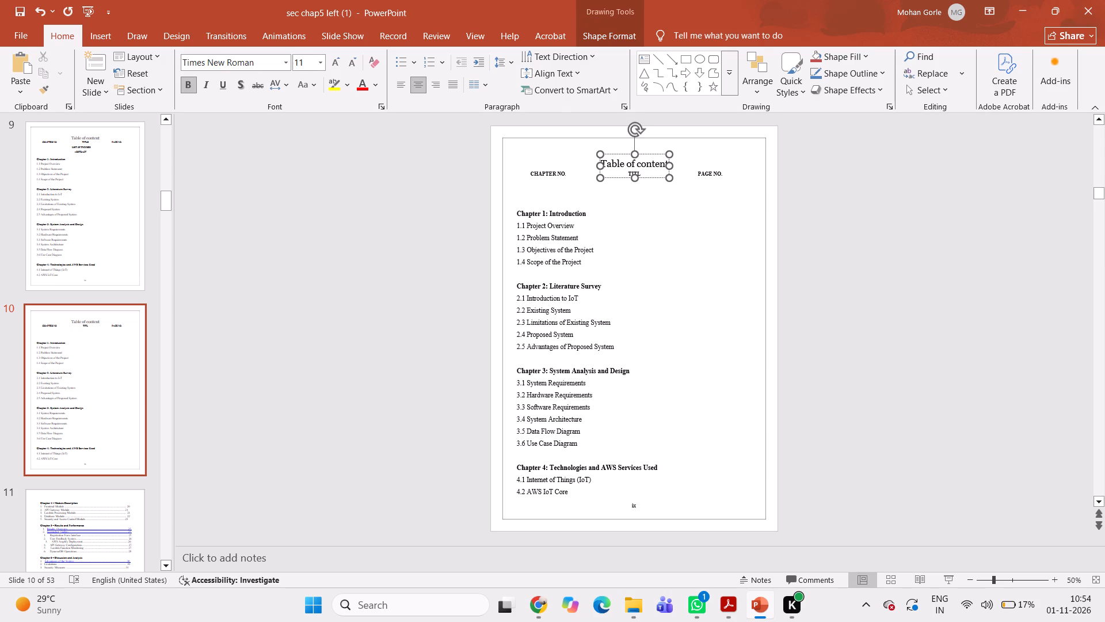
click(645, 175)
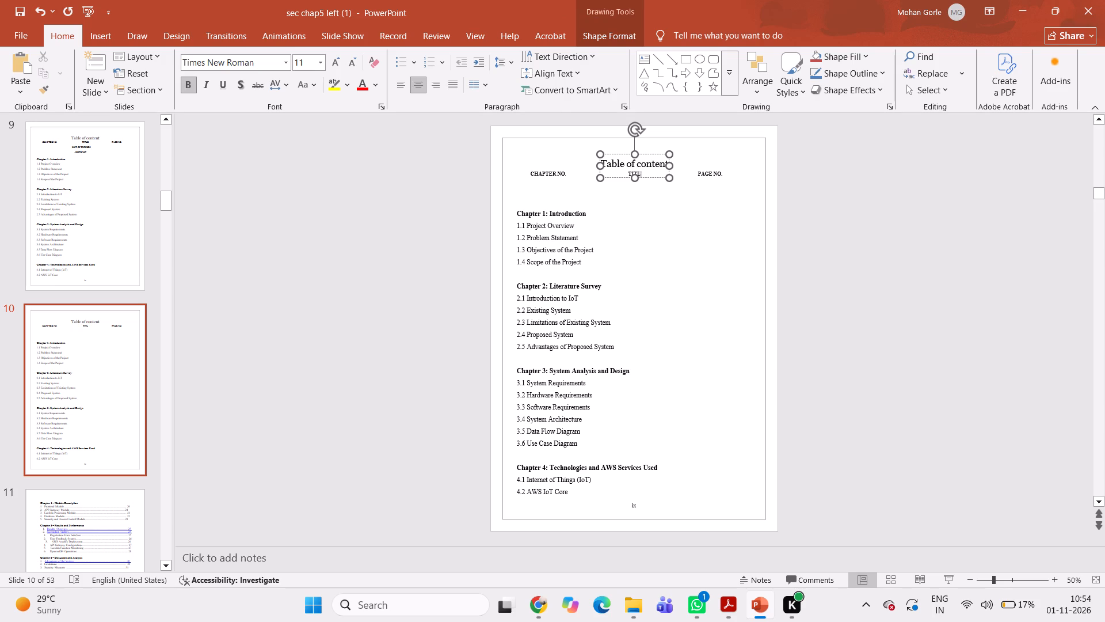
text(\\)
click(646, 177)
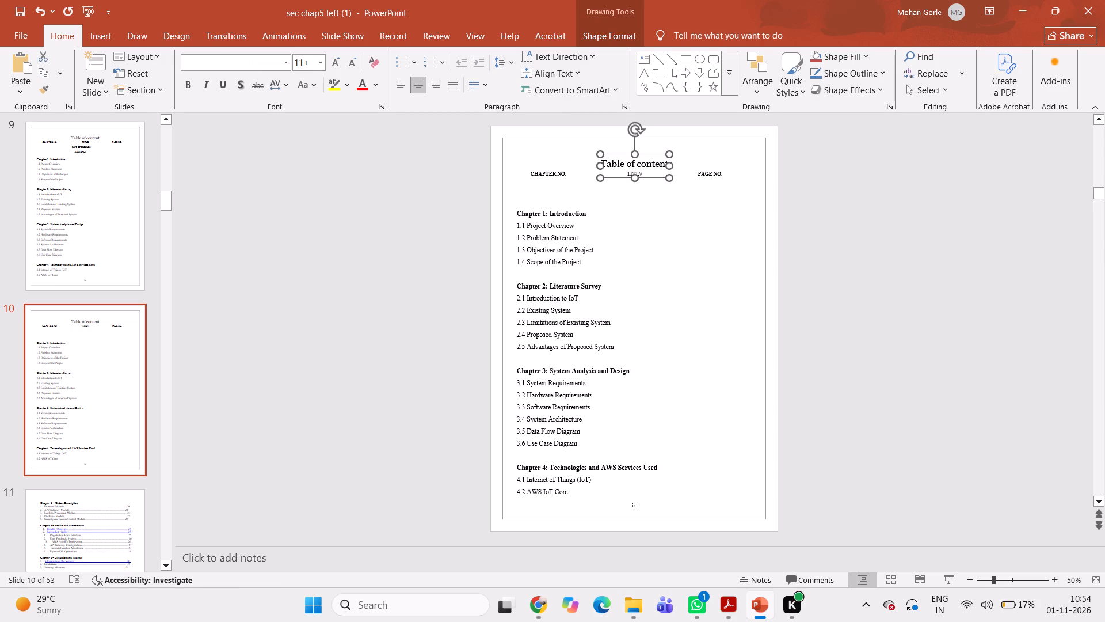
click(646, 177)
key(BackSpace)
Remove the "CHAPTER NO." and "PAGE NO." column headings from slide 10.
drag(550, 173, 554, 173)
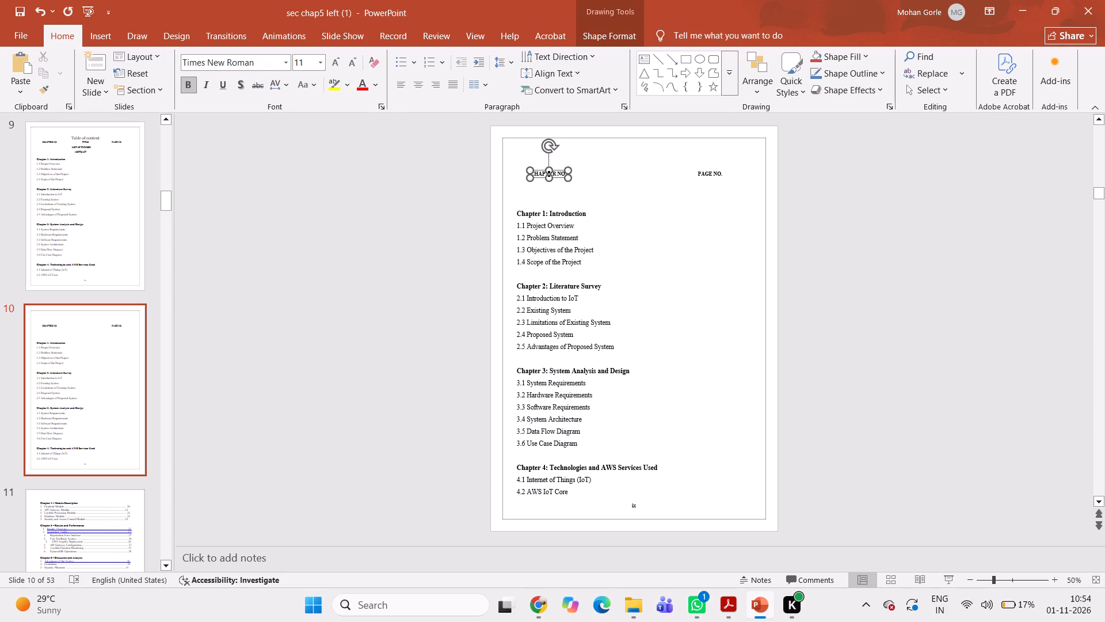
drag(554, 173, 564, 173)
key(BackSpace)
key(Right)
text(\\)
key(BackSpace)
key(BackSpace)
key(BackSpace)
key(BackSpace)
key(BackSpace)
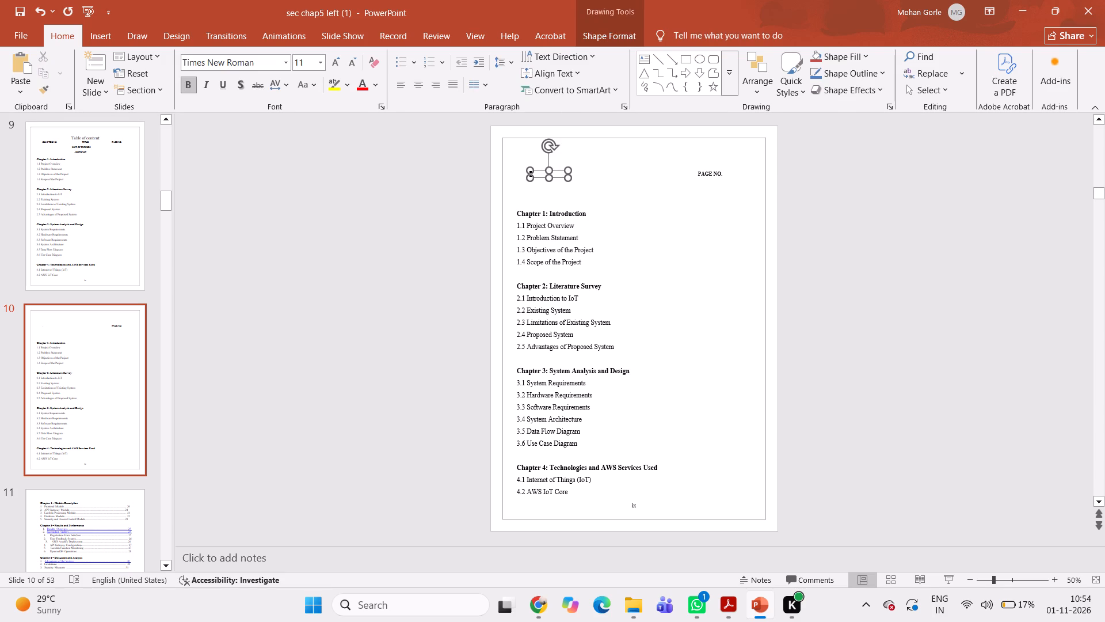
click(728, 174)
key(BackSpace)
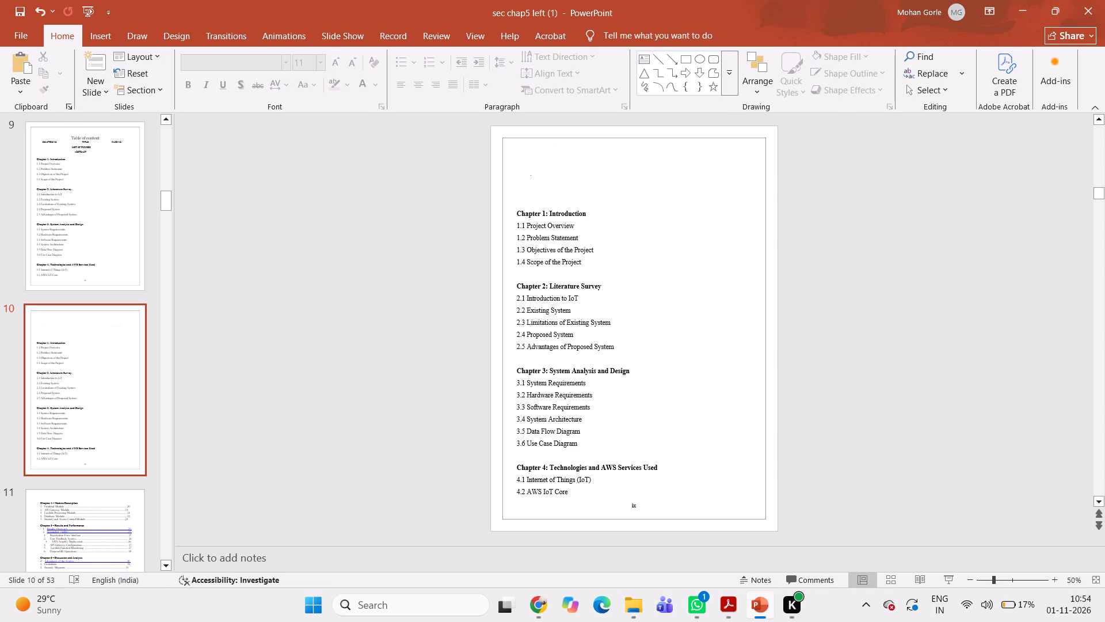
Move the chapter list text box on slide 10 up to the top edge of the page border.
click(599, 202)
click(598, 204)
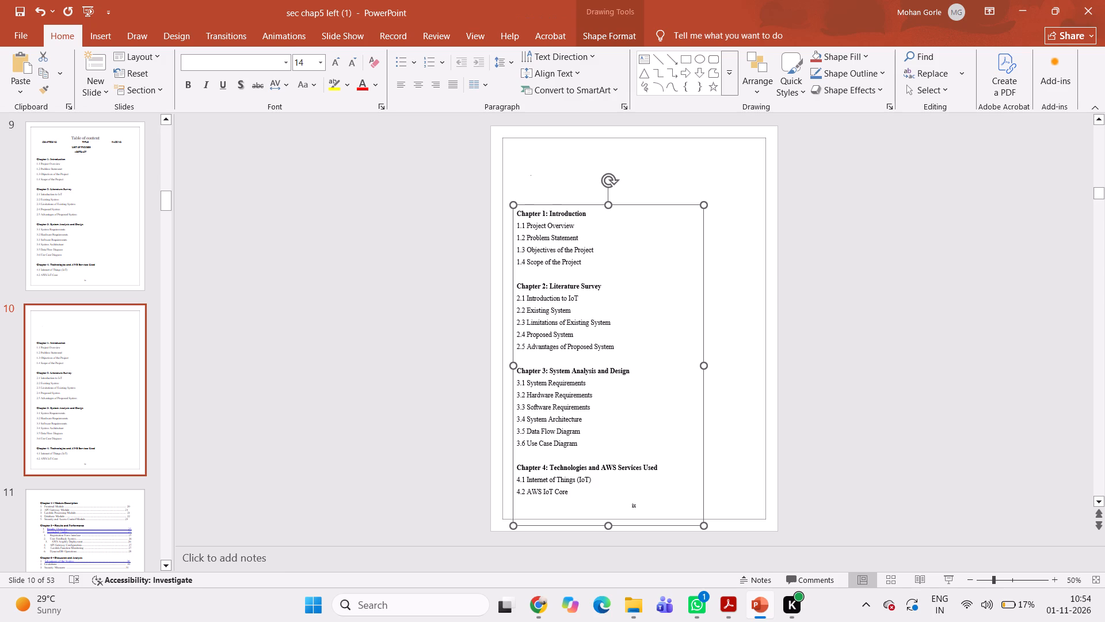
key(Up)
key(Up)
key(Up)
key(Up)
key(Up)
key(Up)
key(Up)
key(Up)
key(Up)
key(Up)
key(Up)
key(Up)
key(Up)
key(Up)
key(Up)
key(Up)
key(Up)
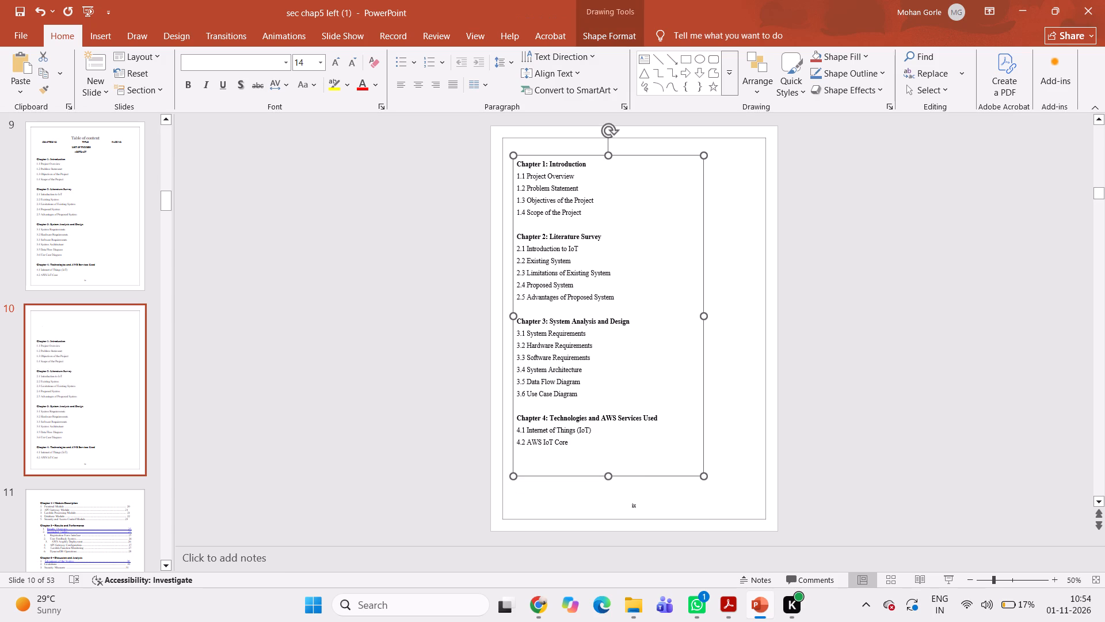
key(Up)
key(Up)
key(Up)
key(Up)
key(Up)
key(Up)
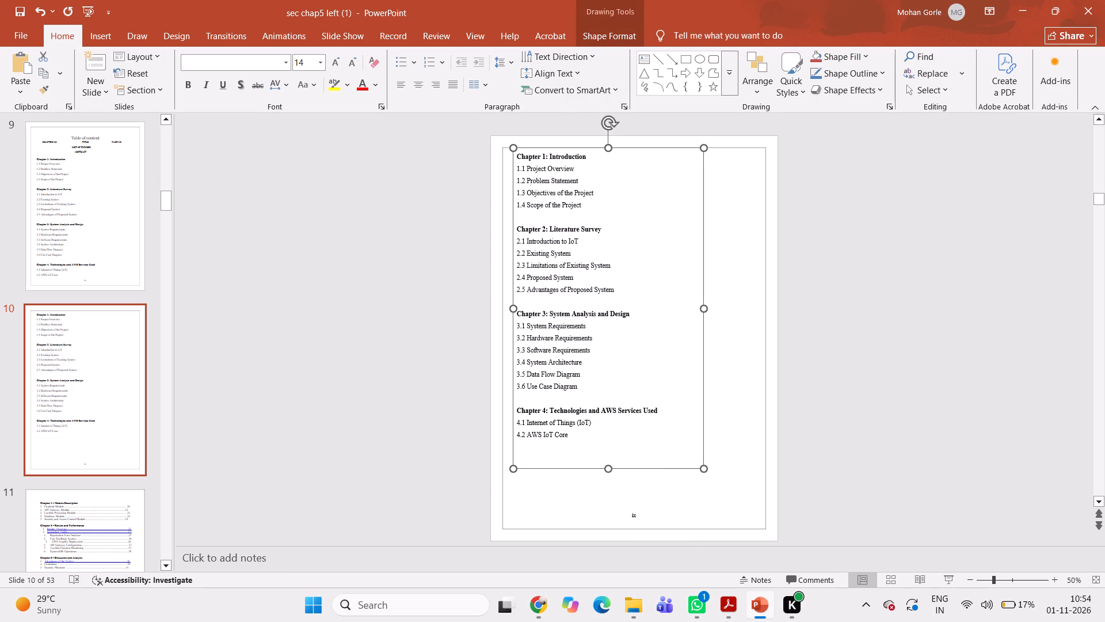
Replace the chapter list on slide 10 with the copied entries from "4.3 Amazon Kinesis" to "7.4 Future Enhancements".
drag(571, 430, 525, 151)
key(ctrl+v)
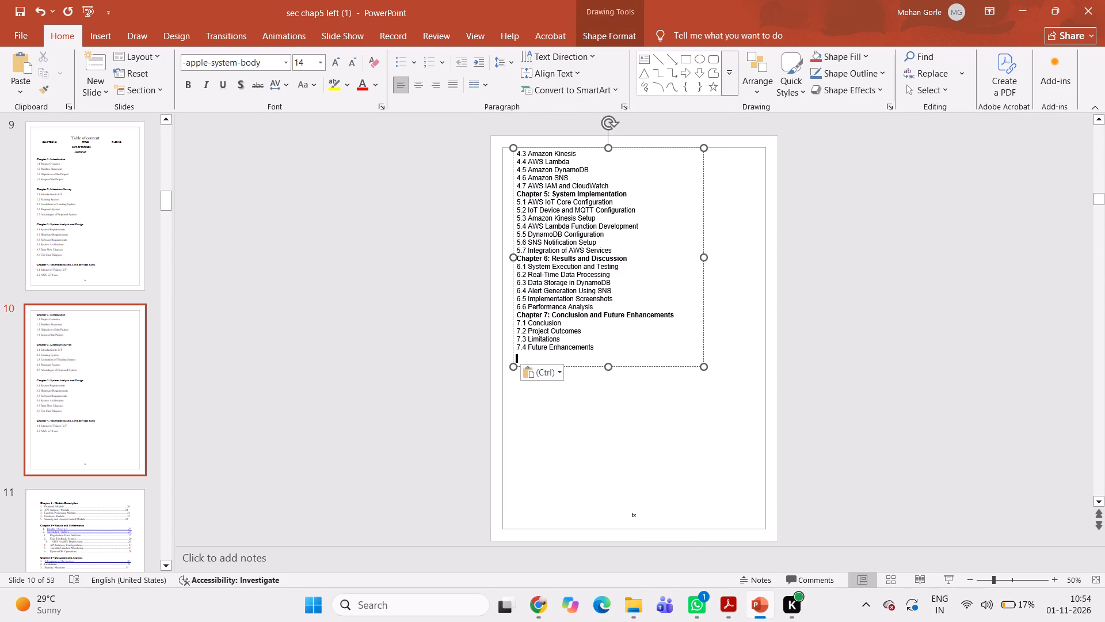
Set the font of all the pasted contents text on slide 10 to Times New Roman.
drag(607, 354, 493, 207)
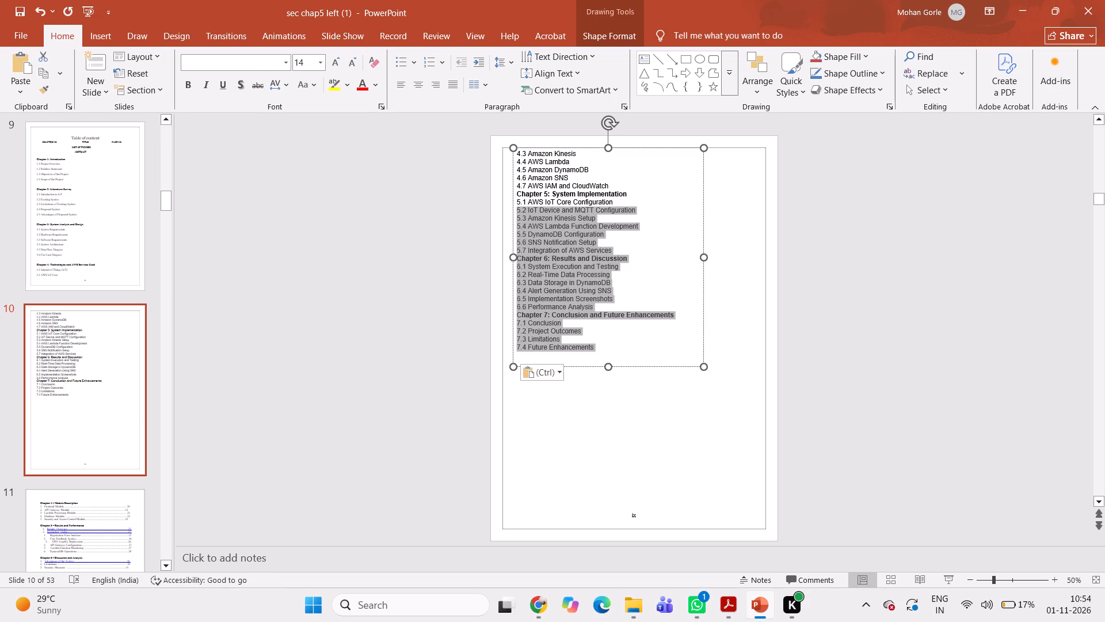
drag(493, 207, 487, 153)
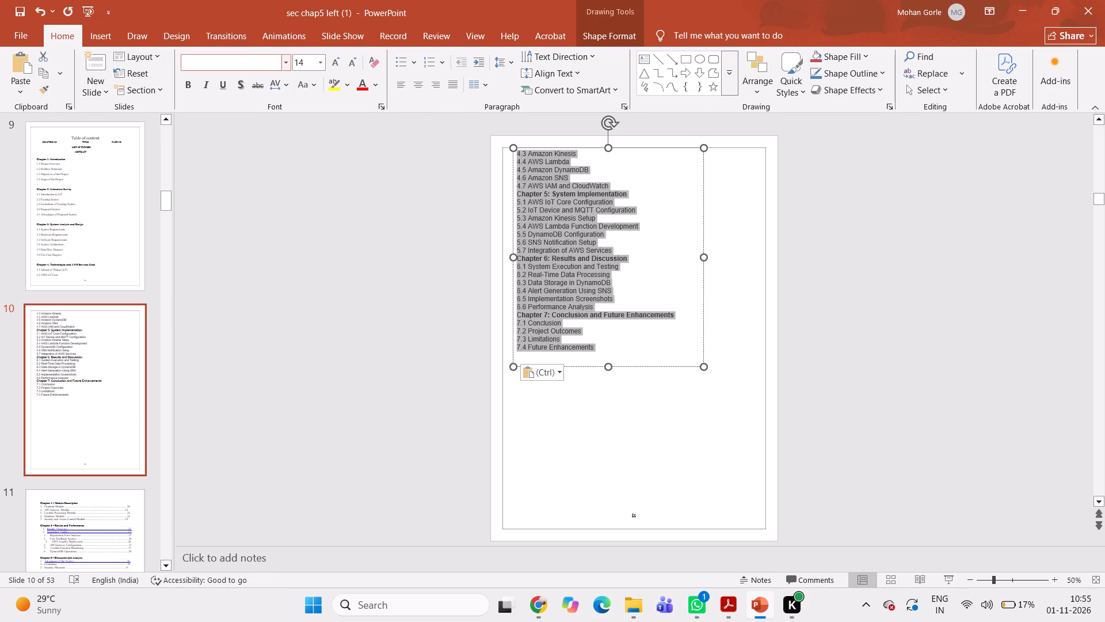
click(252, 61)
text(tim)
key(Return)
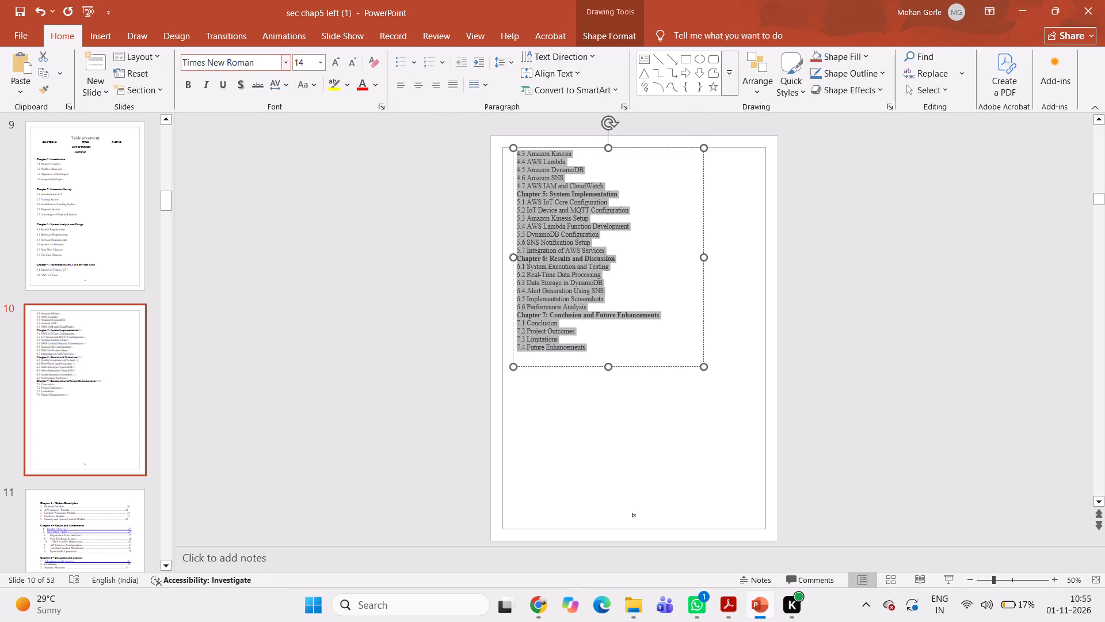
Set the line spacing of the slide 10 contents text to 1.5.
drag(492, 64, 504, 96)
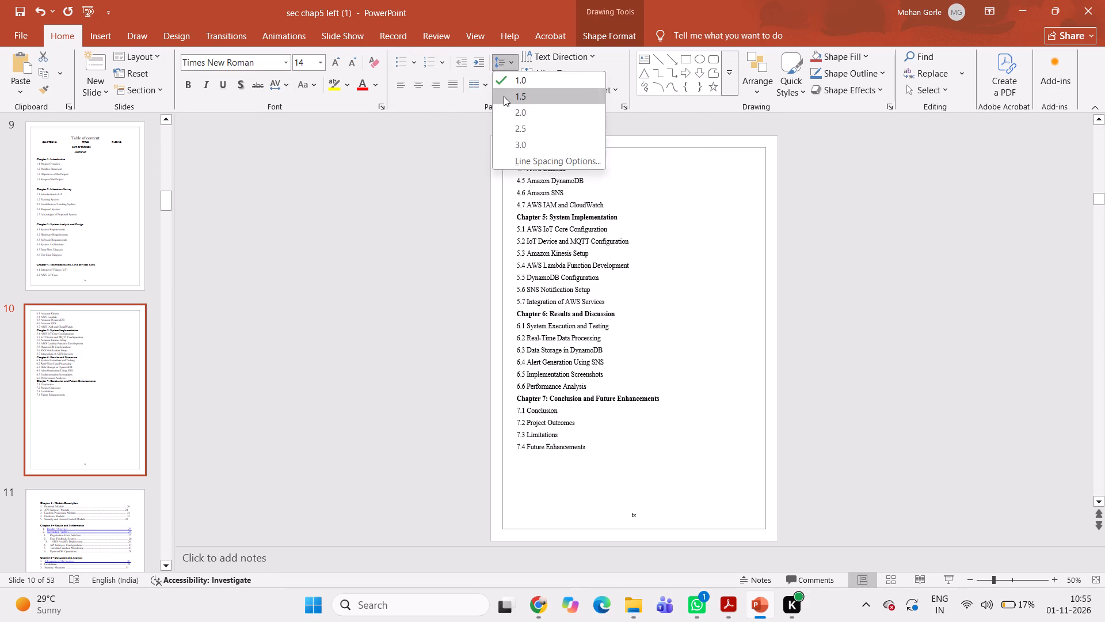
drag(504, 96, 504, 94)
click(504, 94)
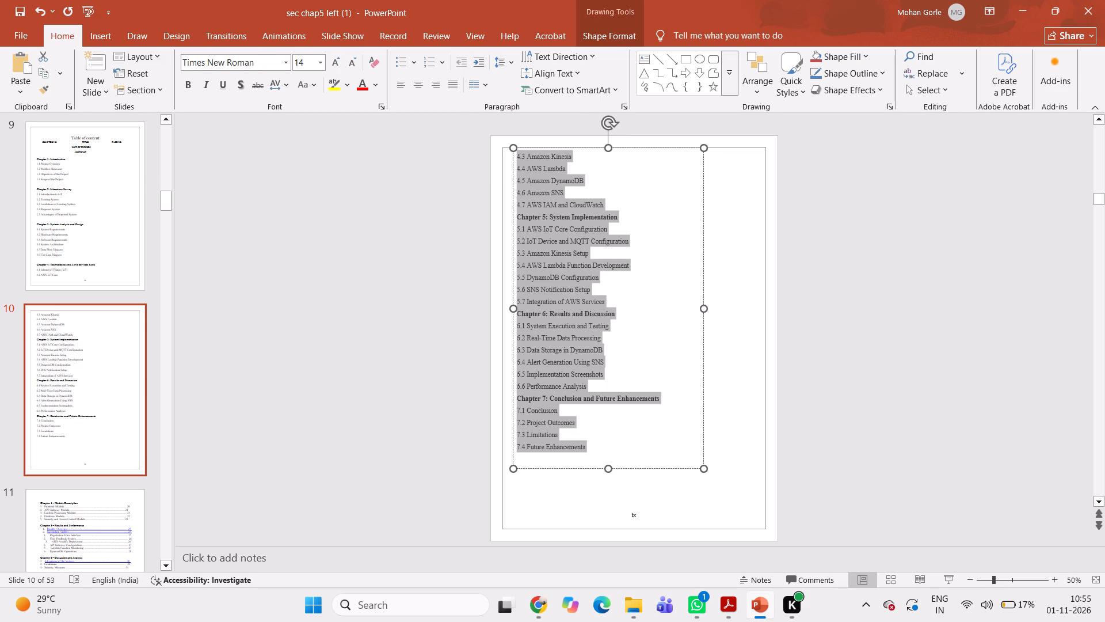
Insert a blank line before each of the Chapter 5, Chapter 6 and Chapter 7 headings on slide 10.
click(611, 203)
key(Return)
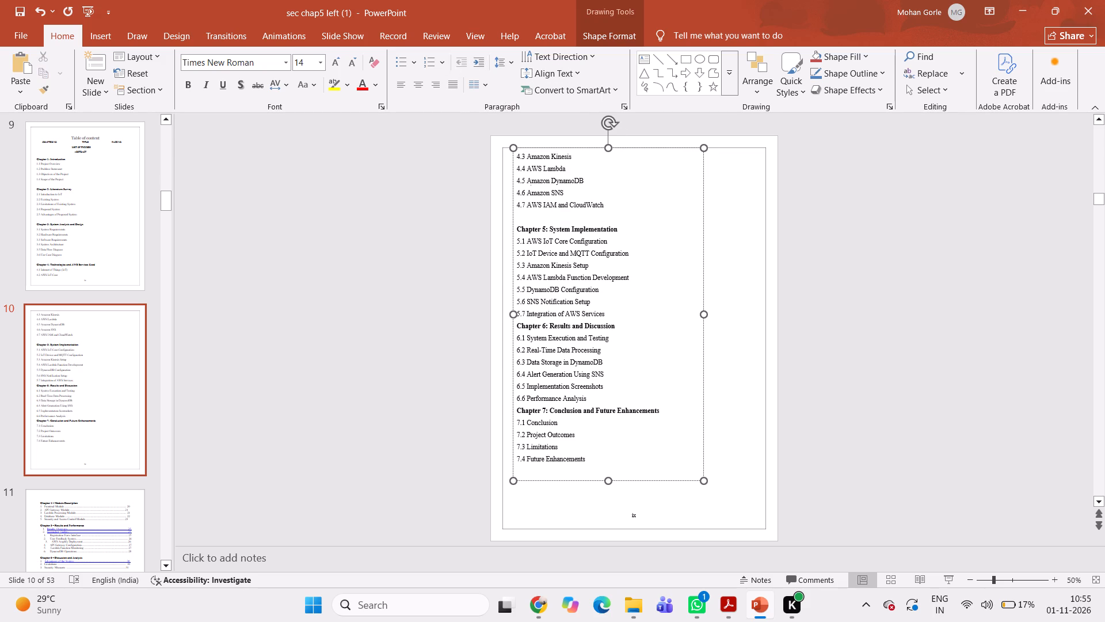
click(622, 309)
key(Return)
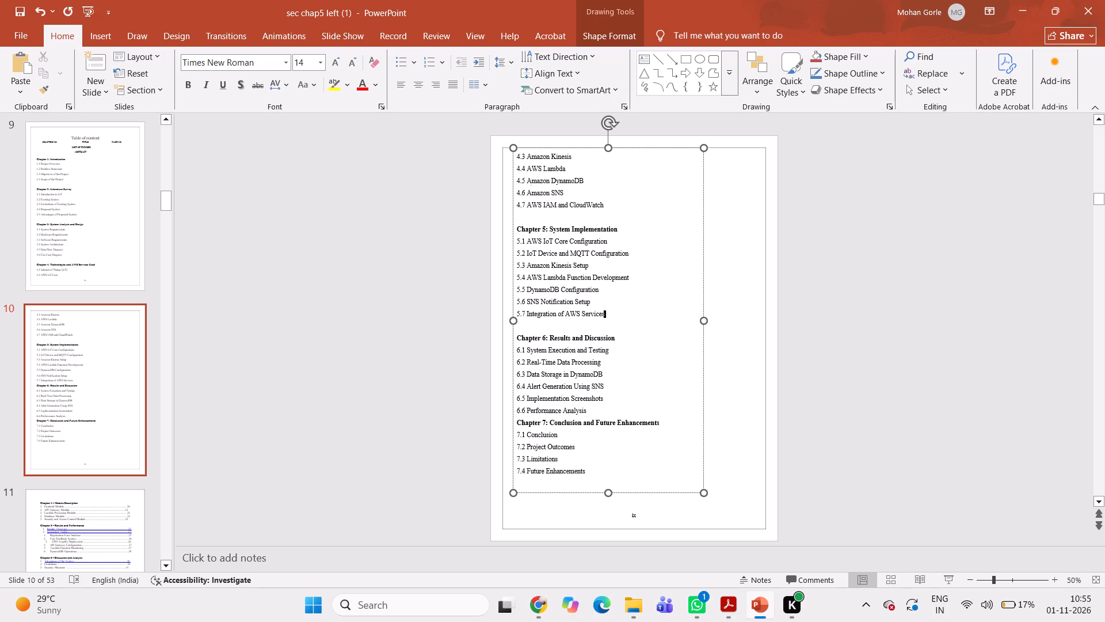
click(619, 411)
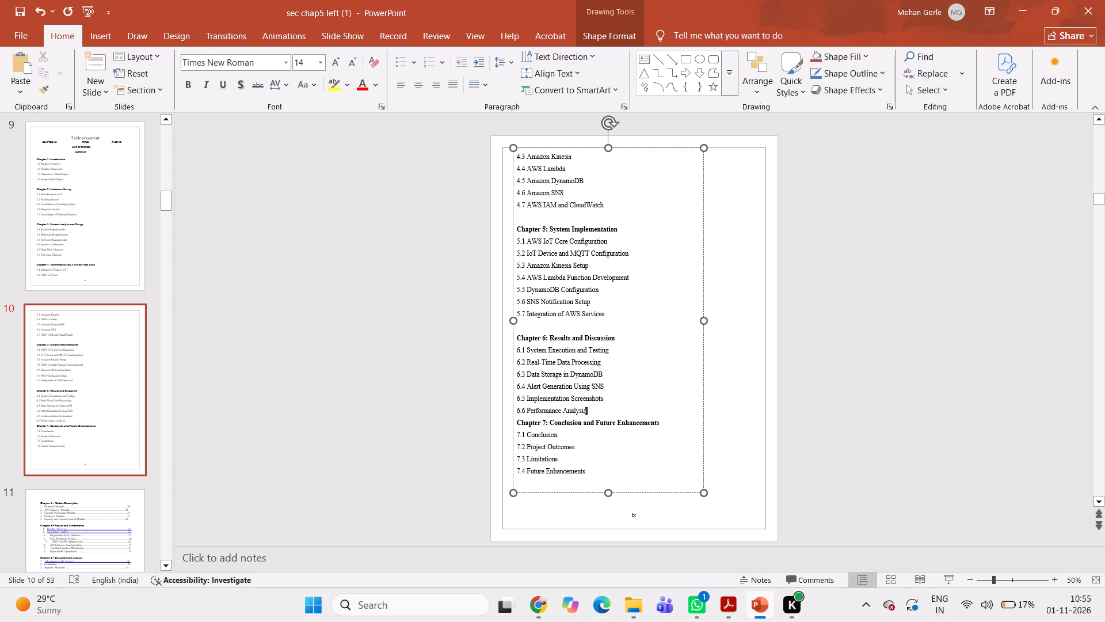
key(Return)
Insert a blank line above "4.3 Amazon Kinesis" at the start of the slide 10 contents text.
click(569, 151)
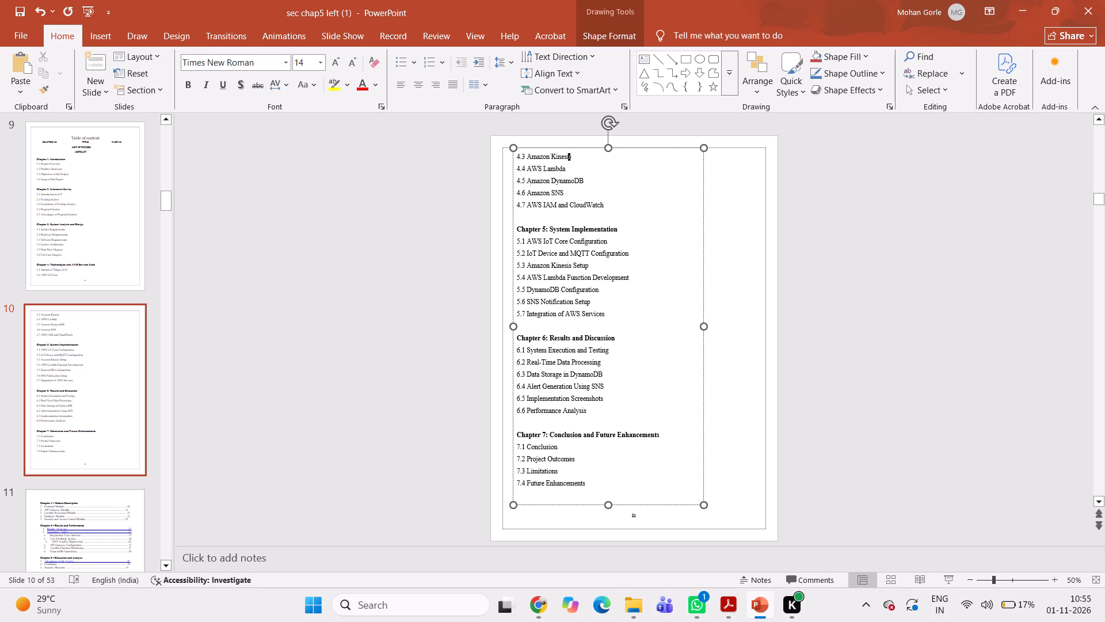
key(Left)
key(Left)
key(Left)
key(Left)
key(Left)
key(Left)
key(Left)
key(Left)
key(Left)
key(Left)
key(Left)
key(Left)
key(Left)
key(Left)
key(Left)
key(Left)
key(Left)
key(Return)
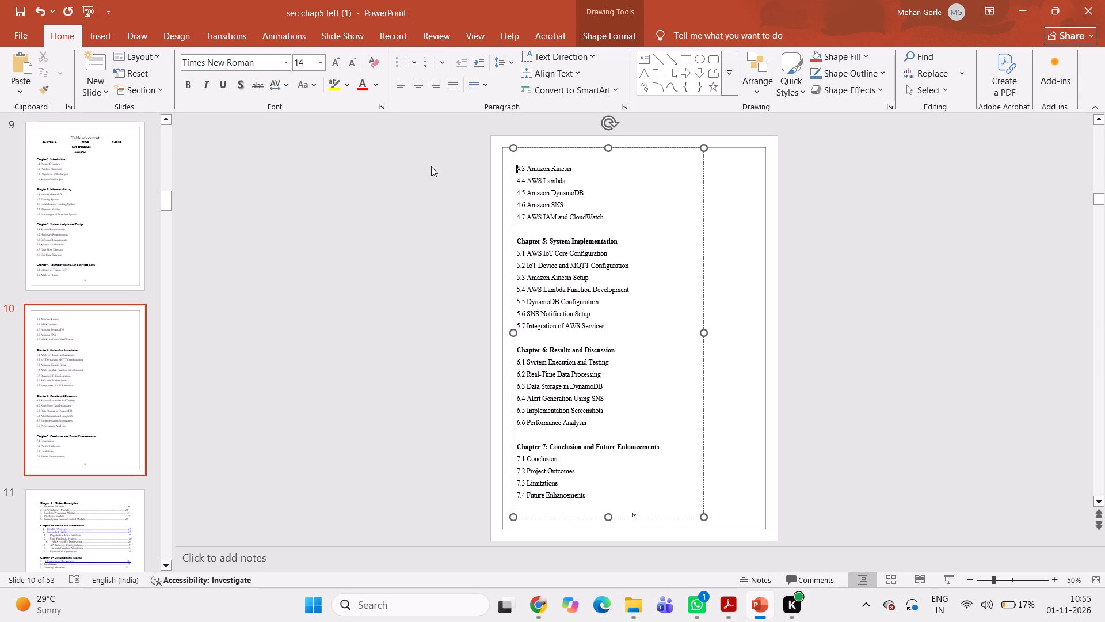
click(427, 165)
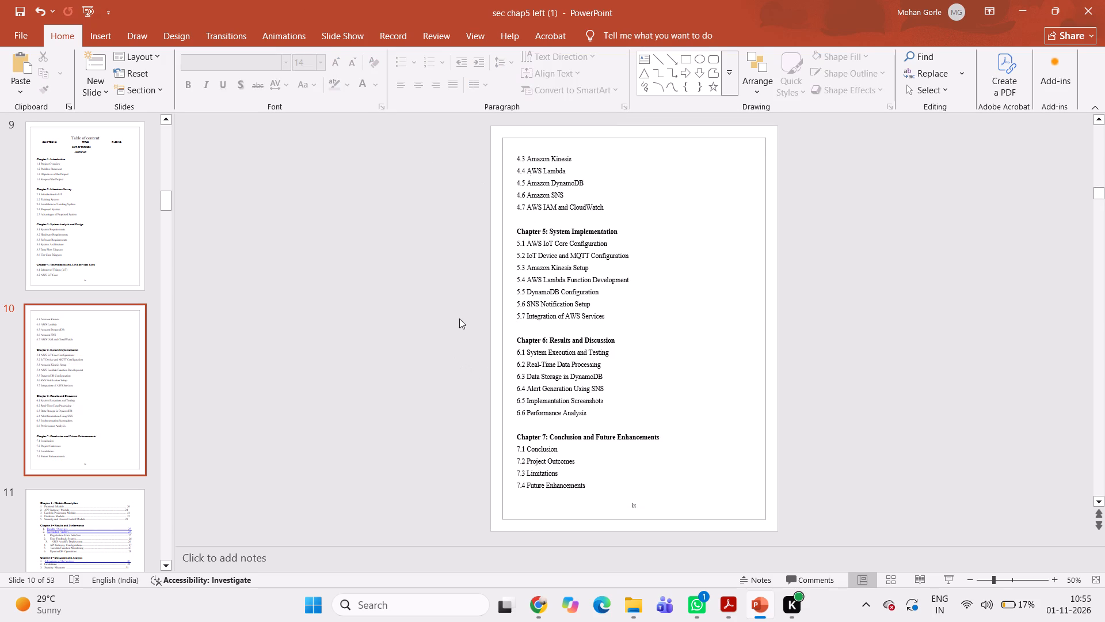
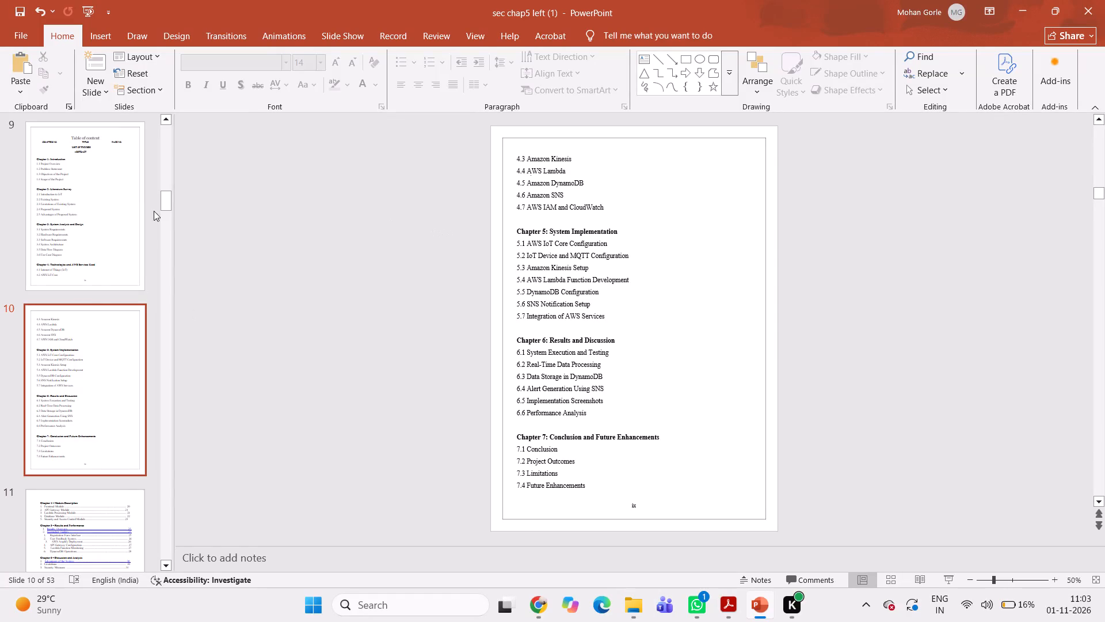
Delete the two old table of content slides, one just before and one just after the new contents slides.
click(114, 203)
key(Up)
key(BackSpace)
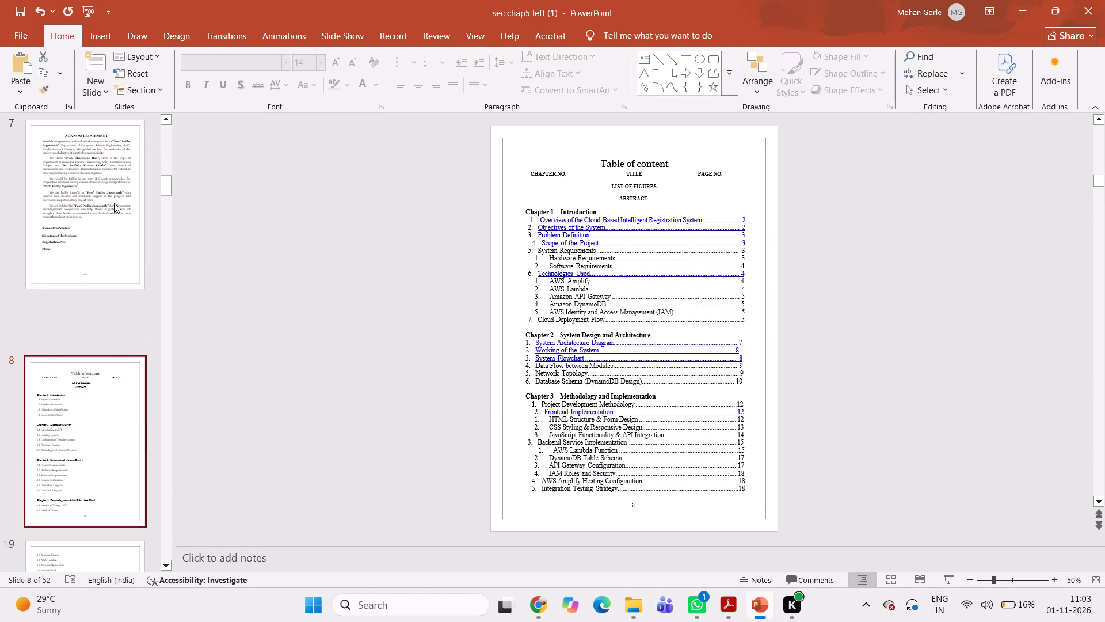
key(Down)
key(Down)
key(BackSpace)
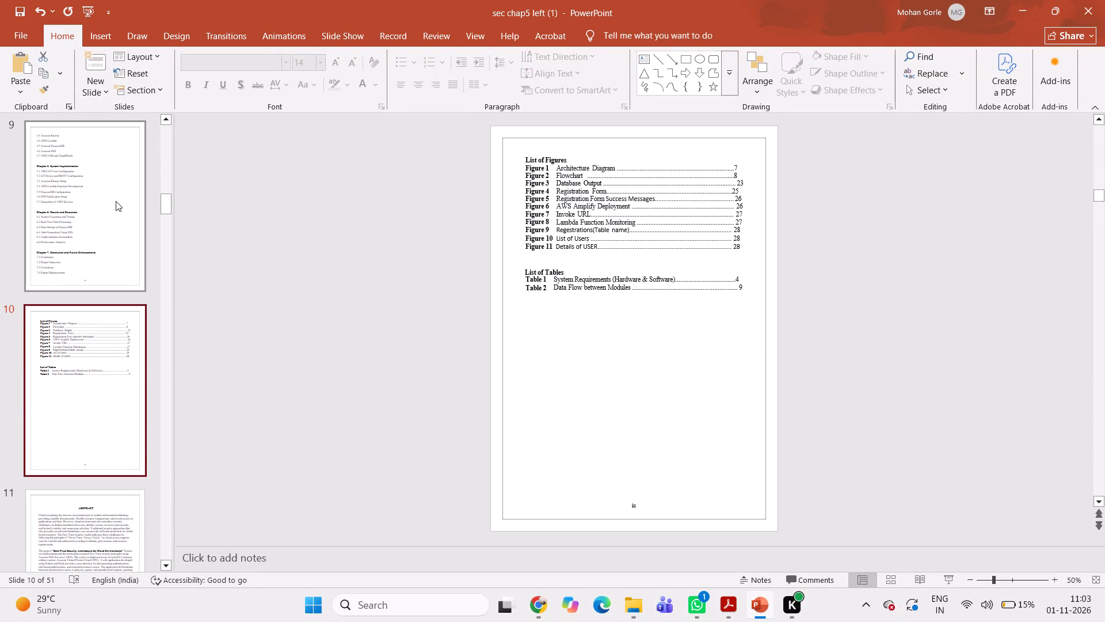
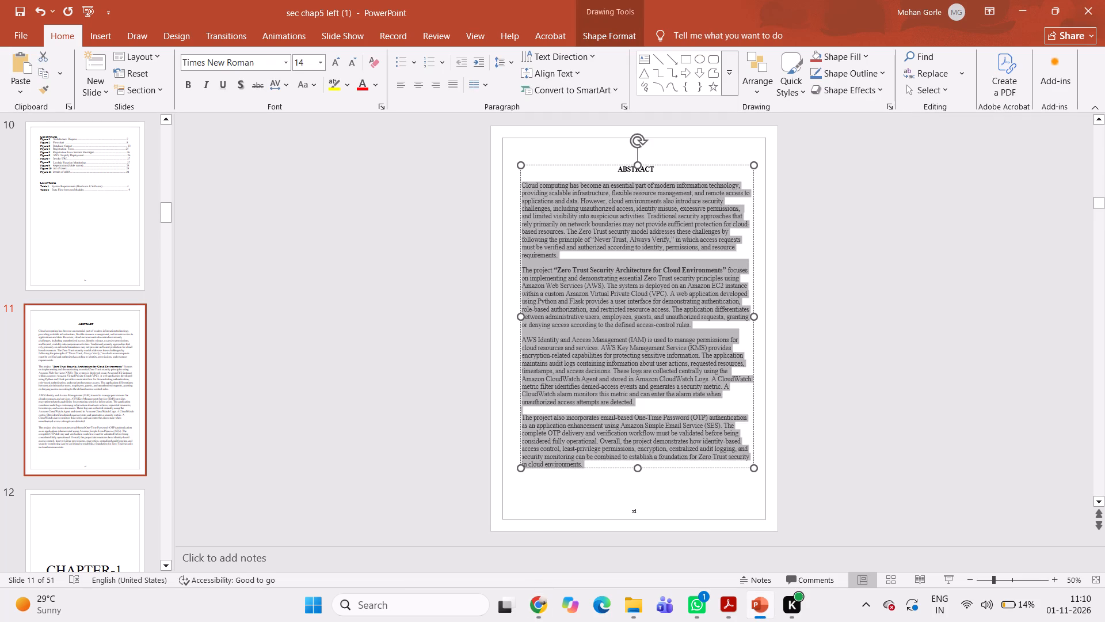
drag(515, 186, 515, 185)
key(ctrl+v)
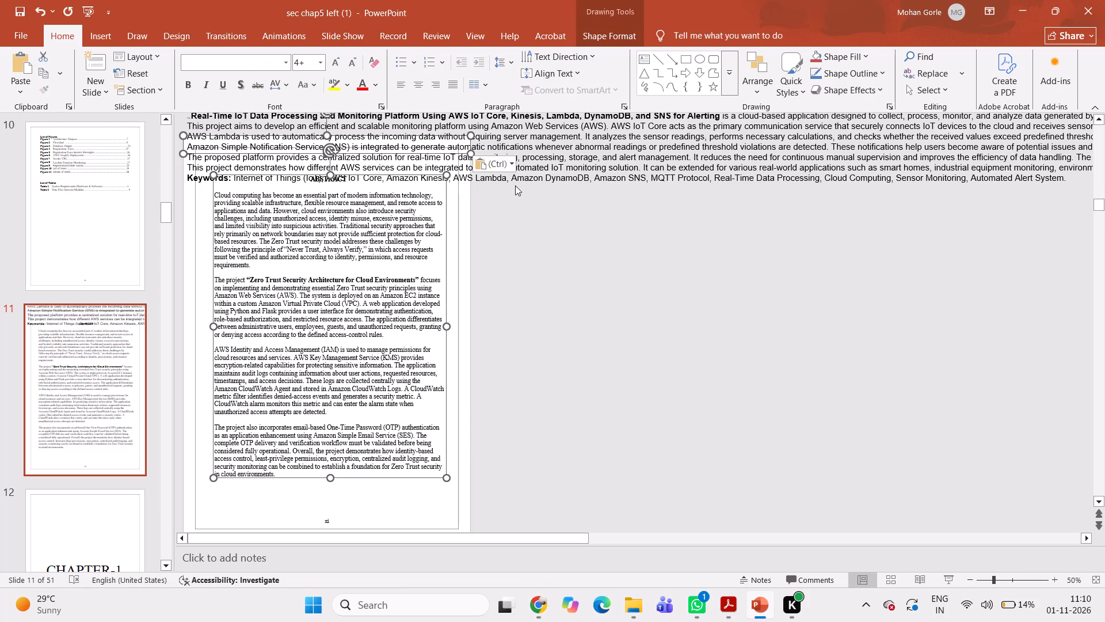
key(ctrl+z)
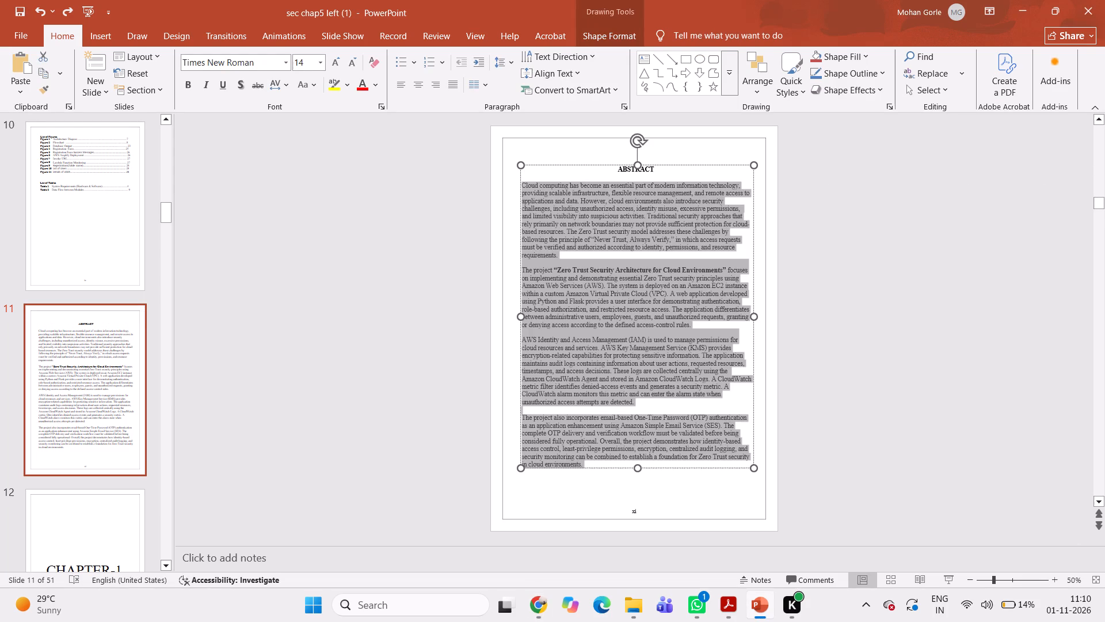
key(BackSpace)
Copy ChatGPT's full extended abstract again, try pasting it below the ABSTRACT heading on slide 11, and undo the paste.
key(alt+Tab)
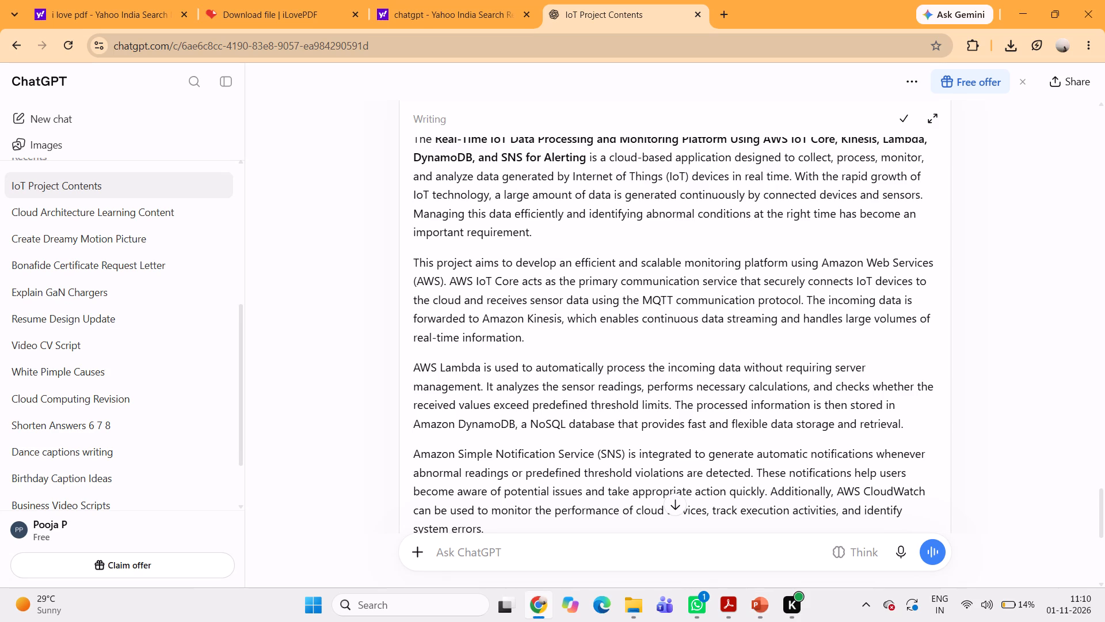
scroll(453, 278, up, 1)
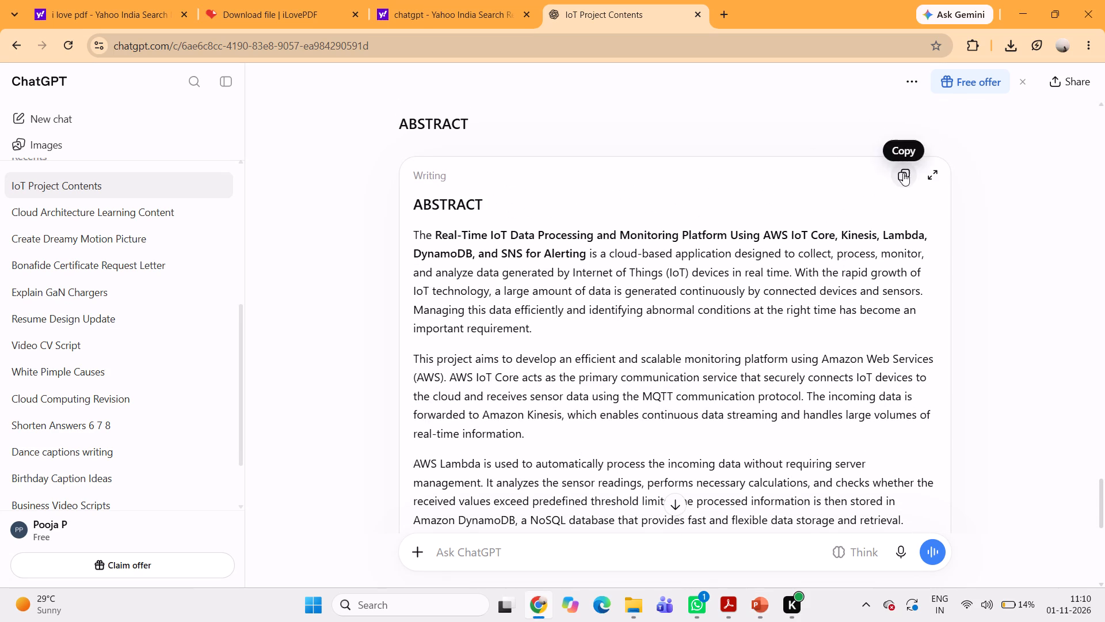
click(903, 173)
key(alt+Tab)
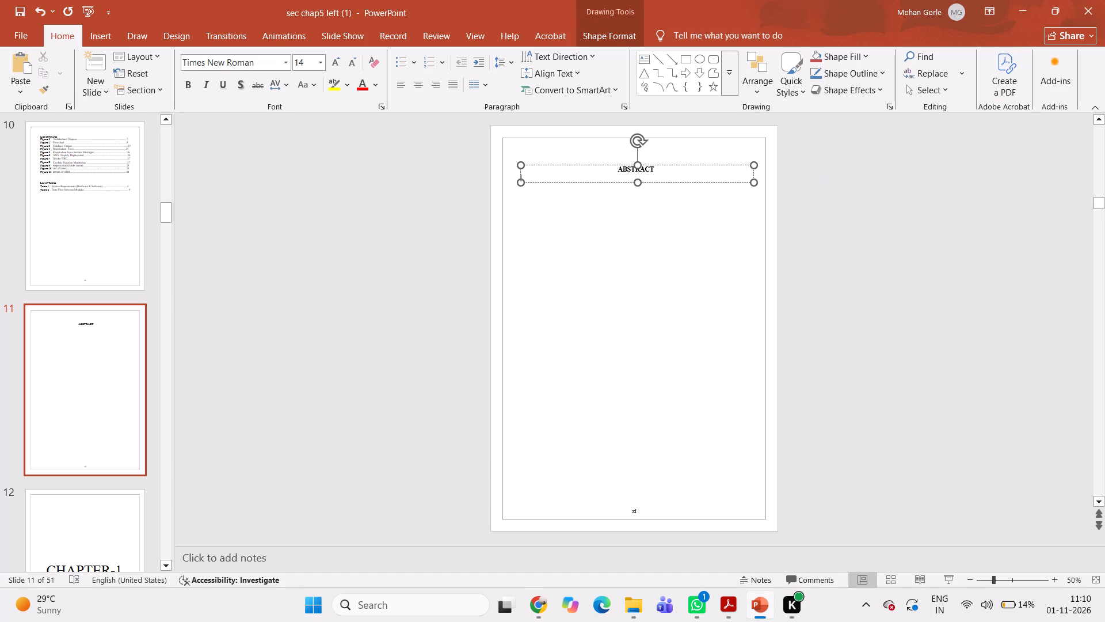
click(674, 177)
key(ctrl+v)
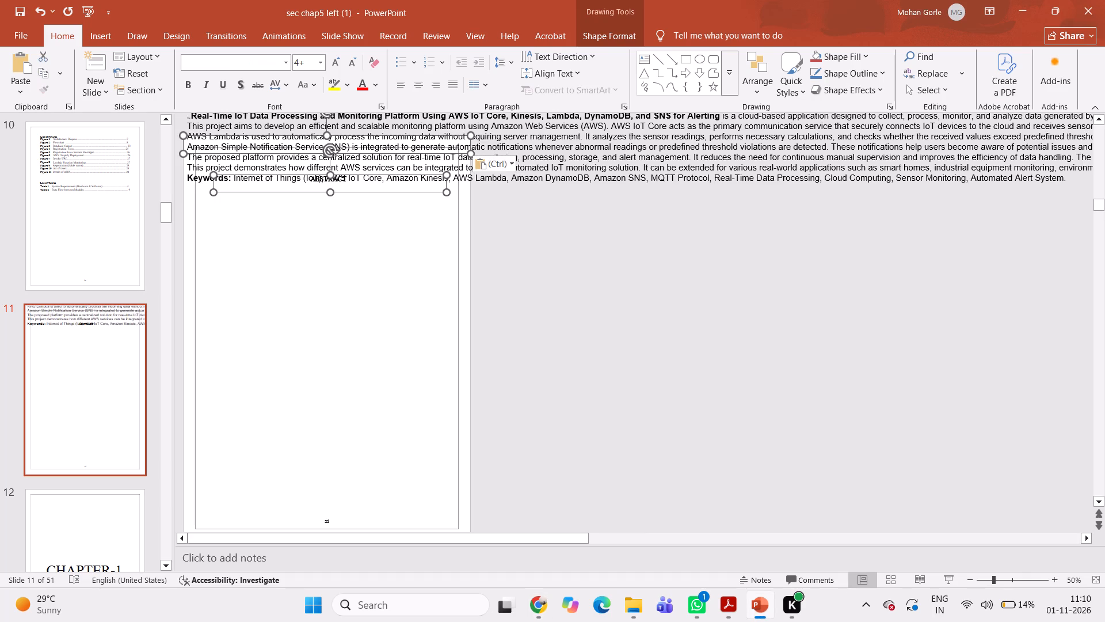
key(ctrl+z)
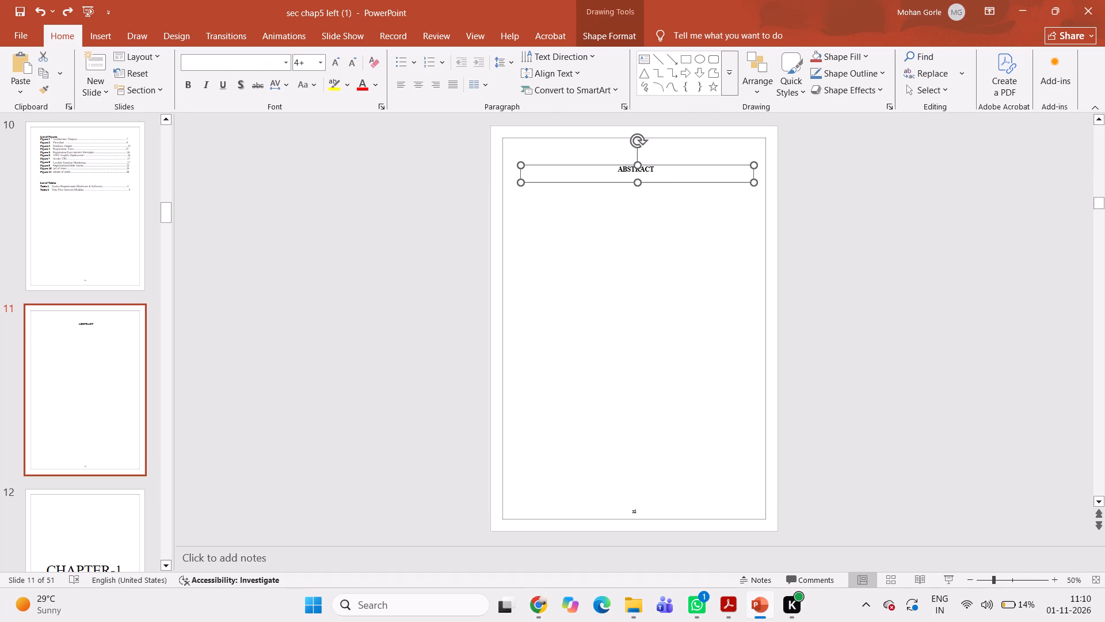
Copy the first four paragraphs of ChatGPT's extended abstract, without its heading, into the text box below slide 11's ABSTRACT heading.
click(558, 177)
key(space)
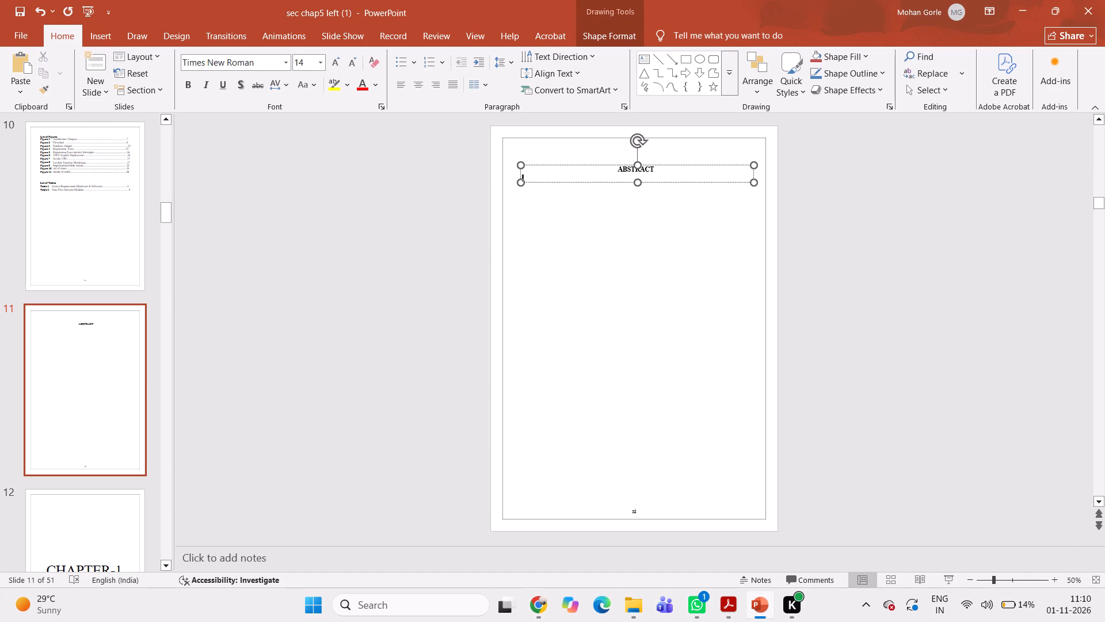
key(alt+Tab)
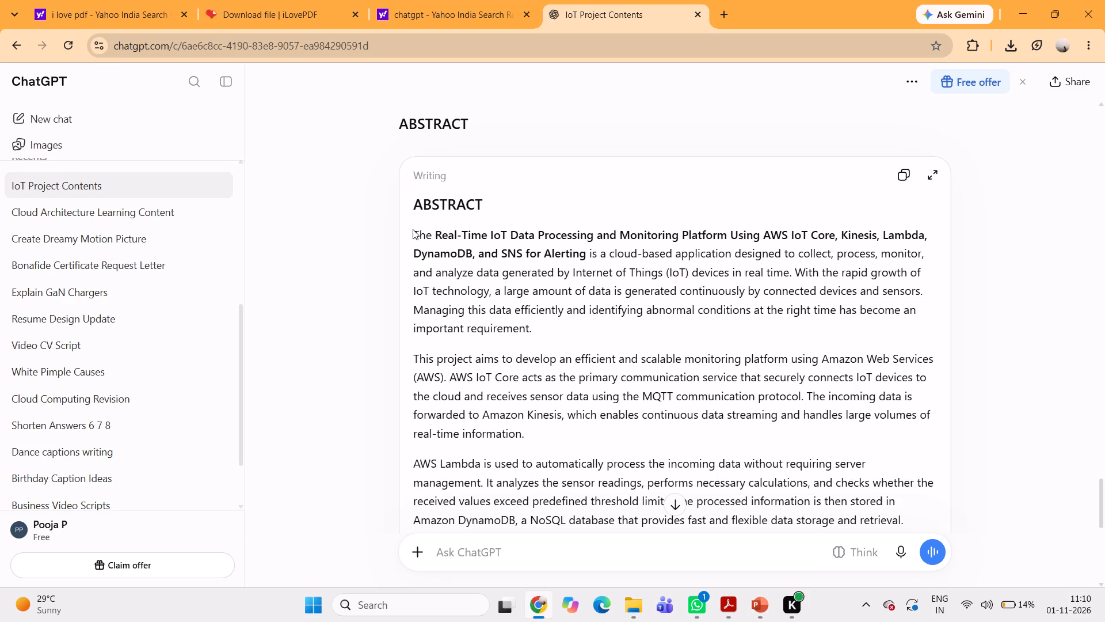
drag(415, 232, 722, 455)
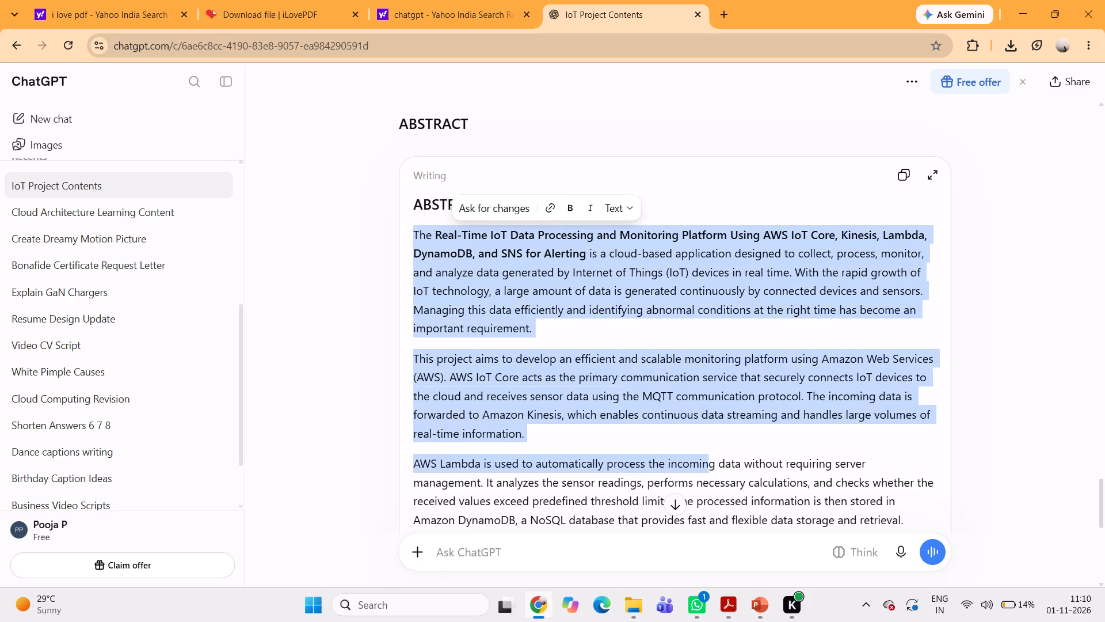
drag(722, 455, 646, 335)
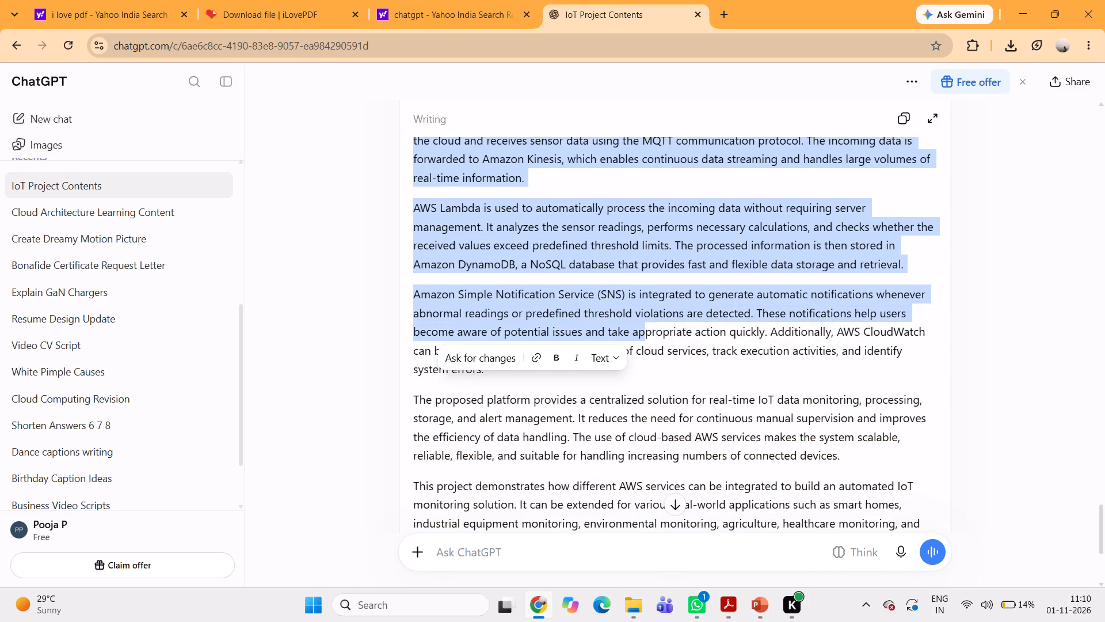
drag(646, 335, 646, 367)
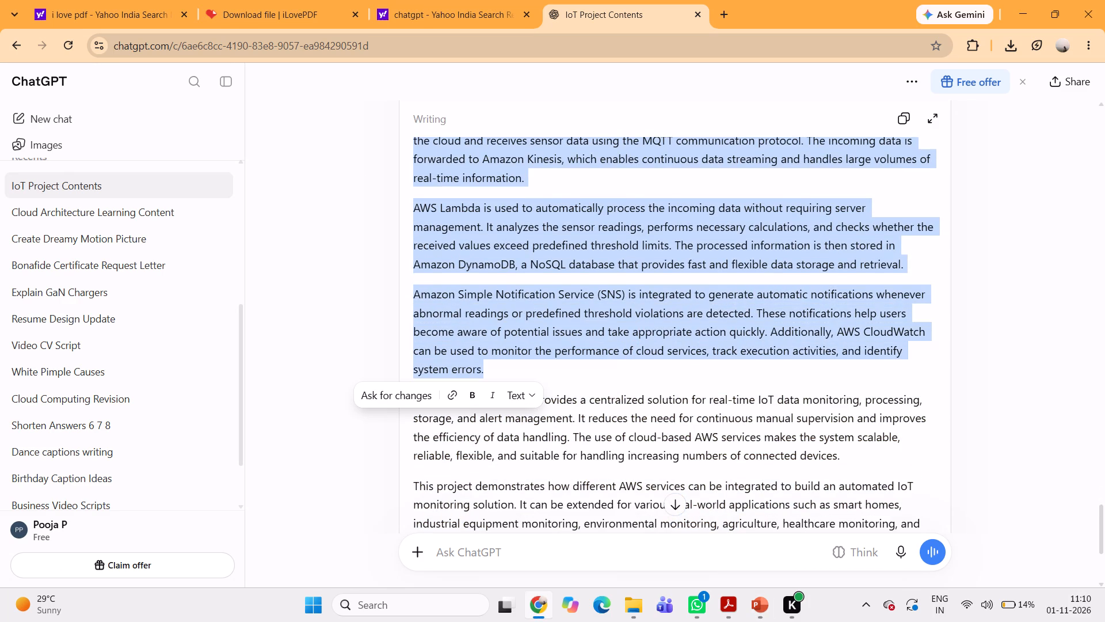
key(ctrl+c)
key(alt+Tab)
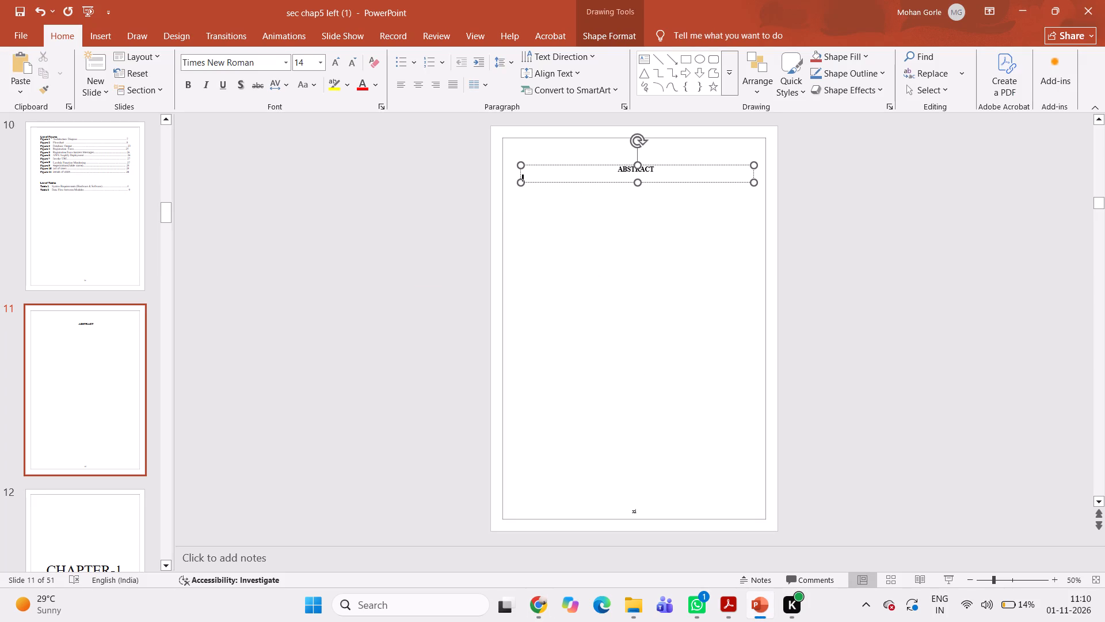
ctrl+click(549, 179)
key(ctrl+v)
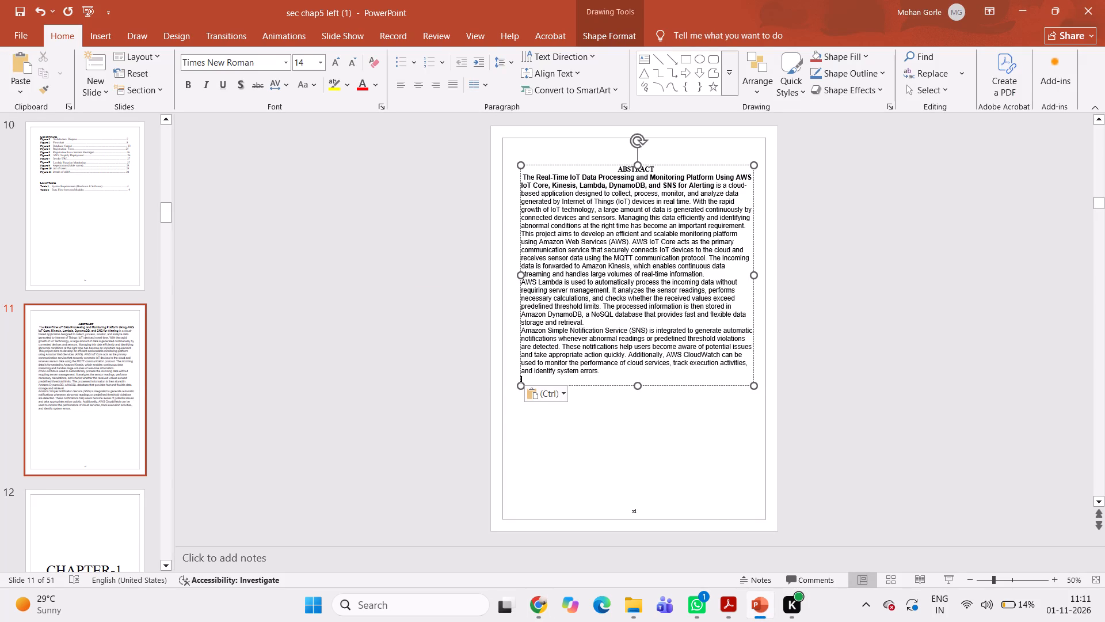
Copy the two remaining abstract paragraphs from ChatGPT, leaving out the keywords, and add them after the pasted text on slide 11.
key(alt+Tab)
scroll(555, 344, down, 1)
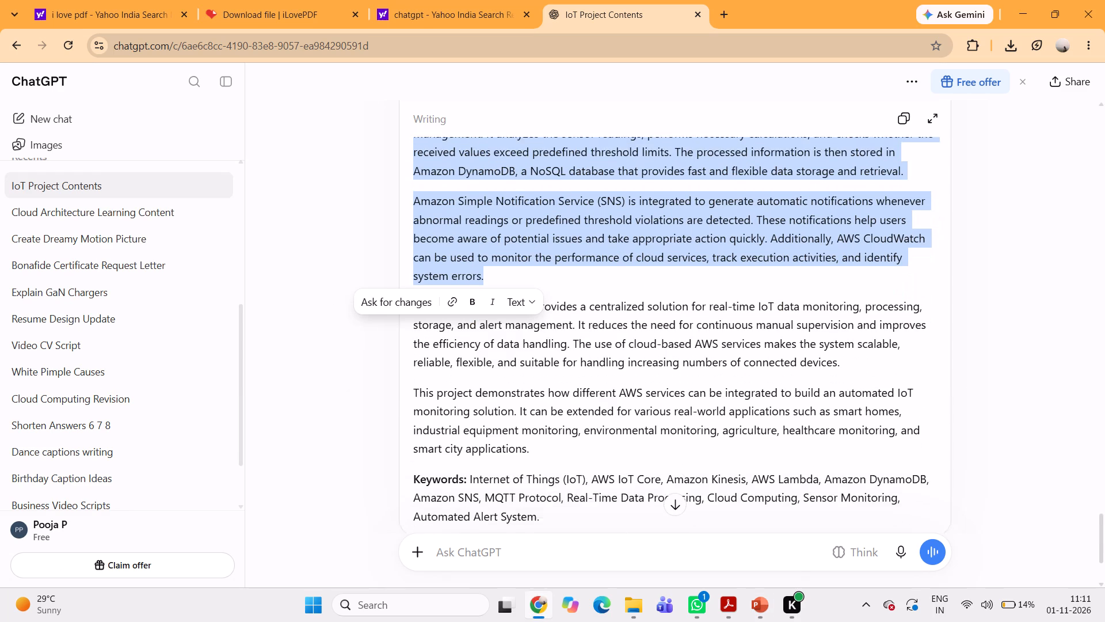
scroll(555, 344, down, 1)
drag(539, 431, 437, 316)
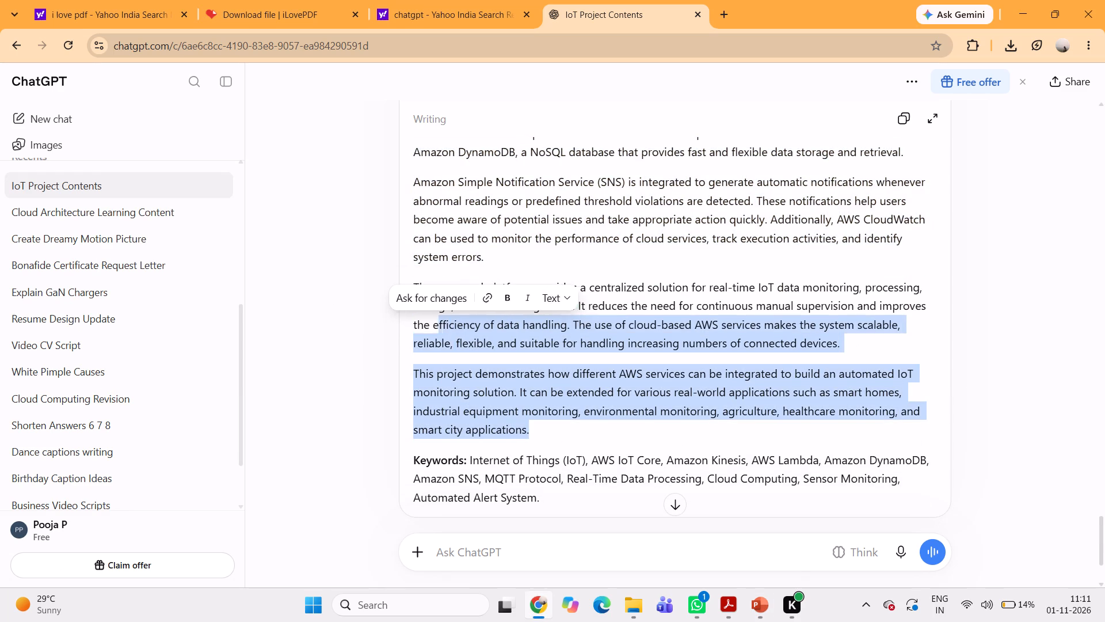
drag(437, 316, 413, 289)
key(ctrl+c)
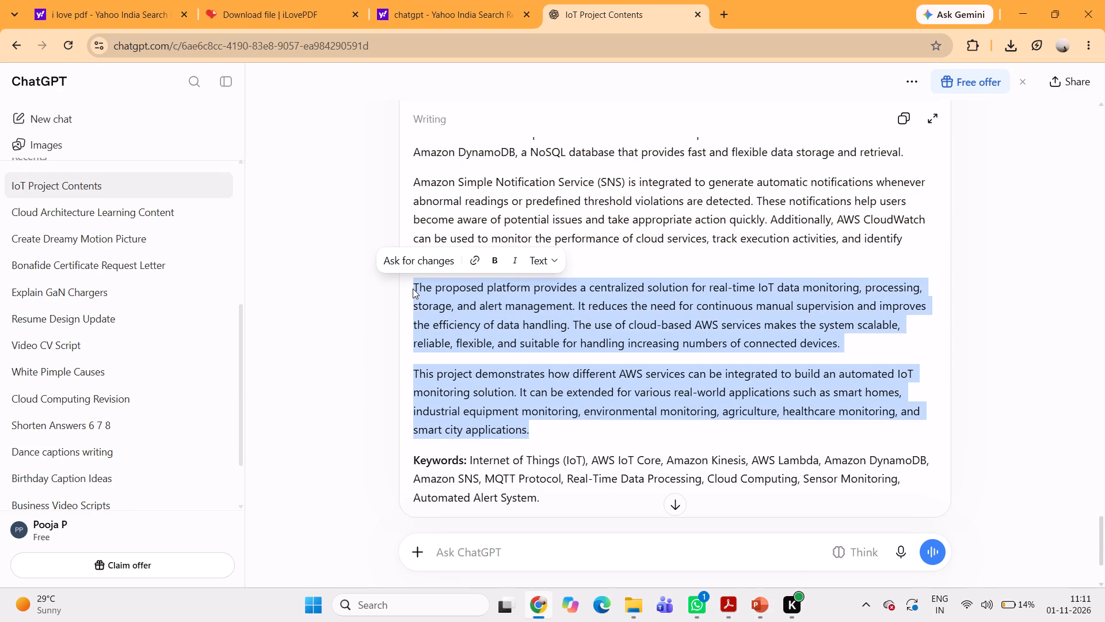
key(alt+Tab)
key(ctrl+v)
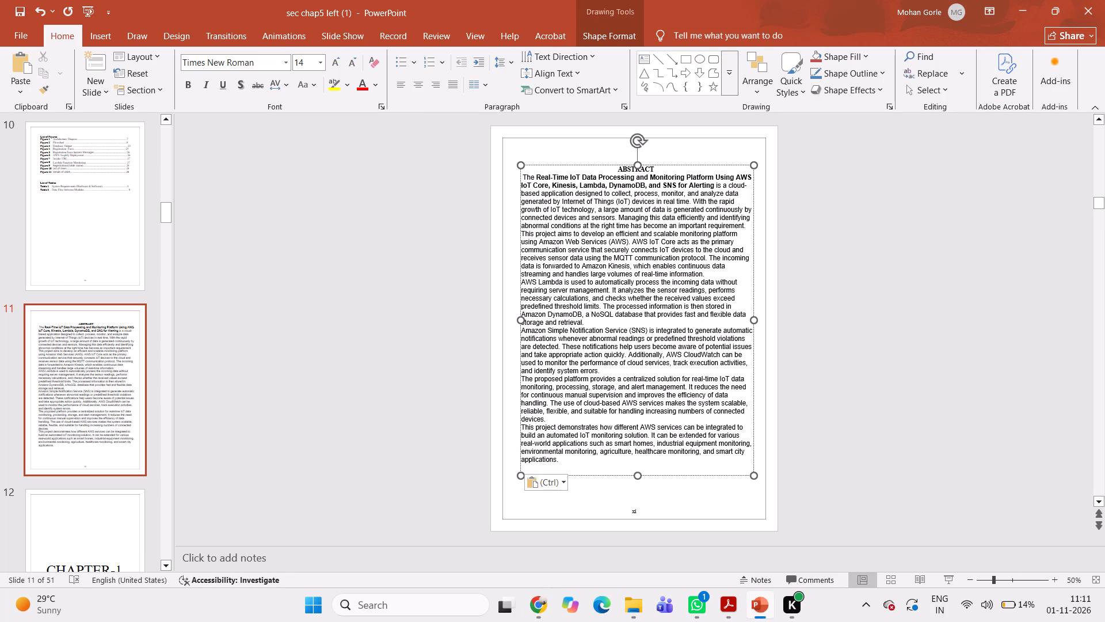
Widen the abstract text box slightly on both sides, keeping it within the page border.
right_drag(521, 319, 504, 317)
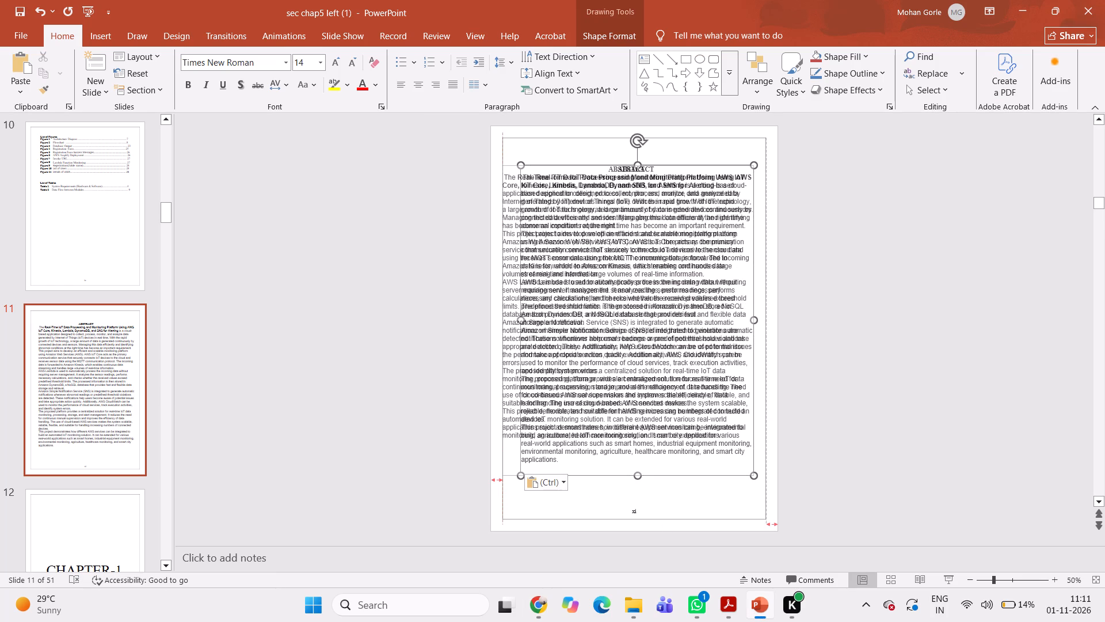
right_drag(504, 317, 508, 317)
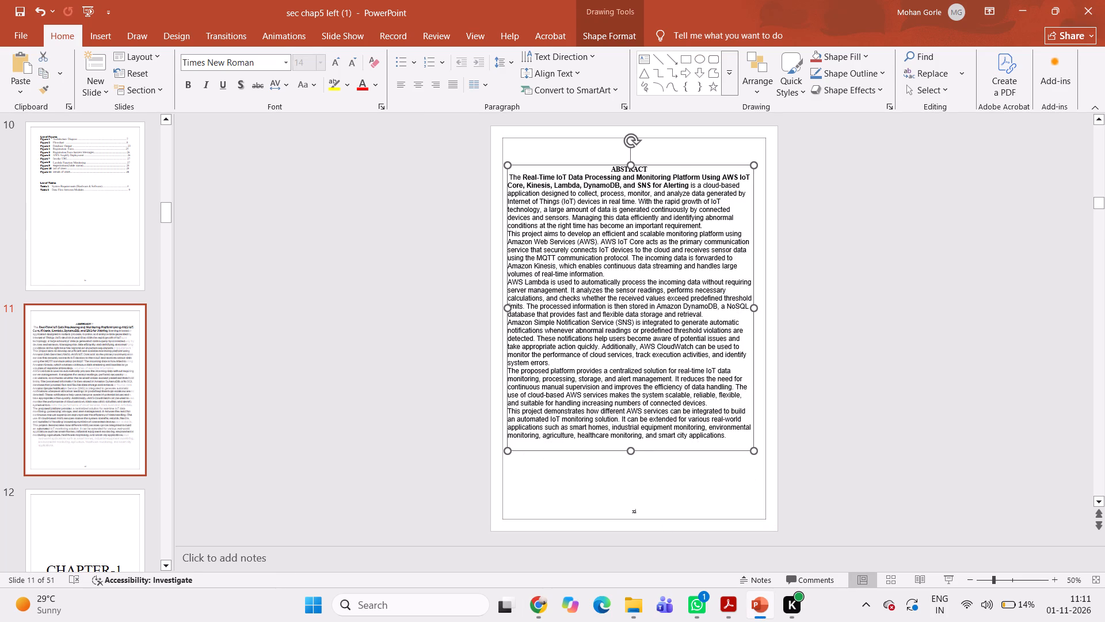
drag(752, 308, 759, 308)
Format all the abstract body text below the heading in Times New Roman with 1.5 line spacing.
drag(731, 438, 631, 336)
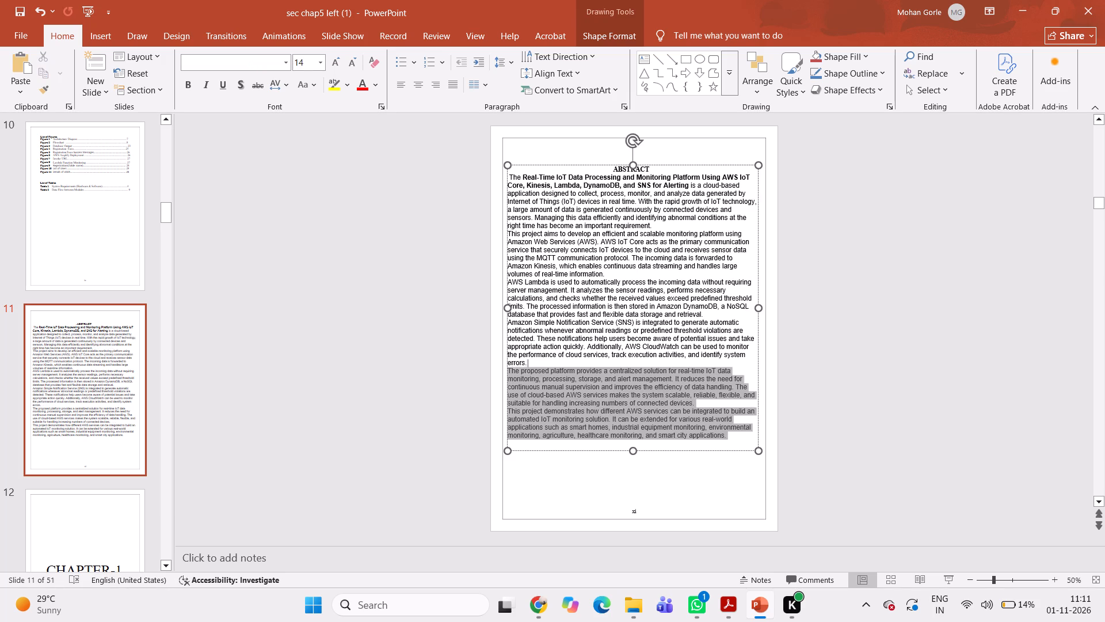
drag(631, 336, 512, 179)
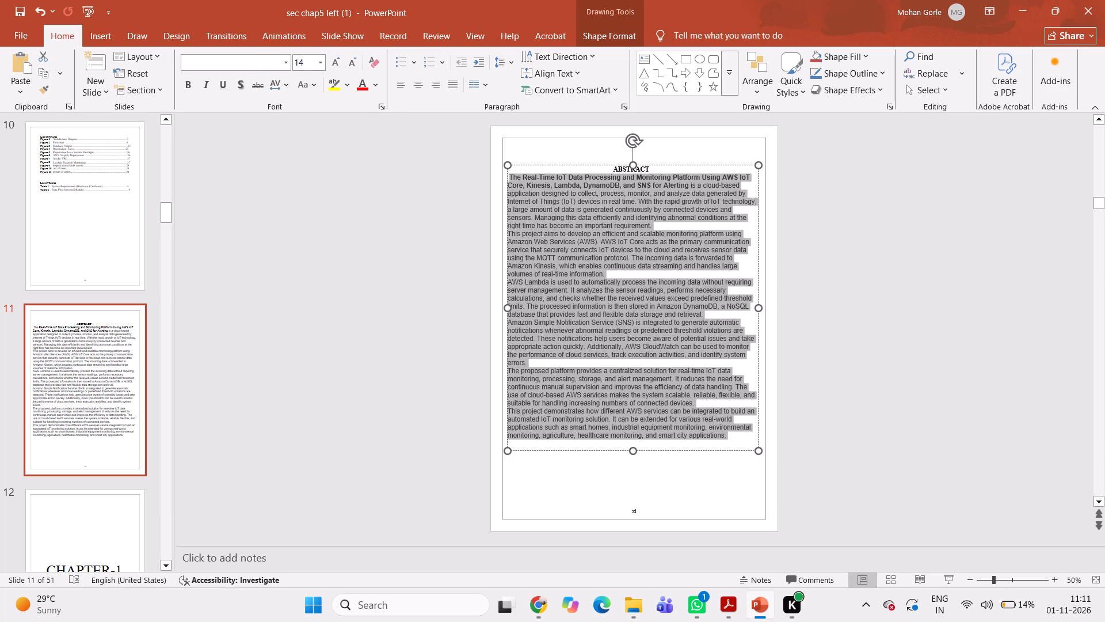
drag(512, 179, 512, 179)
click(264, 59)
text(tim)
key(Return)
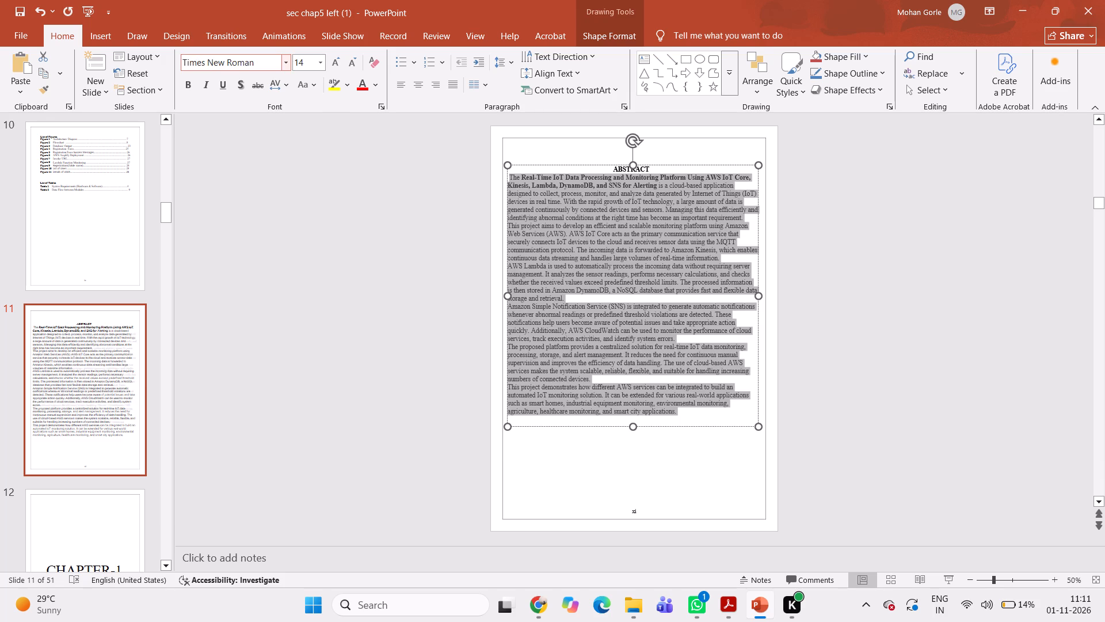
click(501, 62)
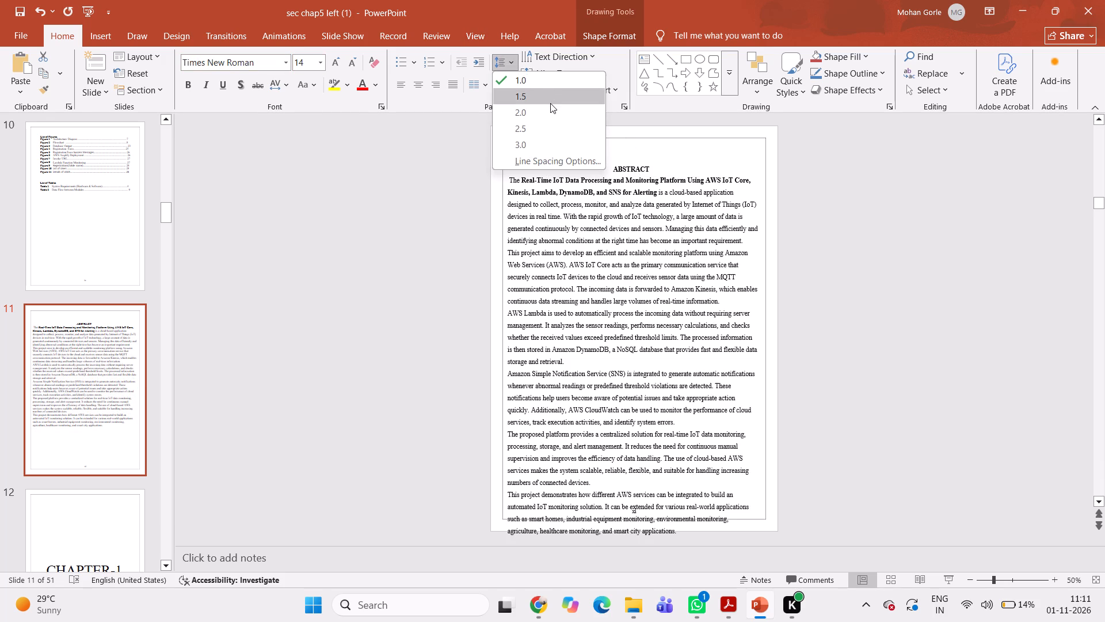
click(550, 103)
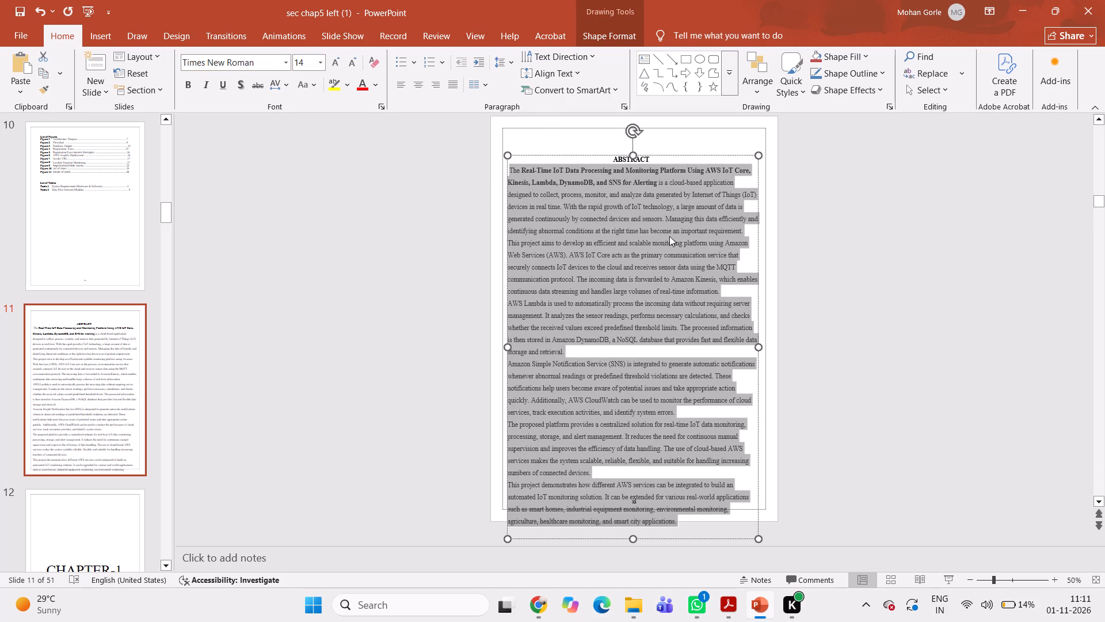
Move the abstract text box up until the ABSTRACT heading sits just beneath the page border's upper edge.
drag(634, 154, 631, 134)
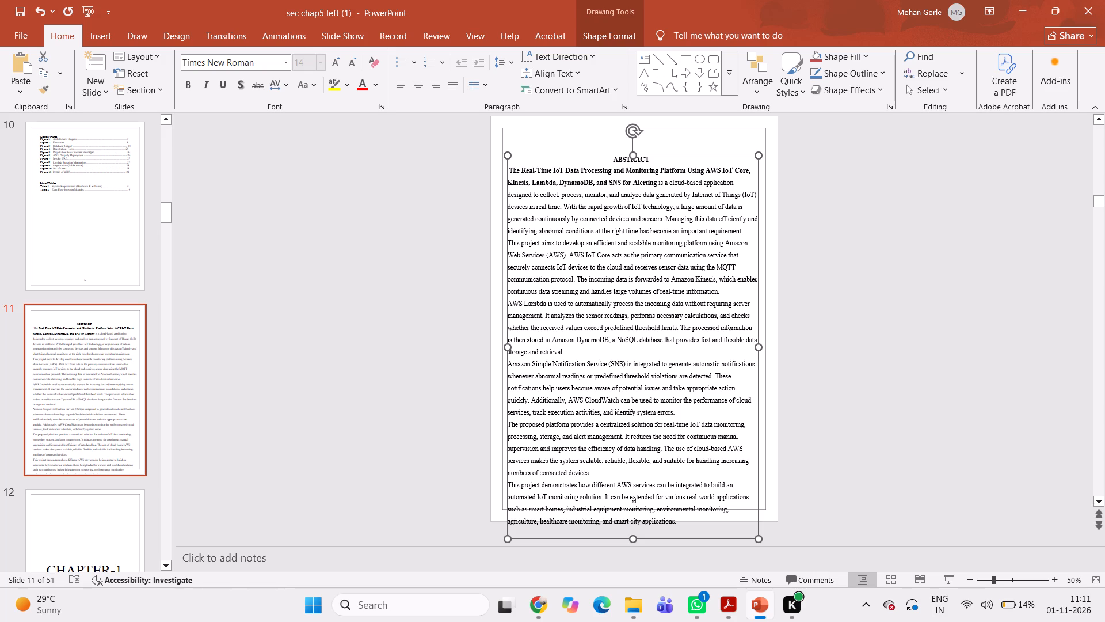
click(650, 157)
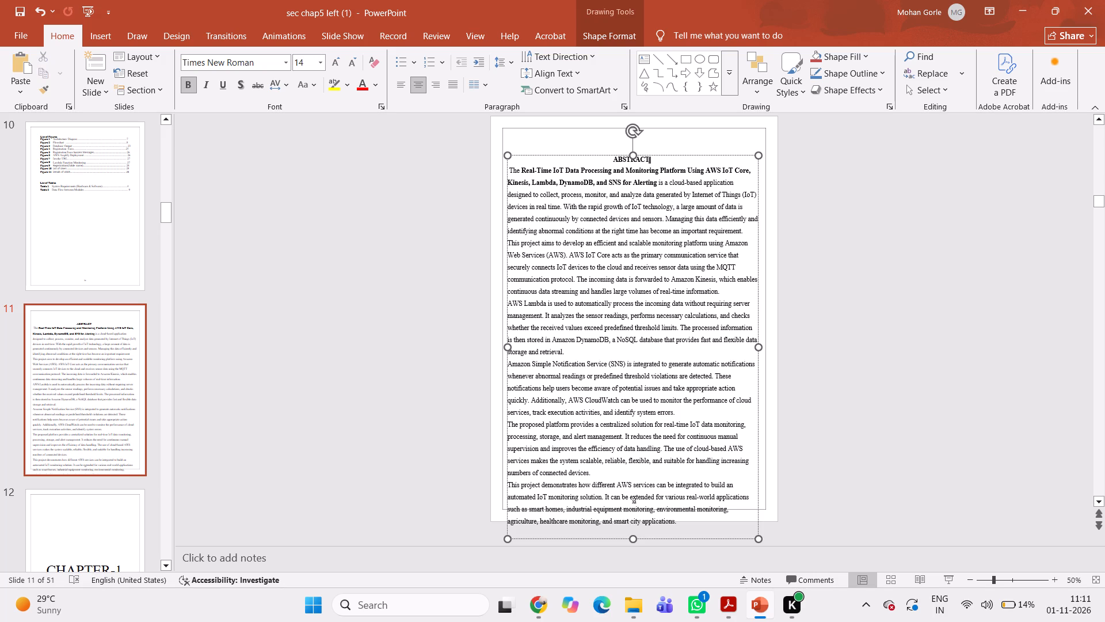
click(653, 155)
key(Up)
key(Up)
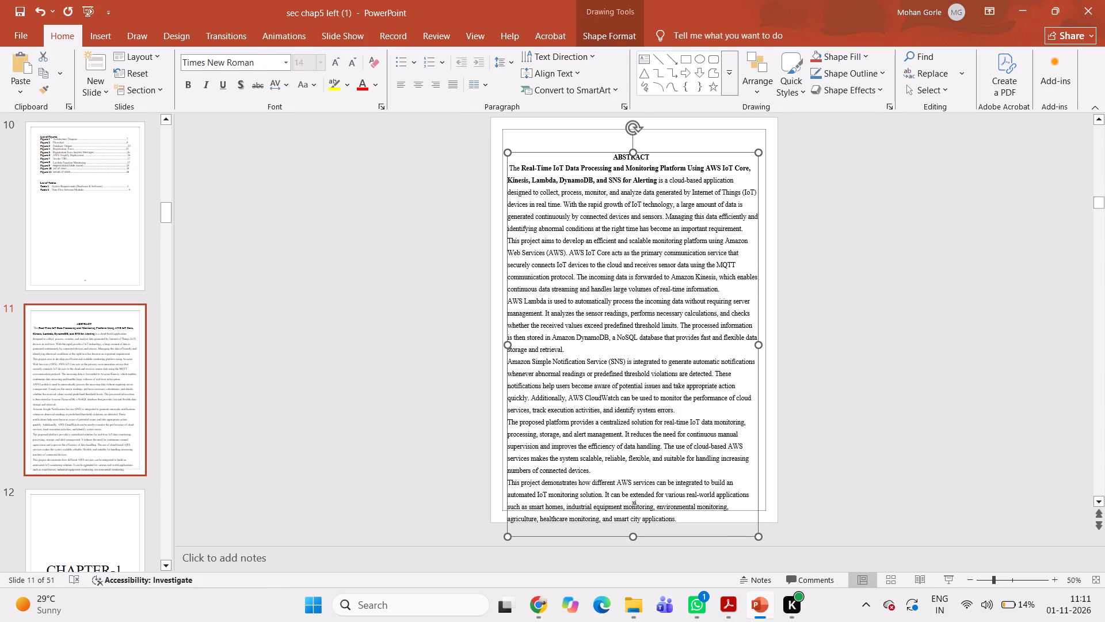
key(Up)
key(Up)
key(Up)
key(Up)
key(Up)
key(Up)
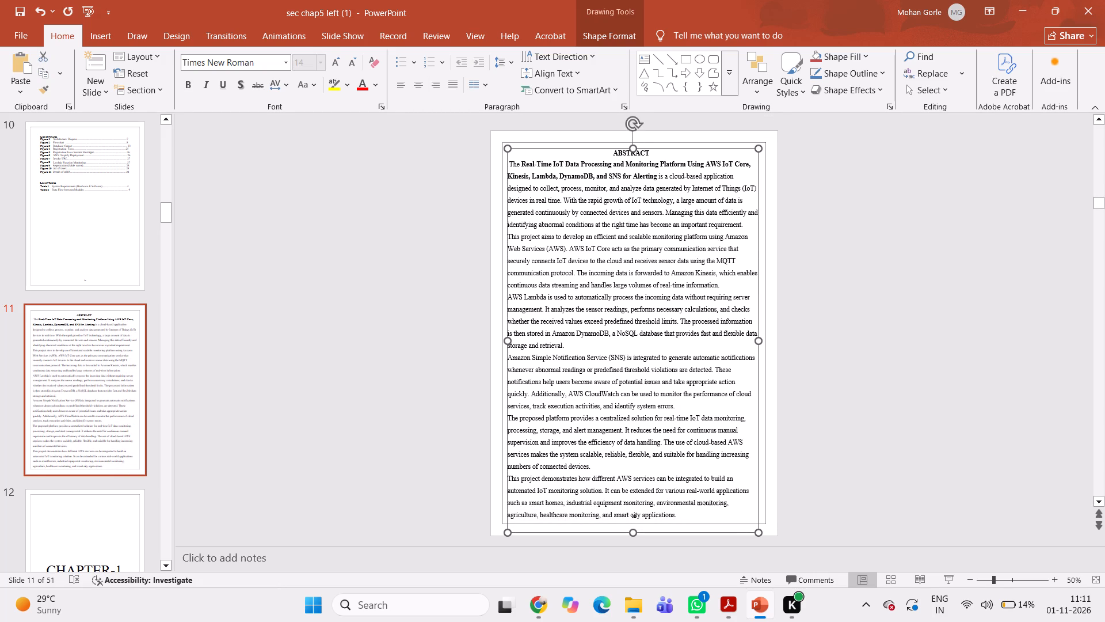
Insert a blank line between the ABSTRACT heading and the first abstract paragraph.
click(648, 151)
key(Return)
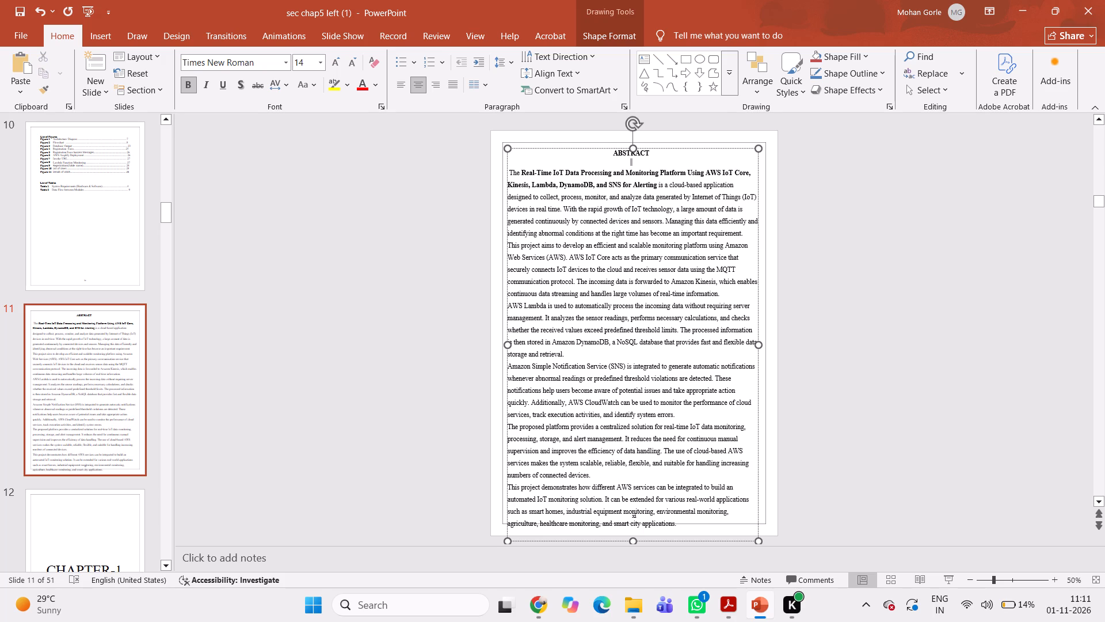
Split the abstract after "communication protocol" so the Amazon Kinesis sentence begins a new paragraph with an indented first line.
click(571, 282)
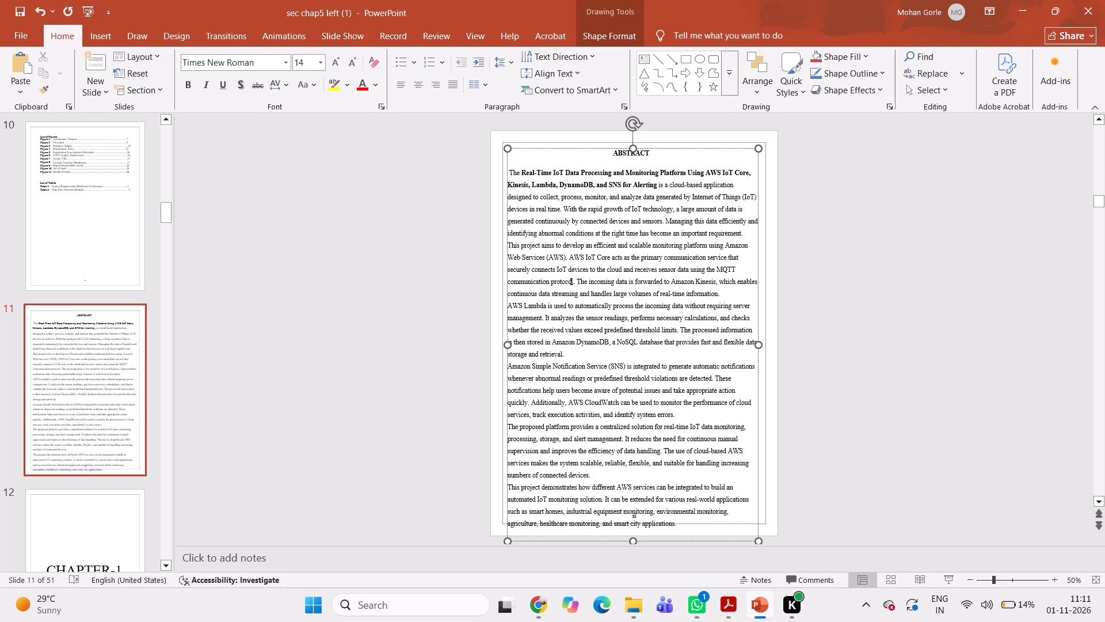
key(Return)
key(Return)
key(BackSpace)
key(BackSpace)
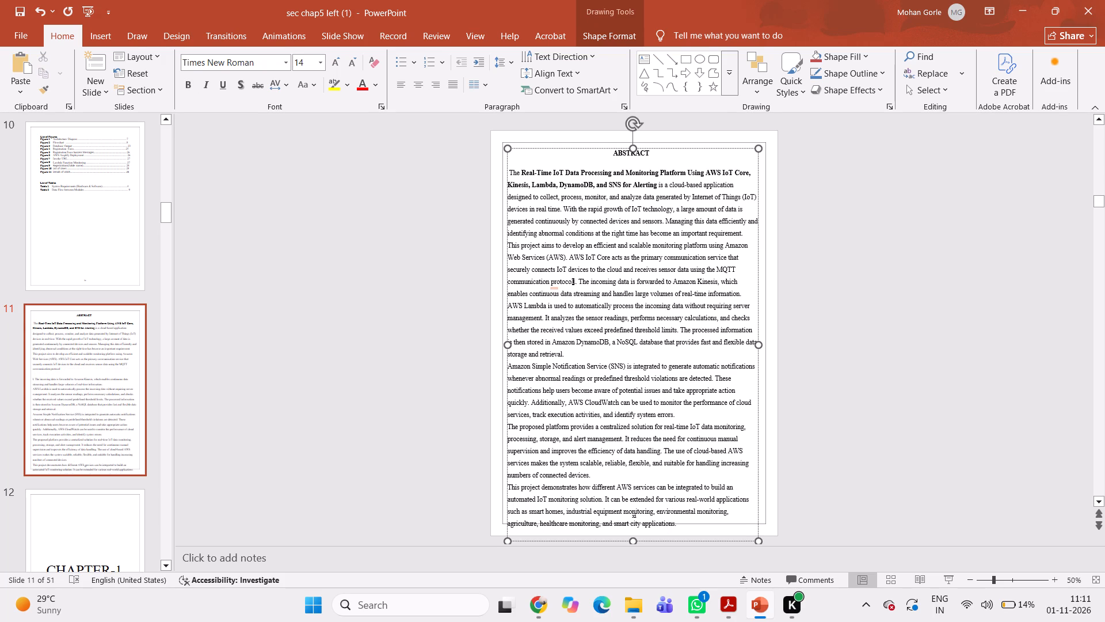
key(Tab)
key(Return)
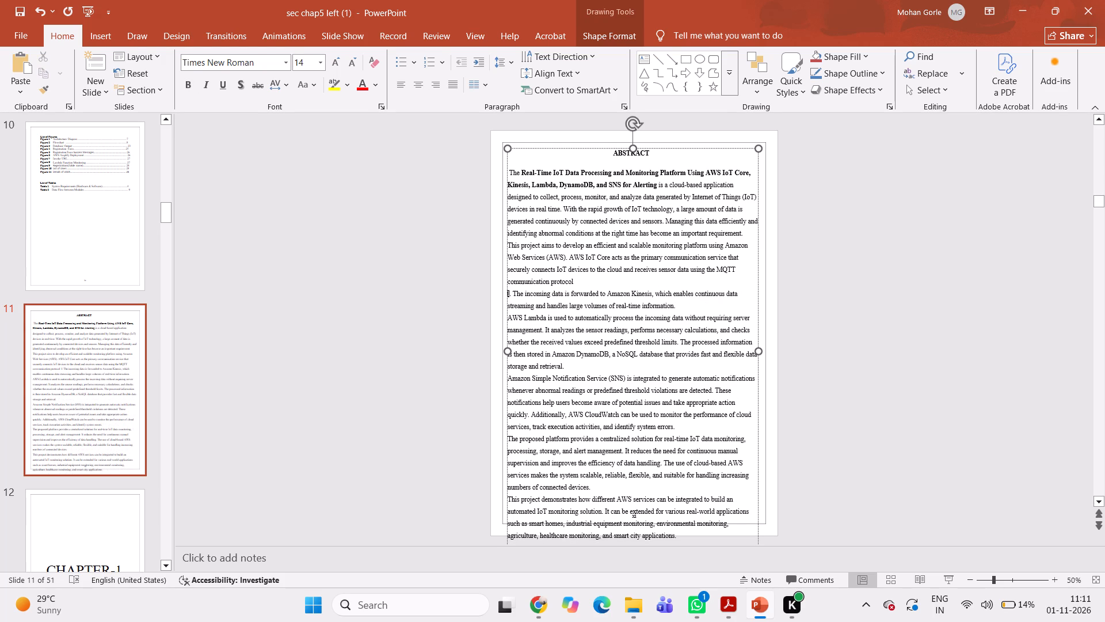
key(Tab)
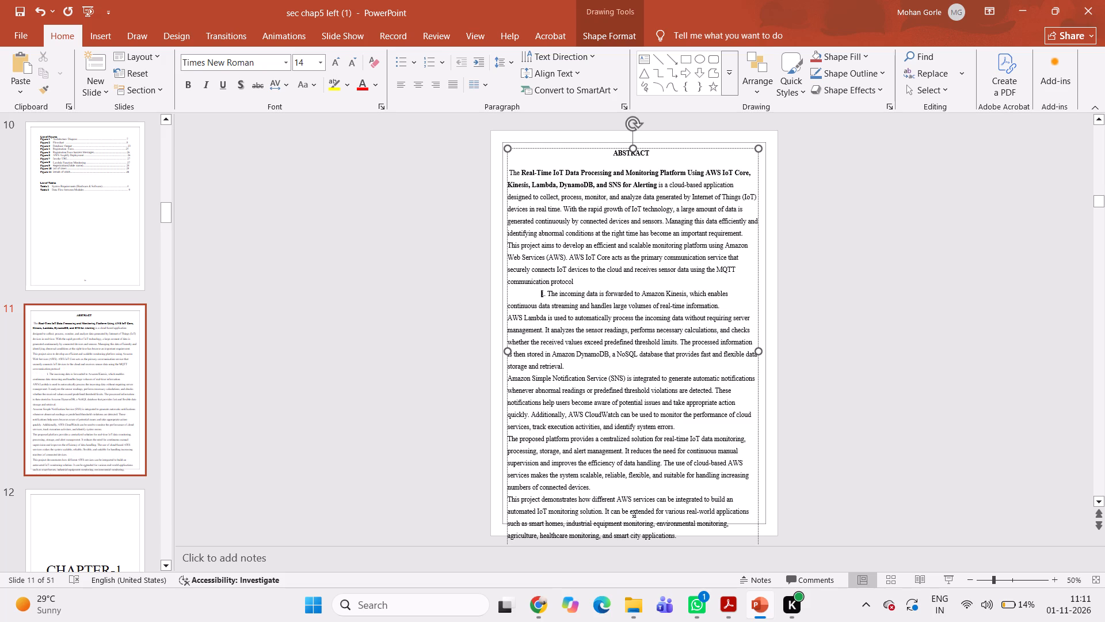
Indent the first line of the abstract paragraph beginning "The proposed platform provides a centralized solution".
click(508, 438)
click(509, 438)
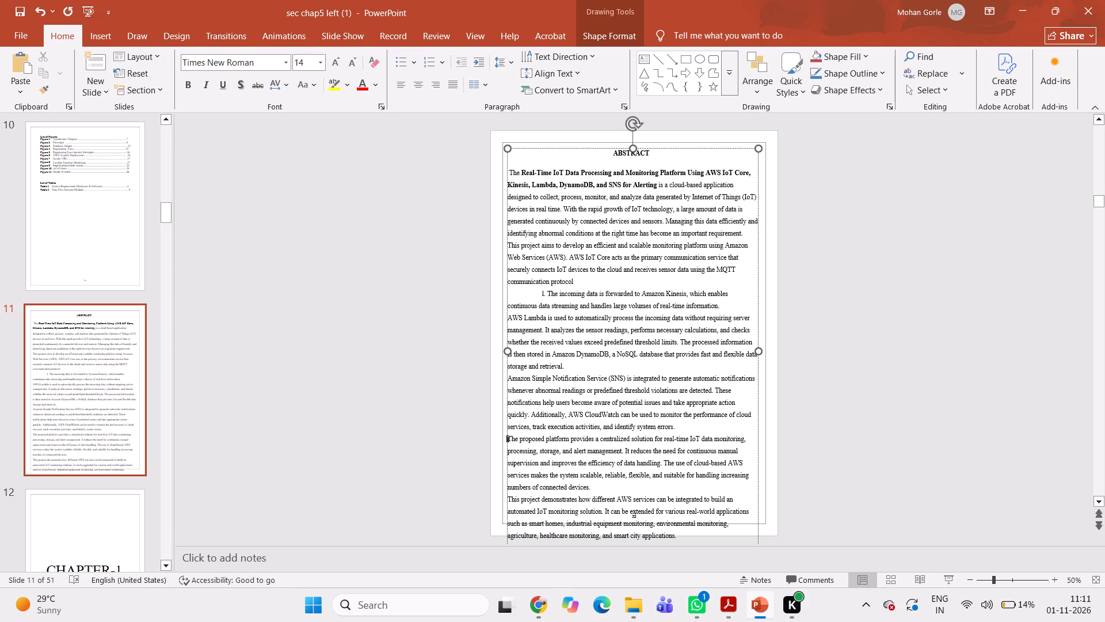
key(Tab)
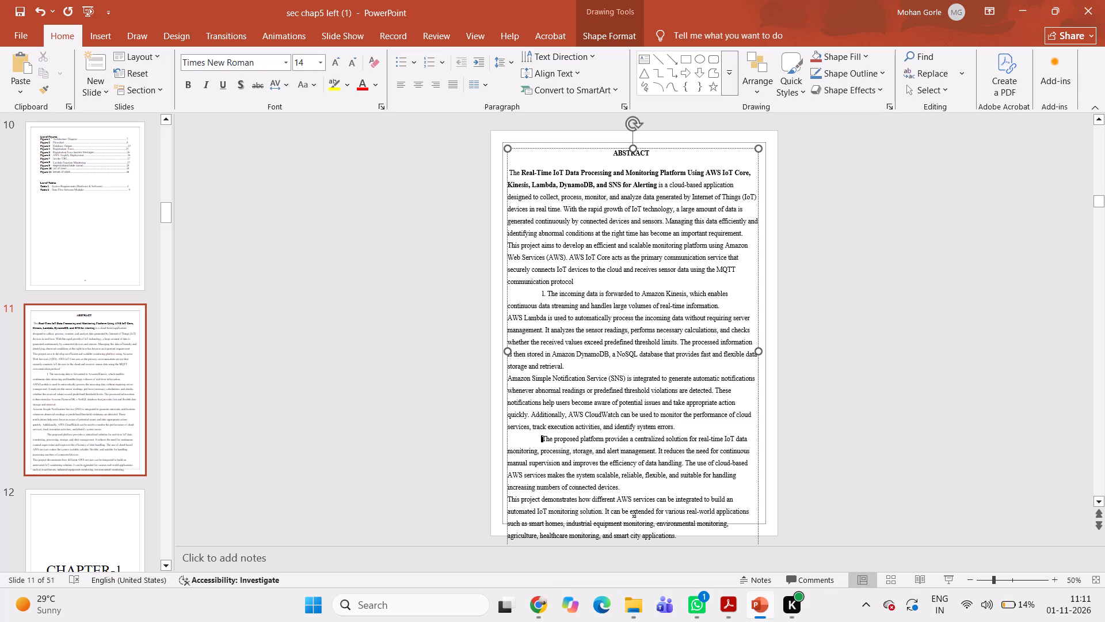
Delete the abstract's final paragraph, which begins "This project demonstrates how different AWS services can be integrated".
drag(511, 502, 634, 554)
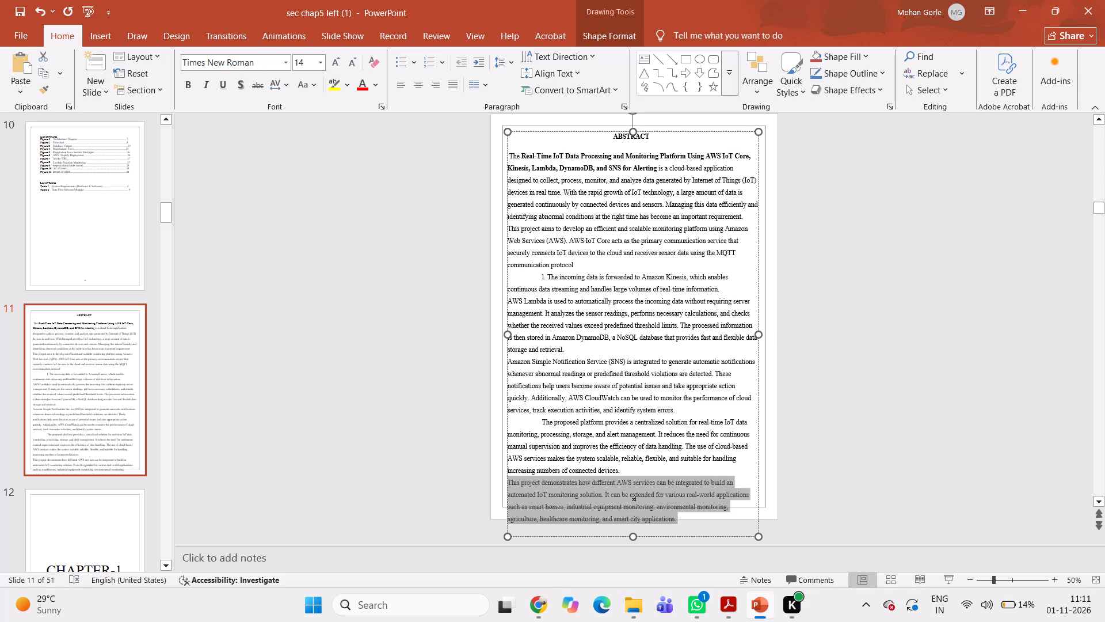
drag(634, 554, 645, 556)
key(BackSpace)
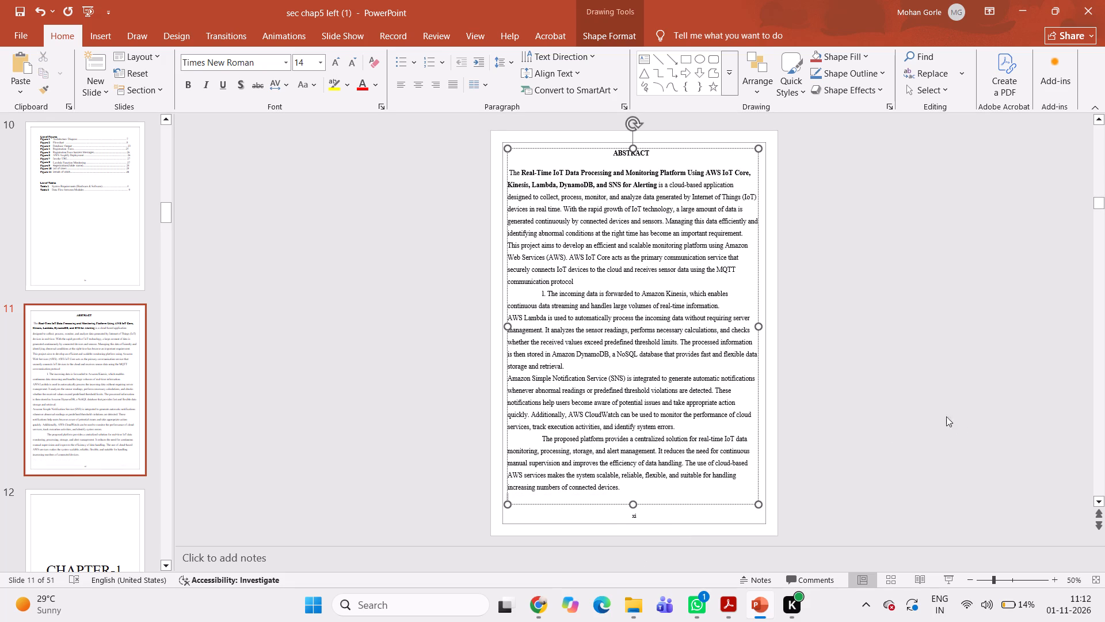
click(917, 403)
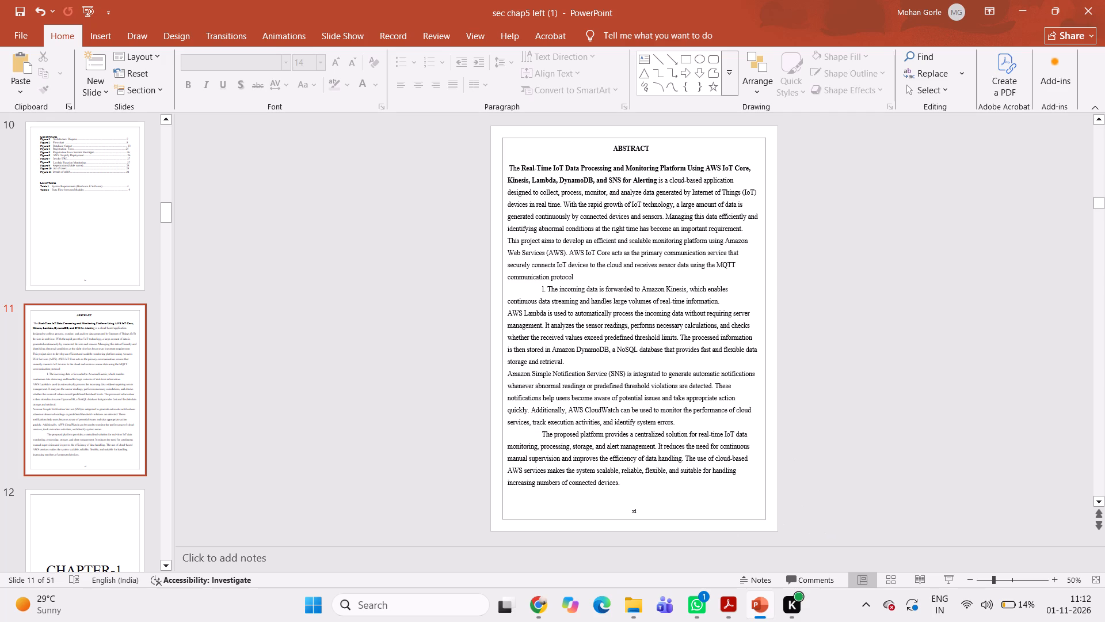
Remove the stray characters before "The incoming data is forwarded to Amazon Kinesis" in the abstract.
click(546, 290)
key(BackSpace)
key(BackSpace)
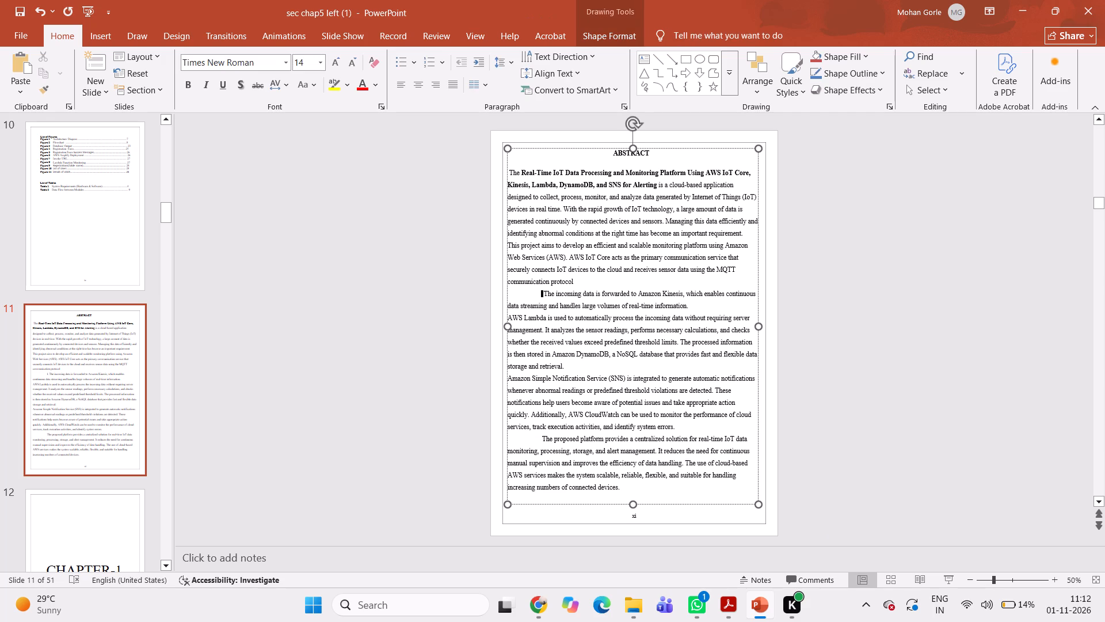
click(386, 344)
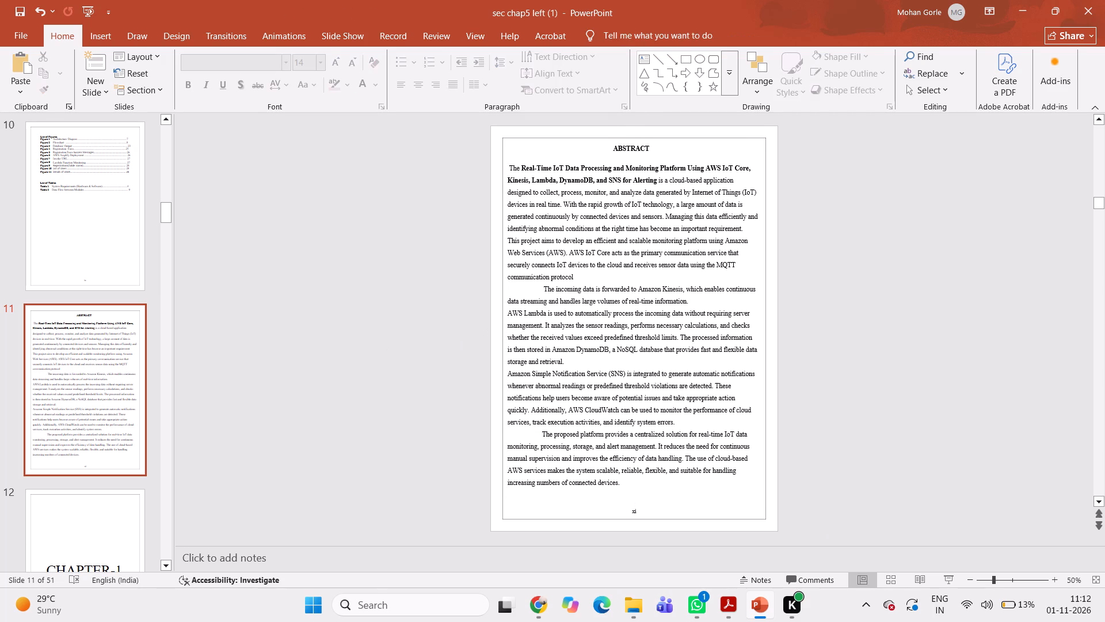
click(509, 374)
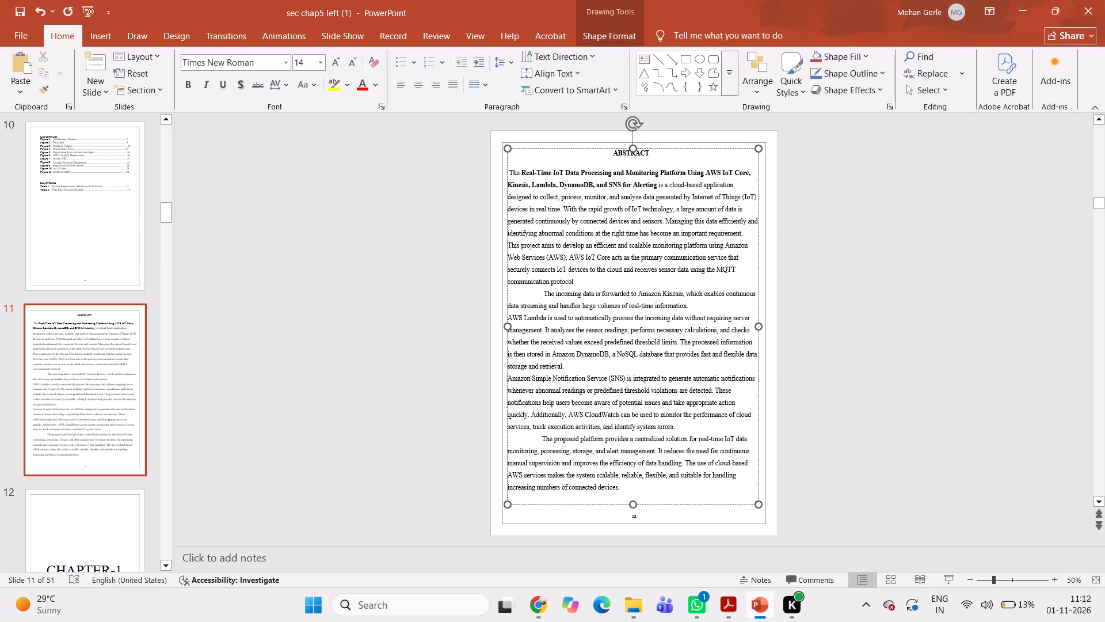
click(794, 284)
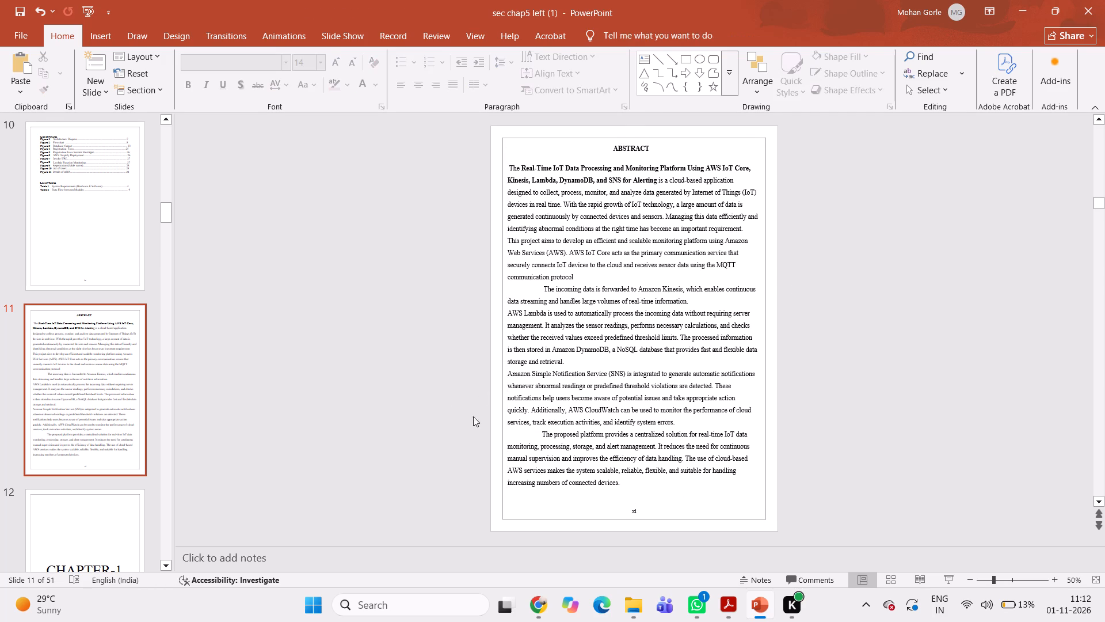
Copy the CHAPTER-1 title text box from the chapter title slide after the abstract.
click(110, 494)
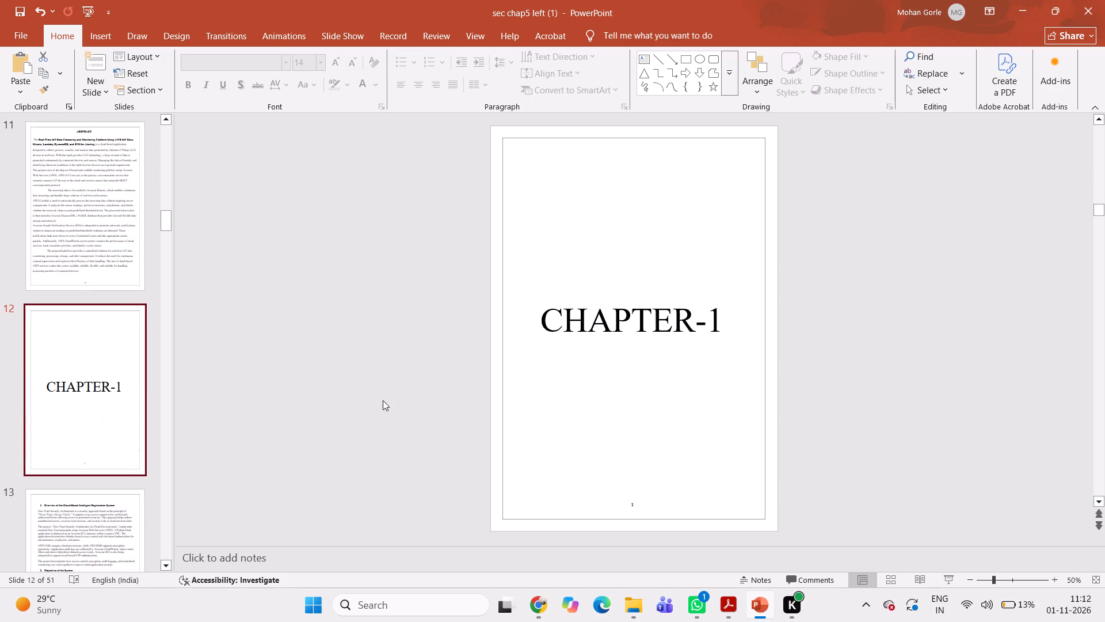
key(Down)
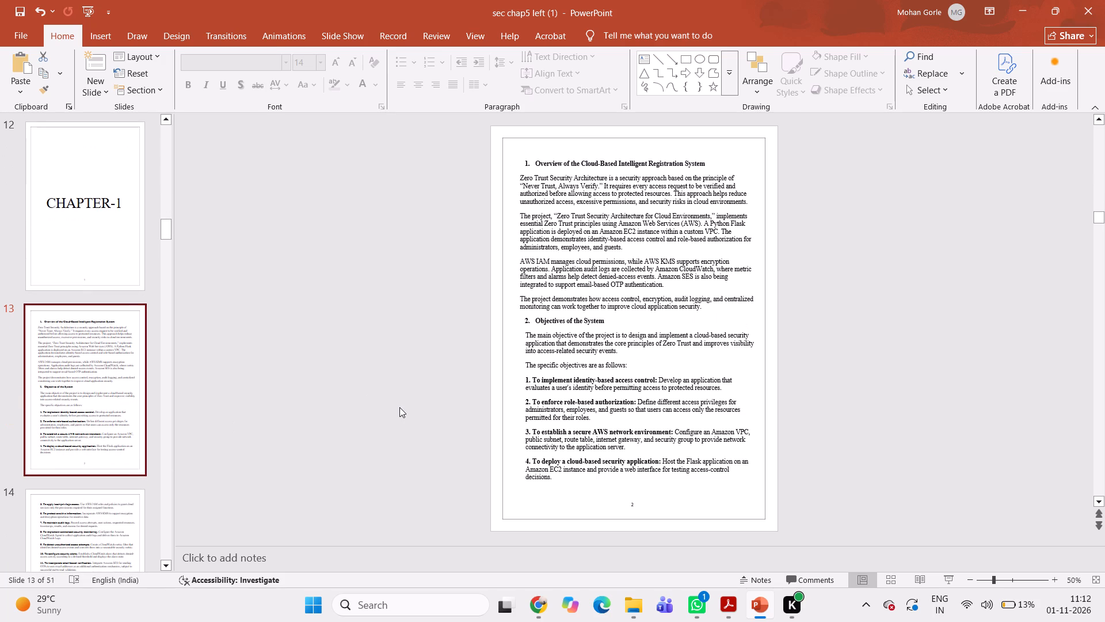
click(132, 233)
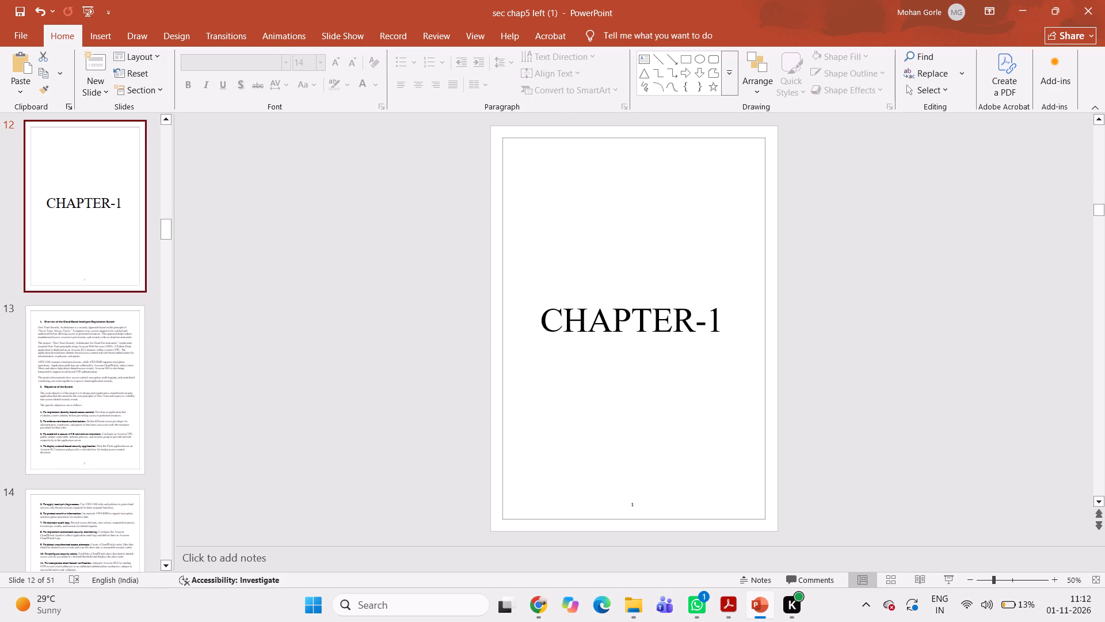
drag(724, 315, 620, 320)
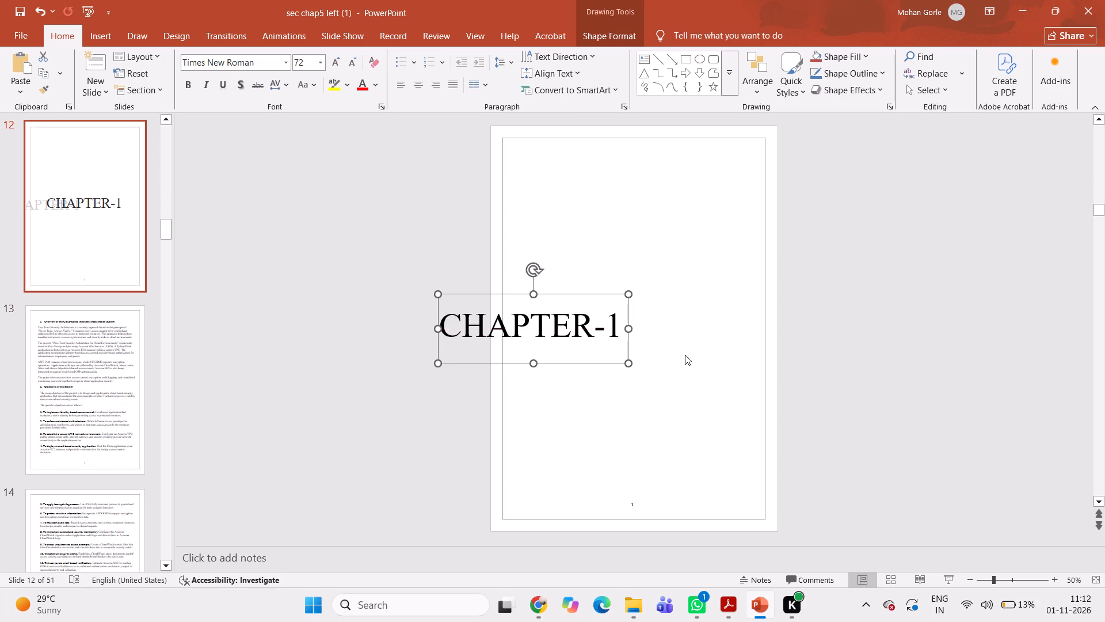
key(ctrl+c)
click(626, 342)
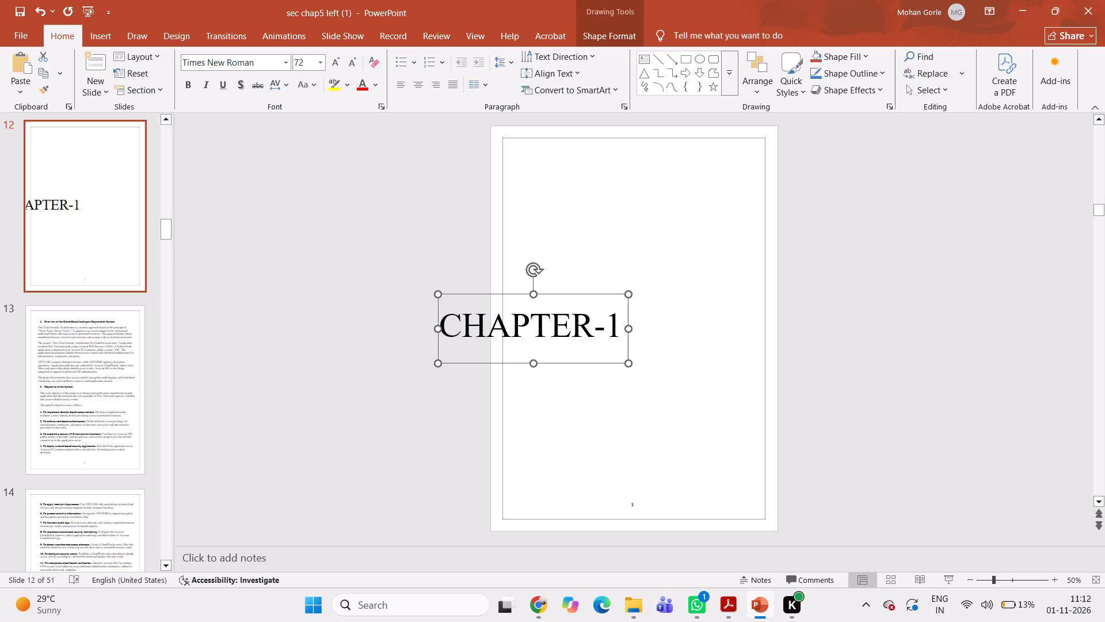
key(ctrl+c)
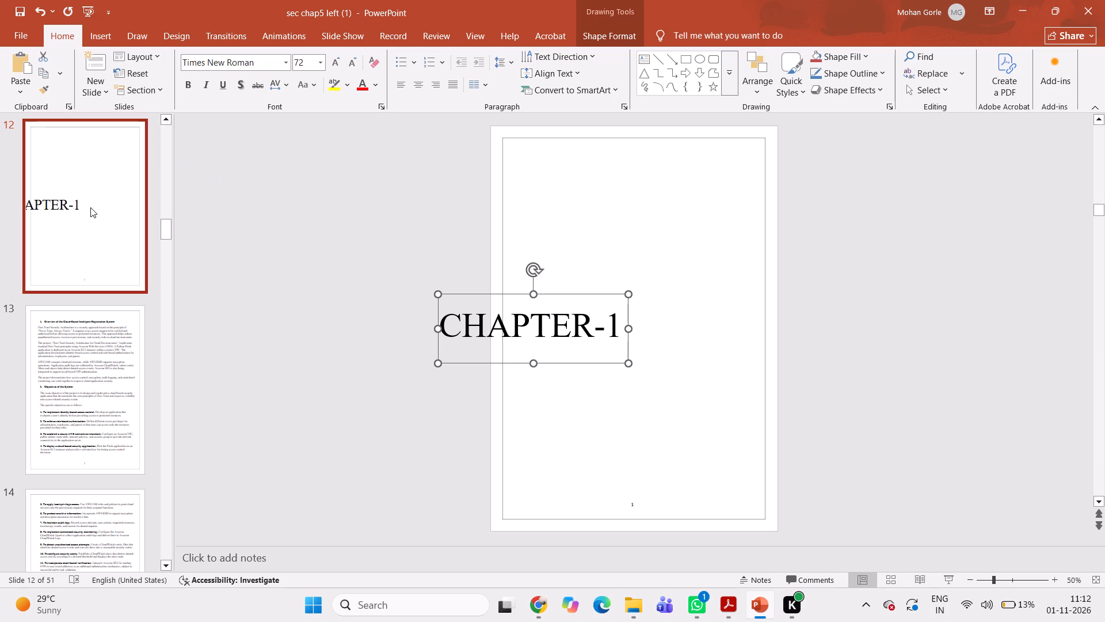
Delete the separate CHAPTER-1 title slide.
click(90, 207)
key(BackSpace)
Paste the CHAPTER-1 title onto the overview slide and centre it above the first heading, just inside the page border.
click(600, 151)
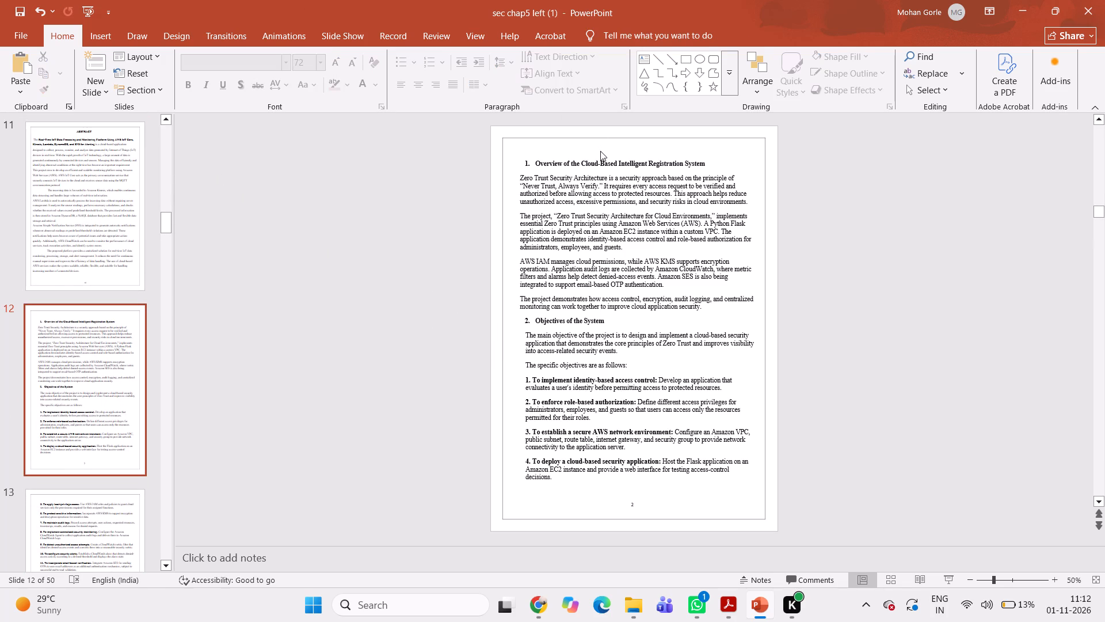
key(ctrl+v)
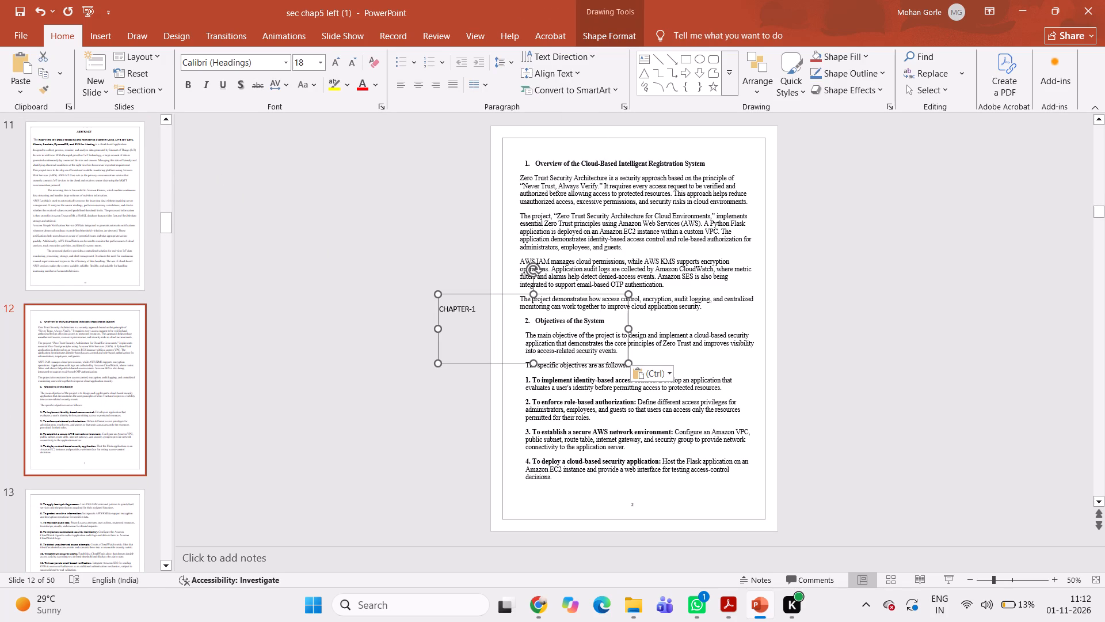
drag(505, 292, 675, 130)
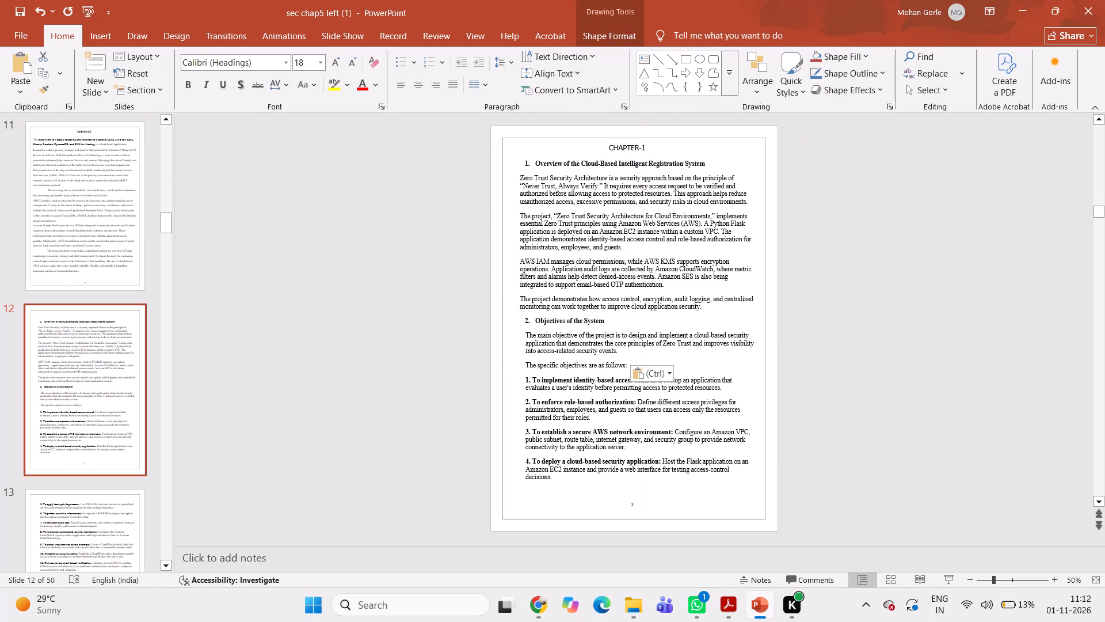
drag(675, 130, 673, 131)
drag(673, 131, 682, 130)
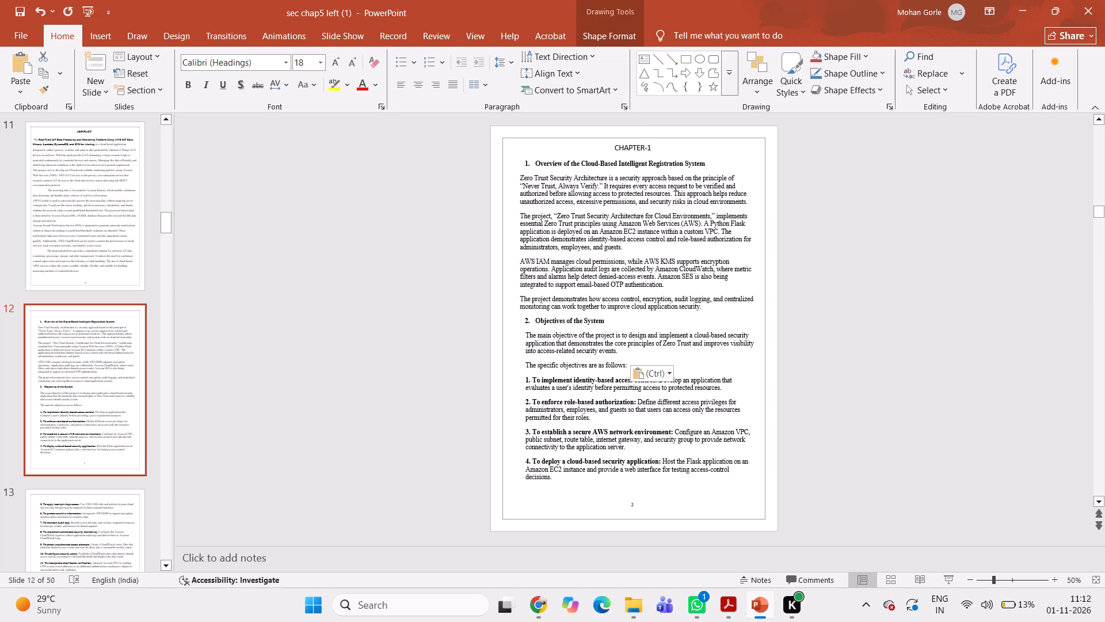
drag(682, 130, 677, 130)
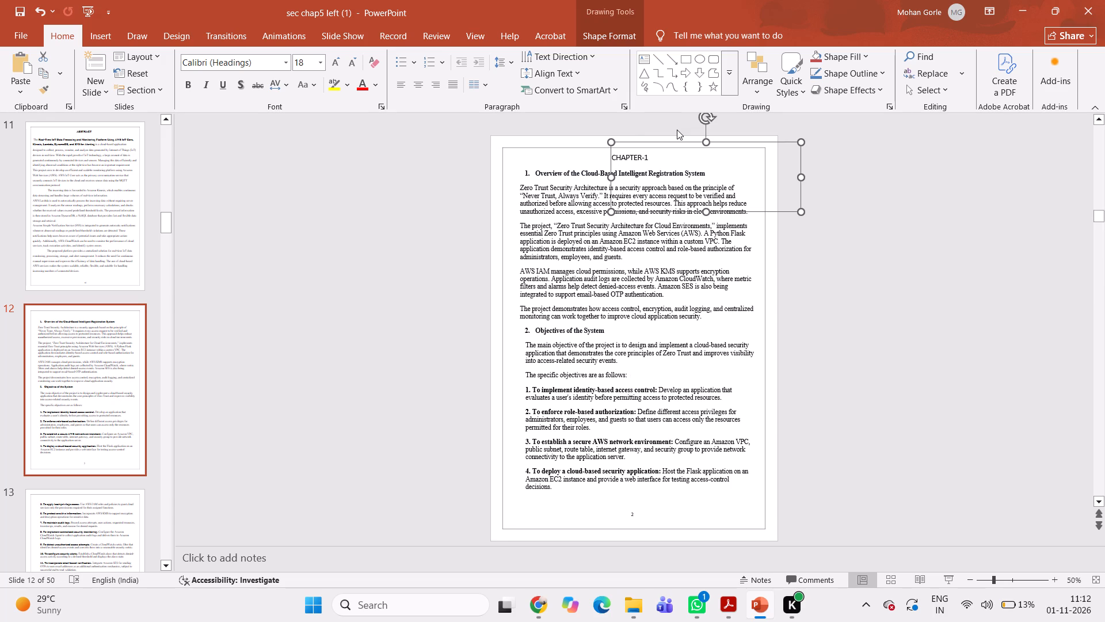
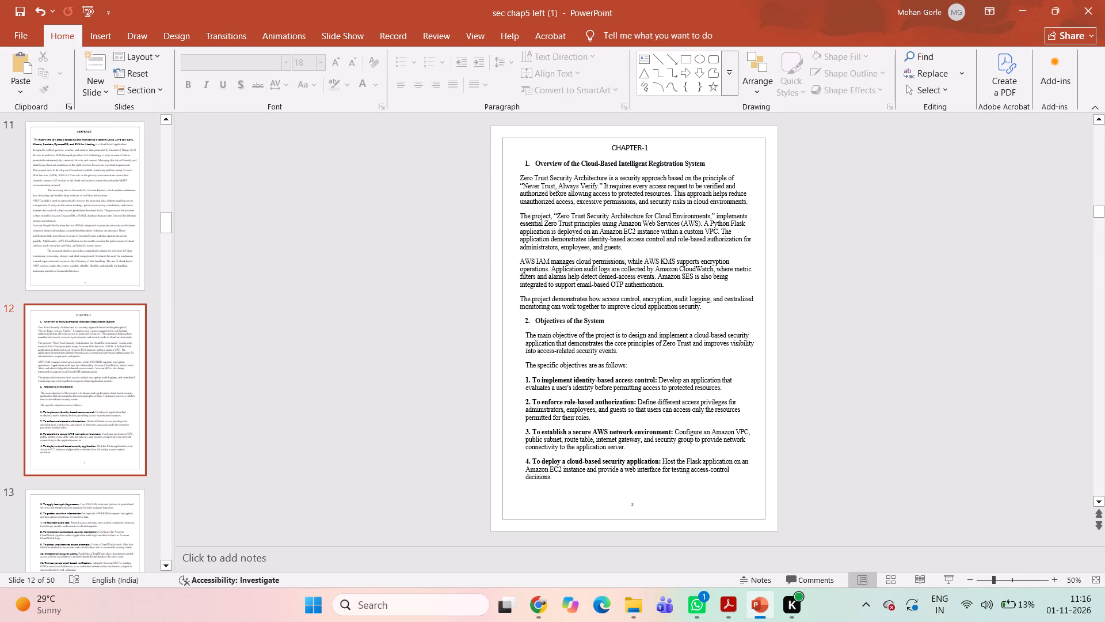
drag(730, 478, 521, 172)
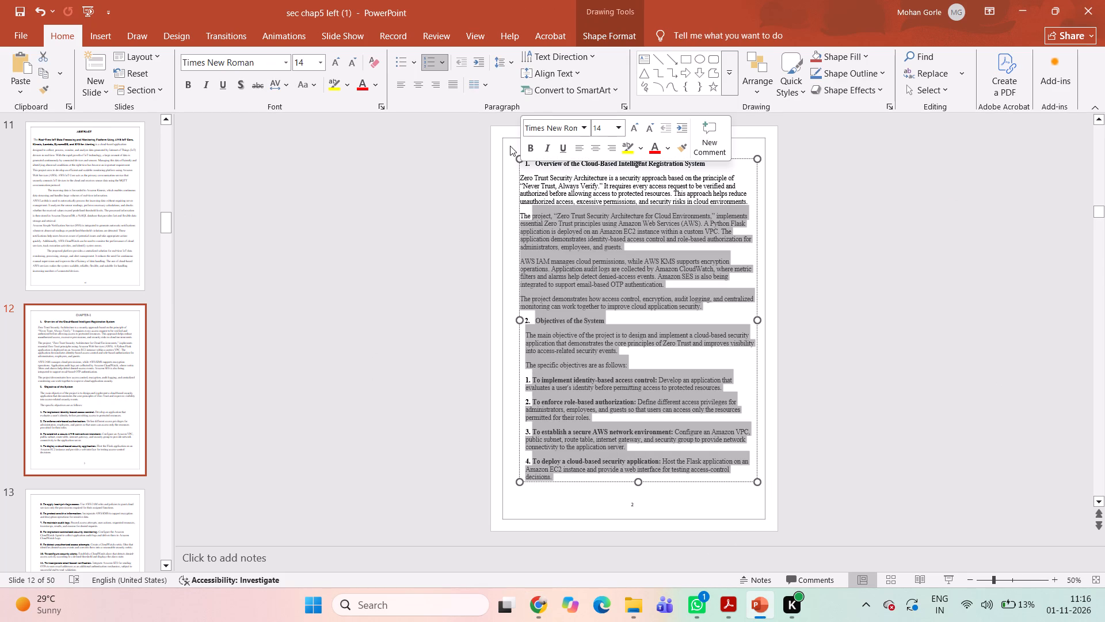
click(684, 407)
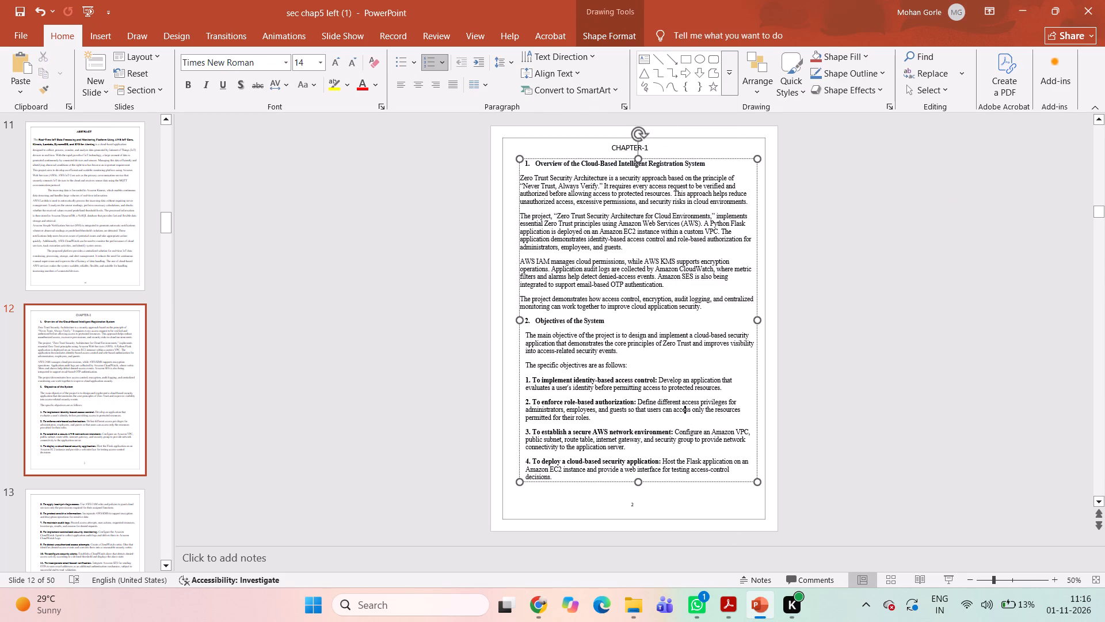
drag(658, 475, 482, 175)
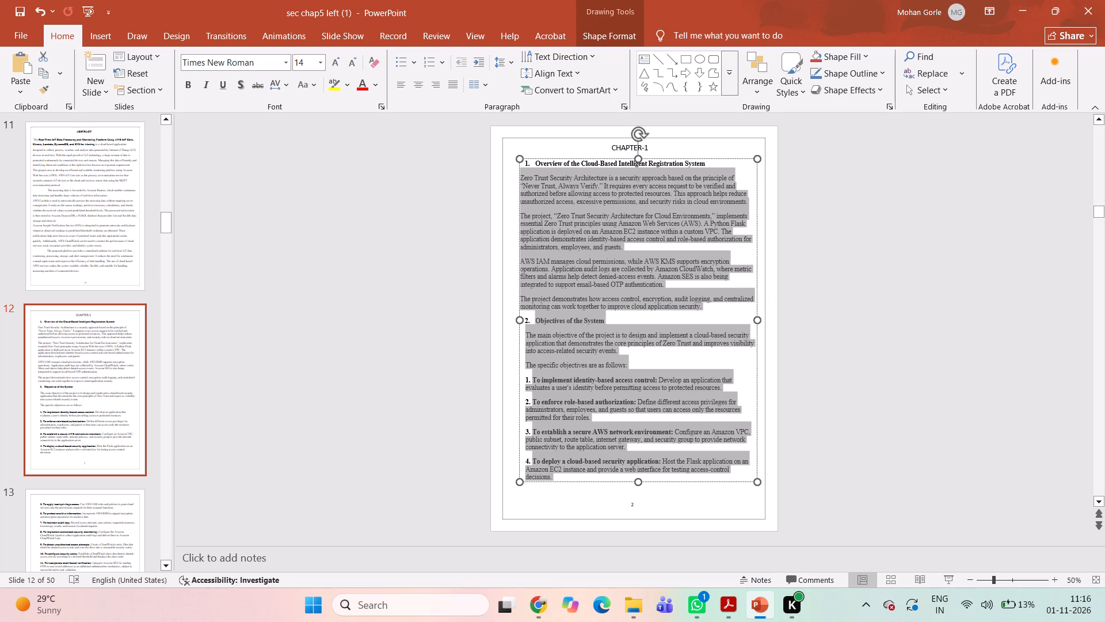
drag(482, 175, 483, 158)
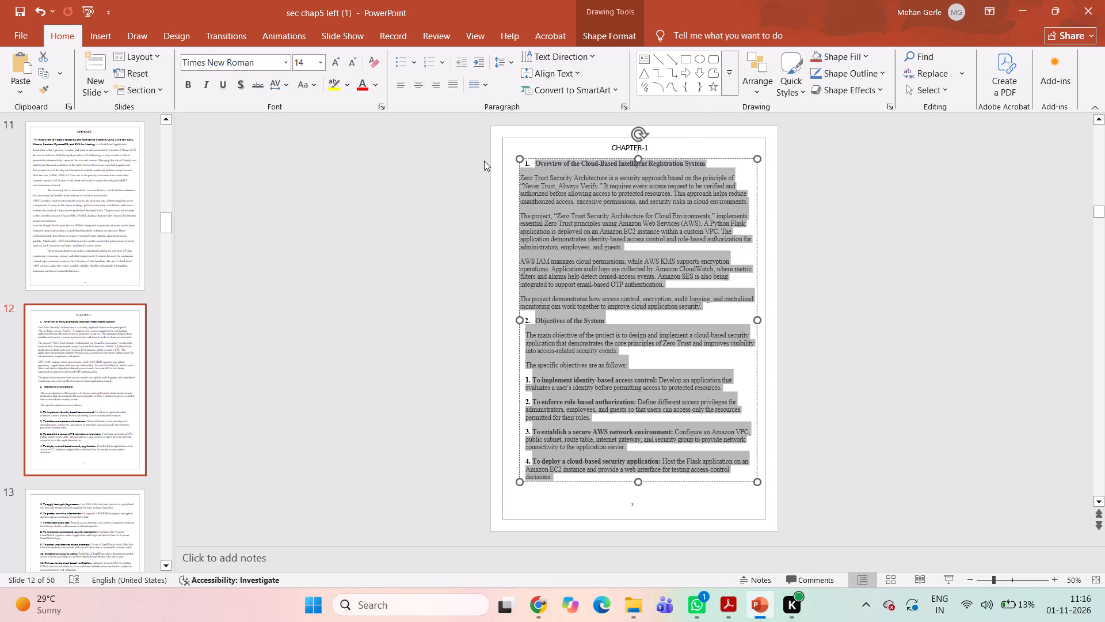
key(ctrl+v)
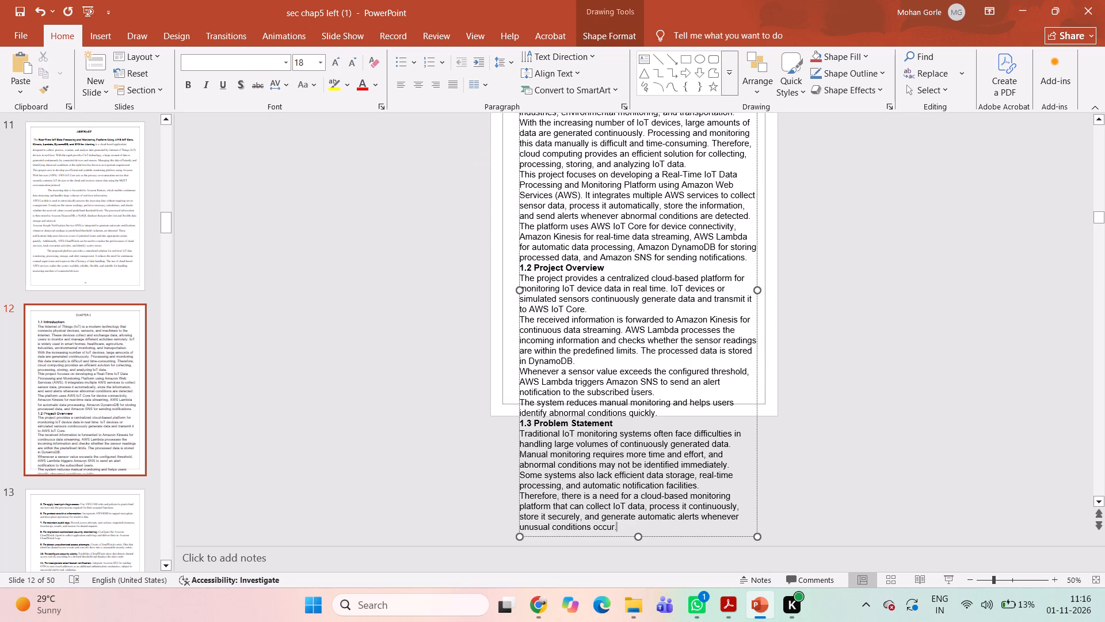
Widen the pasted text box on both sides to nearly the full width of the page border.
drag(519, 291, 508, 291)
click(758, 291)
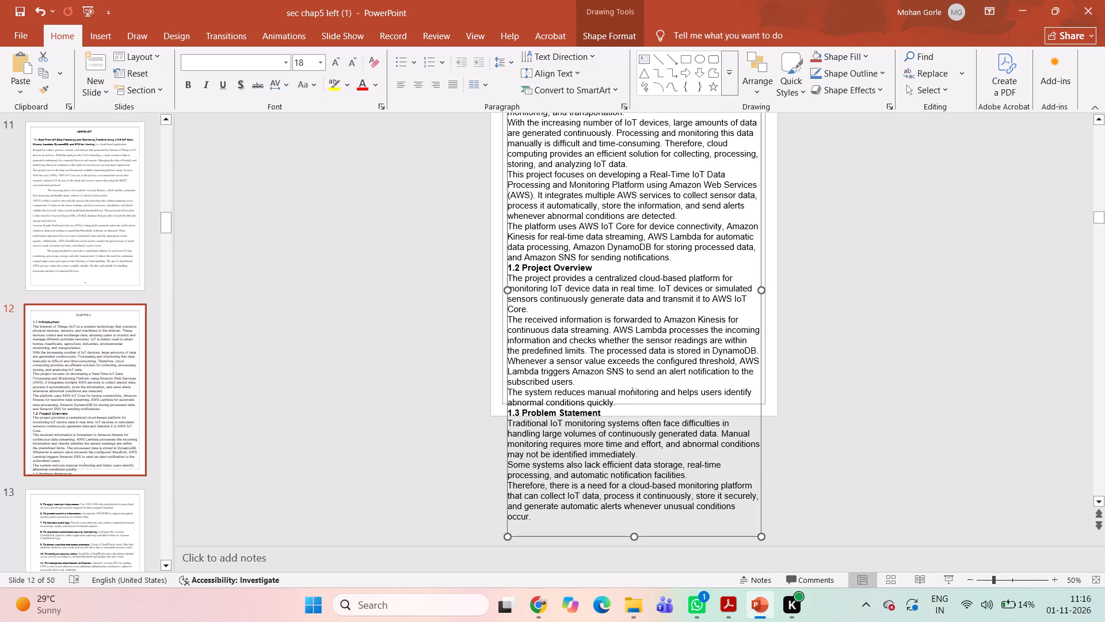
Copy section 1.3 Problem Statement and remove it from the CHAPTER-1 slide.
drag(509, 411, 656, 558)
key(ctrl+c)
key(BackSpace)
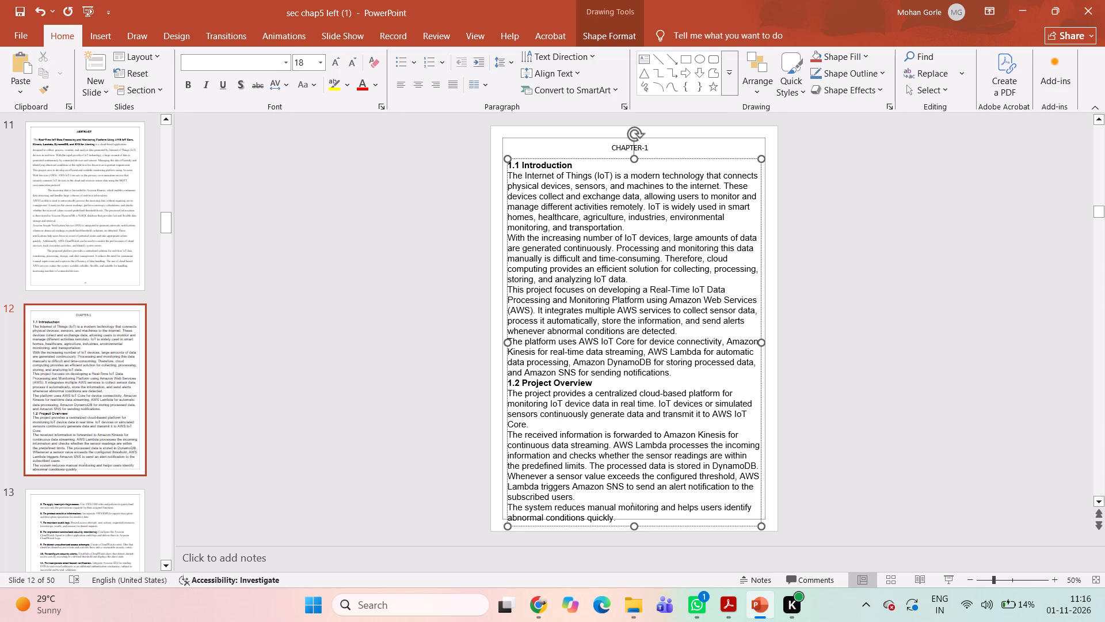
Format the remaining 1.1 and 1.2 text in Times New Roman at size 16 with wider line spacing.
drag(622, 515, 465, 154)
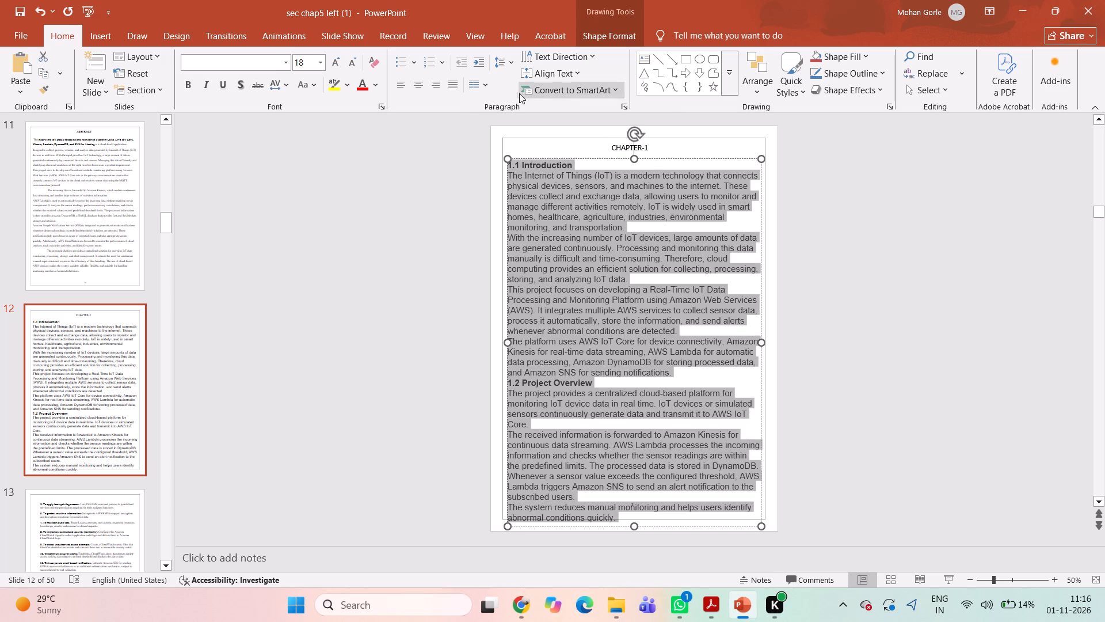
click(266, 60)
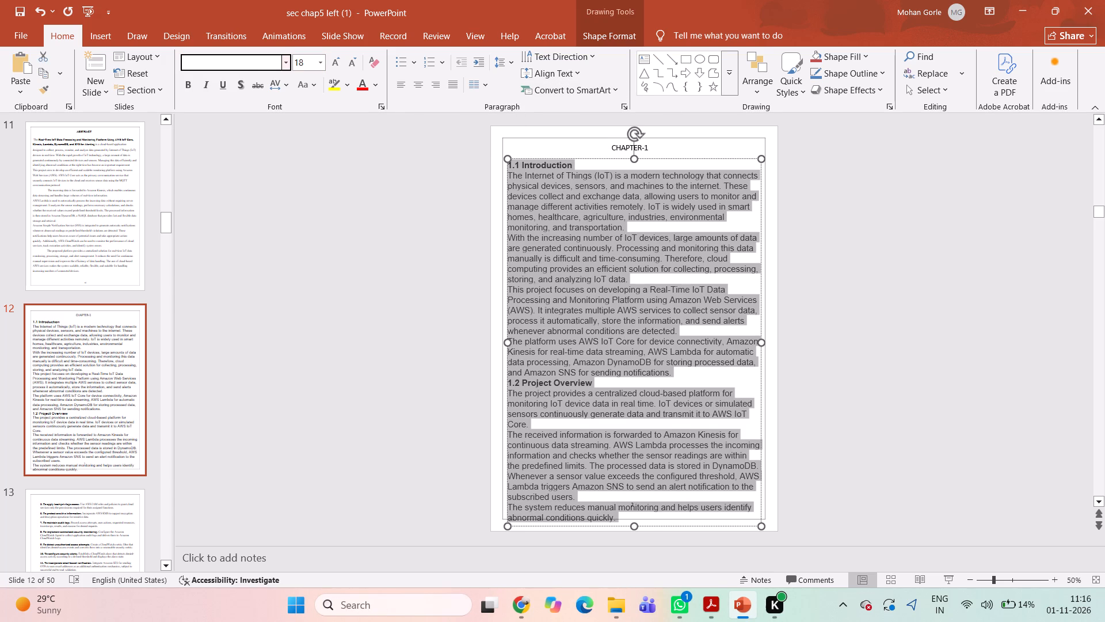
text(tim)
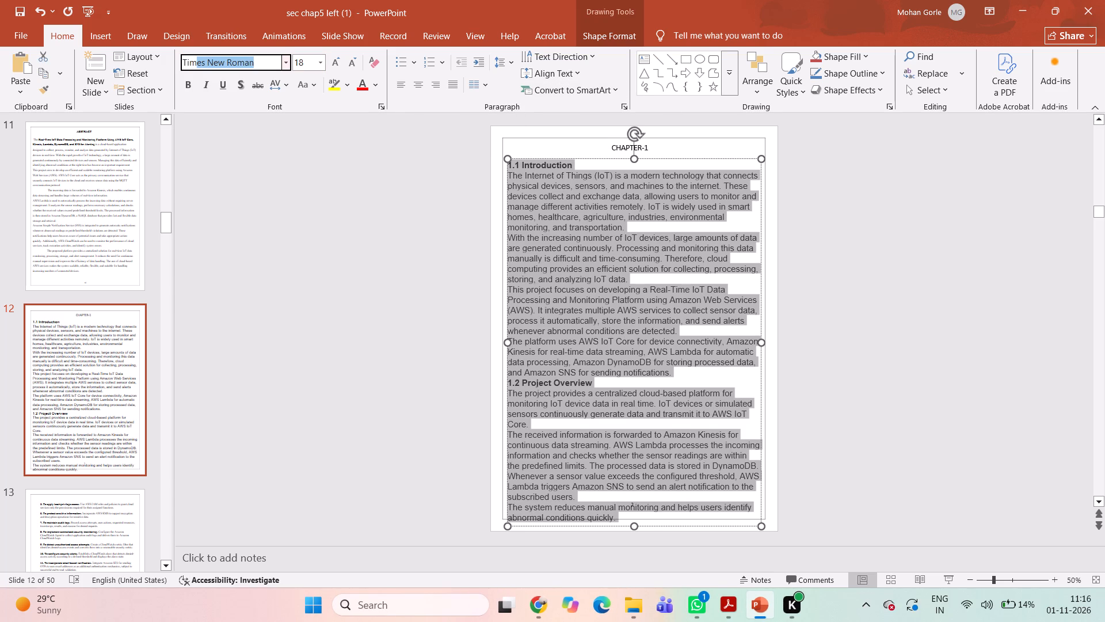
key(Return)
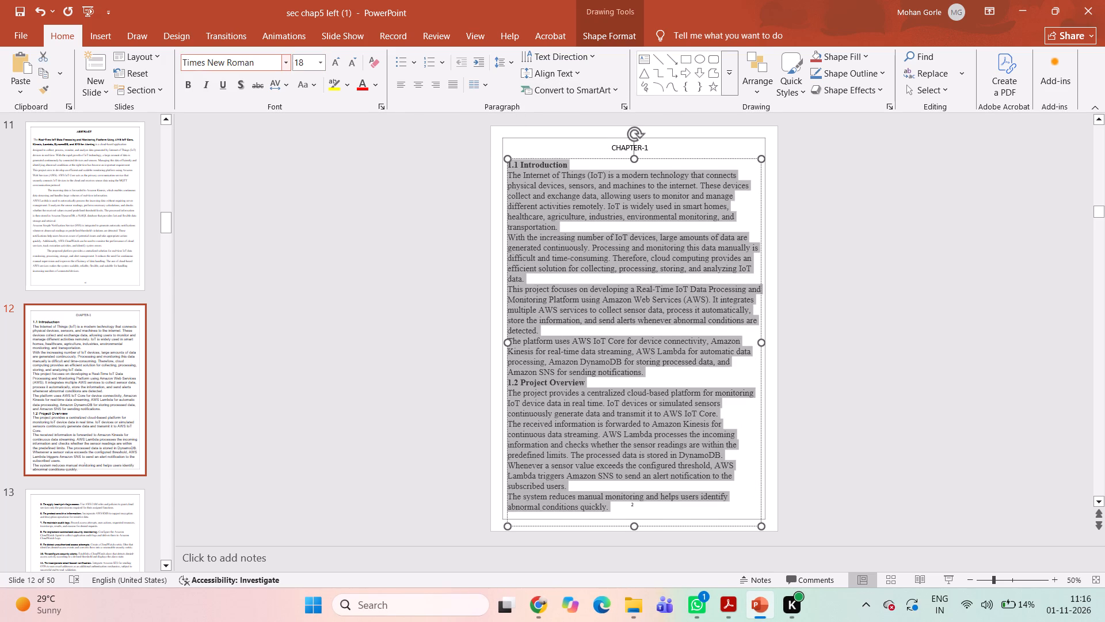
click(314, 60)
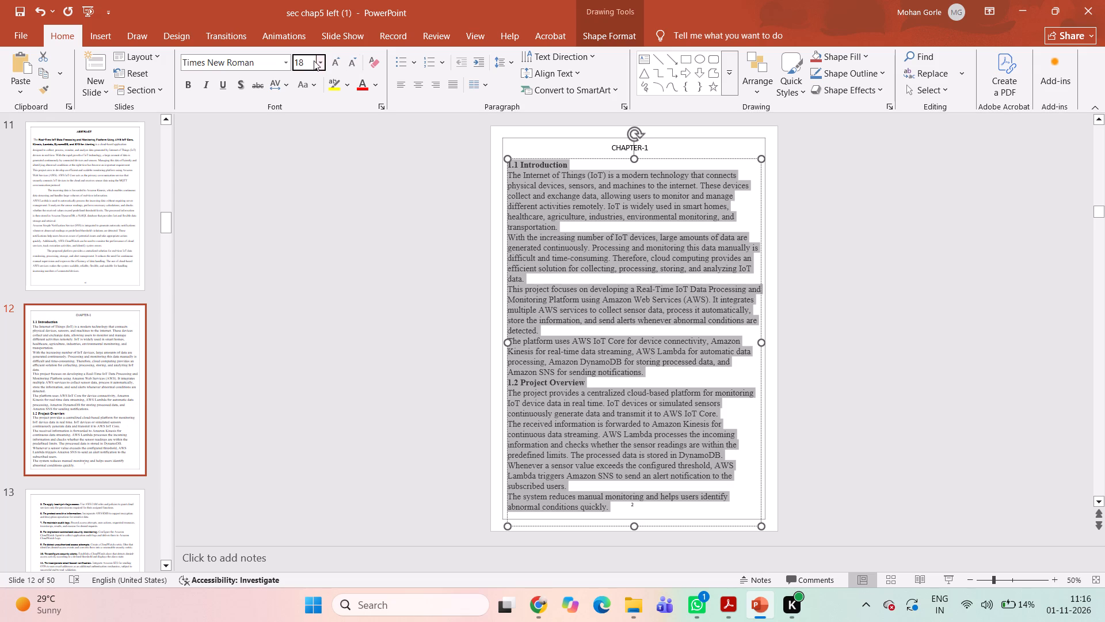
text(16)
key(Return)
drag(502, 59, 520, 102)
click(520, 102)
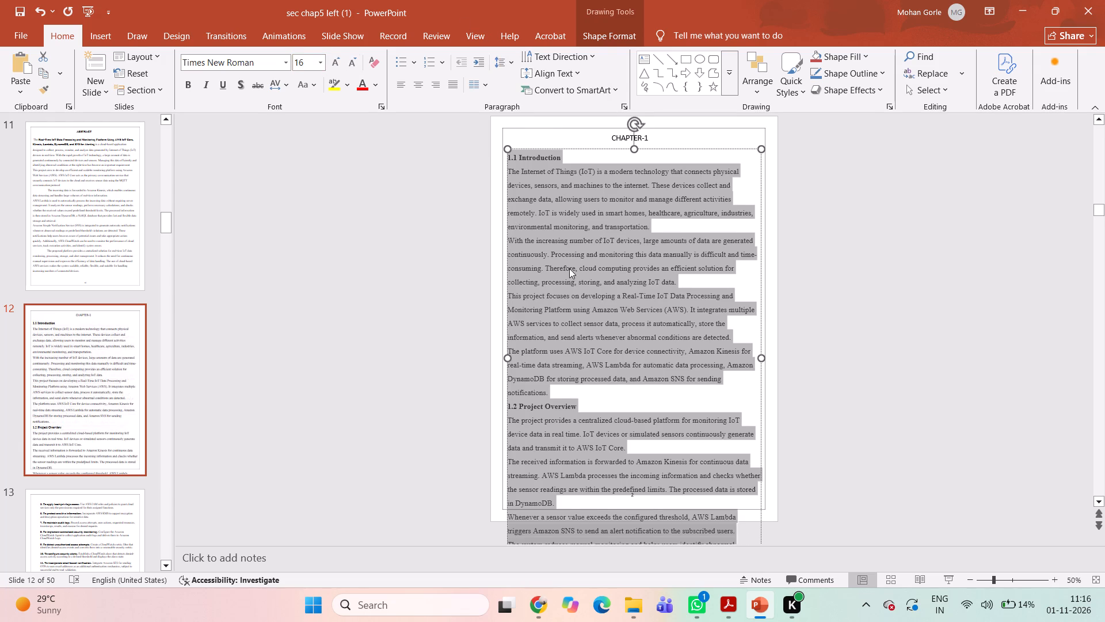
click(475, 381)
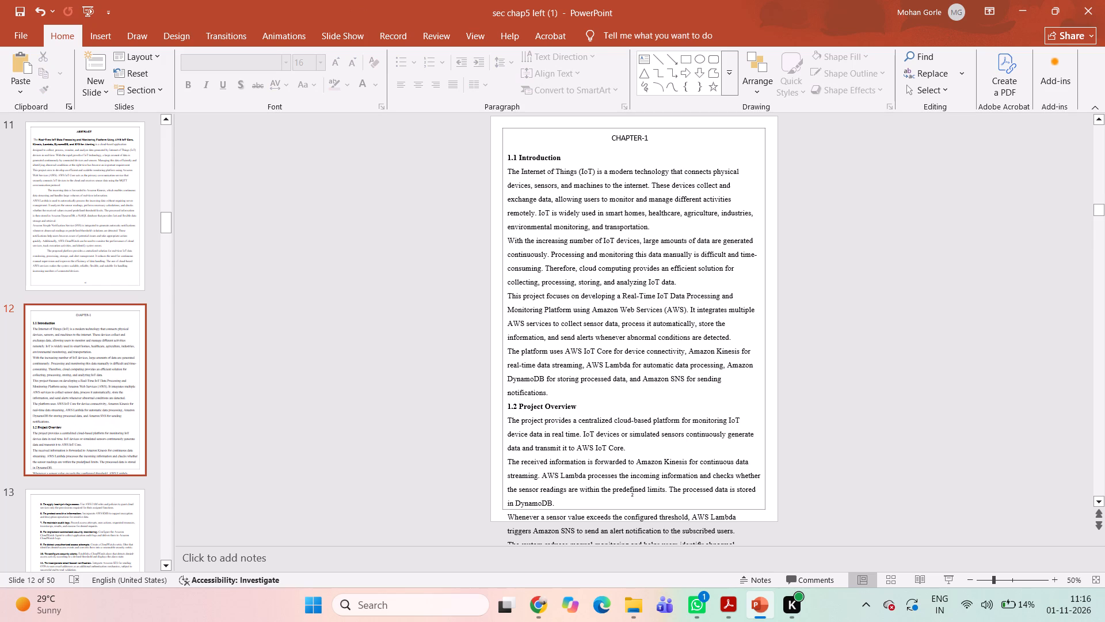
Delete the paragraph starting "The platform uses AWS IoT Core" and keep the 1.2 Project Overview heading on its own line.
drag(507, 351, 582, 383)
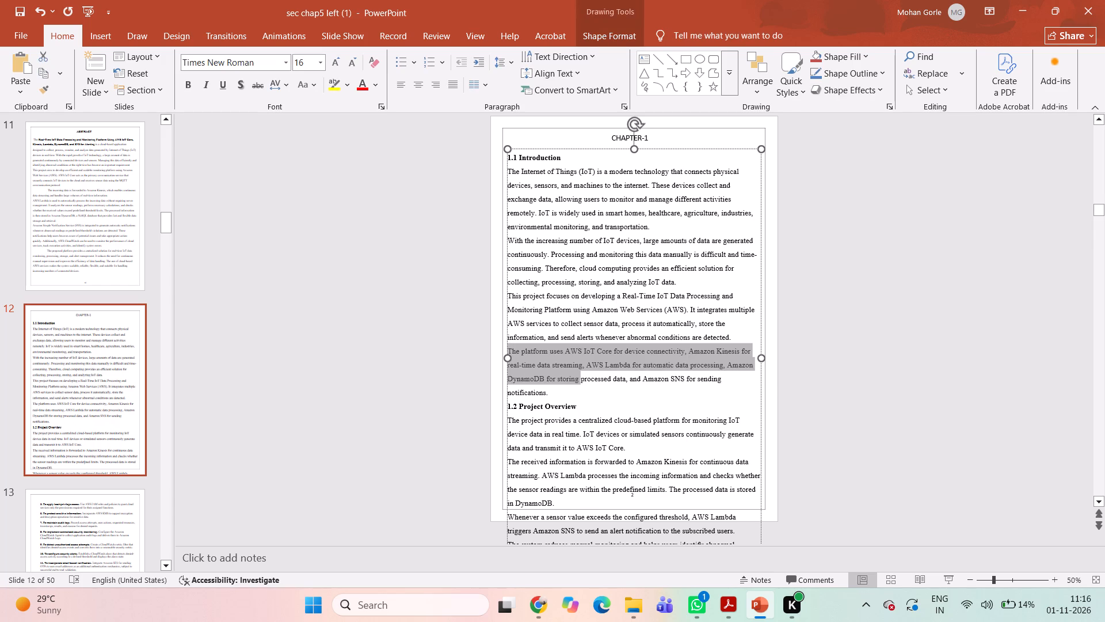
drag(582, 383, 587, 391)
key(BackSpace)
key(BackSpace)
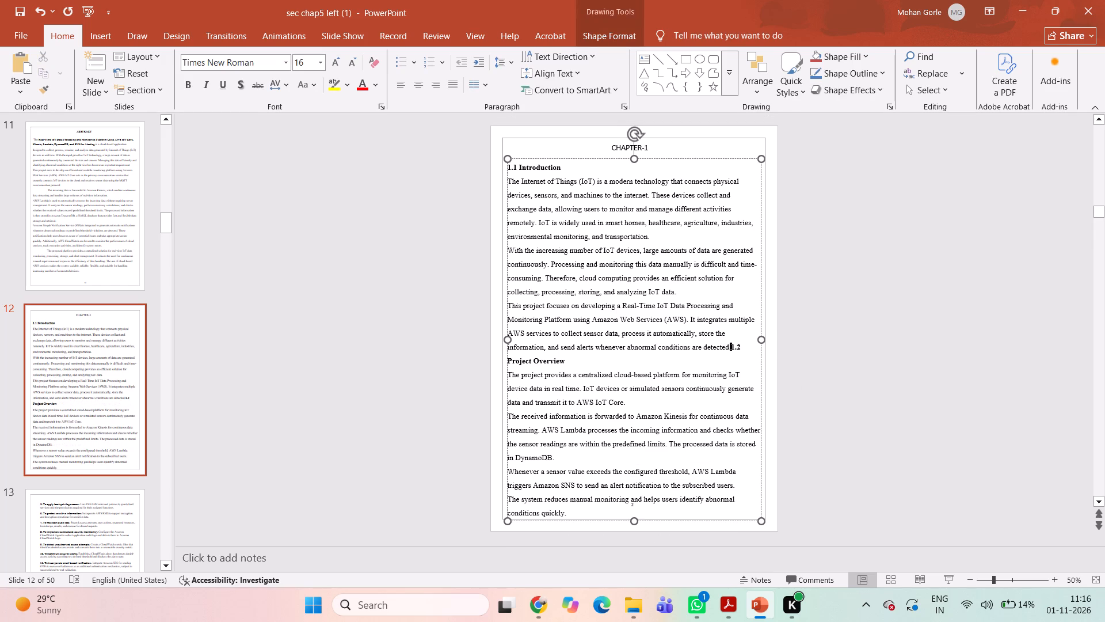
key(Return)
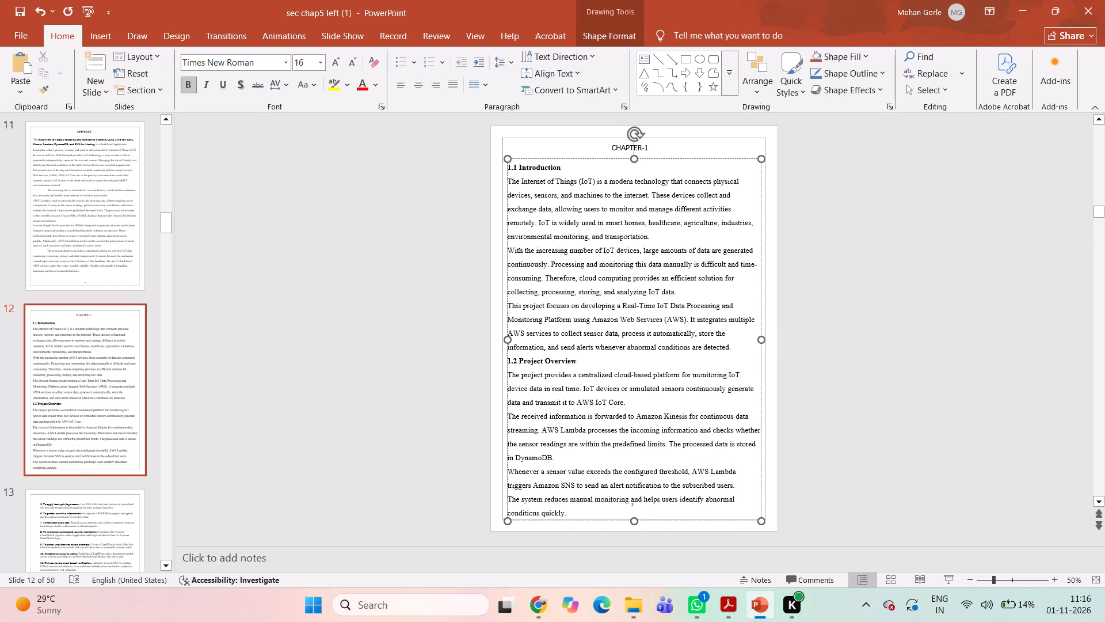
drag(424, 241, 372, 192)
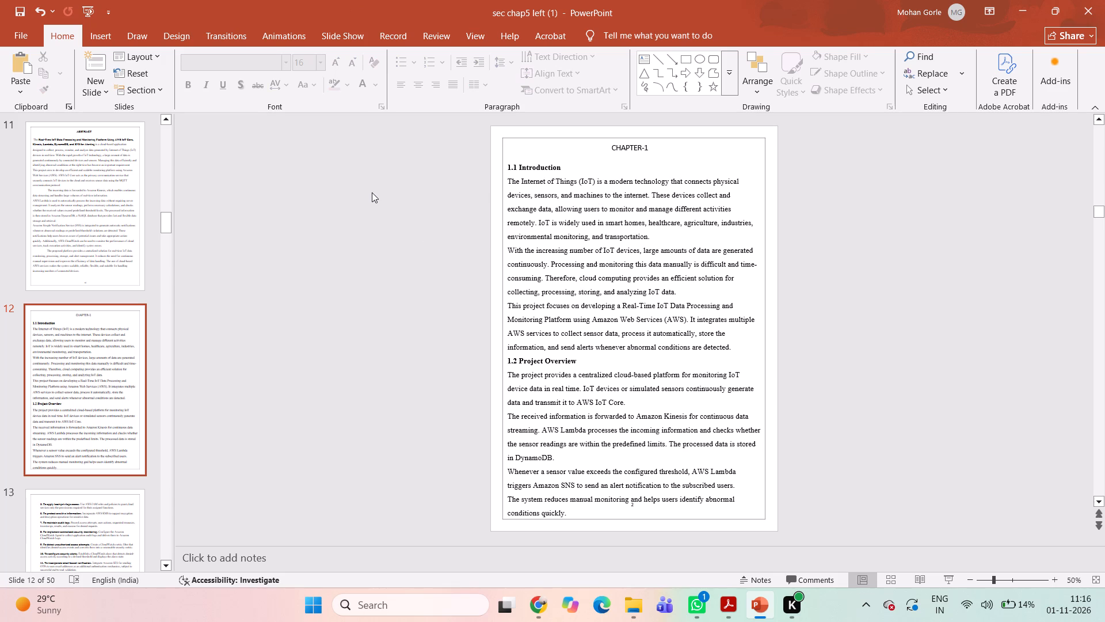
click(372, 192)
Nudge the chapter text box to sit centred inside the page border, just below the CHAPTER-1 title.
click(631, 157)
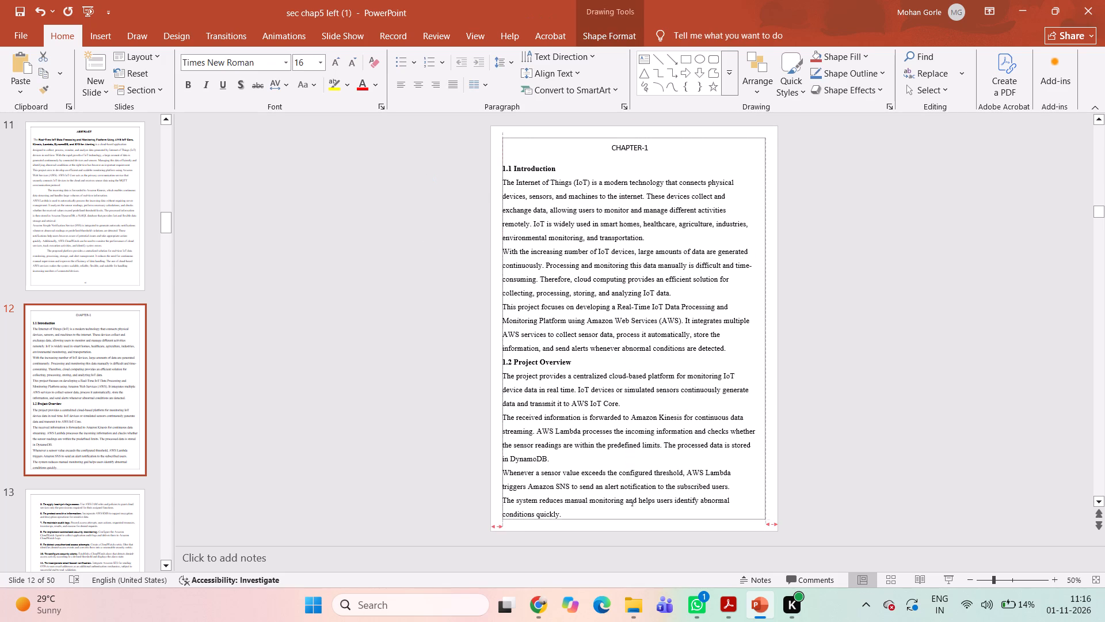
click(631, 154)
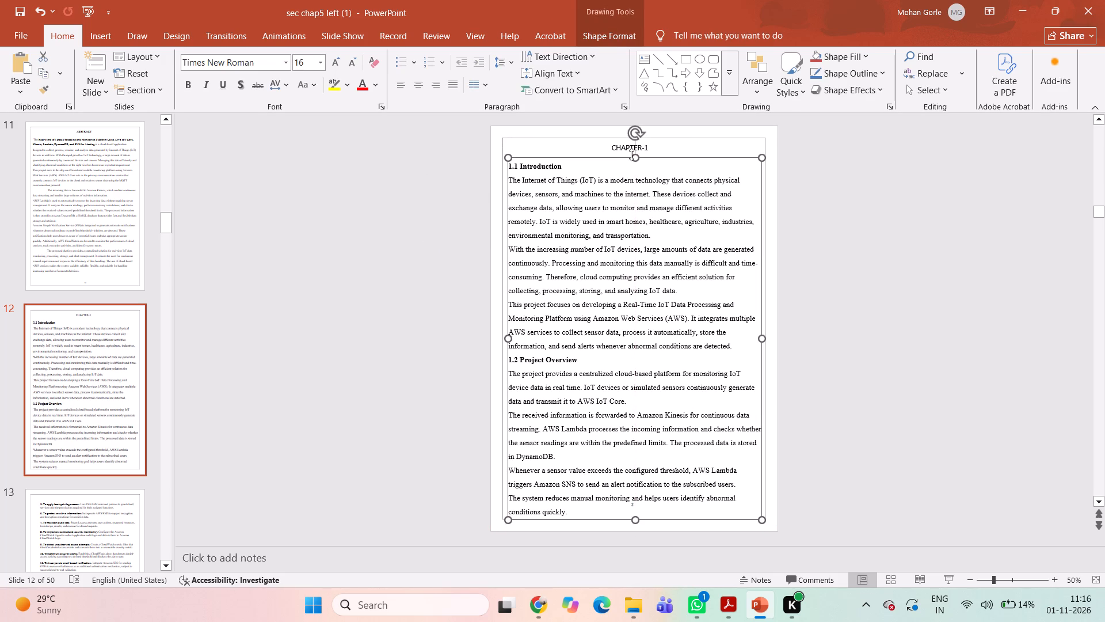
drag(449, 177, 525, 172)
click(525, 172)
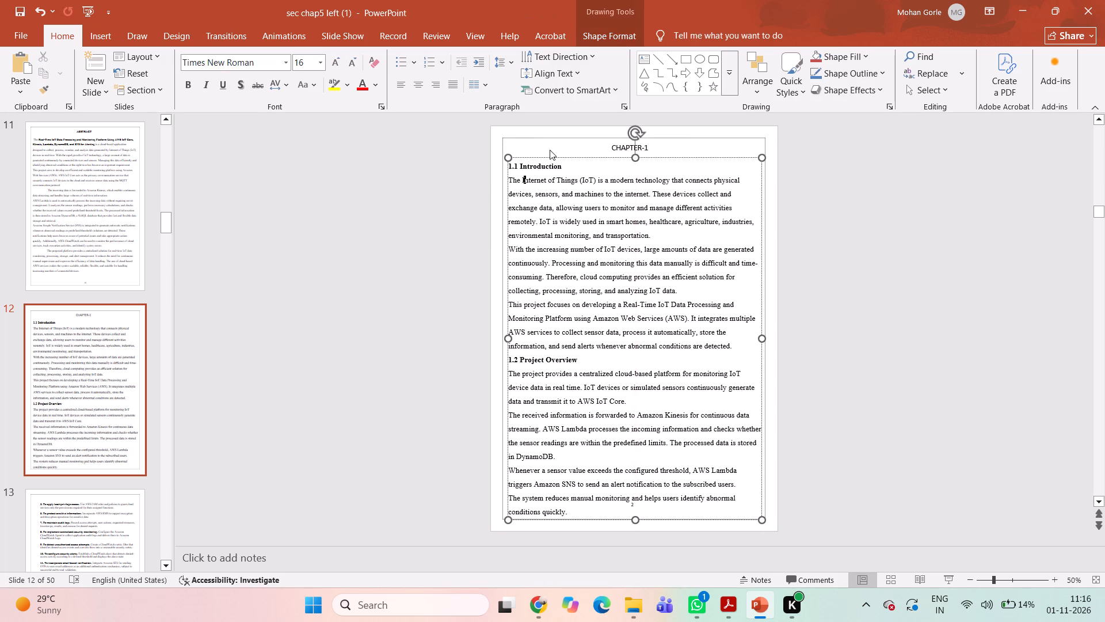
Nudge the 1.1 and 1.2 text box slightly left and up, closer beneath the CHAPTER-1 title.
click(548, 156)
key(Left)
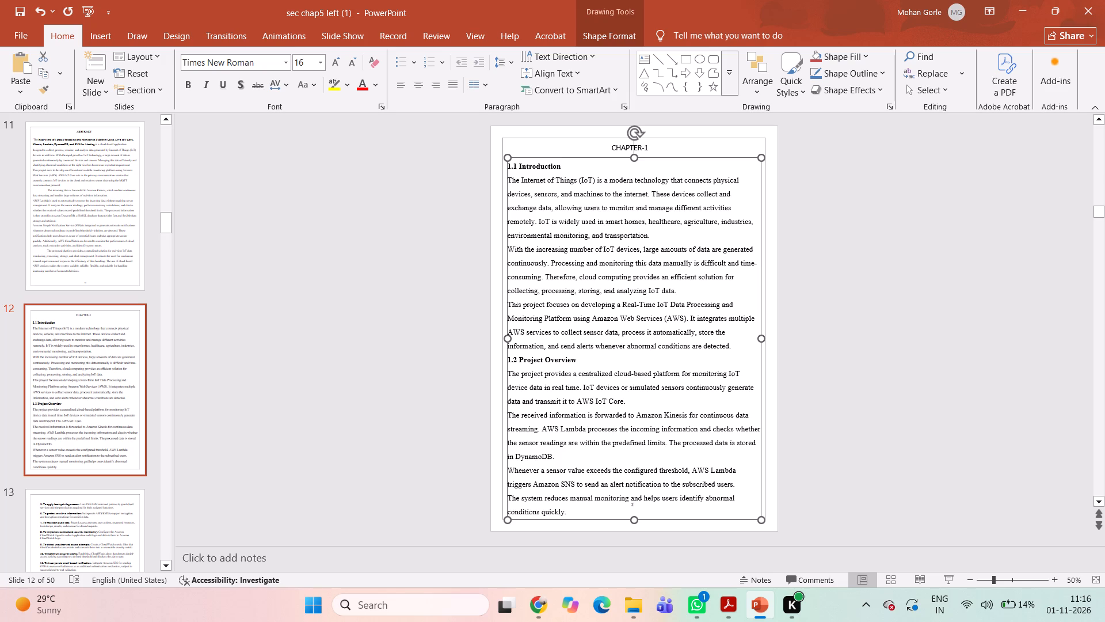
key(Up)
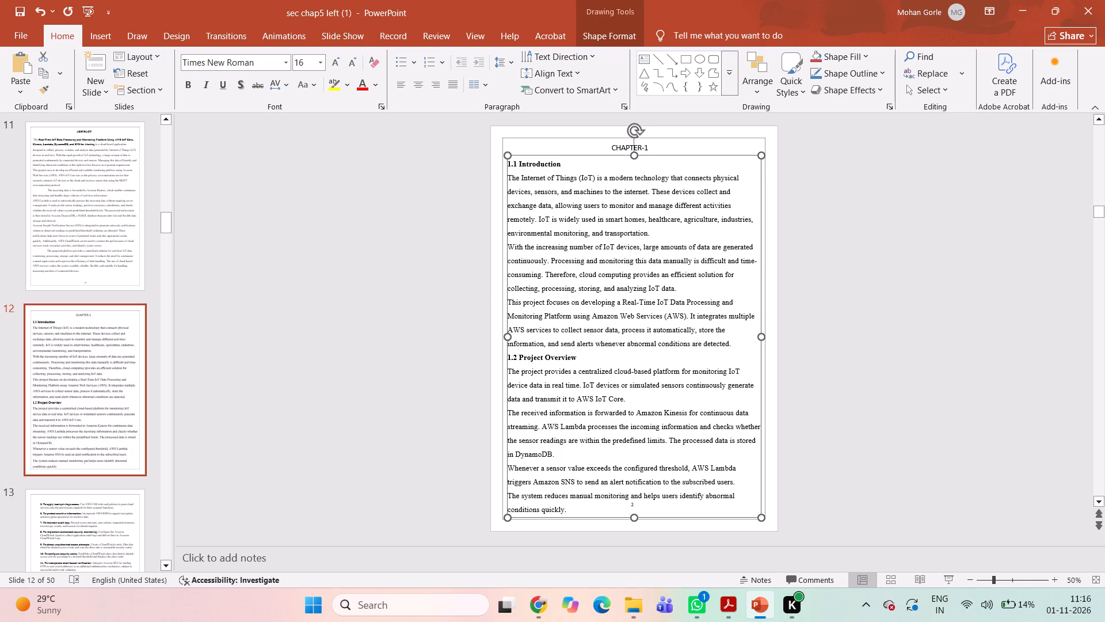
click(414, 195)
Go to slide 13 and look through the following slides of the old report, as far as the CHAPTER-5 pages.
drag(58, 484, 56, 500)
click(56, 500)
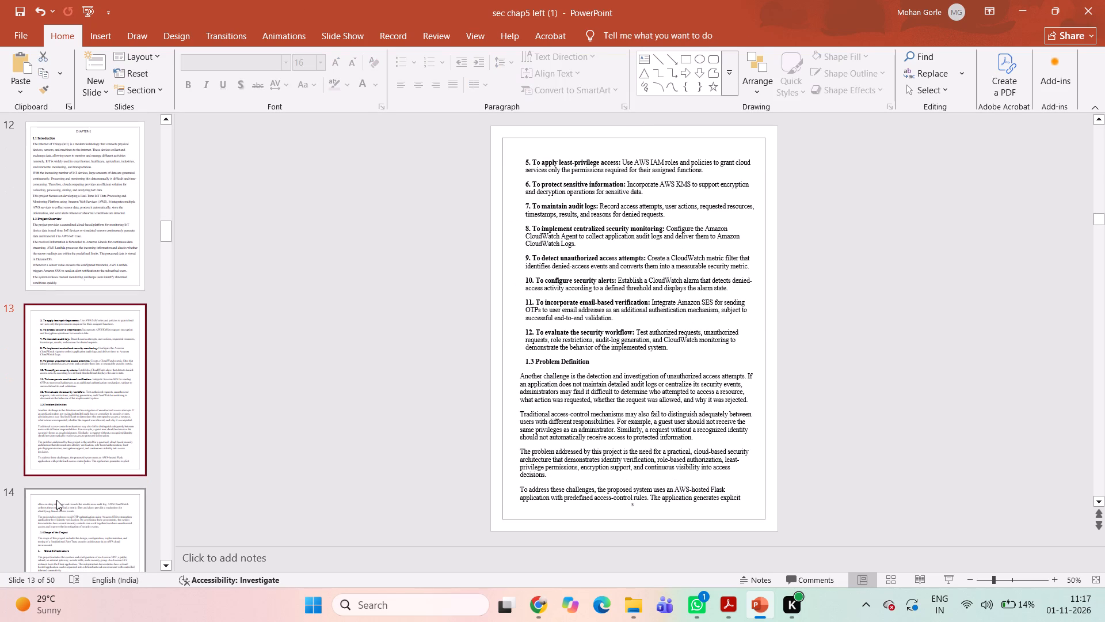
scroll(56, 500, down, 8)
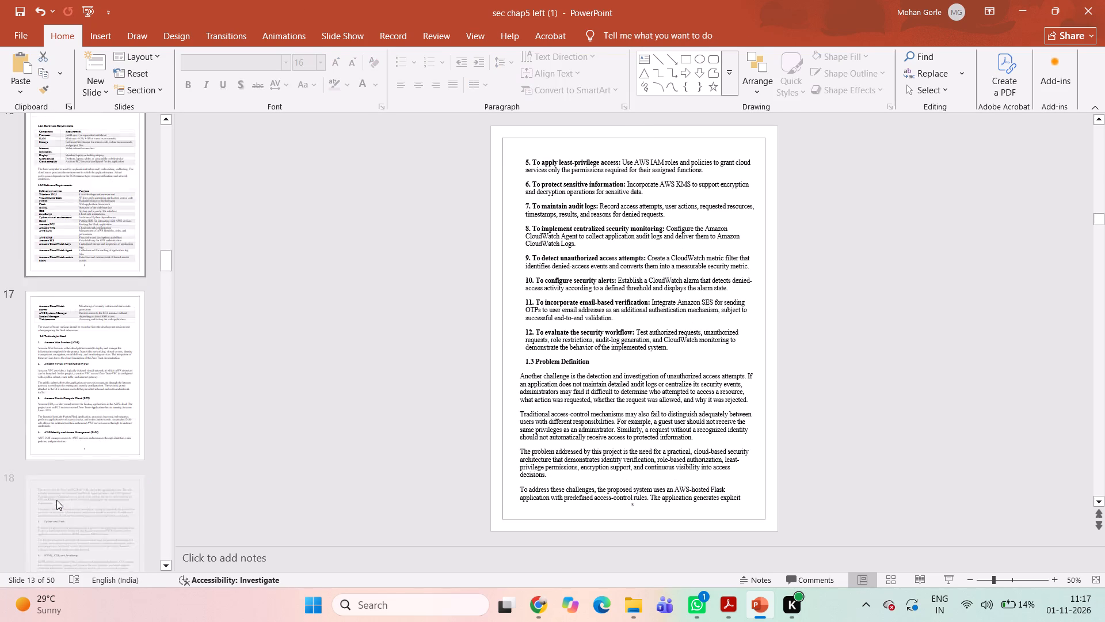
scroll(56, 500, down, 14)
scroll(56, 500, up, 3)
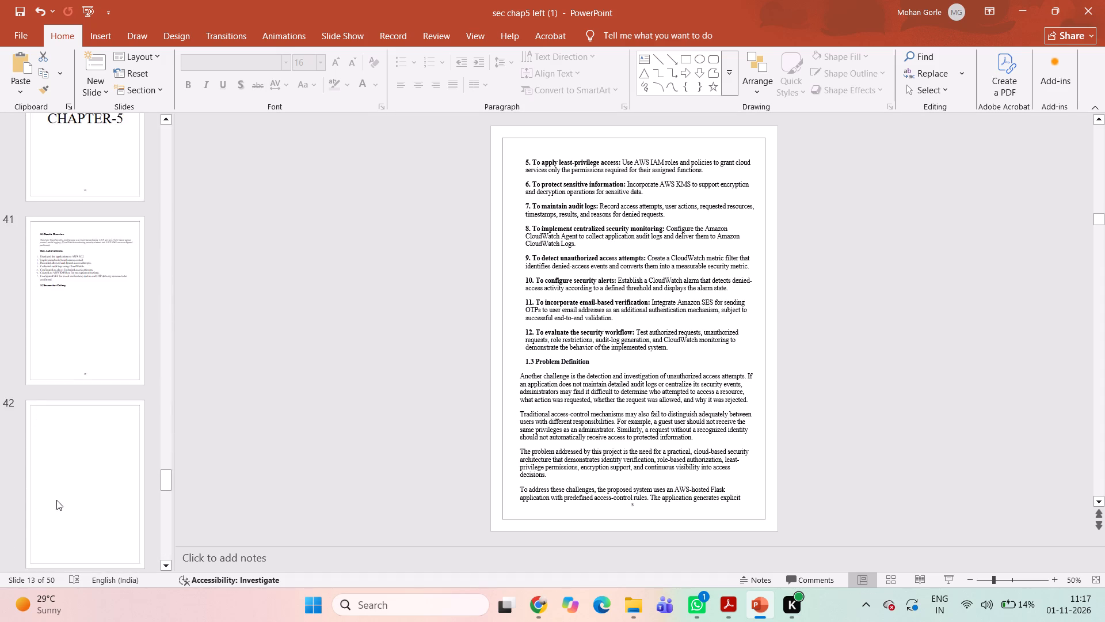
scroll(56, 500, up, 4)
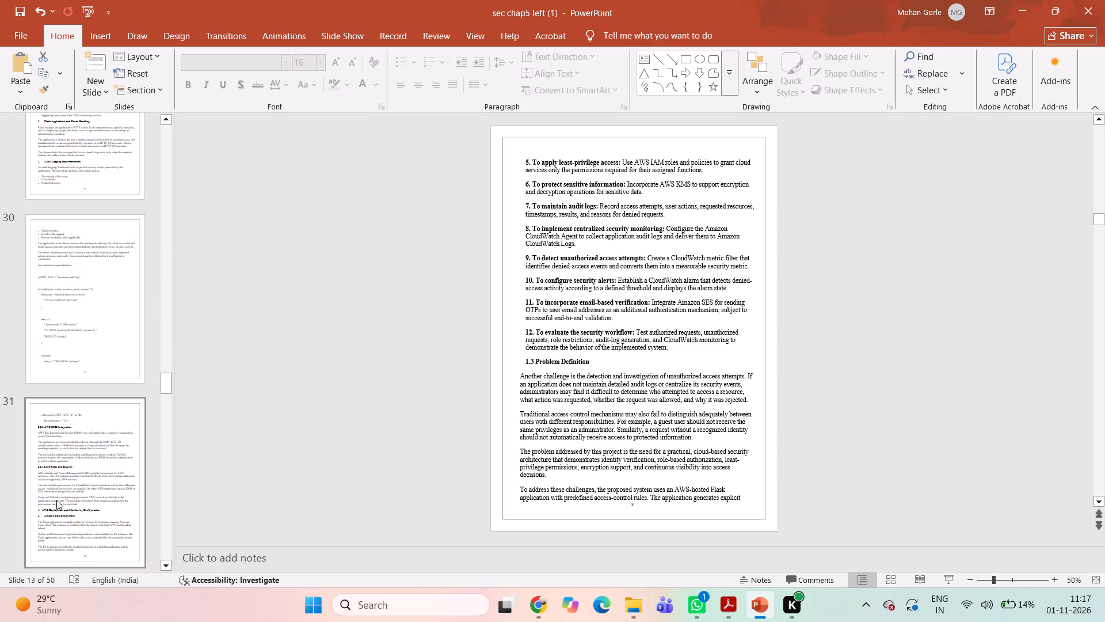
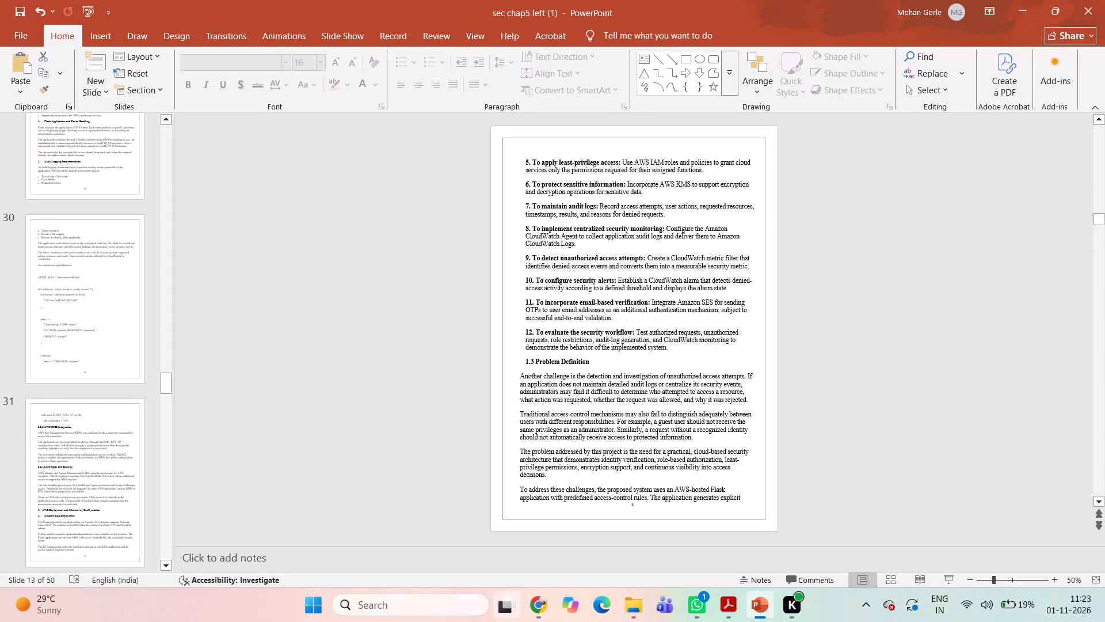
Look back through the slides from the audit-log code on slide 30 to the CHAPTER-1 text on slide 12.
click(100, 304)
key(Up)
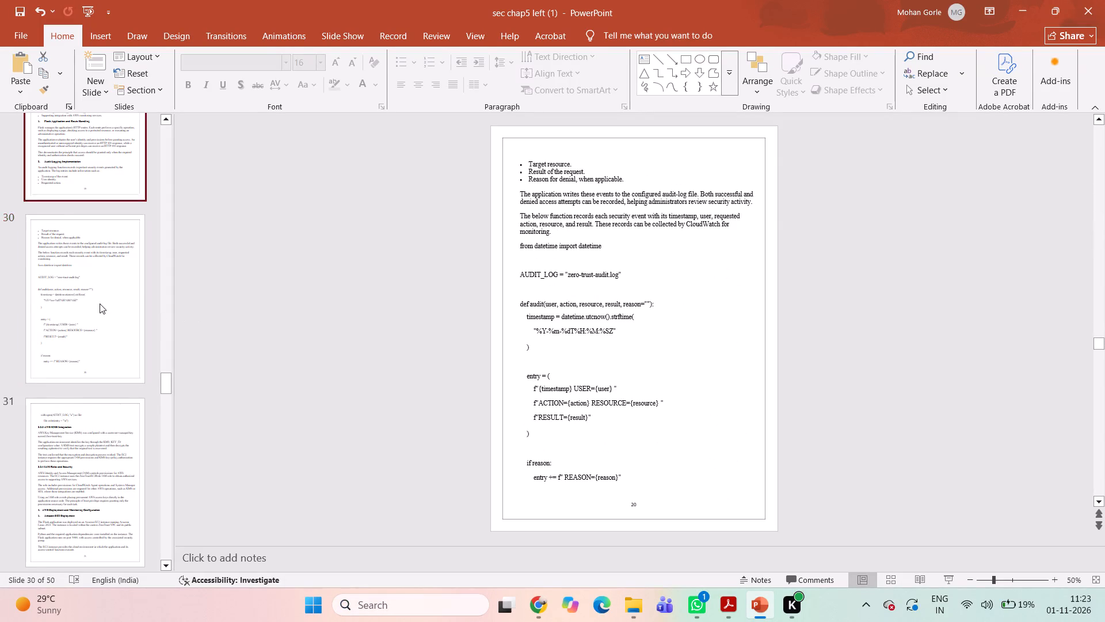
key(Up)
key(Up)
key(Up)
key(Up)
key(Up)
key(Up)
key(Up)
key(Up)
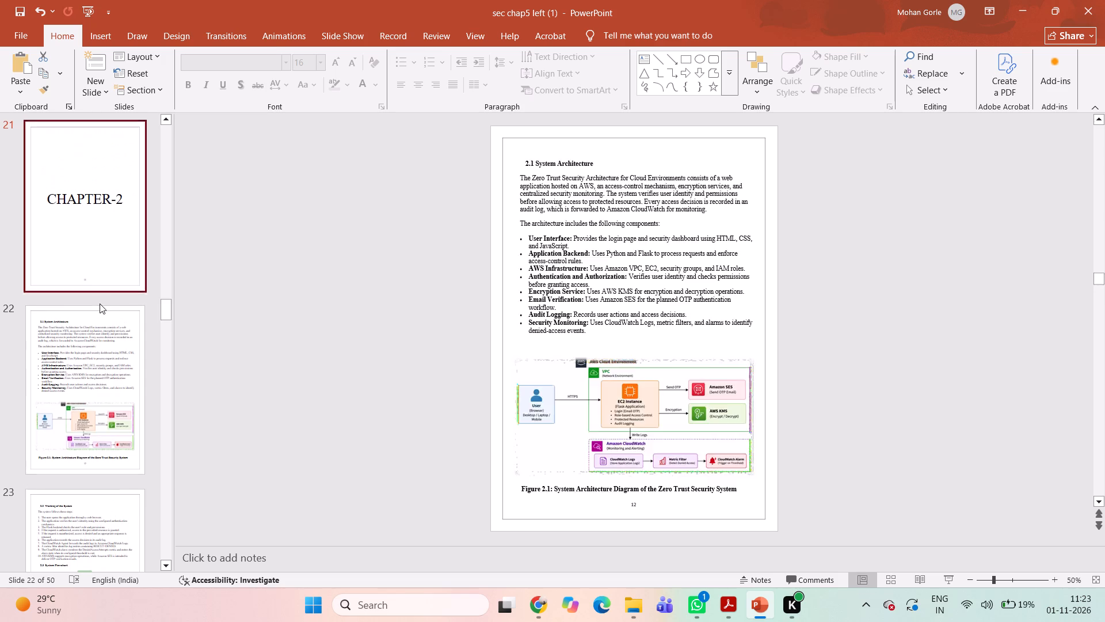
key(Up)
key(Up)
key(Up)
key(Up)
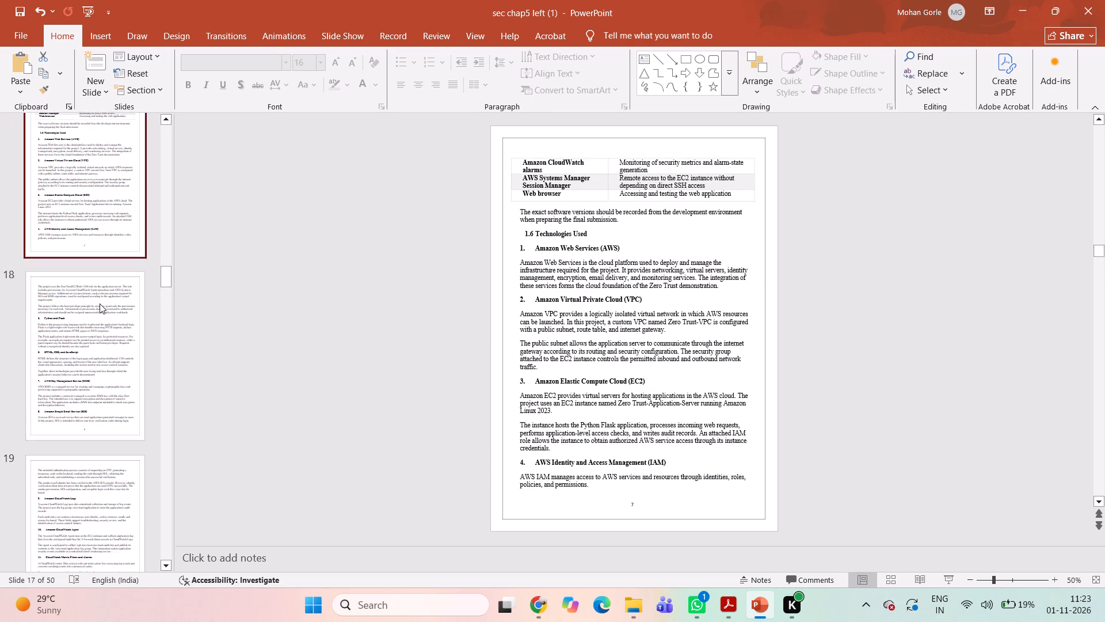
key(Up)
key(Up)
key(Up)
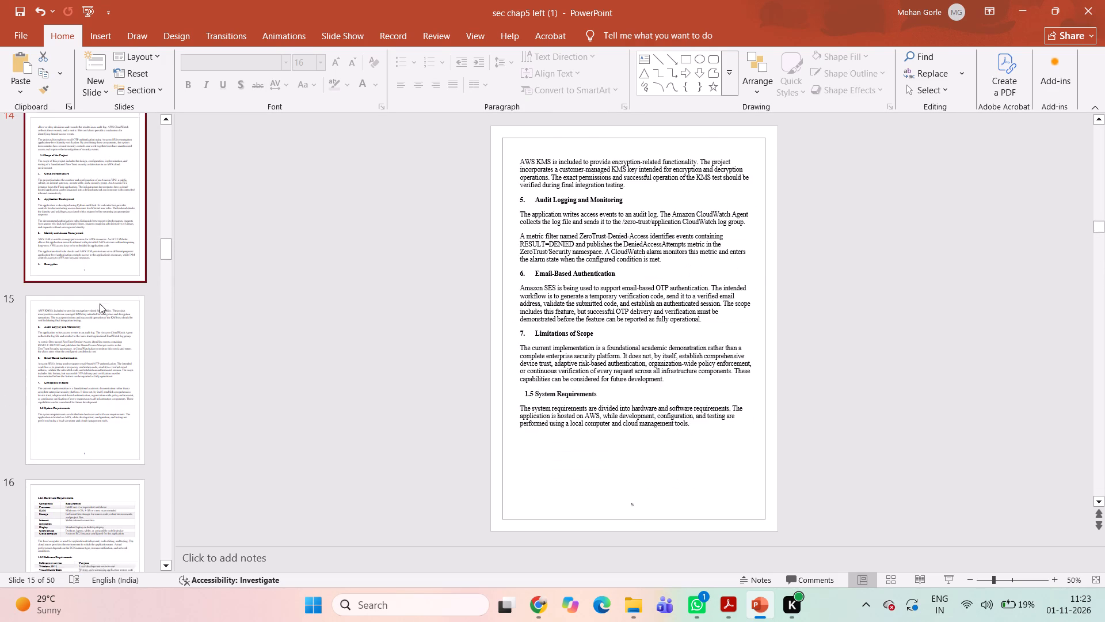
key(Up)
key(Up)
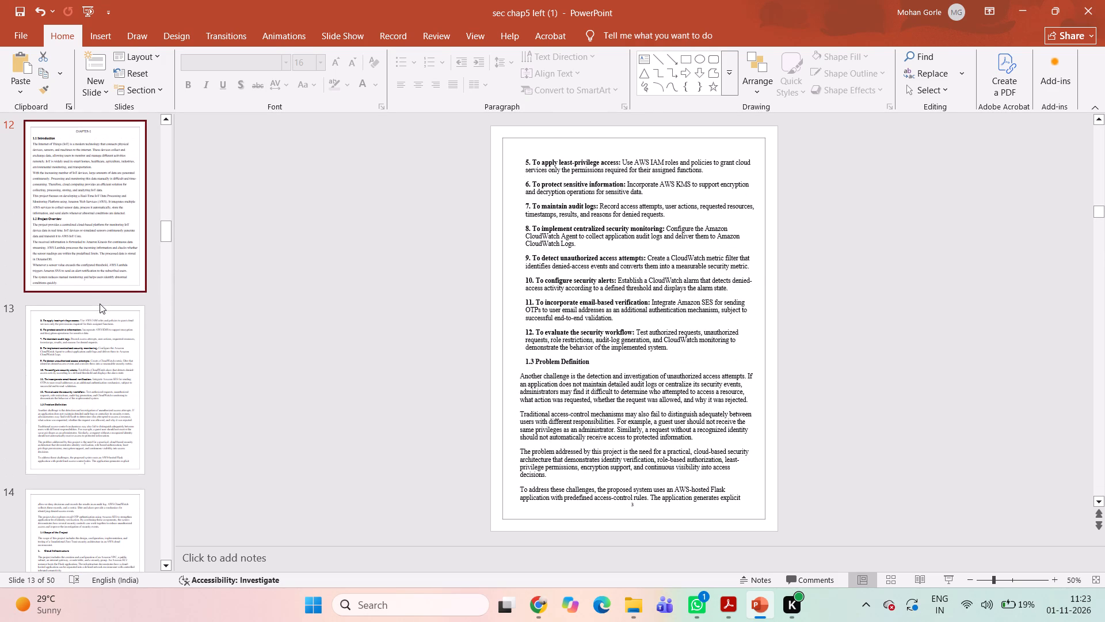
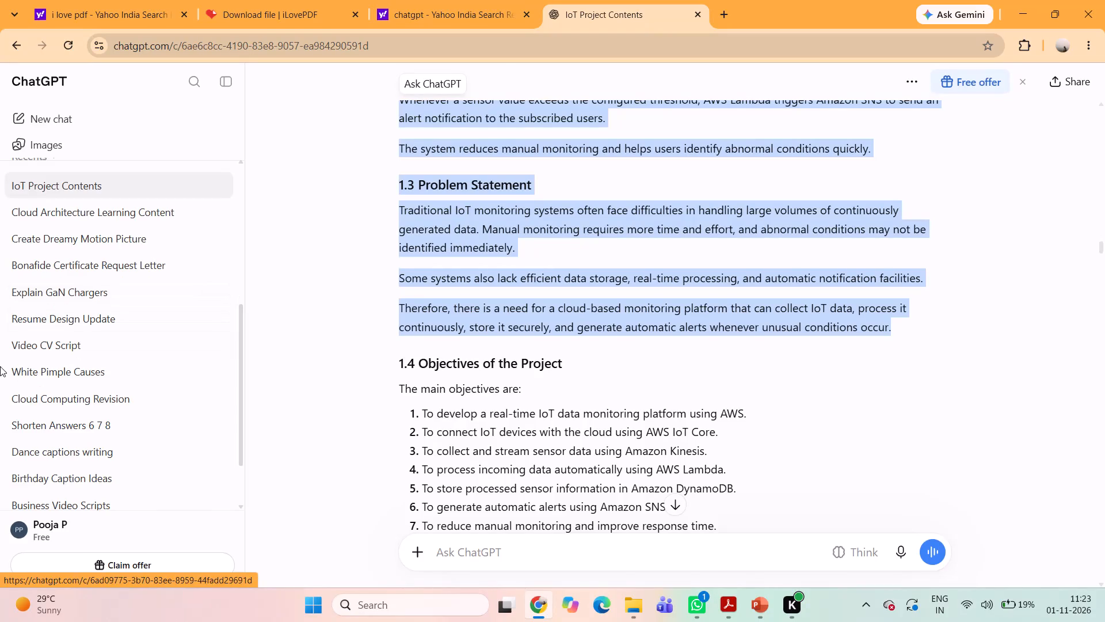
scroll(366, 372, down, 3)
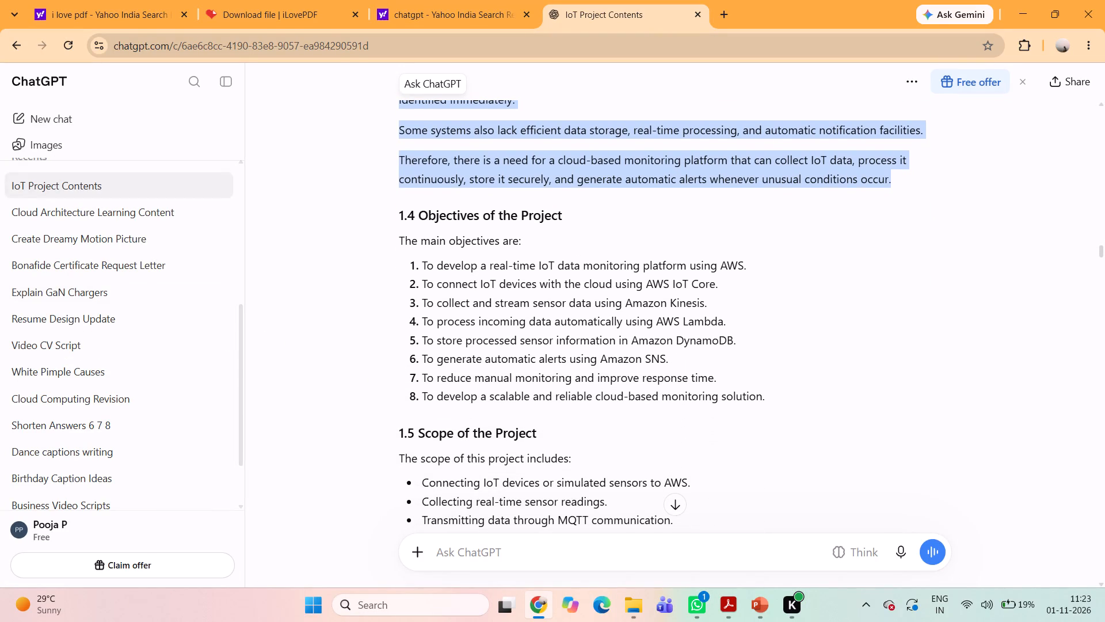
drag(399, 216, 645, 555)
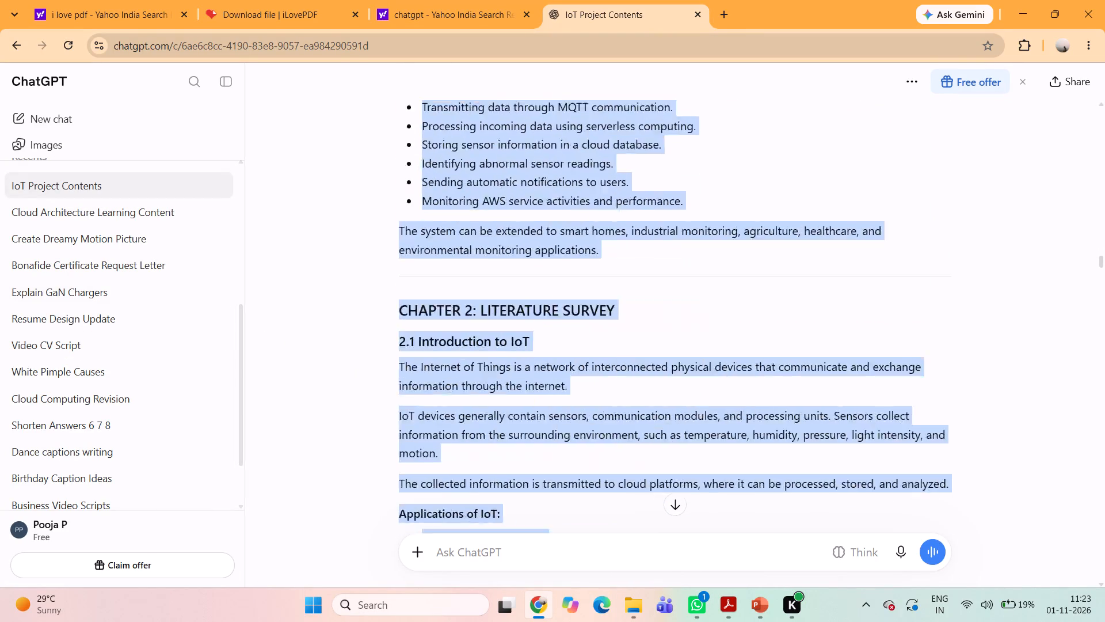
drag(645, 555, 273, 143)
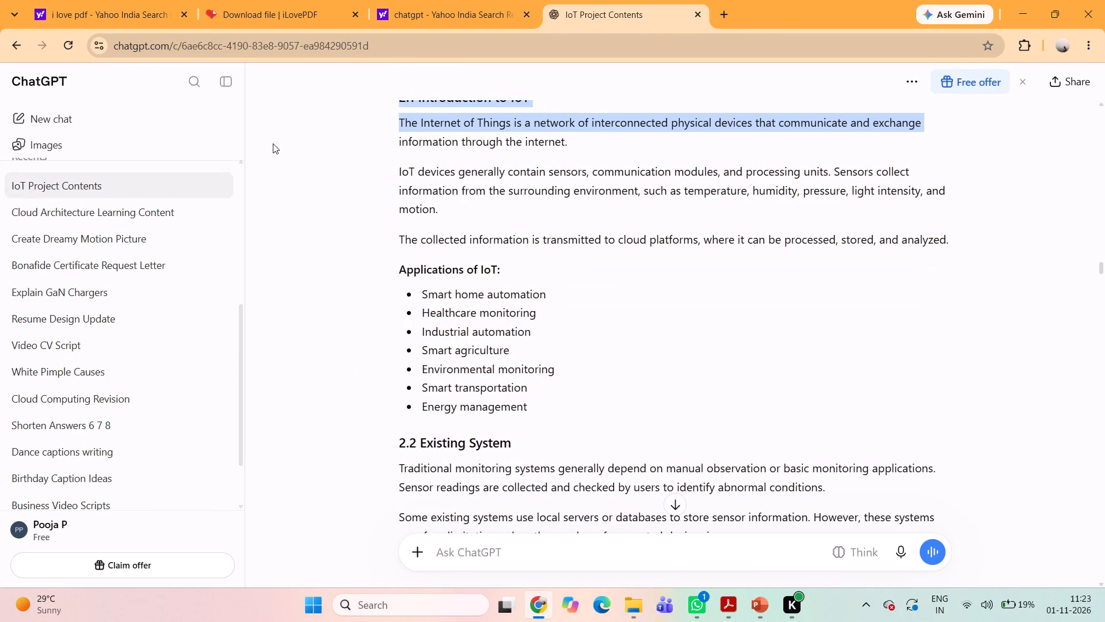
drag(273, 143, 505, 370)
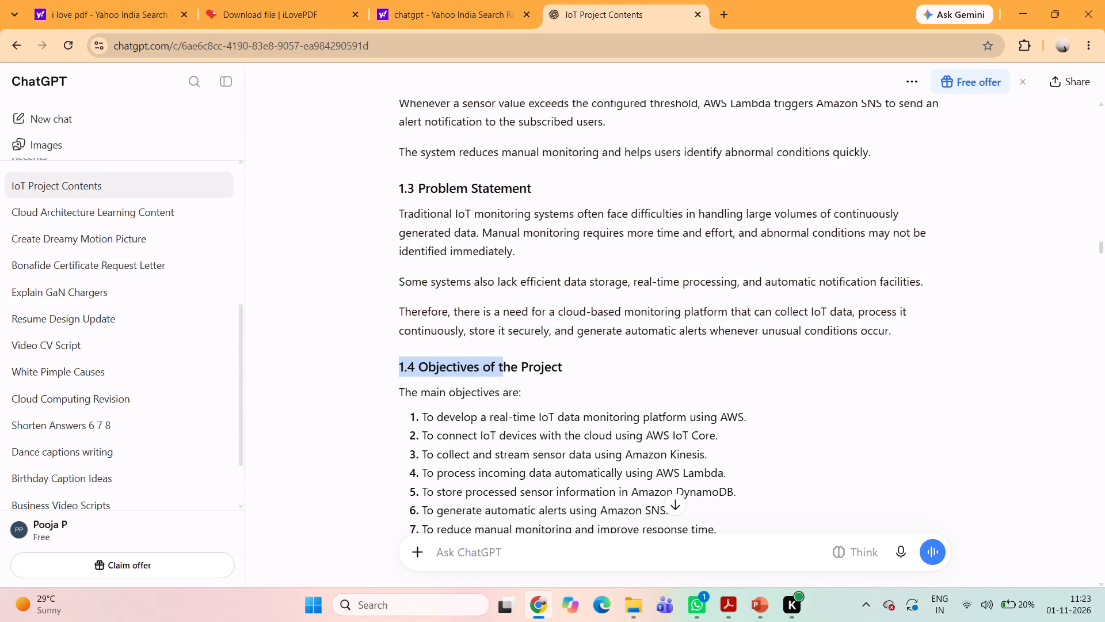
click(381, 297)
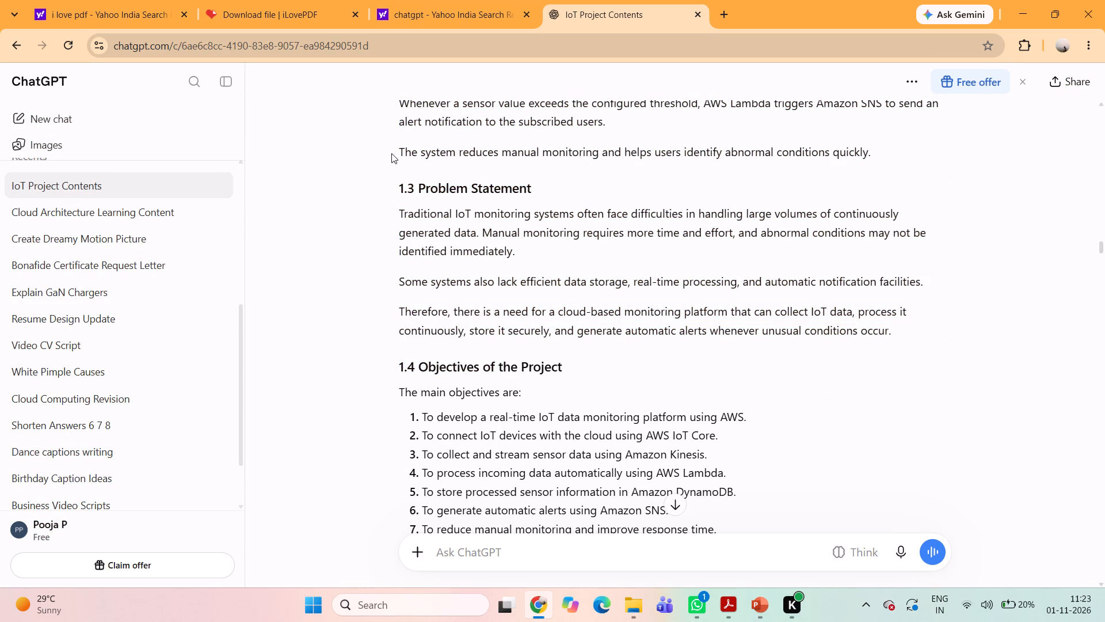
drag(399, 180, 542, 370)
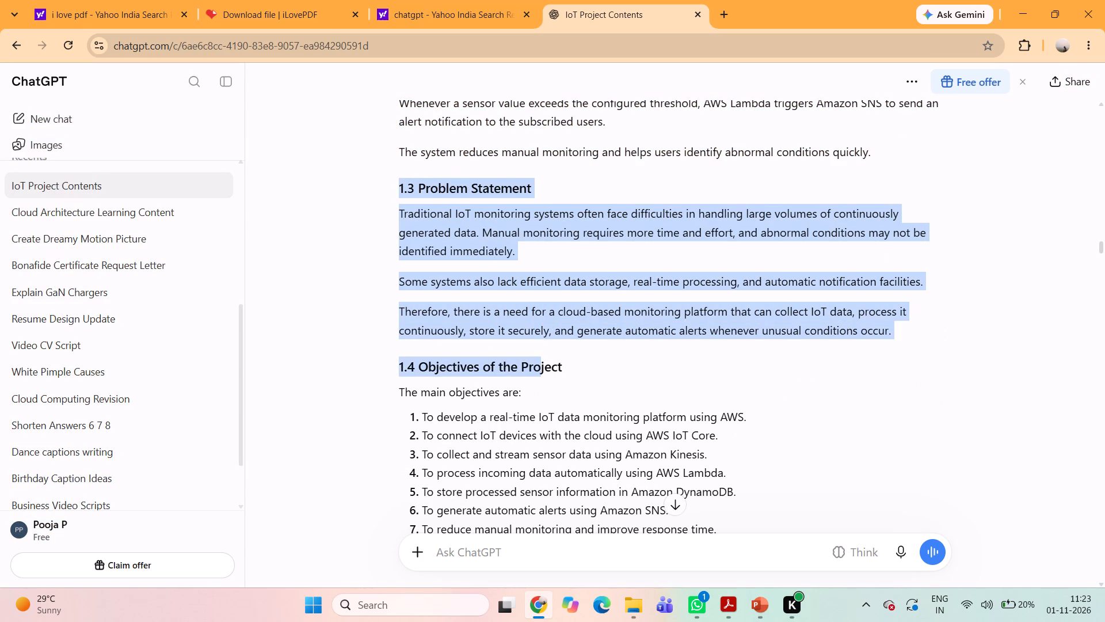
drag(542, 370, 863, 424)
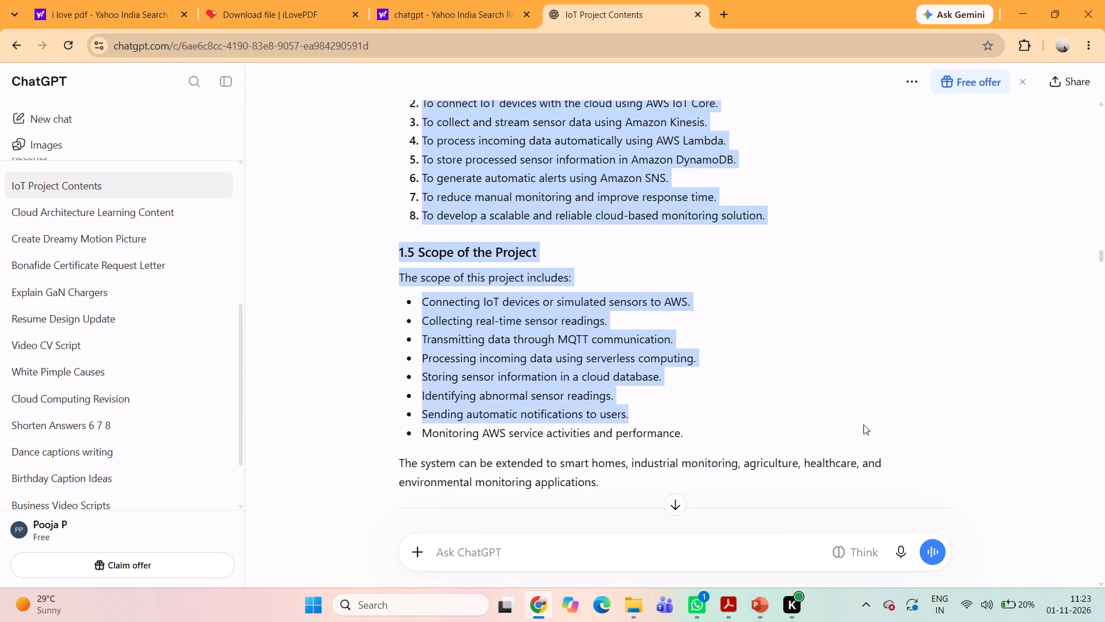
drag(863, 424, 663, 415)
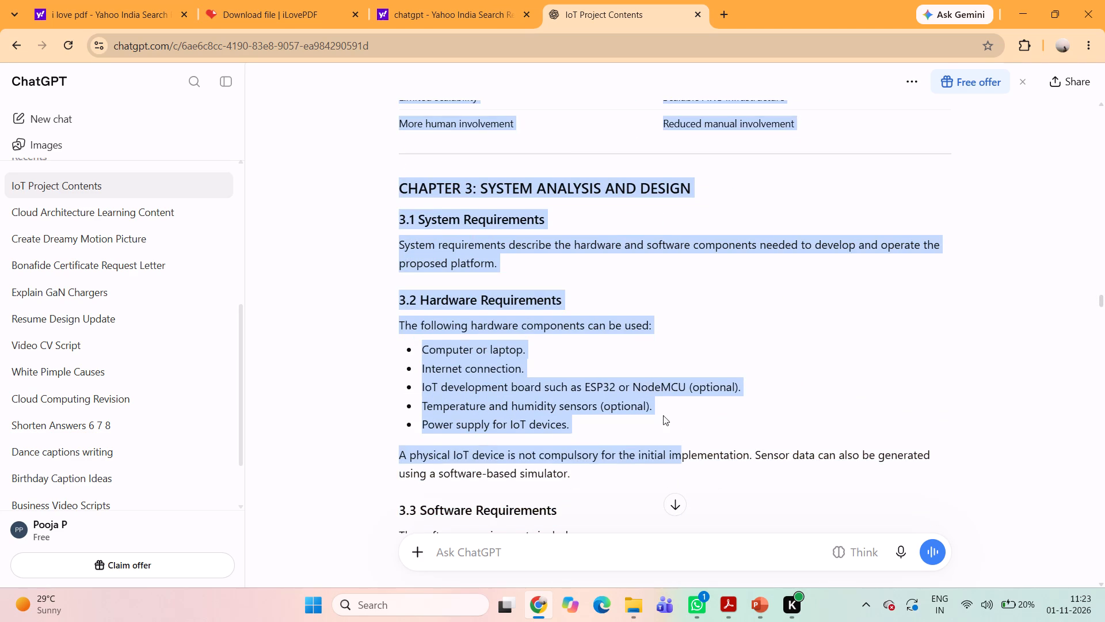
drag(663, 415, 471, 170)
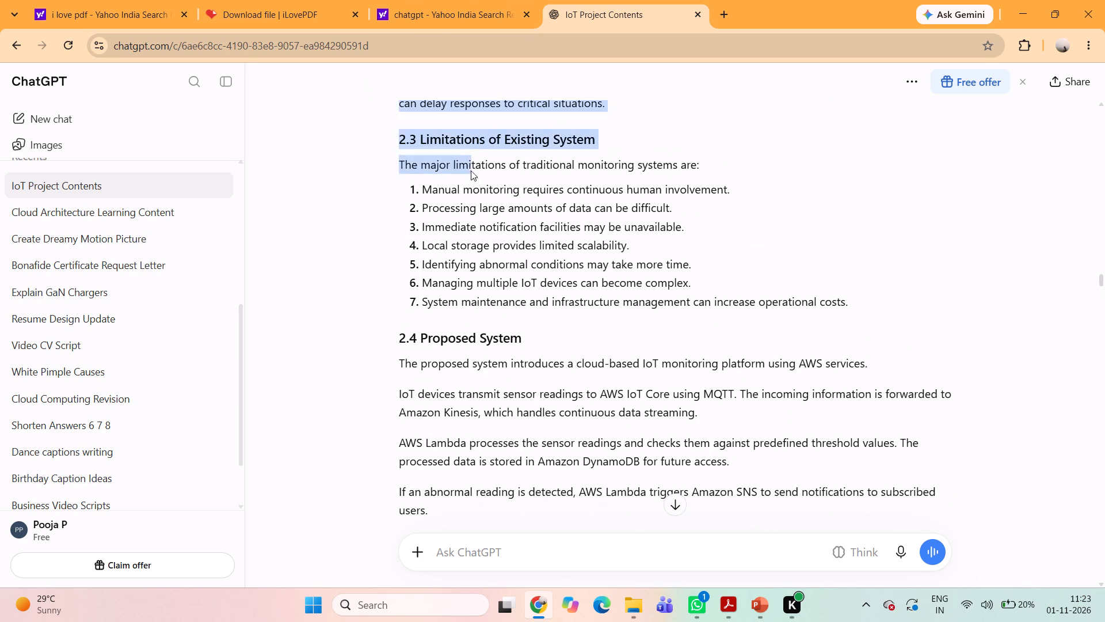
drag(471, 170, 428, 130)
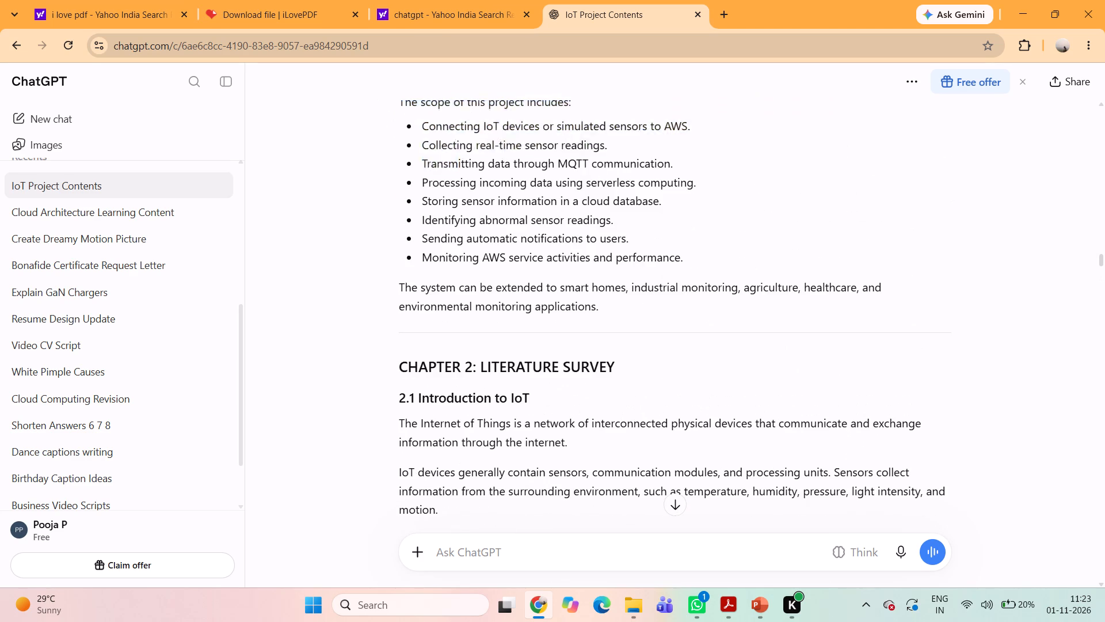
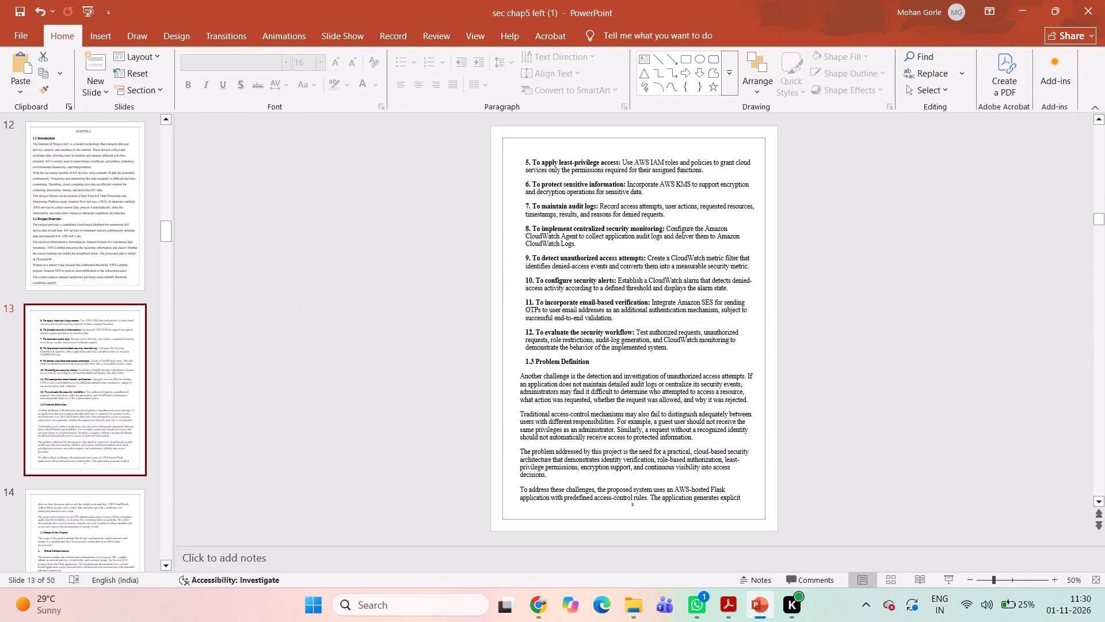
drag(744, 500, 525, 156)
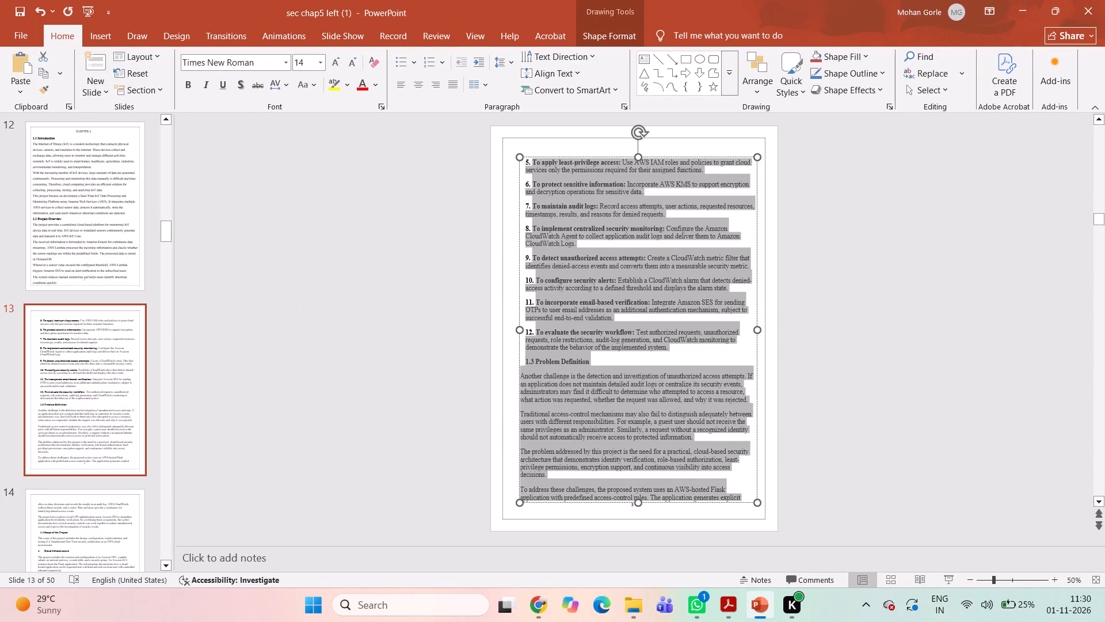
drag(525, 156, 514, 160)
key(ctrl+v)
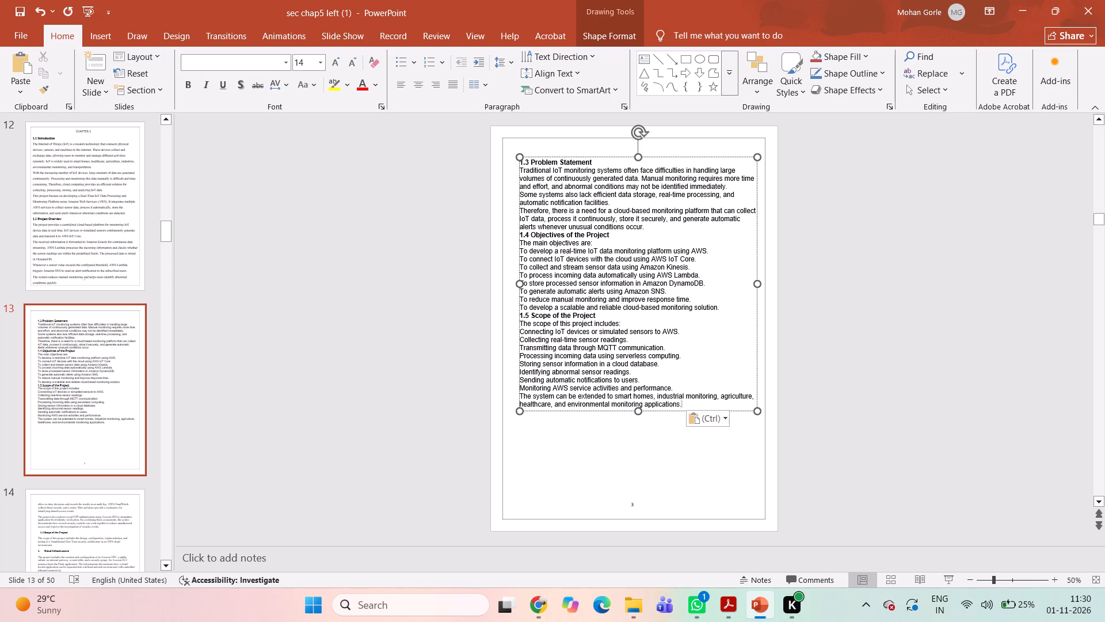
Format all the pasted text on slide 13 in Times New Roman with wider line spacing.
drag(685, 406, 463, 151)
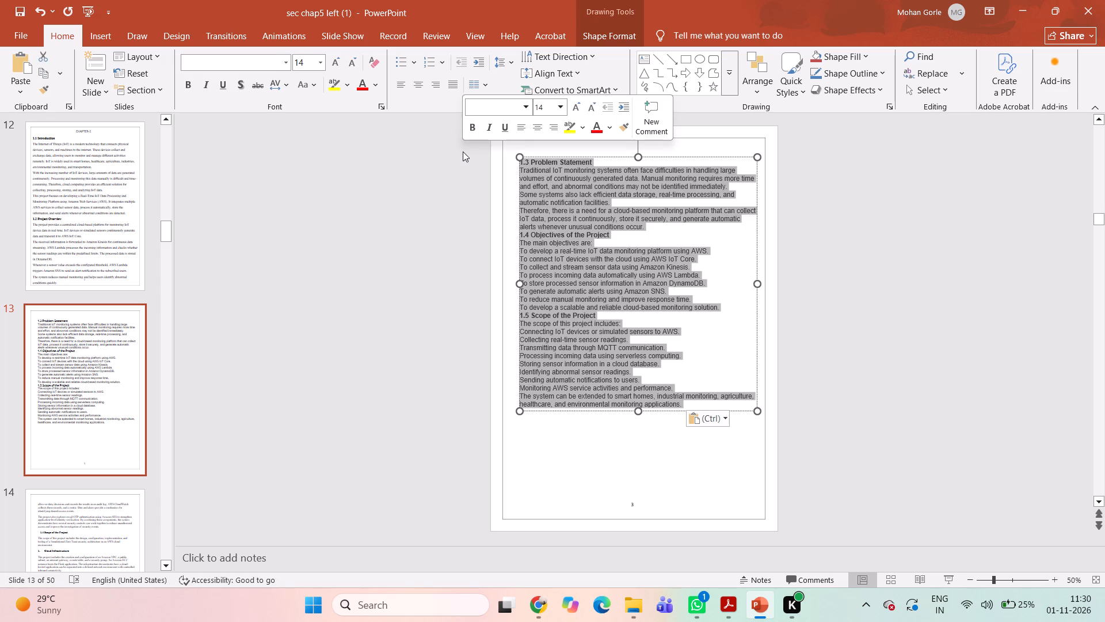
click(490, 106)
text(tim)
key(Return)
key(Return)
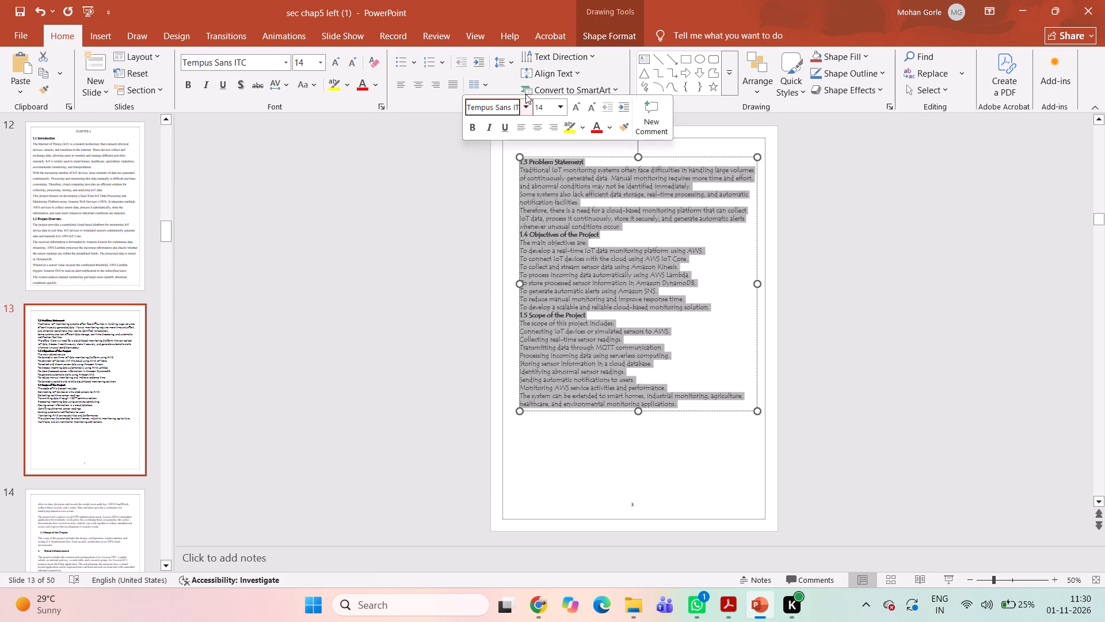
click(509, 68)
click(509, 93)
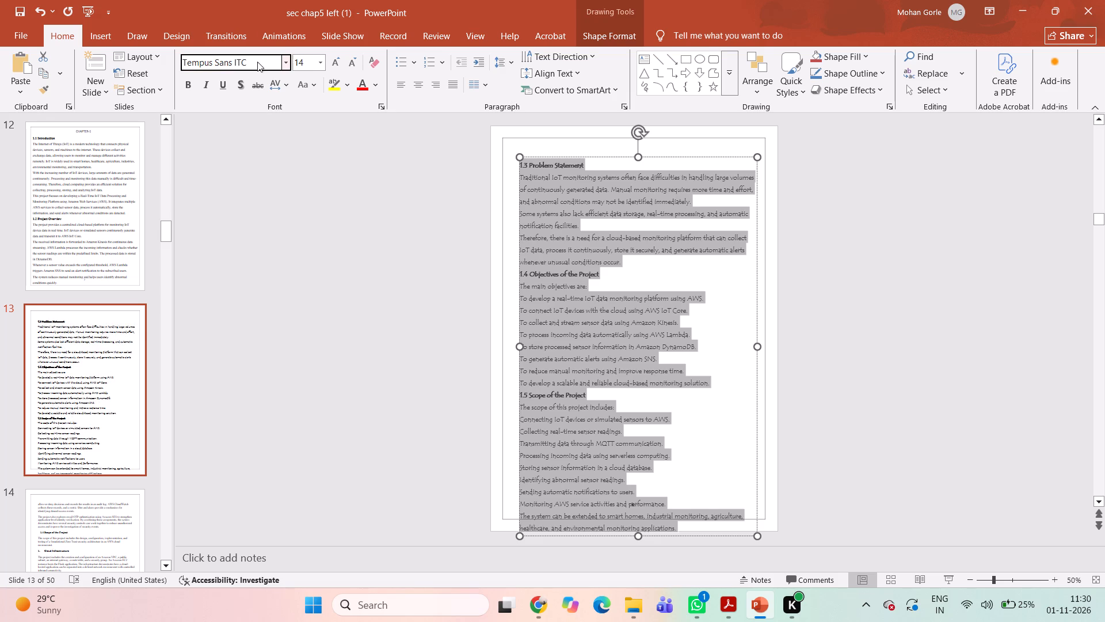
click(257, 62)
text(tim)
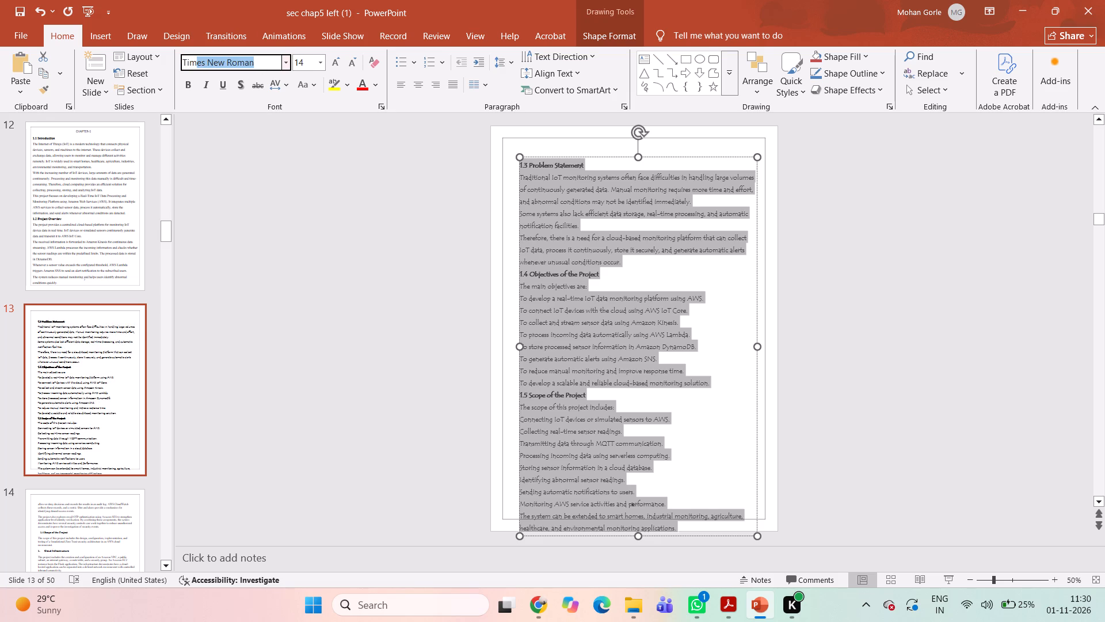
key(Return)
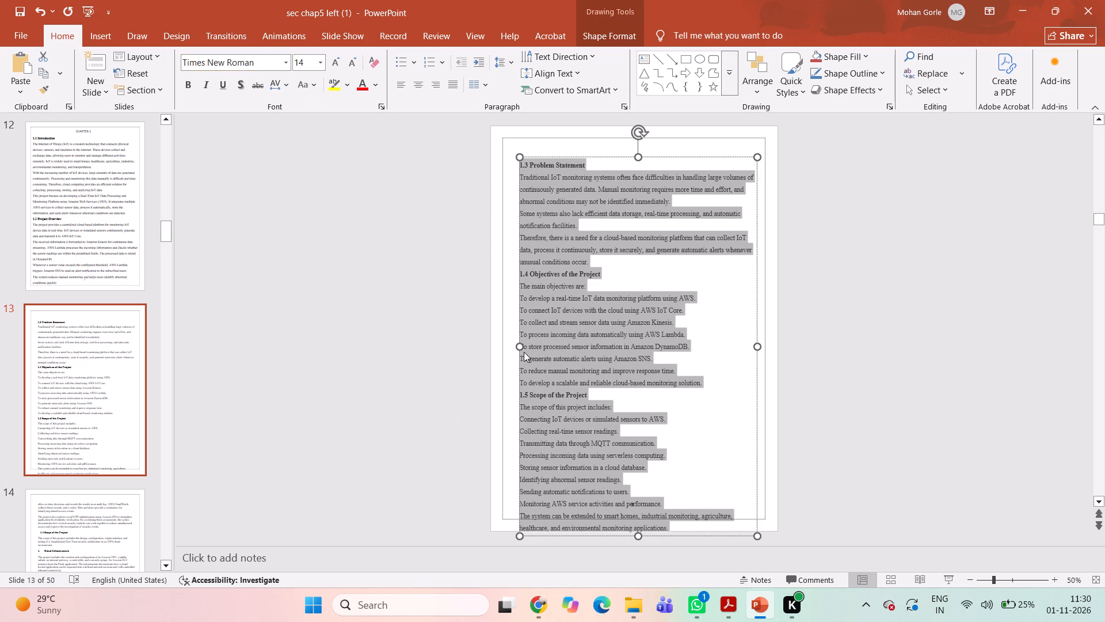
Widen slide 13's text box out to the left page border and move it up so its text fits inside the border.
drag(520, 347, 509, 349)
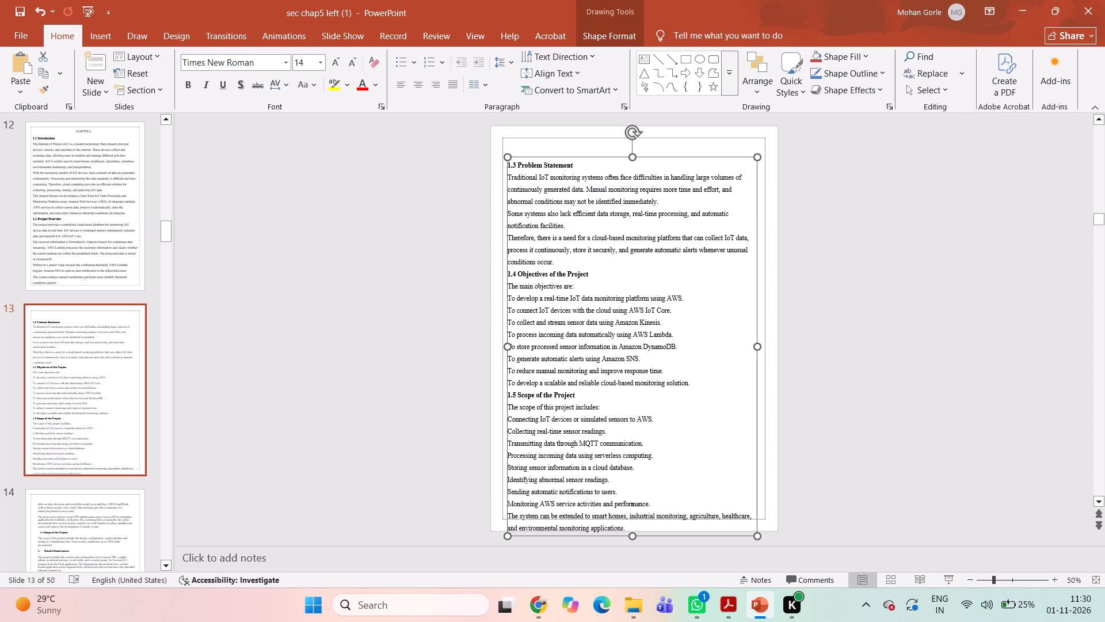
click(581, 156)
key(Up)
key(Up)
key(Up)
key(Up)
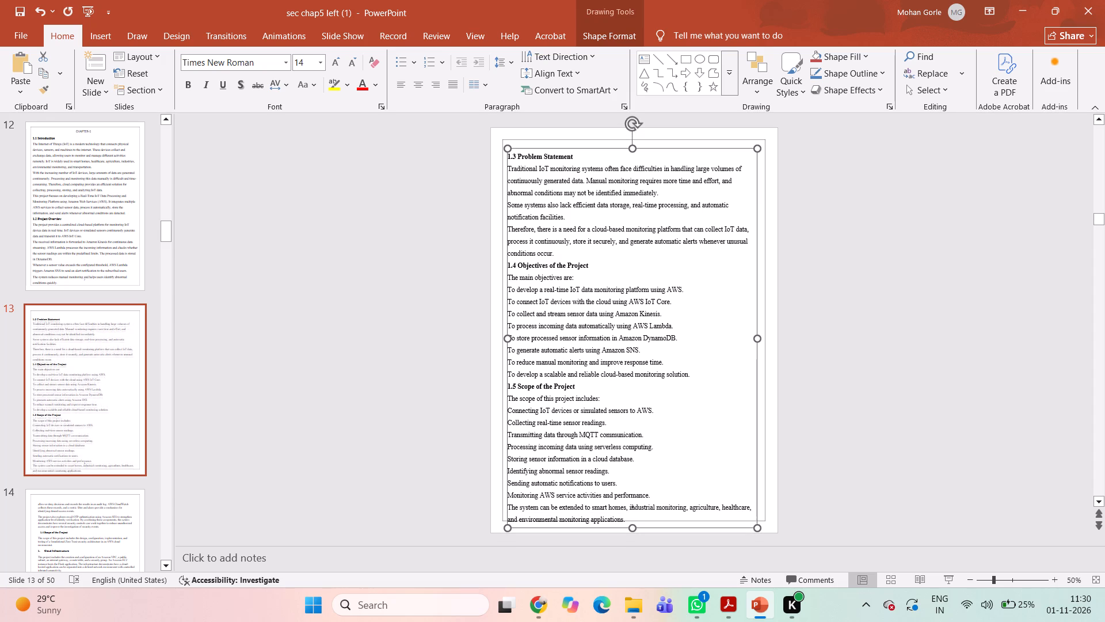
key(Up)
click(581, 156)
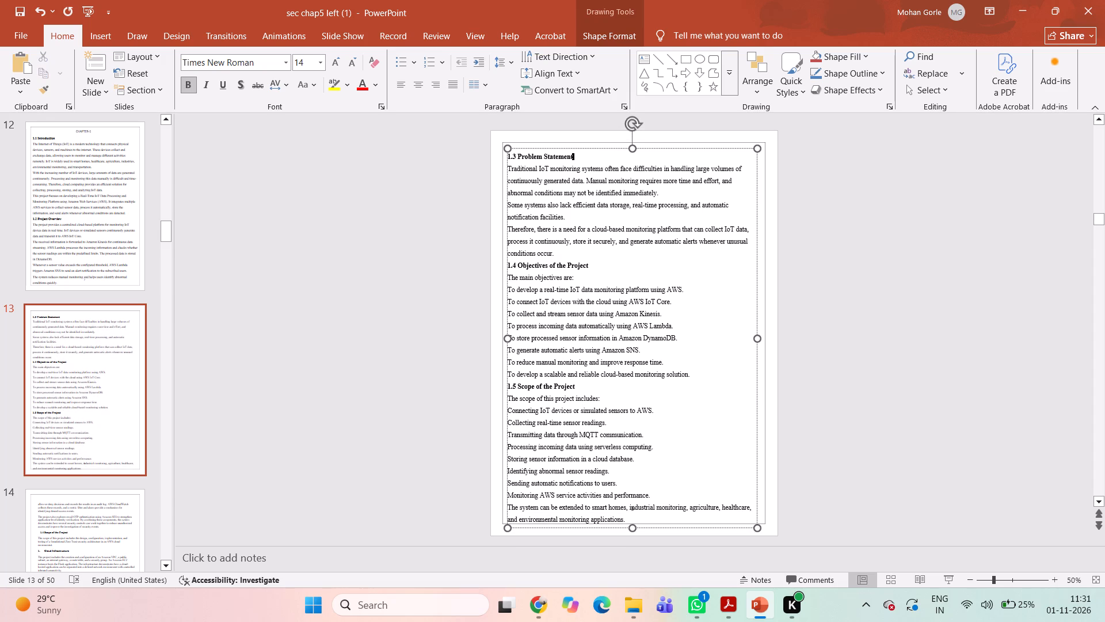
click(428, 234)
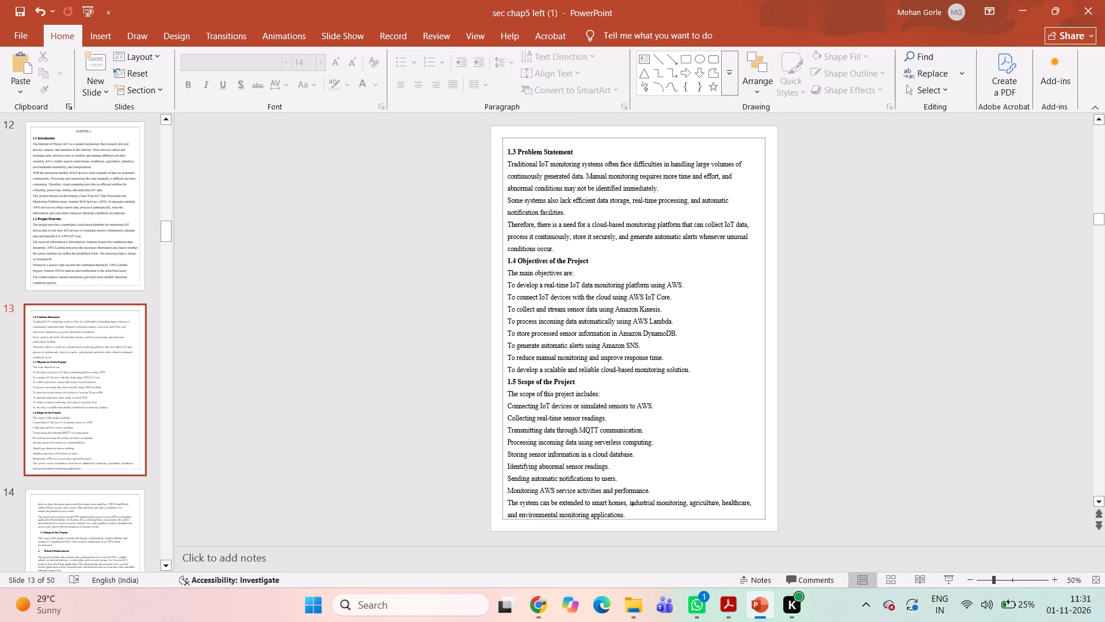
Delete the final paragraphs of 1.5, from "Monitoring AWS service activities and performance" to the end of the text.
drag(508, 488, 651, 534)
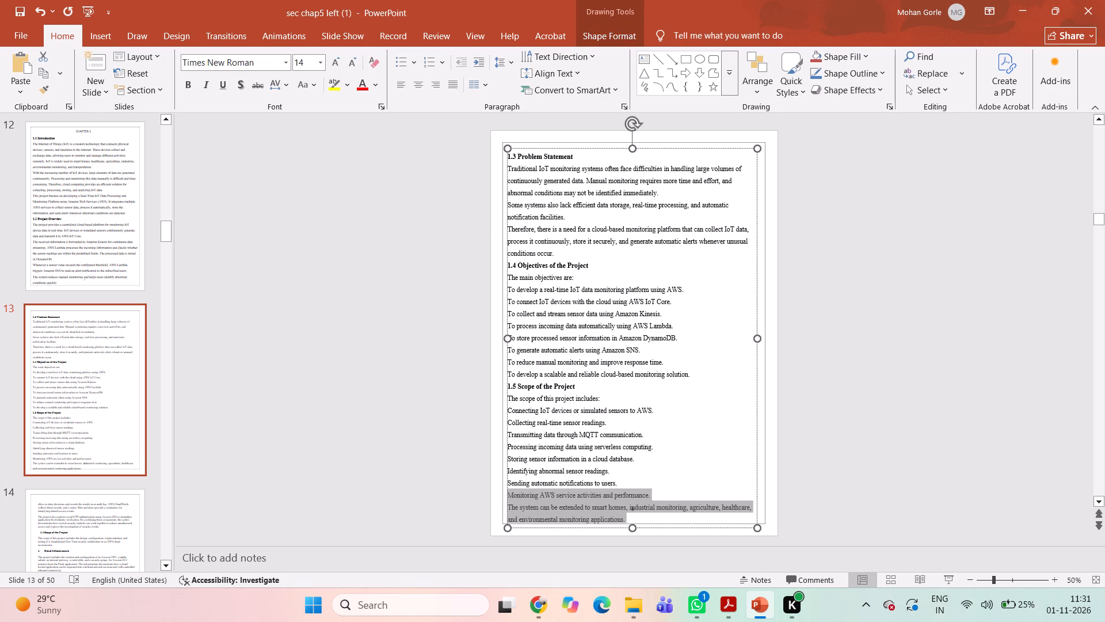
drag(651, 534, 653, 533)
key(BackSpace)
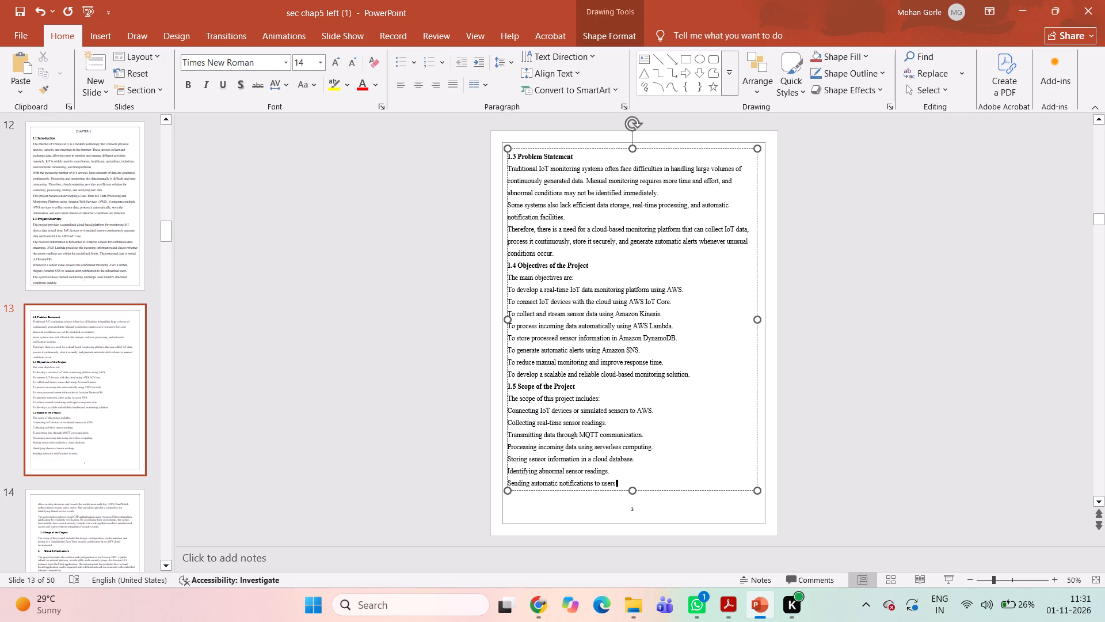
Insert a blank line before the 1.5 Scope of the Project heading and another before 1.4 Objectives of the Project.
click(703, 377)
key(Return)
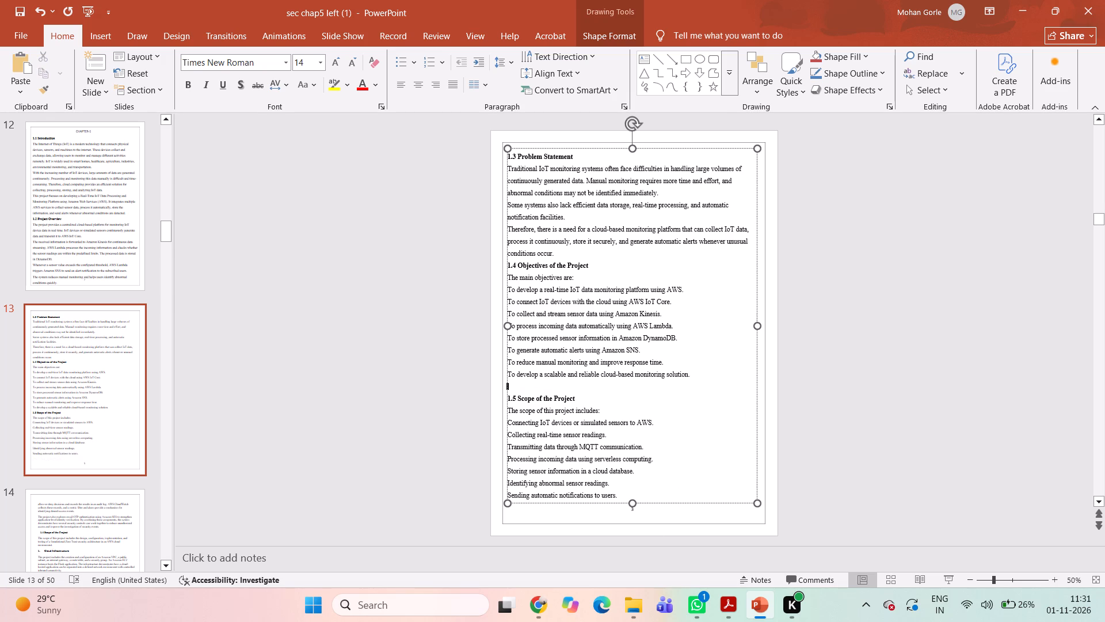
click(666, 251)
key(Return)
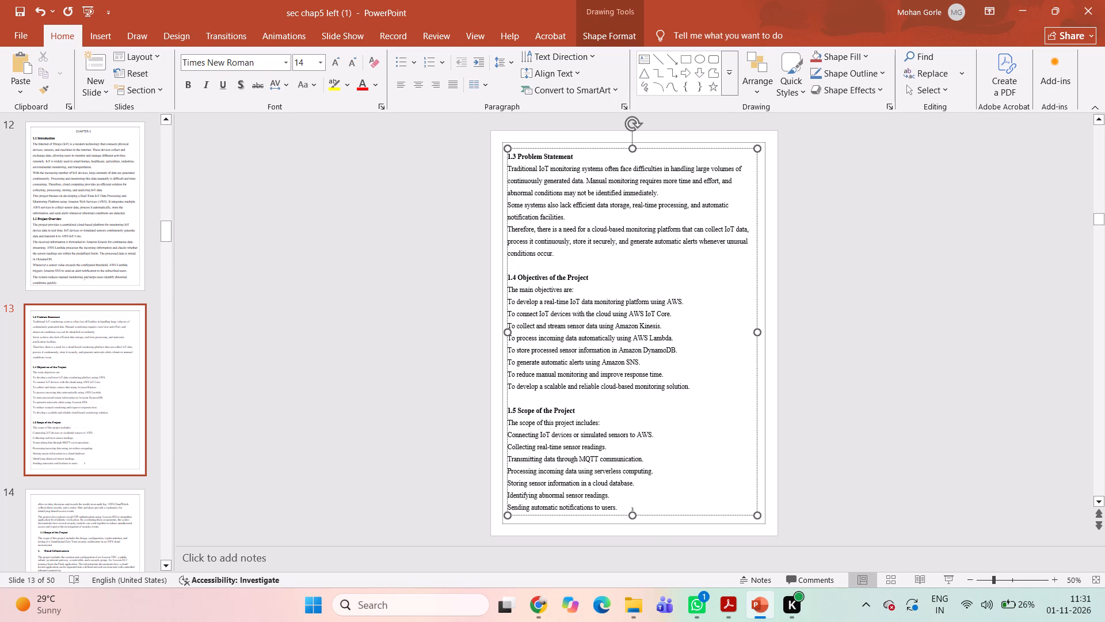
click(337, 373)
Apply bullets to all lines under 1.4 Objectives of the Project and under 1.5 Scope of the Project.
drag(698, 378, 509, 291)
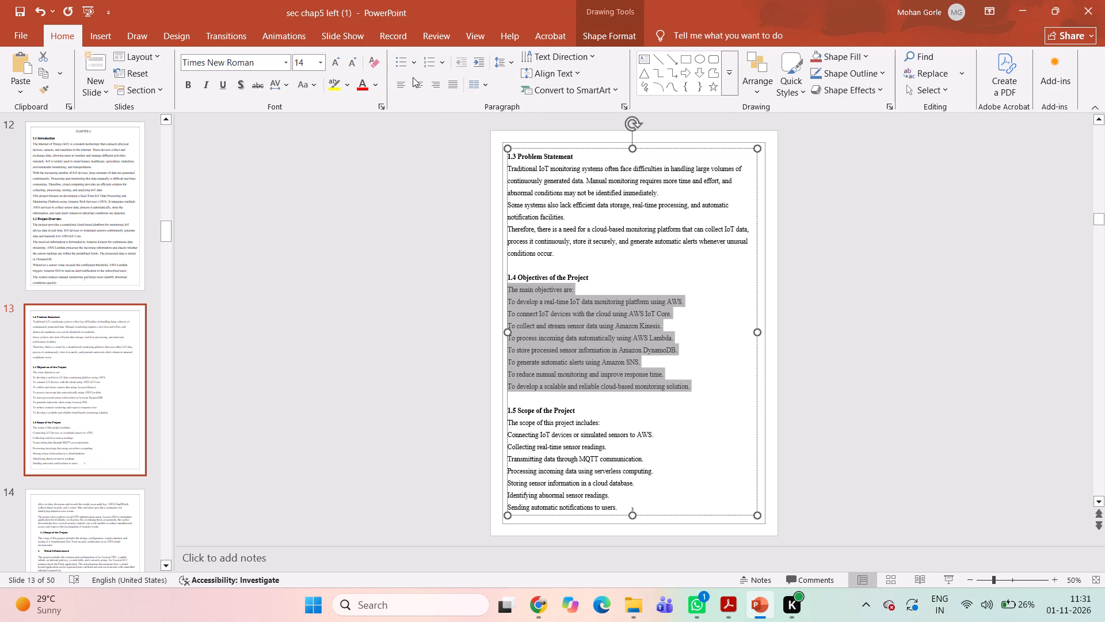
click(402, 68)
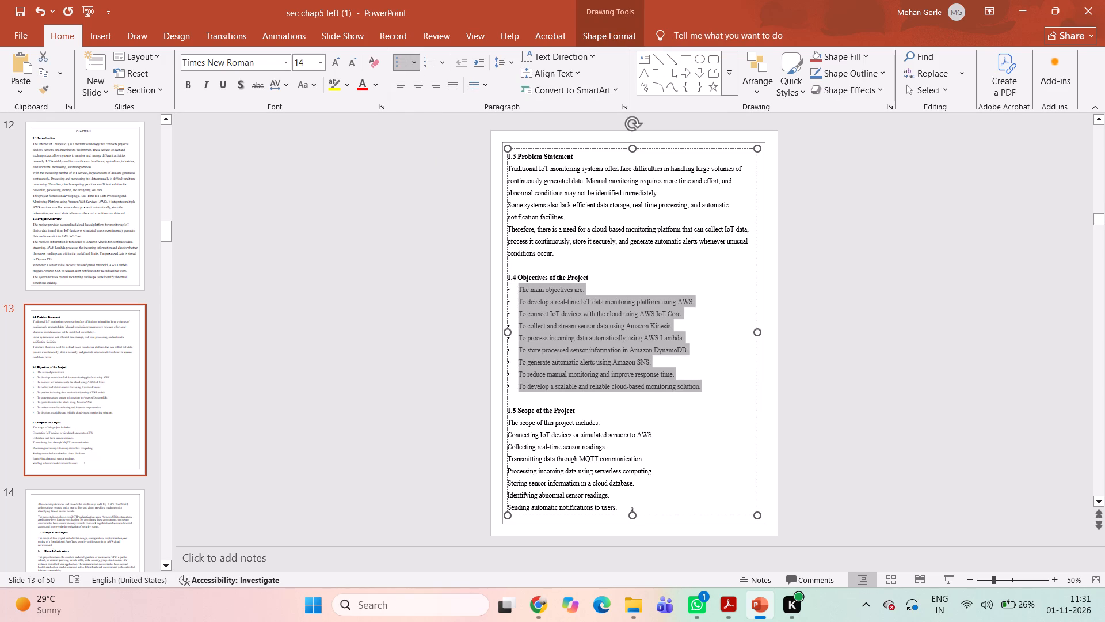
drag(644, 506, 501, 431)
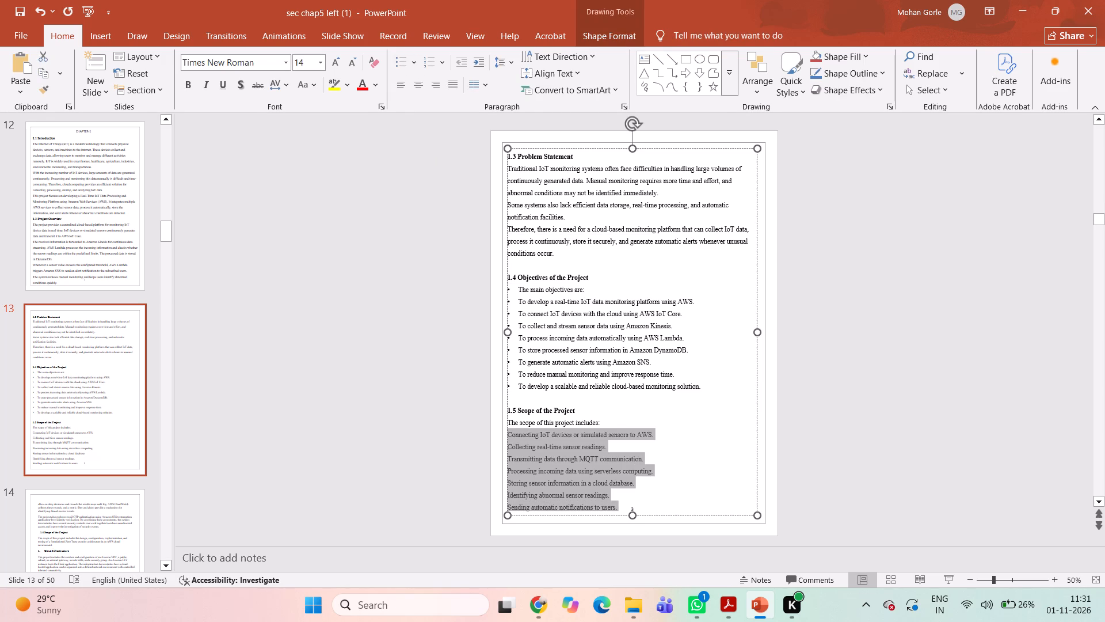
drag(501, 431, 505, 424)
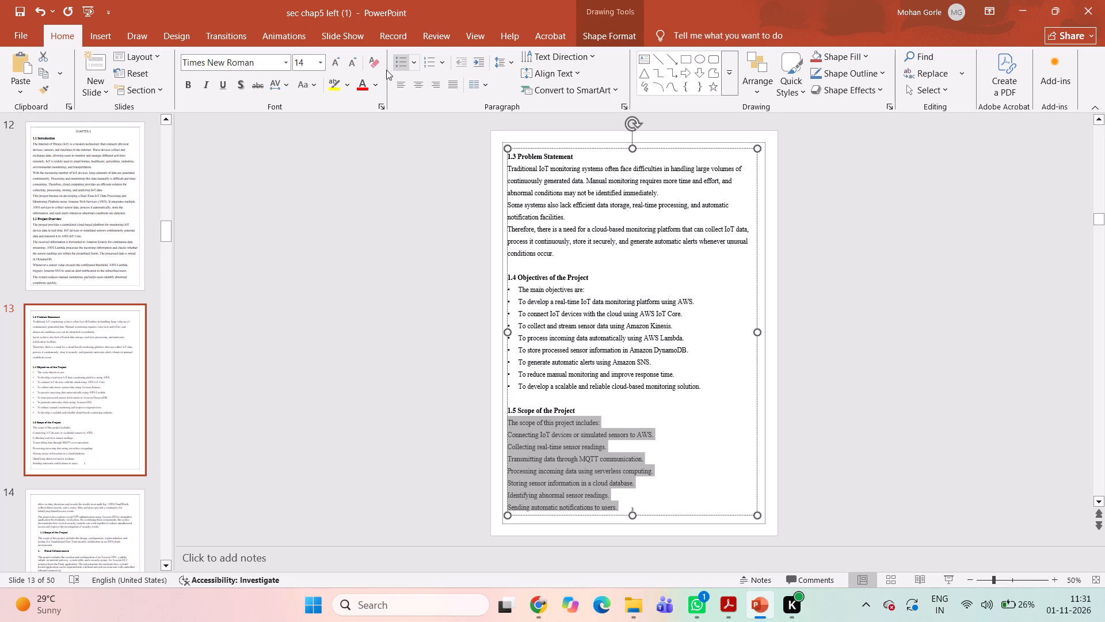
click(398, 66)
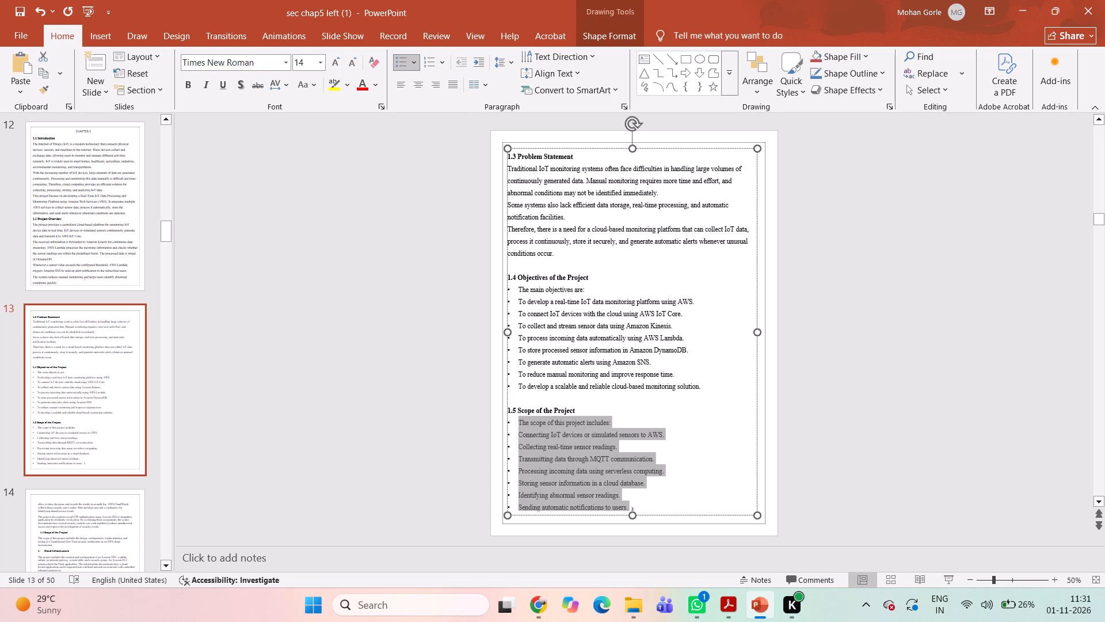
click(440, 322)
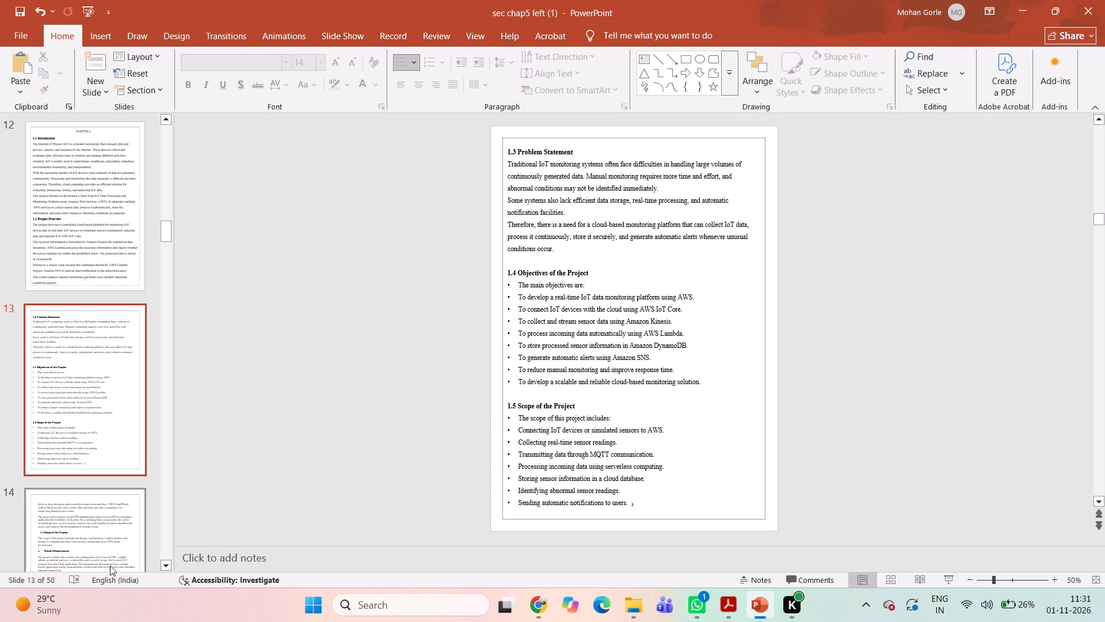
Open slide 14, which still holds the old project's scope text.
click(108, 528)
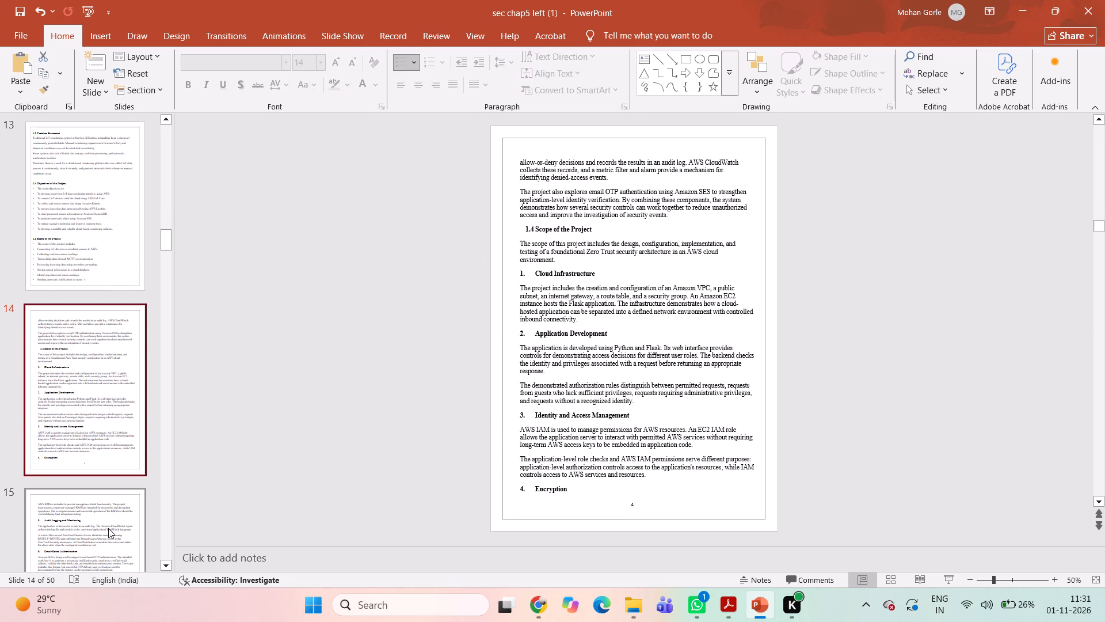
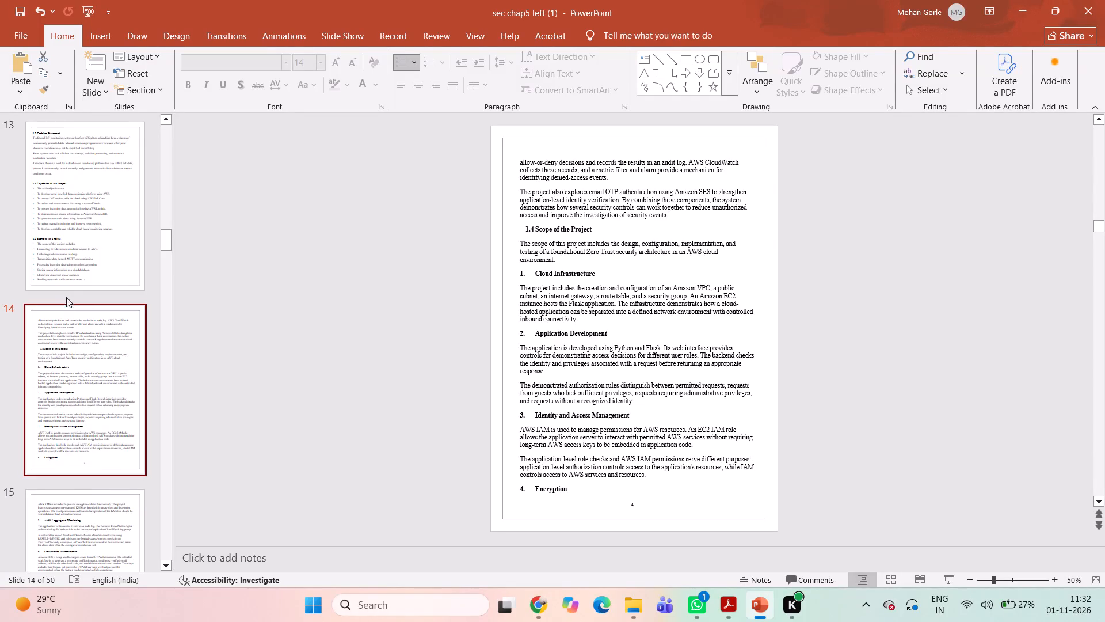
Look through the old project's slides from slide 14 up to the CHAPTER-2 title slide, and return to slide 14.
click(69, 267)
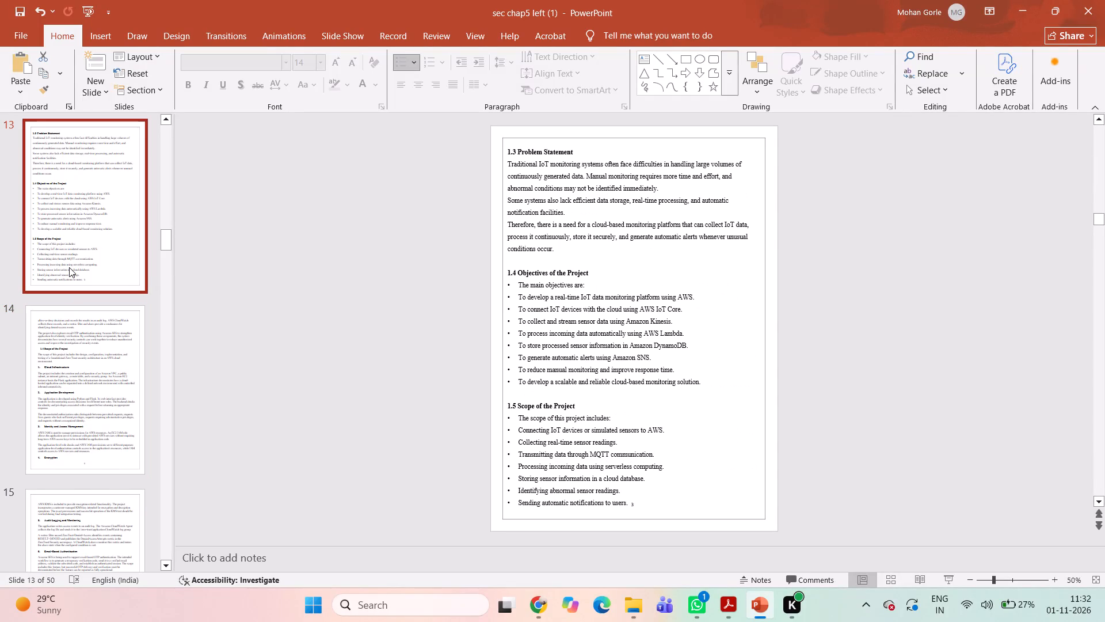
click(99, 452)
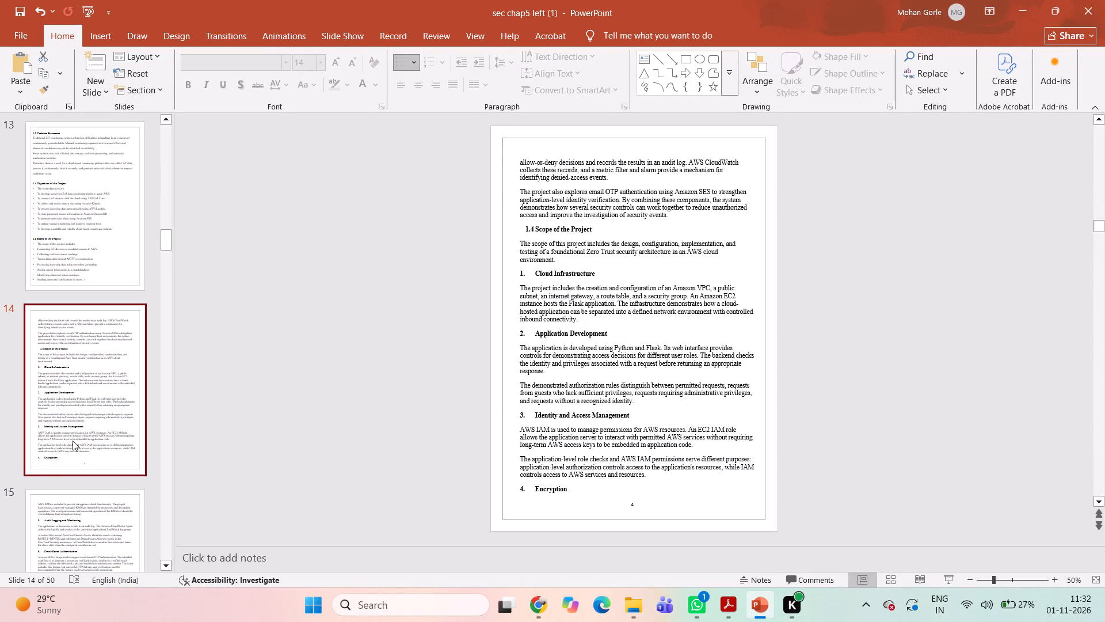
click(73, 441)
key(Down)
key(Down)
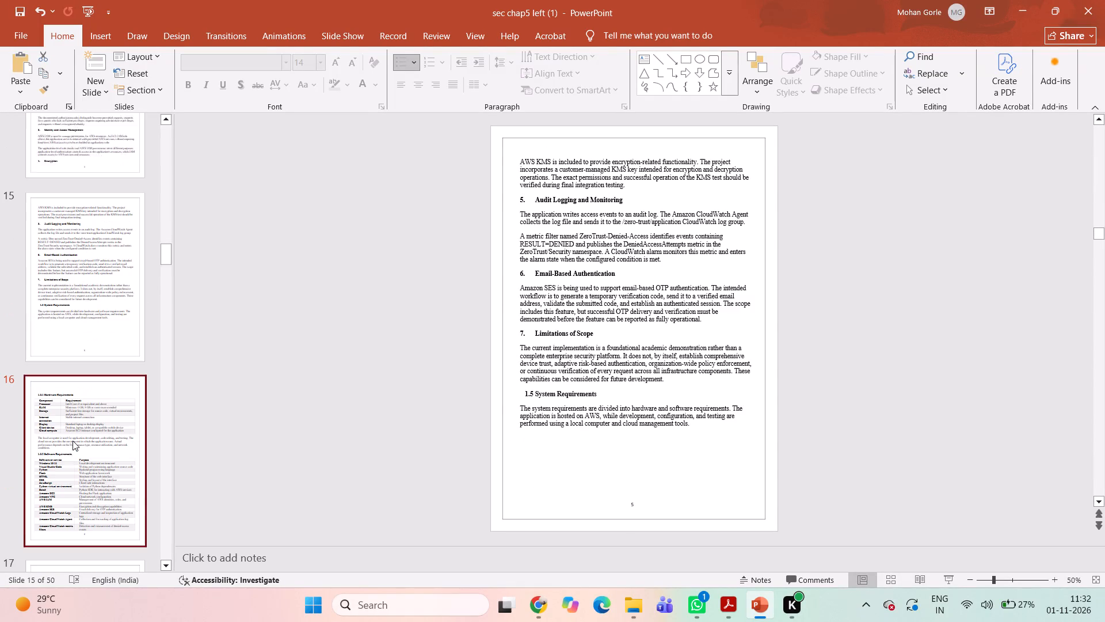
key(Down)
key(Down)
key(Down)
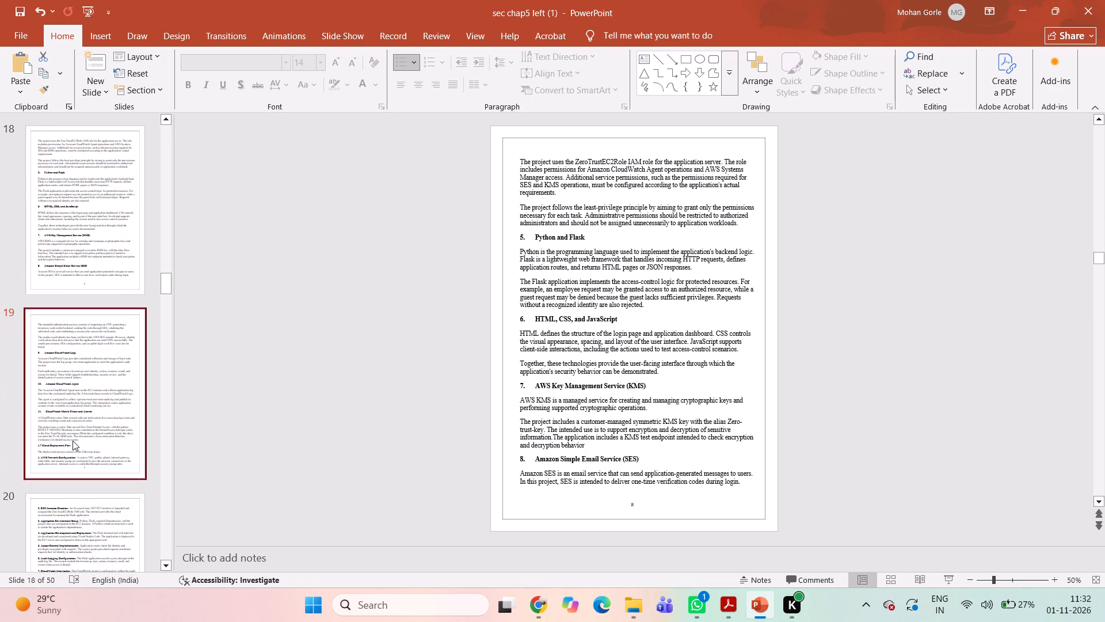
key(Down)
key(Down)
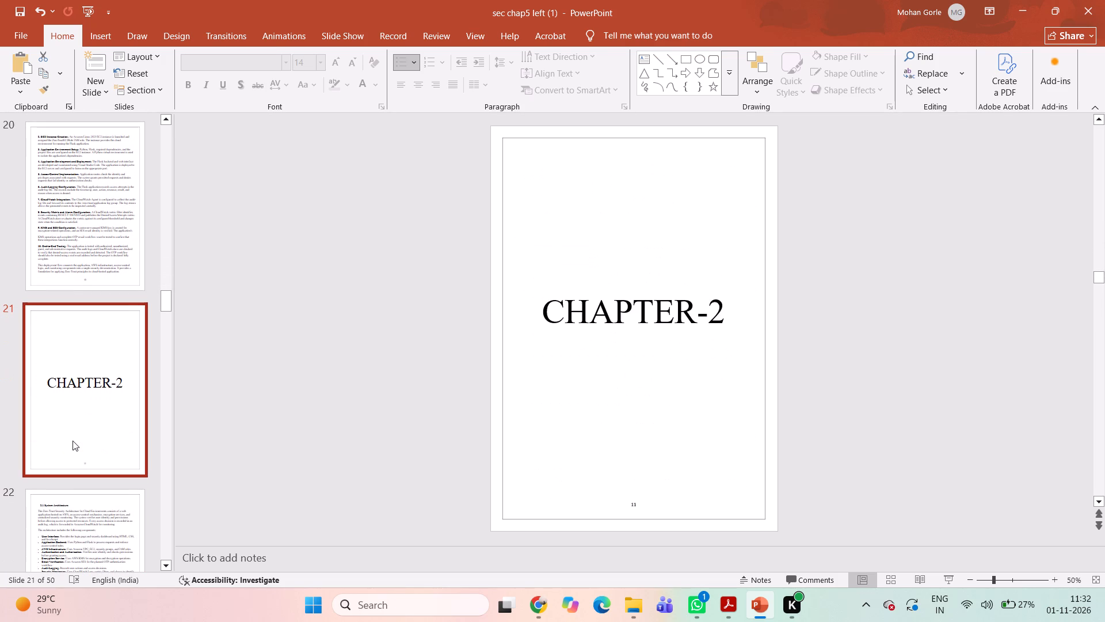
key(Up)
key(Up)
key(Up)
key(Up)
key(Up)
key(Up)
key(Up)
key(Up)
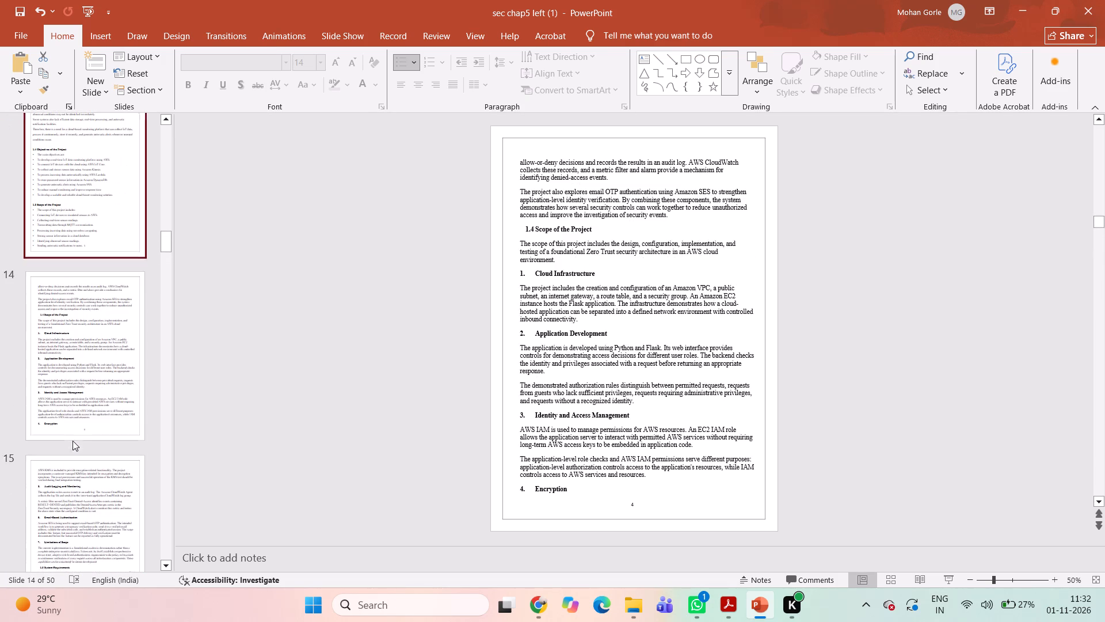
key(Up)
key(Down)
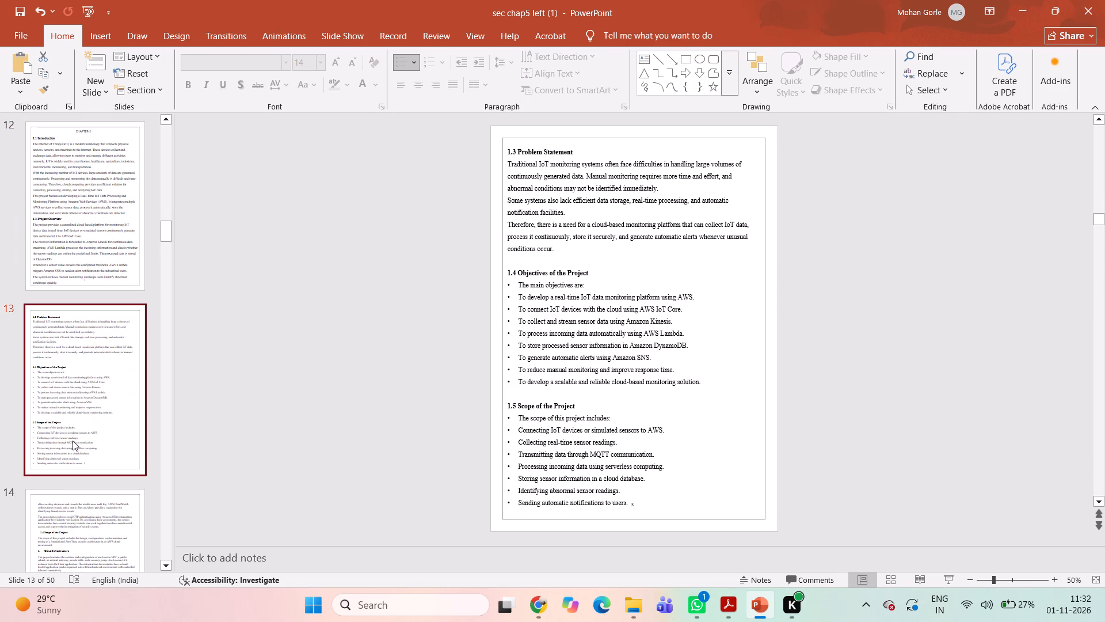
key(Down)
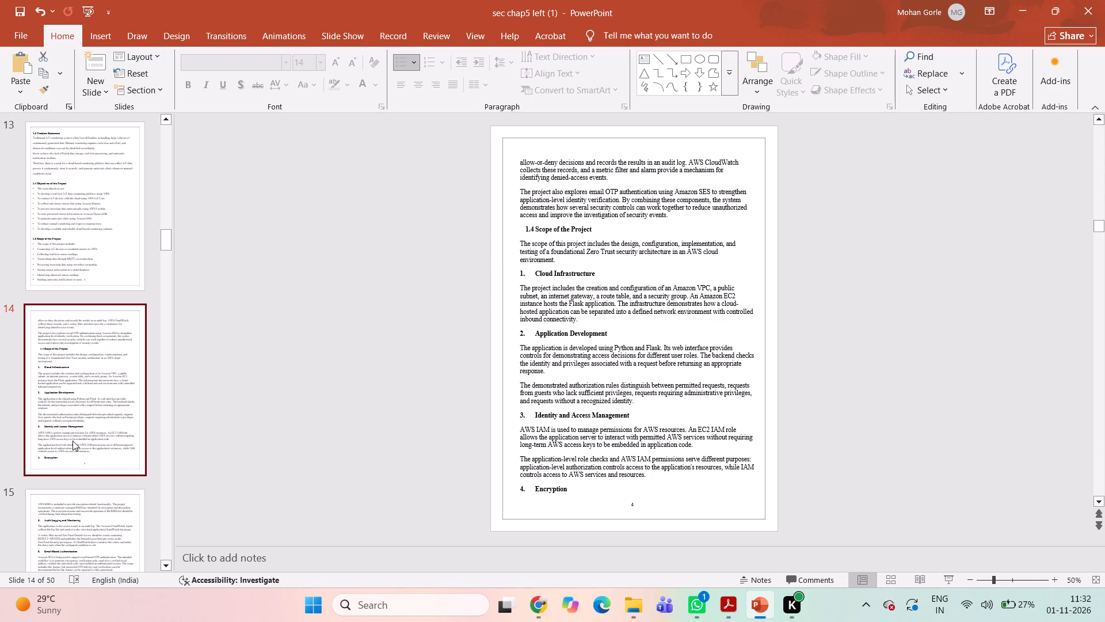
Delete the seven old-project slides from slide 14 up to the CHAPTER-2 title slide.
key(BackSpace)
key(BackSpace)
key(BackSpace)
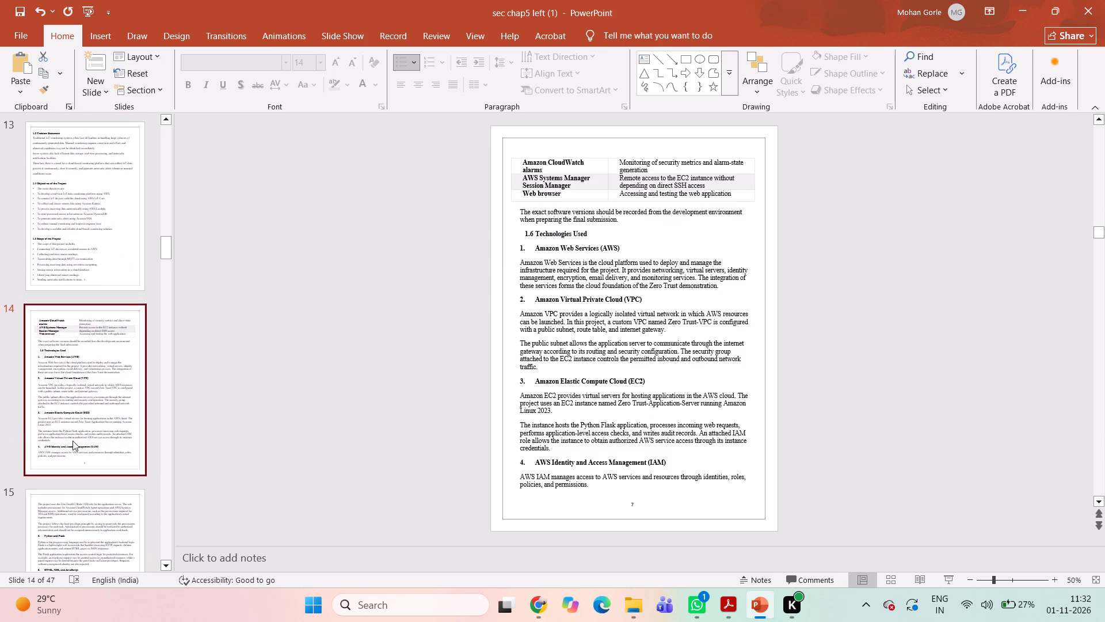
key(BackSpace)
key(BackSpace)
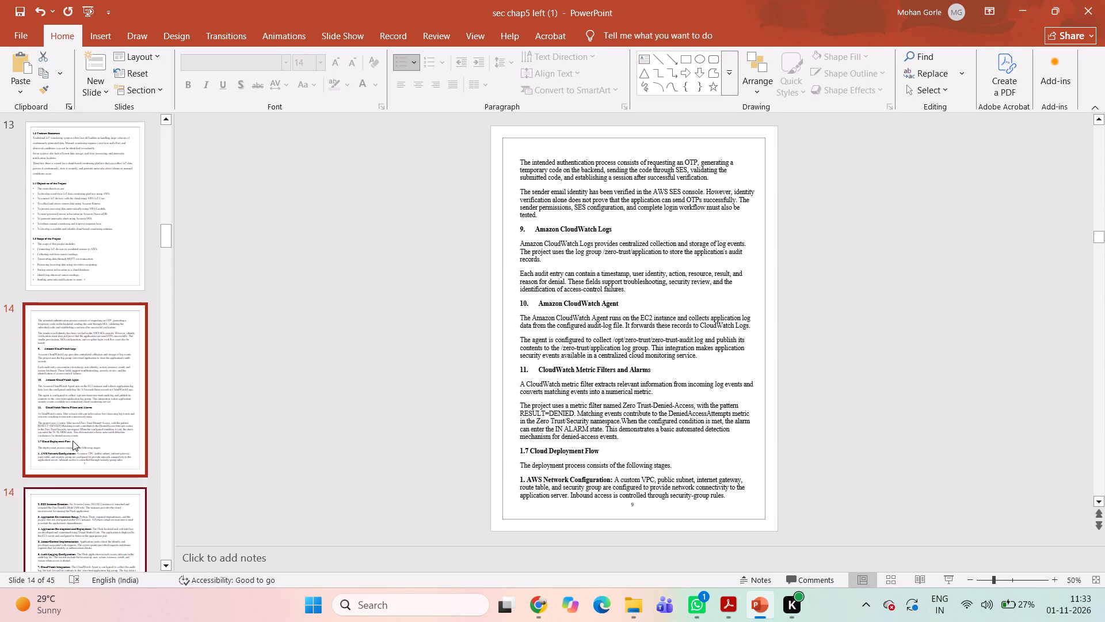
key(BackSpace)
key(BackSpace)
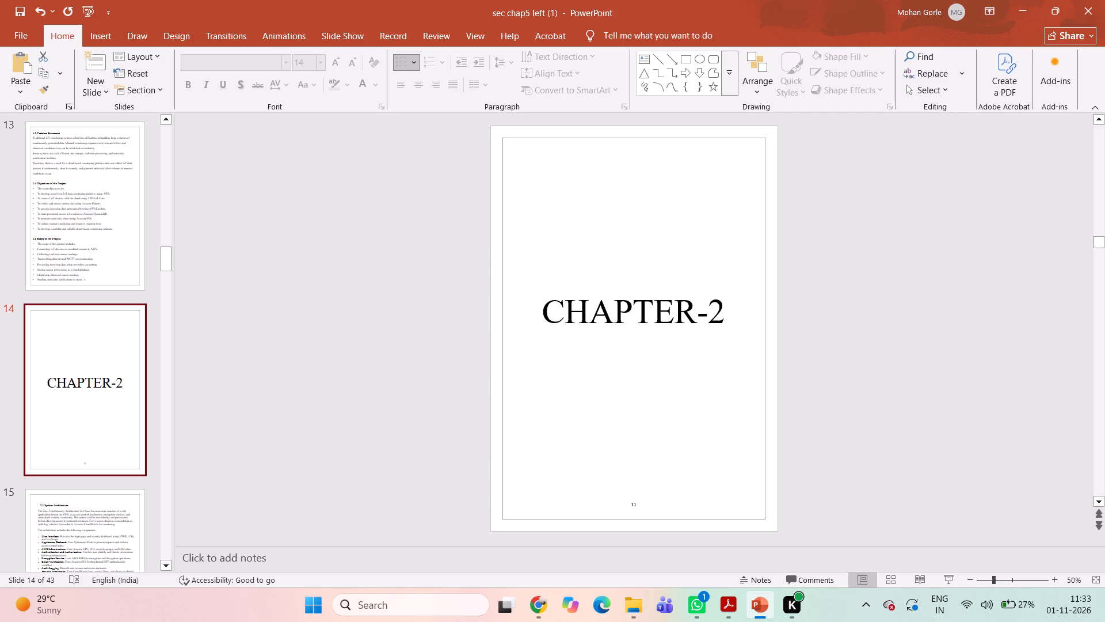
Copy the CHAPTER-2 title text, clear it, and delete both its slide and the slide that follows.
drag(721, 323, 489, 294)
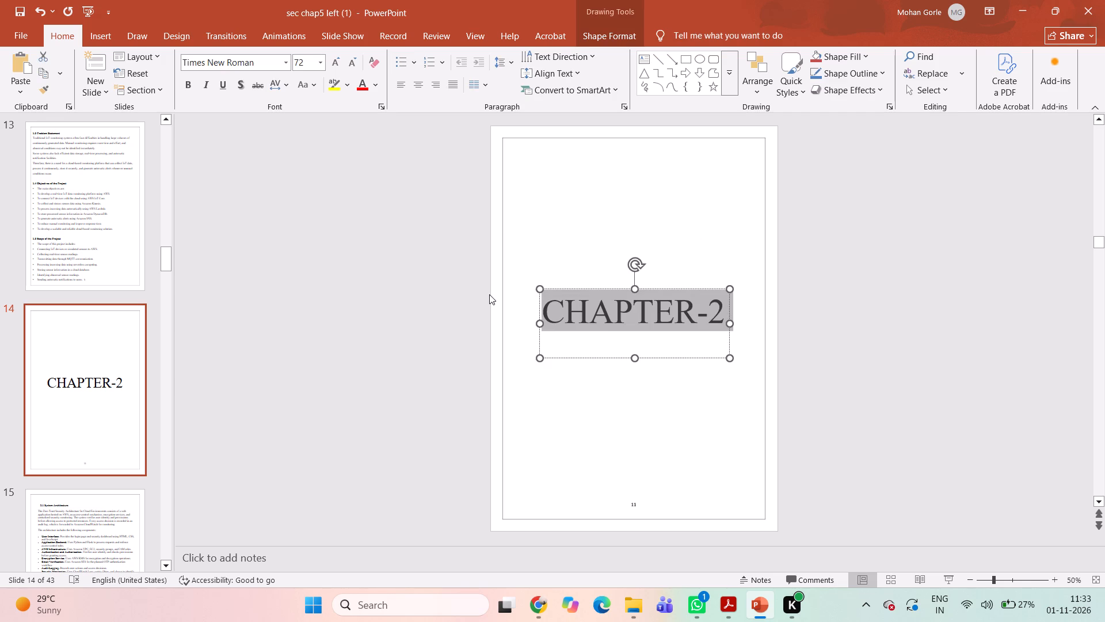
key(ctrl+c)
key(BackSpace)
click(73, 347)
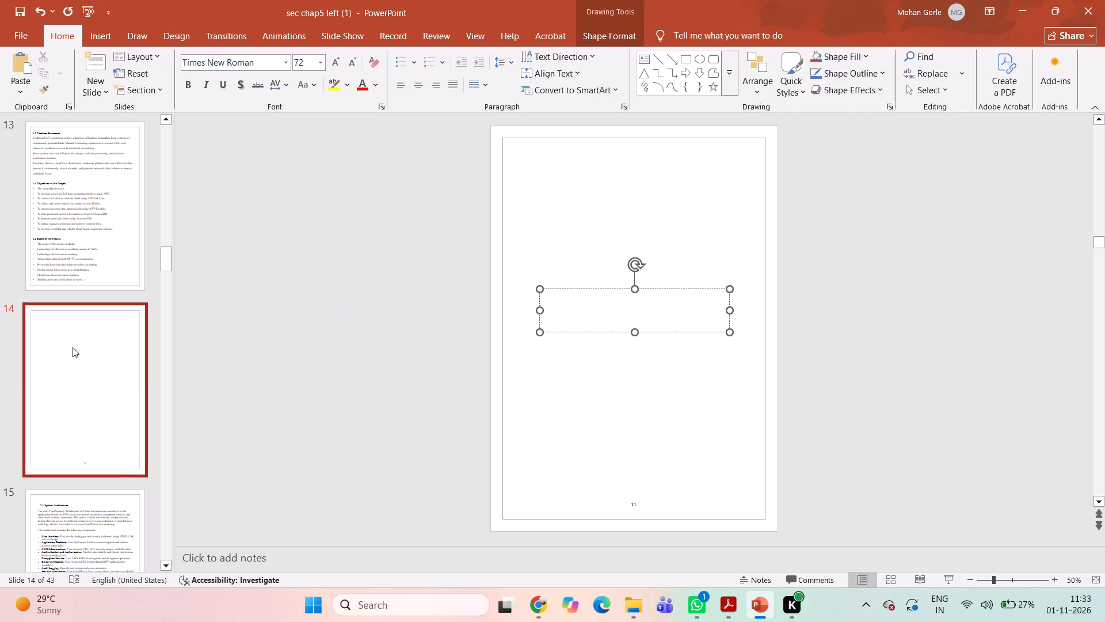
key(BackSpace)
key(BackSpace)
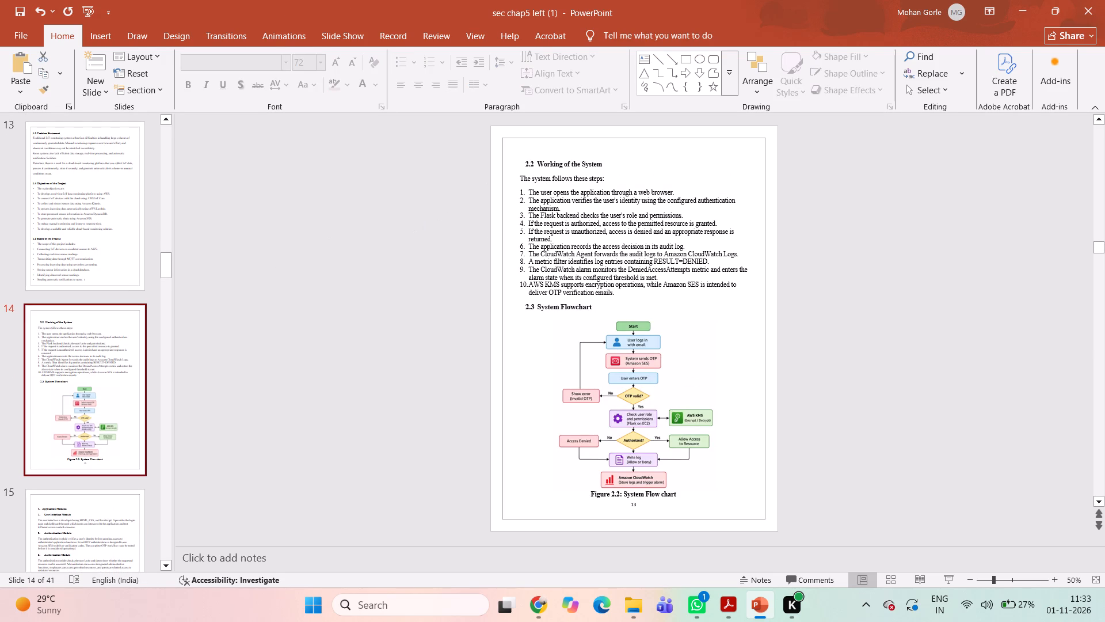
Paste the CHAPTER-2 text as a text box on slide 14 and move it above the 2.2 Working of the System heading.
click(106, 184)
click(106, 342)
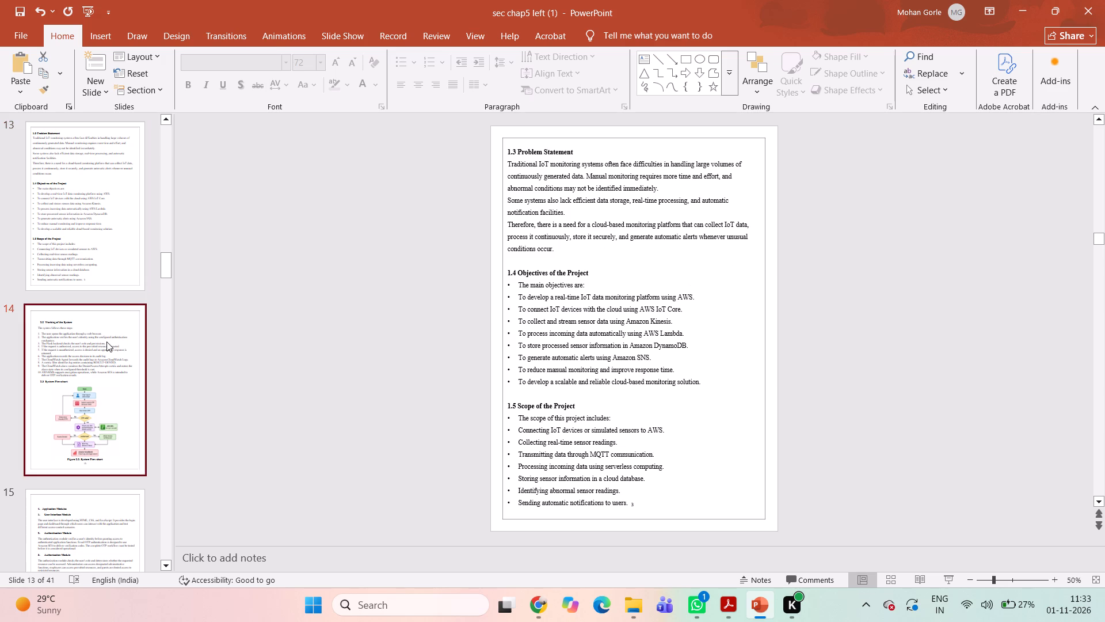
click(651, 147)
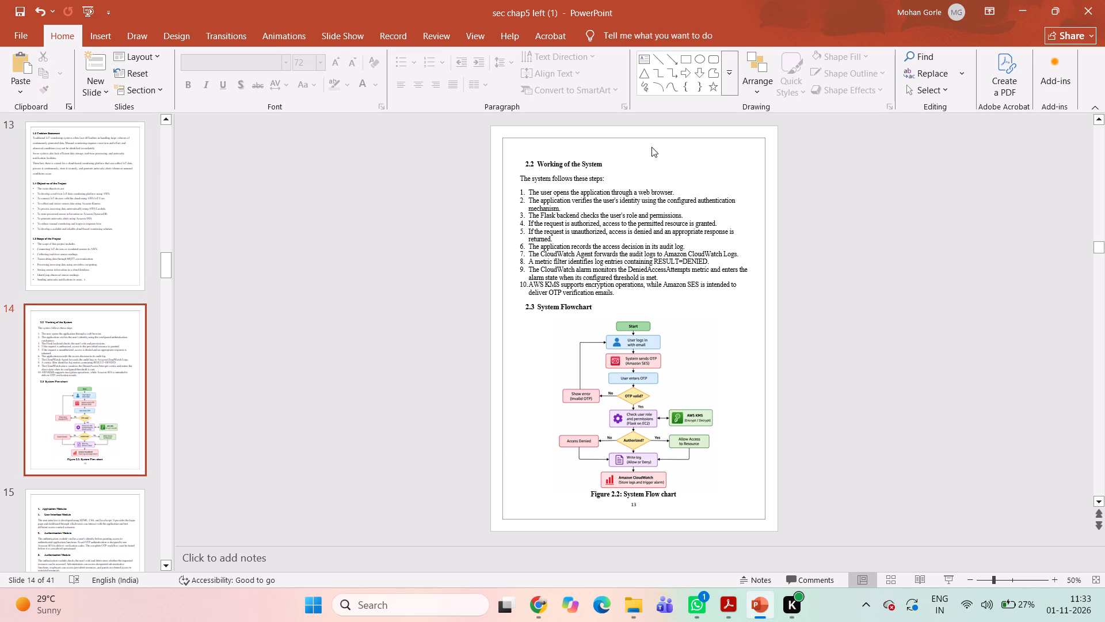
key(ctrl+v)
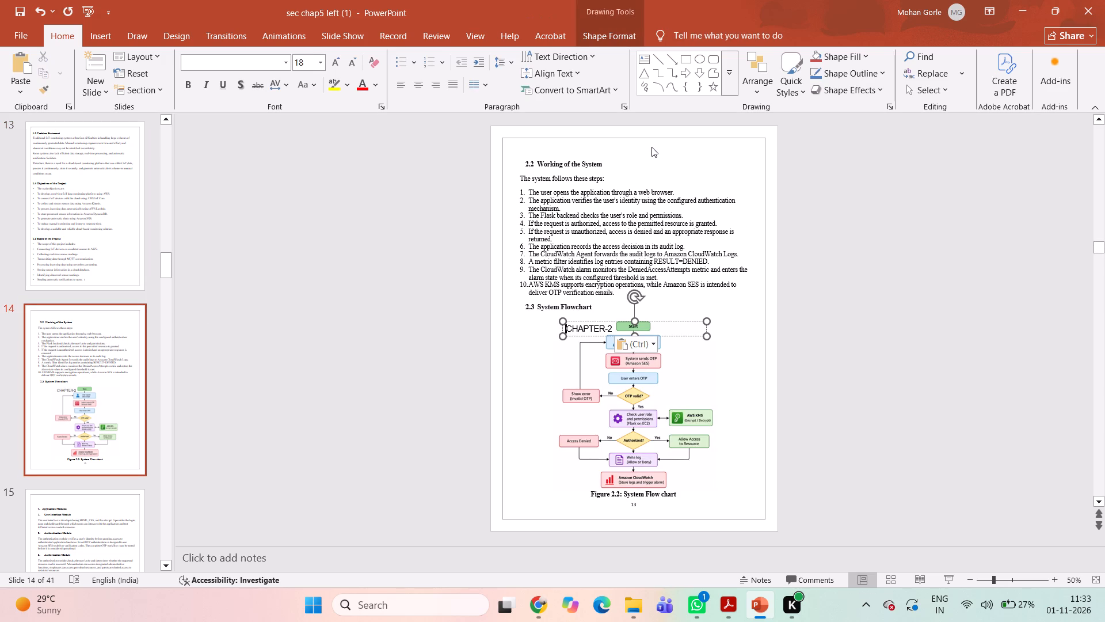
key(ctrl+v)
key(ctrl+z)
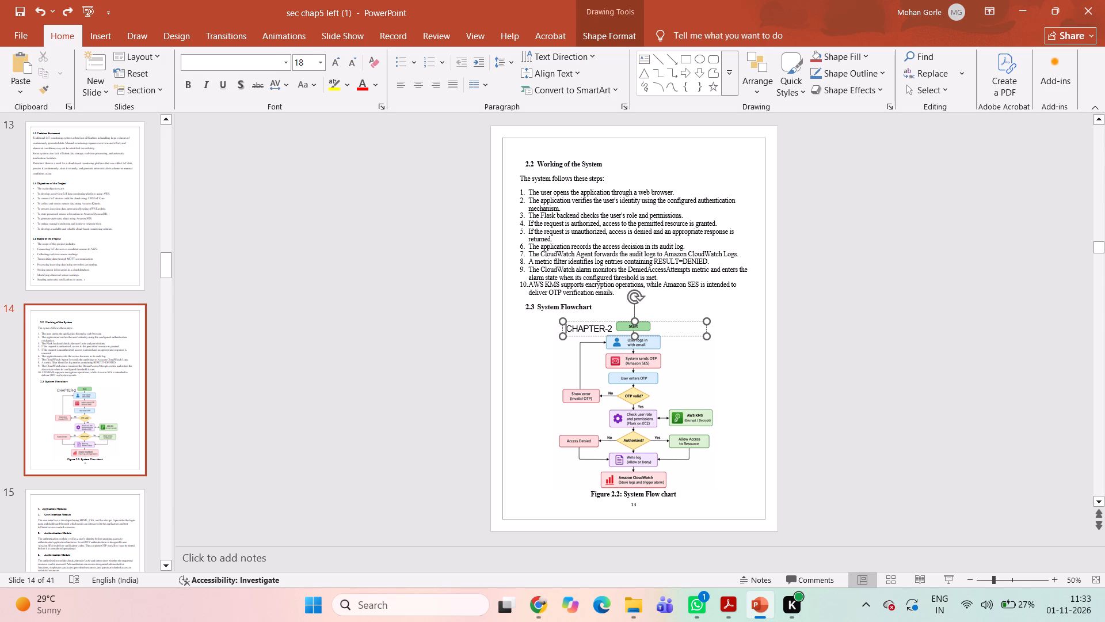
drag(626, 321, 630, 214)
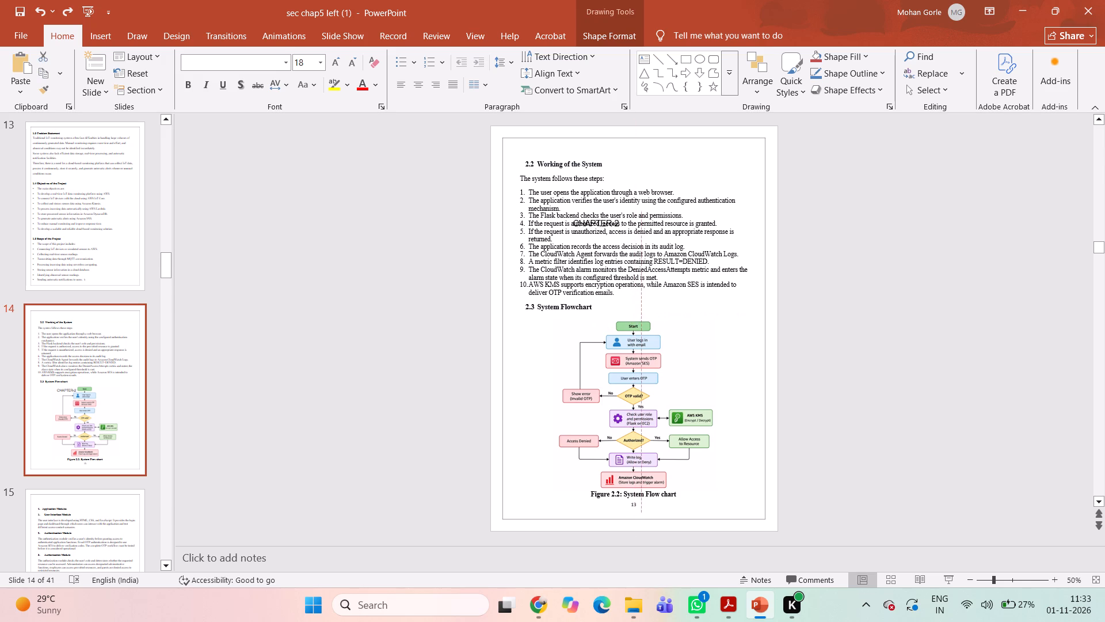
drag(630, 214, 654, 142)
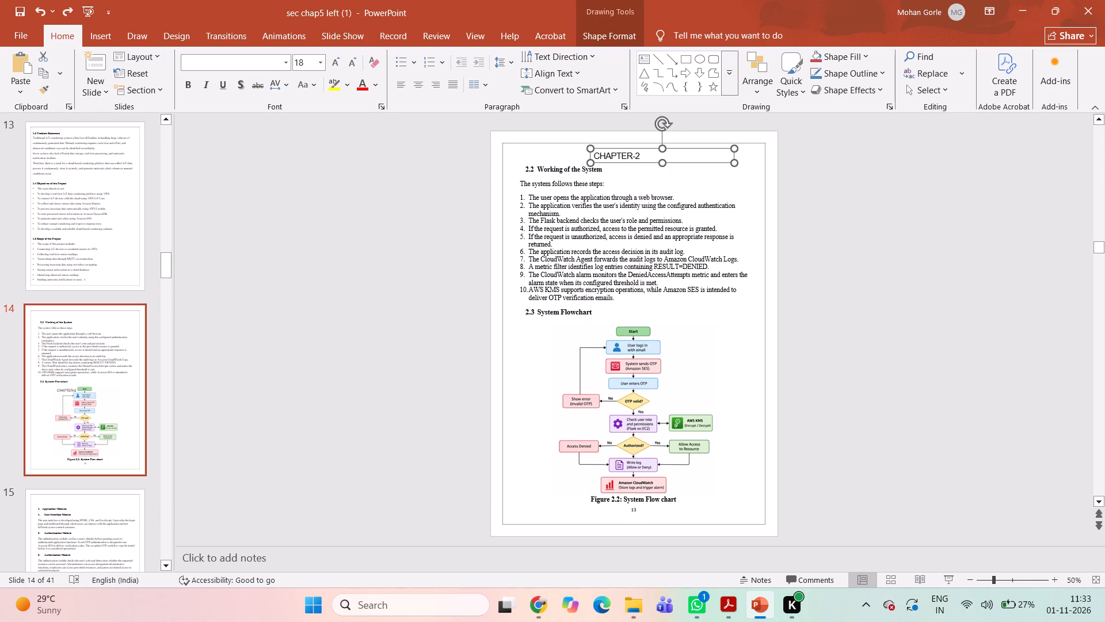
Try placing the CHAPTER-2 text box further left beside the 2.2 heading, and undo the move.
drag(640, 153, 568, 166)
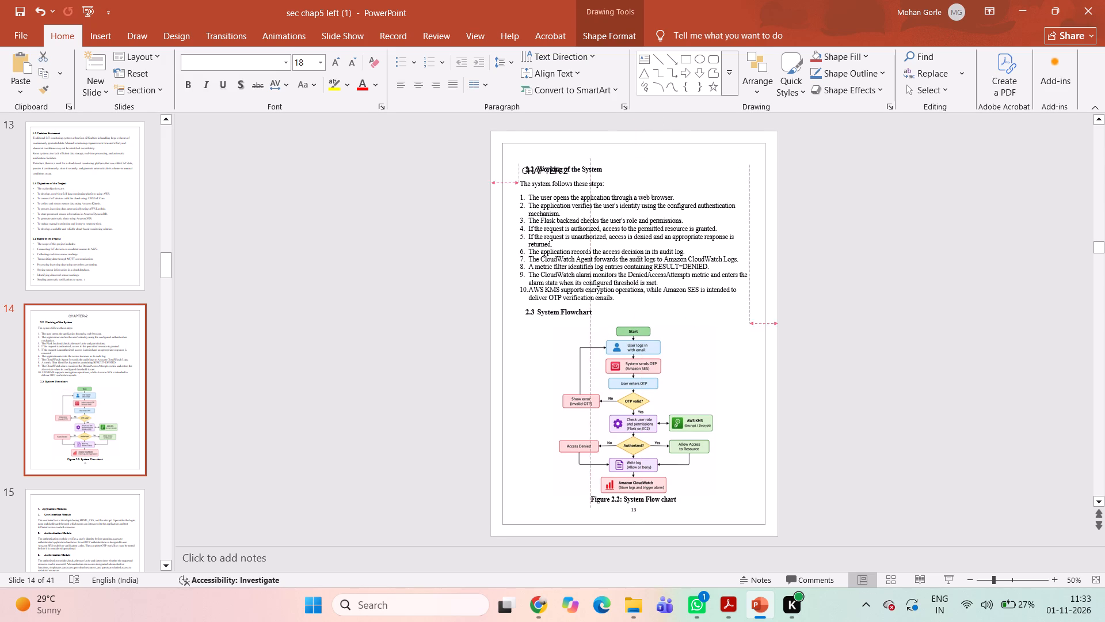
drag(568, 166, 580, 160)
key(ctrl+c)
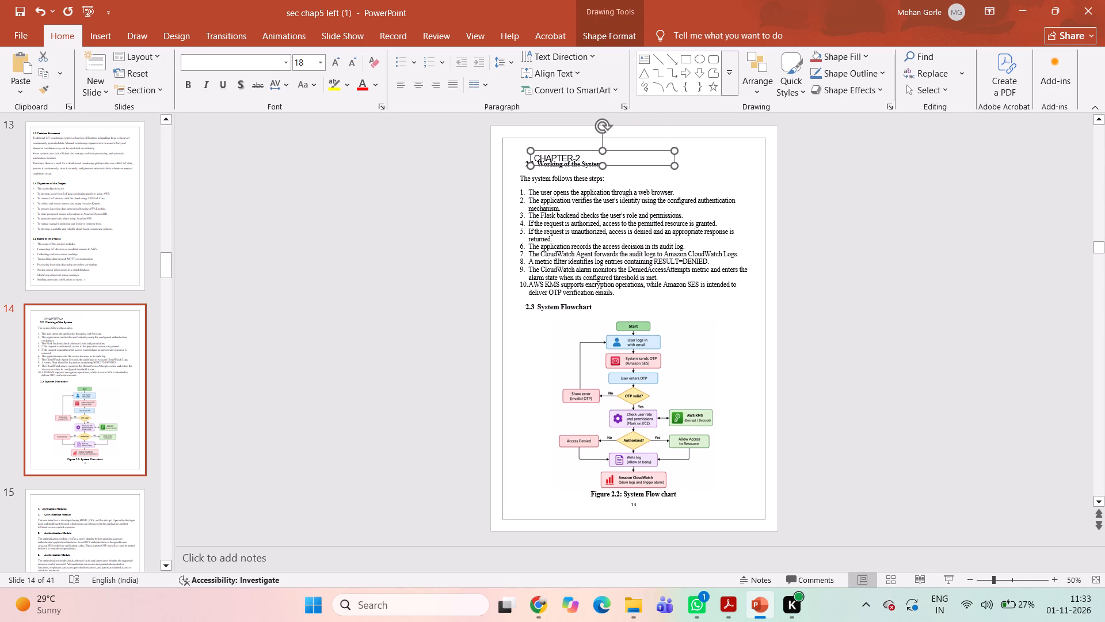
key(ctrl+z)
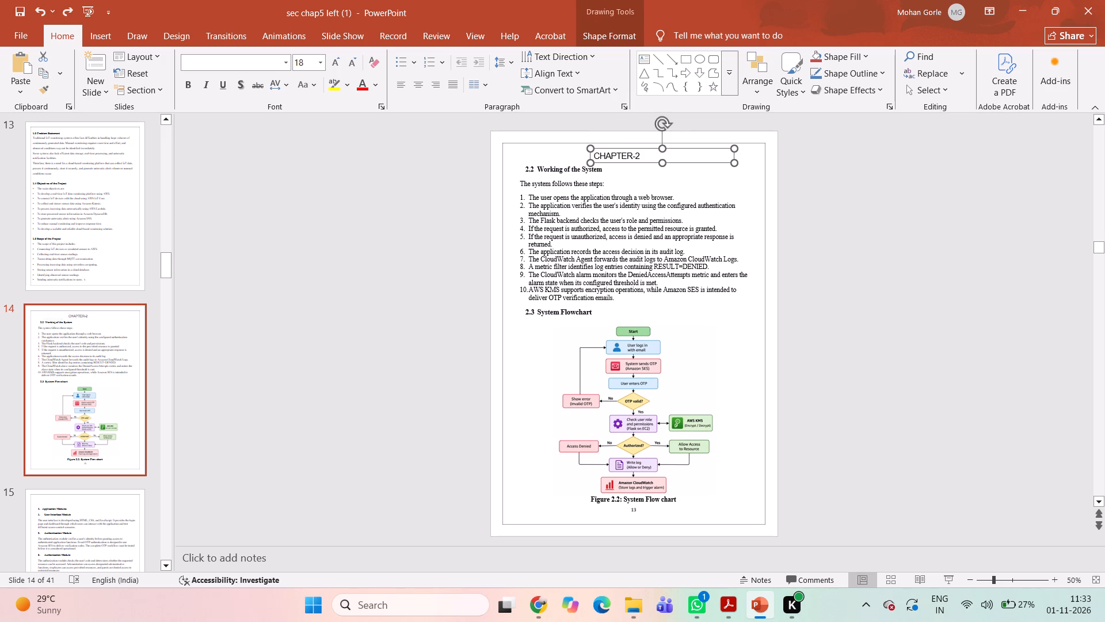
Make the CHAPTER-2 text on slide 14 bold.
drag(637, 154, 627, 154)
drag(627, 154, 607, 154)
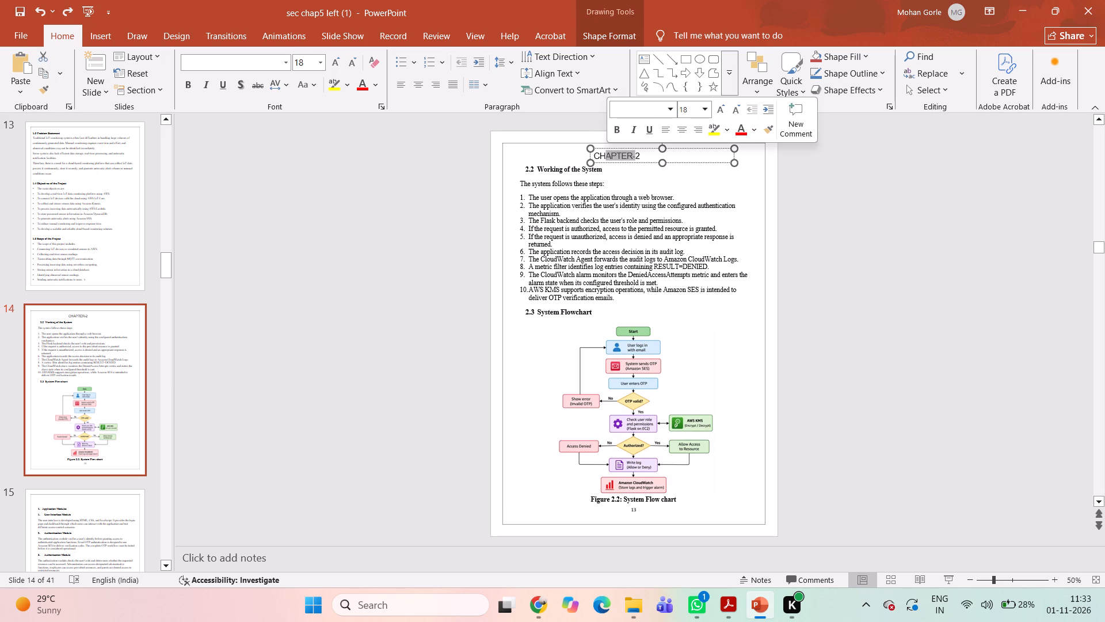
click(641, 152)
drag(641, 152, 586, 146)
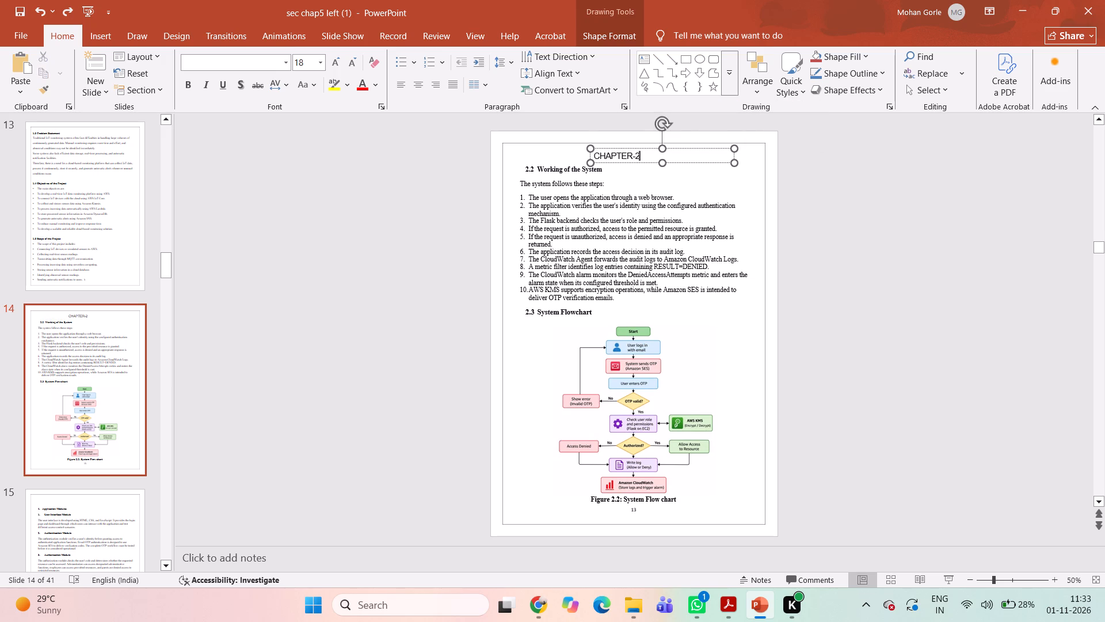
drag(639, 154, 609, 151)
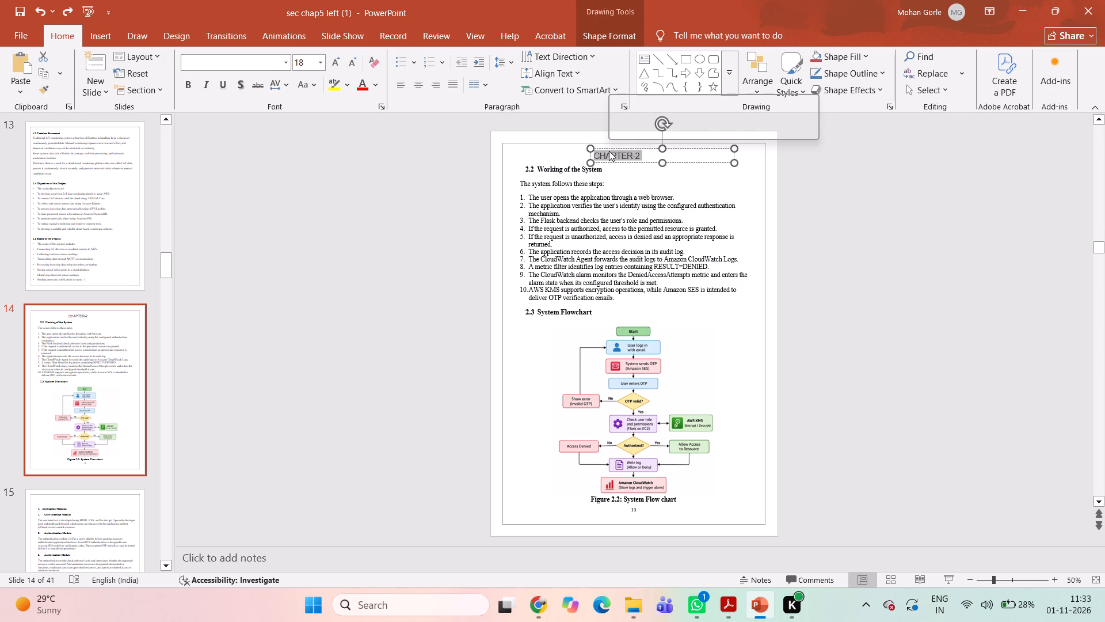
click(616, 131)
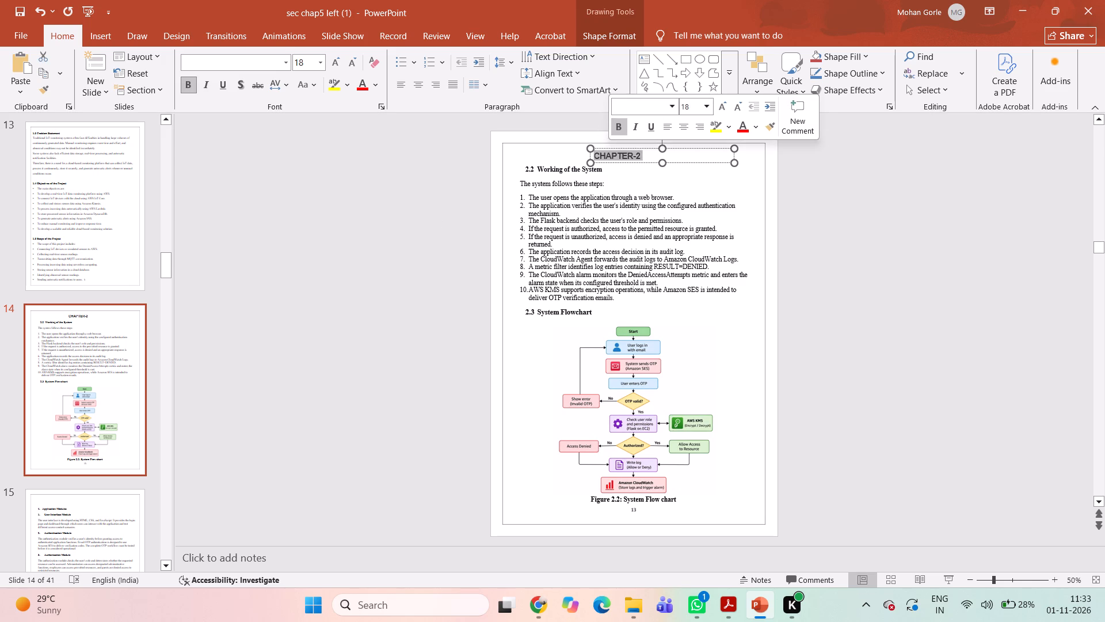
Delete the flowchart image and all text from 2.2 Working of the System through 2.3 System Flowchart on slide 14.
click(650, 381)
key(BackSpace)
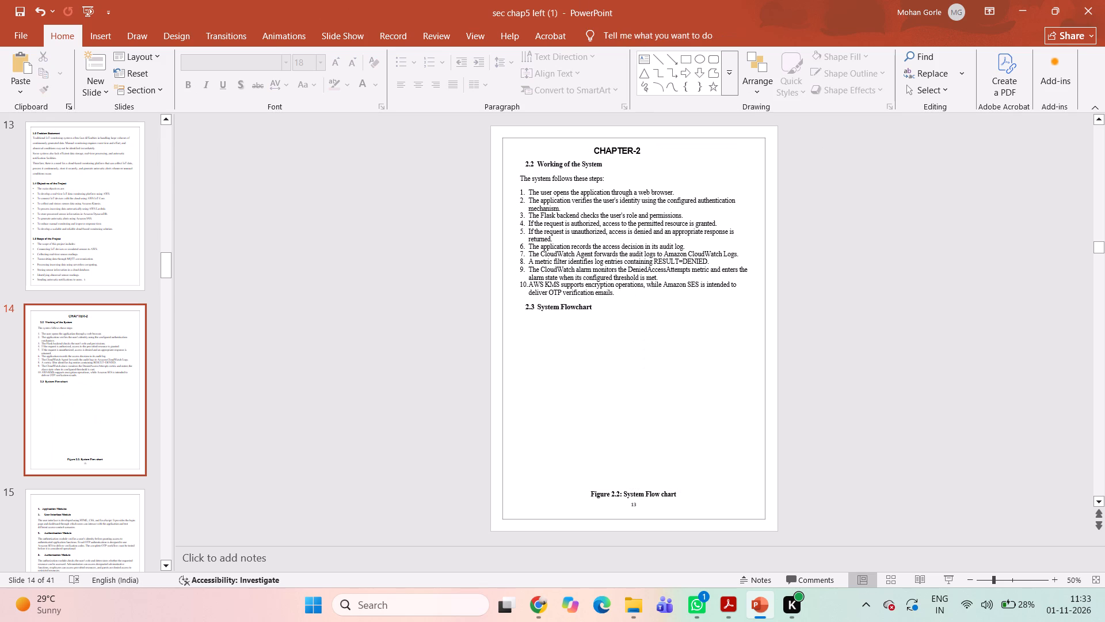
drag(700, 494, 501, 170)
click(600, 310)
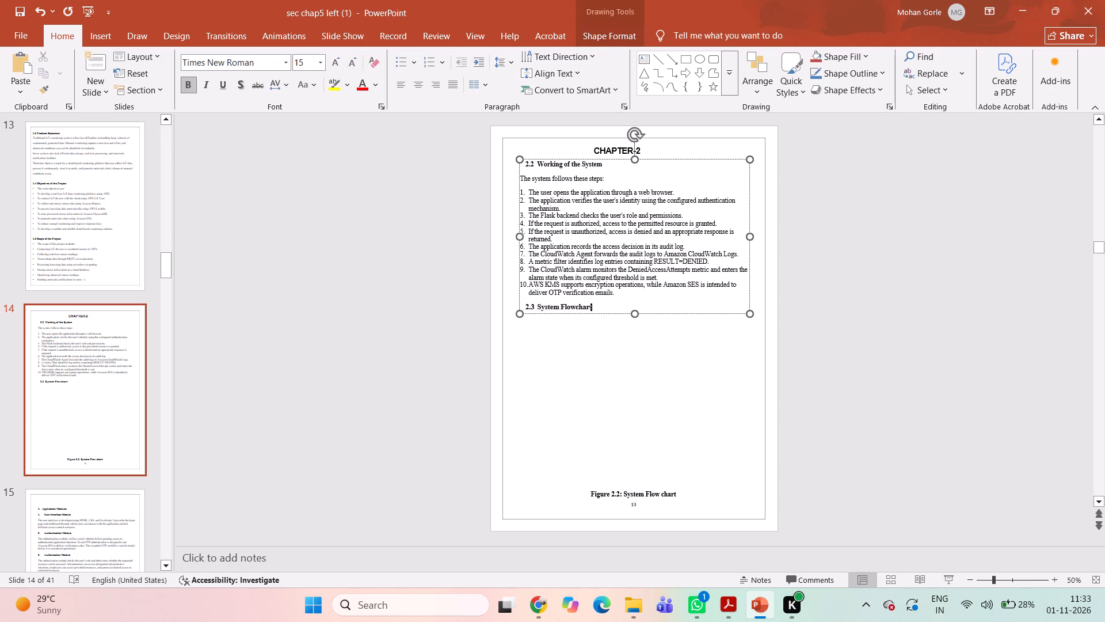
drag(582, 301, 505, 153)
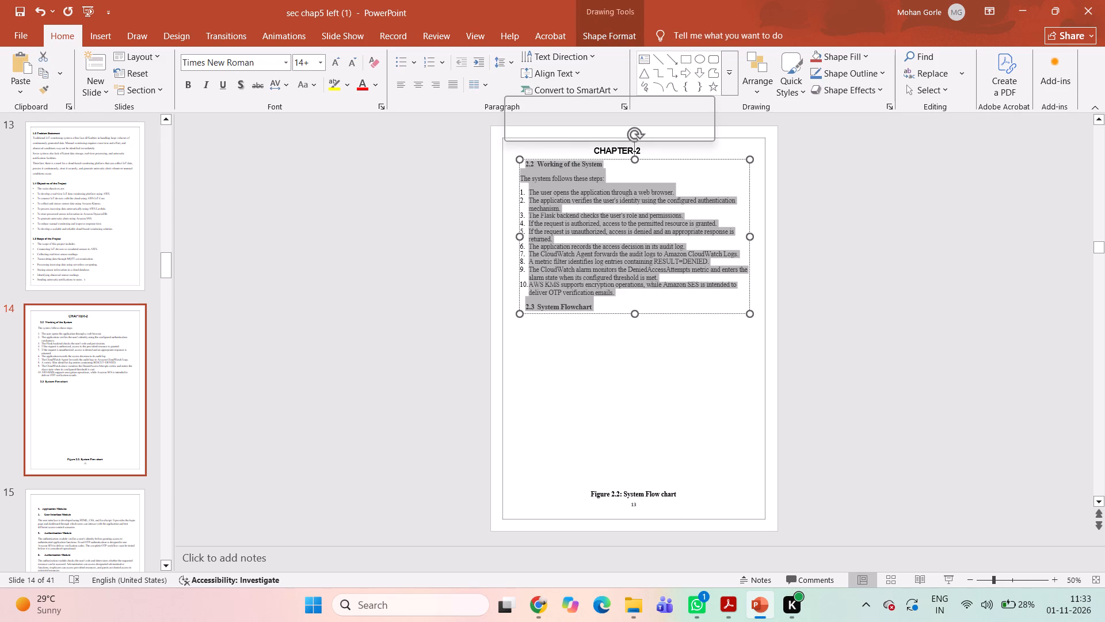
key(BackSpace)
Copy ChatGPT's Chapter 2 text from 2.1 Introduction to IoT through the last item of 2.3 Limitations of Existing System.
key(alt+Tab)
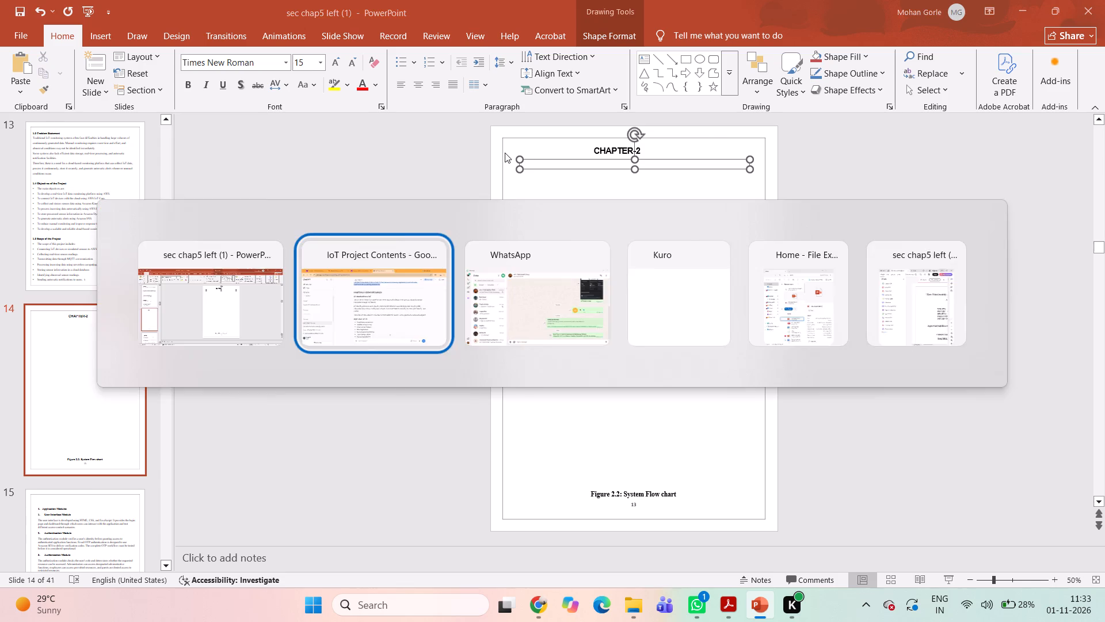
scroll(453, 221, down, 5)
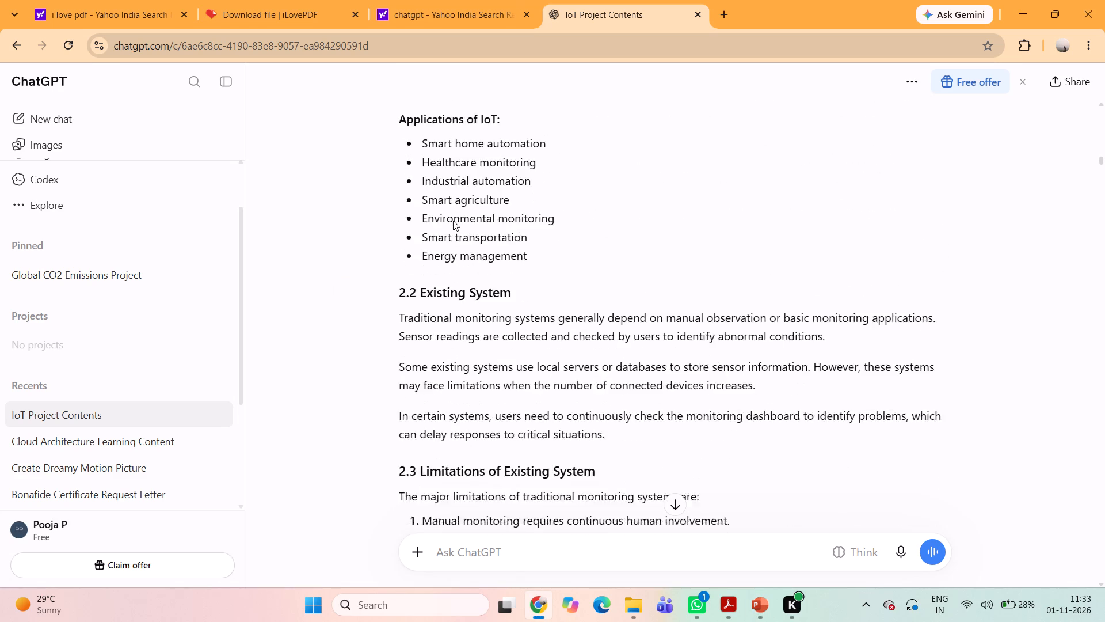
scroll(453, 221, down, 6)
scroll(453, 221, up, 1)
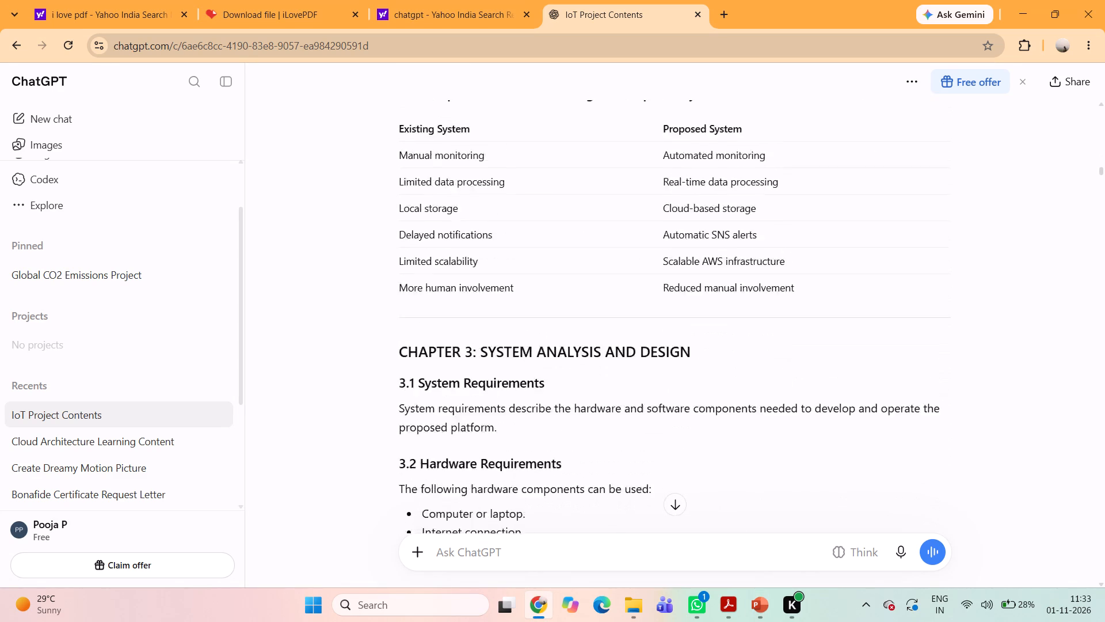
scroll(453, 221, up, 6)
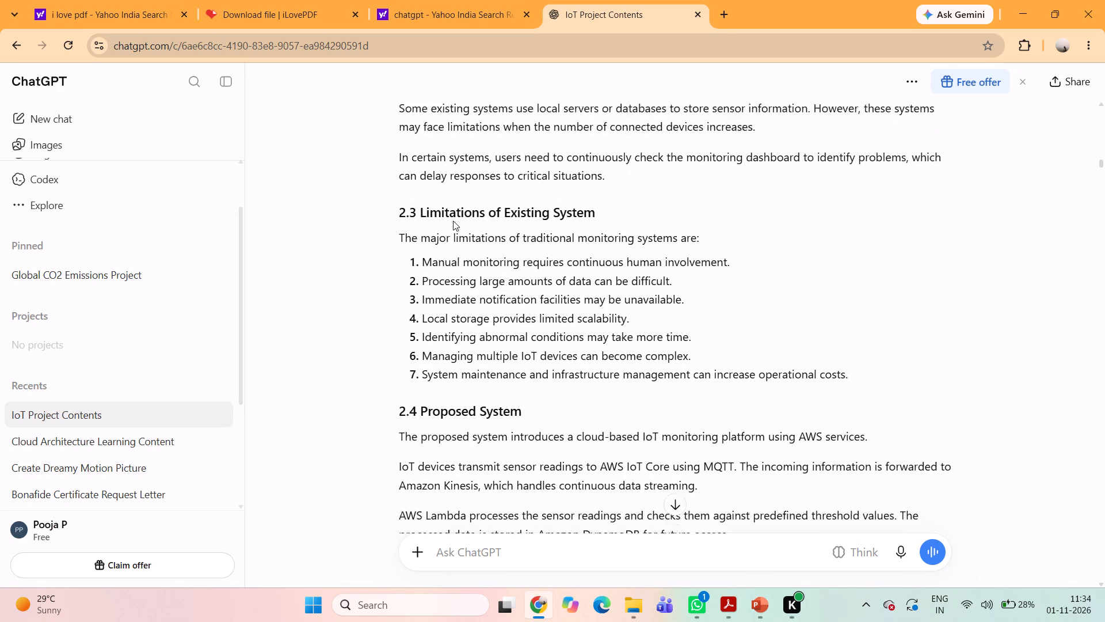
scroll(453, 221, up, 2)
scroll(453, 221, down, 3)
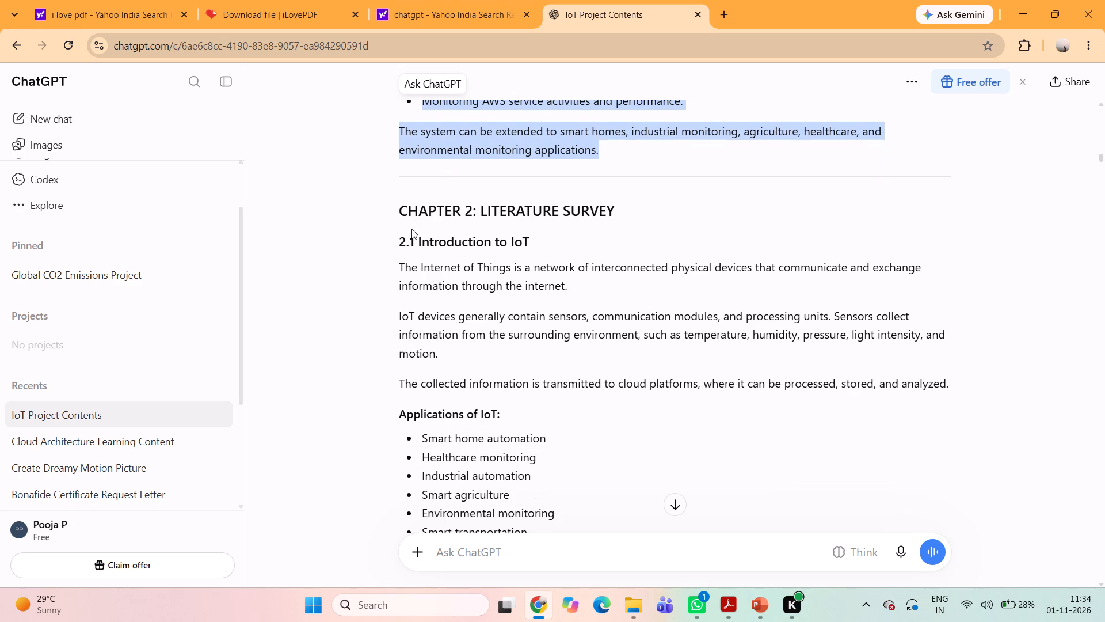
drag(399, 235, 664, 550)
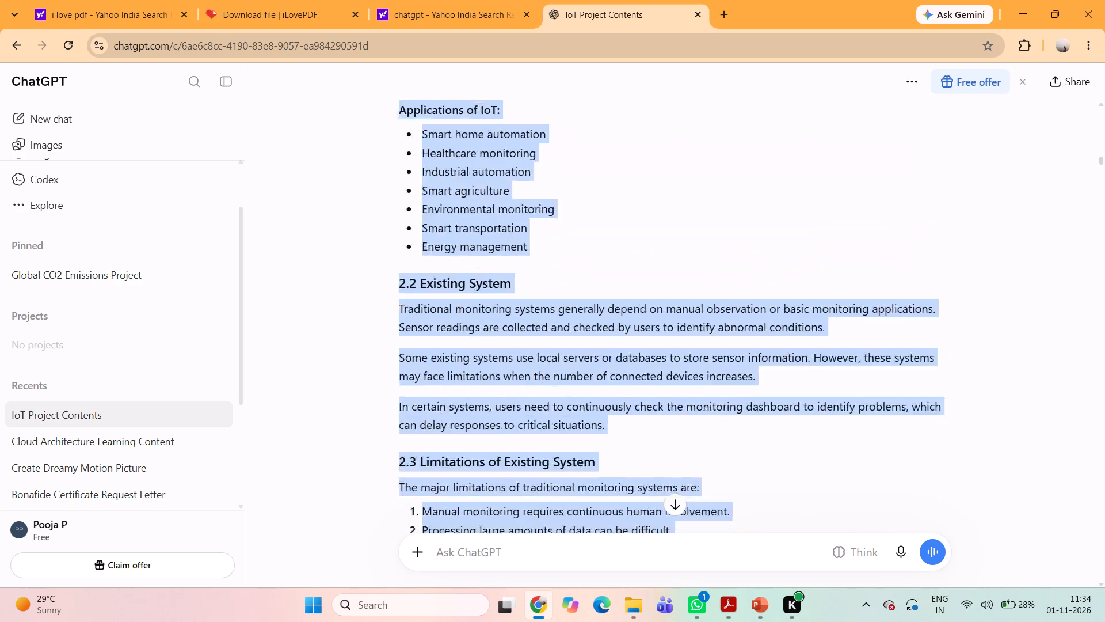
drag(664, 550, 874, 470)
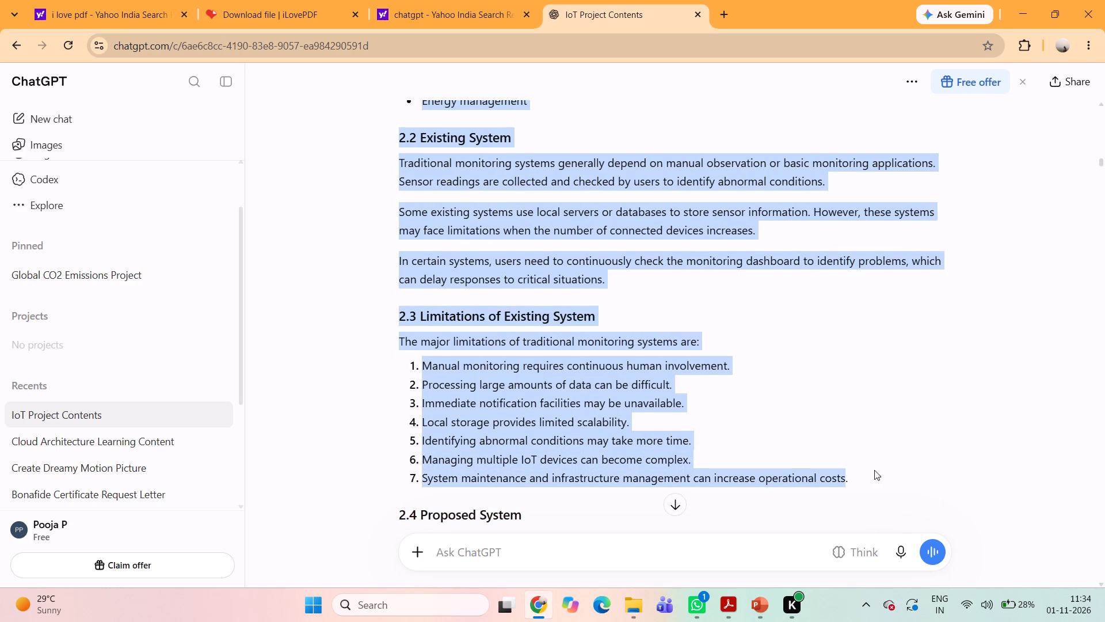
drag(874, 470, 885, 470)
key(ctrl+c)
Paste the copied Chapter 2 text into the empty text box under CHAPTER-2 on slide 14 and widen the box slightly leftward.
key(alt+Tab)
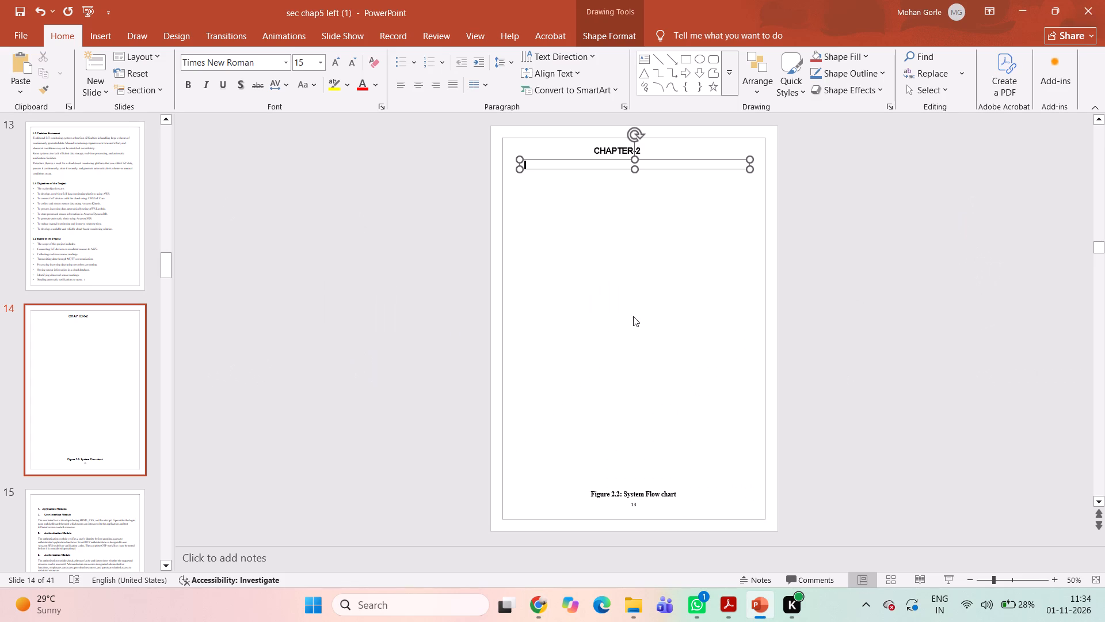
click(557, 164)
key(ctrl+v)
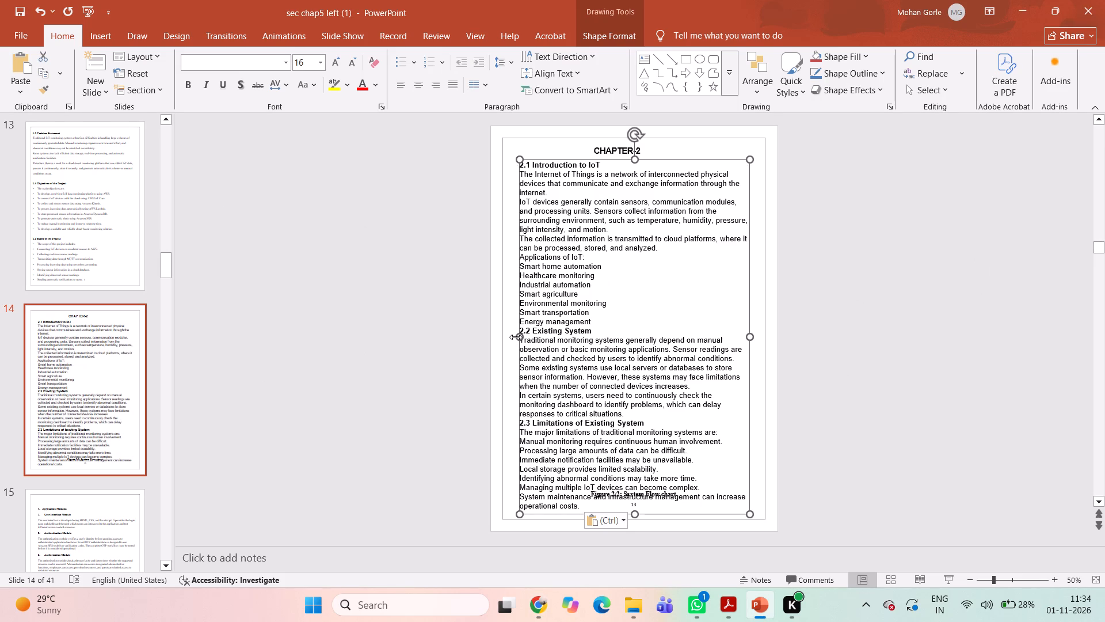
drag(517, 337, 509, 338)
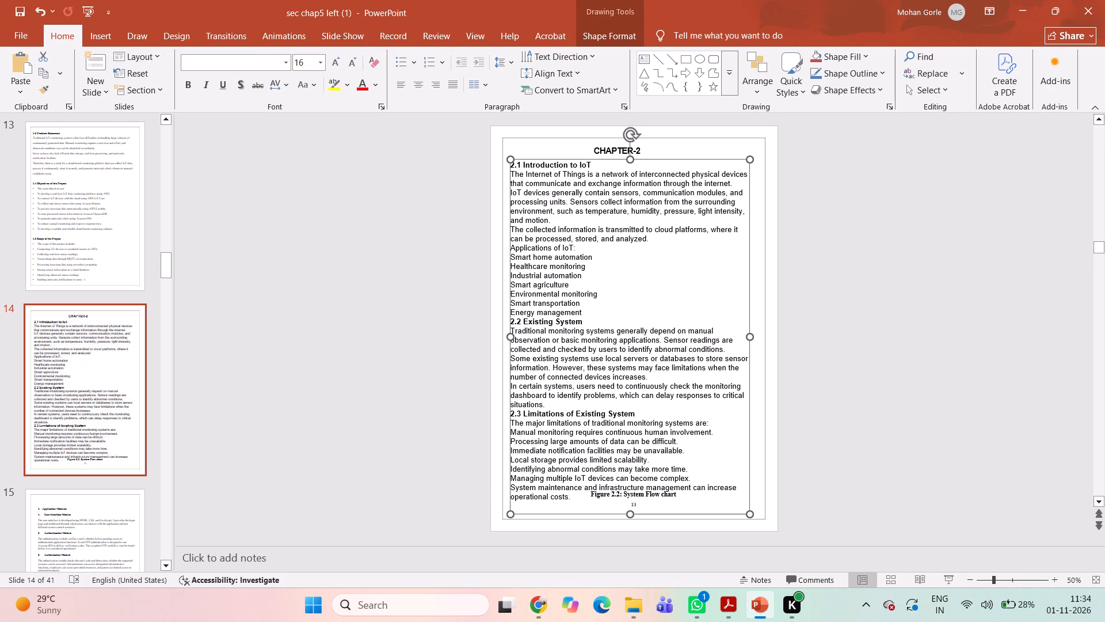
Delete the "Figure 2.2: System Flow chart" caption overlapping the pasted text on slide 14.
drag(687, 494, 653, 491)
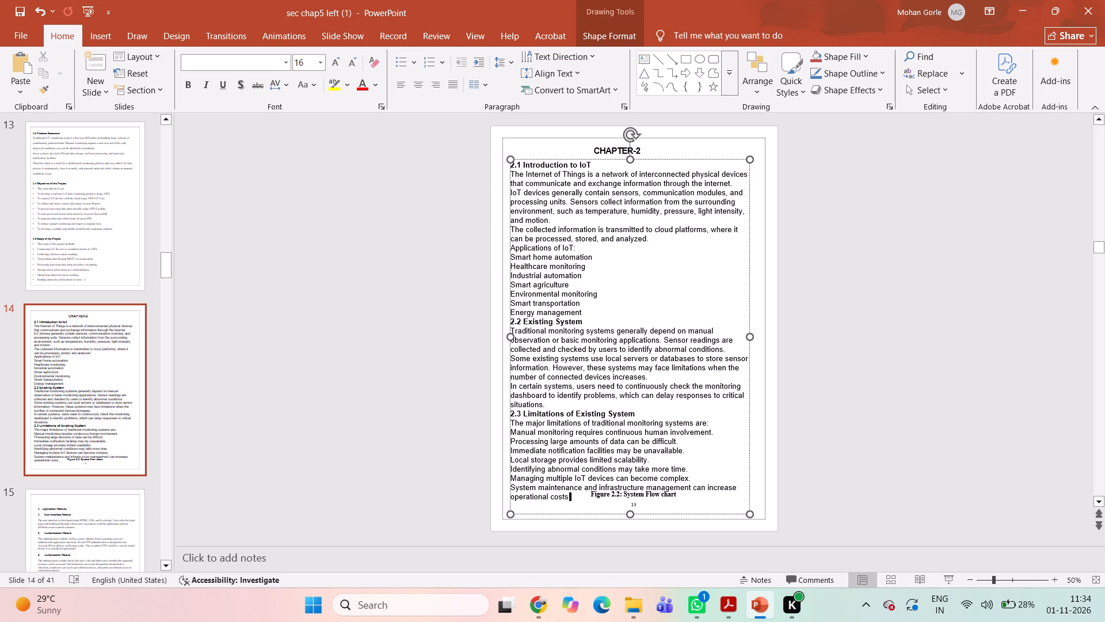
drag(653, 491, 619, 495)
double_click(595, 494)
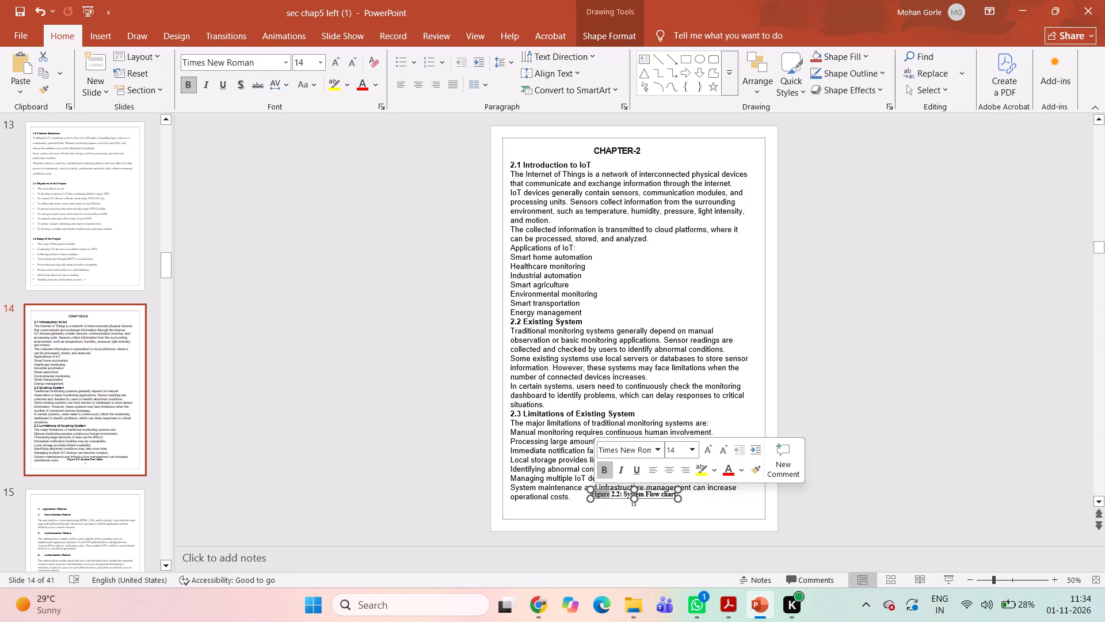
triple_click(595, 494)
key(BackSpace)
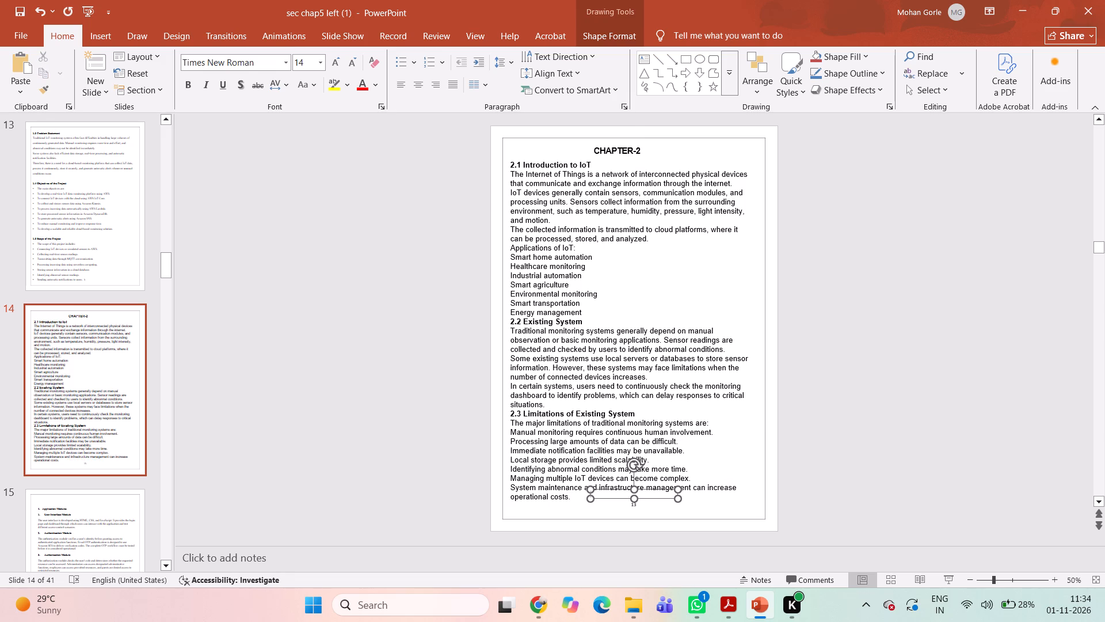
Format slide 14's text from "IoT devices generally contain sensors" to the end in Times New Roman with 1.5 line spacing.
right_drag(576, 496, 513, 172)
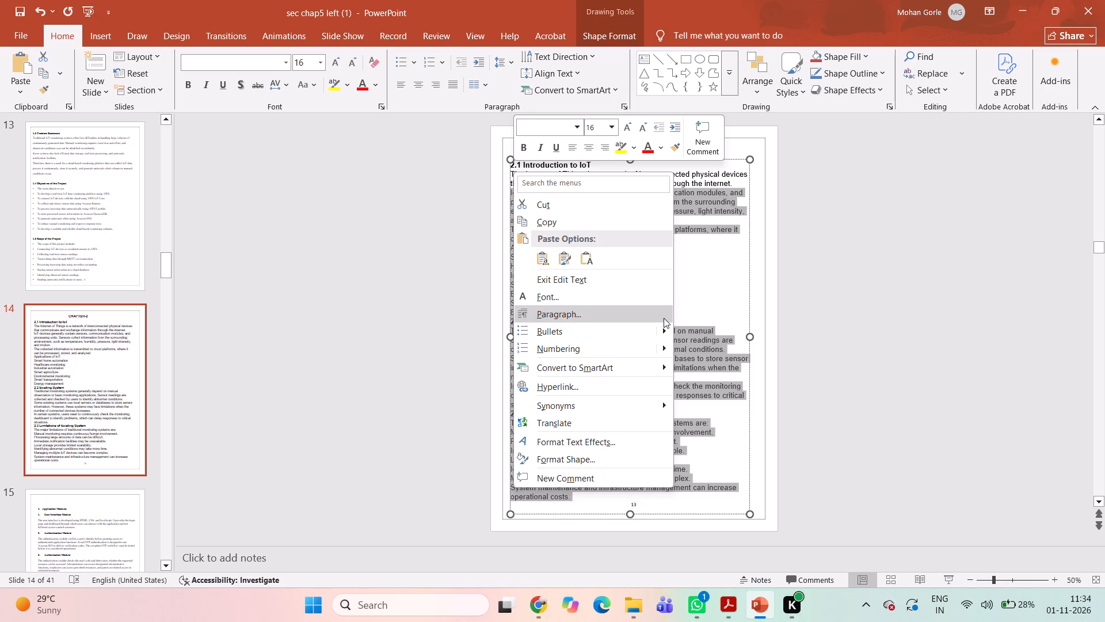
click(551, 127)
text(ti)
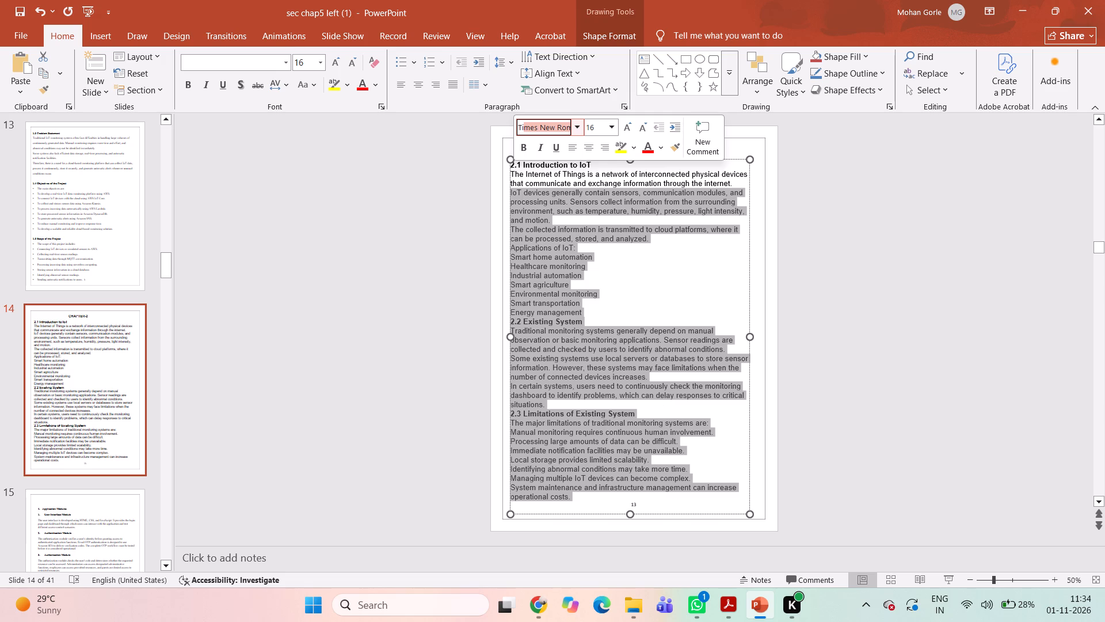
key(Return)
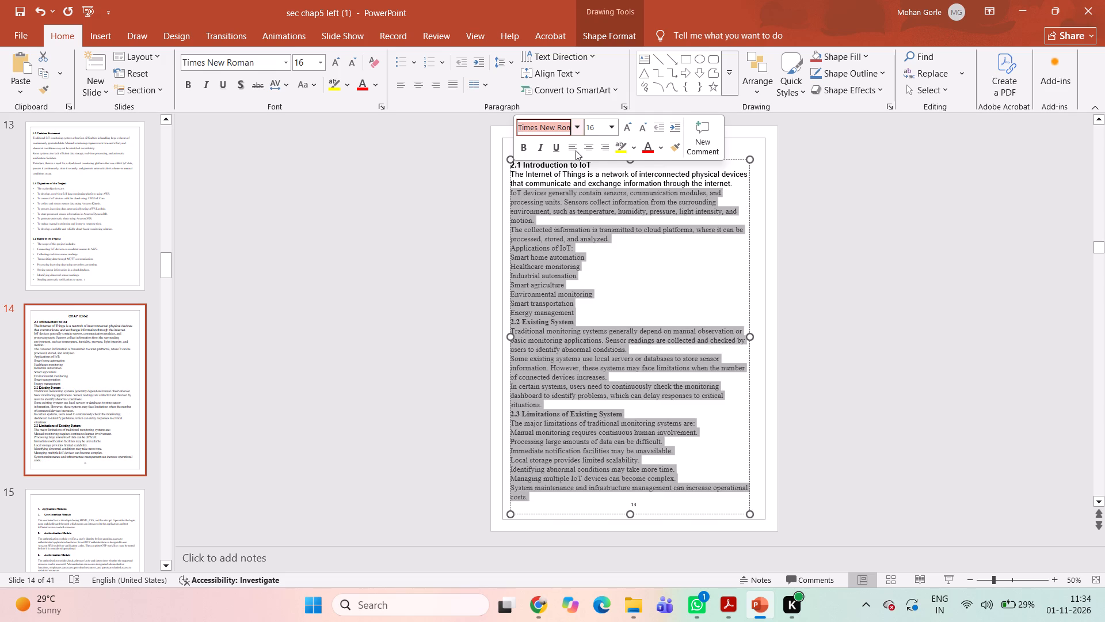
click(509, 67)
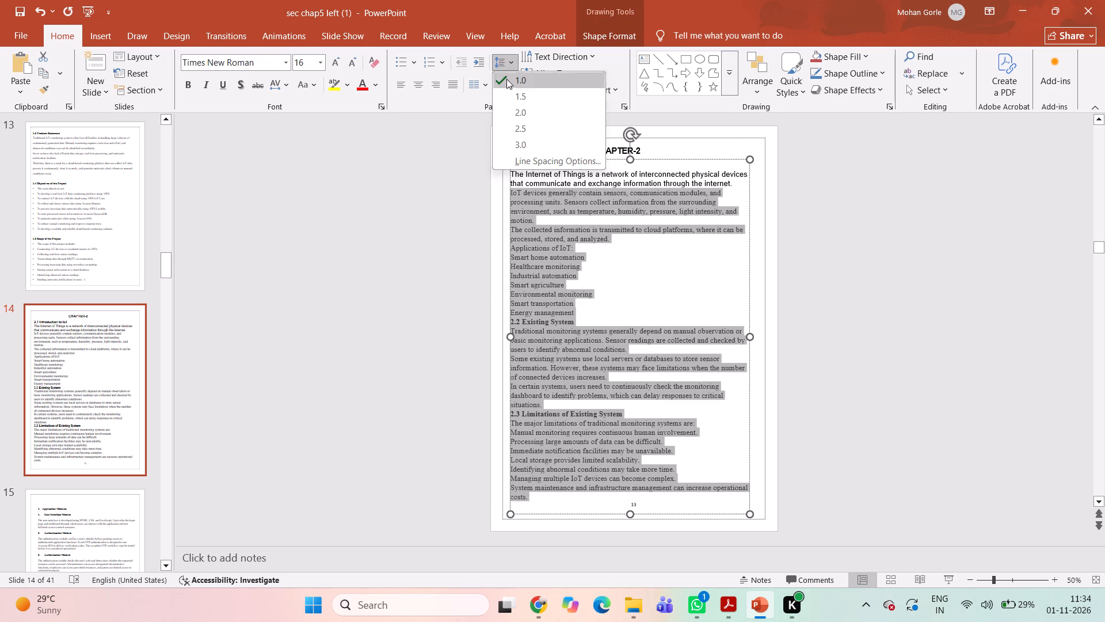
click(512, 94)
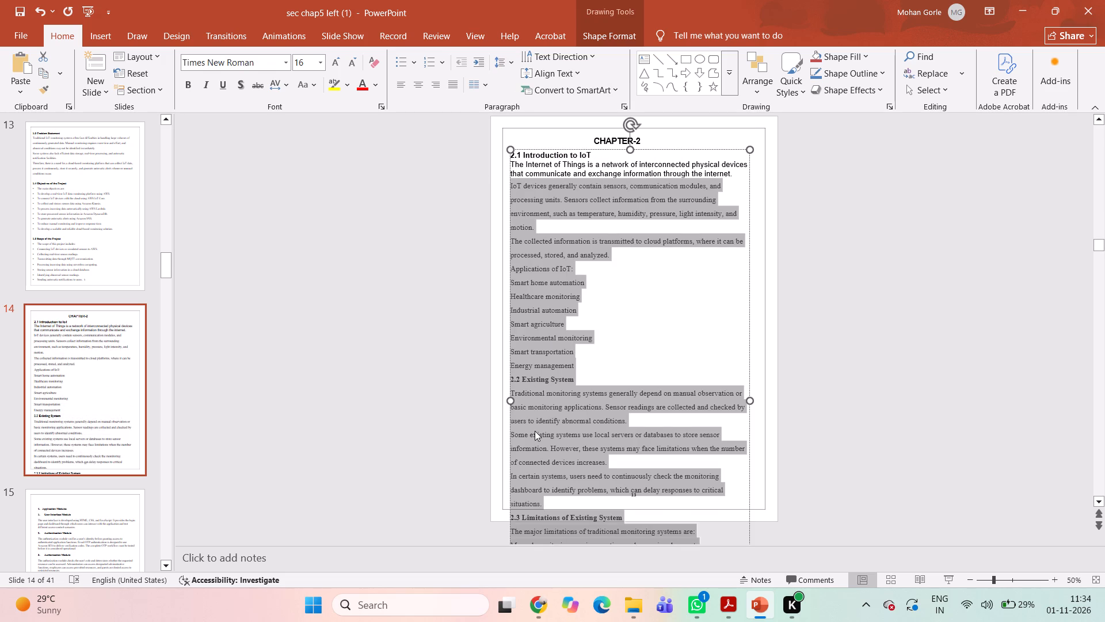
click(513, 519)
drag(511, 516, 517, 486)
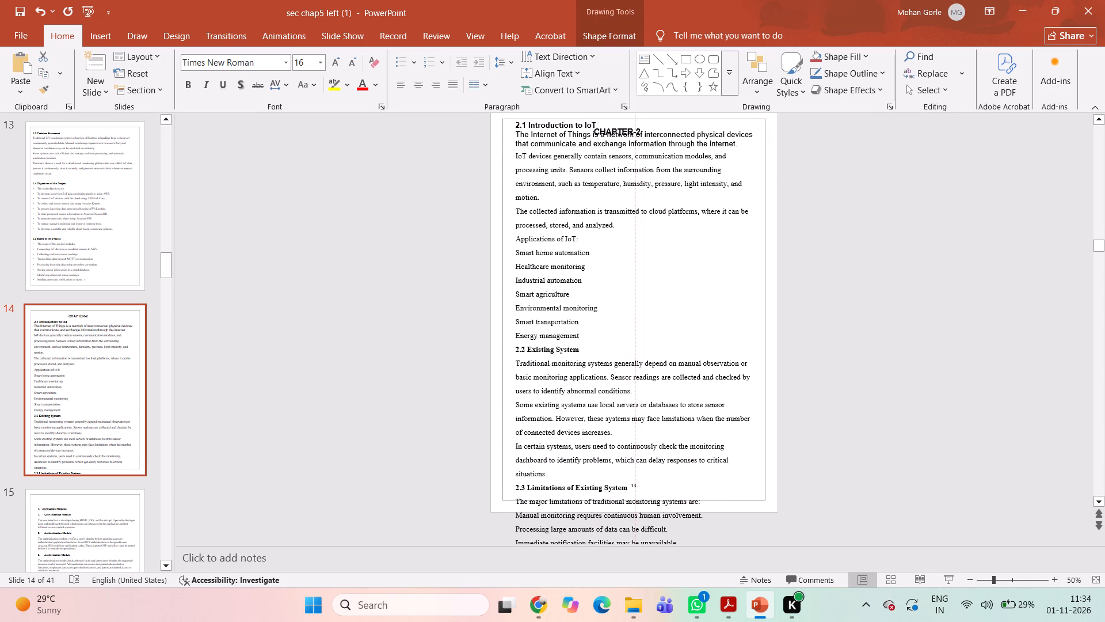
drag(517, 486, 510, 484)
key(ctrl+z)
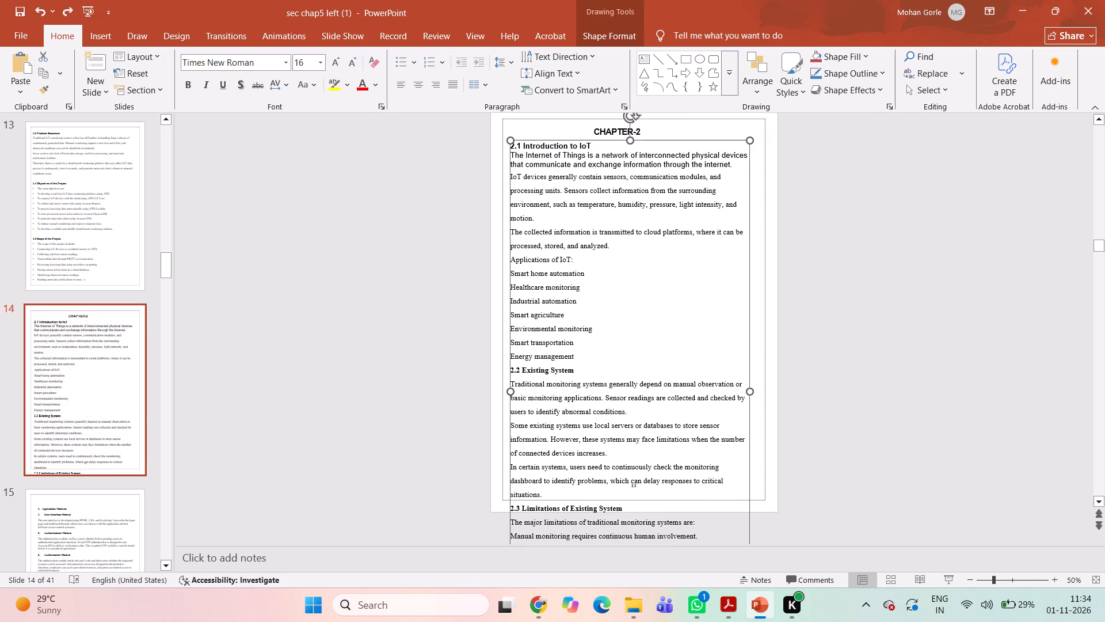
Delete the 2.3 Limitations of Existing System heading and all its text from slide 14.
drag(513, 507, 632, 566)
key(BackSpace)
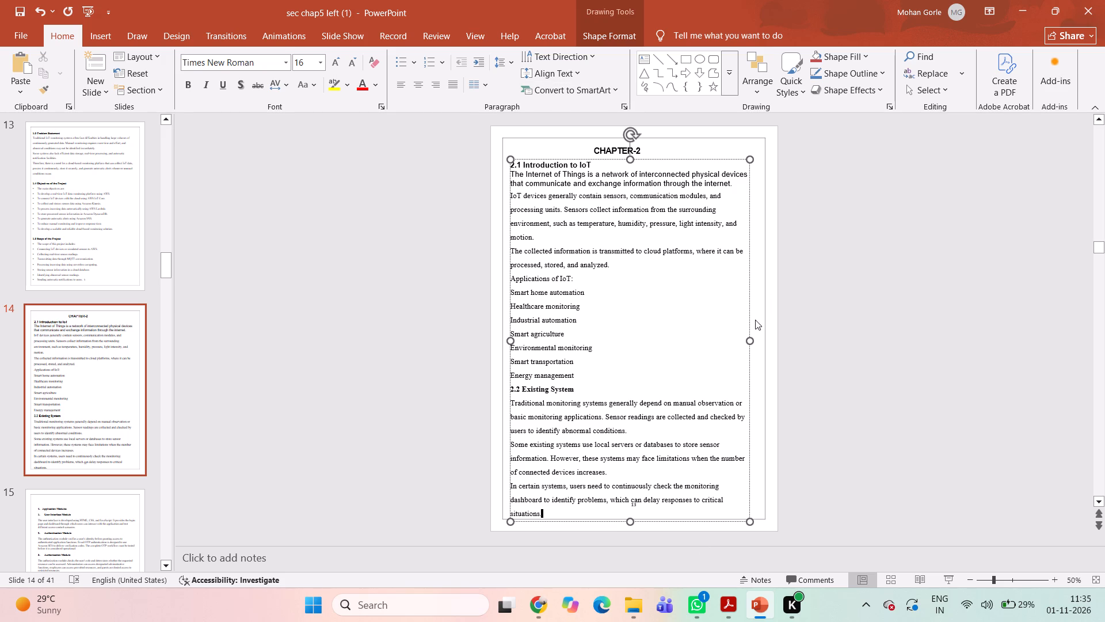
Widen the Chapter 2 body text box on slide 14 slightly toward the page's right border.
drag(750, 339, 755, 335)
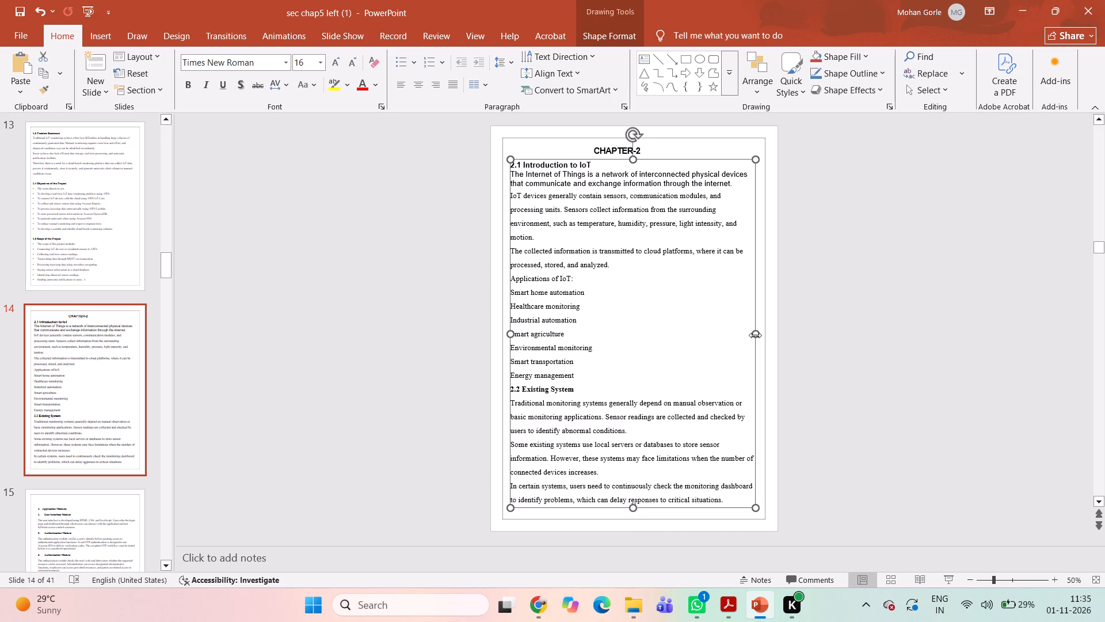
click(863, 290)
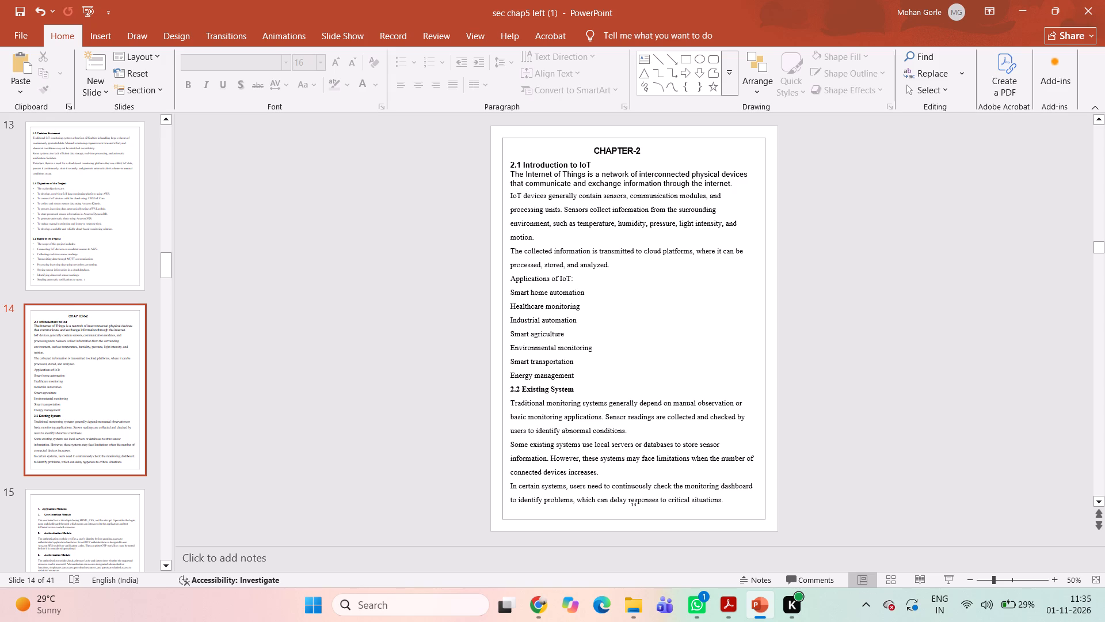
Add a colon to the 2.1 Introduction to IoT heading and insert a blank line below it.
click(600, 163)
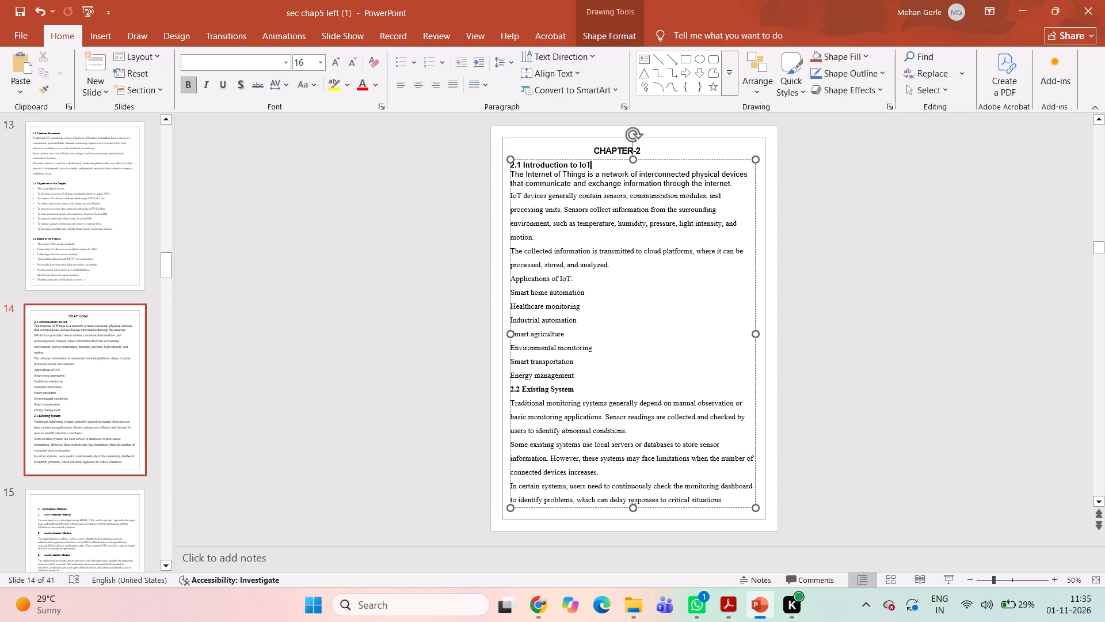
key(shift+colon)
key(Return)
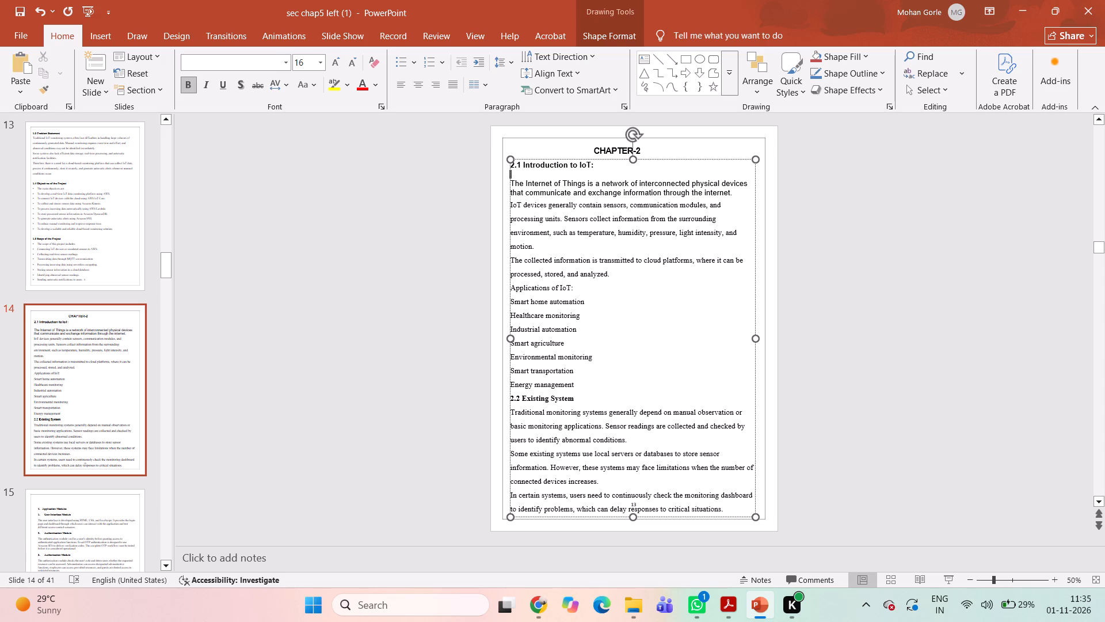
Delete the Energy management line and insert a blank line above the 2.2 Existing System heading.
drag(580, 382, 500, 377)
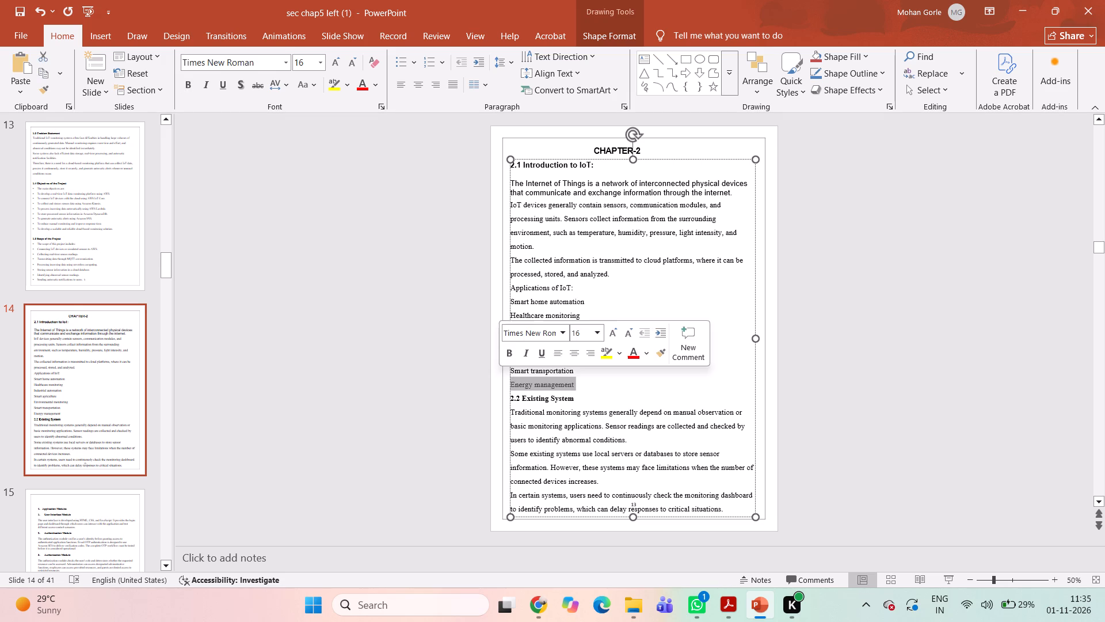
key(BackSpace)
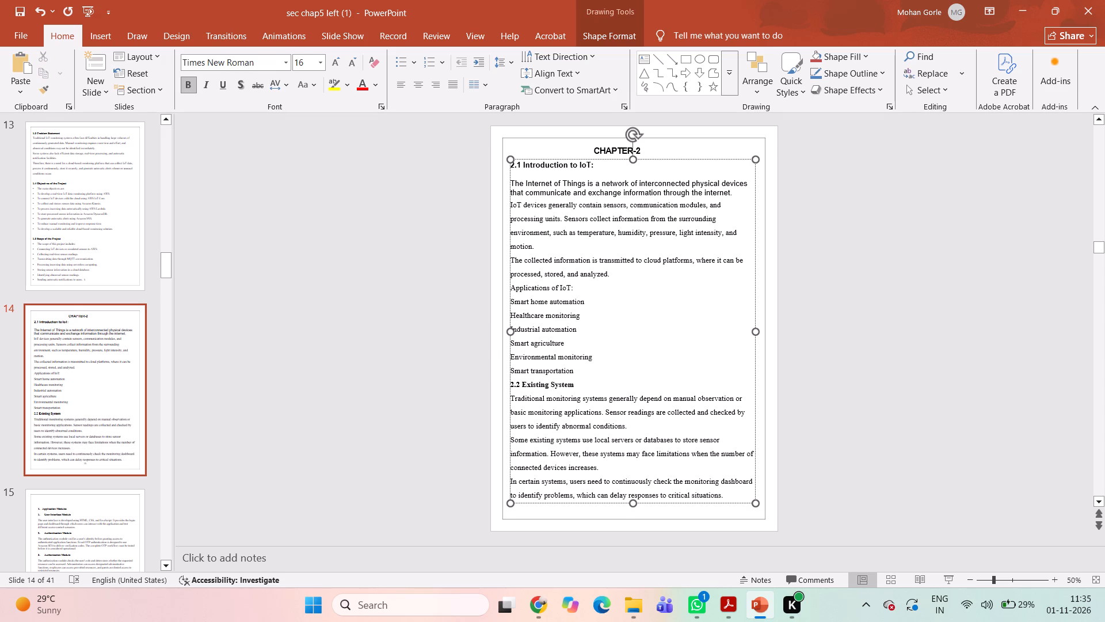
click(577, 377)
key(Return)
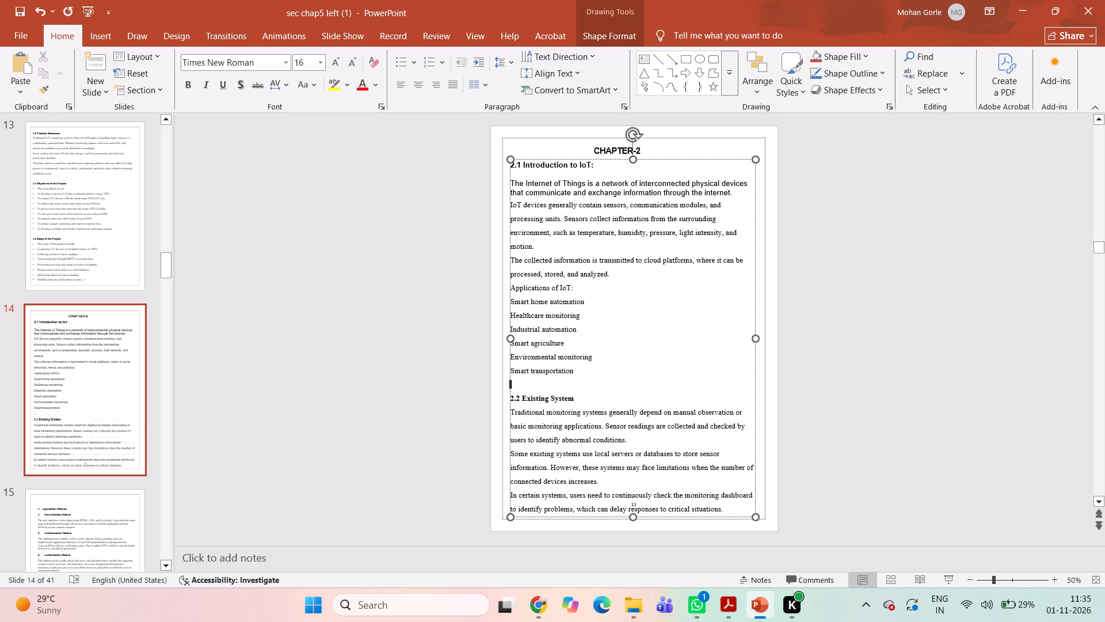
click(401, 290)
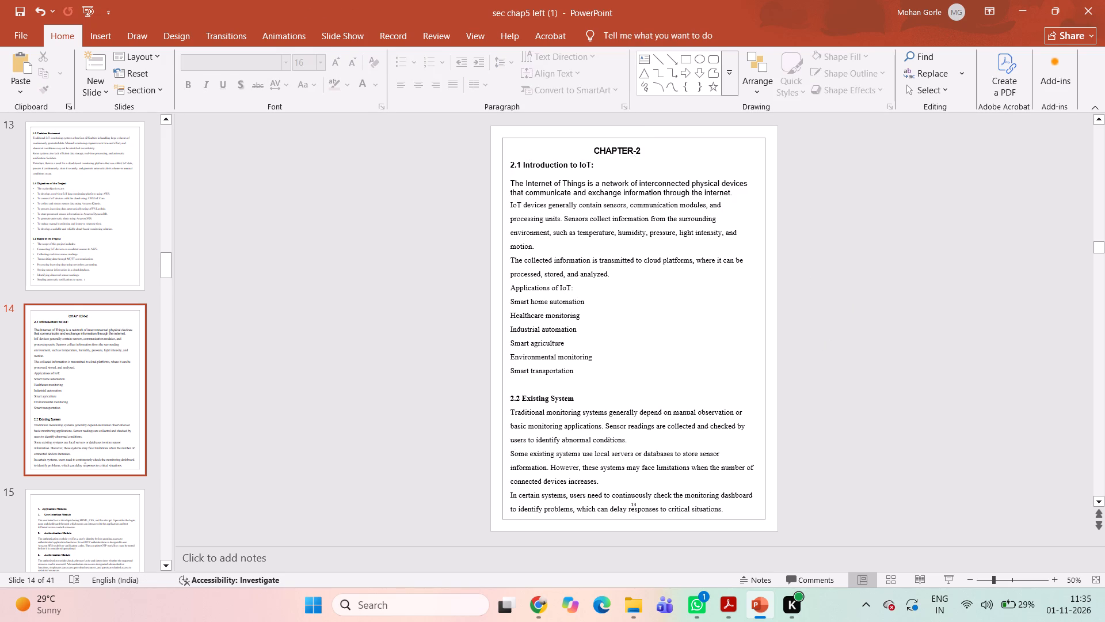
Apply bullets to the Applications of IoT items from Smart home automation through Smart transportation on slide 14.
drag(576, 370, 513, 298)
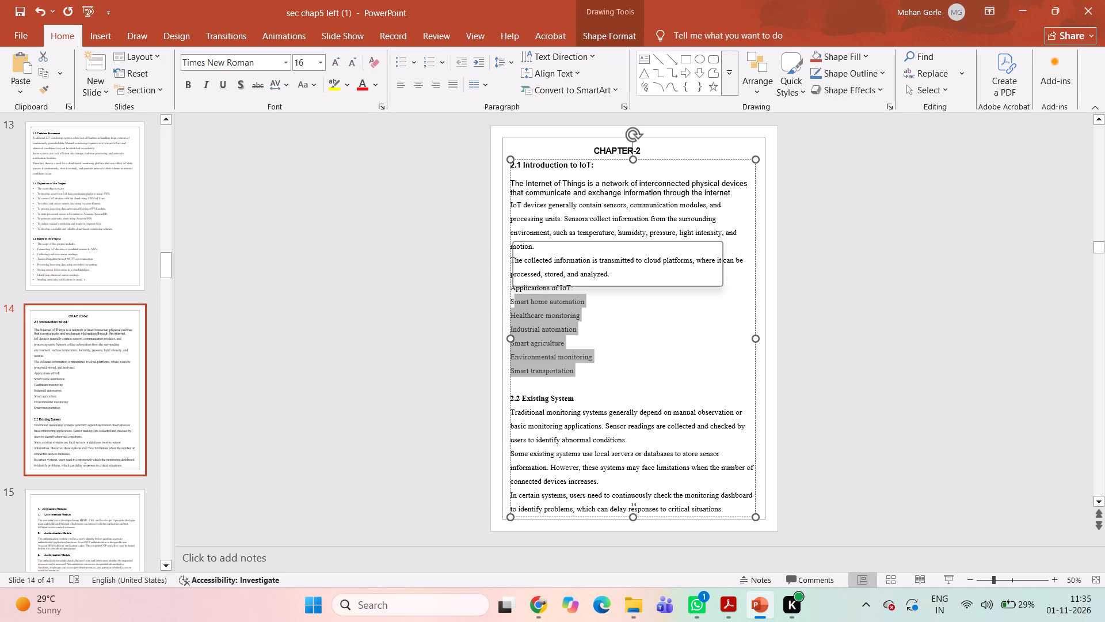
click(403, 59)
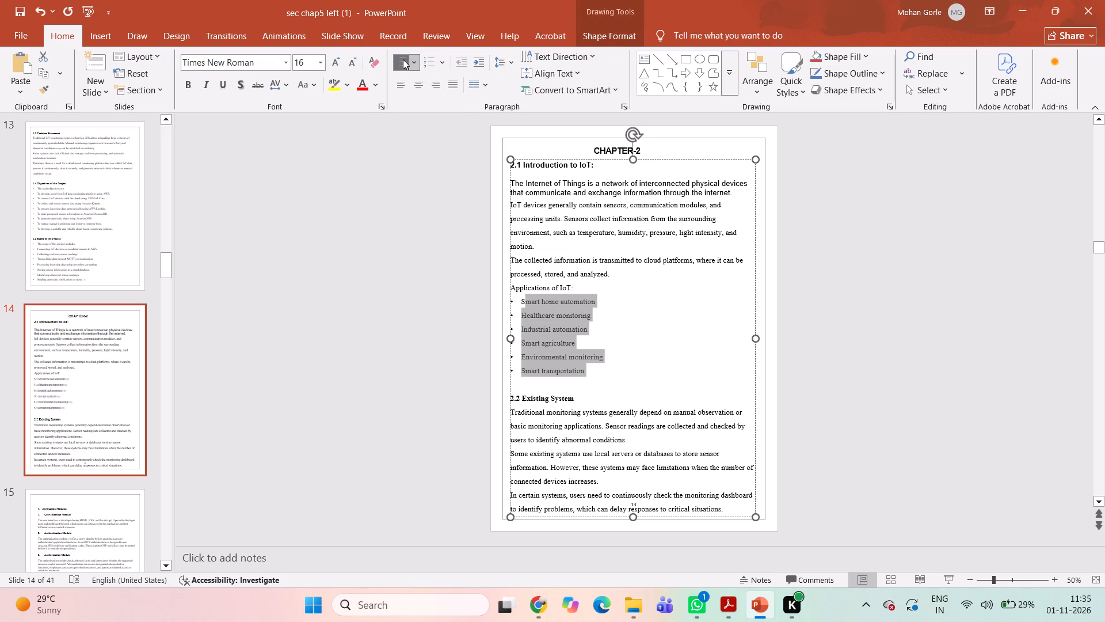
click(403, 230)
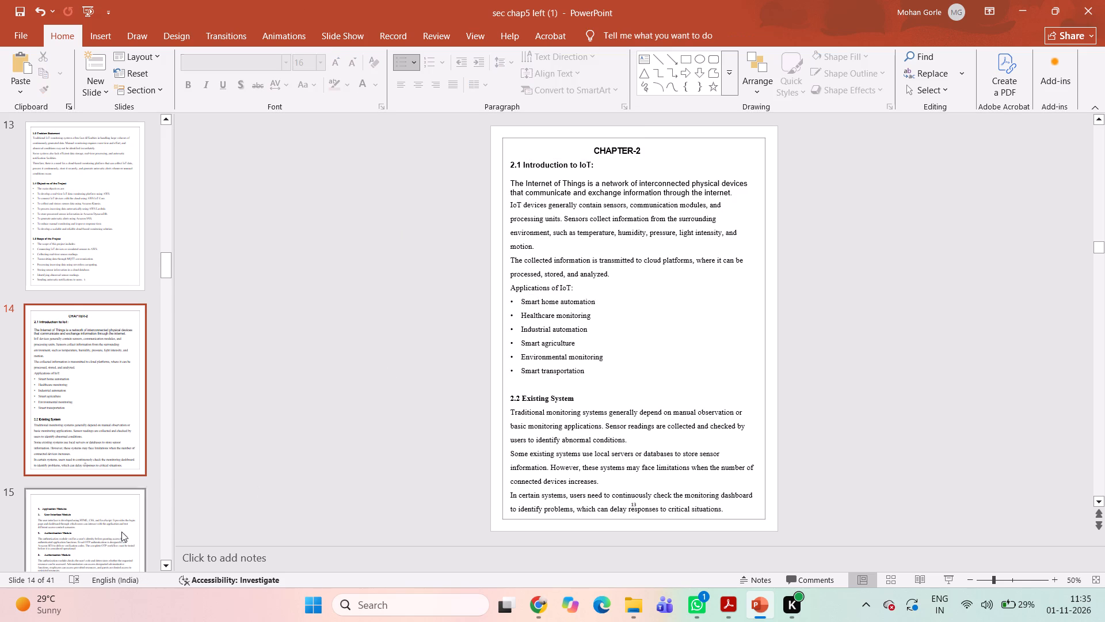
Select all the old text on slide 15, from Application Modules through the 2.5 Network Architecture paragraph.
click(114, 477)
click(106, 500)
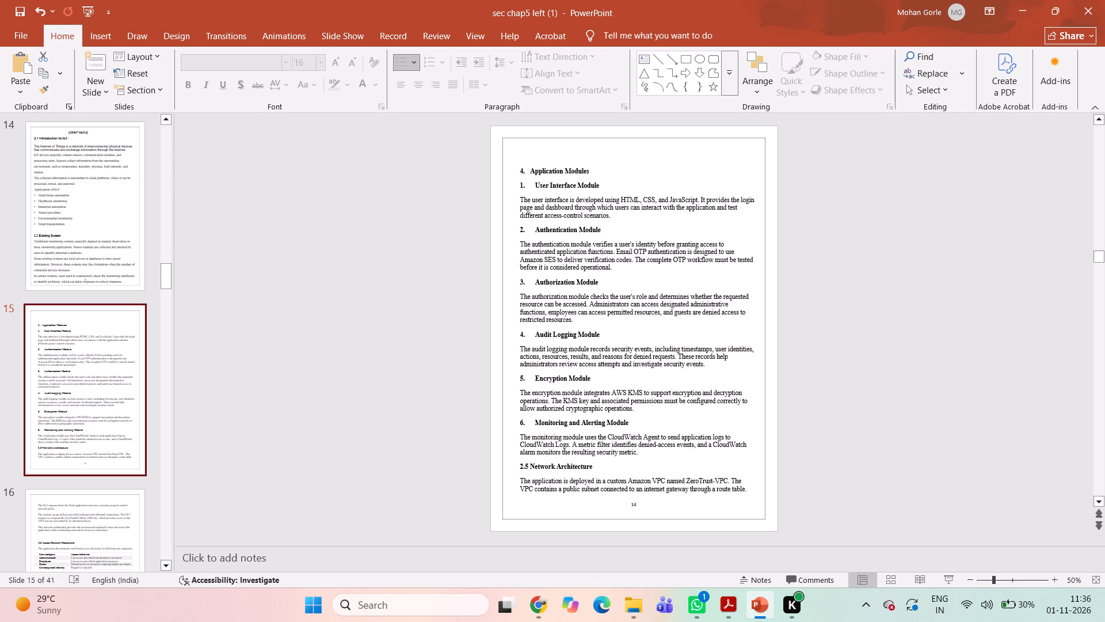
drag(750, 486, 516, 378)
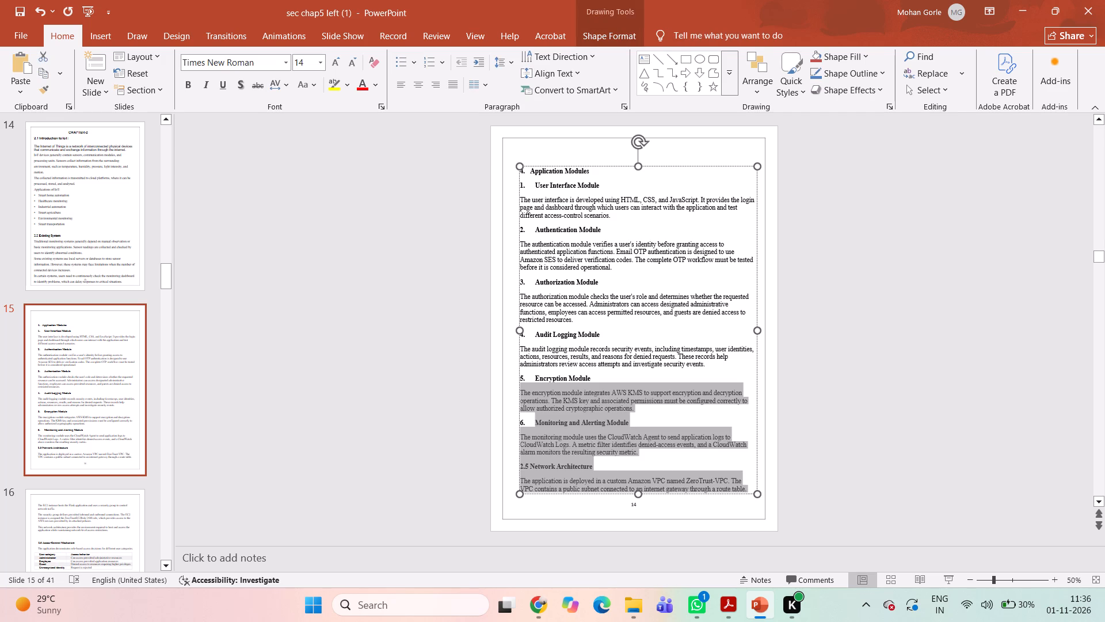
drag(516, 378, 425, 160)
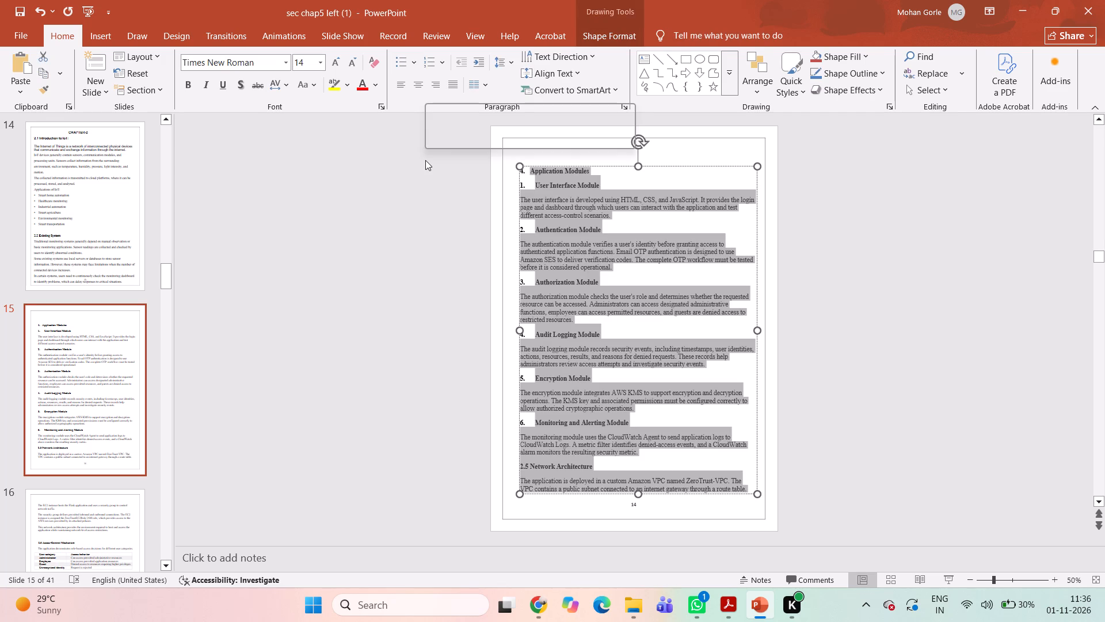
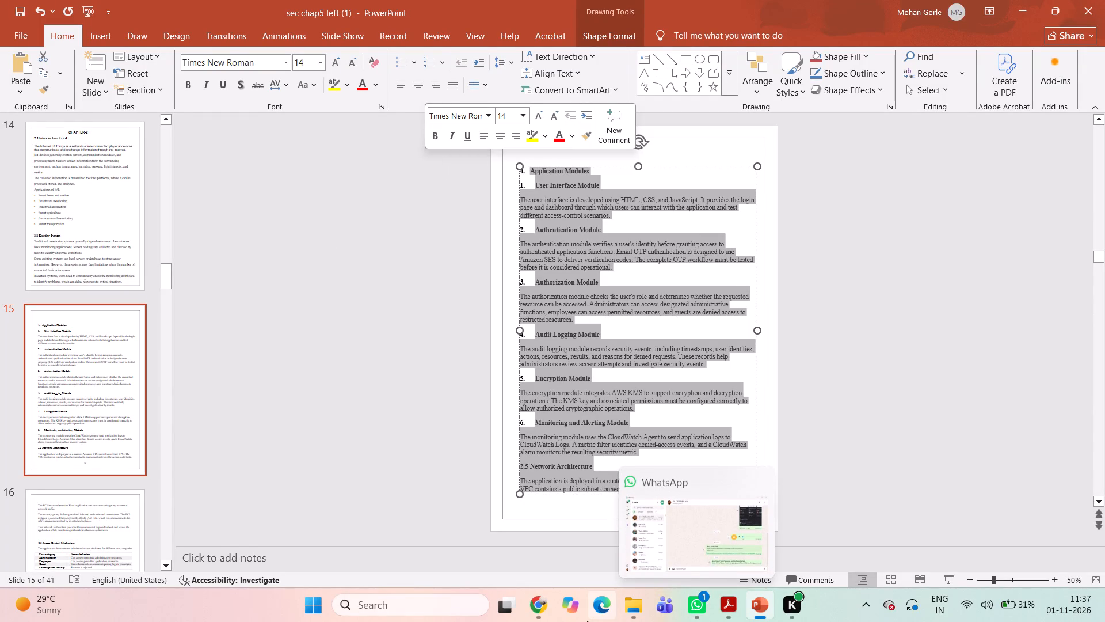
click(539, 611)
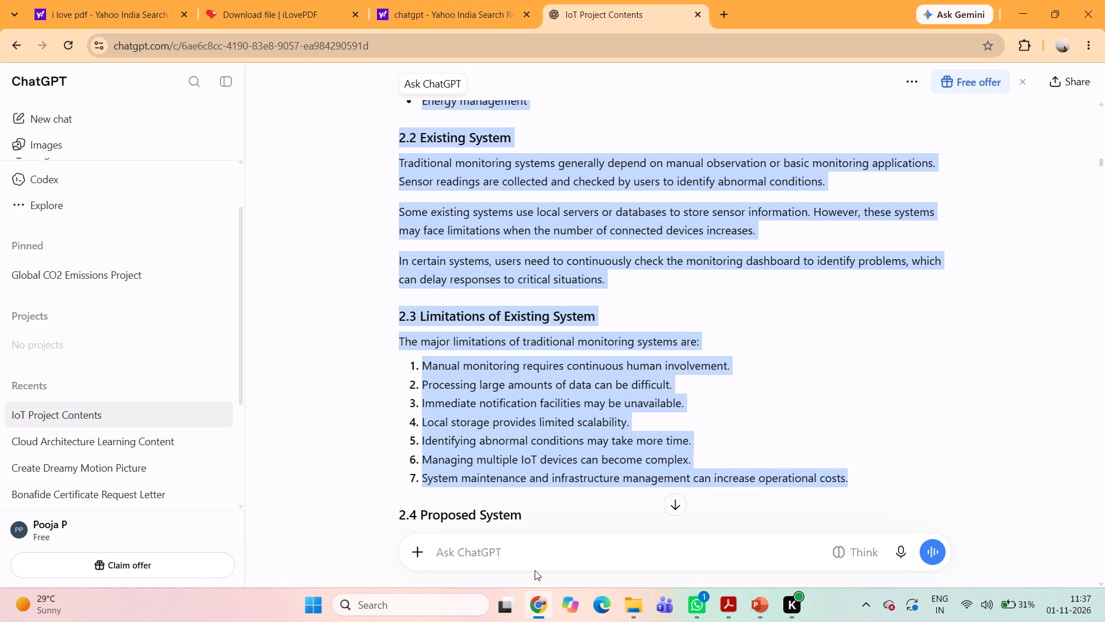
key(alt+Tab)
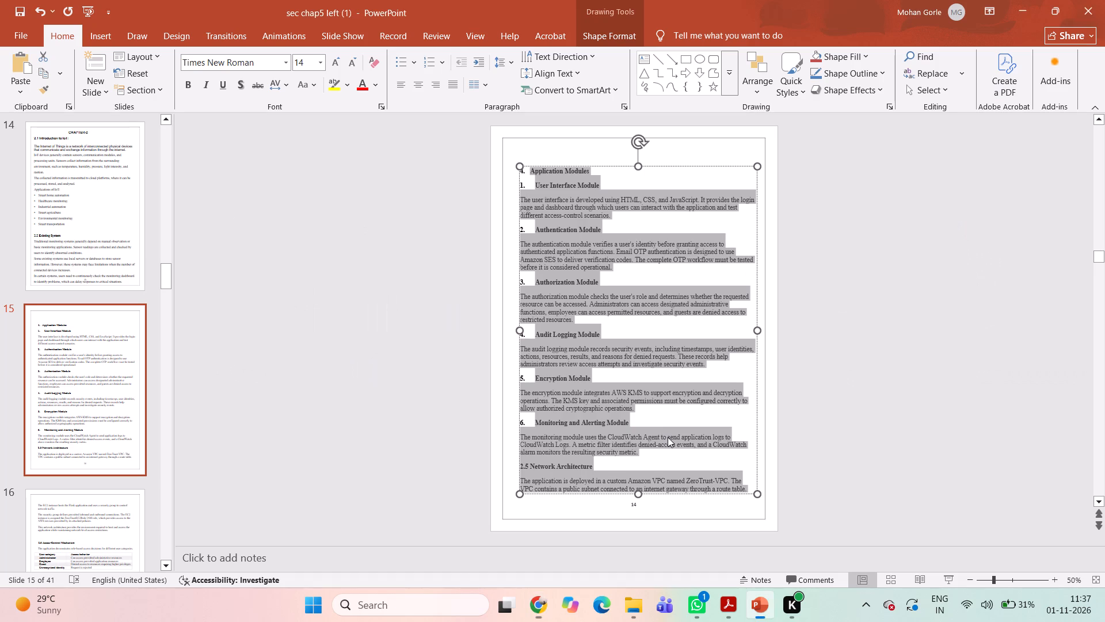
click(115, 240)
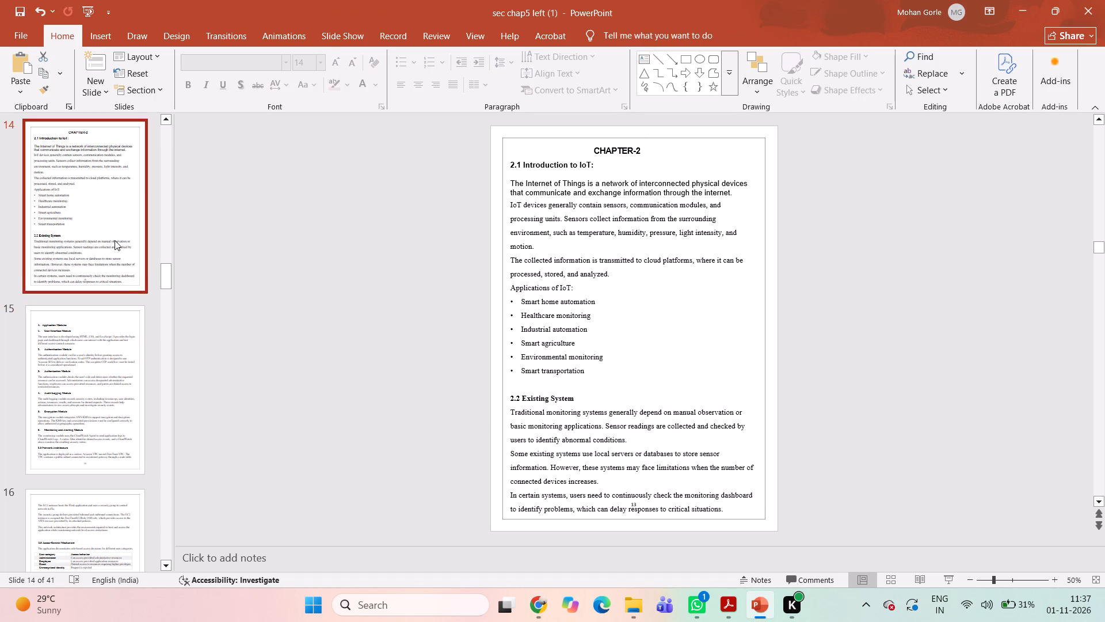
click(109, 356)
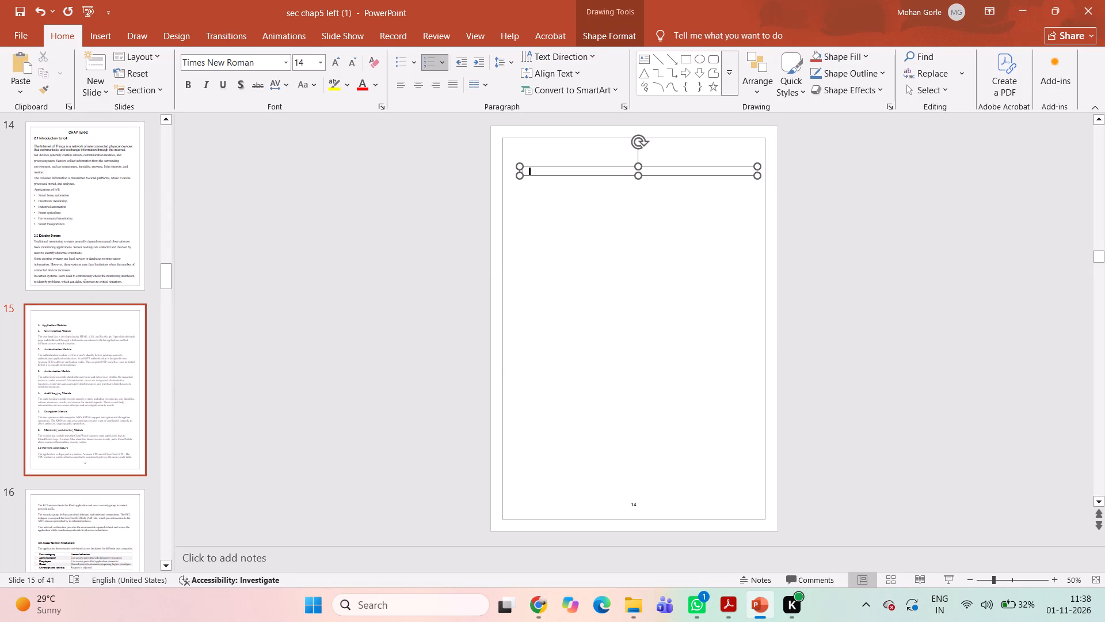
click(536, 170)
key(BackSpace)
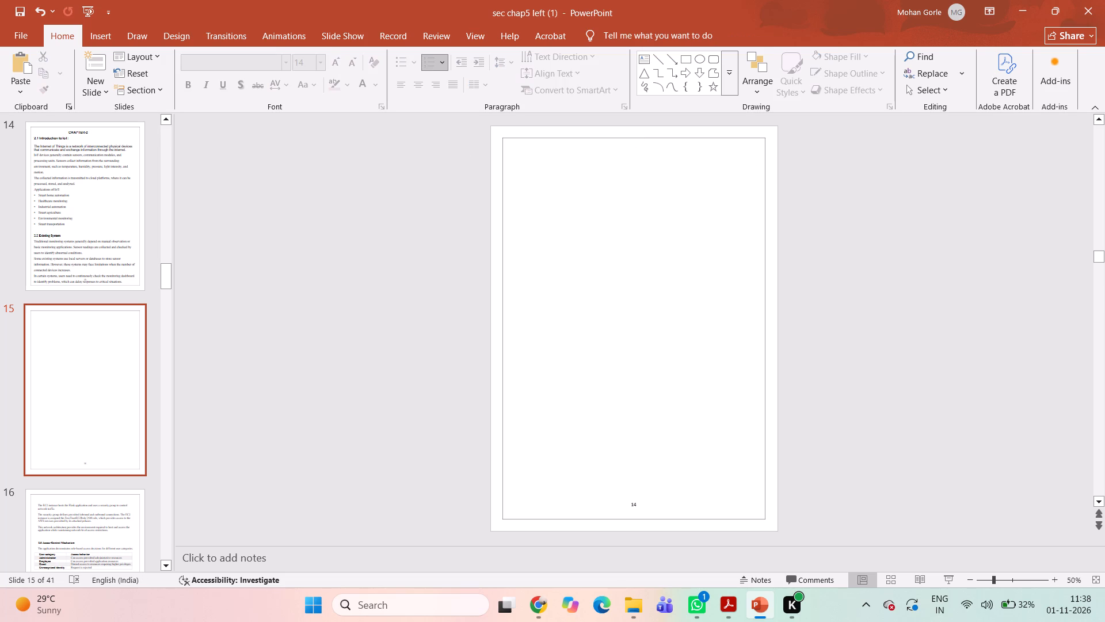
Insert a wide text box in the upper part of slide 15's page border and paste sections 2.3 and 2.4 into it.
click(110, 32)
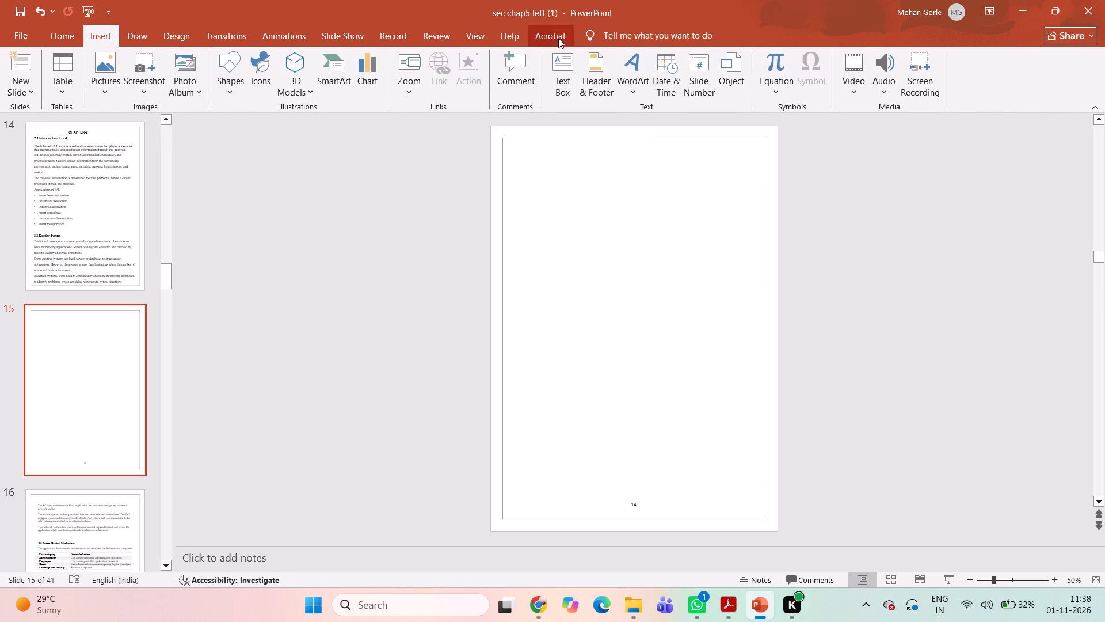
click(576, 74)
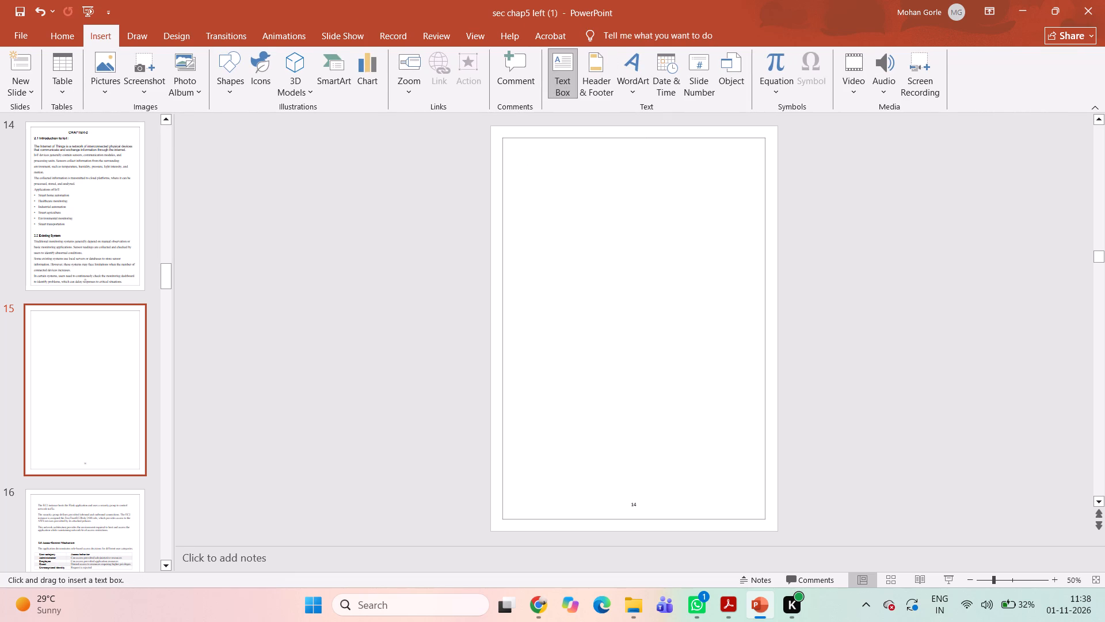
drag(507, 142, 748, 289)
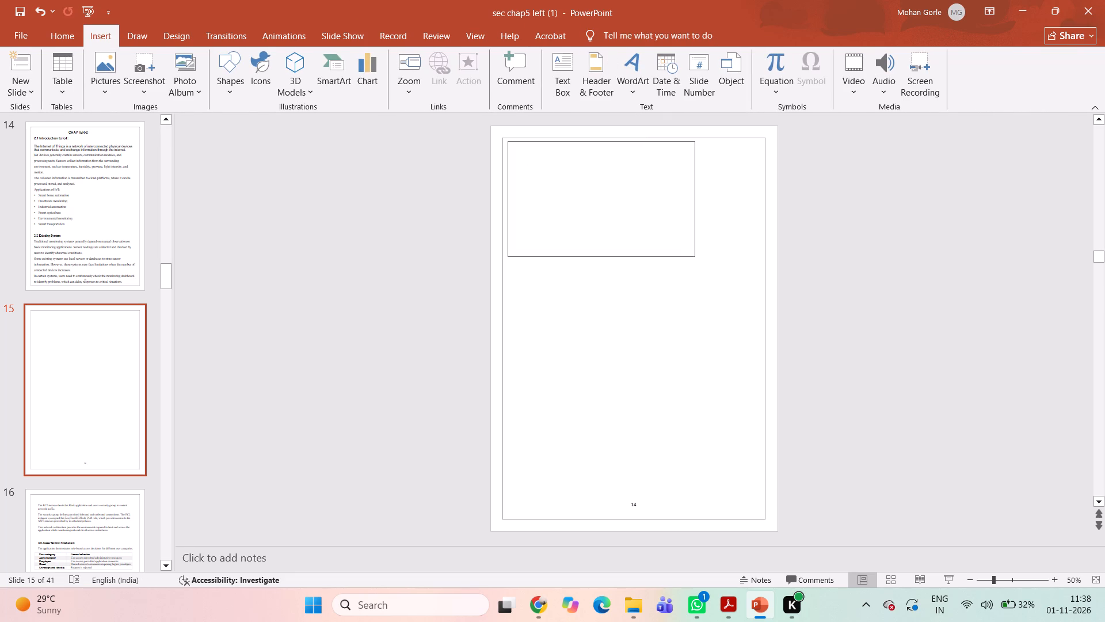
drag(748, 289, 750, 292)
key(ctrl+v)
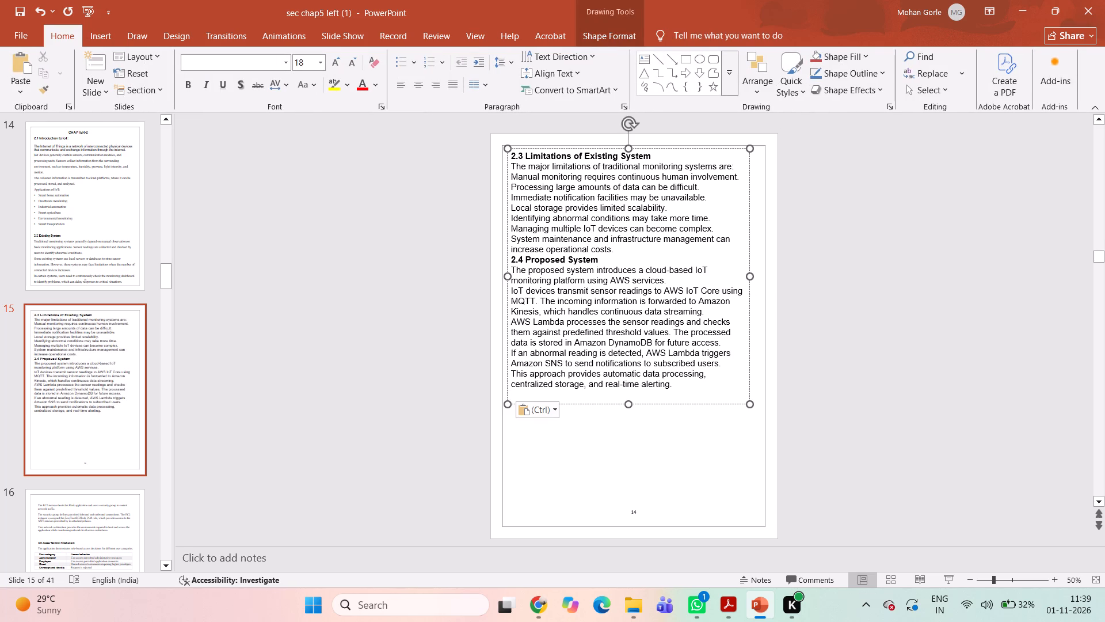
Set the font of all the pasted 2.3 and 2.4 text to Times New Roman, undoing any accidental text replacement.
drag(672, 385, 508, 160)
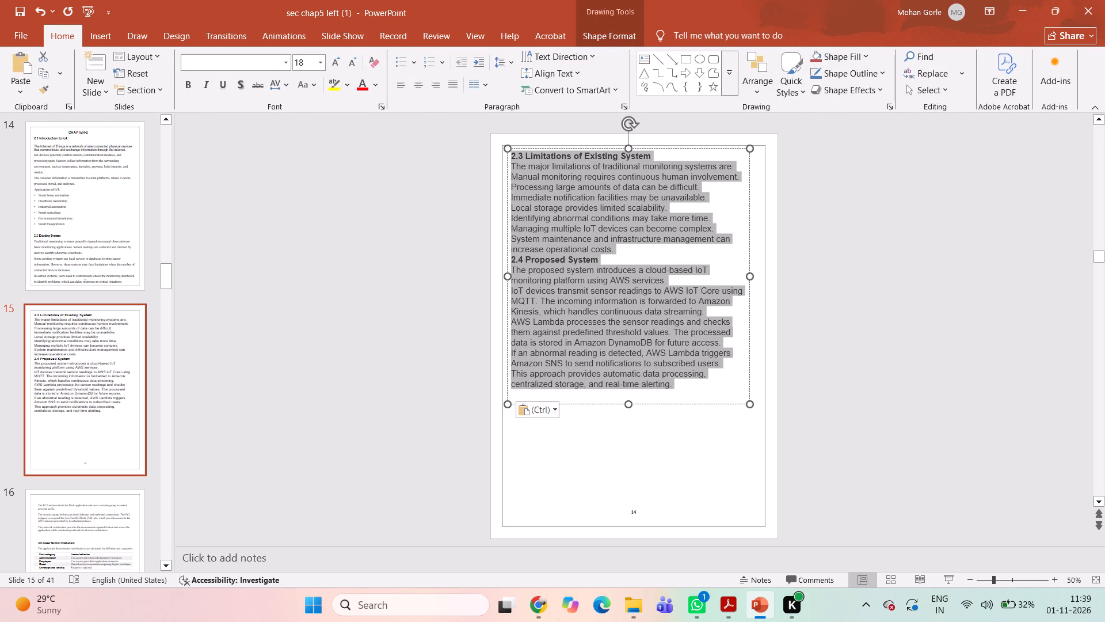
drag(508, 160, 508, 158)
click(234, 66)
text(time)
key(Return)
key(Return)
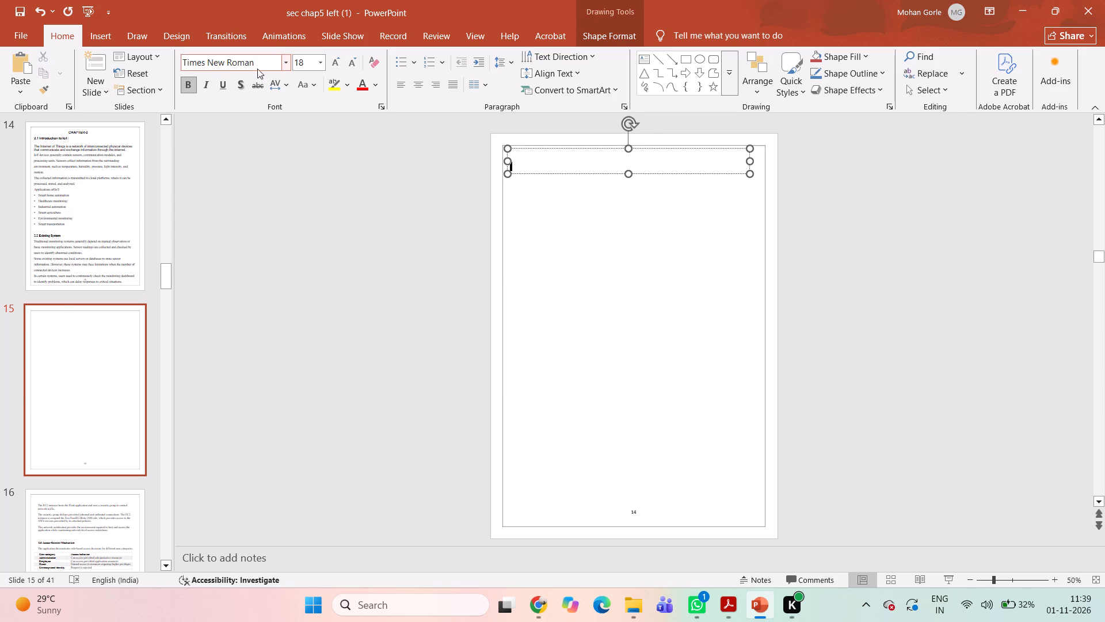
key(ctrl+z)
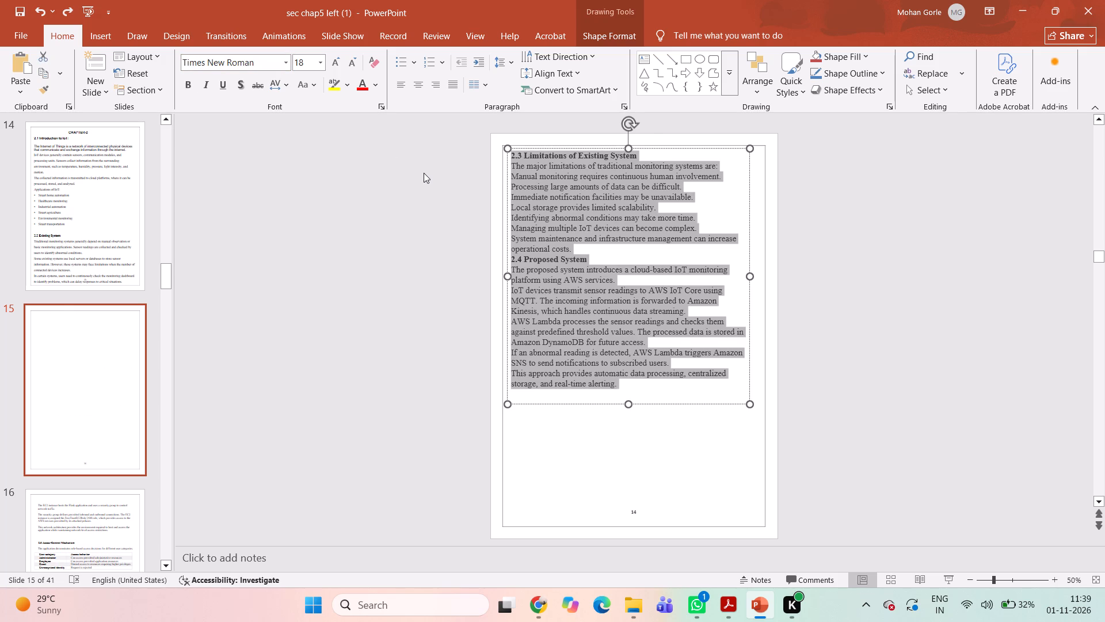
click(554, 304)
drag(521, 325, 514, 314)
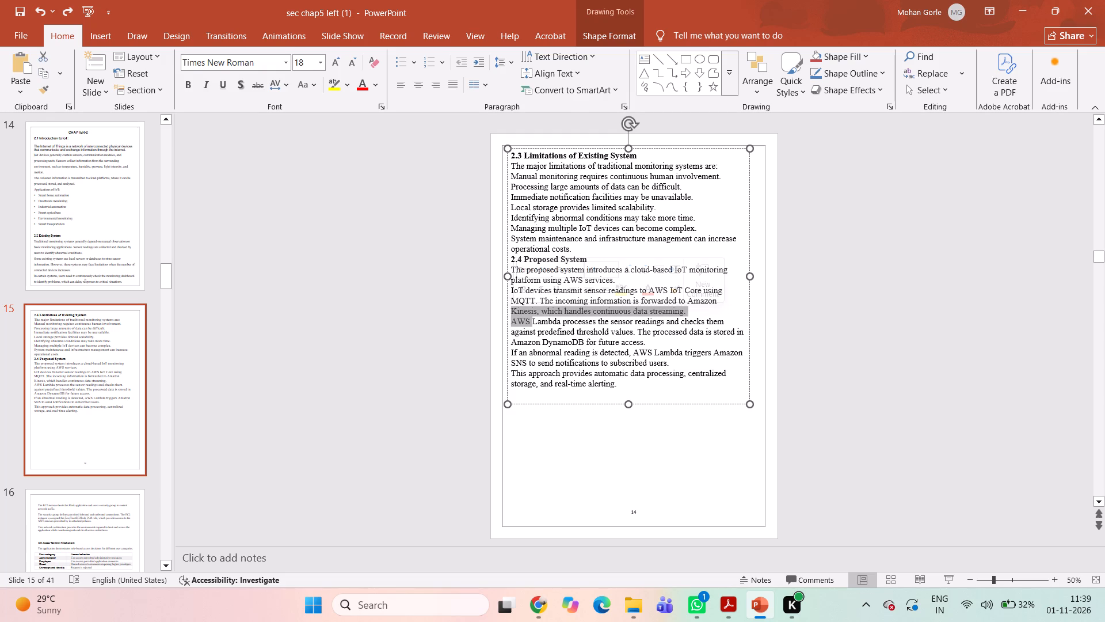
Set the font size of all the 2.3 and 2.4 text on slide 15 to 16.
drag(628, 385, 504, 150)
click(307, 66)
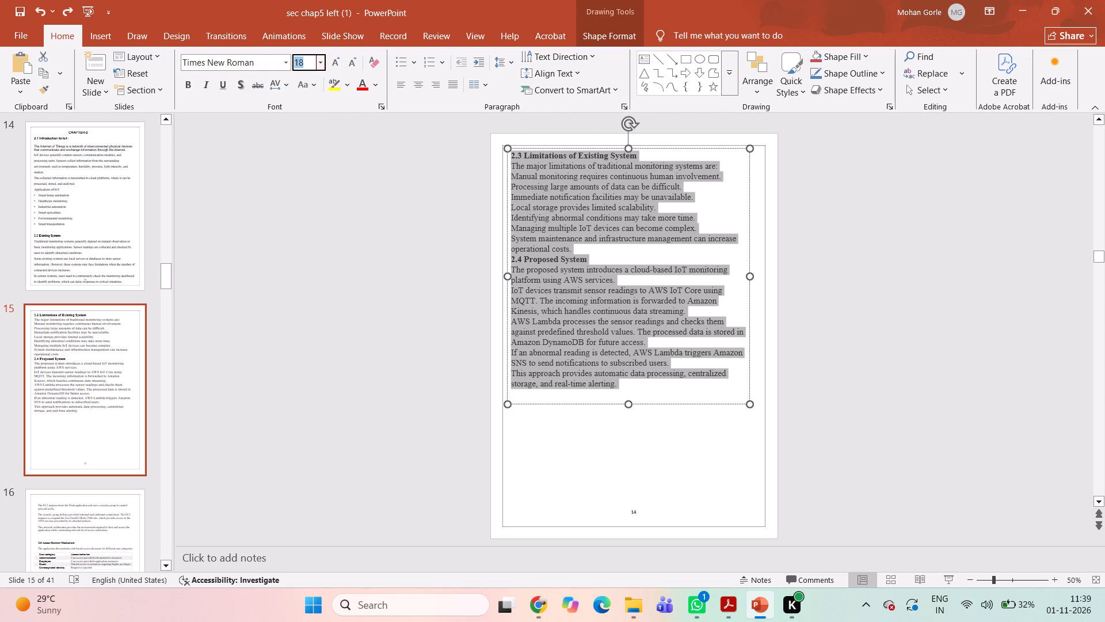
text(16)
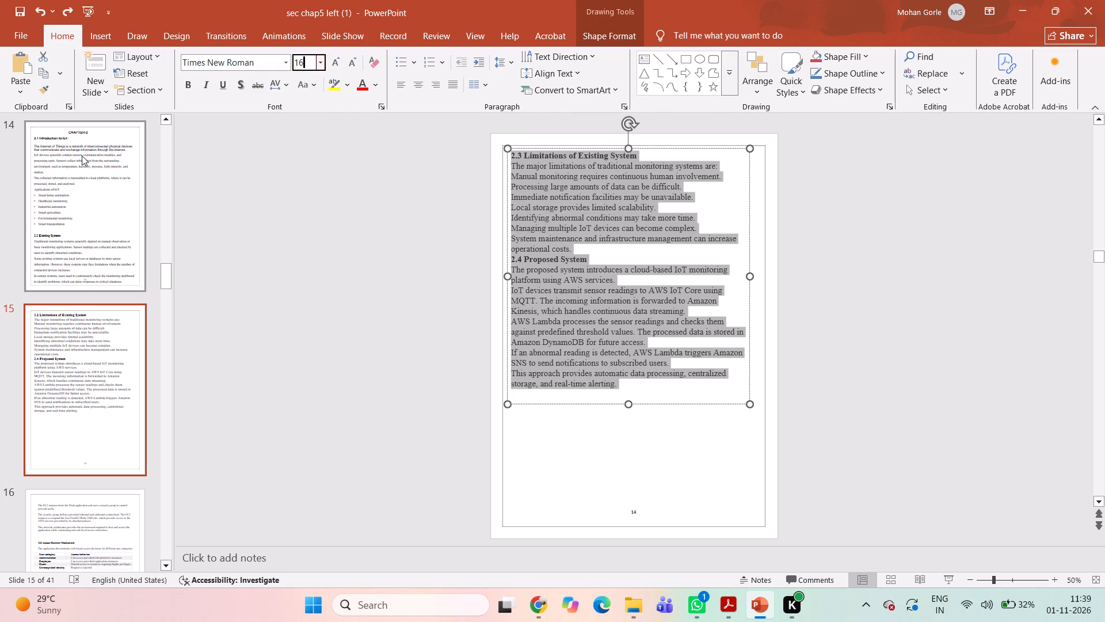
Check the body text size on slide 14 and reapply font size 16 to all the 2.3 and 2.4 text on slide 15.
click(52, 198)
drag(562, 288, 516, 241)
click(516, 241)
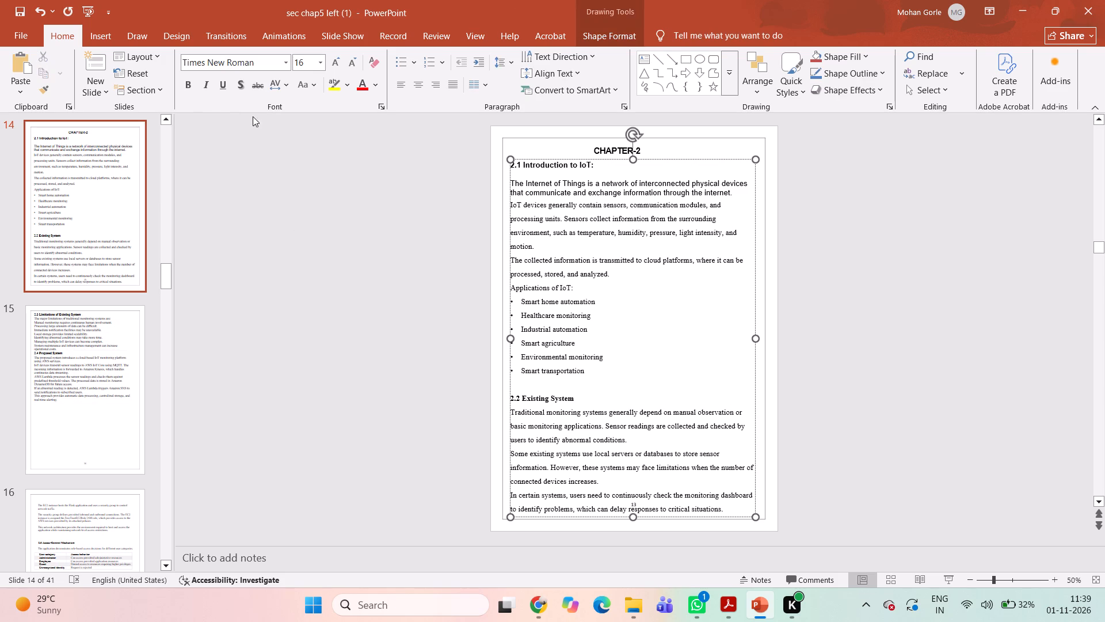
click(575, 299)
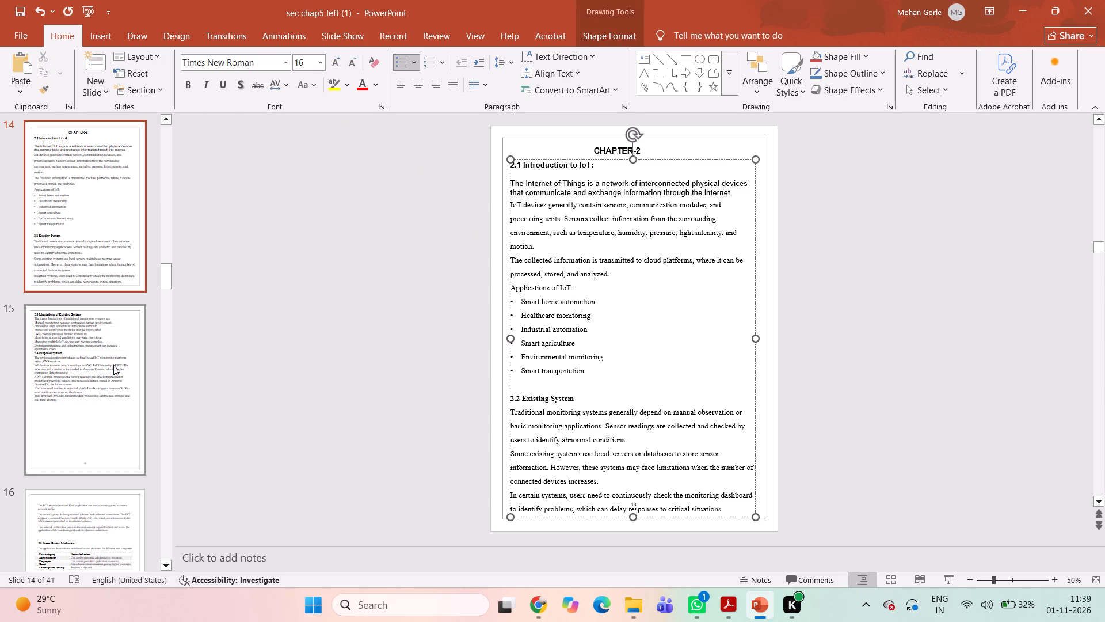
click(113, 365)
drag(638, 359, 501, 169)
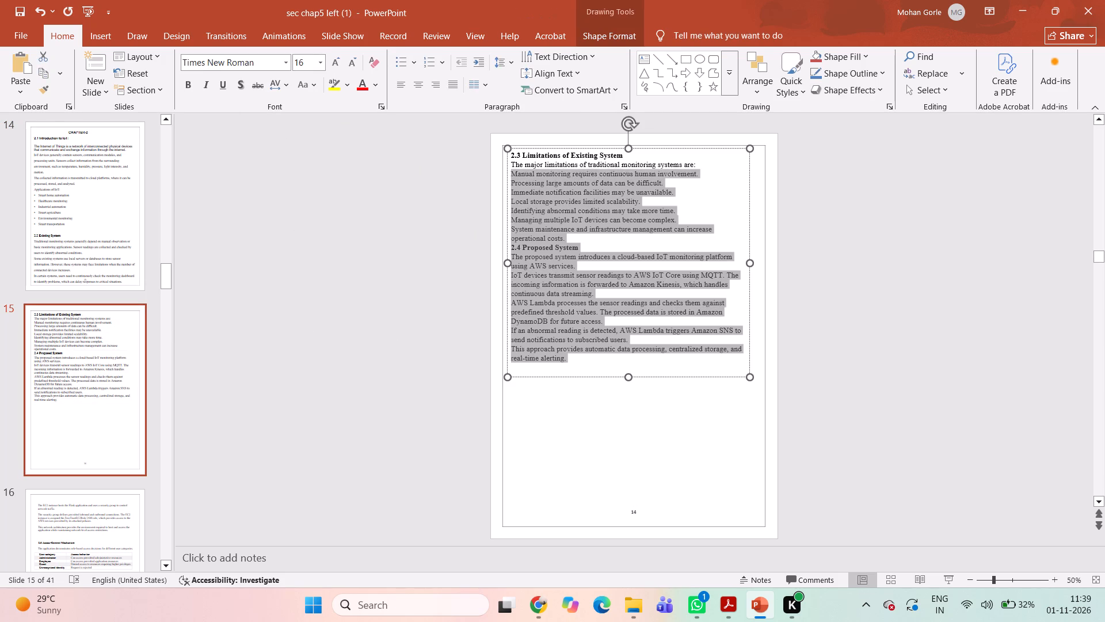
drag(501, 169, 497, 153)
click(307, 57)
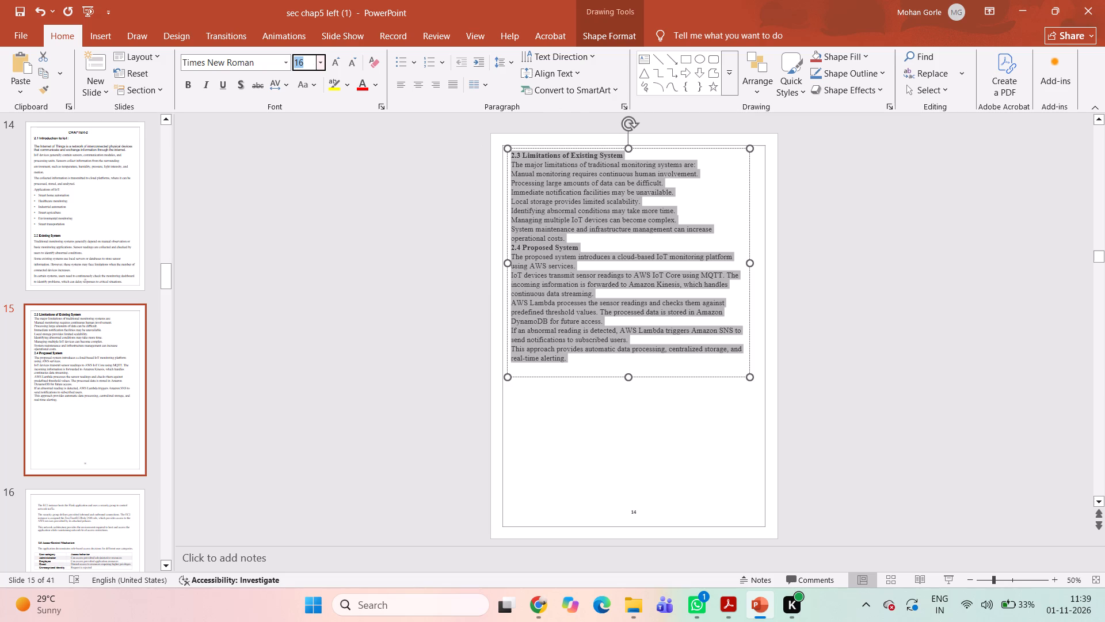
key(Return)
key(Return)
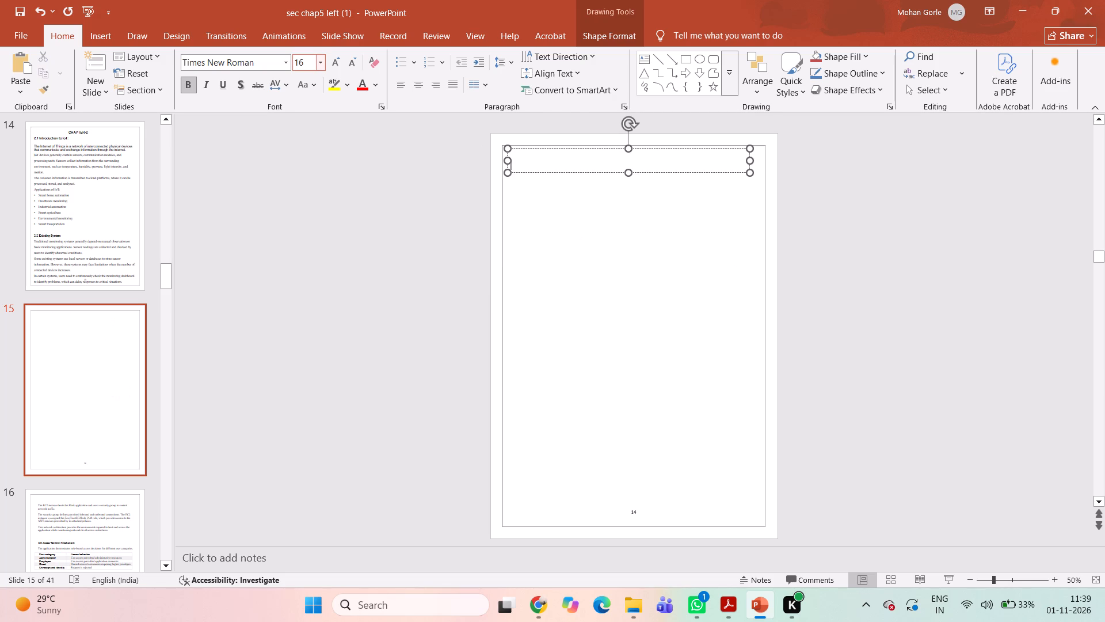
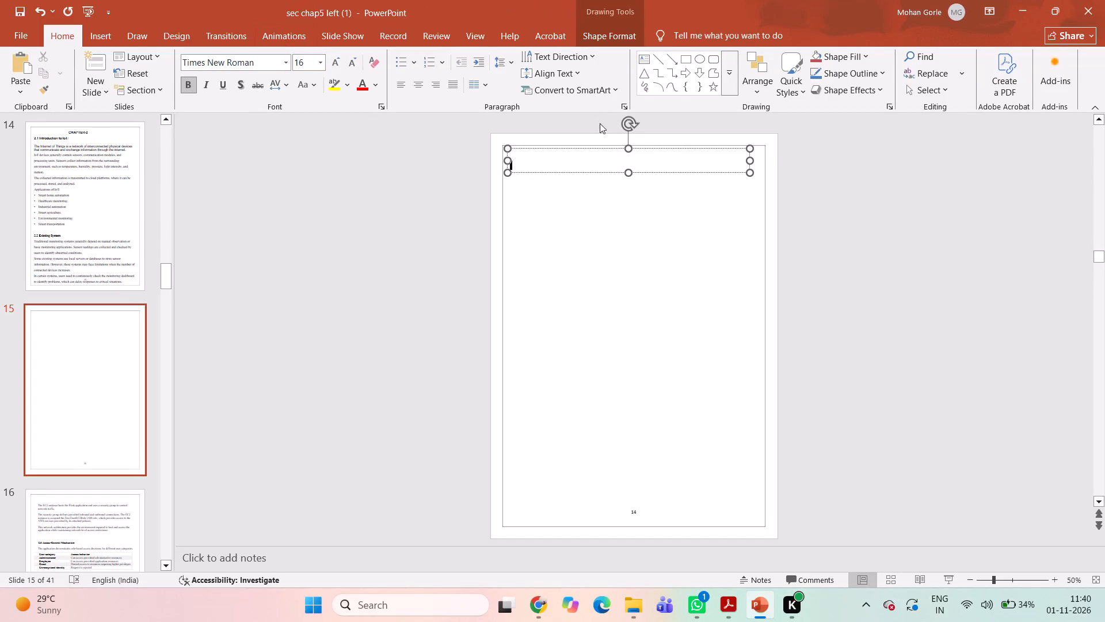
click(544, 157)
key(alt+Tab)
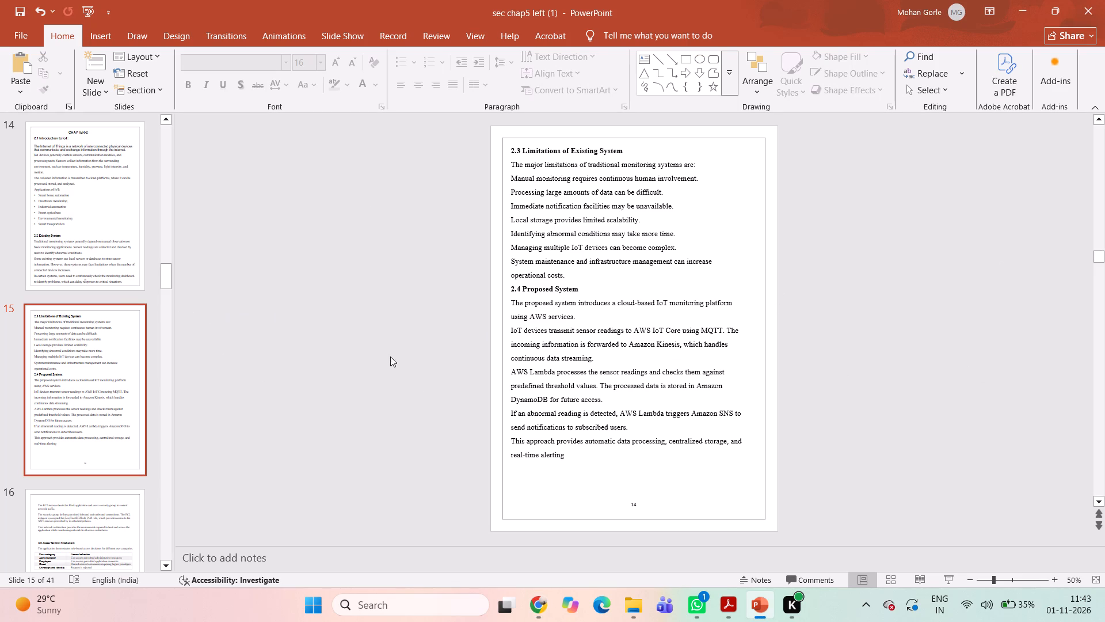
Delete the last two paragraphs of section 2.4, from "If an abnormal reading is detected" through "real-time alerting".
drag(563, 457, 506, 427)
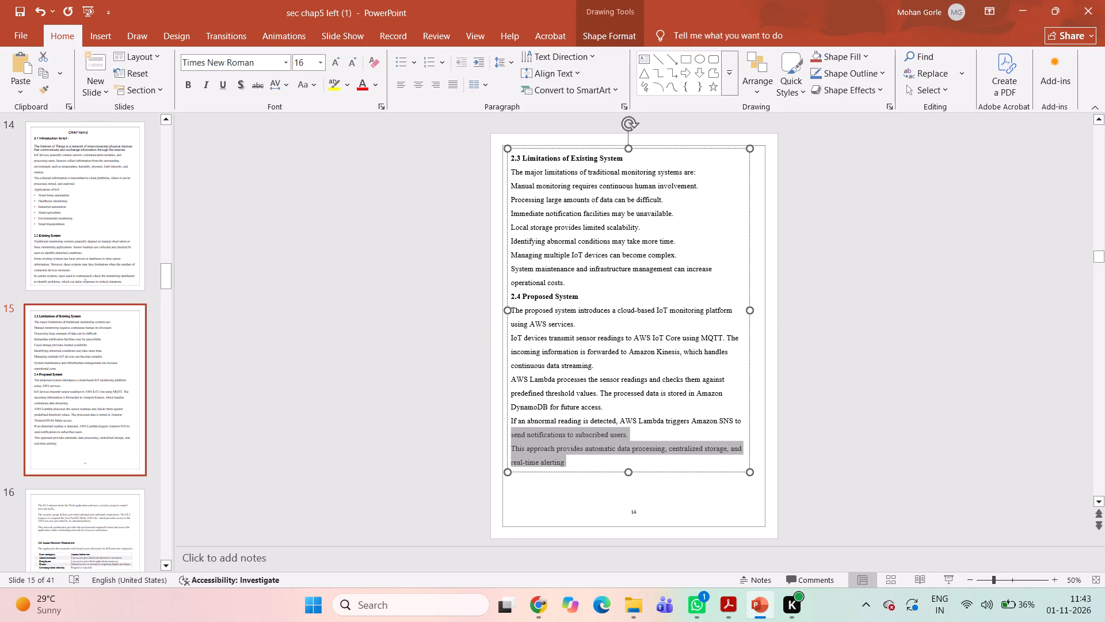
drag(506, 427, 509, 420)
key(BackSpace)
key(BackSpace)
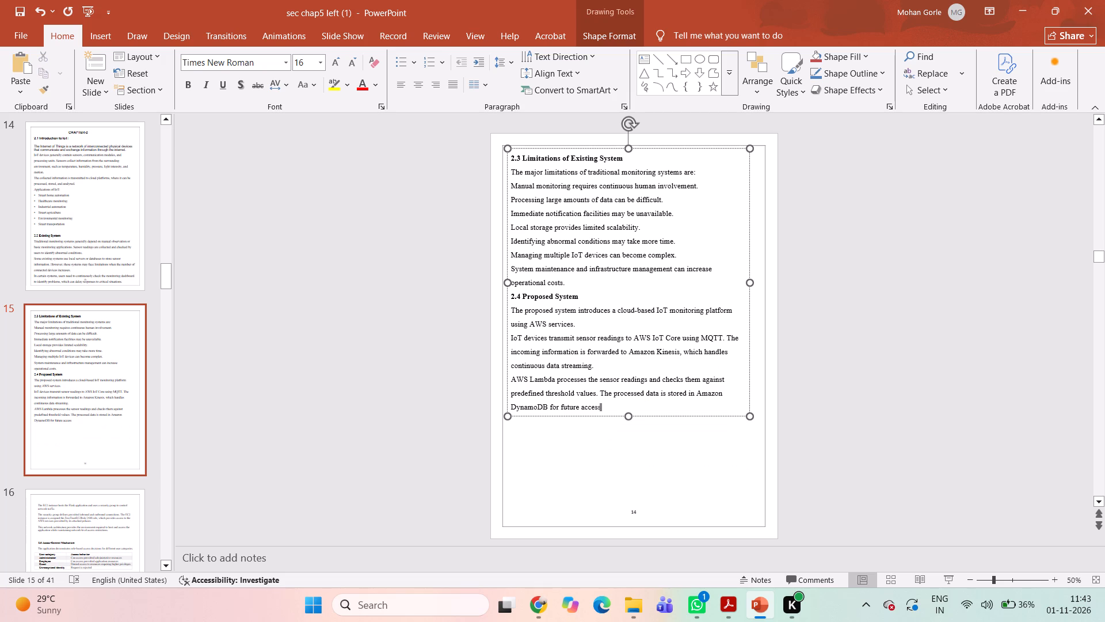
Paste section 2.5 after the AWS Lambda paragraph and start its heading on a new line.
key(ctrl+v)
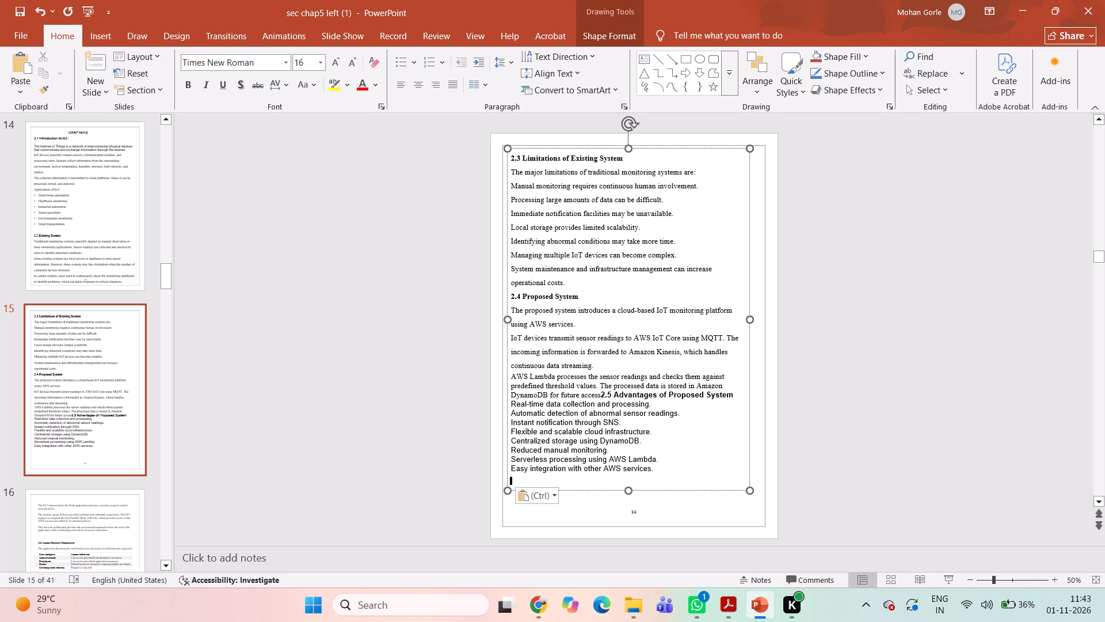
click(600, 396)
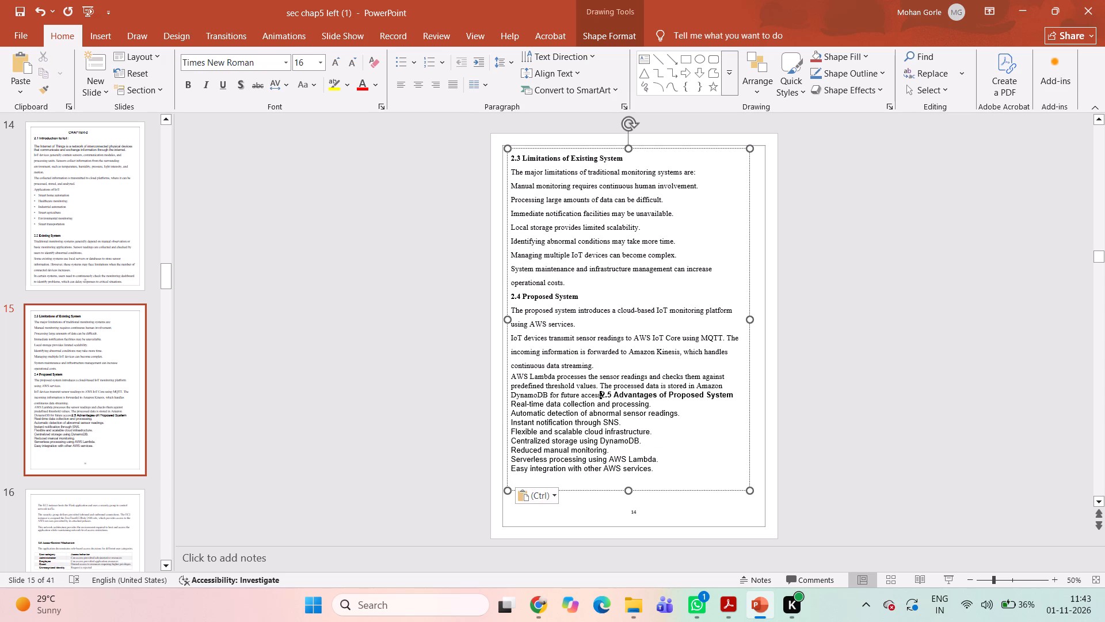
click(600, 396)
key(Return)
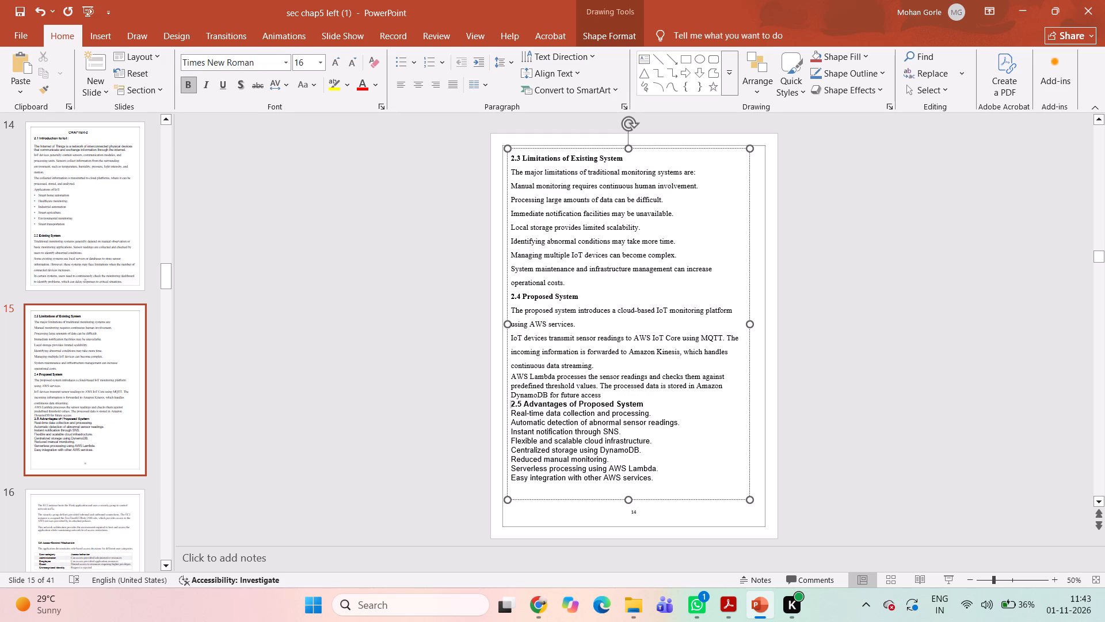
Format the section 2.5 heading and its list in Times New Roman with 1.5 line spacing.
drag(660, 481, 509, 406)
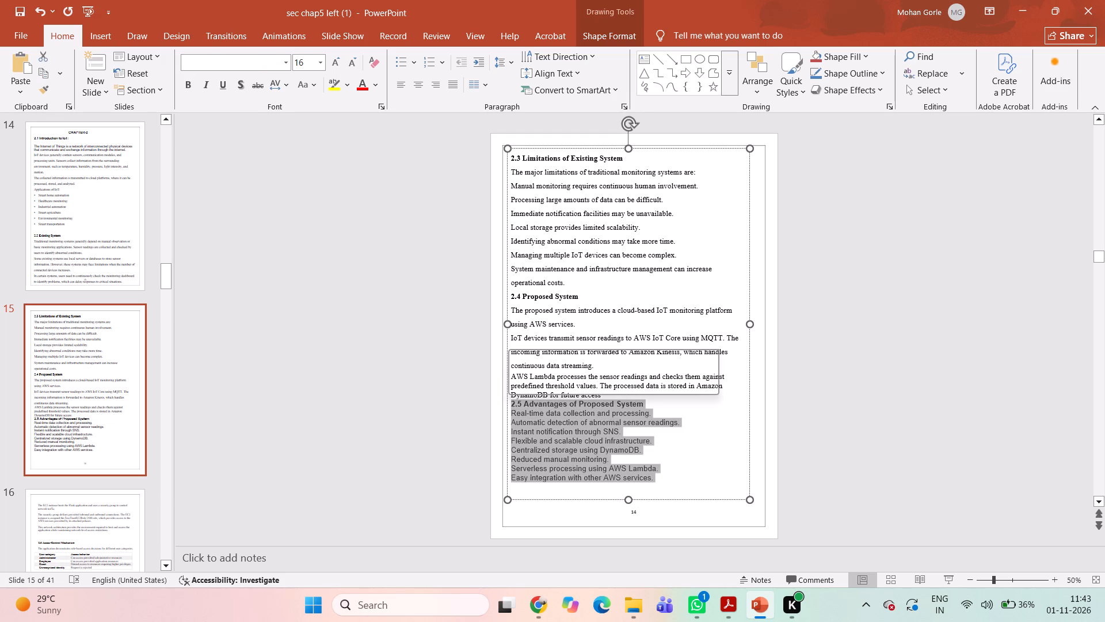
click(551, 363)
text(tim)
key(Return)
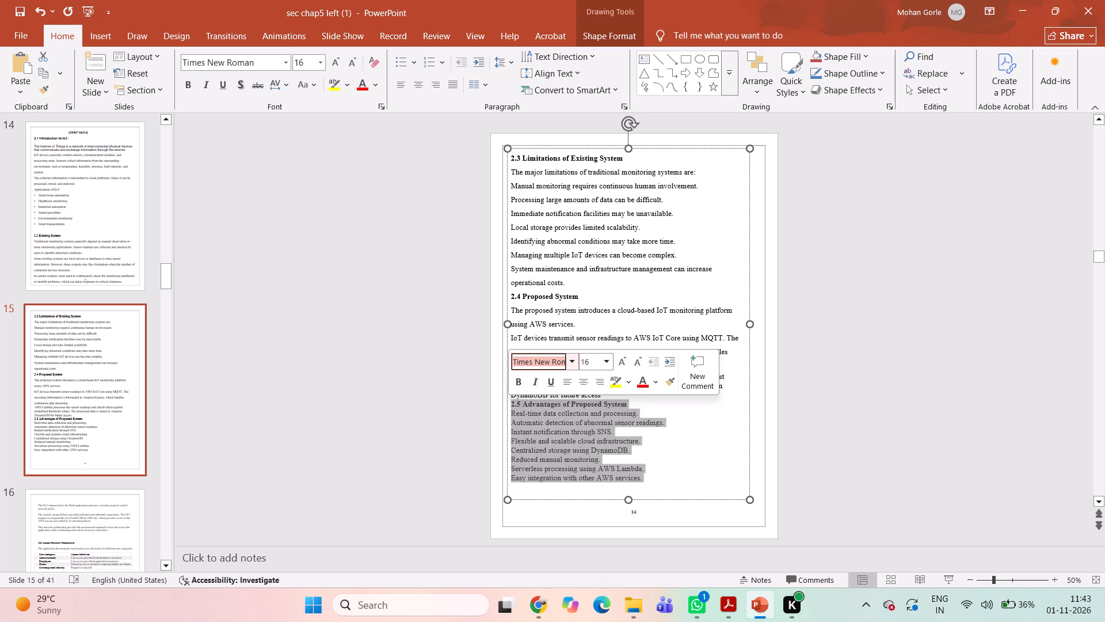
click(507, 65)
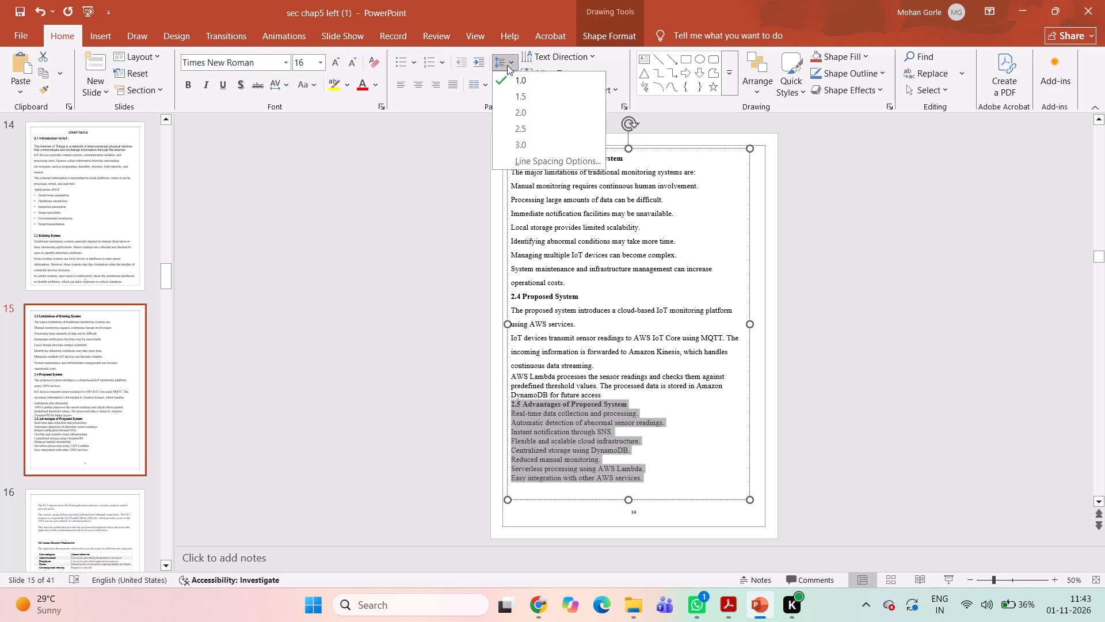
click(509, 97)
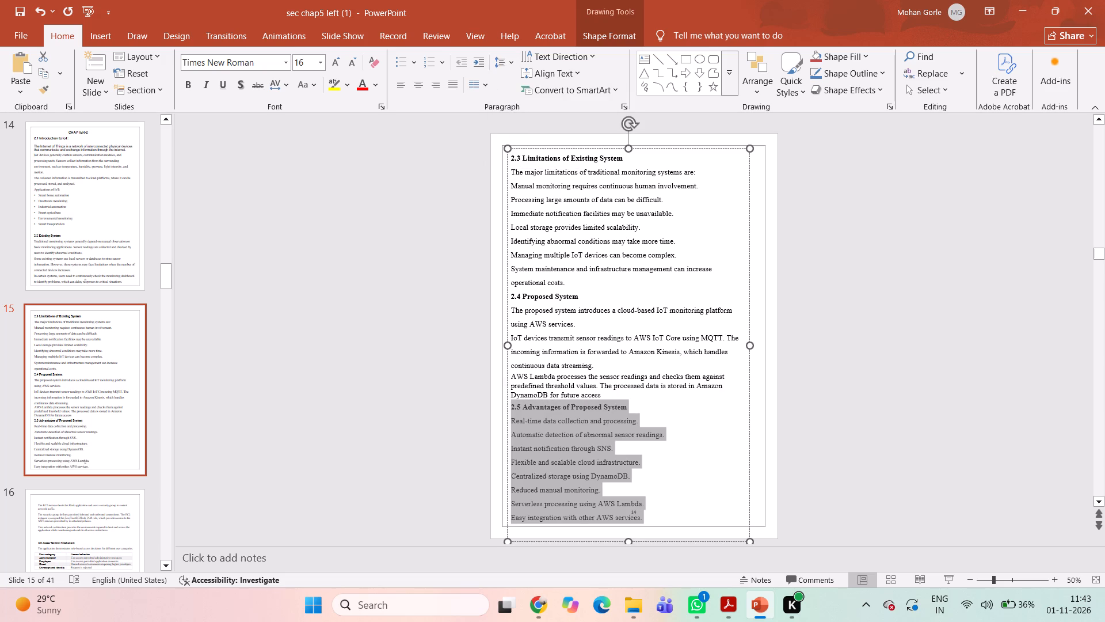
drag(614, 389, 517, 364)
click(487, 354)
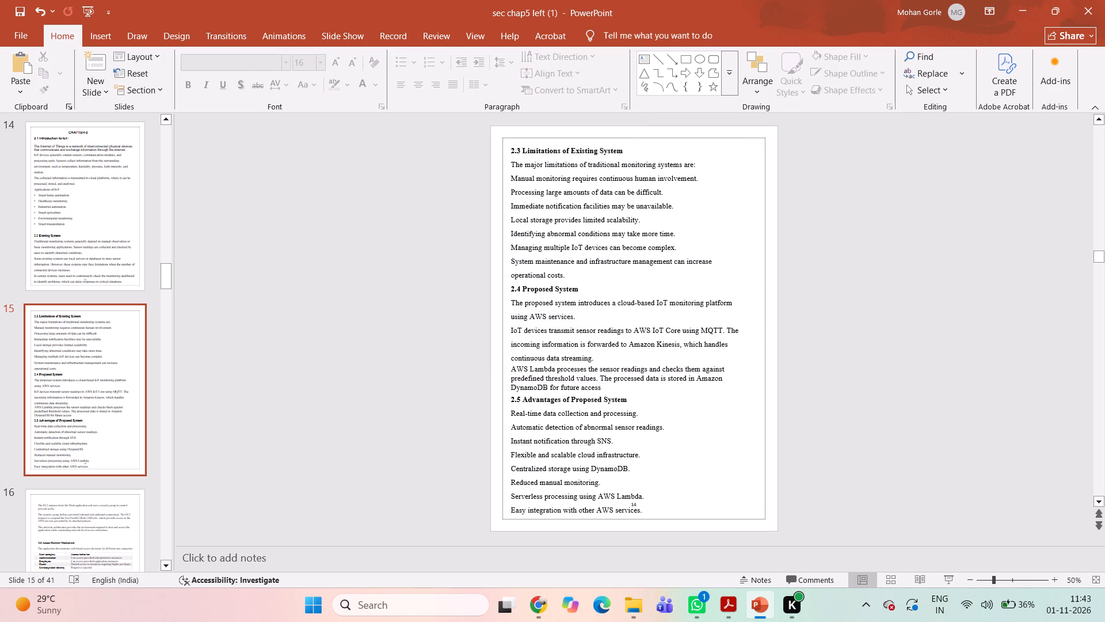
Join the "IoT devices transmit sensor readings" paragraph onto the end of the preceding "using AWS services." paragraph.
click(512, 329)
key(Left)
key(BackSpace)
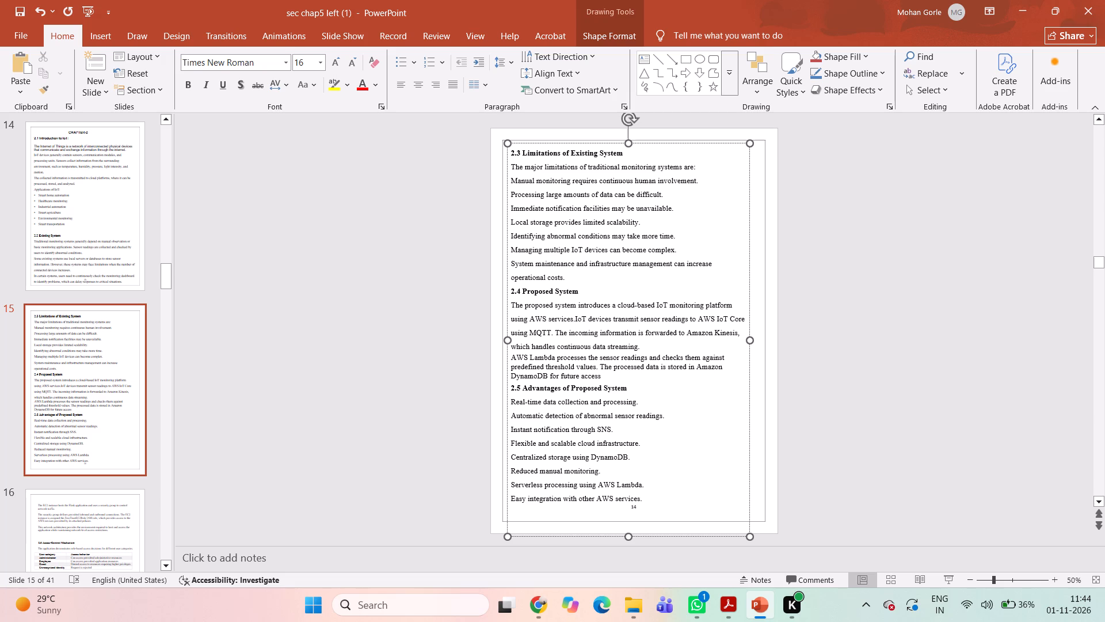
Join the "AWS Lambda processes the sensor readings" paragraph onto the end of the preceding paragraph, keeping a period after "streaming".
click(512, 329)
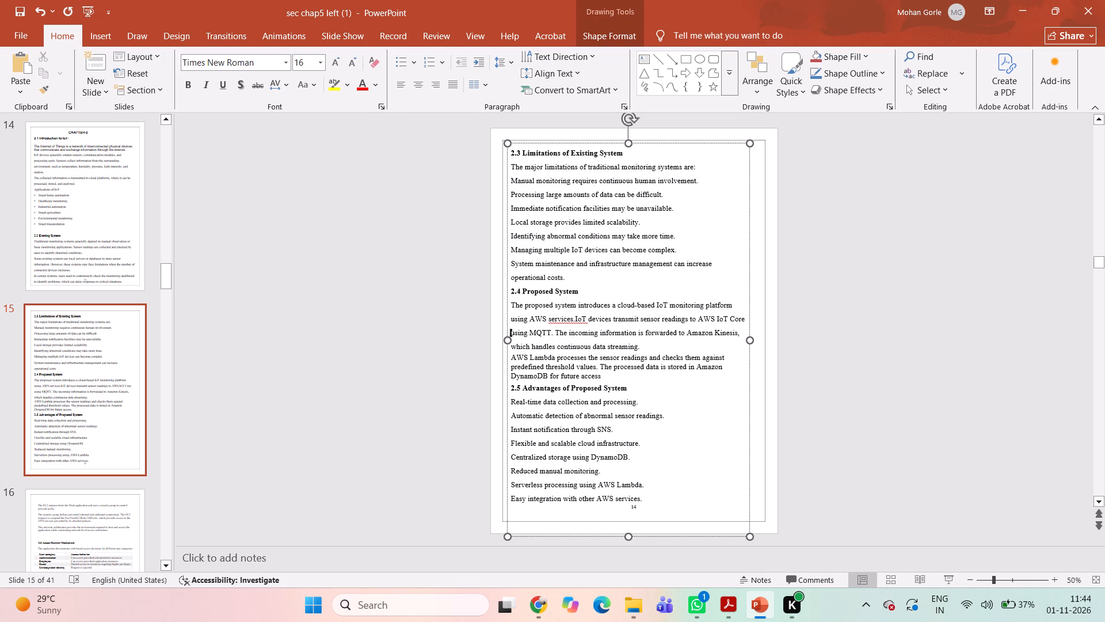
click(511, 357)
key(BackSpace)
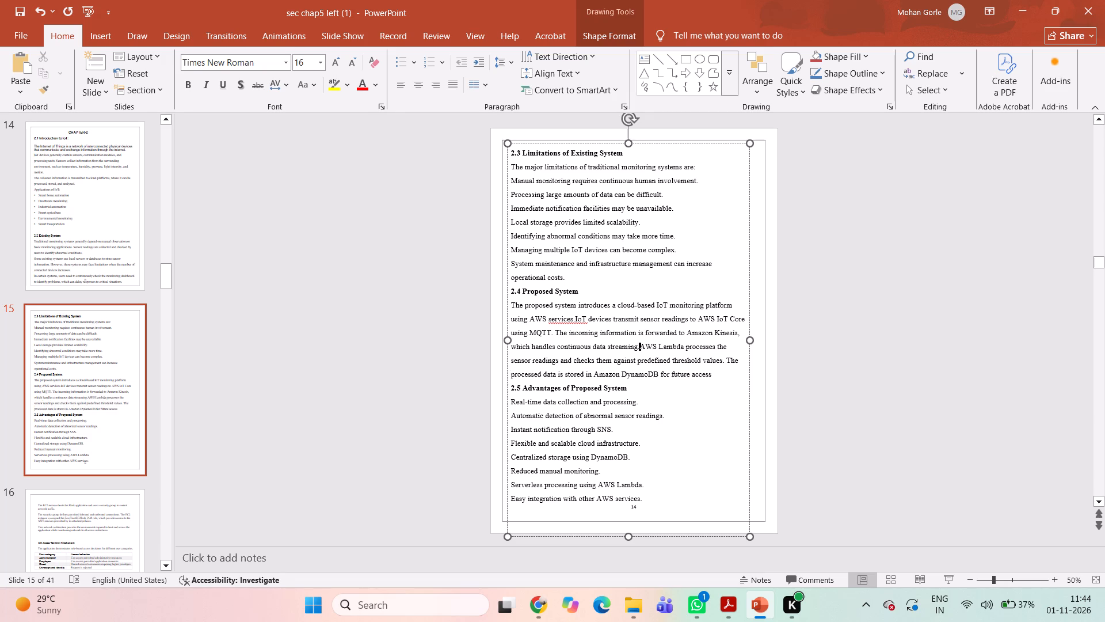
key(period)
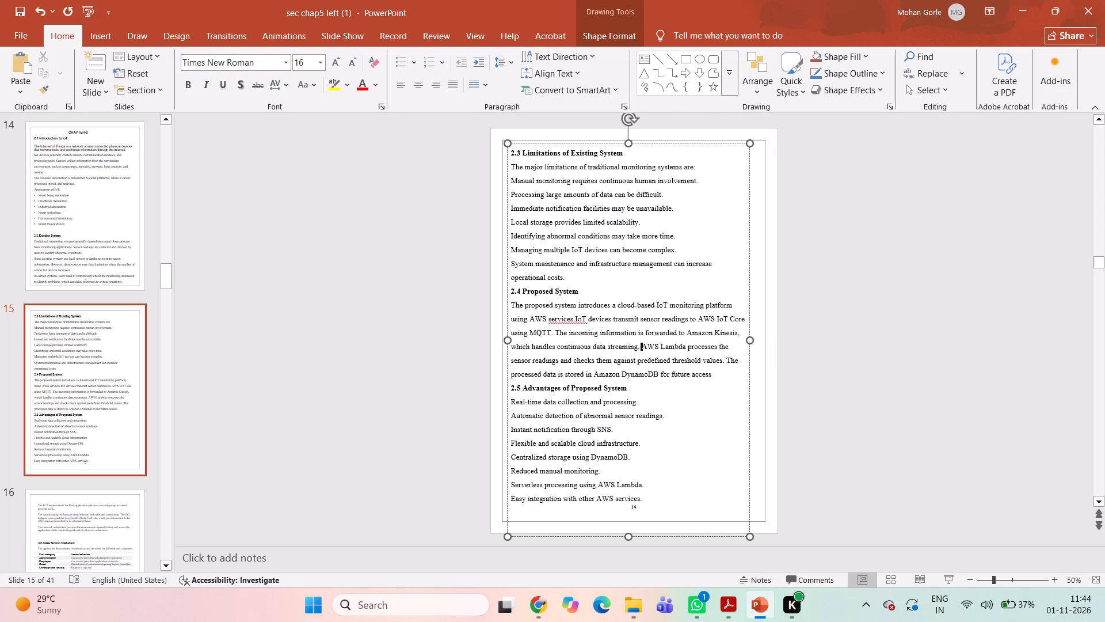
key(BackSpace)
key(BackSpace)
click(792, 435)
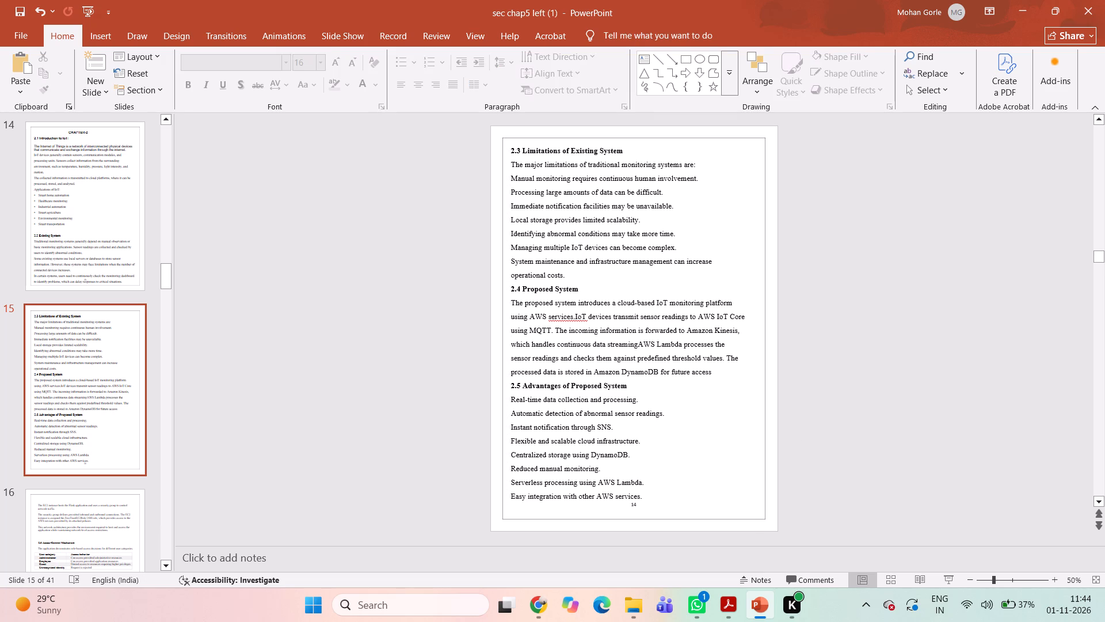
click(638, 346)
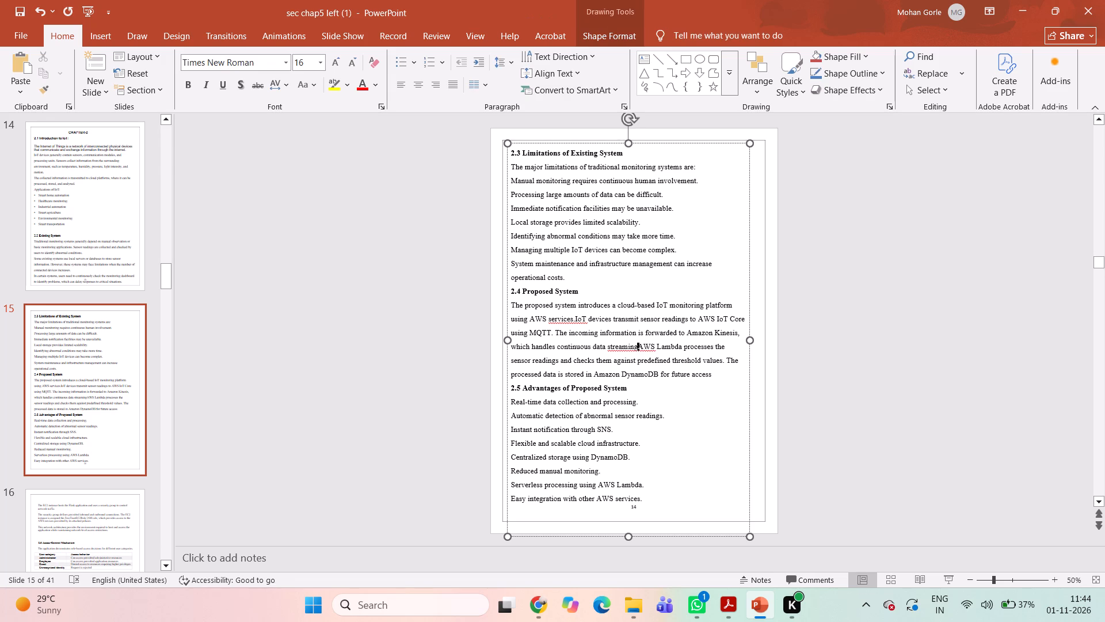
key(period)
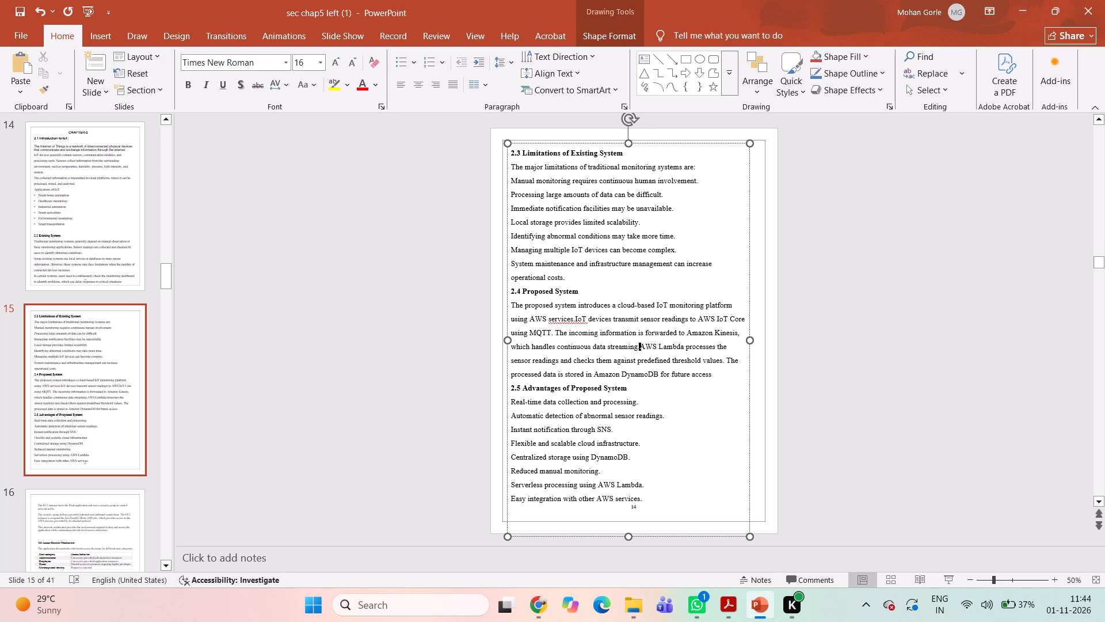
Insert a blank line between the end of section 2.4 and the 2.5 Advantages of Proposed System heading.
click(729, 373)
key(Return)
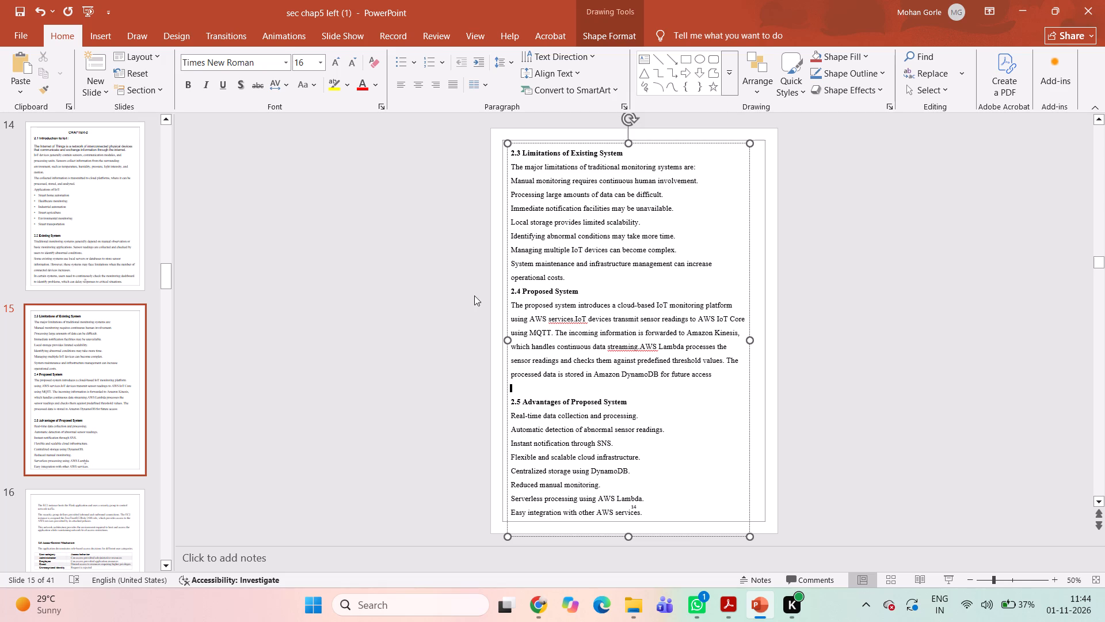
Widen the slide 15 text box on its right side to reach the page border.
click(454, 298)
click(683, 318)
drag(750, 341, 764, 341)
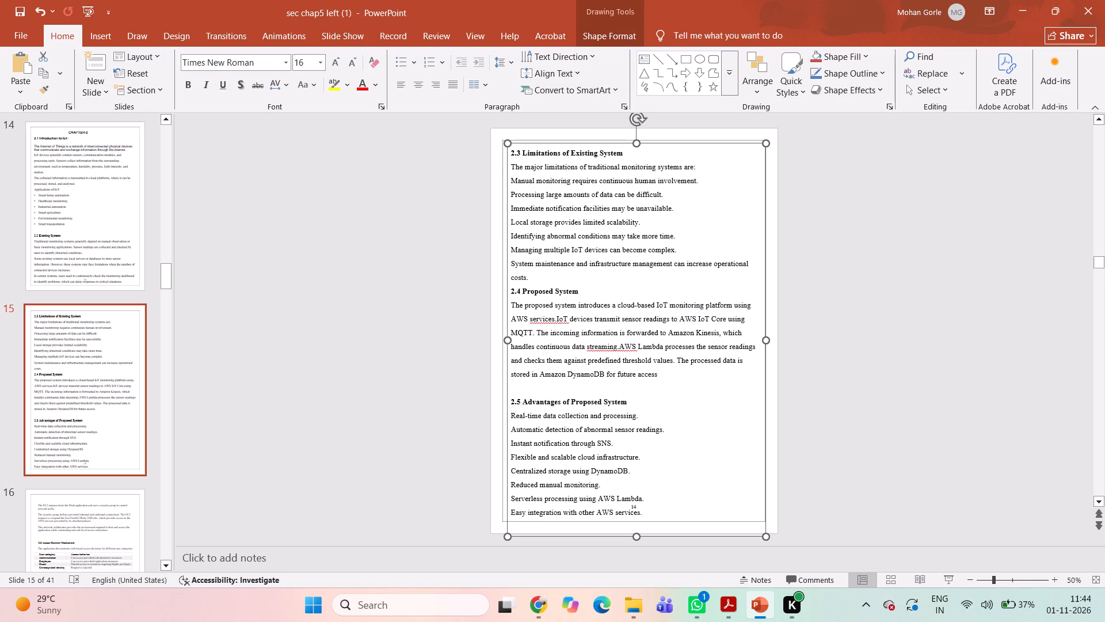
Check section 2.3 in ChatGPT and add bullets to its seven limitations, from "Manual monitoring" through "operational costs.", in PowerPoint.
key(alt+Tab)
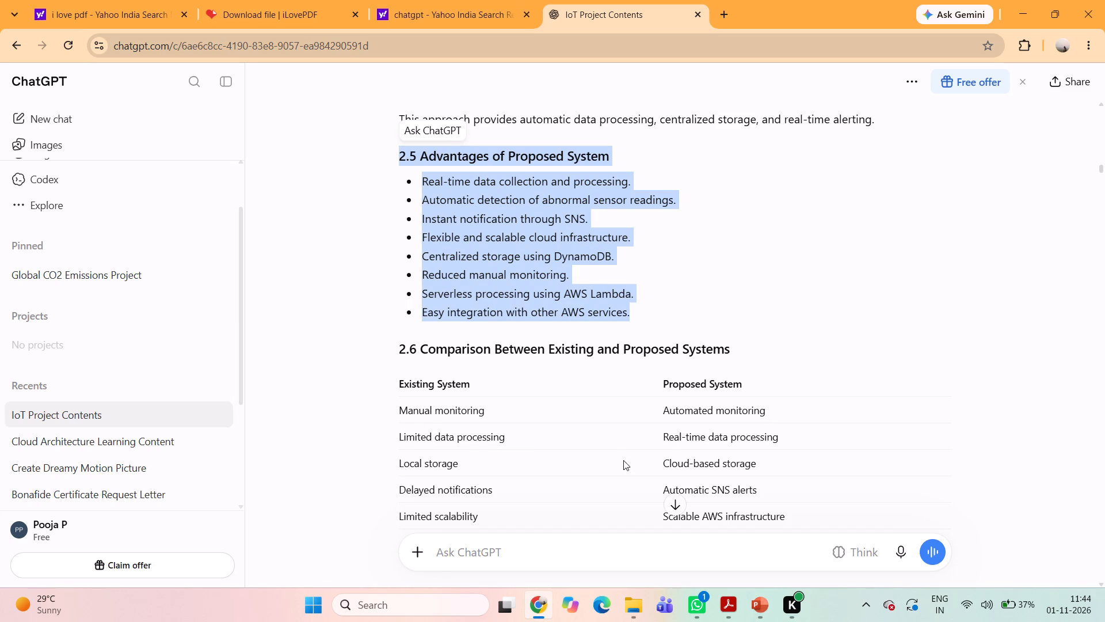
scroll(750, 326, up, 5)
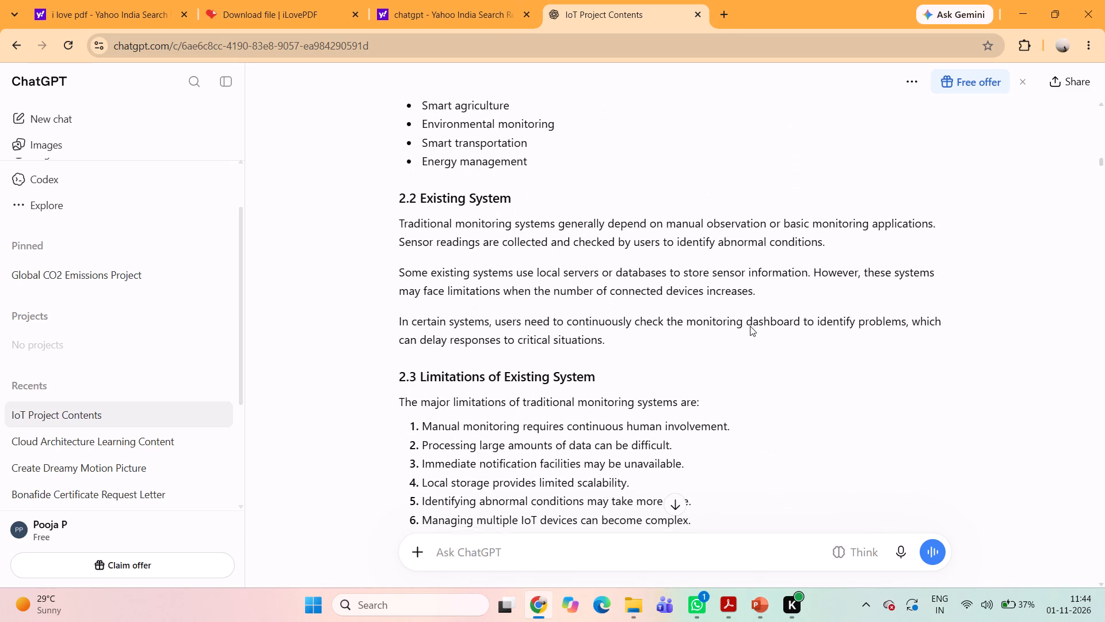
scroll(750, 326, up, 2)
key(alt+Tab)
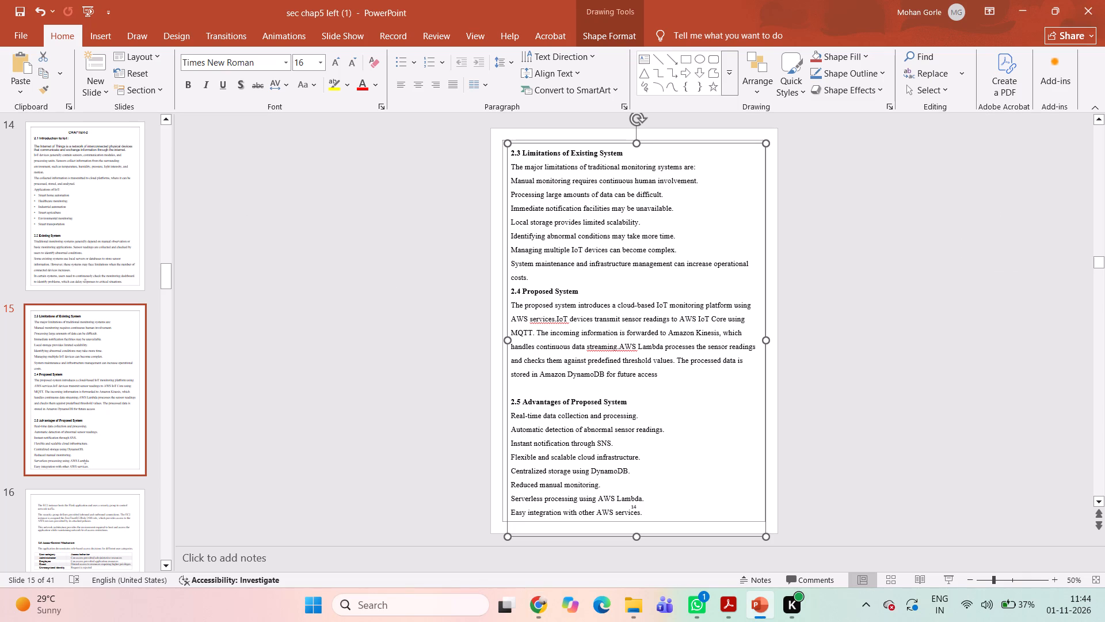
drag(685, 275, 509, 183)
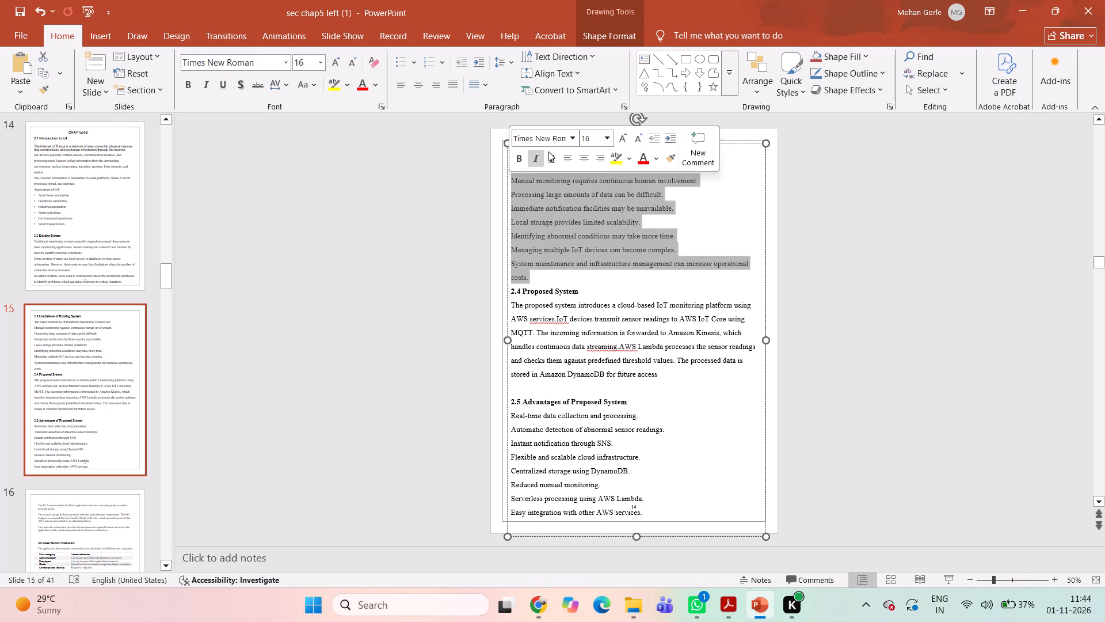
click(401, 67)
click(422, 212)
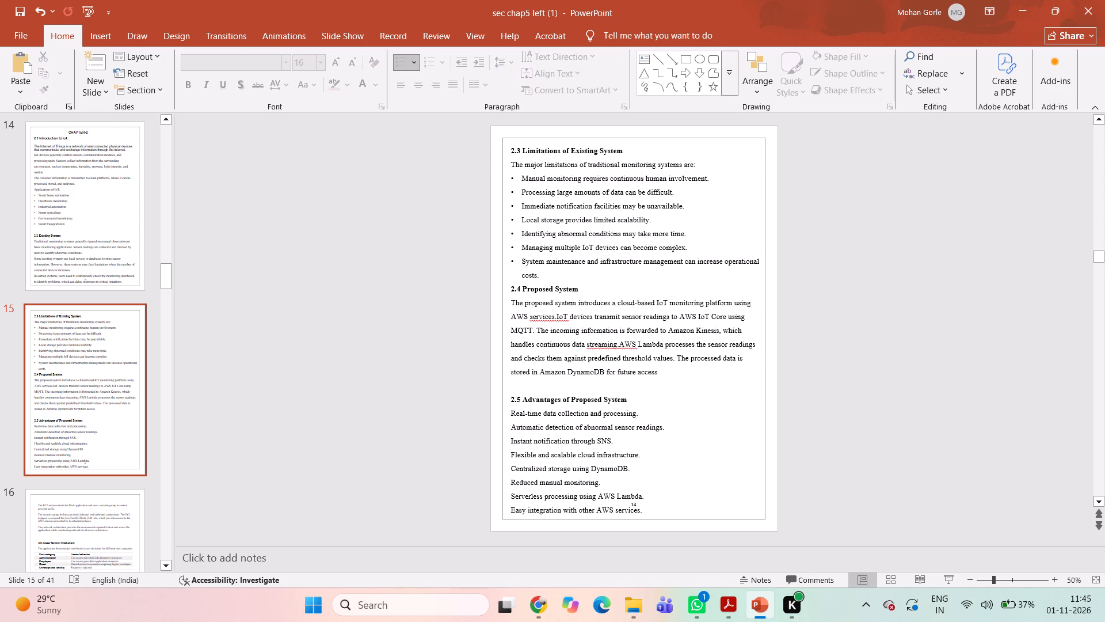
Check section 2.5 in ChatGPT and add bullets to all its advantages, from "Real-time data collection" through "other AWS services.", in PowerPoint.
key(alt+Tab)
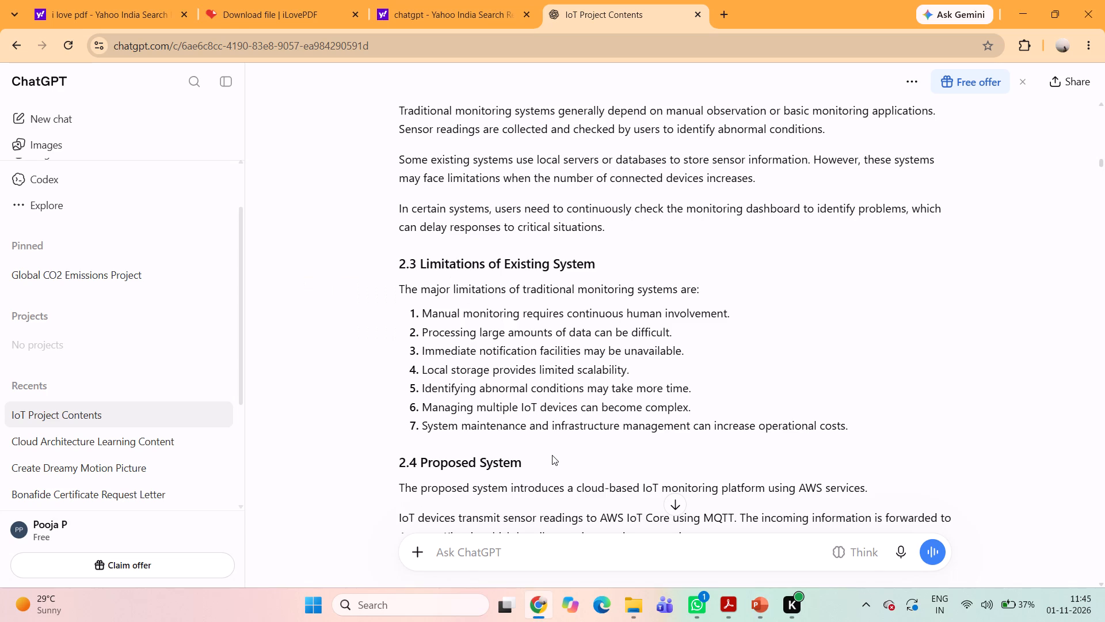
scroll(552, 455, down, 6)
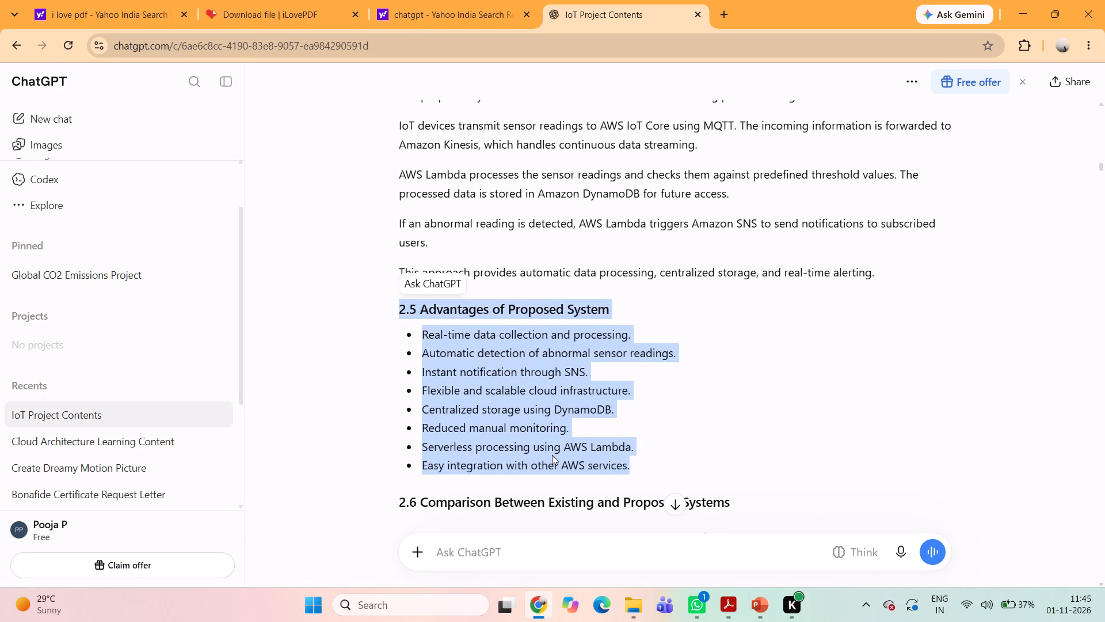
key(alt+Tab)
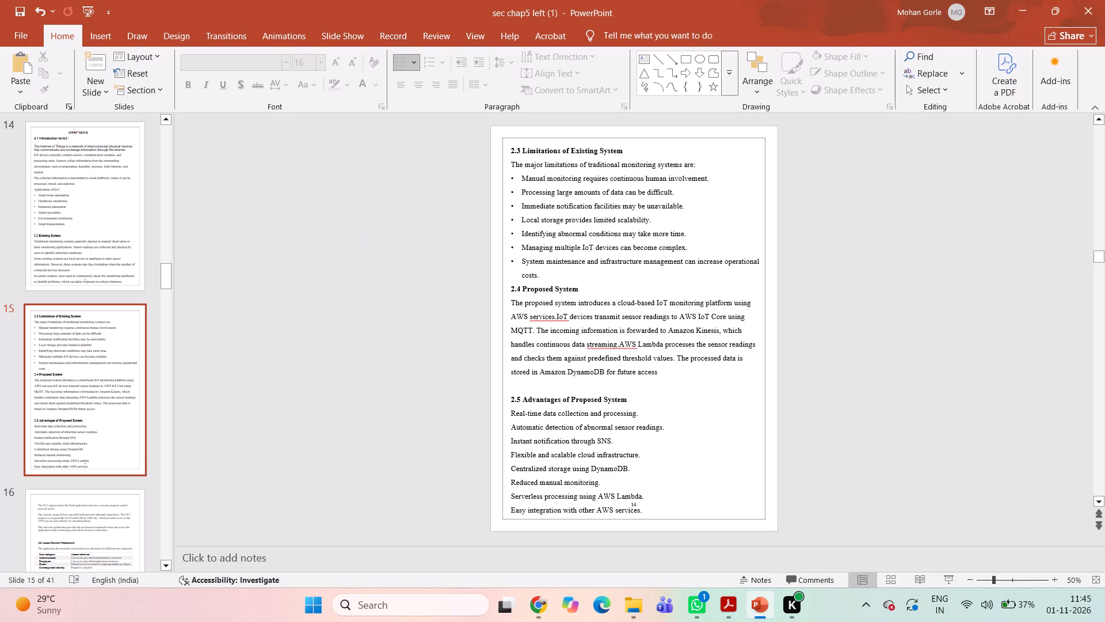
drag(640, 510, 511, 436)
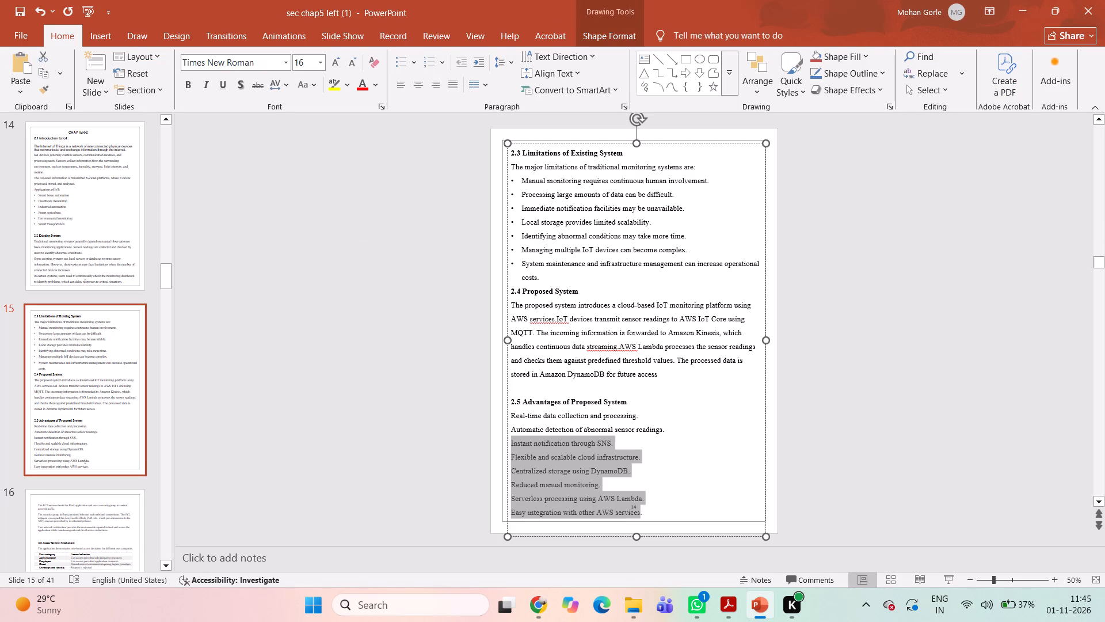
drag(511, 436, 511, 420)
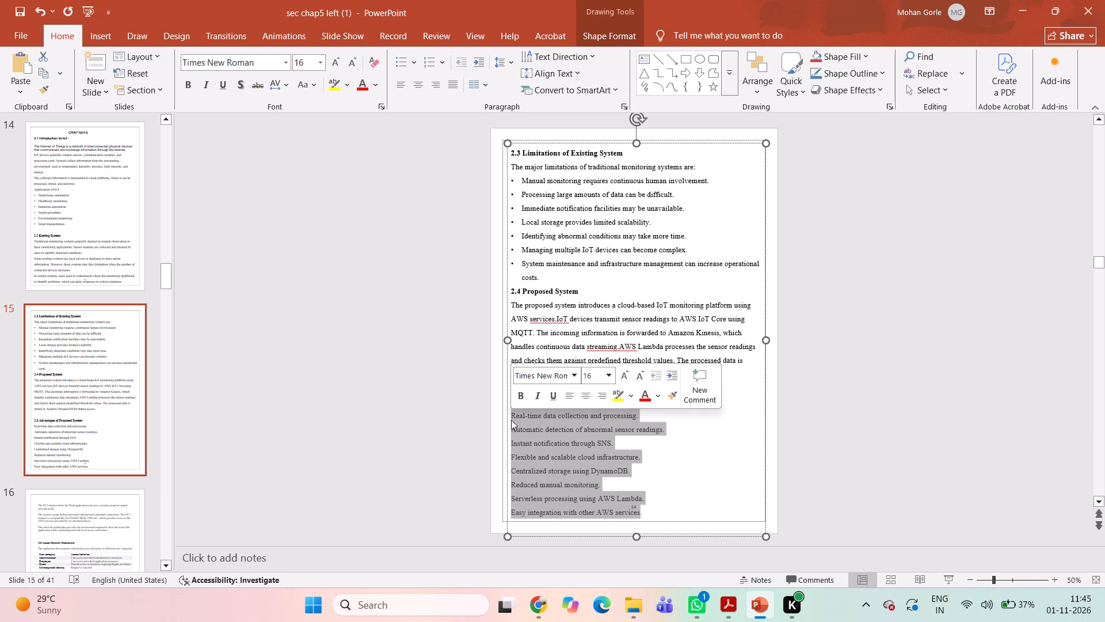
click(398, 56)
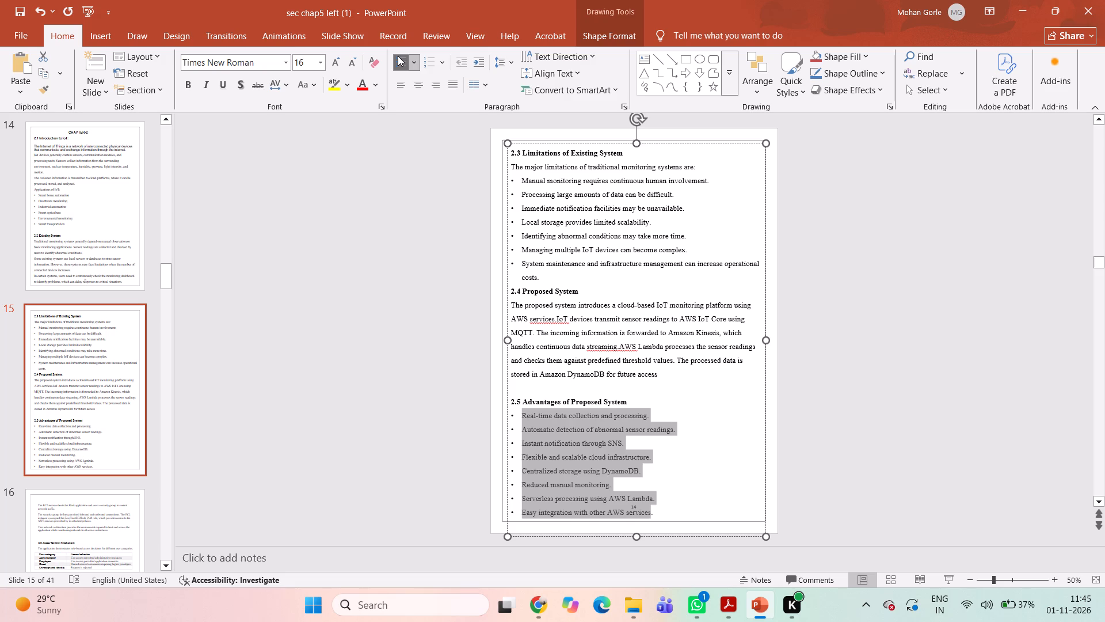
click(441, 313)
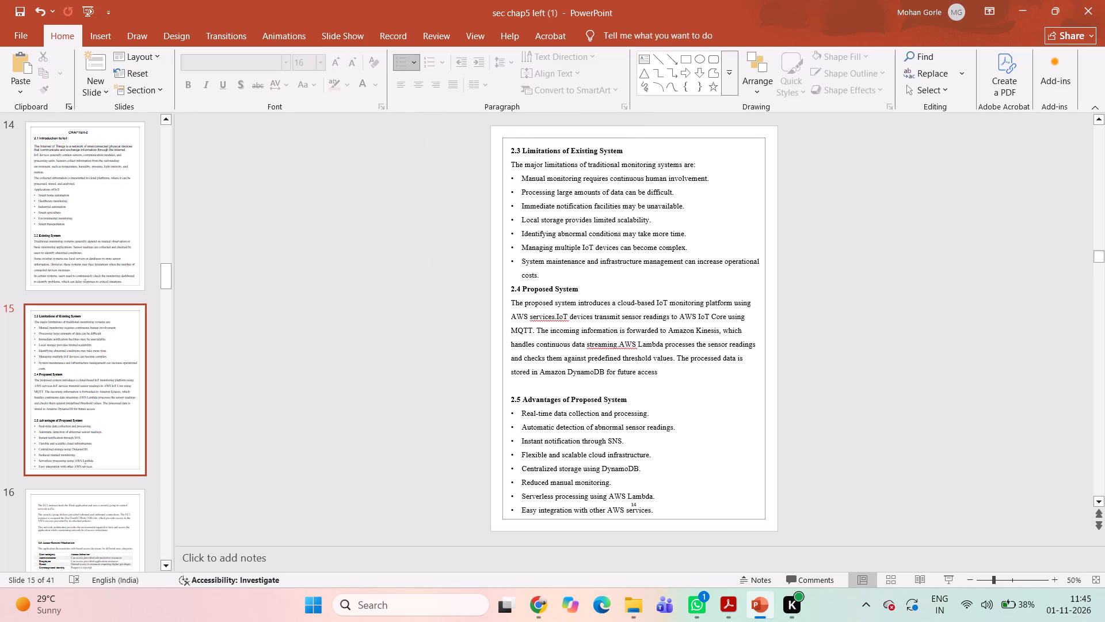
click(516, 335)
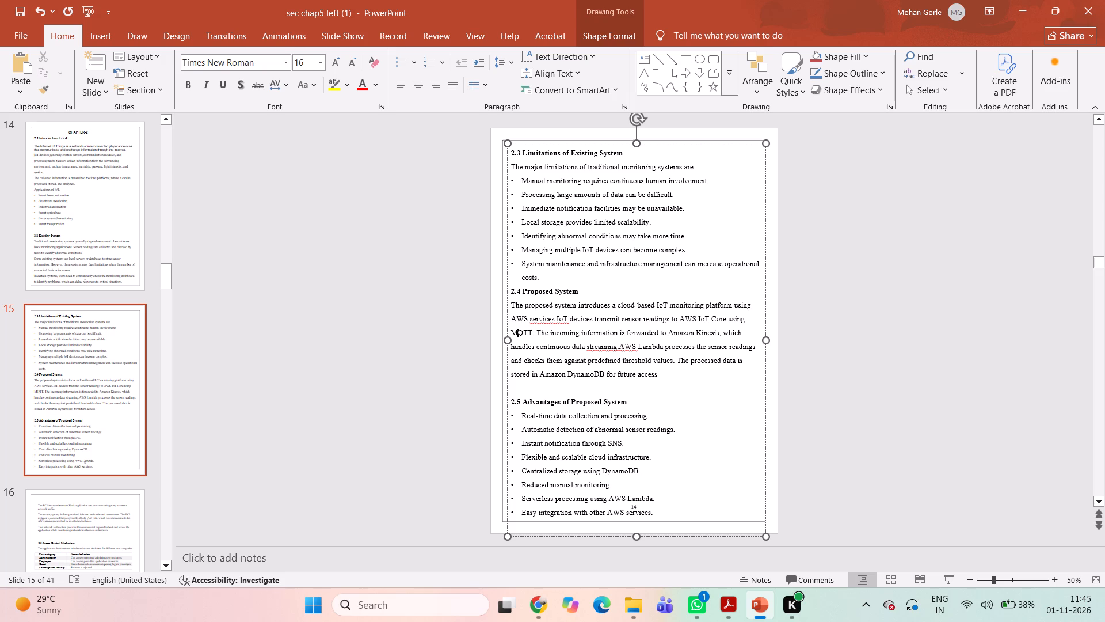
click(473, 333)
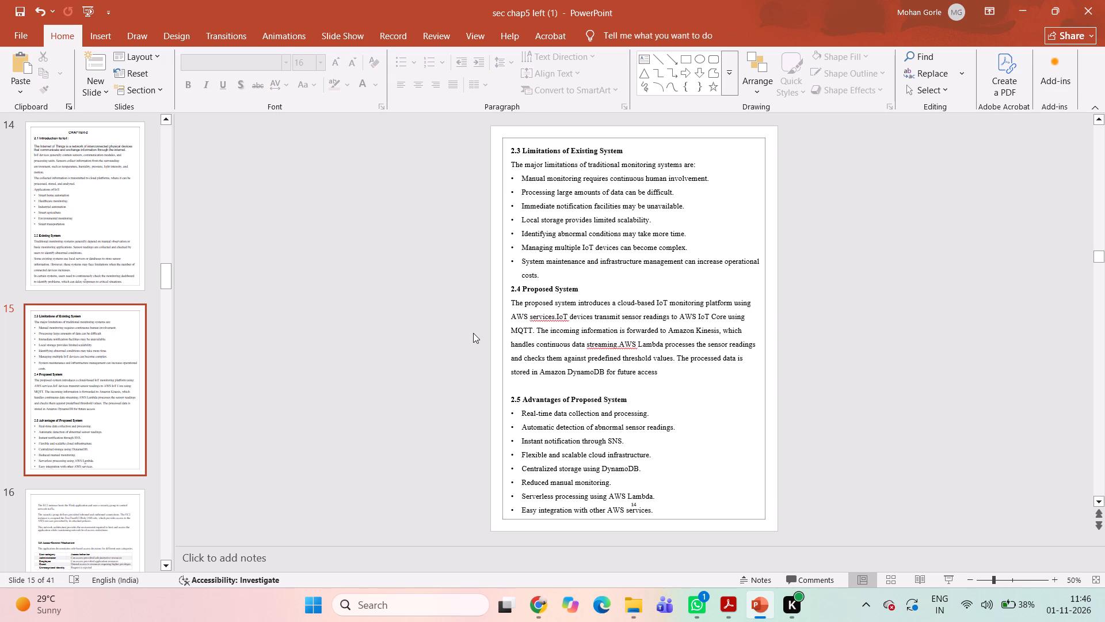
Go to slide 16, switch to ChatGPT, and copy the section 2.6 heading with its Existing System and Proposed System comparison table.
click(118, 526)
key(alt+Tab)
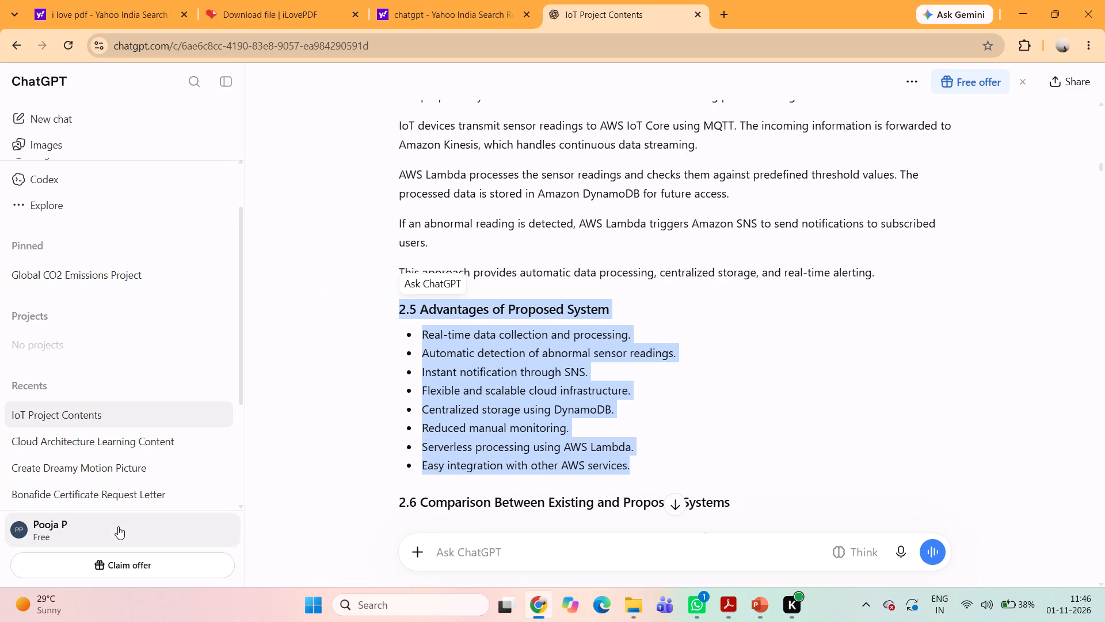
scroll(118, 526, down, 2)
right_click(401, 312)
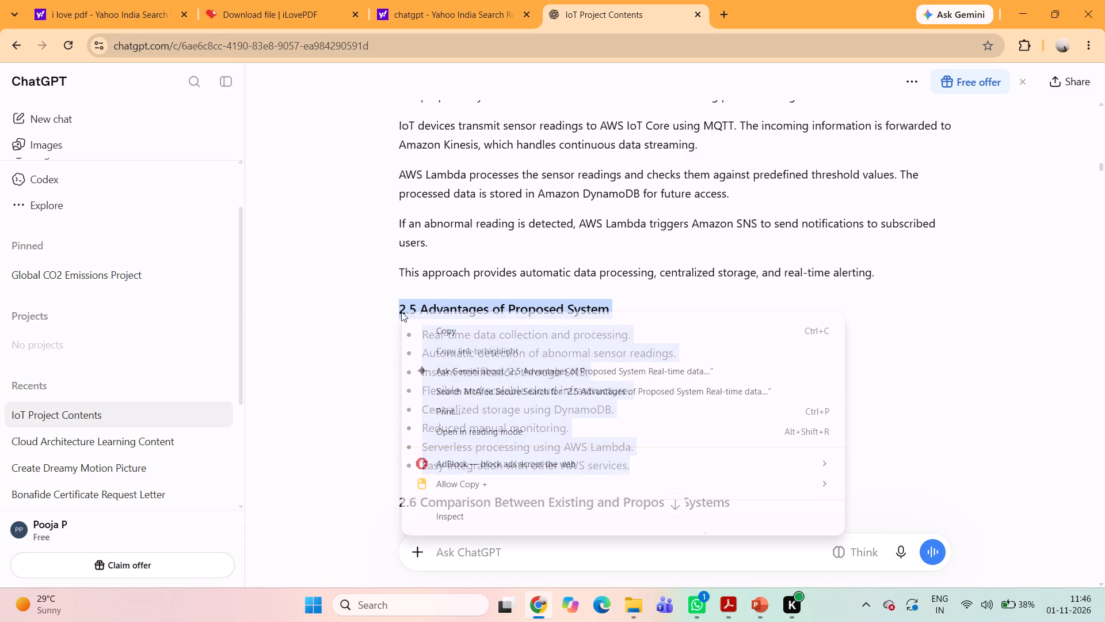
click(376, 328)
click(376, 328)
scroll(376, 328, down, 1)
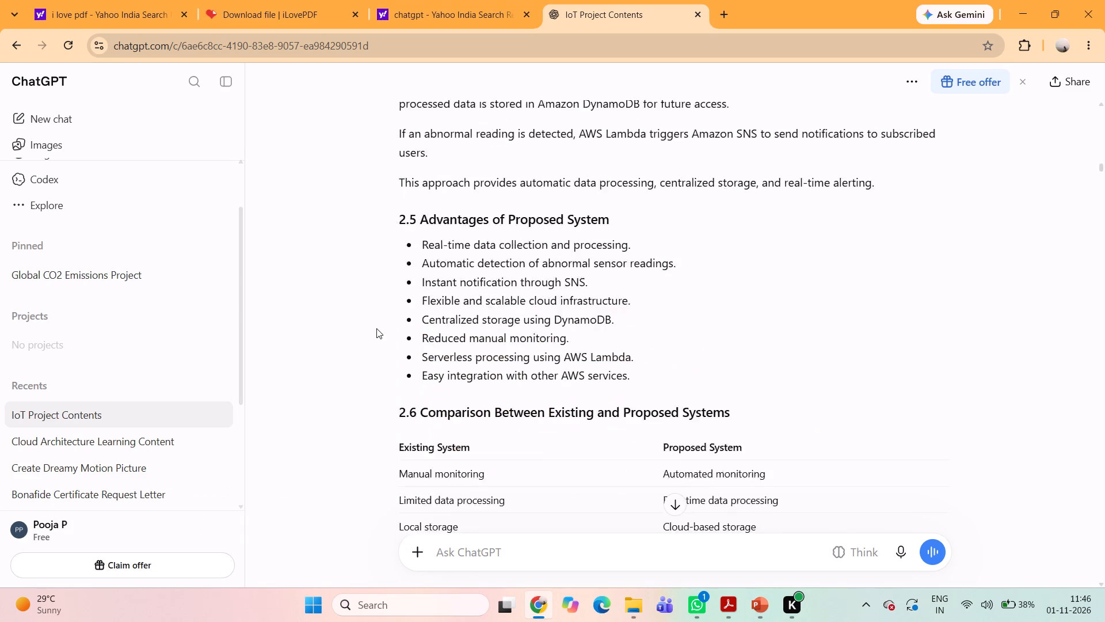
scroll(376, 328, down, 3)
scroll(376, 328, up, 4)
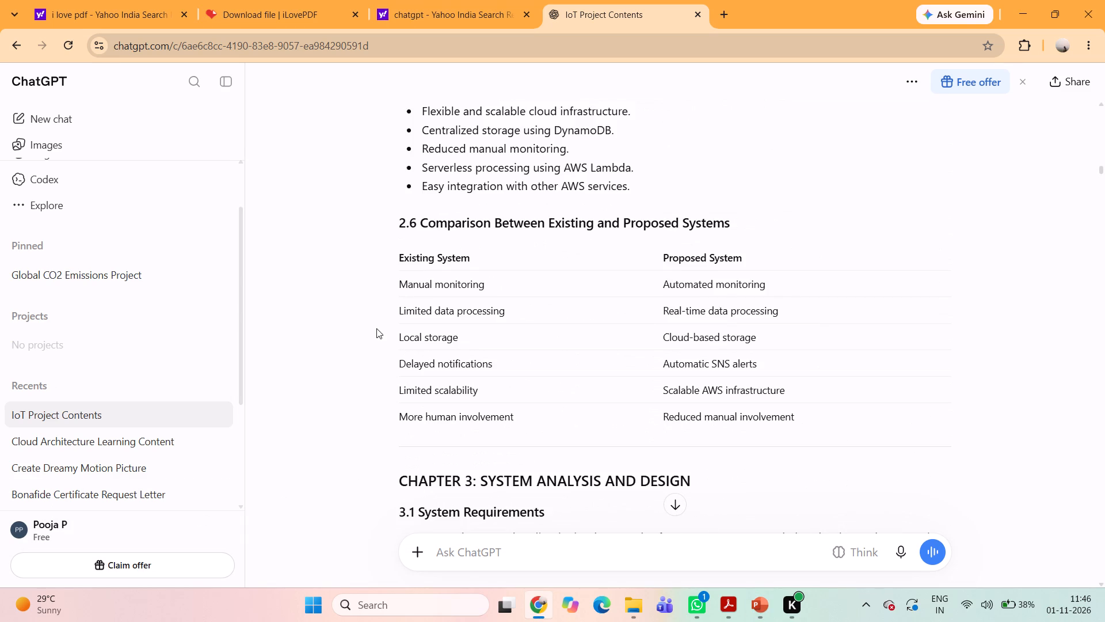
drag(399, 219, 863, 446)
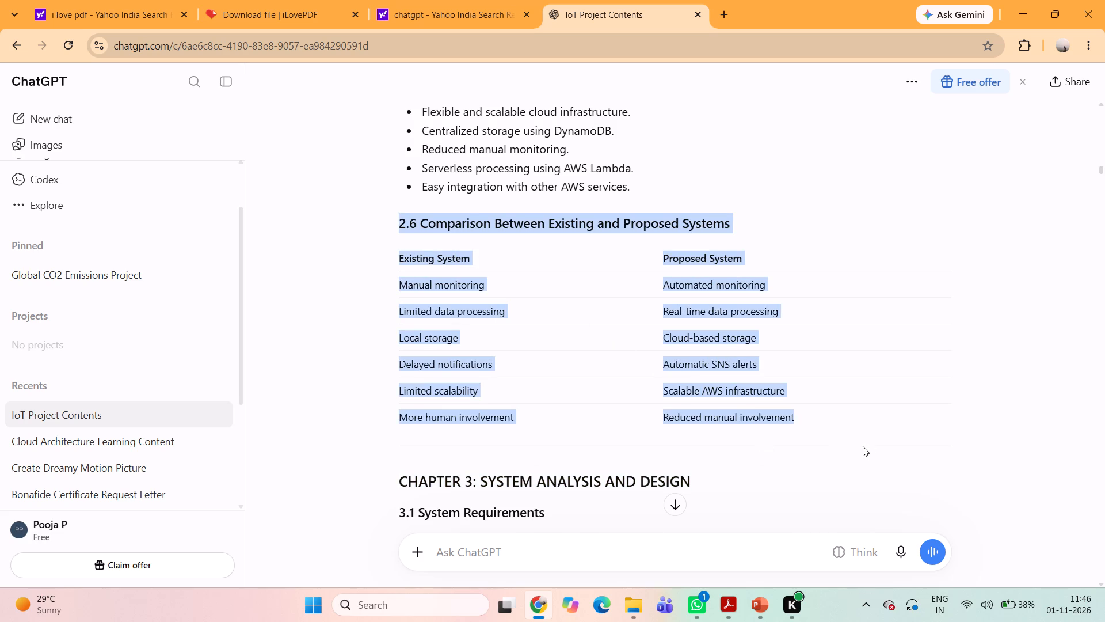
drag(863, 446, 818, 430)
drag(818, 430, 877, 417)
key(ctrl+c)
Switch back to PowerPoint and delete the "2.7 Audit Logging and Security Monitoring" text and the paragraphs below the table on slide 16.
key(alt+Tab)
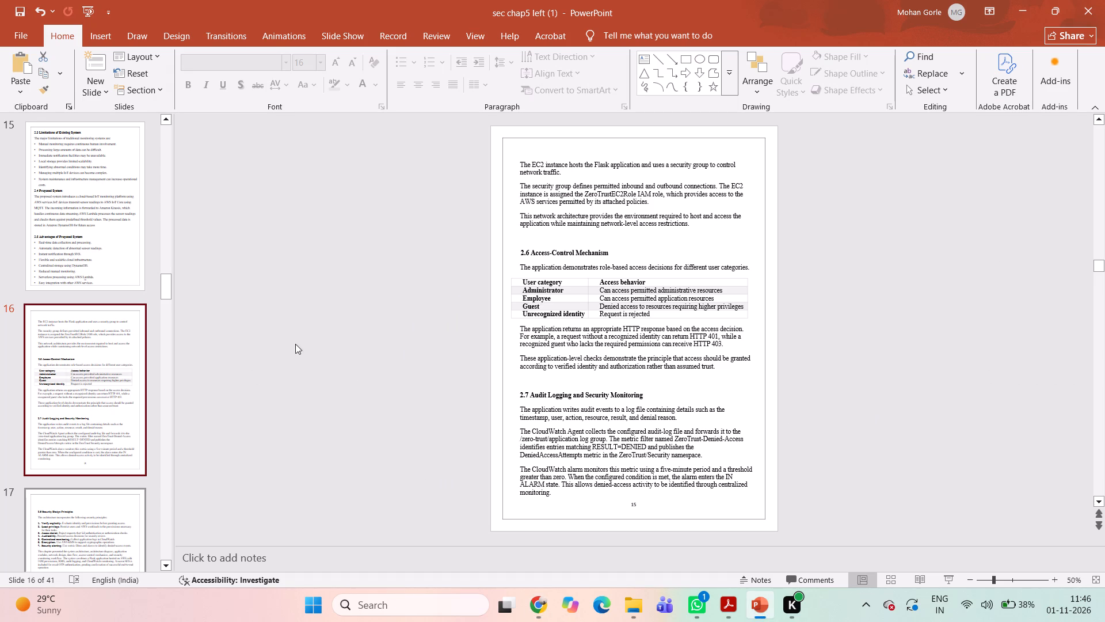
click(94, 222)
click(28, 458)
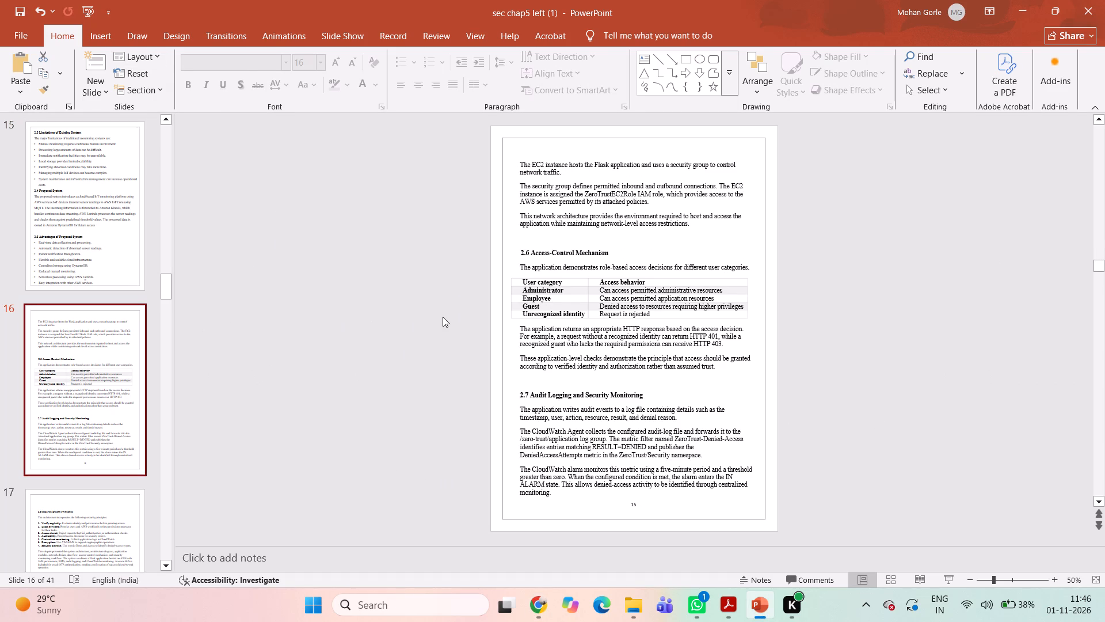
click(562, 405)
key(BackSpace)
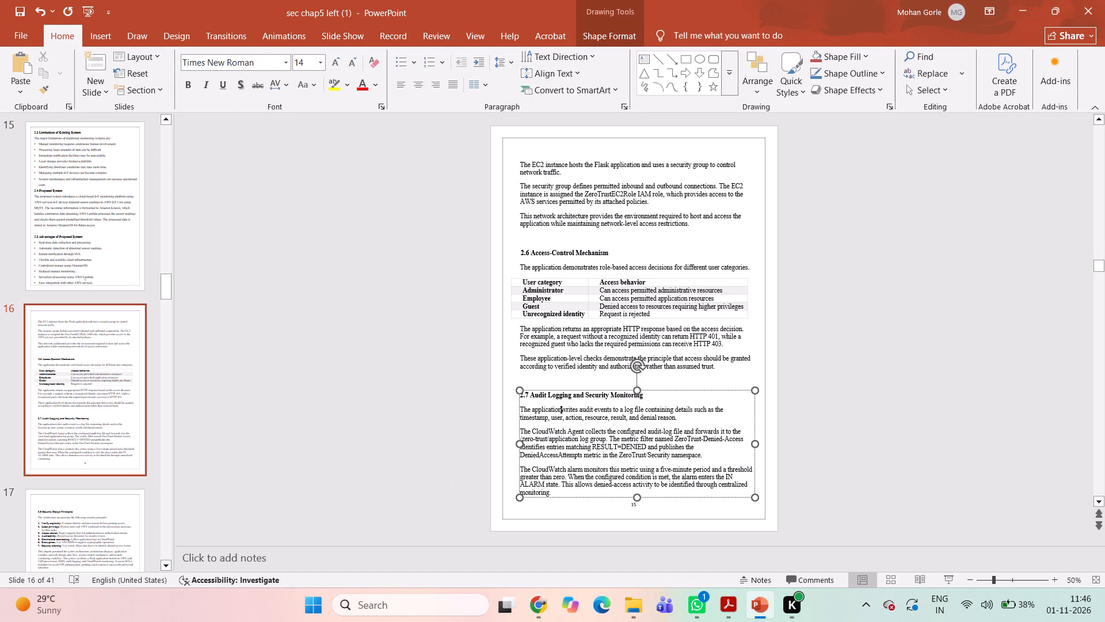
click(654, 389)
key(BackSpace)
click(689, 340)
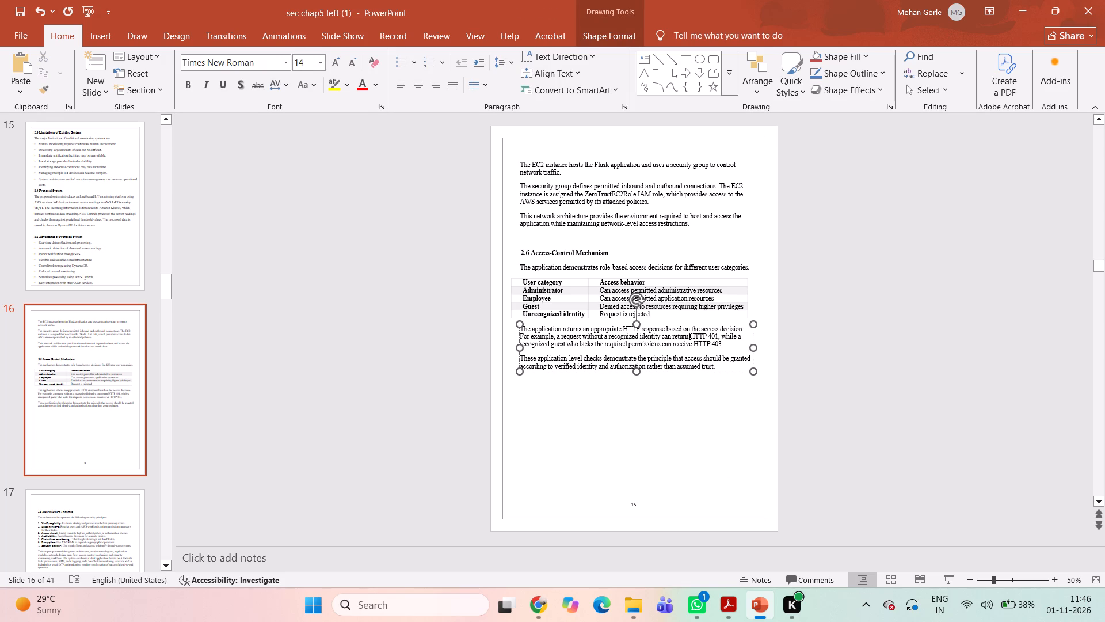
click(692, 324)
key(BackSpace)
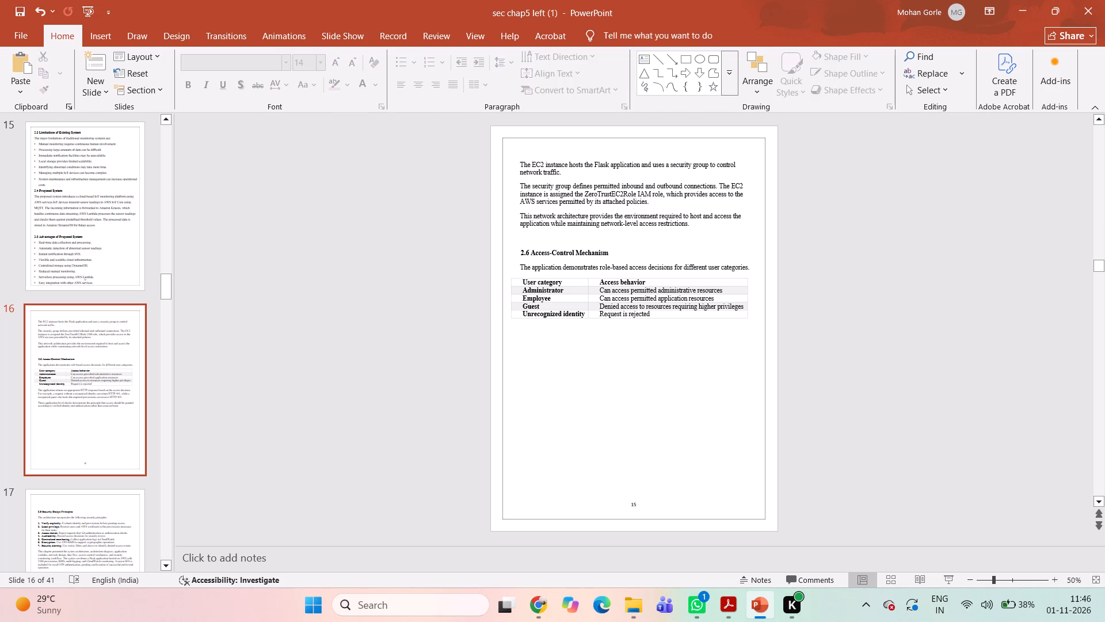
Delete the user category table, the EC2 paragraphs and the "2.6 Access-Control Mechanism" text from slide 16.
click(696, 305)
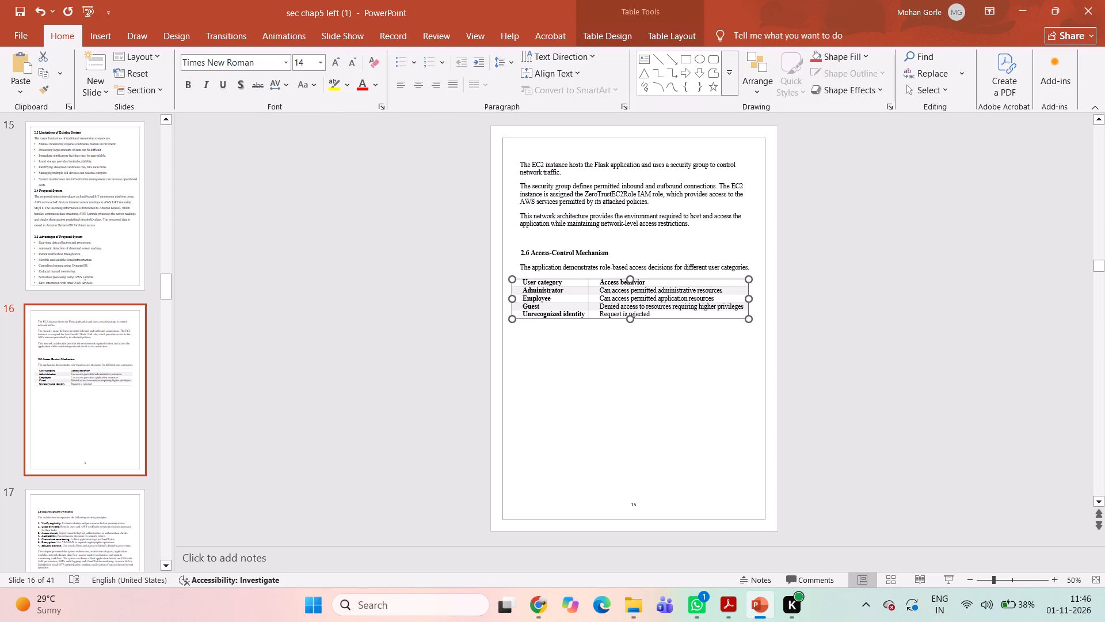
click(699, 280)
key(BackSpace)
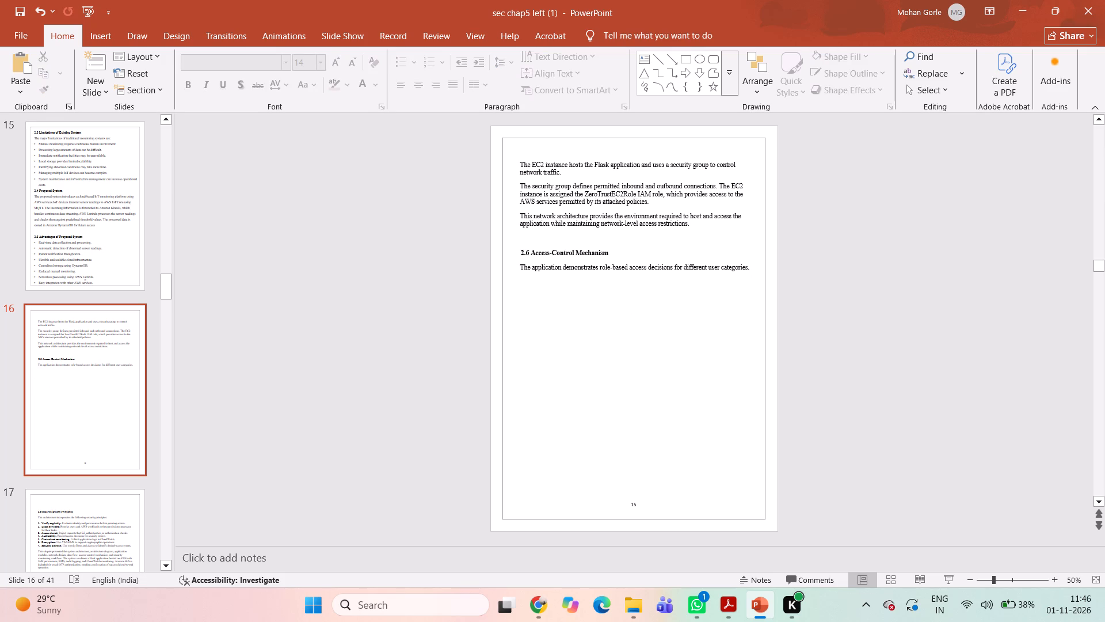
click(698, 242)
click(699, 221)
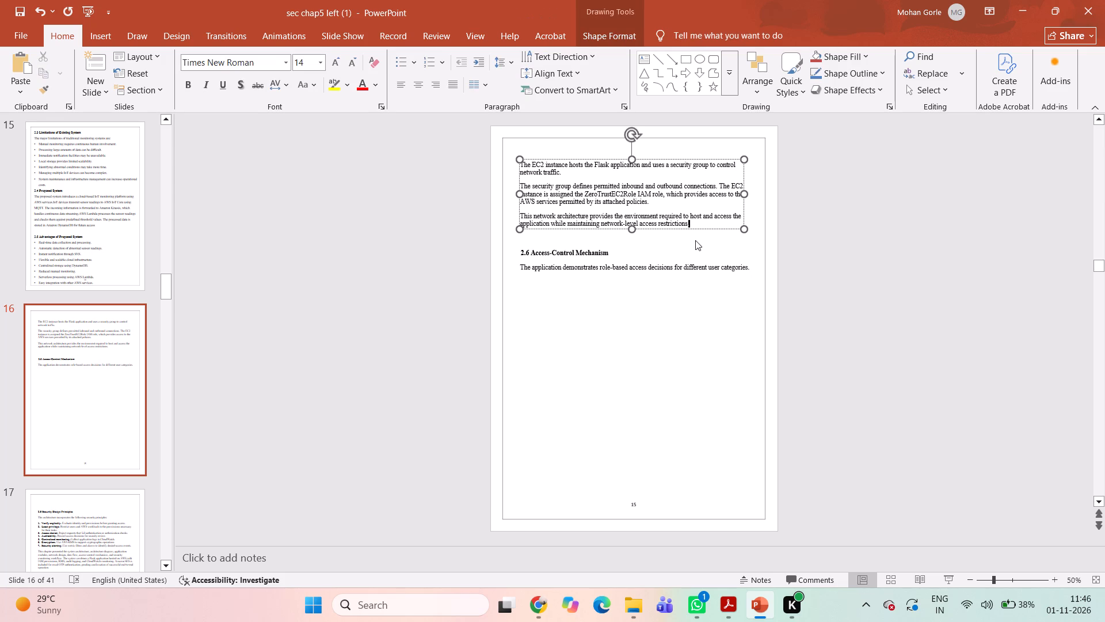
click(695, 231)
key(BackSpace)
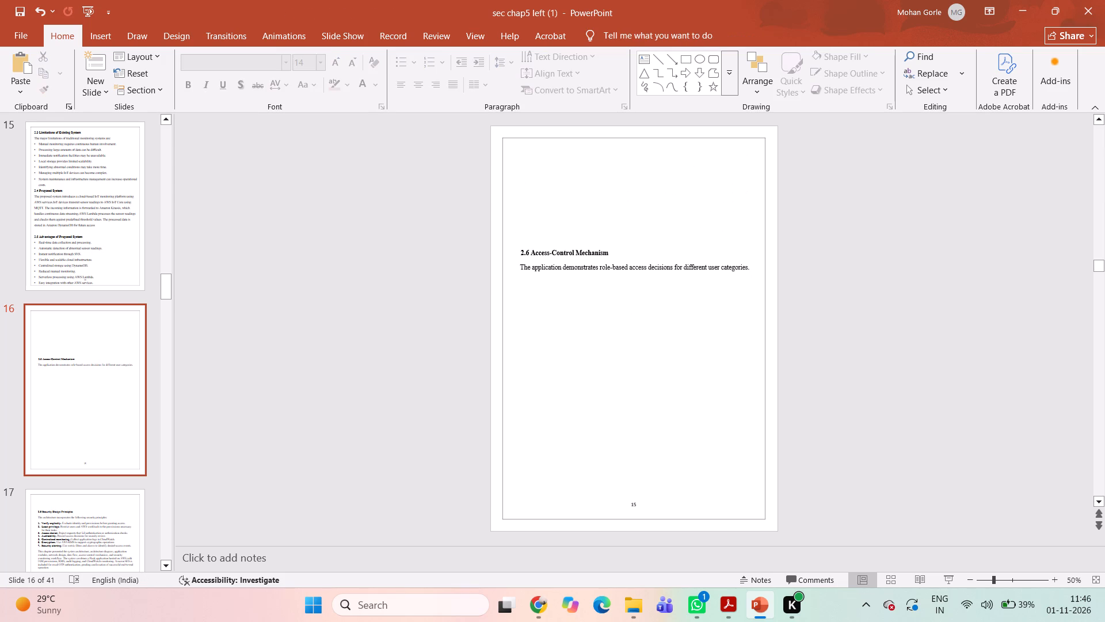
click(695, 254)
click(694, 246)
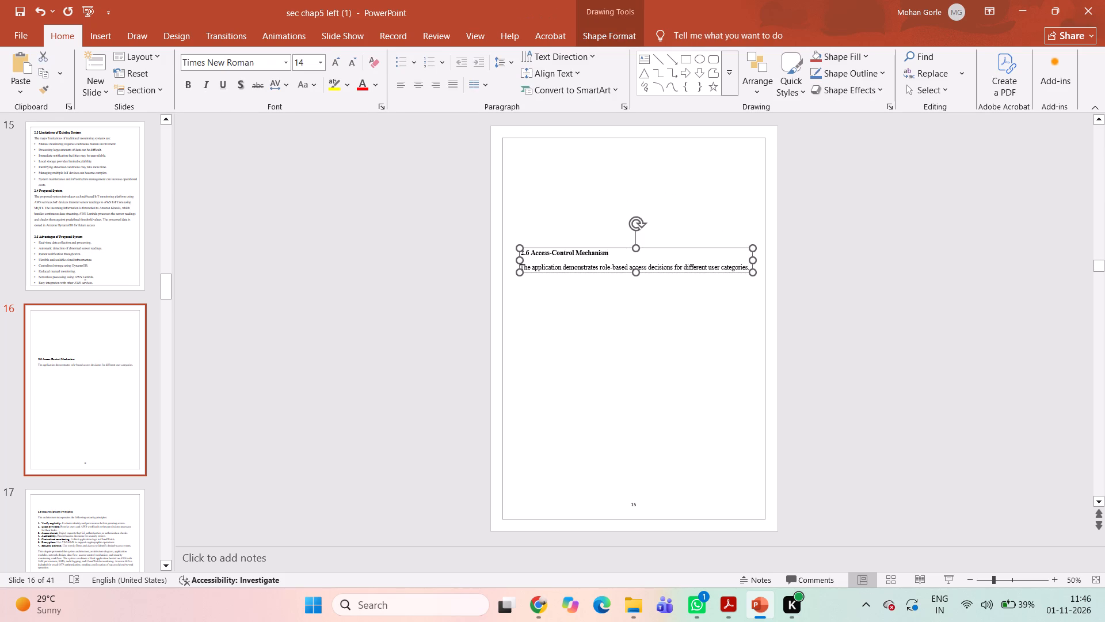
key(BackSpace)
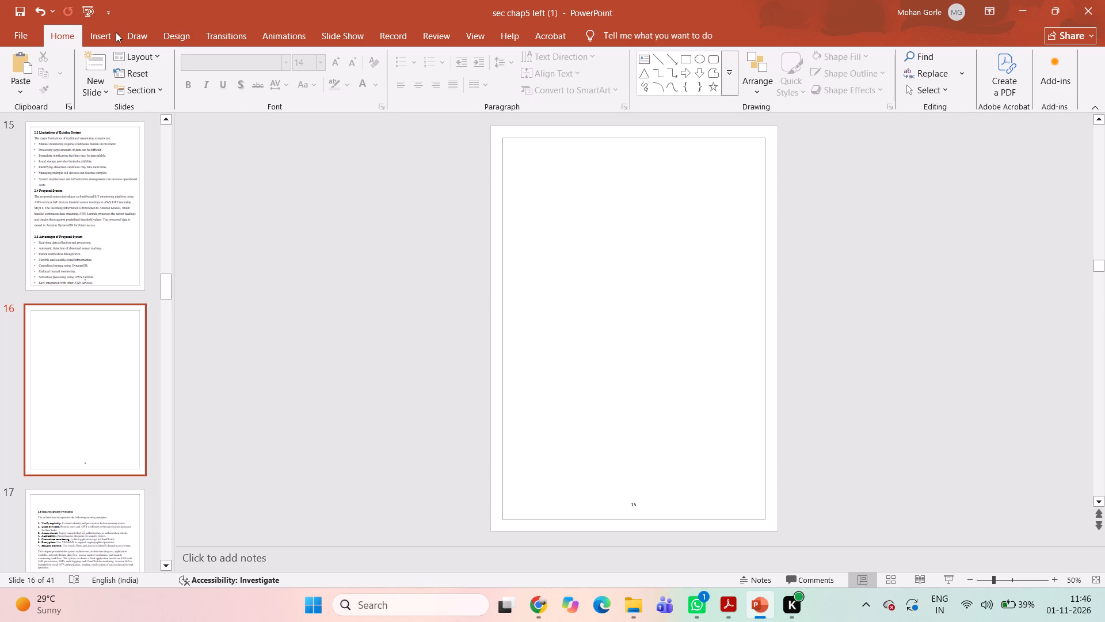
Draw a text box in the upper part of slide 16 and paste the copied section 2.6 heading and comparison table.
click(114, 32)
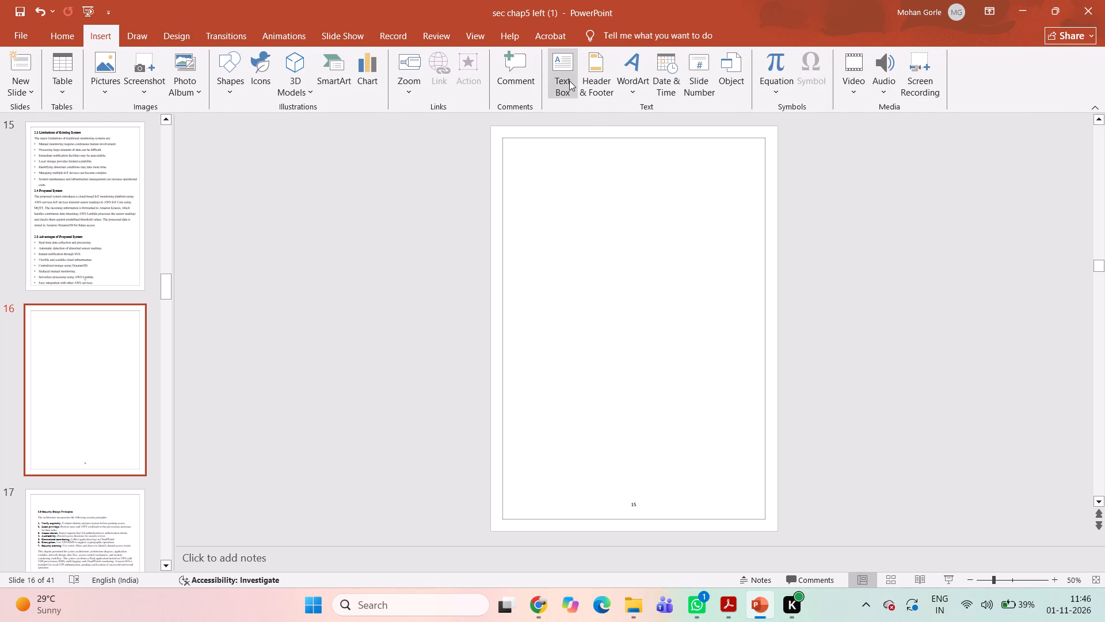
click(569, 81)
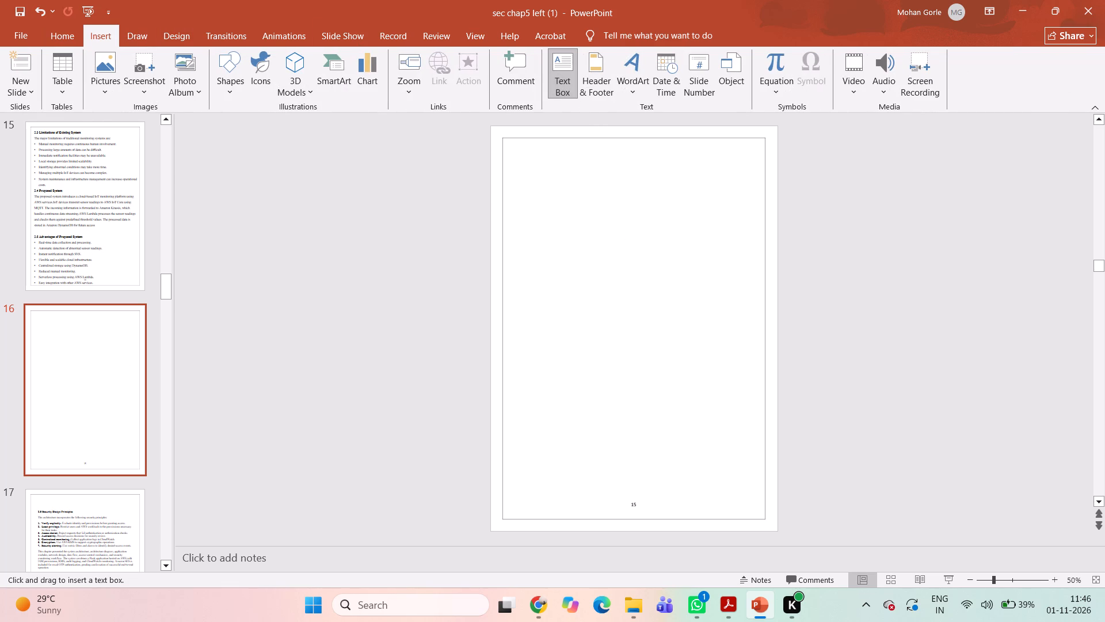
drag(514, 149, 700, 295)
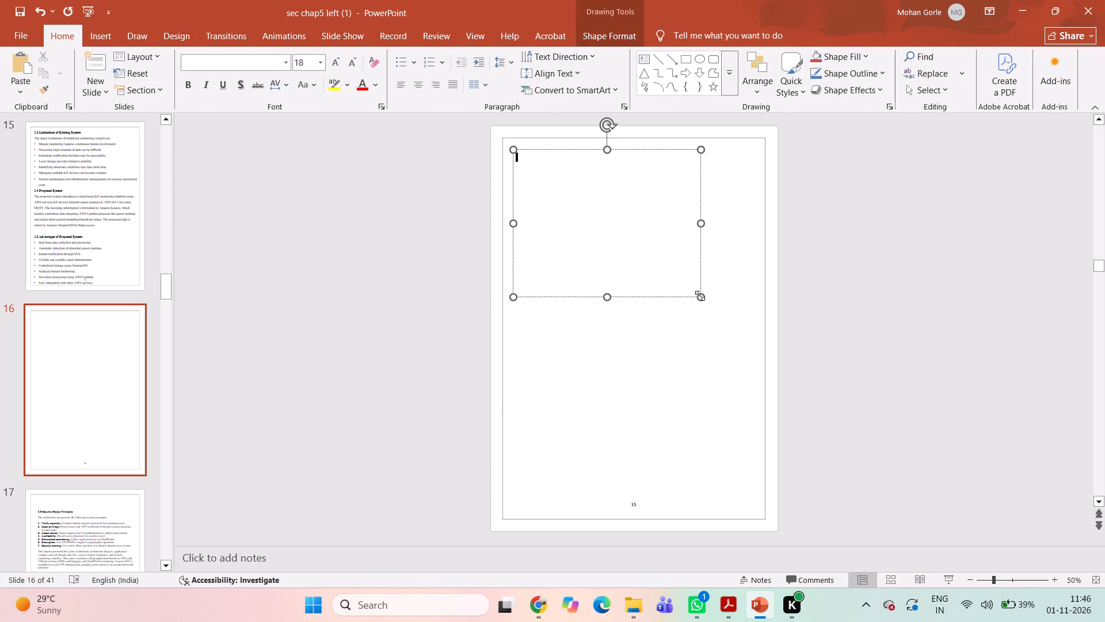
key(ctrl+v)
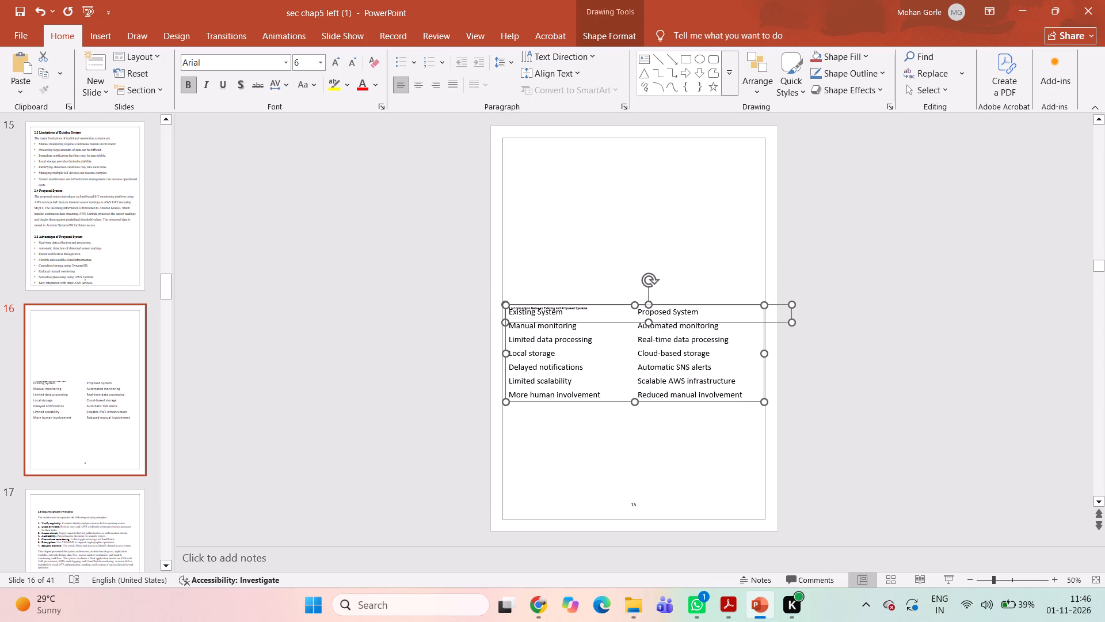
Move the pasted heading and comparison table together up into the upper half of slide 16.
click(593, 303)
key(Up)
key(Up)
key(Up)
key(Up)
key(Up)
key(Up)
key(Up)
key(Up)
key(Up)
key(Up)
key(Up)
key(Up)
key(Up)
key(Up)
key(Up)
key(Up)
key(Up)
key(Up)
key(Up)
key(Up)
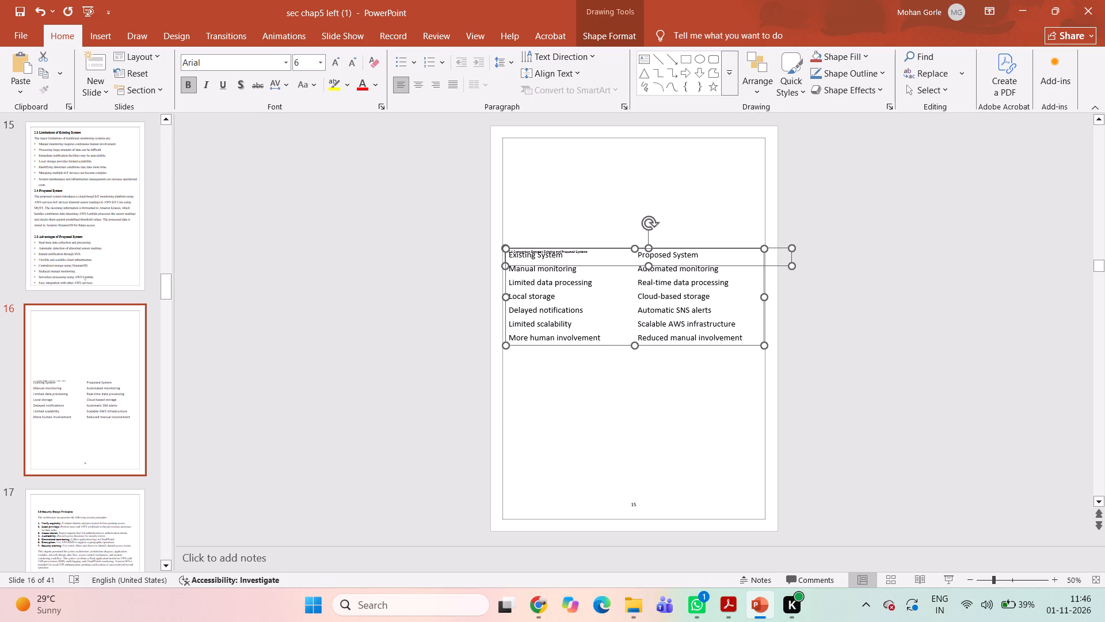
click(593, 303)
click(593, 329)
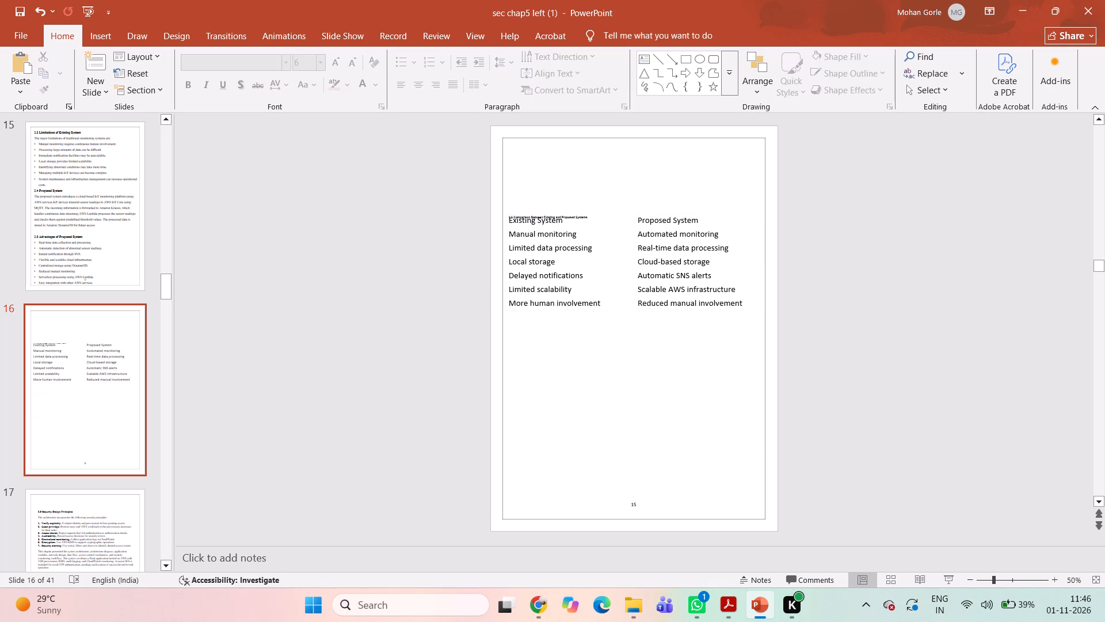
Delete all the text of the tiny section 2.6 heading that overlaps the comparison table's first row.
click(585, 216)
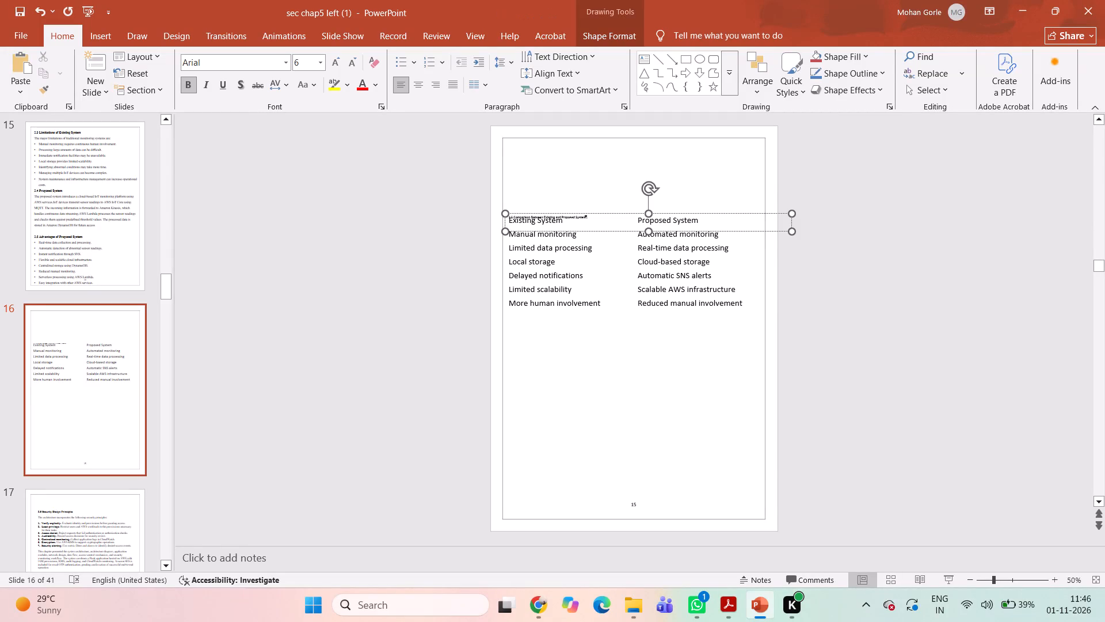
key(BackSpace)
key(BackSpace)
key(BackSpace)
key(BackSpace)
key(BackSpace)
key(BackSpace)
key(BackSpace)
key(BackSpace)
key(BackSpace)
key(BackSpace)
key(BackSpace)
key(BackSpace)
key(BackSpace)
key(BackSpace)
key(BackSpace)
key(BackSpace)
key(BackSpace)
key(BackSpace)
key(BackSpace)
key(BackSpace)
key(BackSpace)
key(BackSpace)
key(BackSpace)
key(BackSpace)
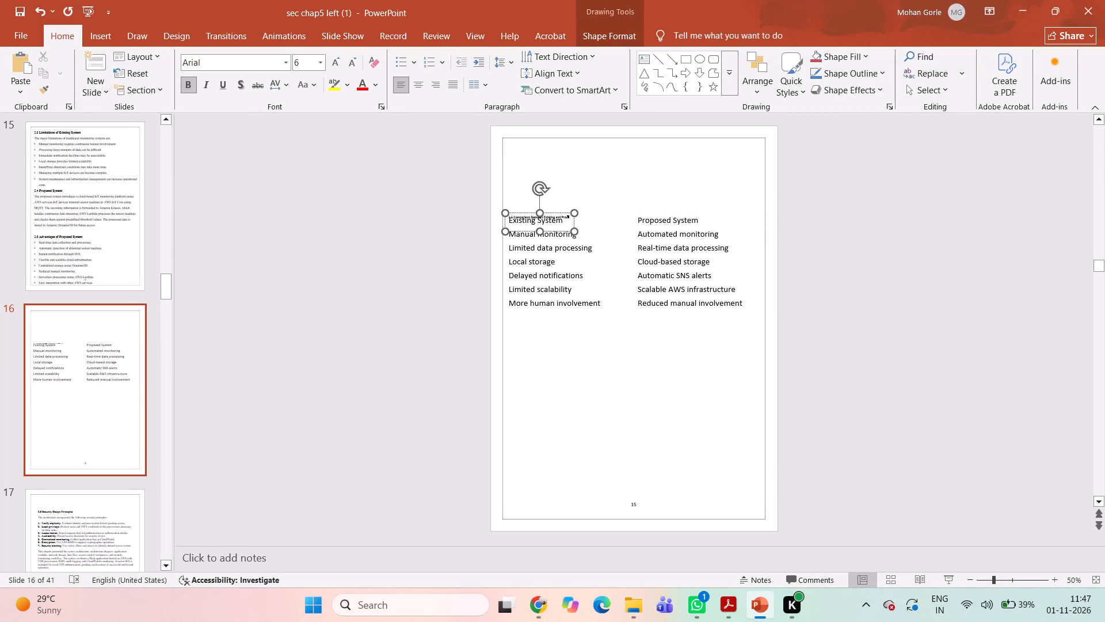
key(BackSpace)
key(BackSpace)
key(BackSpace)
key(BackSpace)
key(BackSpace)
key(BackSpace)
key(BackSpace)
key(BackSpace)
key(BackSpace)
key(BackSpace)
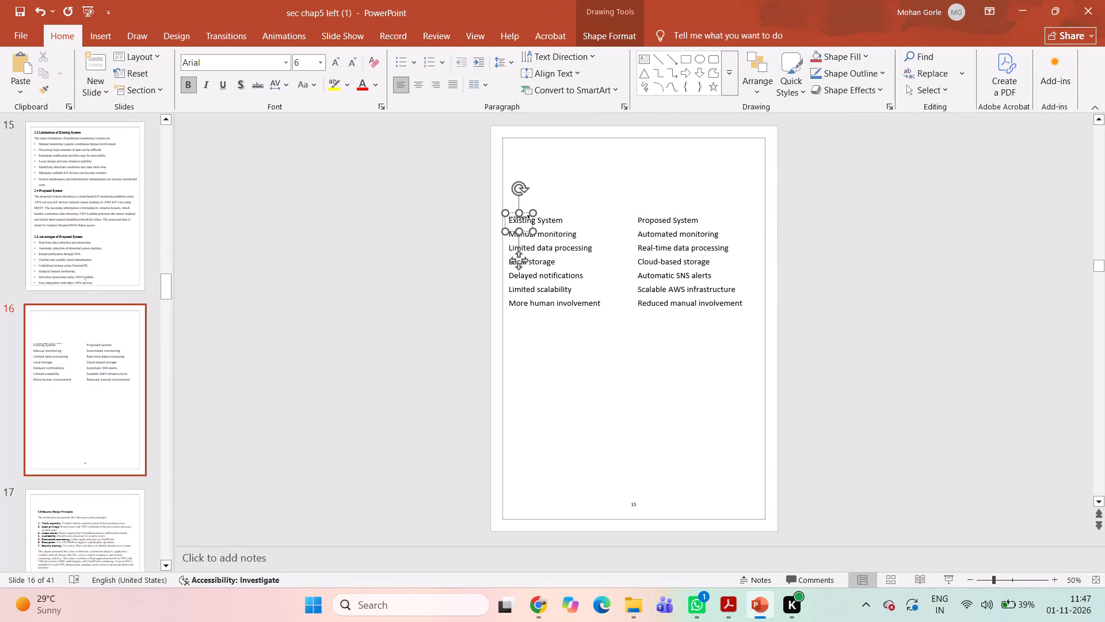
key(BackSpace)
key(BackSpace)
key(BackSpace)
key(BackSpace)
key(BackSpace)
key(BackSpace)
key(BackSpace)
key(BackSpace)
key(BackSpace)
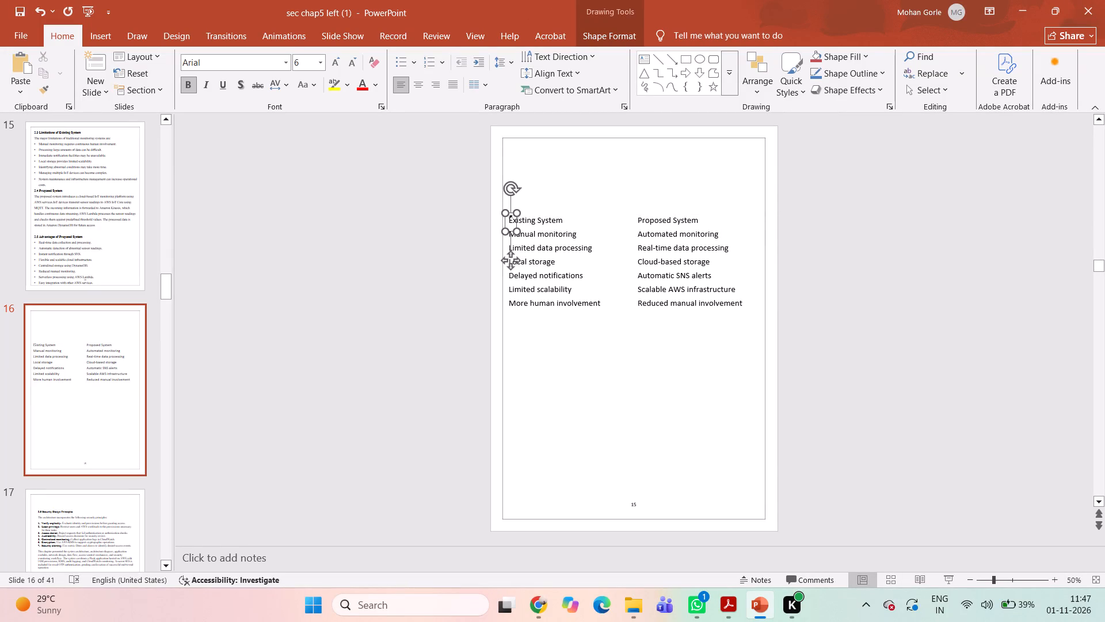
key(BackSpace)
key(BackSpace)
key(BackSpace)
click(450, 185)
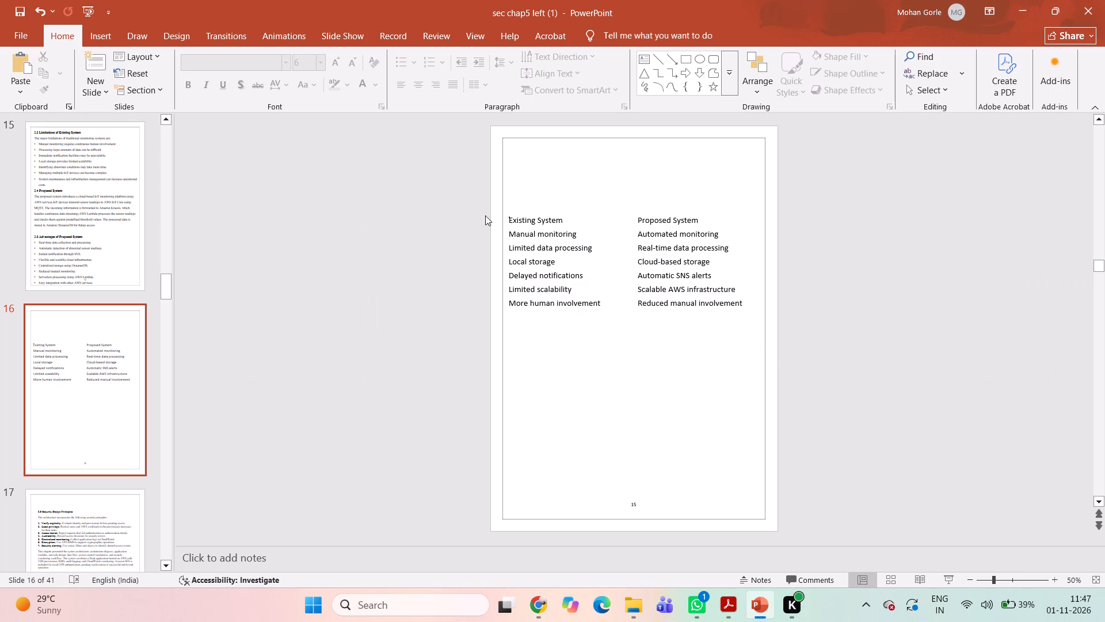
click(547, 197)
ctrl+click(529, 162)
key(ctrl+v)
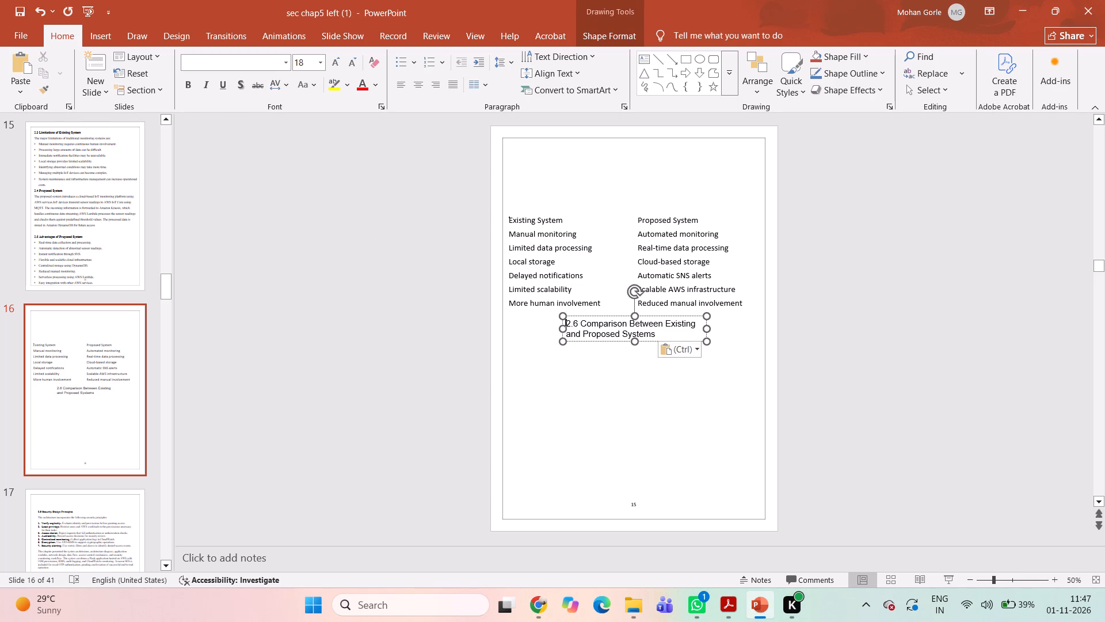
Move the section 2.6 heading to the top of the page above the table and widen its box to fit one line.
drag(589, 317, 526, 158)
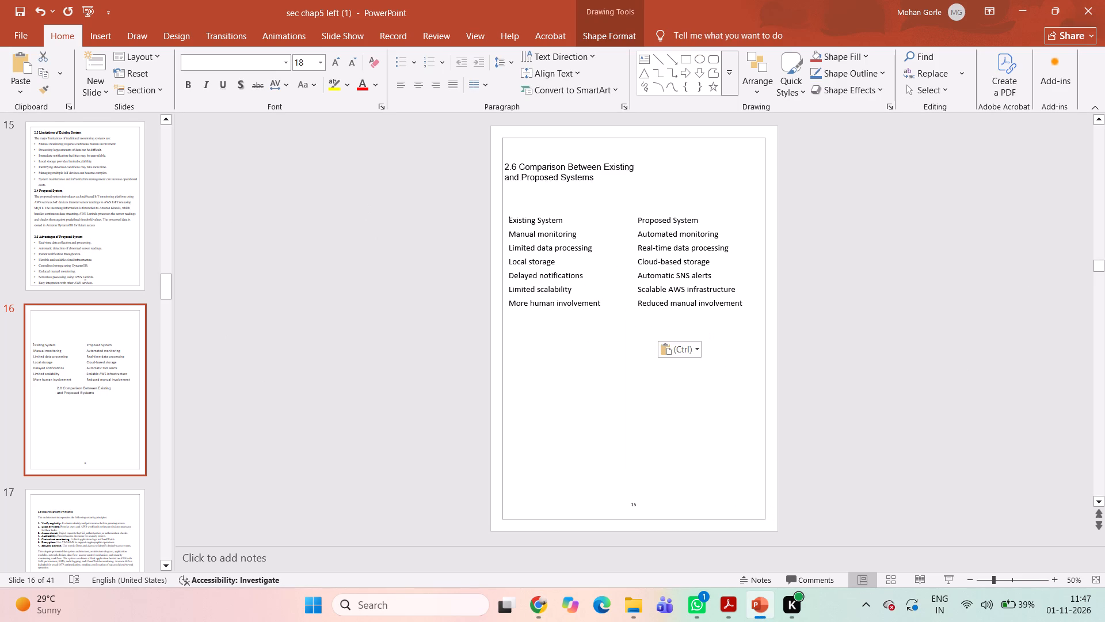
drag(526, 158, 529, 151)
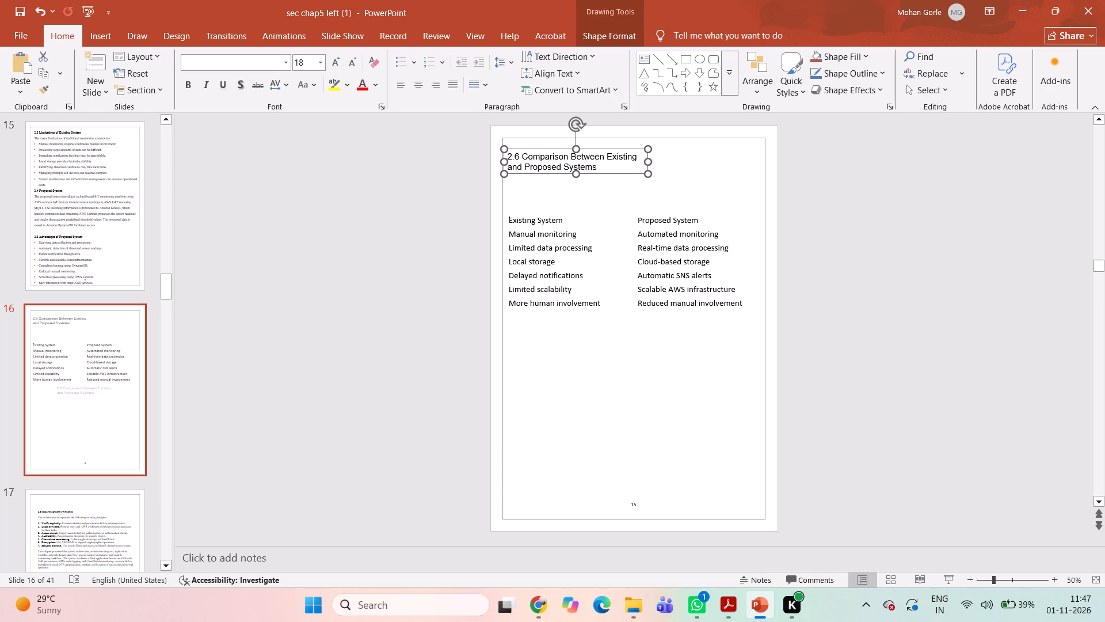
drag(650, 161, 711, 158)
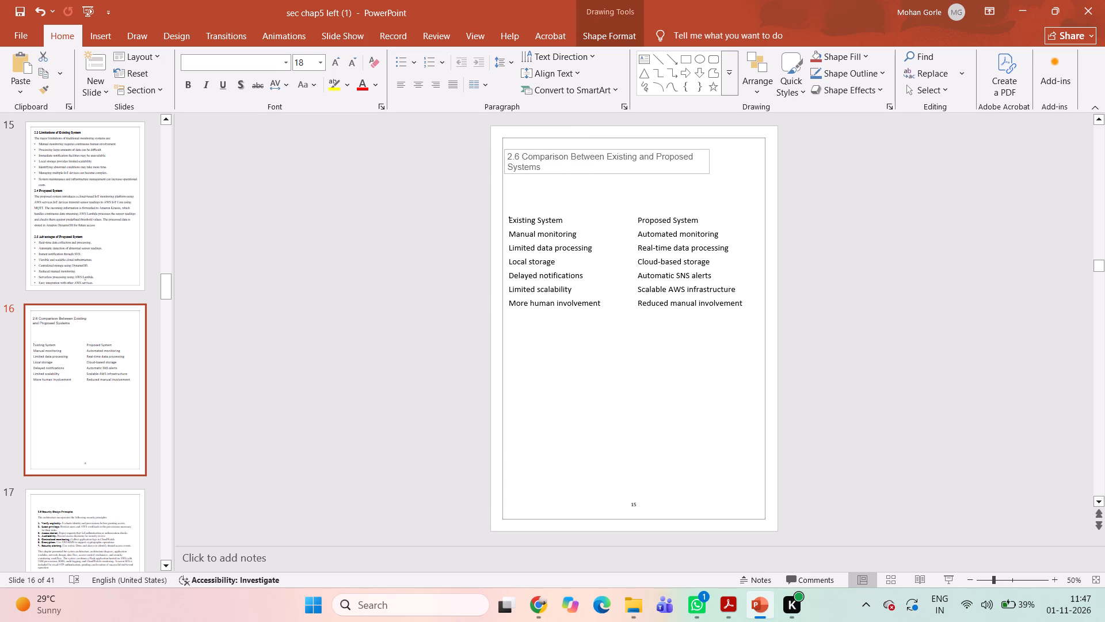
drag(711, 158, 744, 161)
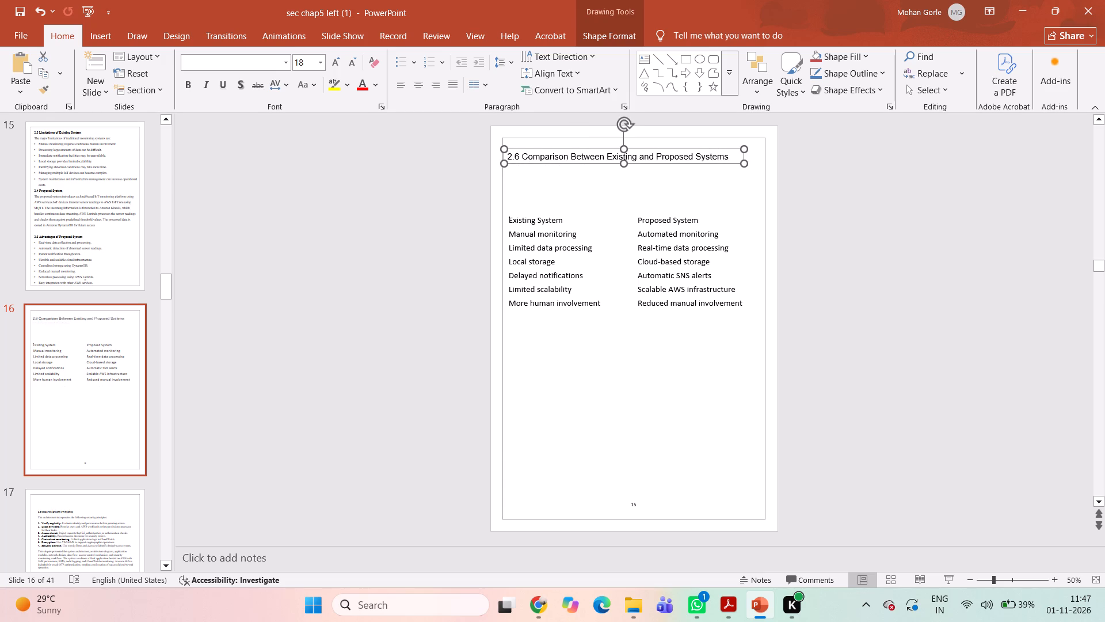
Format the section 2.6 heading on slide 16 in Times New Roman at size 16.
drag(727, 157, 491, 179)
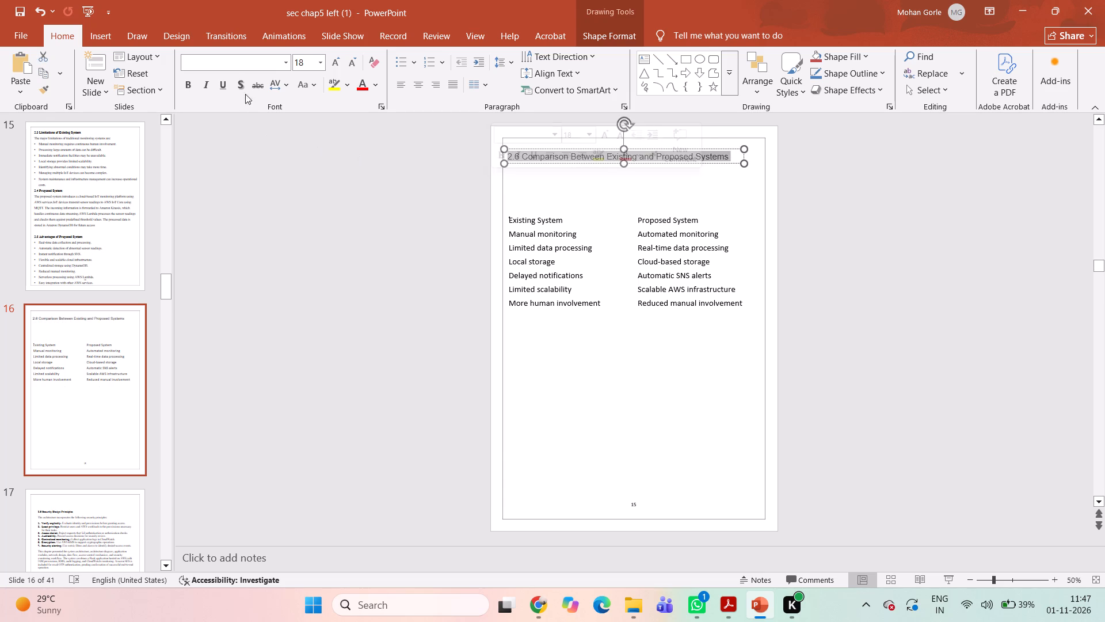
click(241, 65)
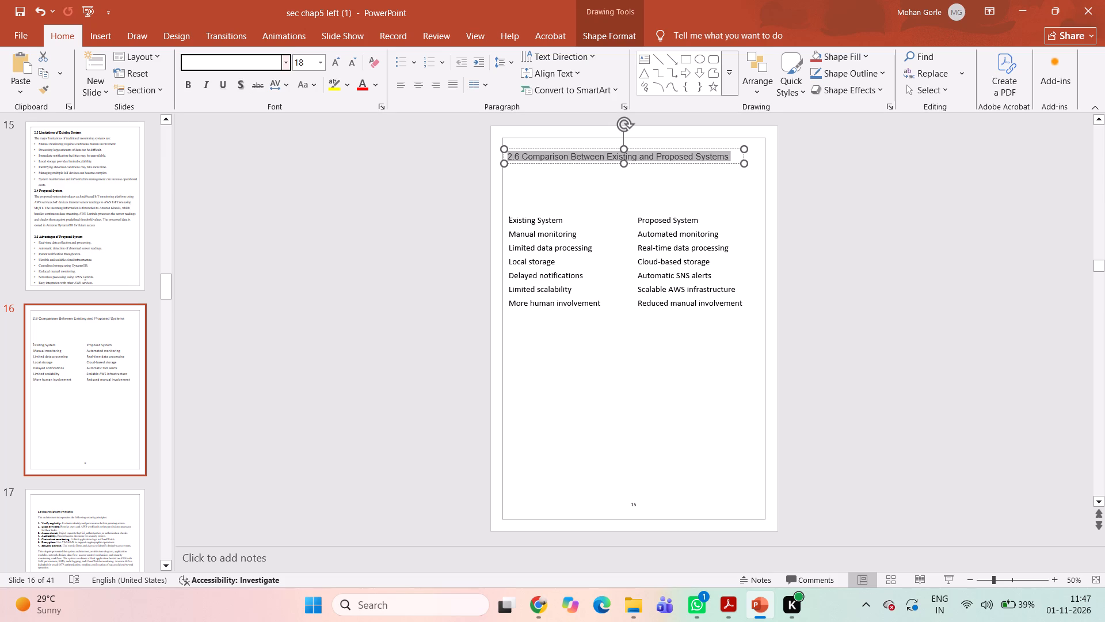
text(tim)
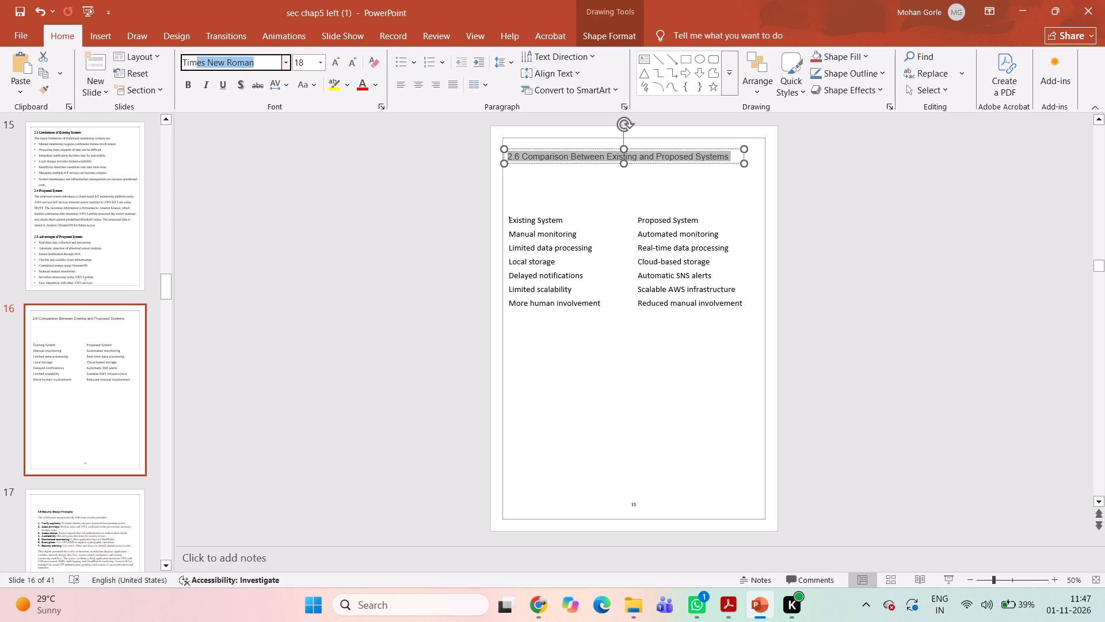
key(Return)
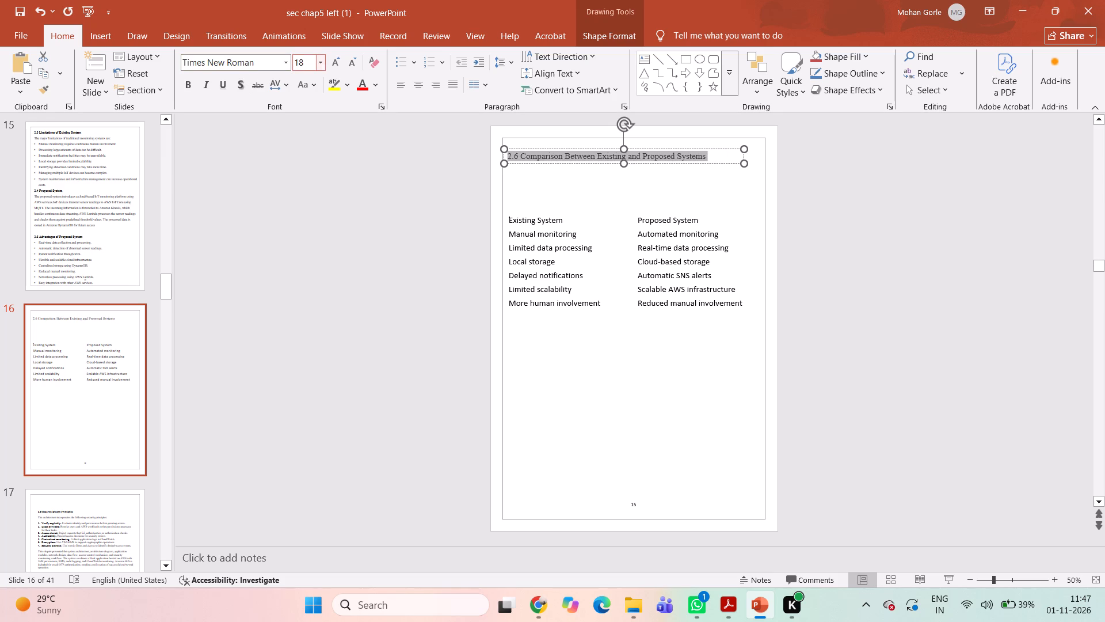
click(308, 60)
text(16)
click(562, 183)
Move the comparison table up so it sits directly beneath the section 2.6 heading.
click(573, 230)
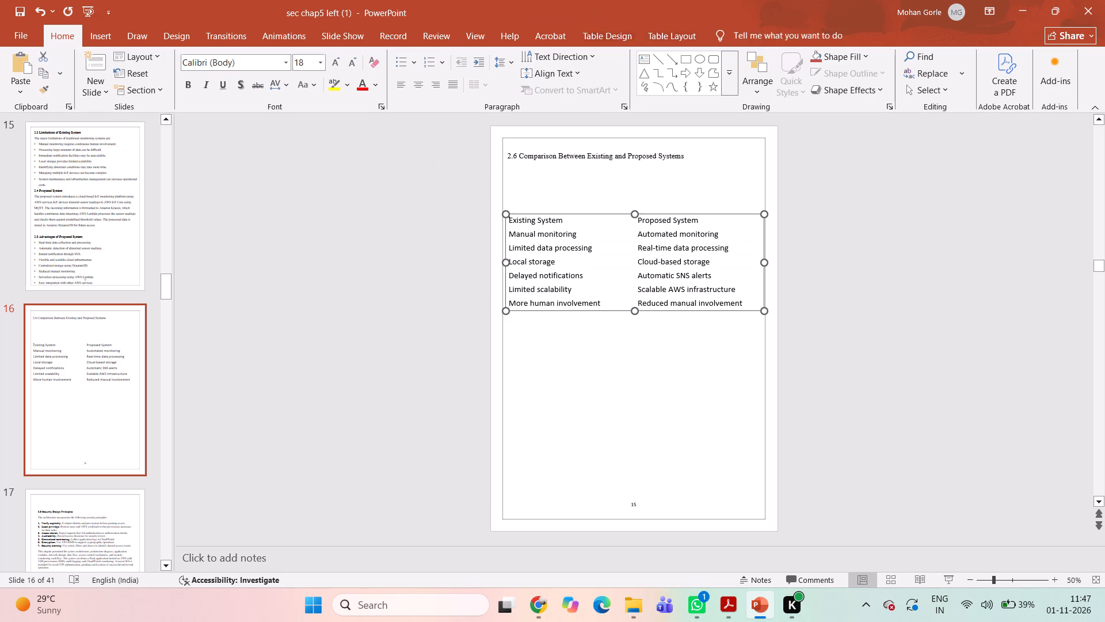
click(585, 213)
key(Up)
key(Up)
key(Up)
key(Up)
key(Up)
key(Up)
key(Up)
key(Up)
key(Up)
key(Up)
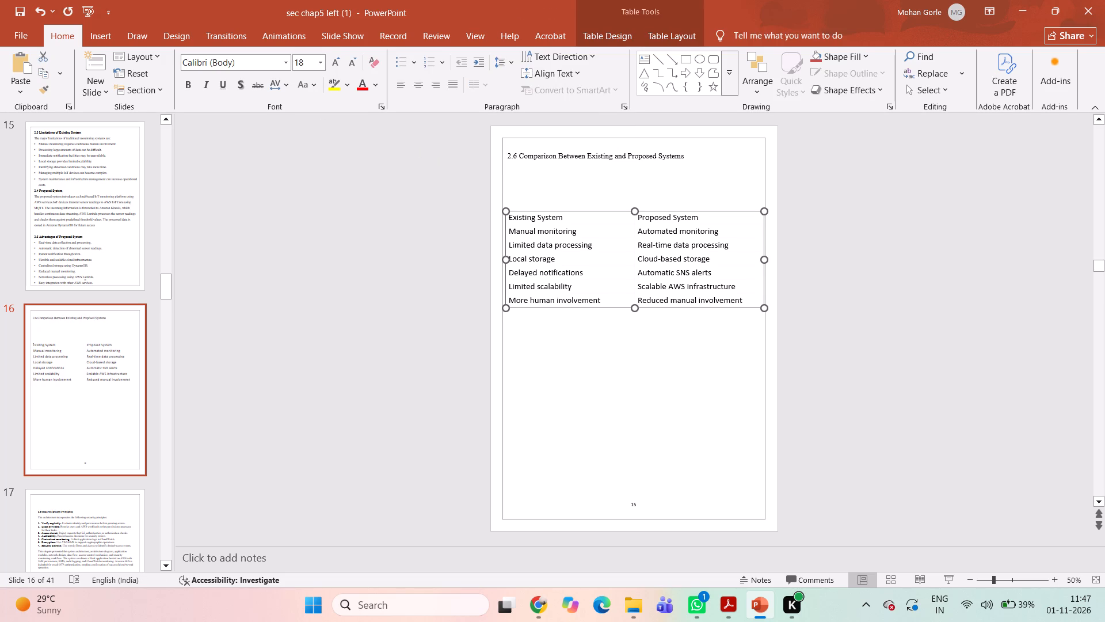
key(Up)
key(Up)
key(Up)
key(Up)
key(Up)
key(Up)
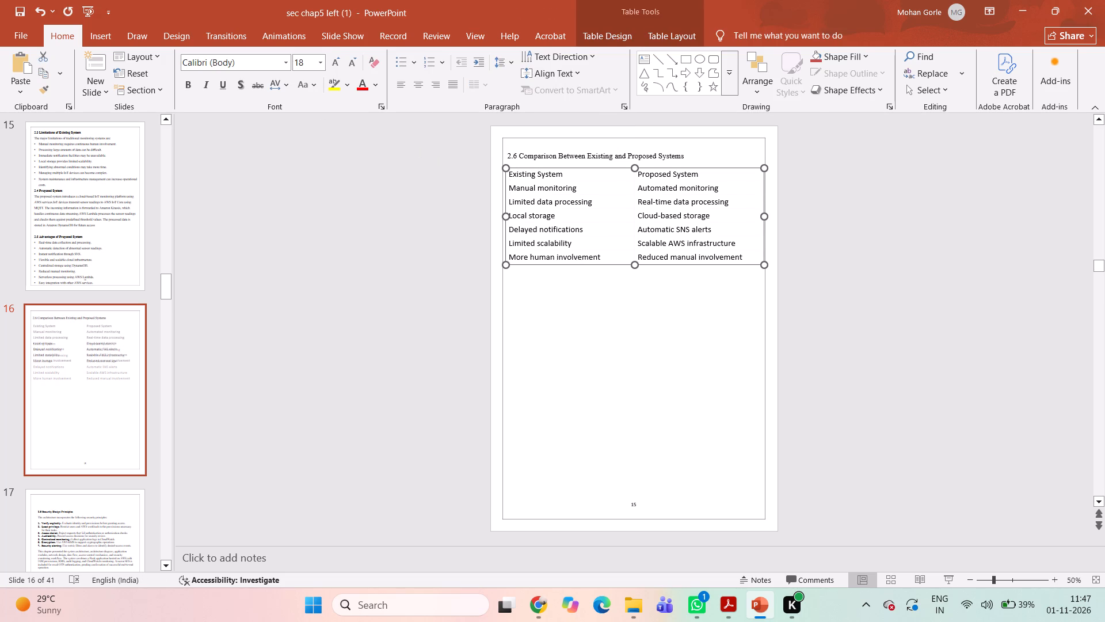
click(327, 302)
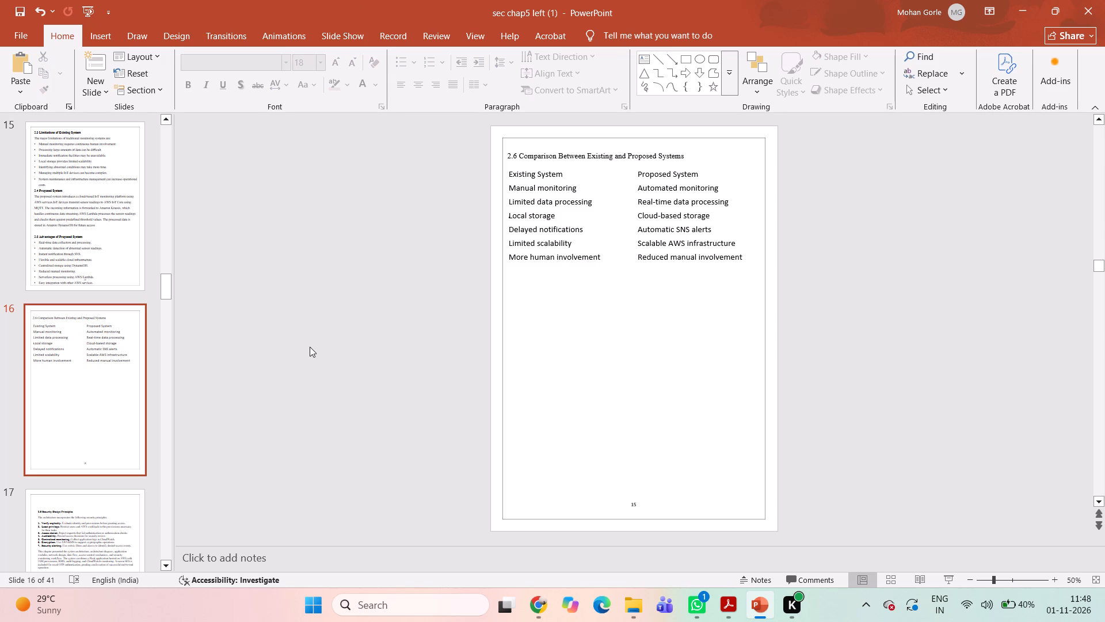
Set the font size of all the text in the comparison table to 16.
click(741, 256)
drag(744, 256, 504, 174)
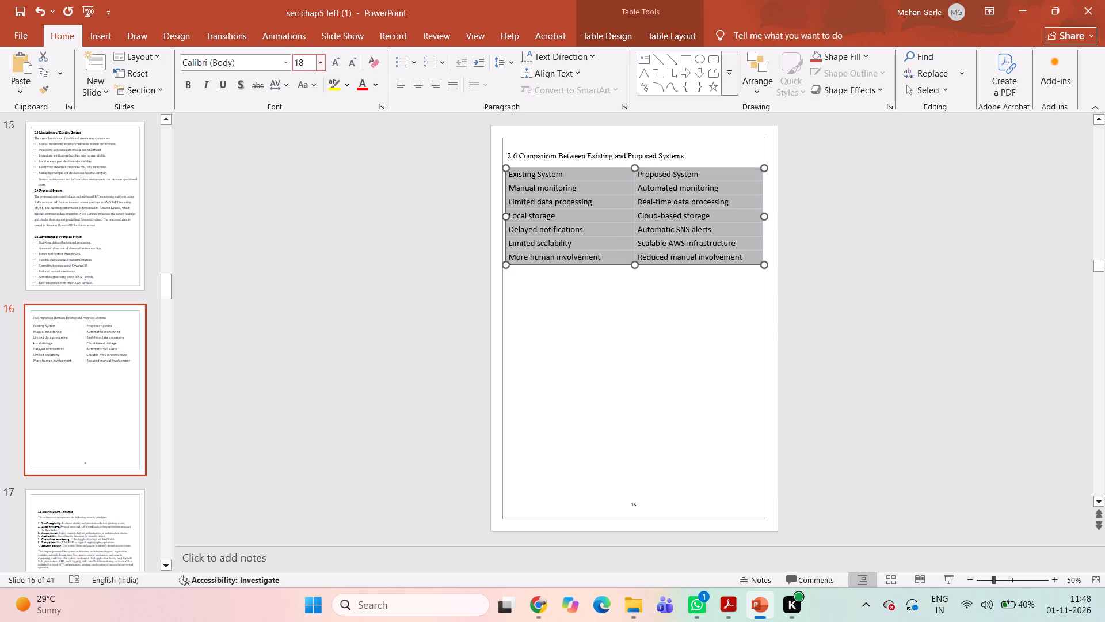
click(304, 64)
text(16)
key(Return)
key(Return)
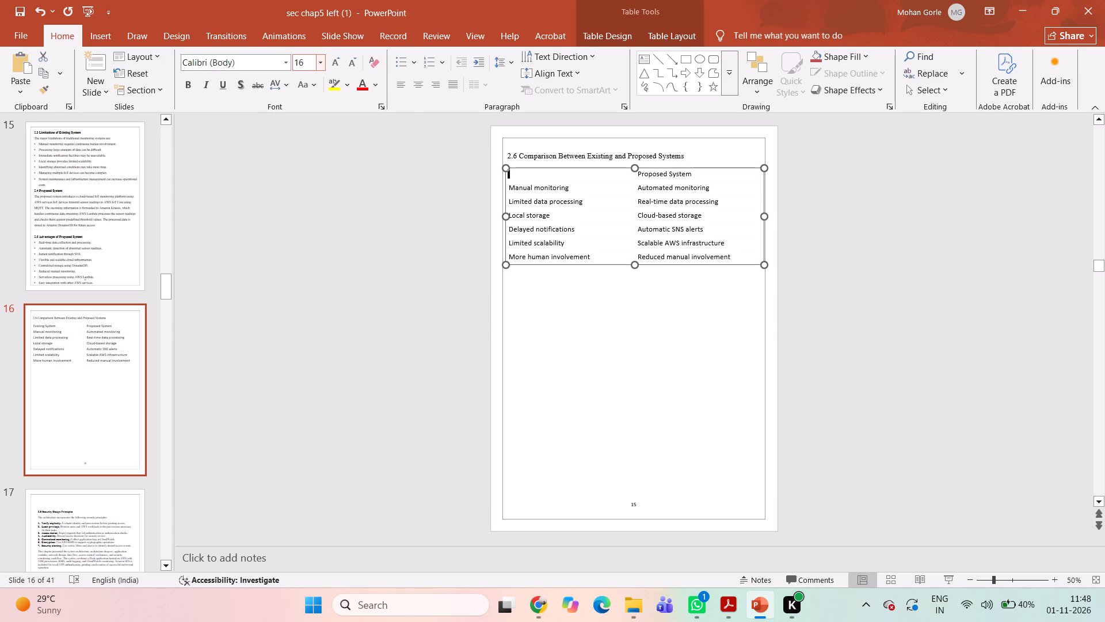
click(304, 164)
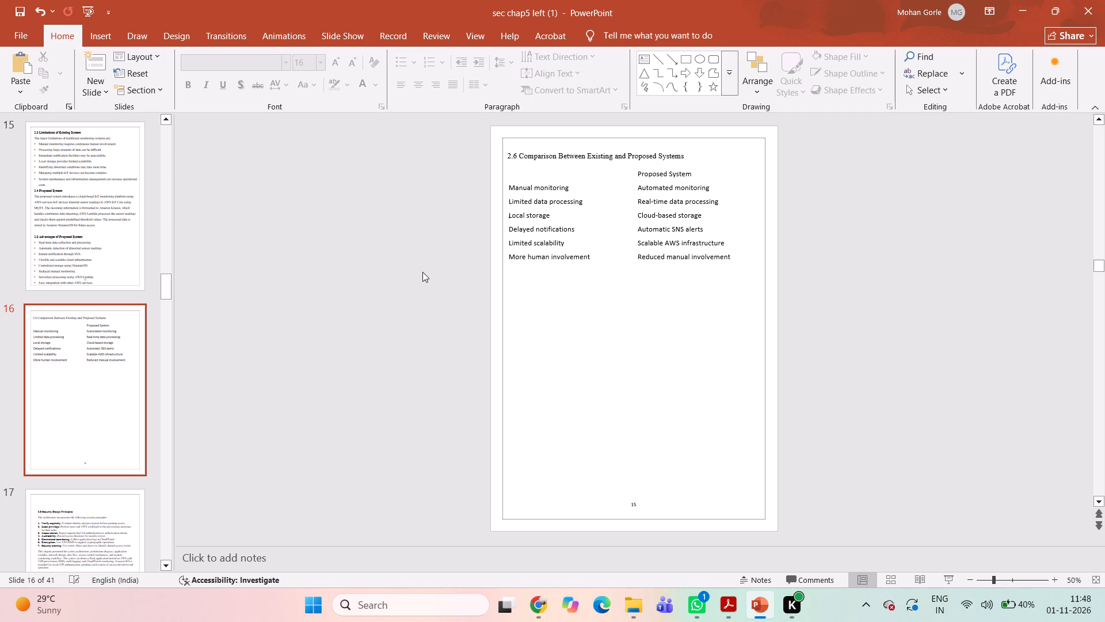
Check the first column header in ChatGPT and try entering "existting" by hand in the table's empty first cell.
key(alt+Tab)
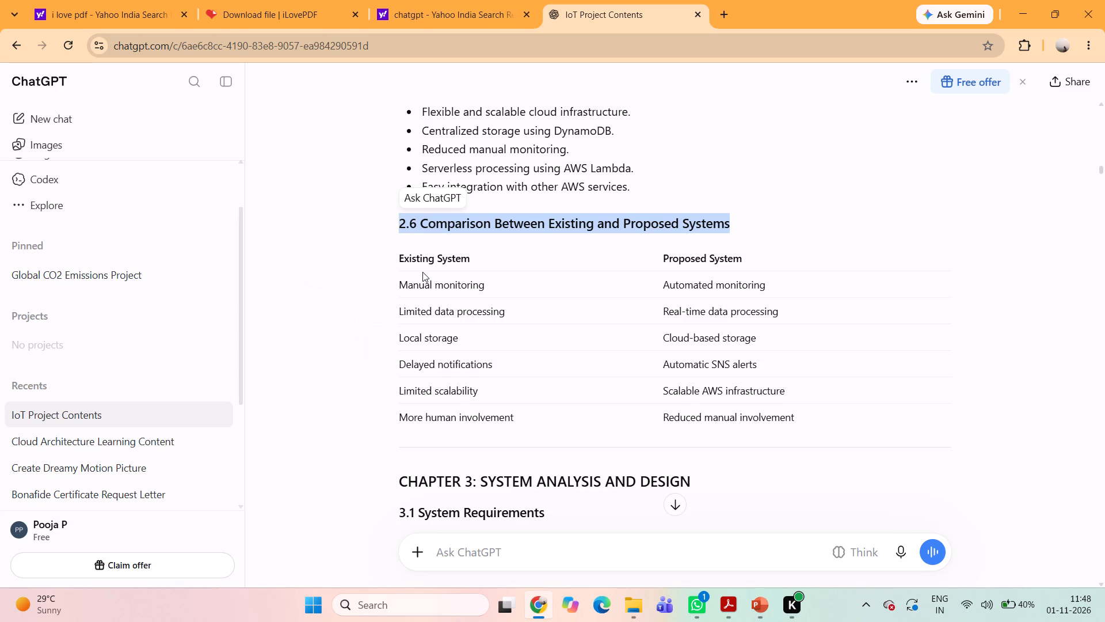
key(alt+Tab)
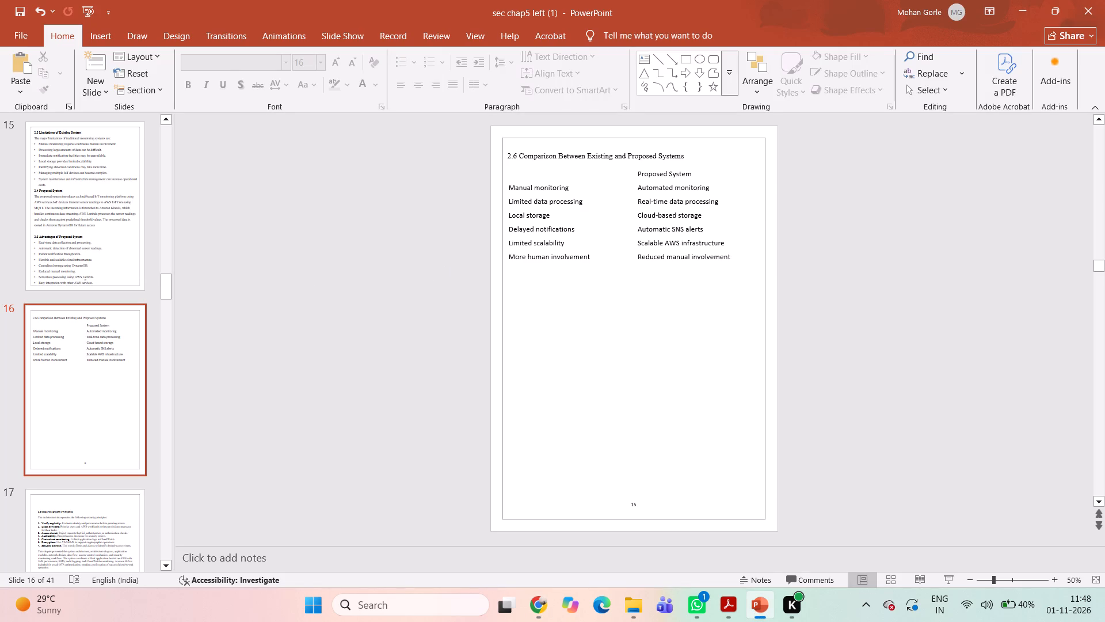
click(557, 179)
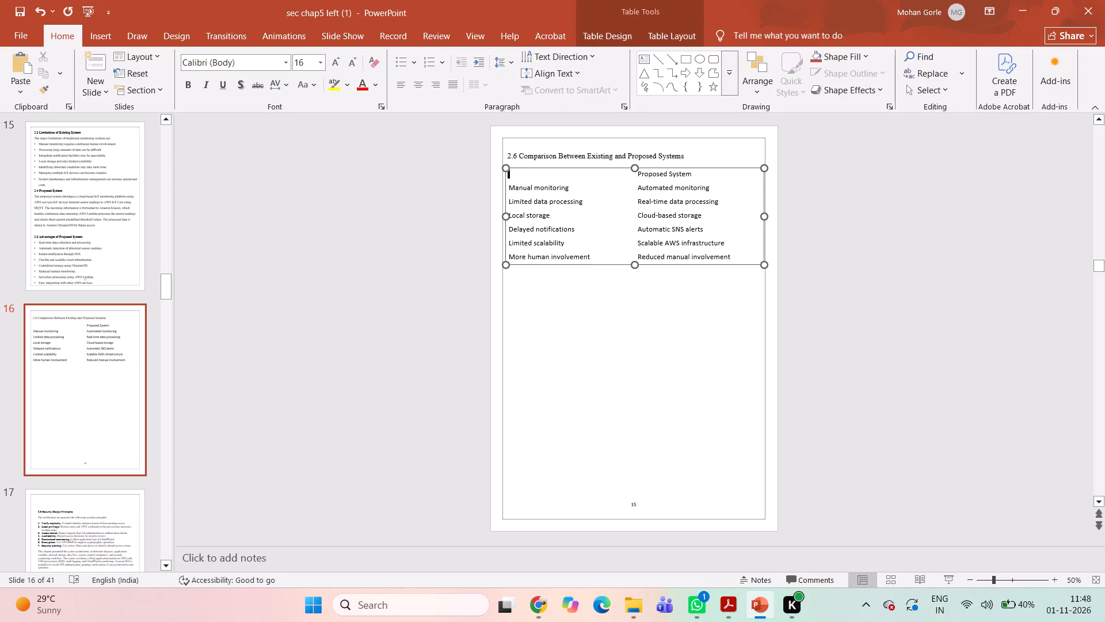
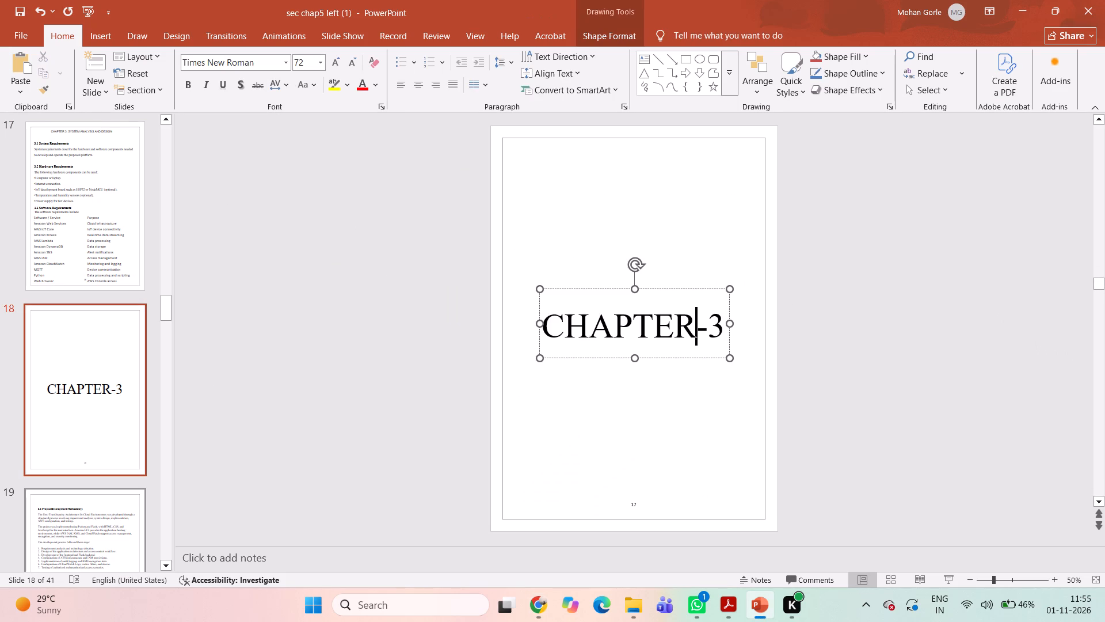
click(707, 290)
key(BackSpace)
click(707, 290)
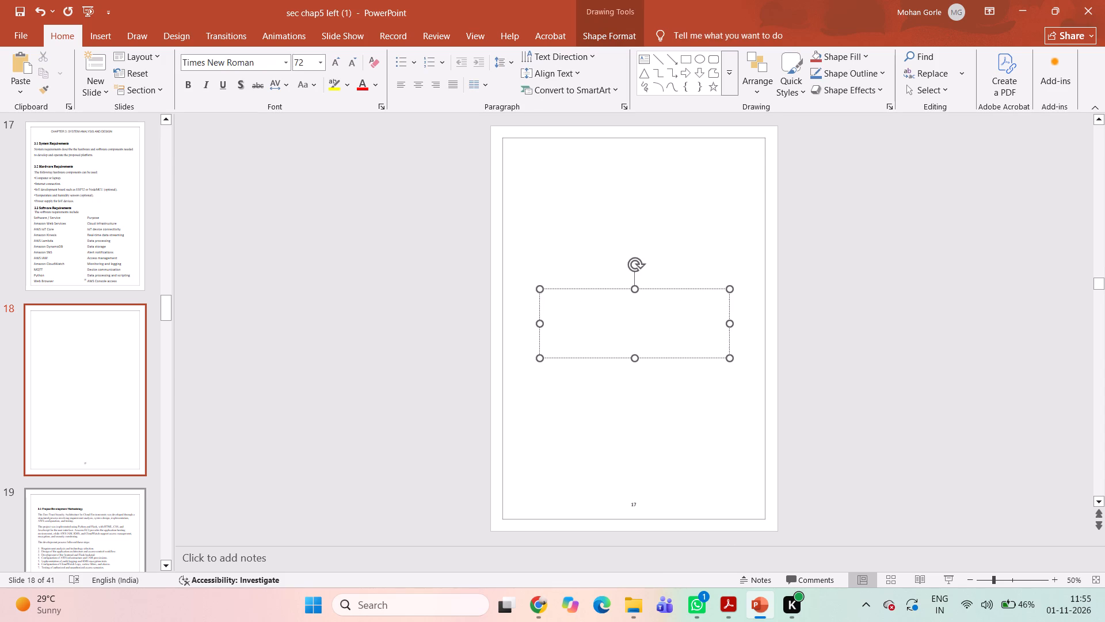
key(ctrl+v)
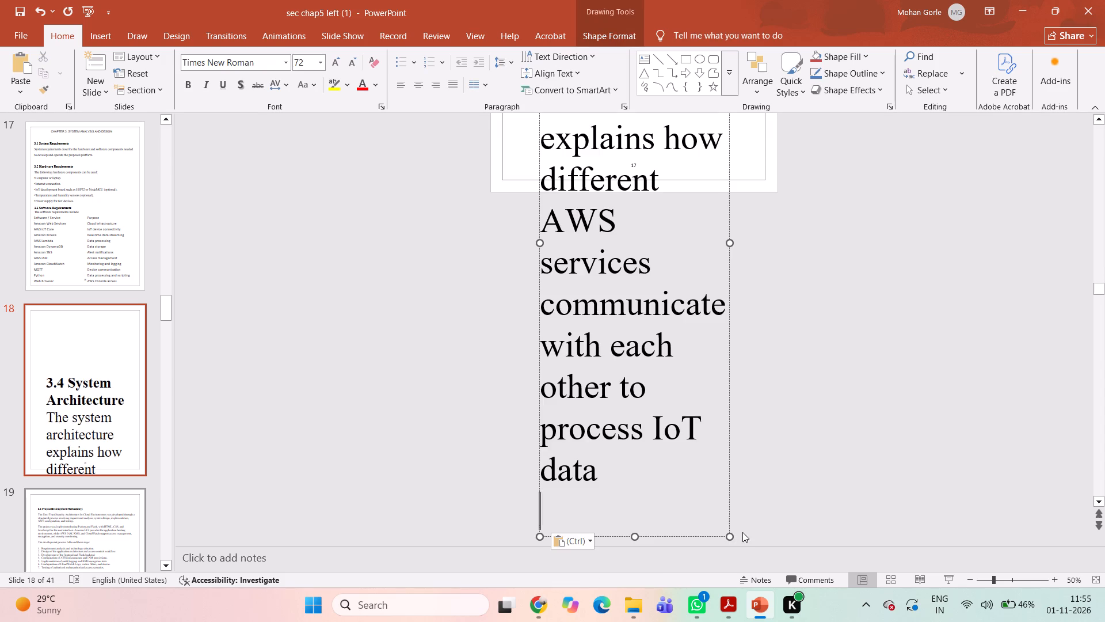
Shrink the oversized 3.4 System Architecture text box and set its font size to 16.
drag(727, 534, 640, 198)
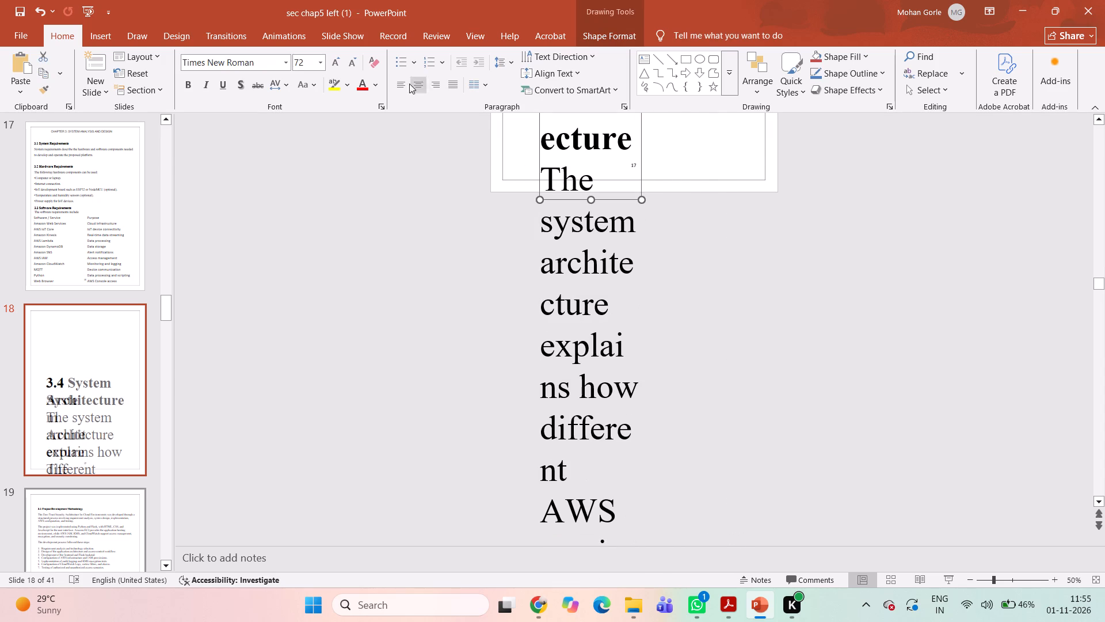
click(312, 59)
text(18)
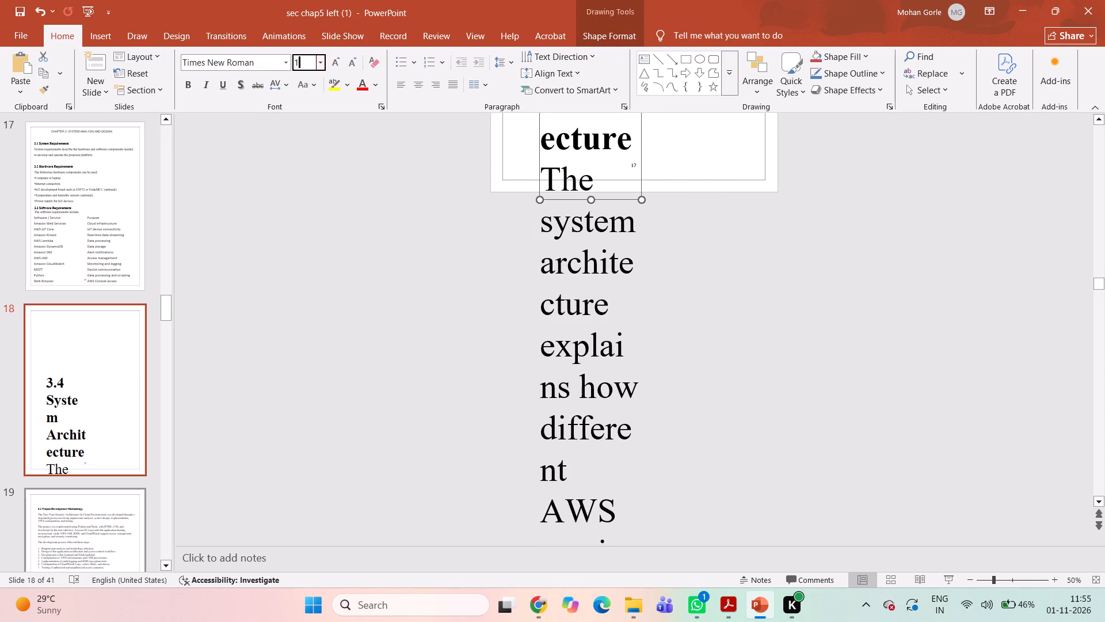
key(Return)
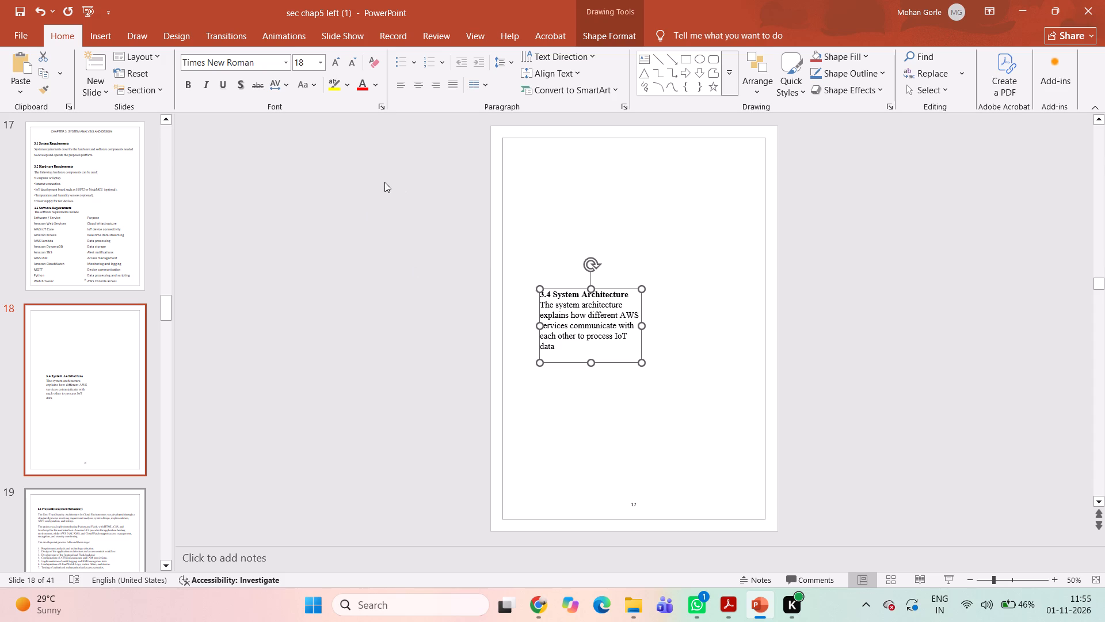
click(310, 64)
text(16)
key(Return)
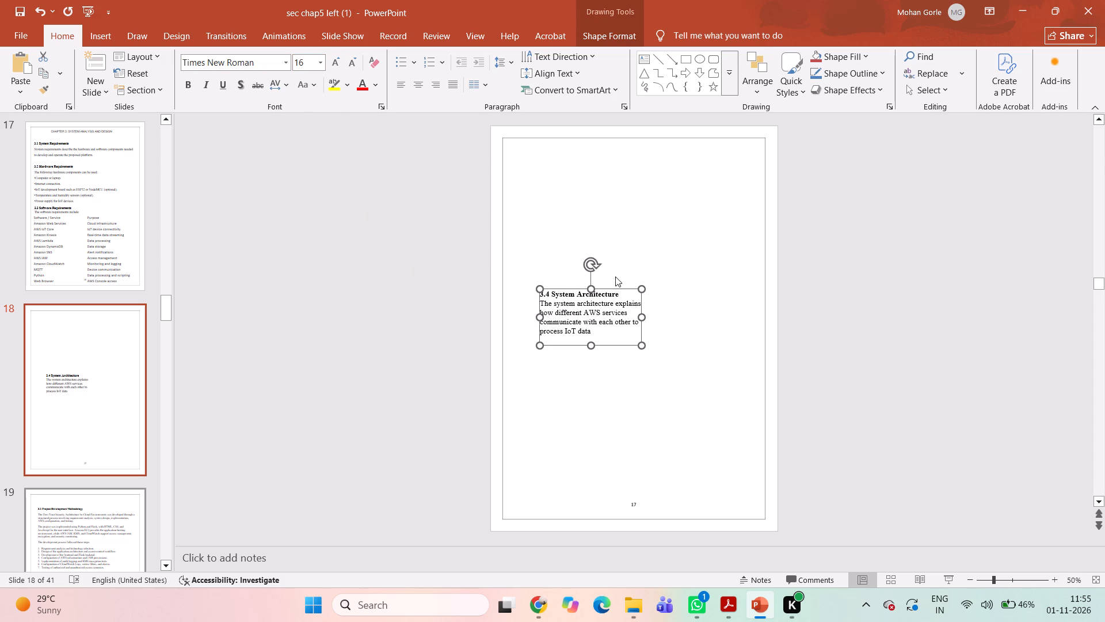
Move the 3.4 System Architecture text box to the top left inside the page border and widen it across the page.
drag(619, 288, 666, 150)
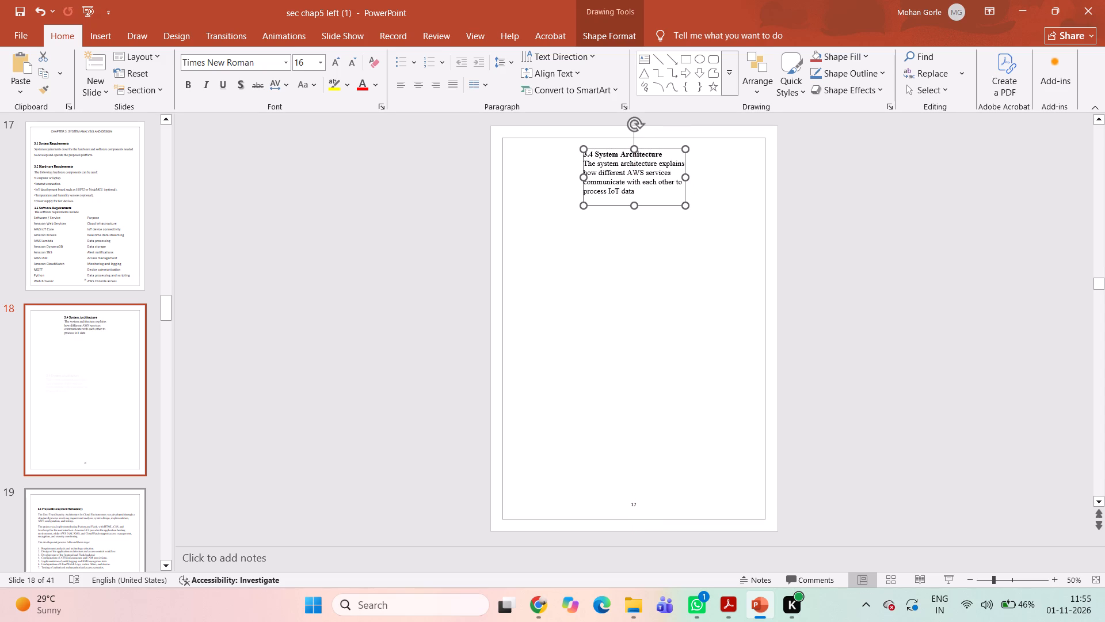
drag(583, 187, 508, 183)
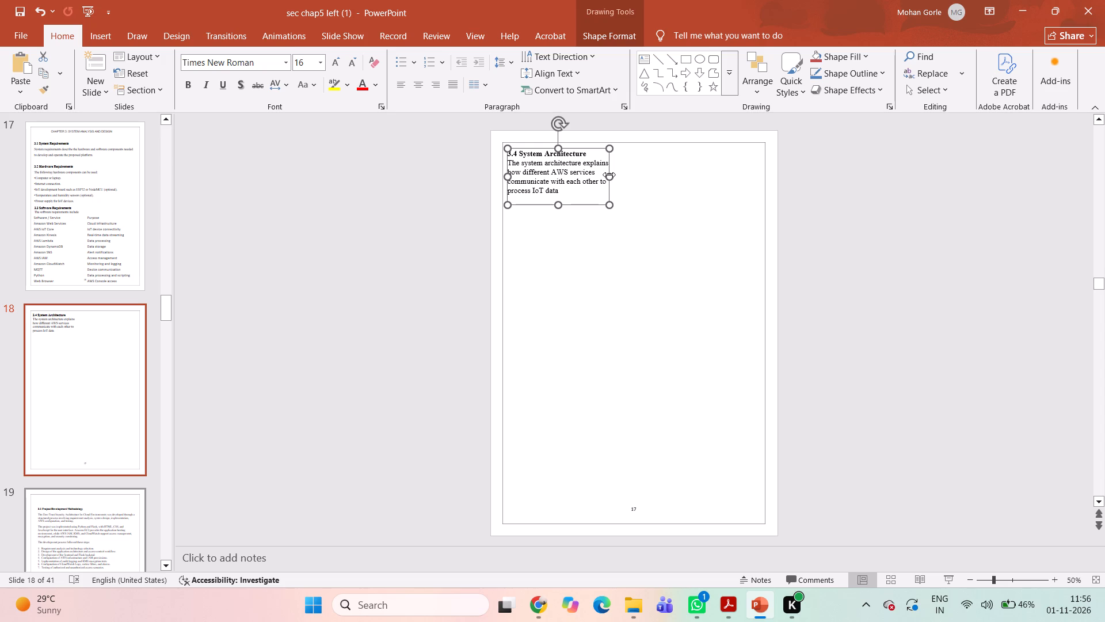
drag(609, 175, 769, 168)
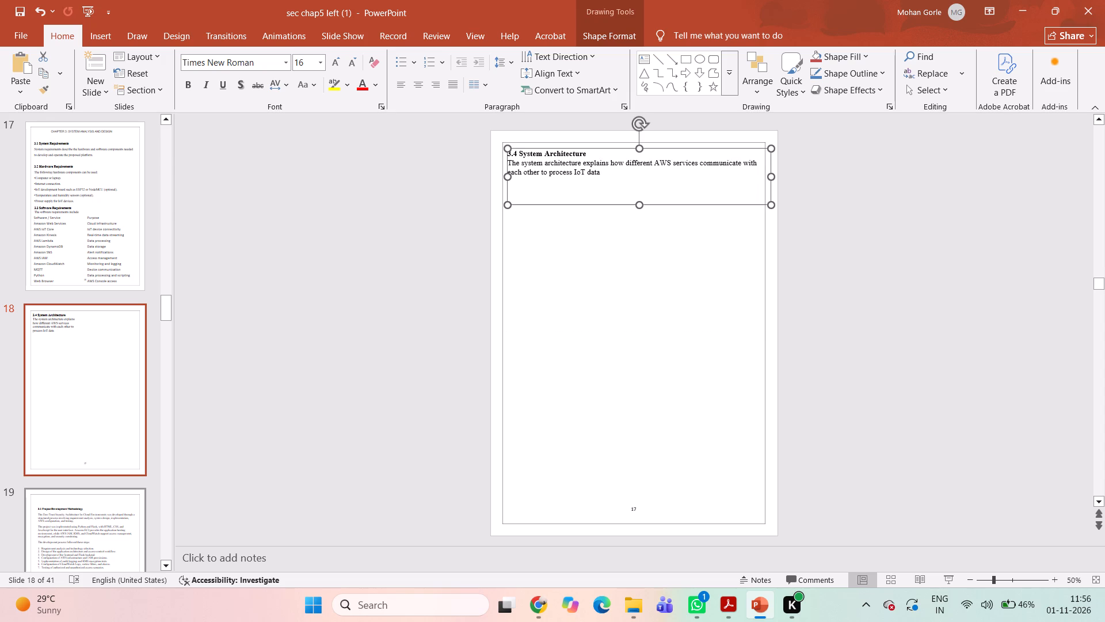
click(575, 217)
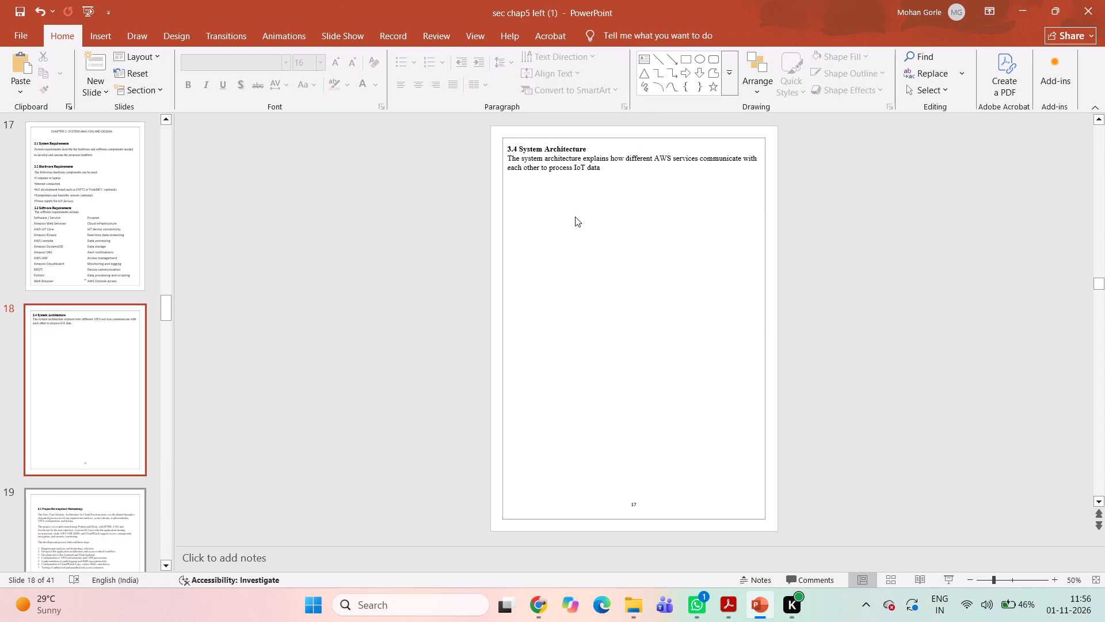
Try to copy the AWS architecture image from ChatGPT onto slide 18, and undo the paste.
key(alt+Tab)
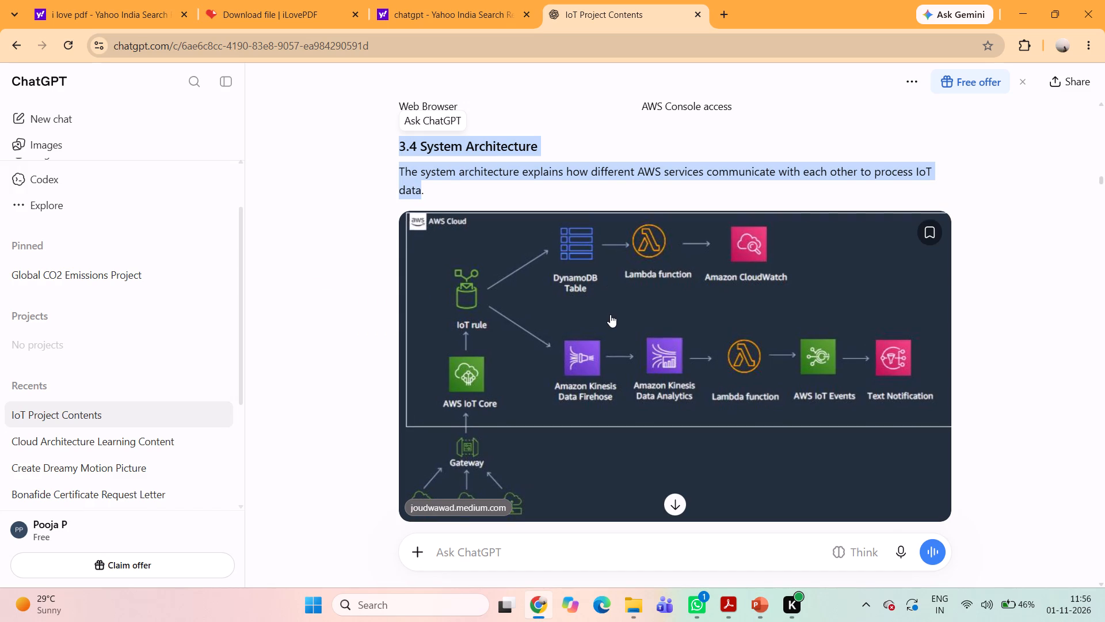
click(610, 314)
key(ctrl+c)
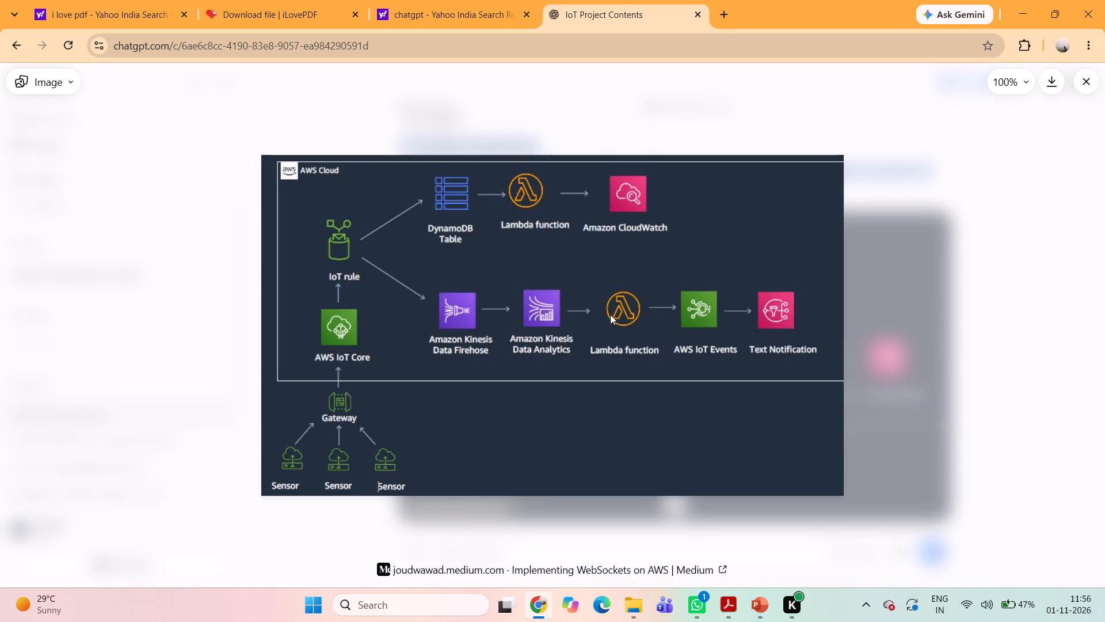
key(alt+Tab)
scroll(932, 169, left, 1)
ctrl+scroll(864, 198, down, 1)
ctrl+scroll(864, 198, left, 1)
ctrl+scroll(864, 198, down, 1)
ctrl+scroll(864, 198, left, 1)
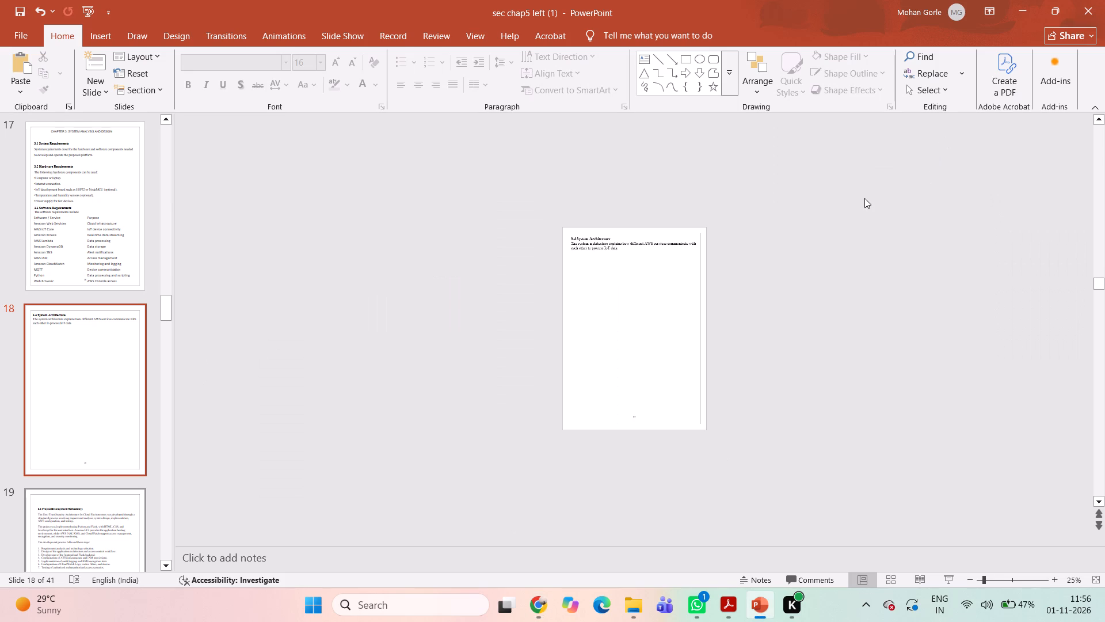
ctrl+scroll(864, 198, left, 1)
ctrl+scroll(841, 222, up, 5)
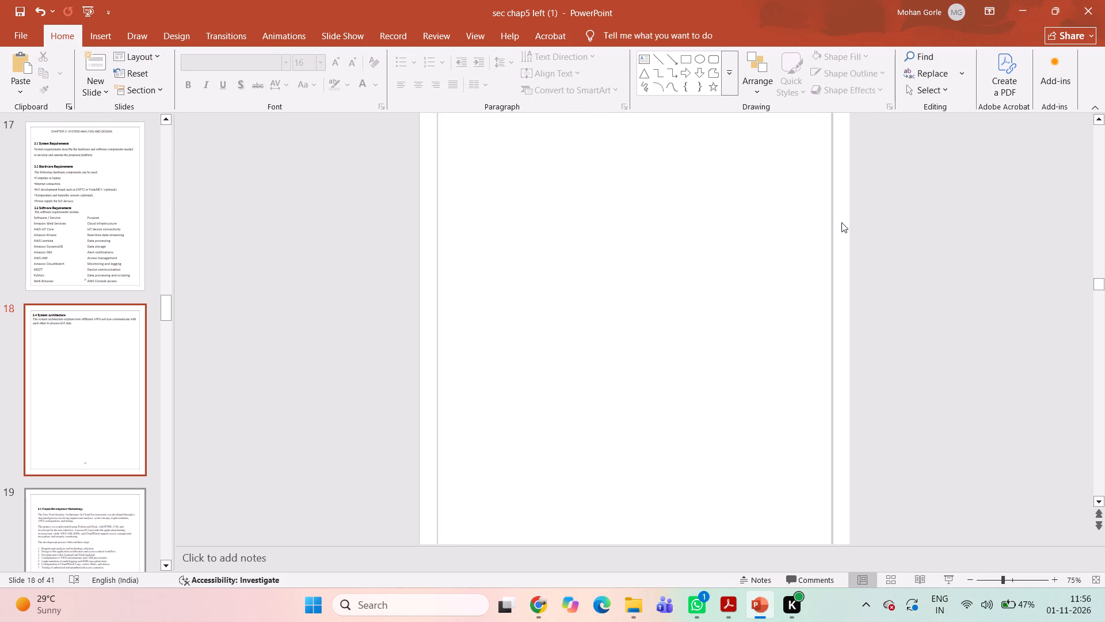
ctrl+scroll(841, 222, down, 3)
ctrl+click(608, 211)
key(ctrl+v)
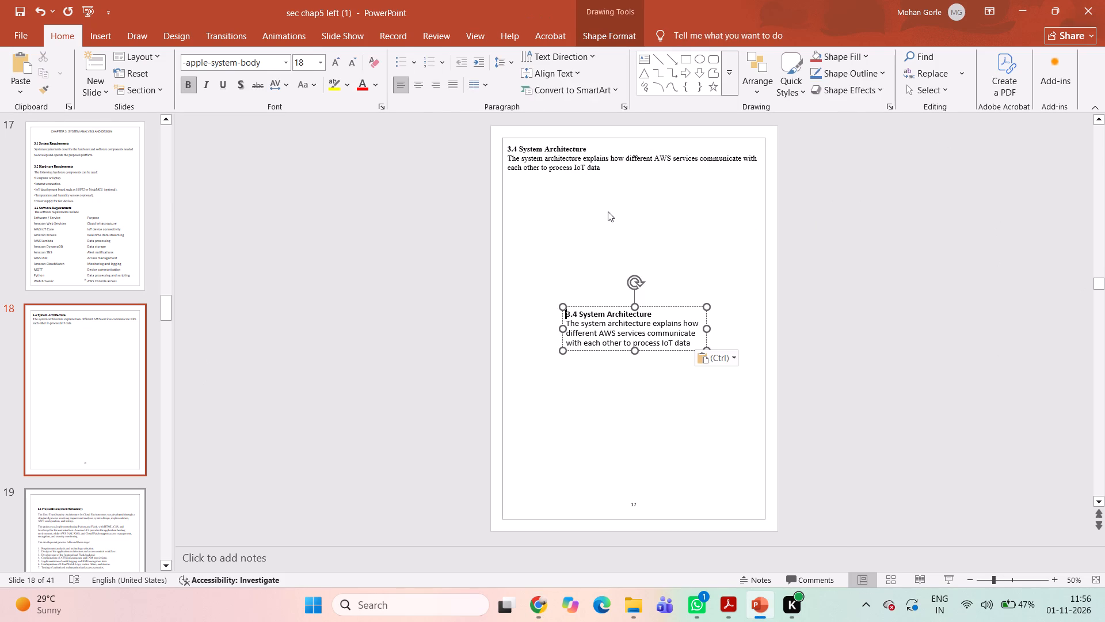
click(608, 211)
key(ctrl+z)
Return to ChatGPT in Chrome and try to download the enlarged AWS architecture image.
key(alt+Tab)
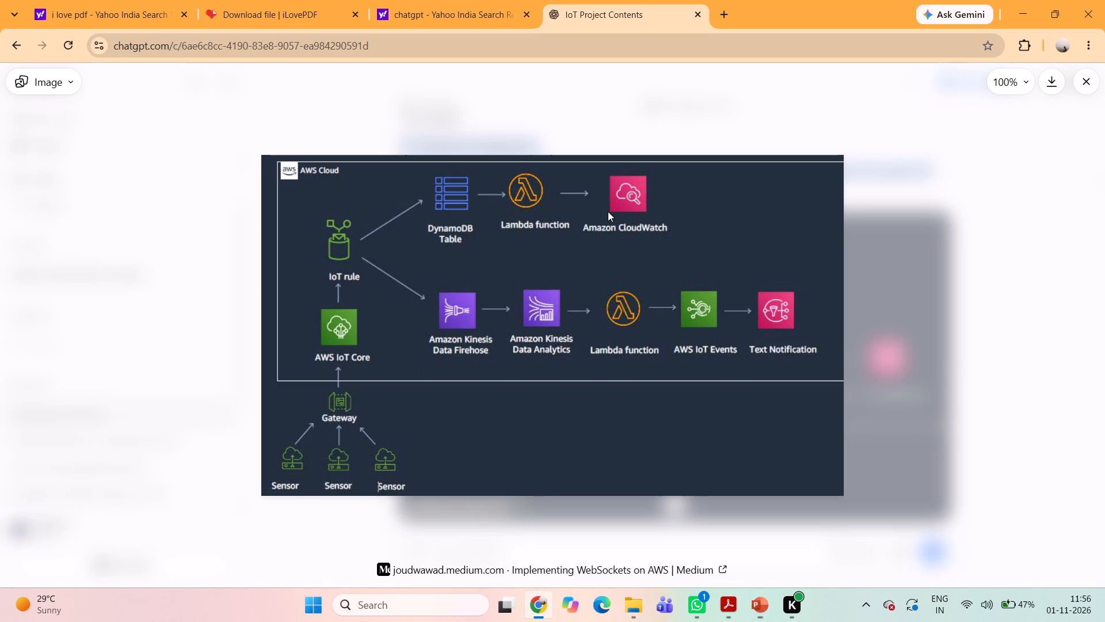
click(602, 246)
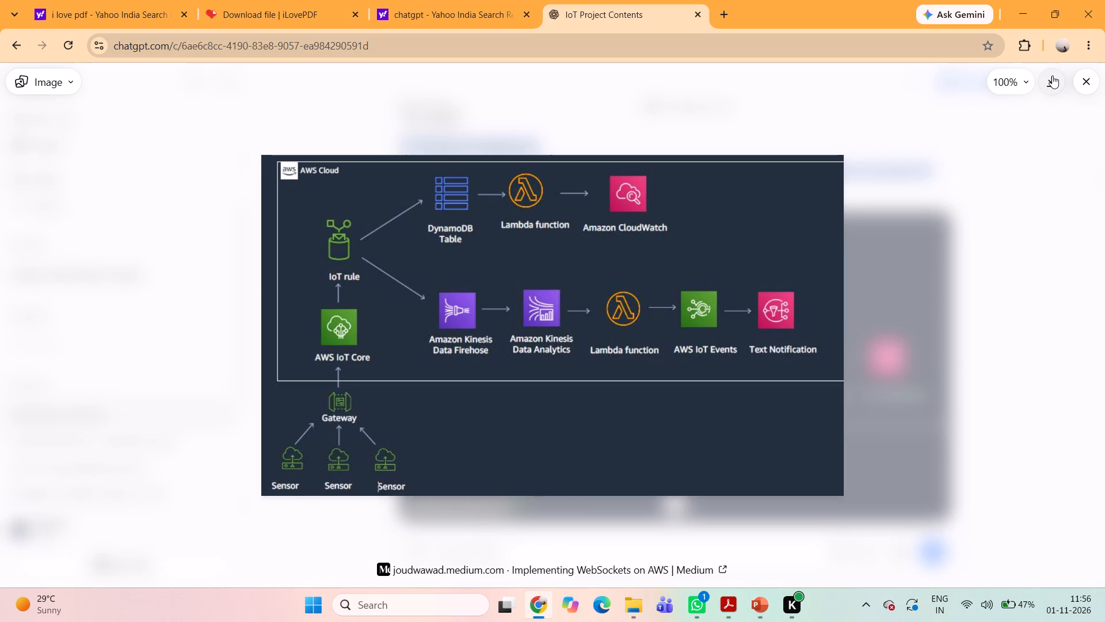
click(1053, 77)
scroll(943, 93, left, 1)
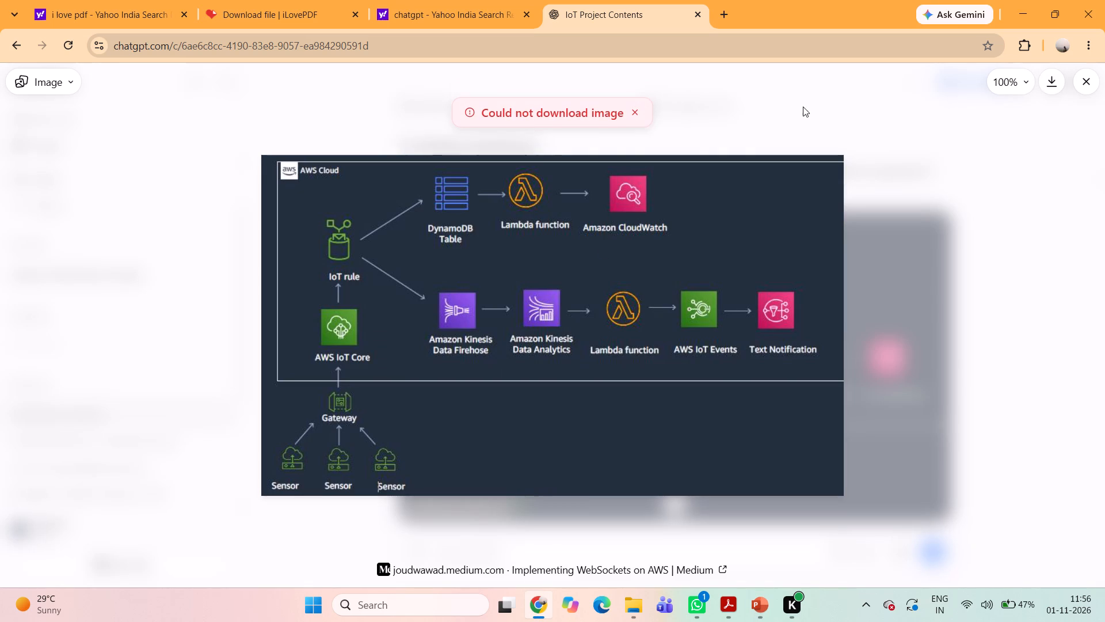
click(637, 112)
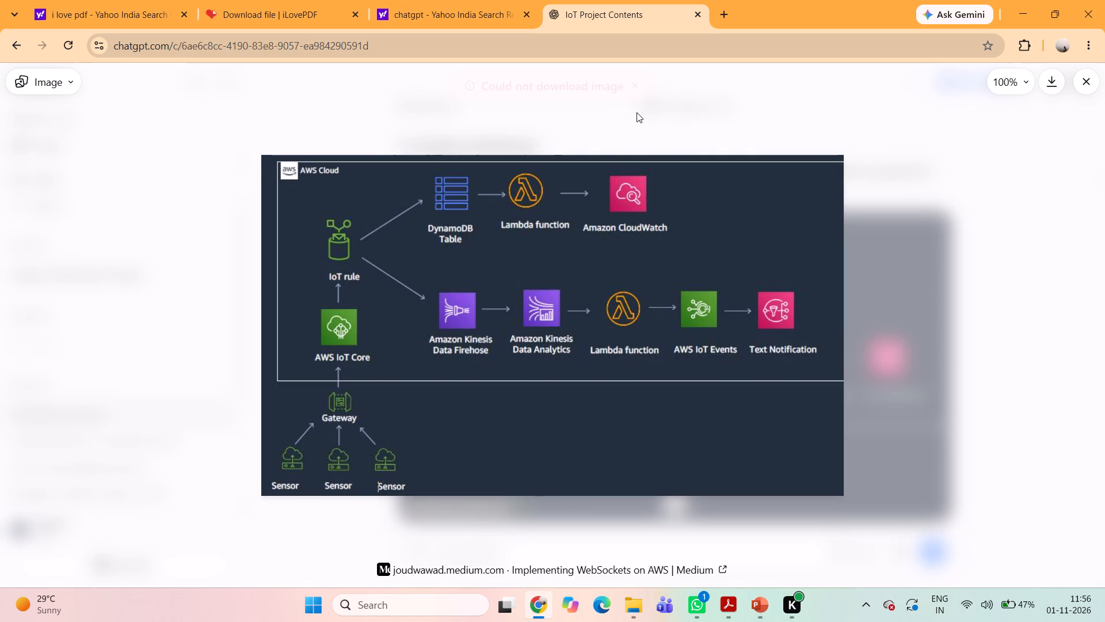
Capture a rectangular screen snip of the enlarged AWS architecture diagram.
key(shift+super+s)
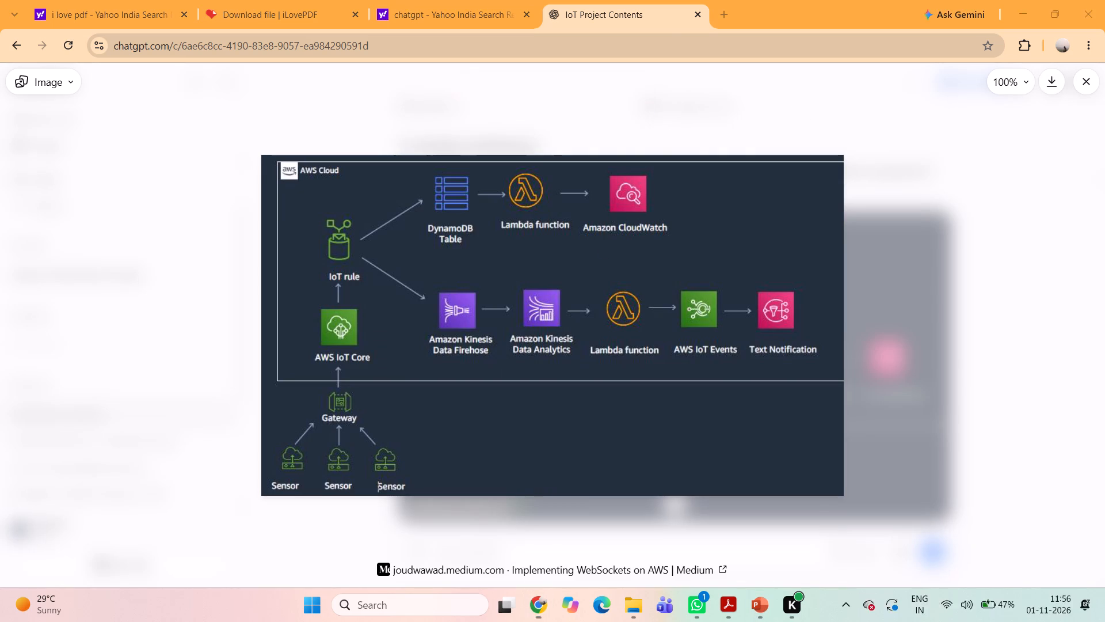
drag(262, 157, 850, 522)
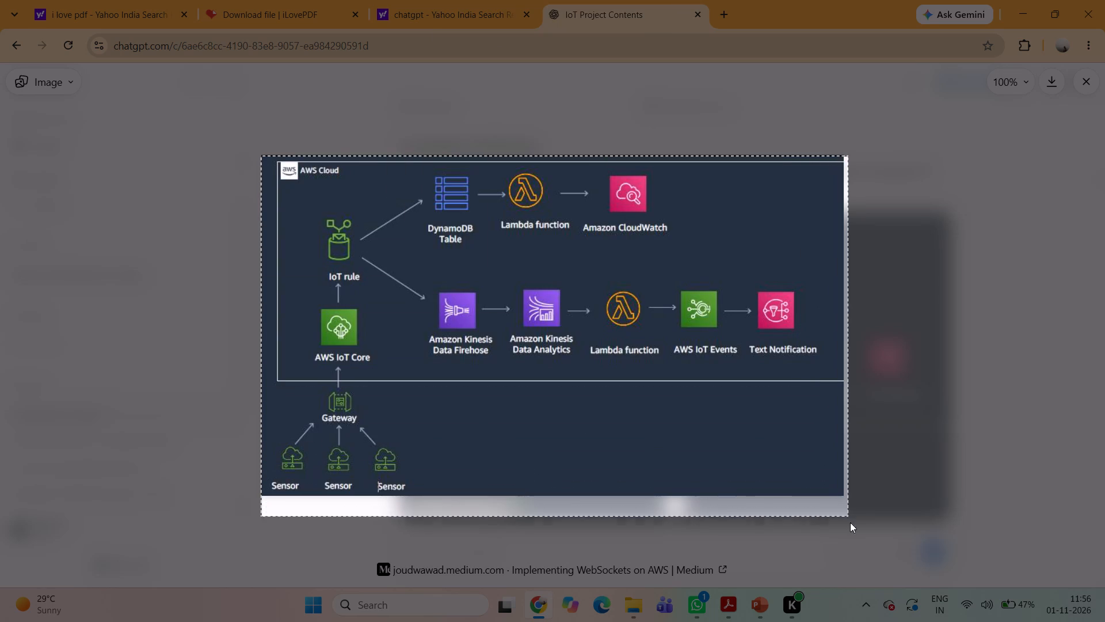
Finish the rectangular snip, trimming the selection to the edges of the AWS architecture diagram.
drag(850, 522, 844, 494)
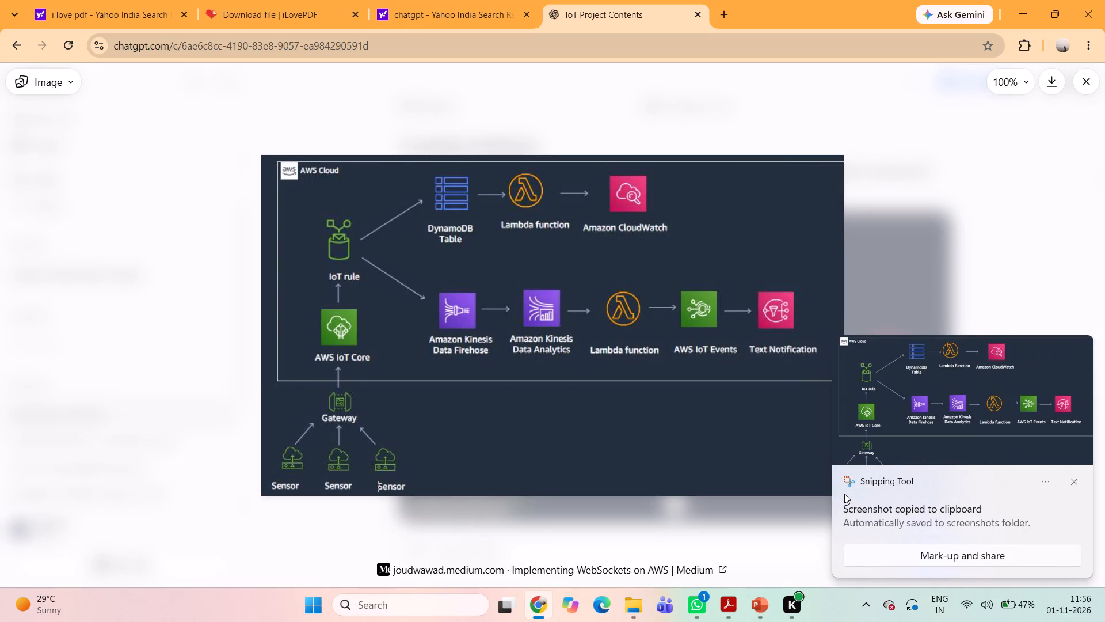
Switch to File Explorer, maximize its window, and open the Screenshots folder inside Pictures.
key(alt+Tab)
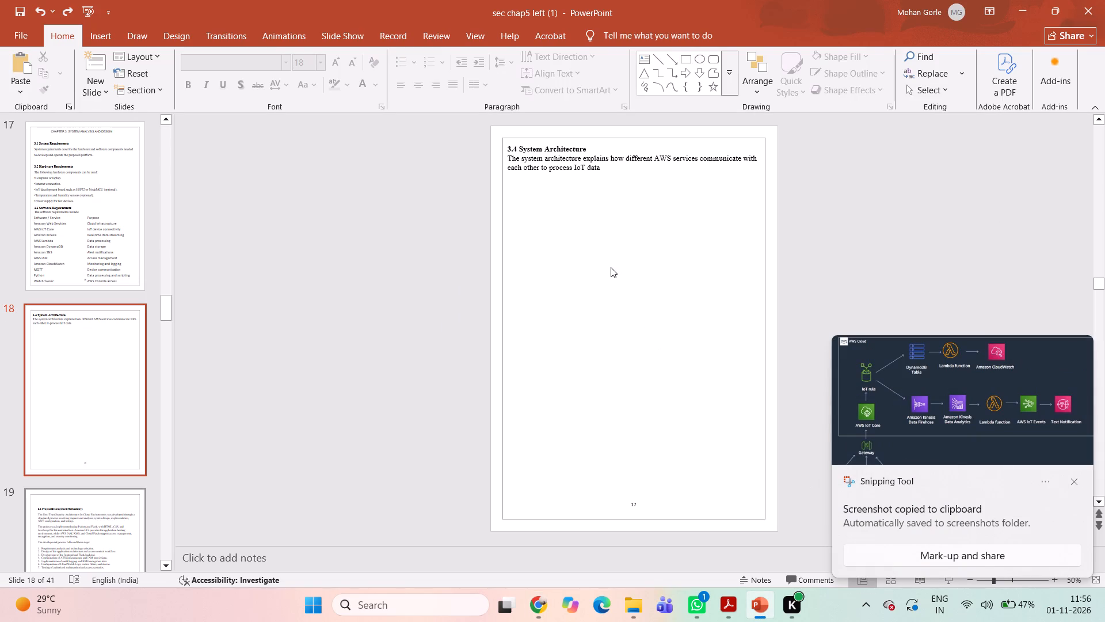
click(636, 611)
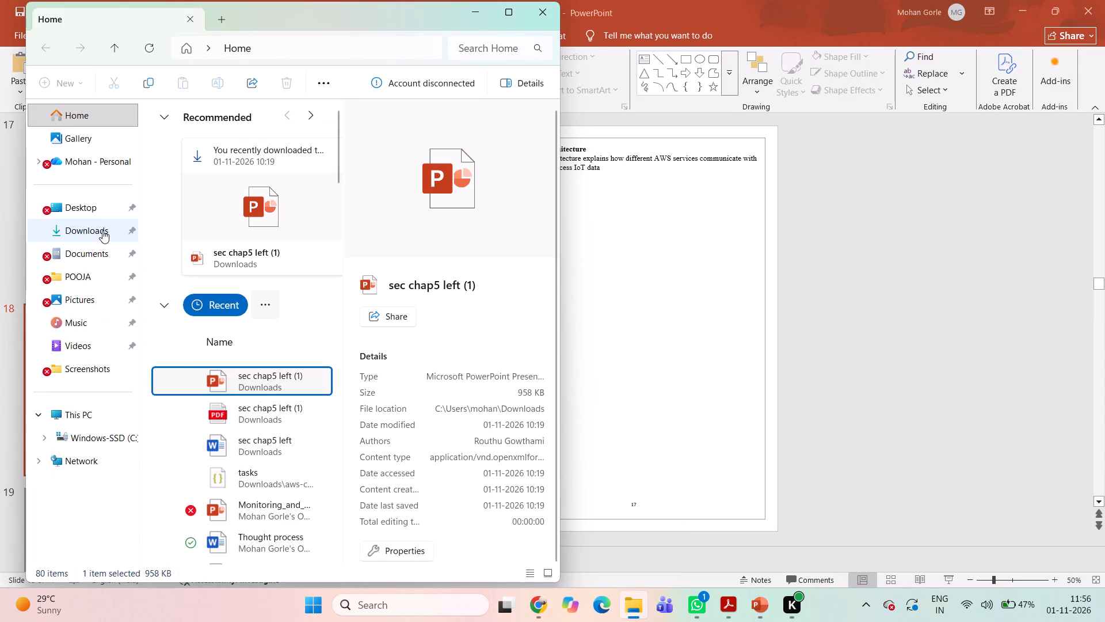
click(83, 147)
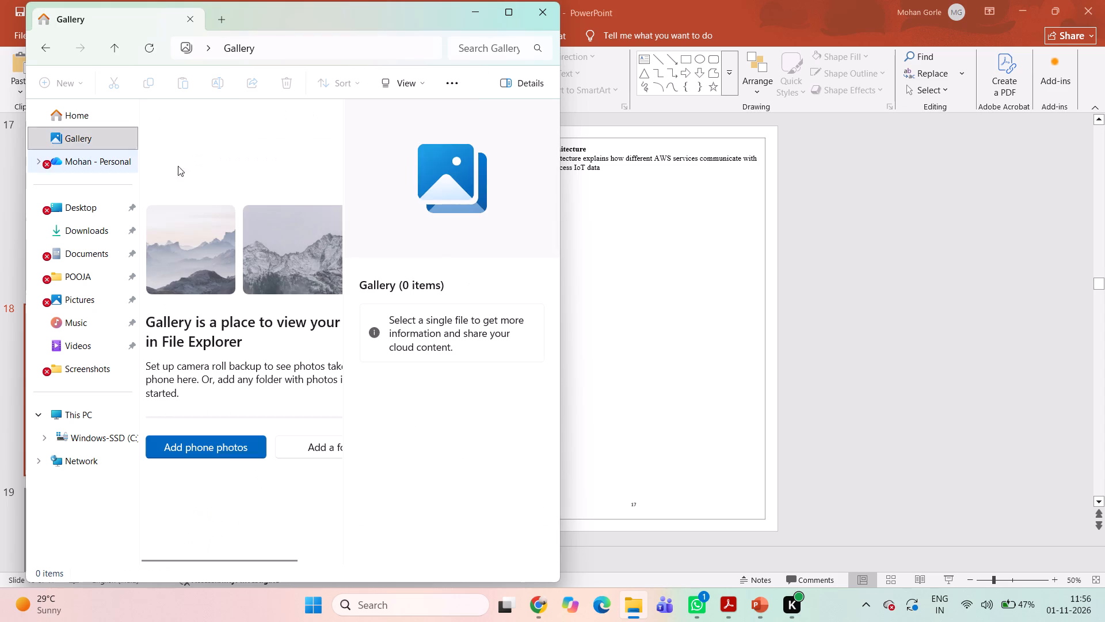
click(515, 7)
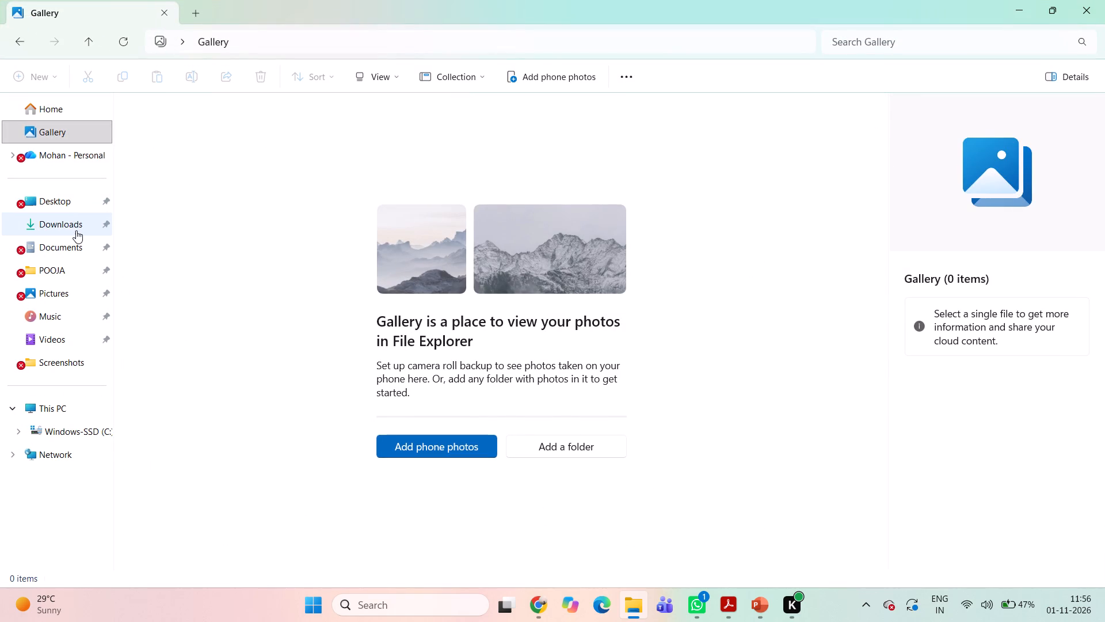
click(69, 290)
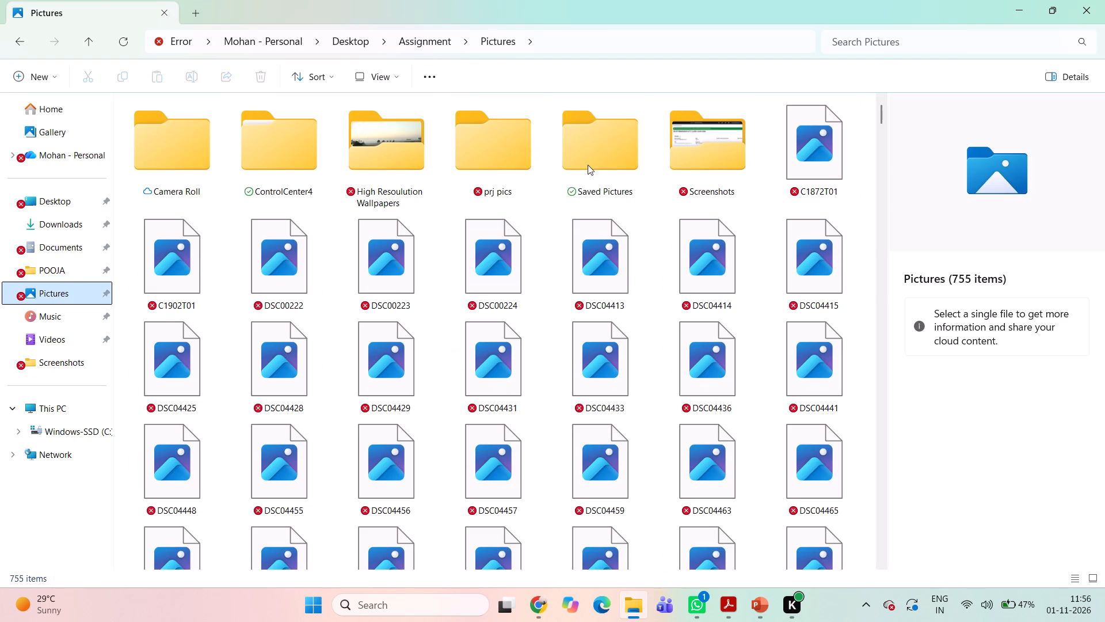
double_click(689, 159)
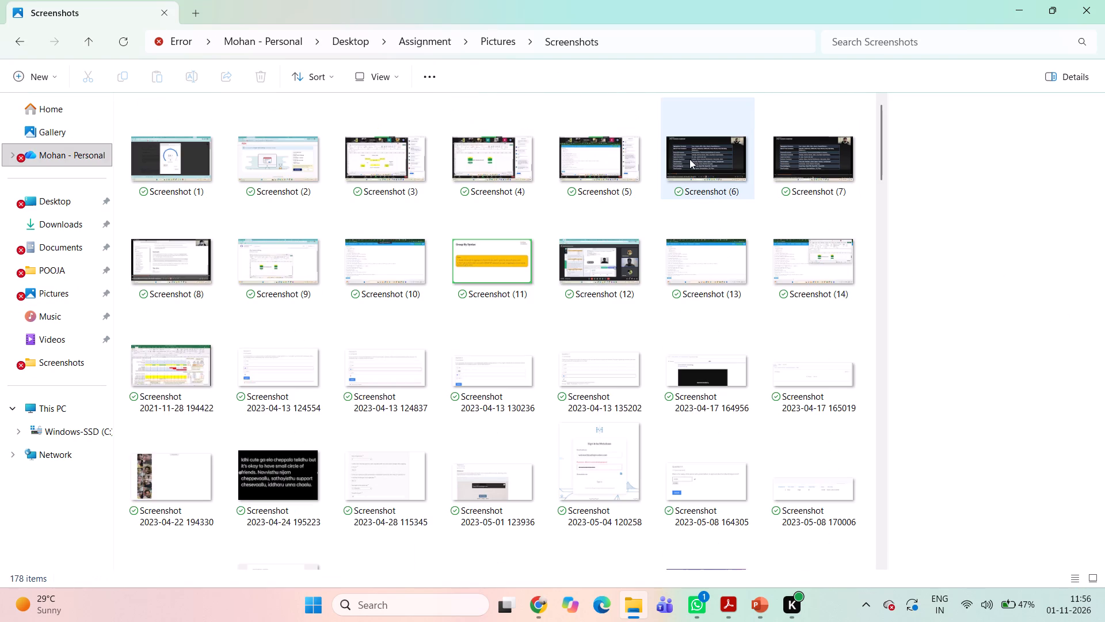
Look through the Screenshots folder for the saved snip of the AWS architecture diagram.
scroll(519, 263, down, 10)
scroll(519, 263, down, 20)
scroll(519, 263, down, 8)
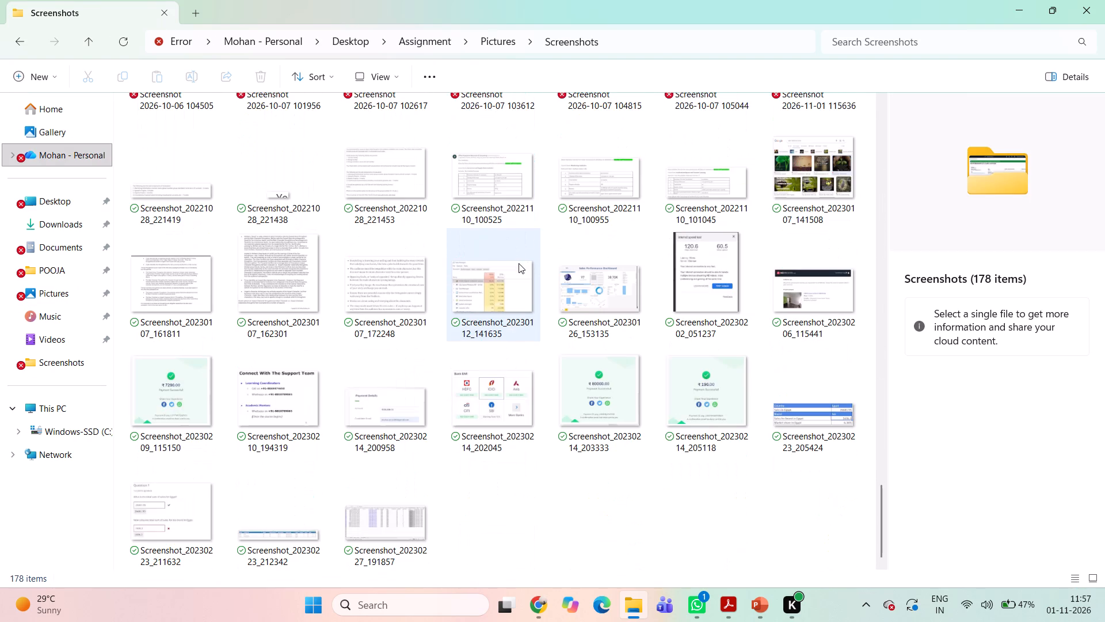
scroll(519, 263, down, 6)
scroll(642, 439, up, 8)
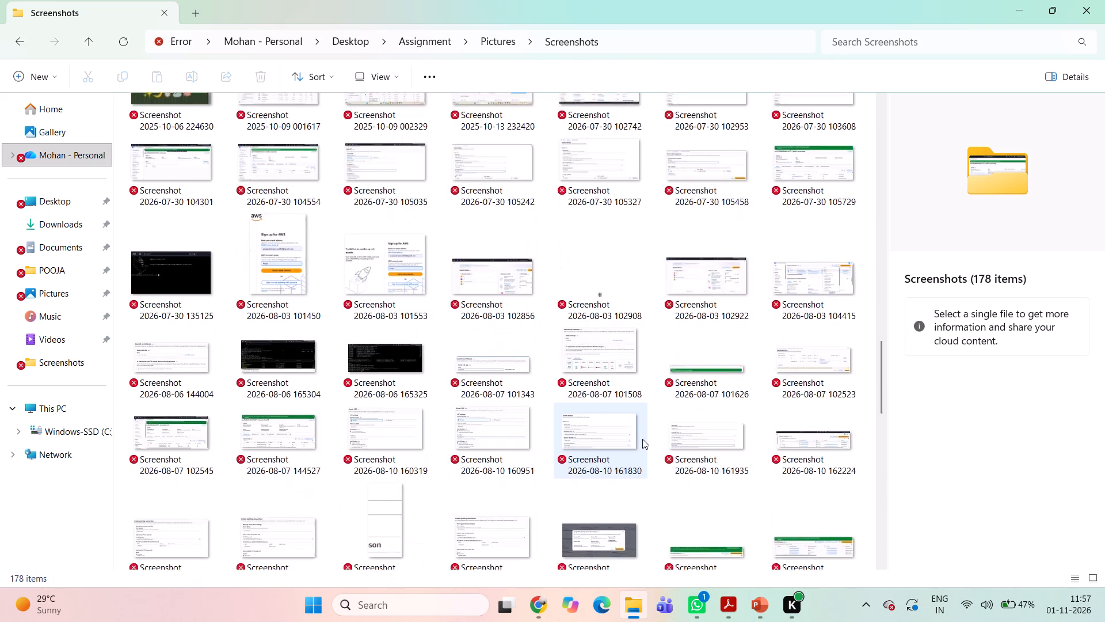
scroll(642, 439, up, 14)
scroll(642, 439, up, 8)
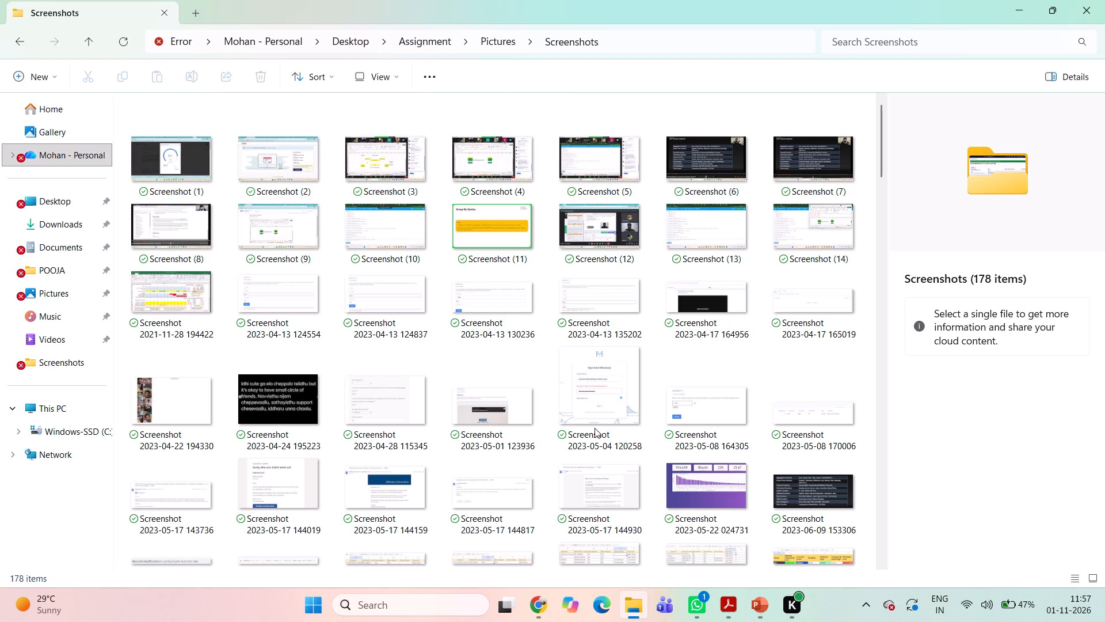
scroll(595, 428, up, 2)
scroll(710, 316, up, 4)
click(883, 176)
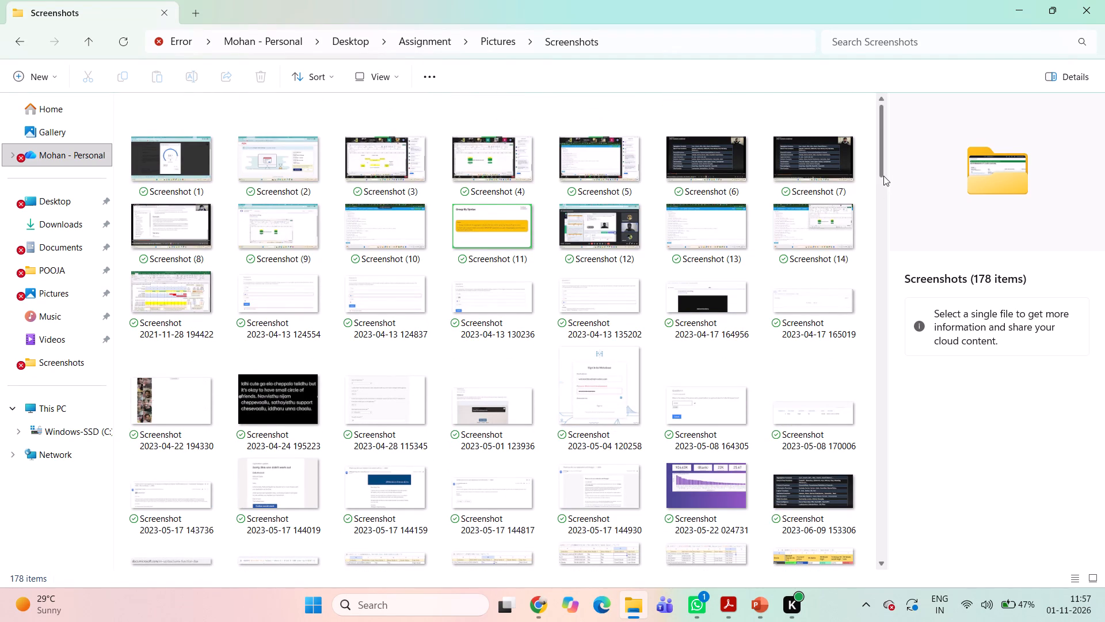
key(Down)
key(Down)
key(Down)
key(Down)
key(Down)
key(Down)
key(Down)
key(Down)
key(Up)
key(Up)
key(Up)
key(Up)
key(Up)
key(Up)
key(Up)
key(Up)
key(Up)
key(Up)
key(Up)
key(Up)
key(Up)
key(Up)
key(Up)
key(Up)
key(Up)
key(Up)
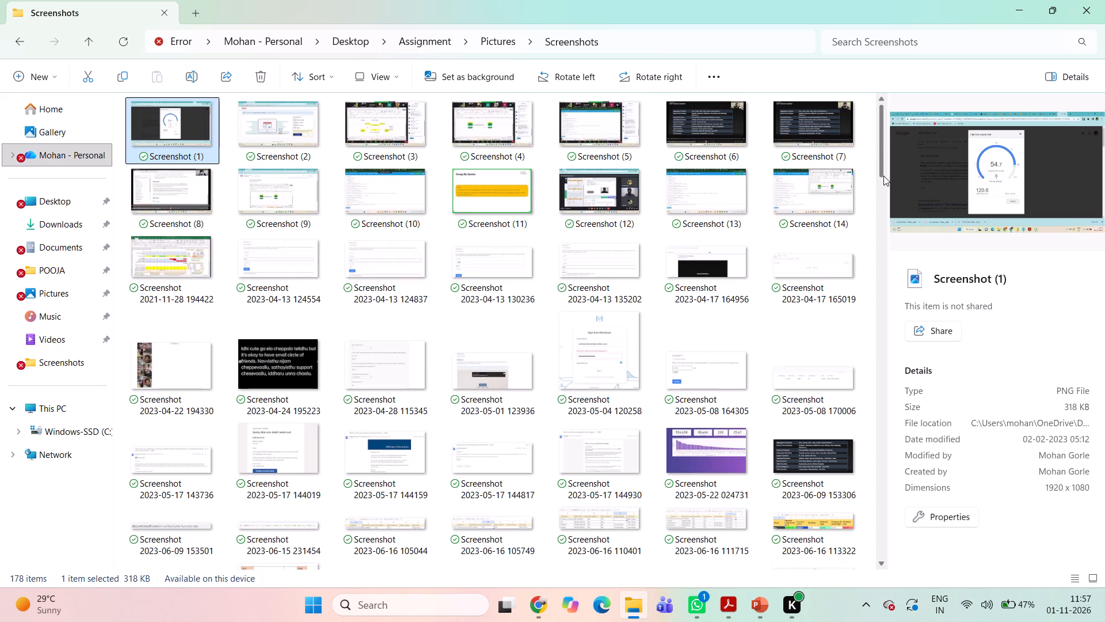
scroll(630, 227, down, 7)
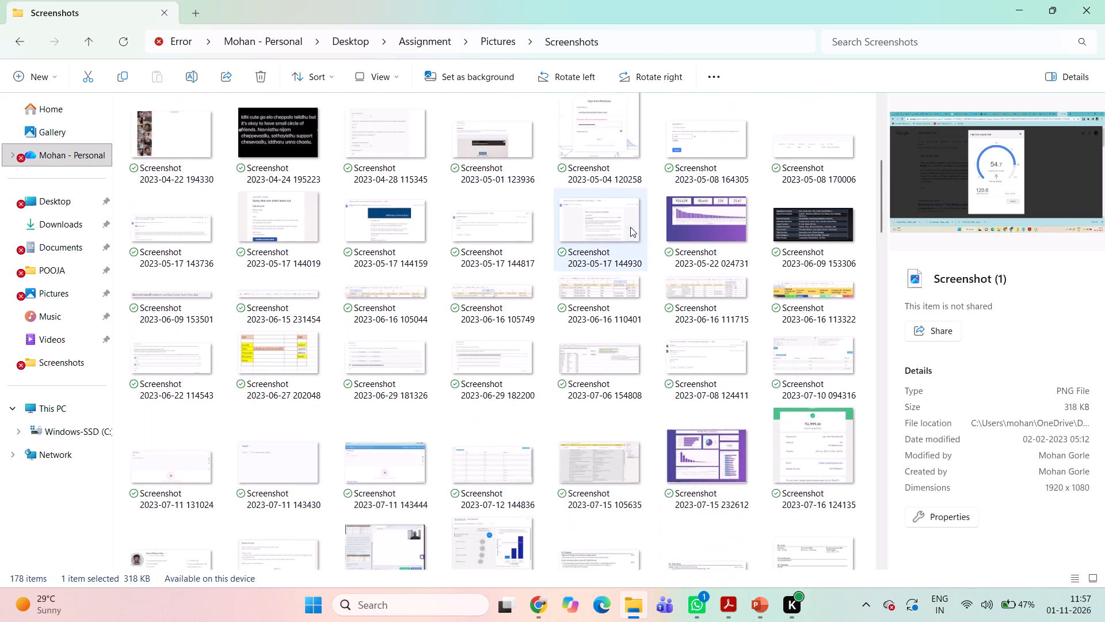
scroll(630, 227, down, 5)
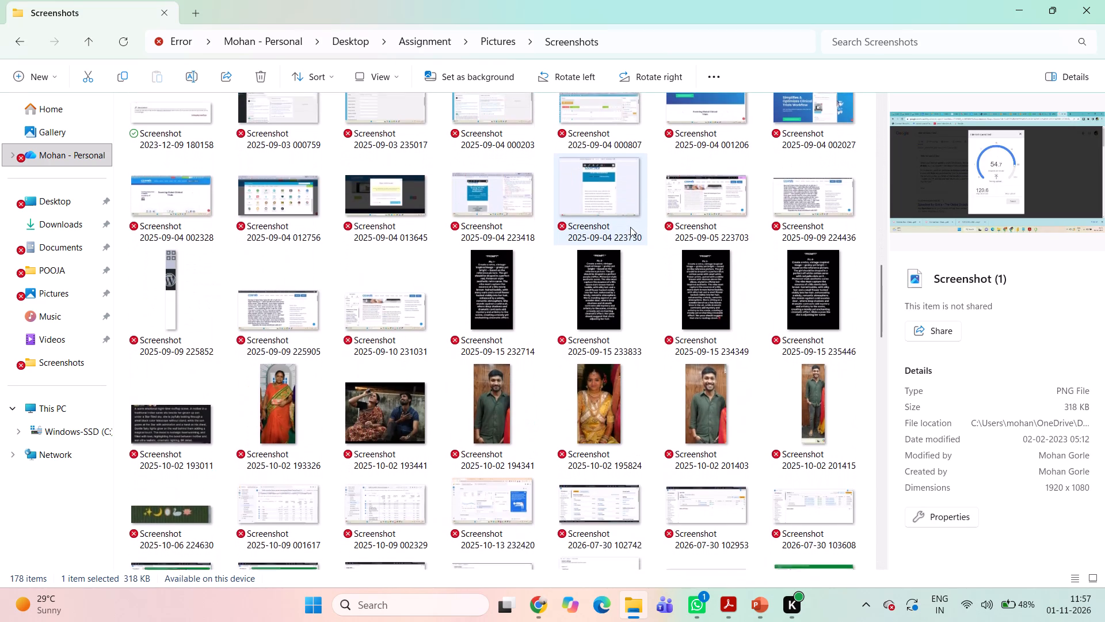
scroll(630, 227, down, 6)
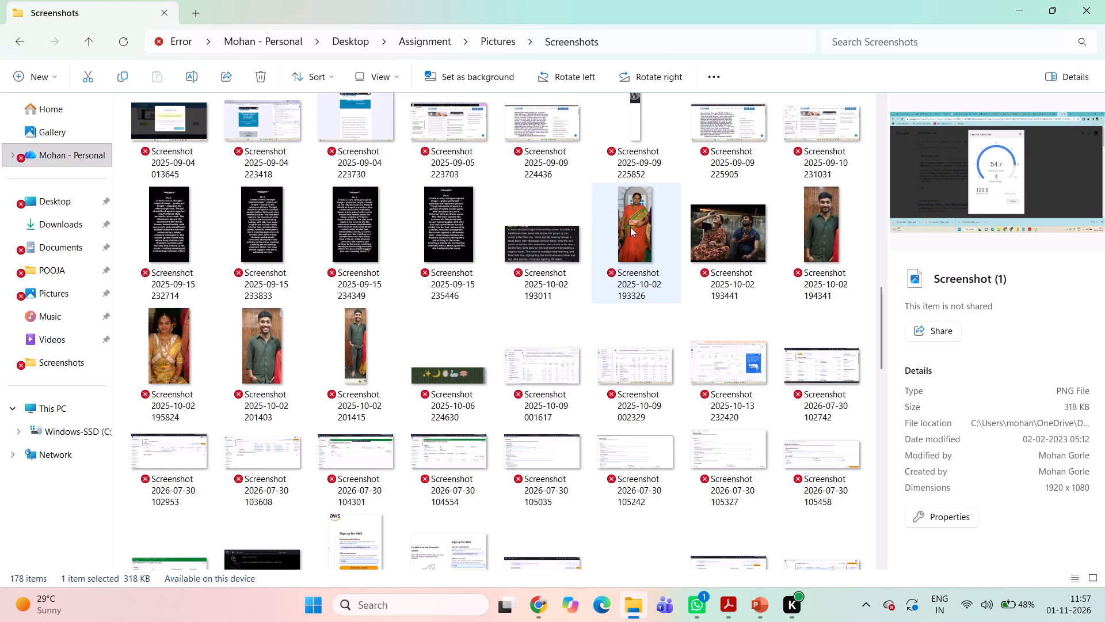
scroll(630, 227, down, 6)
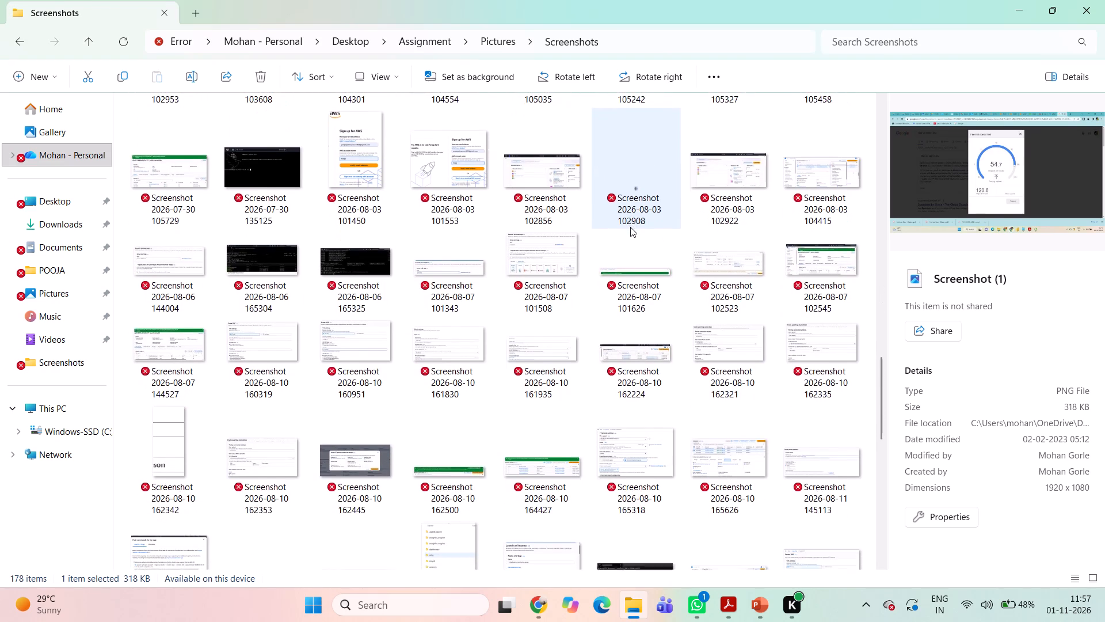
scroll(630, 227, down, 10)
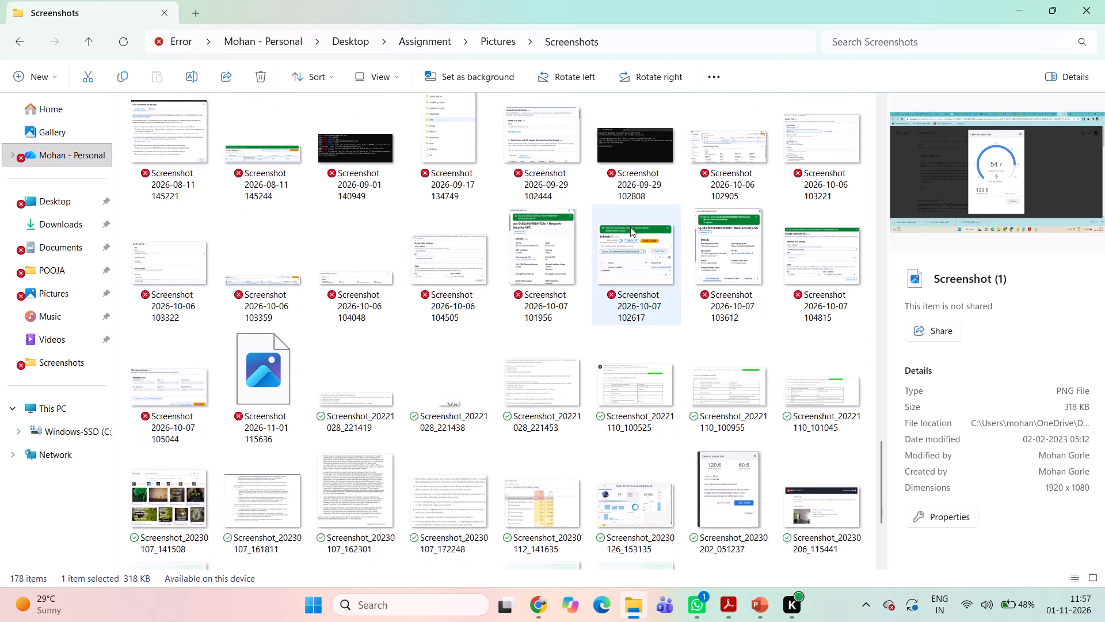
scroll(630, 227, down, 6)
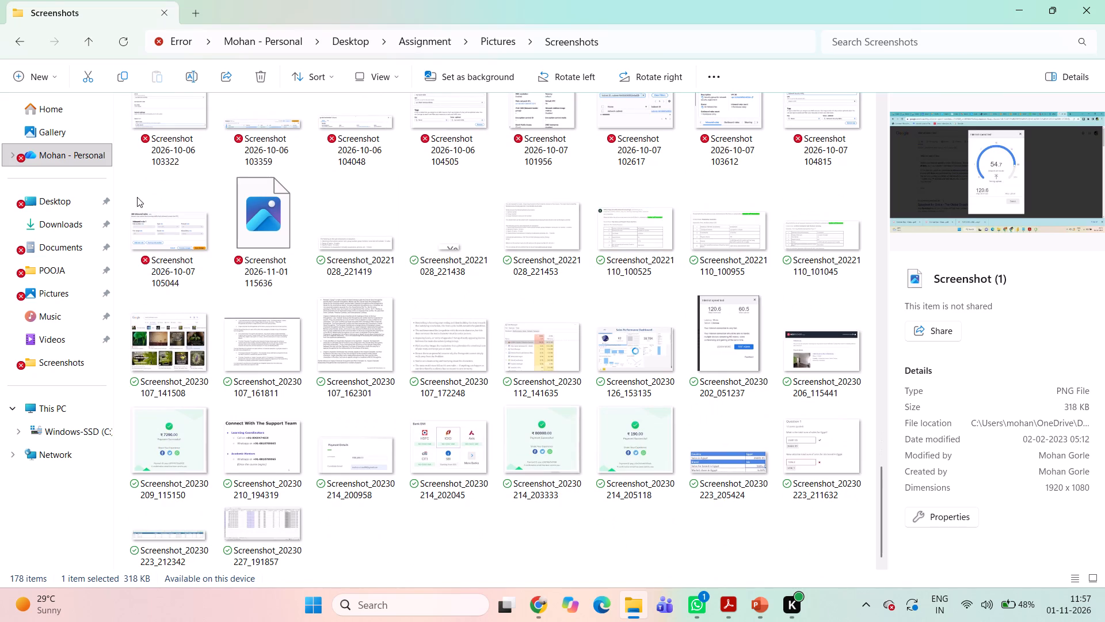
Reopen the Screenshots folder from the pinned folders and search its most recent captures for the AWS diagram snip.
click(78, 368)
scroll(326, 310, down, 7)
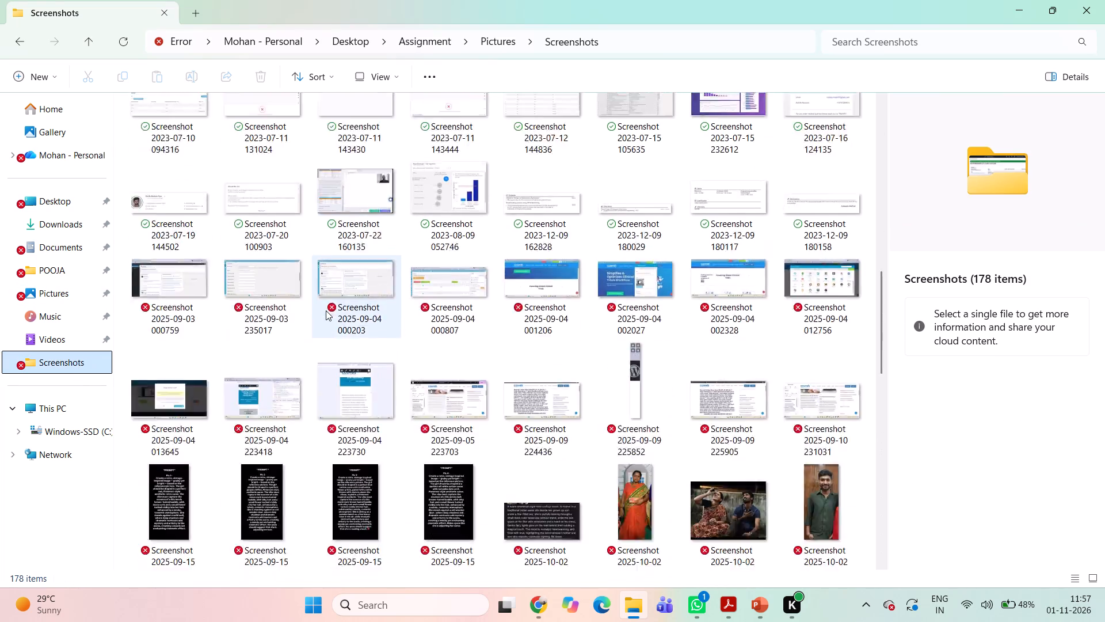
scroll(326, 310, down, 11)
scroll(326, 310, down, 13)
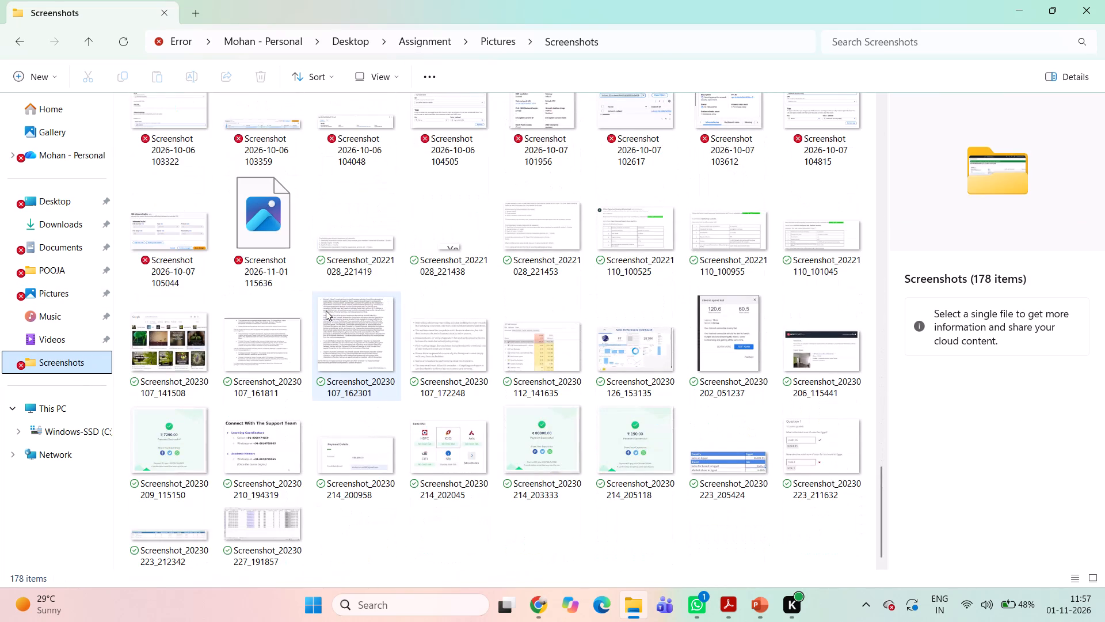
scroll(326, 310, down, 5)
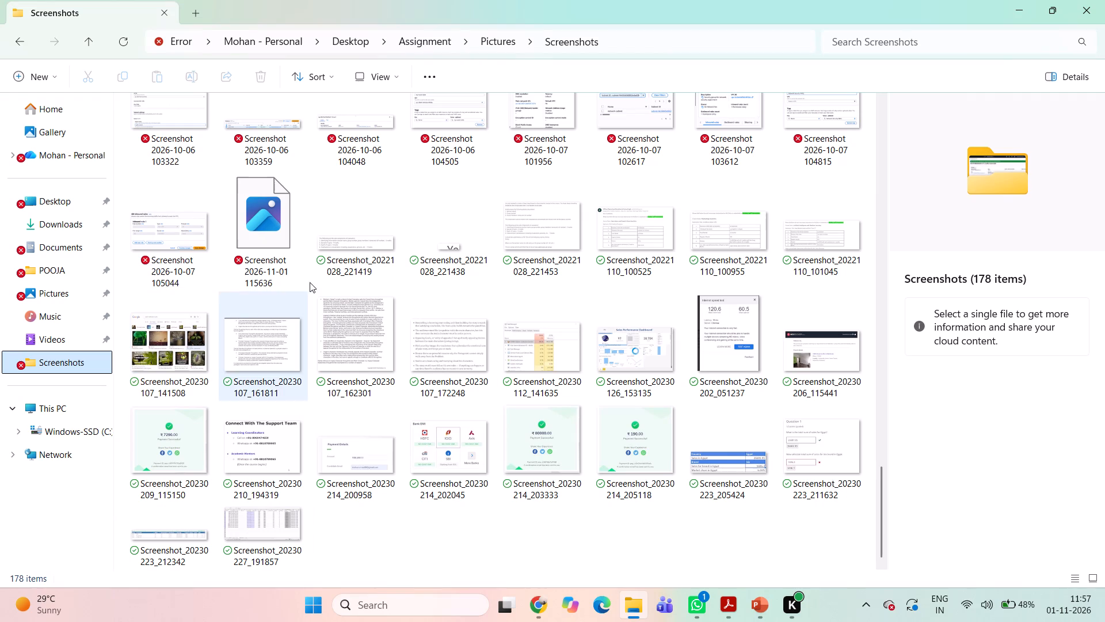
scroll(397, 316, up, 3)
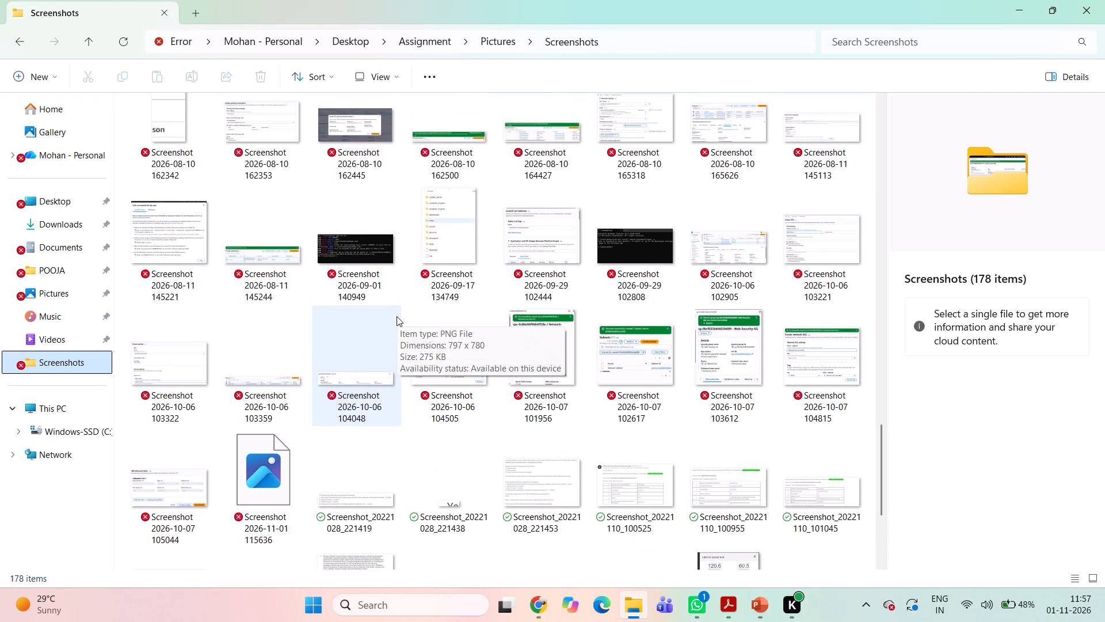
scroll(397, 316, up, 2)
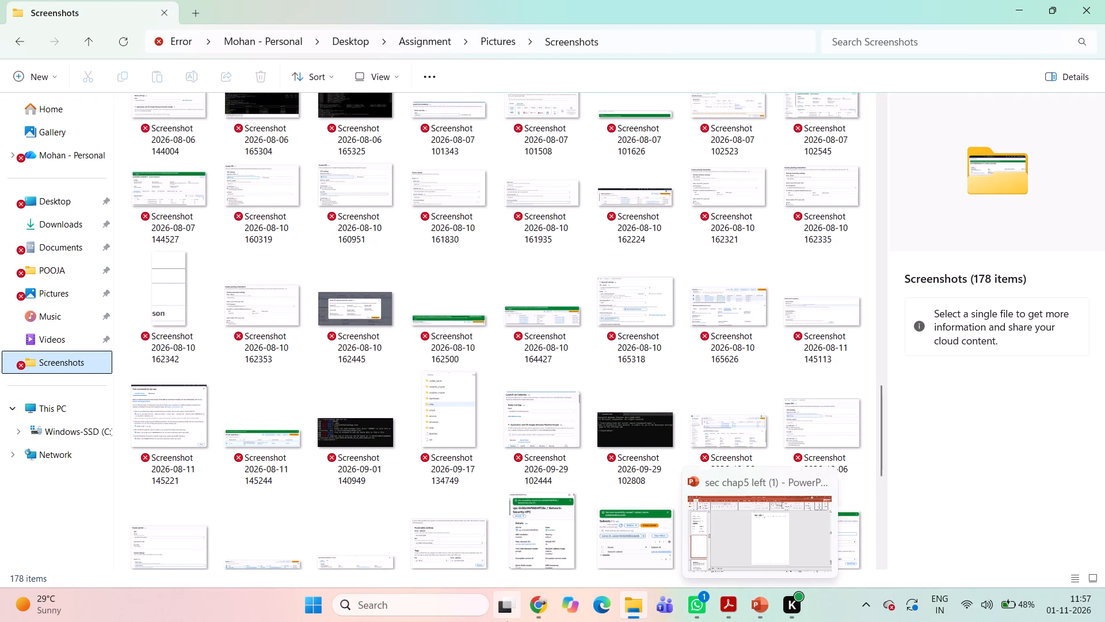
Return to ChatGPT in Chrome and capture a new rectangular snip covering the whole enlarged AWS architecture diagram.
click(534, 603)
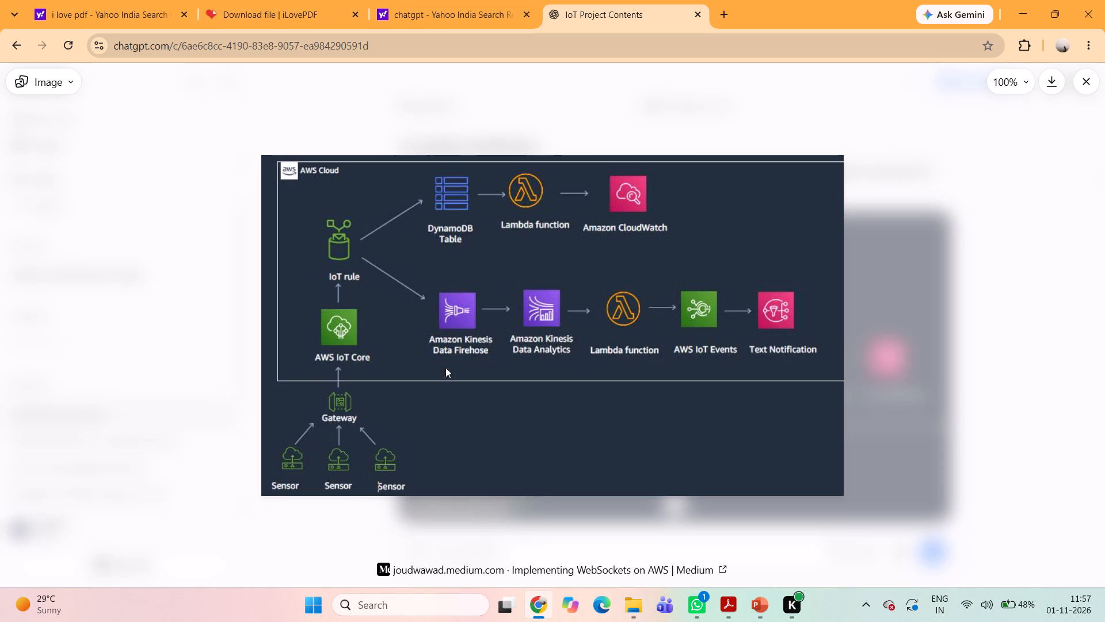
key(shift+super+s)
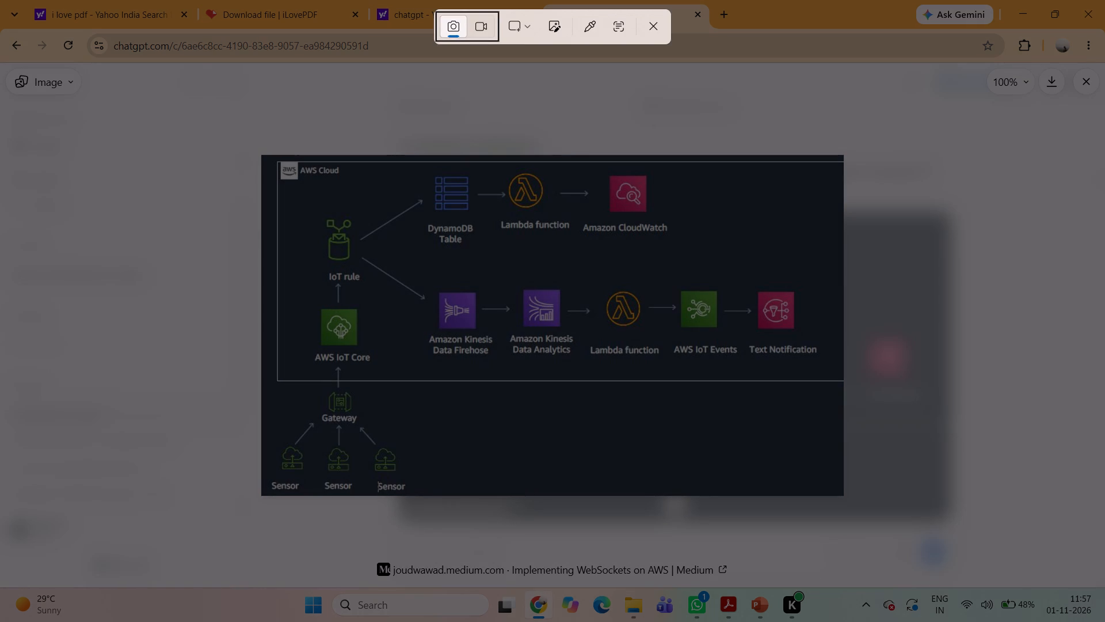
drag(262, 154, 848, 469)
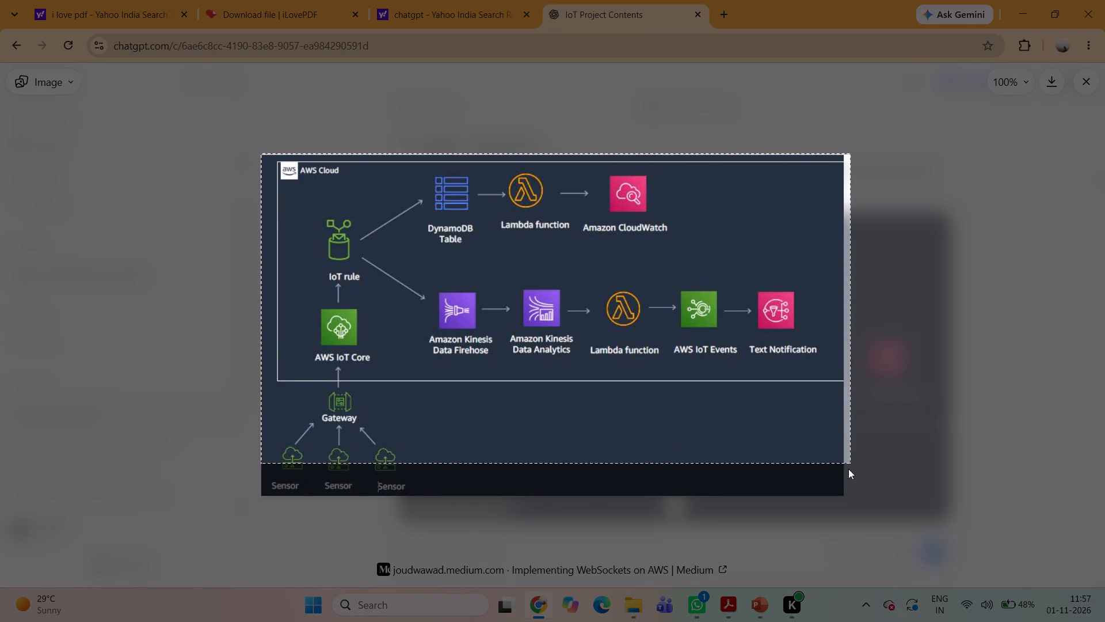
drag(848, 469, 843, 493)
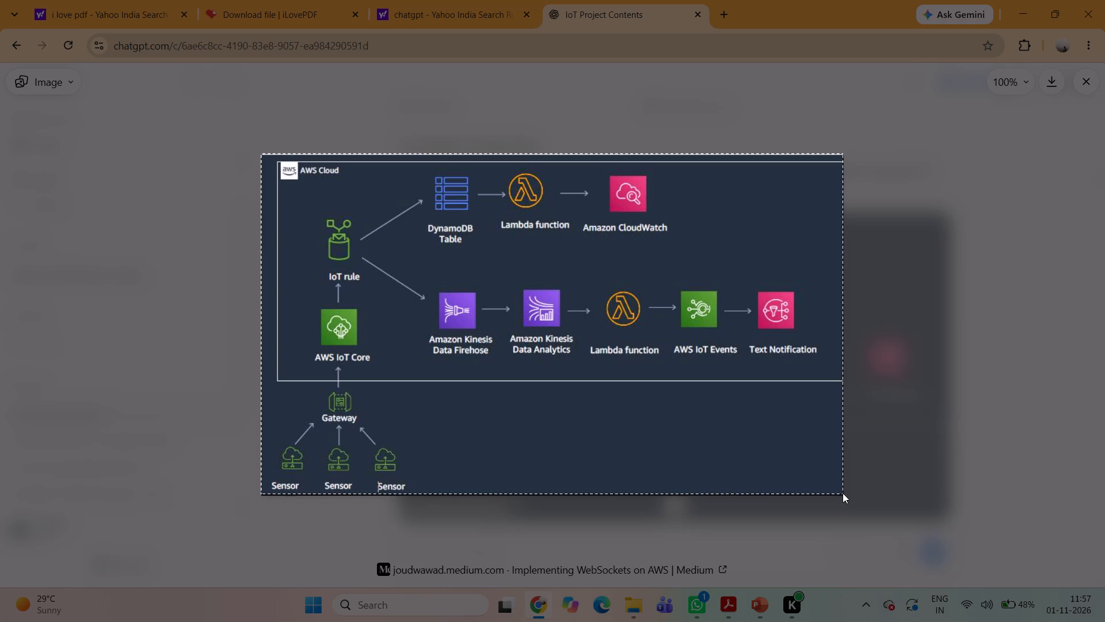
drag(843, 493, 843, 494)
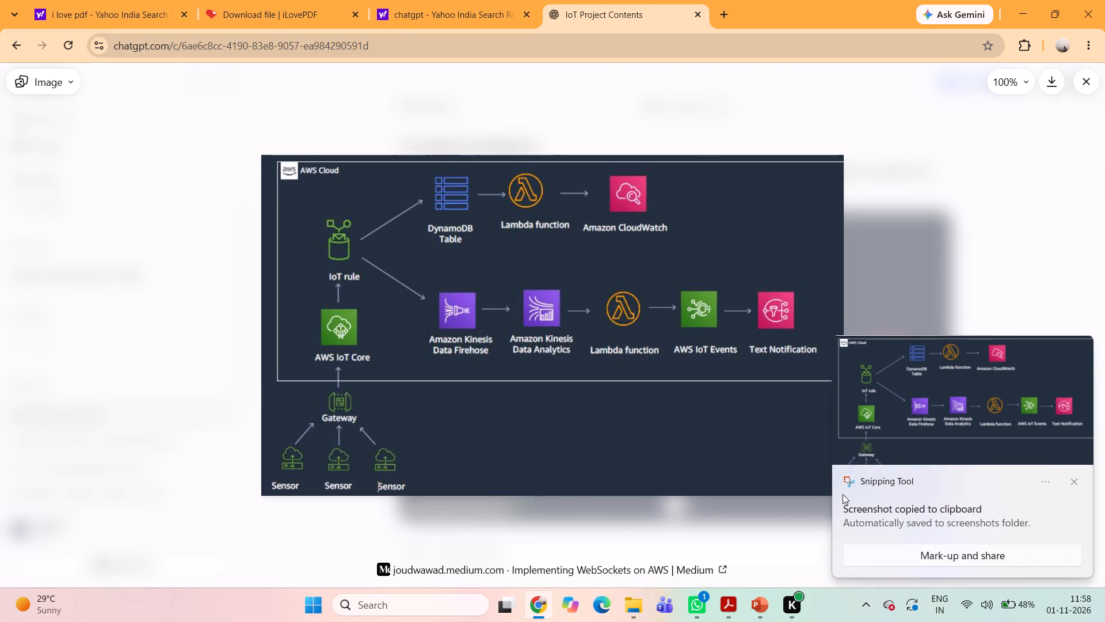
Return to File Explorer, reload the Screenshots folder, and look for the new snip of the AWS diagram.
key(alt+Tab)
scroll(556, 371, up, 8)
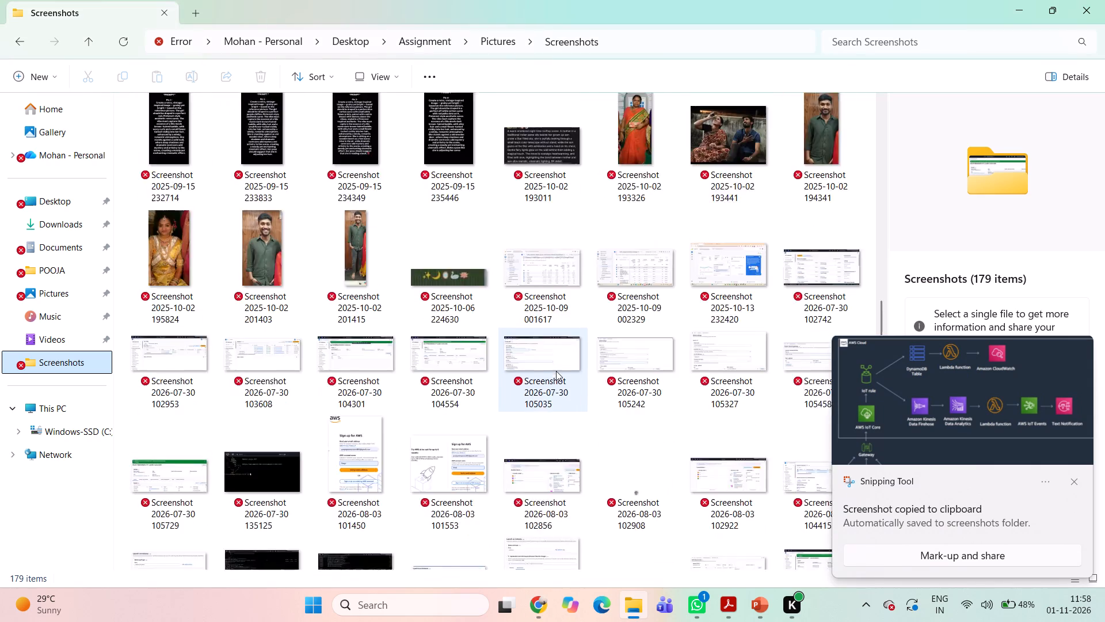
scroll(556, 371, up, 9)
scroll(556, 371, up, 15)
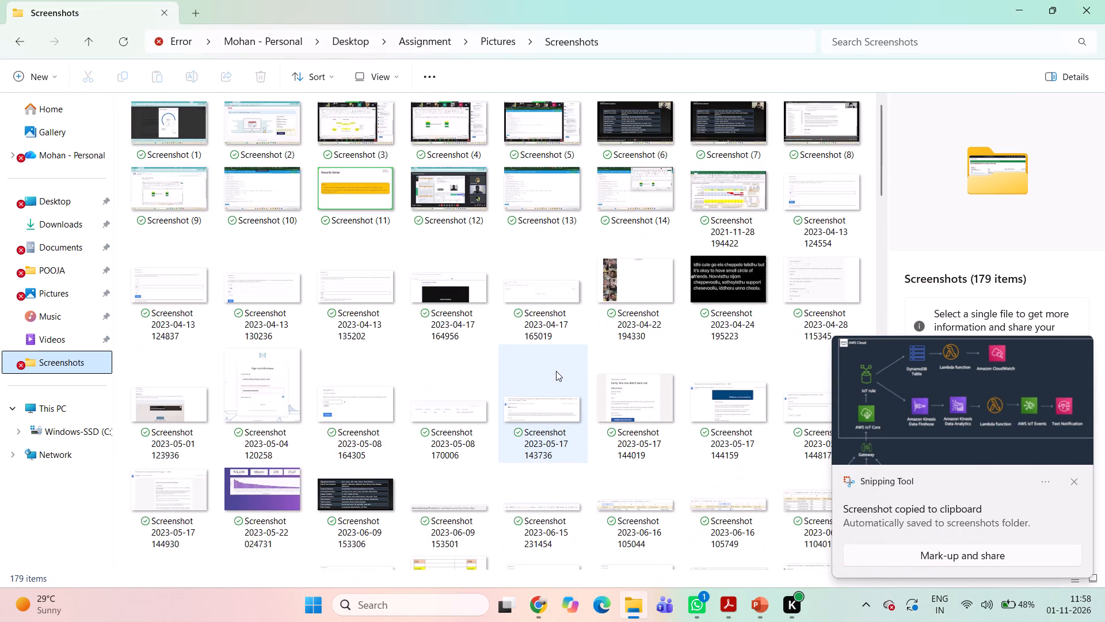
click(74, 343)
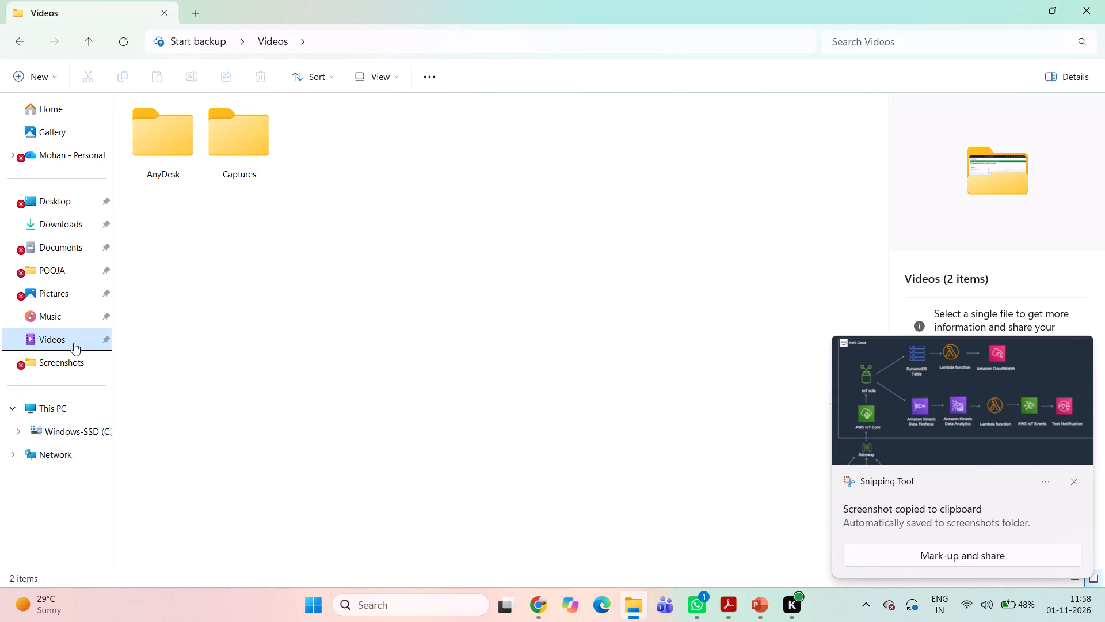
click(72, 355)
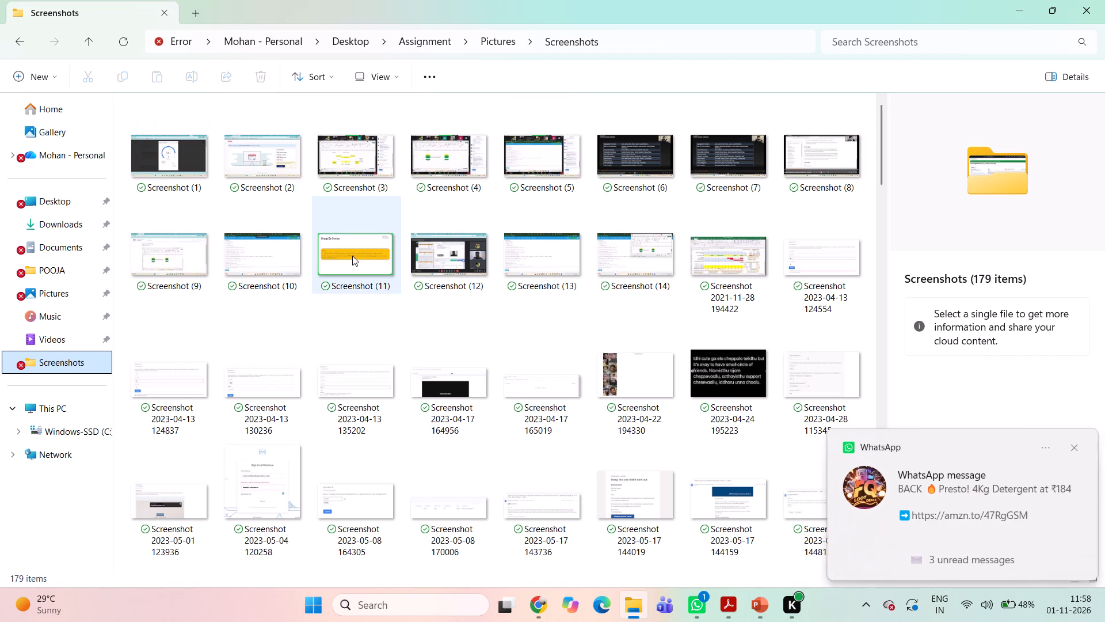
scroll(352, 256, up, 6)
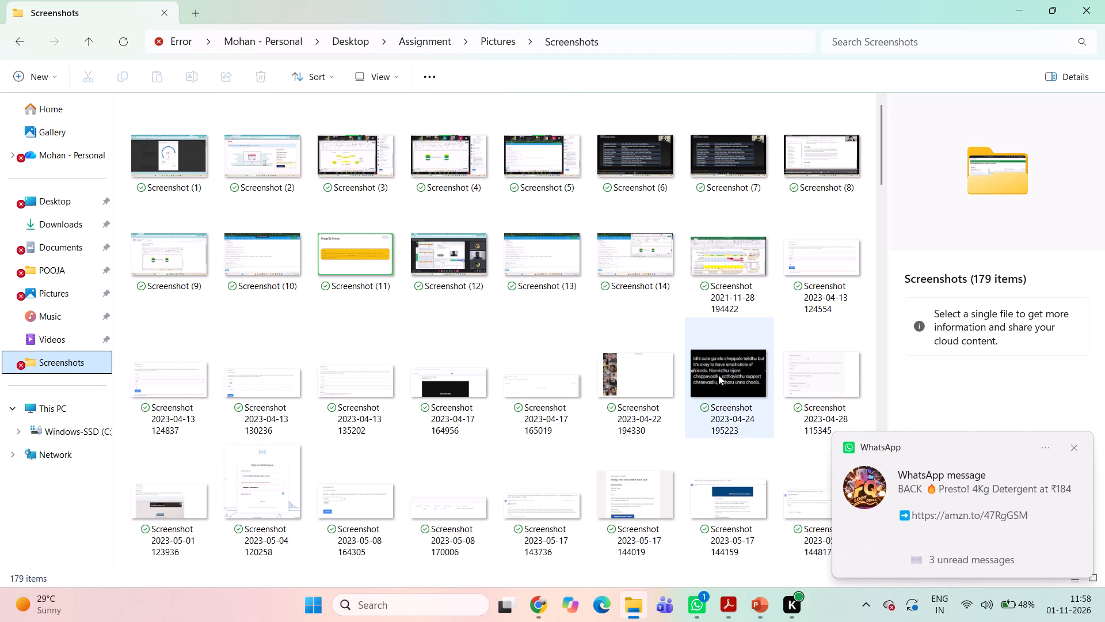
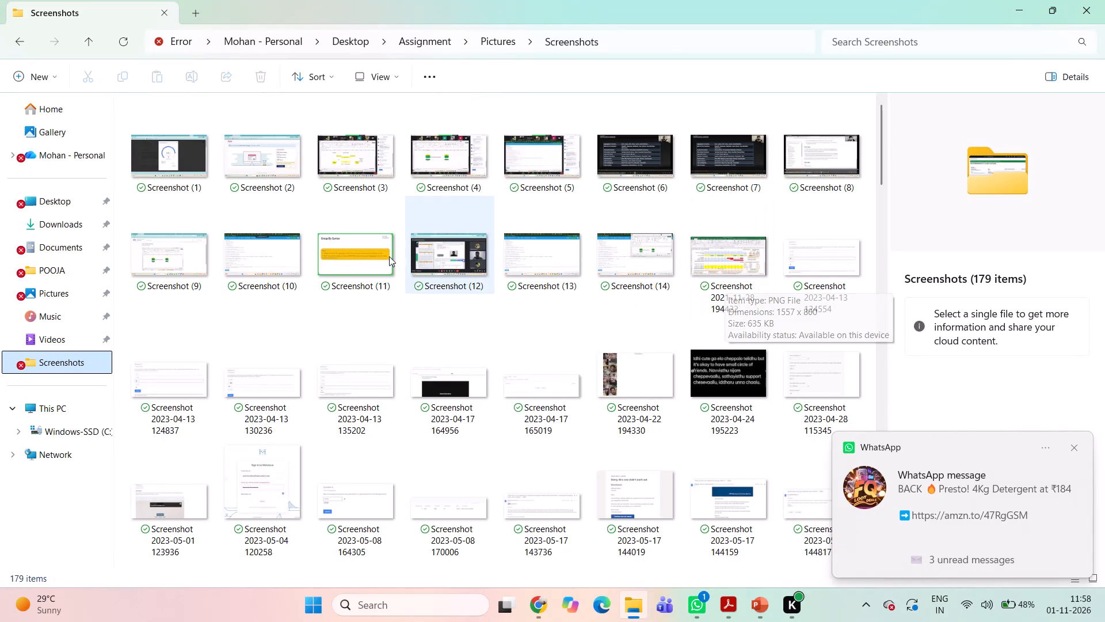
Look through the whole Screenshots folder for the newly captured snip of the AWS architecture diagram.
scroll(360, 249, down, 1)
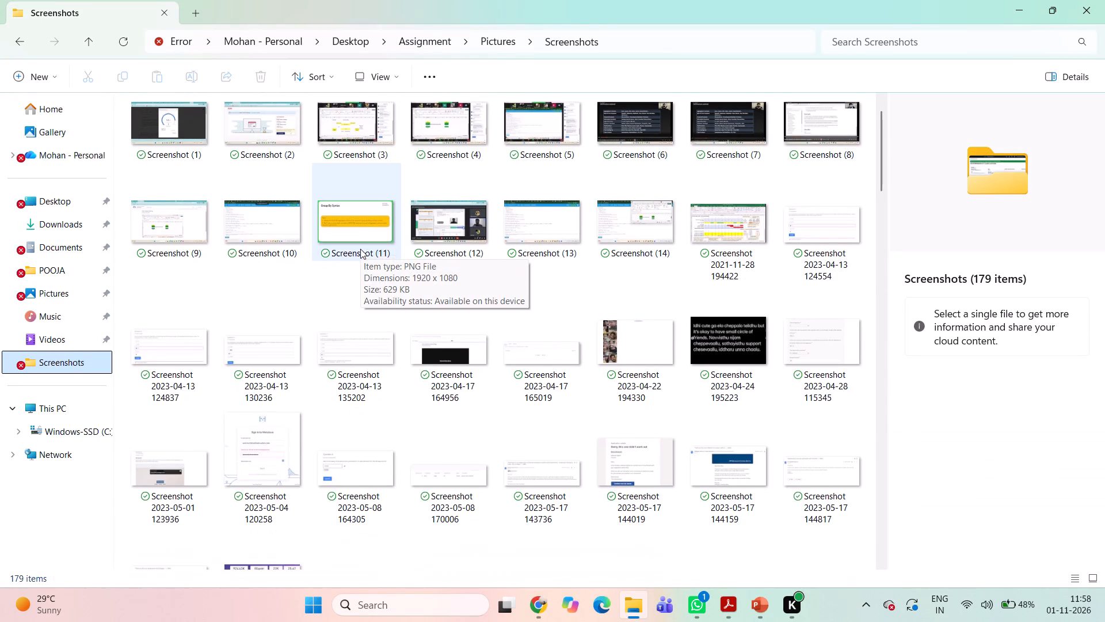
scroll(360, 249, down, 5)
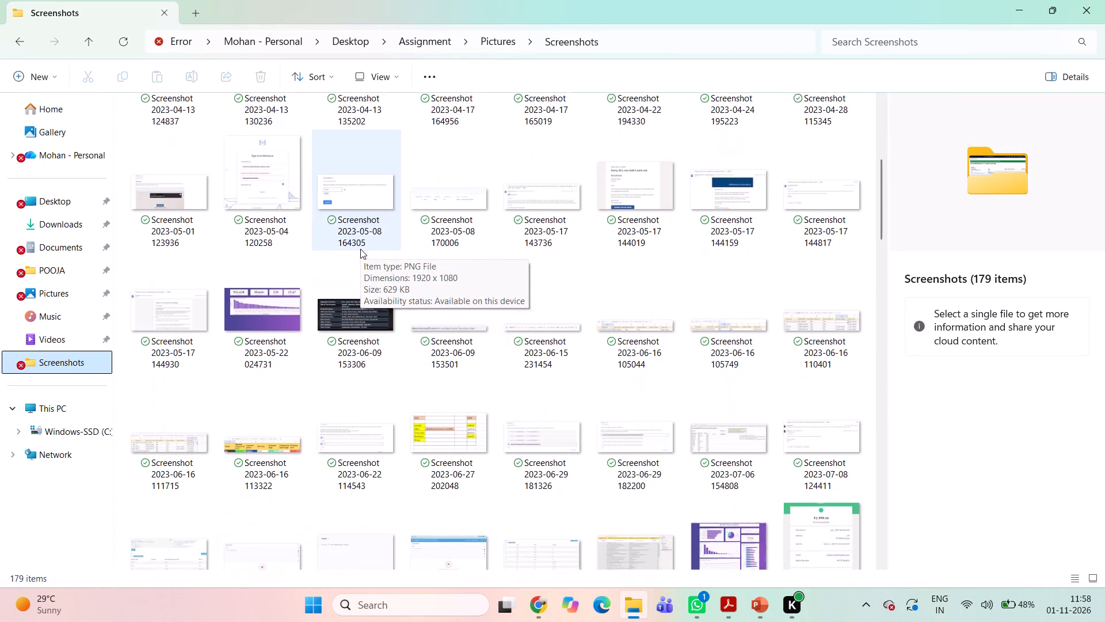
scroll(360, 249, down, 5)
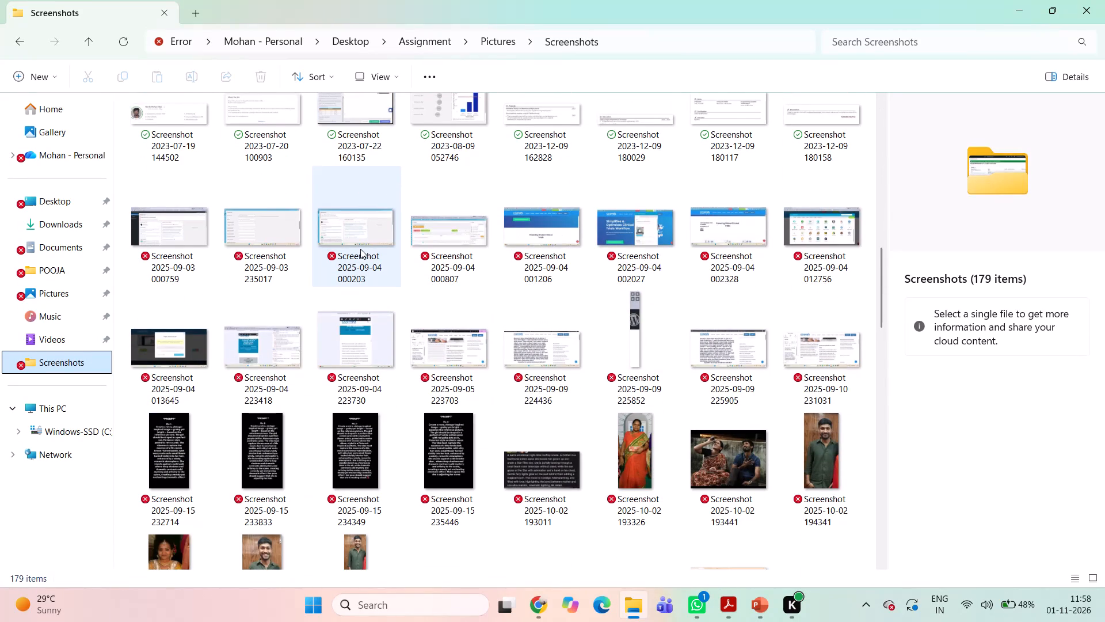
scroll(360, 249, down, 6)
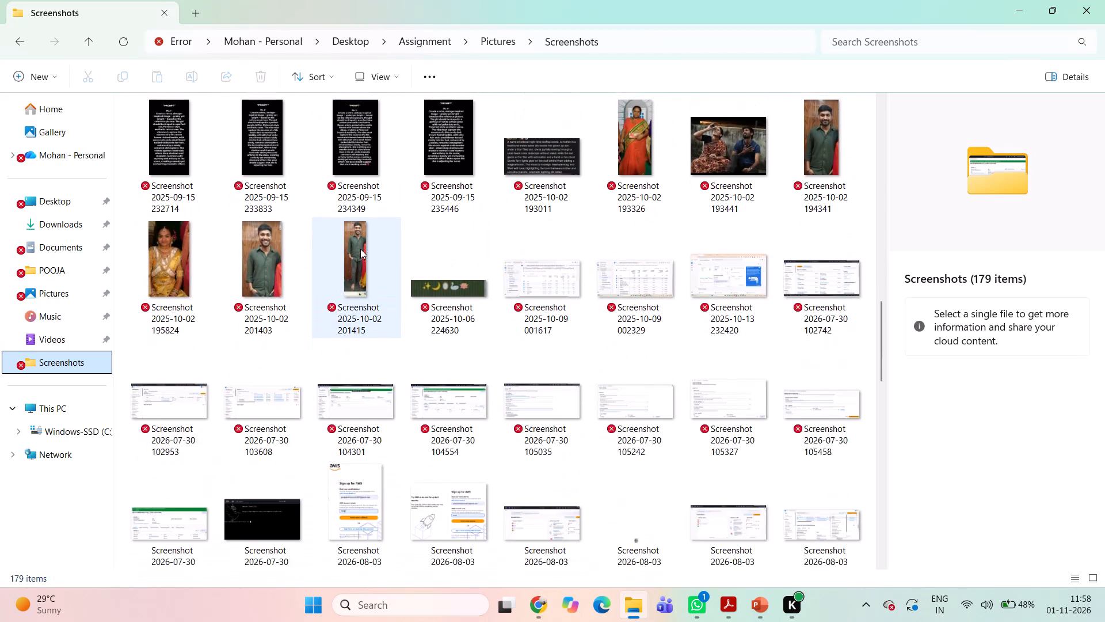
scroll(360, 249, down, 8)
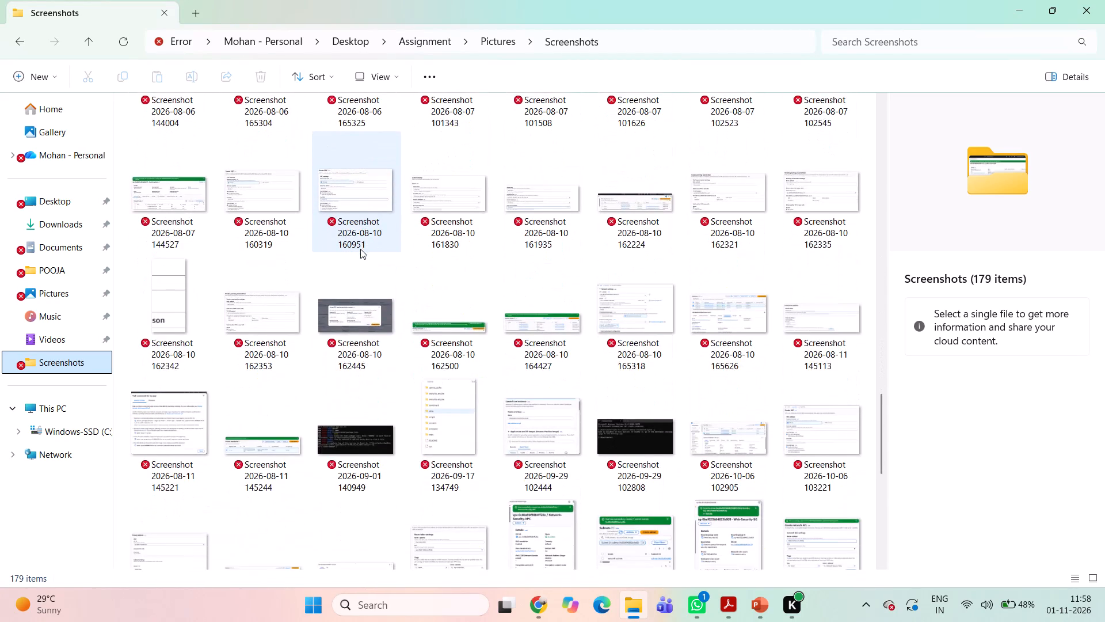
scroll(360, 249, down, 6)
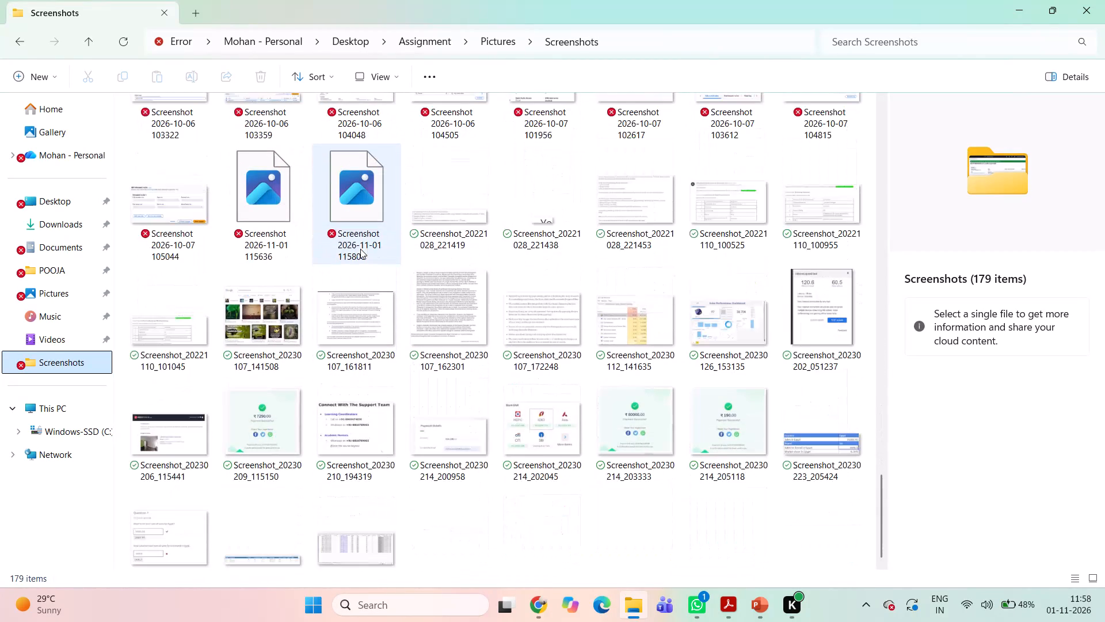
scroll(360, 249, down, 6)
scroll(360, 249, up, 18)
scroll(360, 249, up, 8)
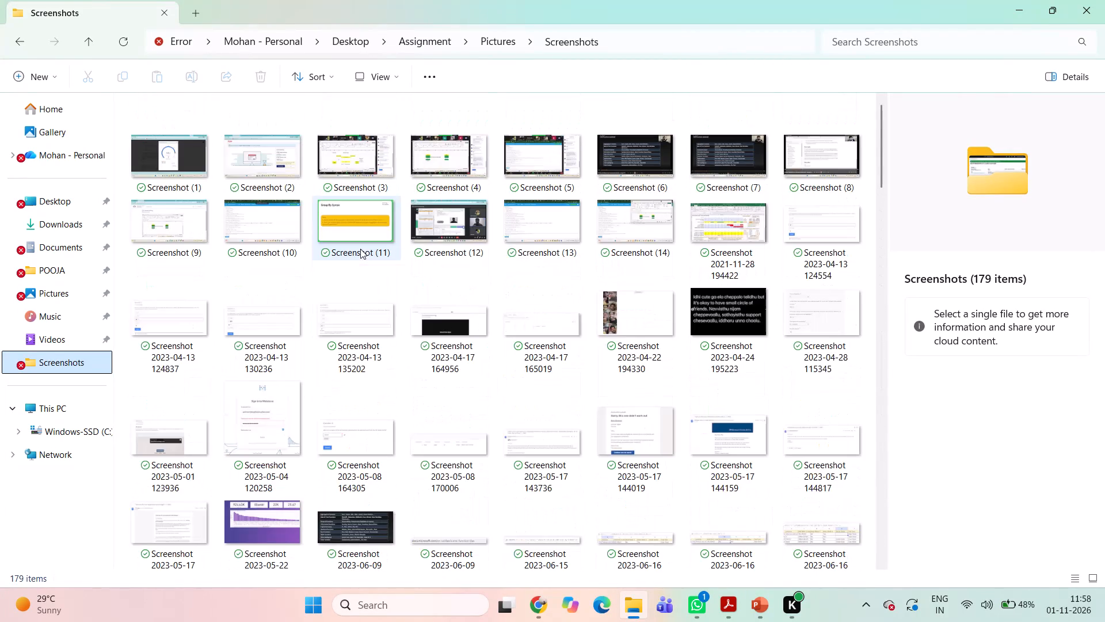
scroll(360, 249, up, 12)
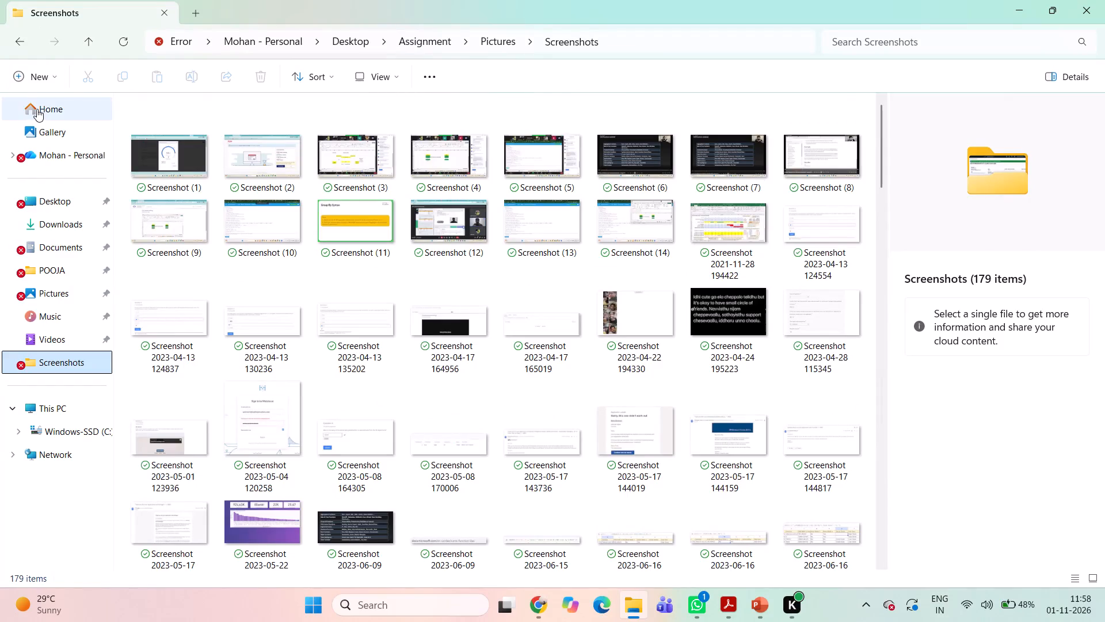
Check the recent files in Home and the contents of the Pictures folder for the AWS diagram snip.
click(37, 109)
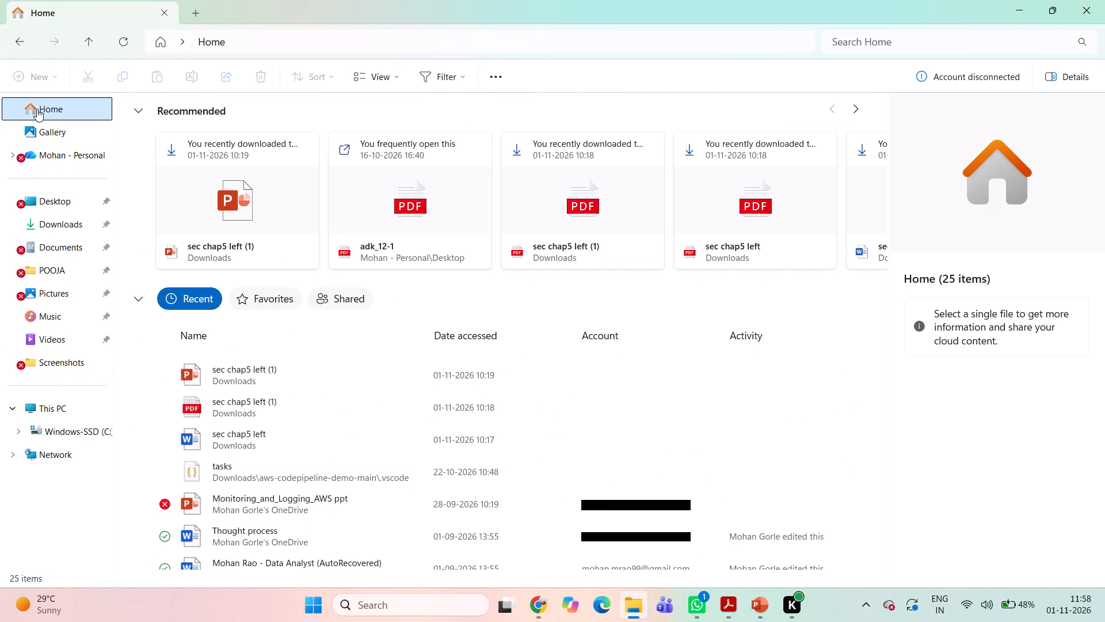
scroll(225, 218, up, 5)
scroll(286, 400, up, 2)
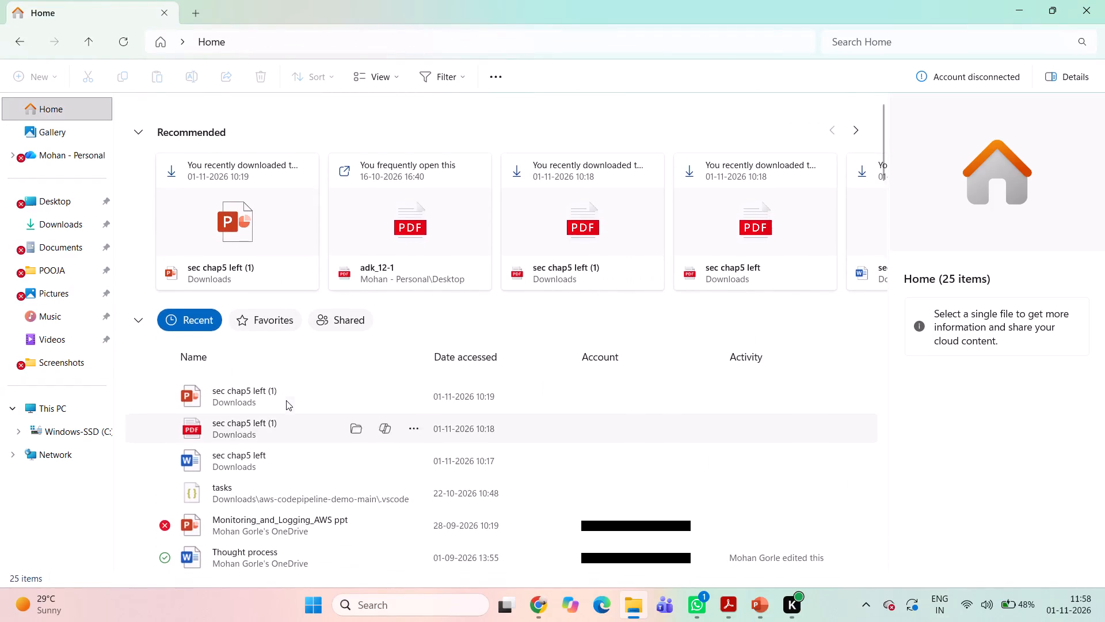
scroll(286, 400, up, 2)
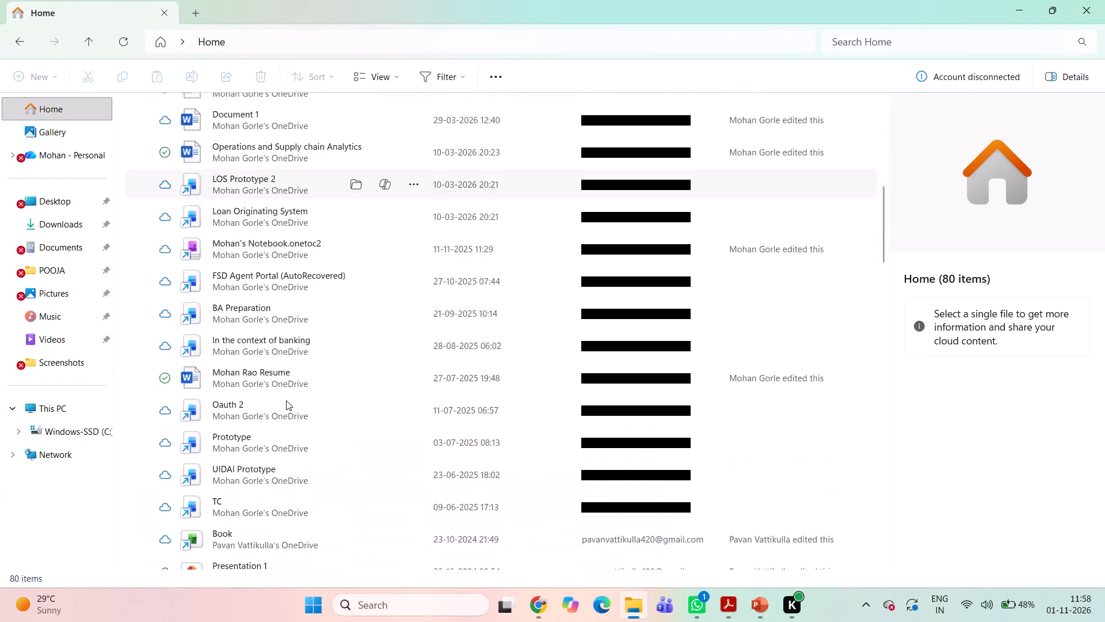
click(36, 295)
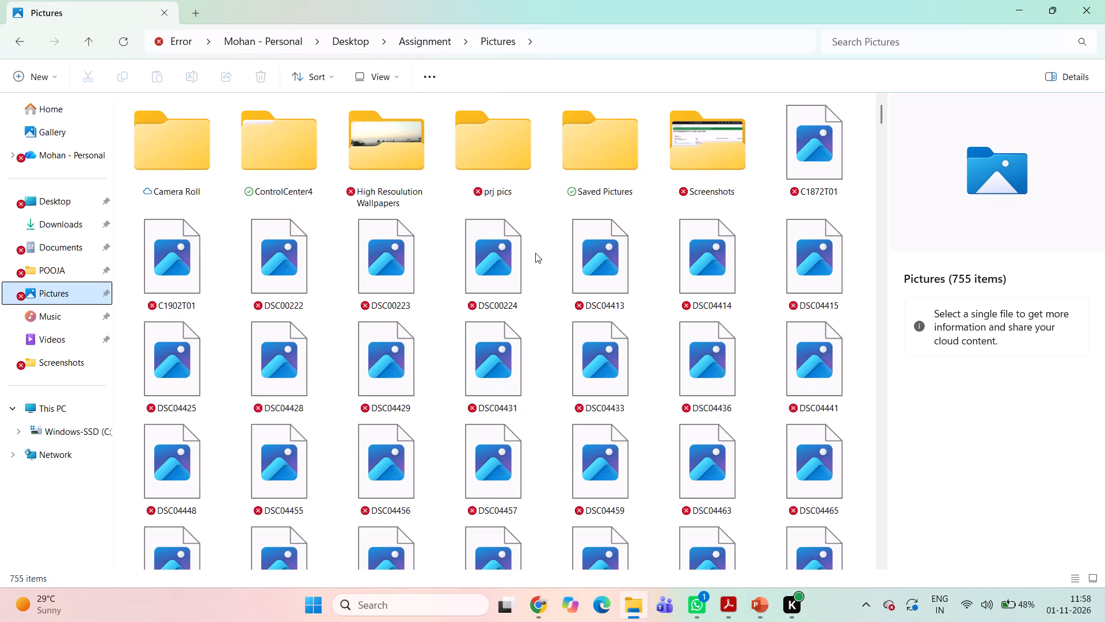
scroll(535, 253, down, 20)
scroll(535, 253, down, 4)
scroll(535, 253, up, 20)
scroll(535, 253, up, 5)
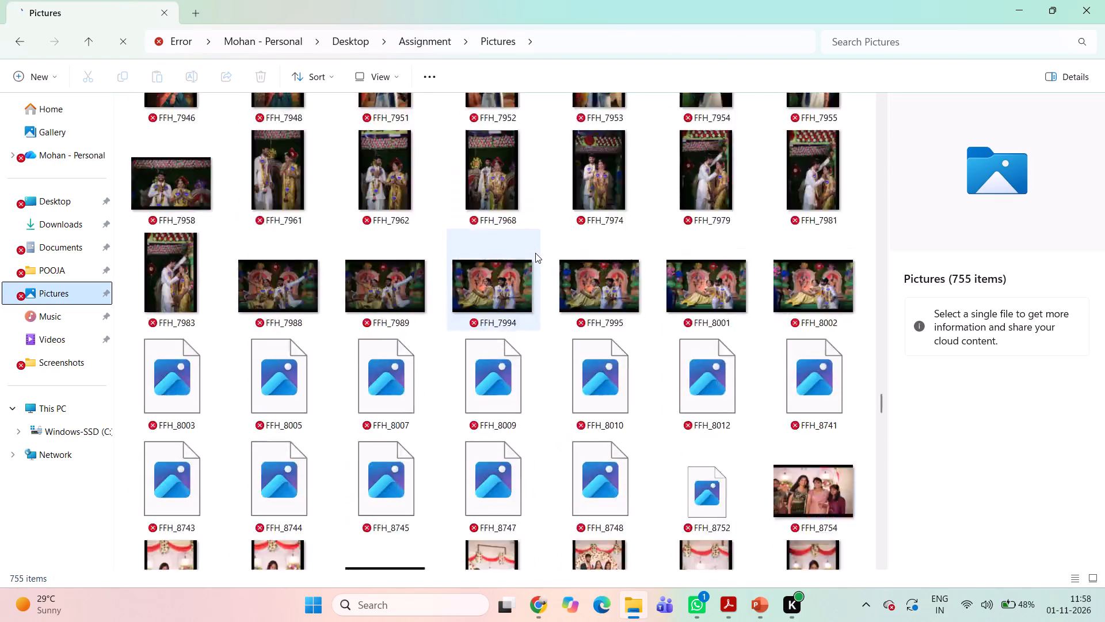
scroll(535, 253, up, 13)
scroll(535, 253, up, 18)
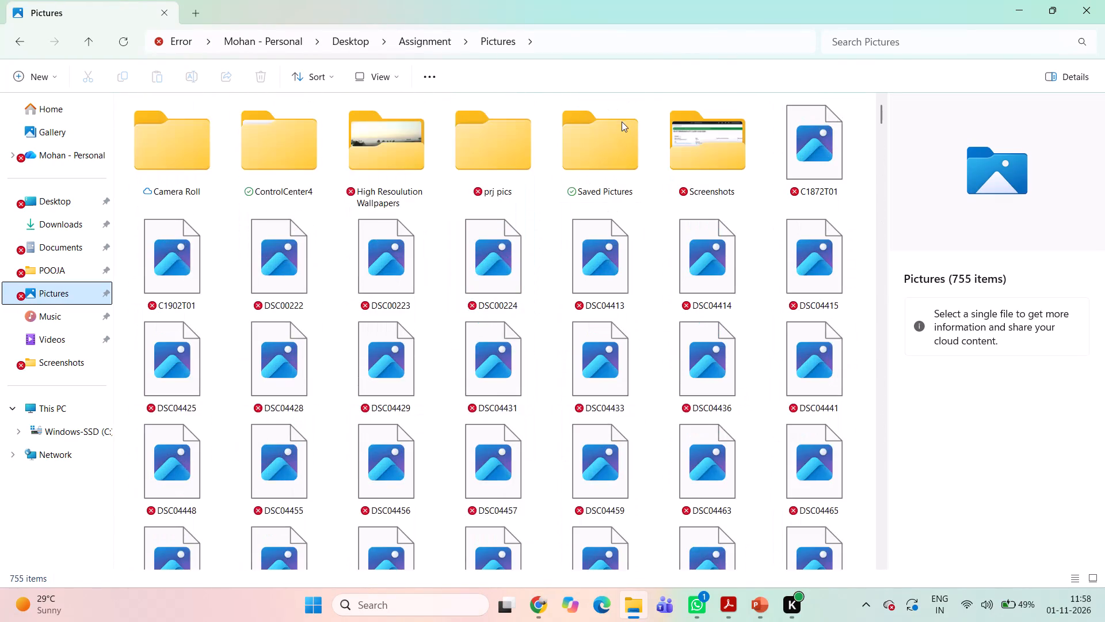
Reopen the Screenshots folder inside Pictures and look through its captures for the AWS diagram snip.
double_click(744, 161)
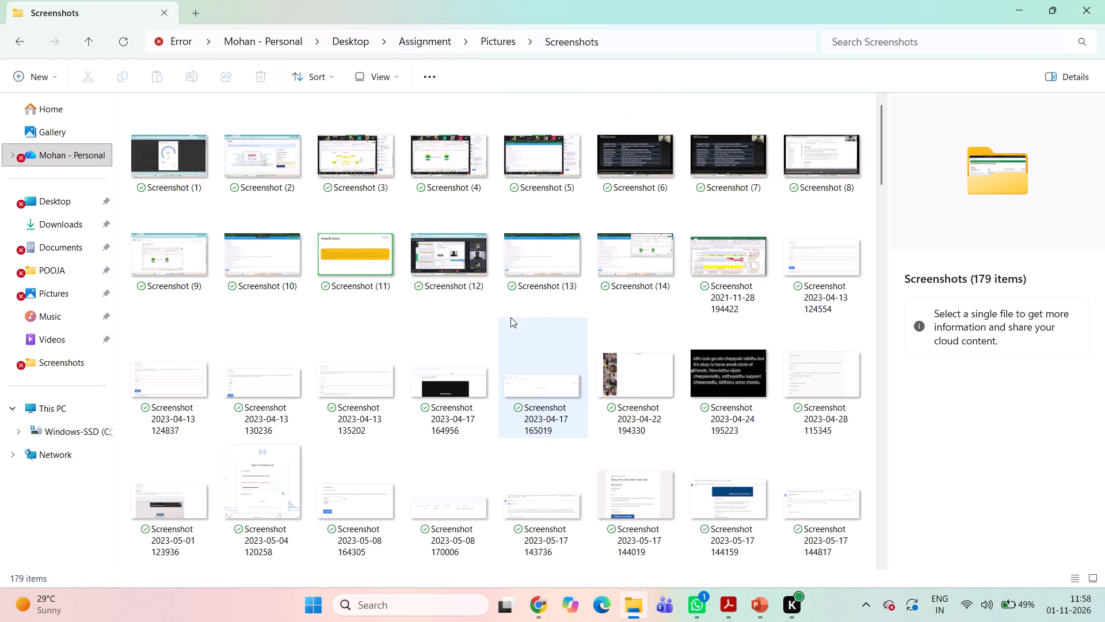
scroll(510, 317, down, 9)
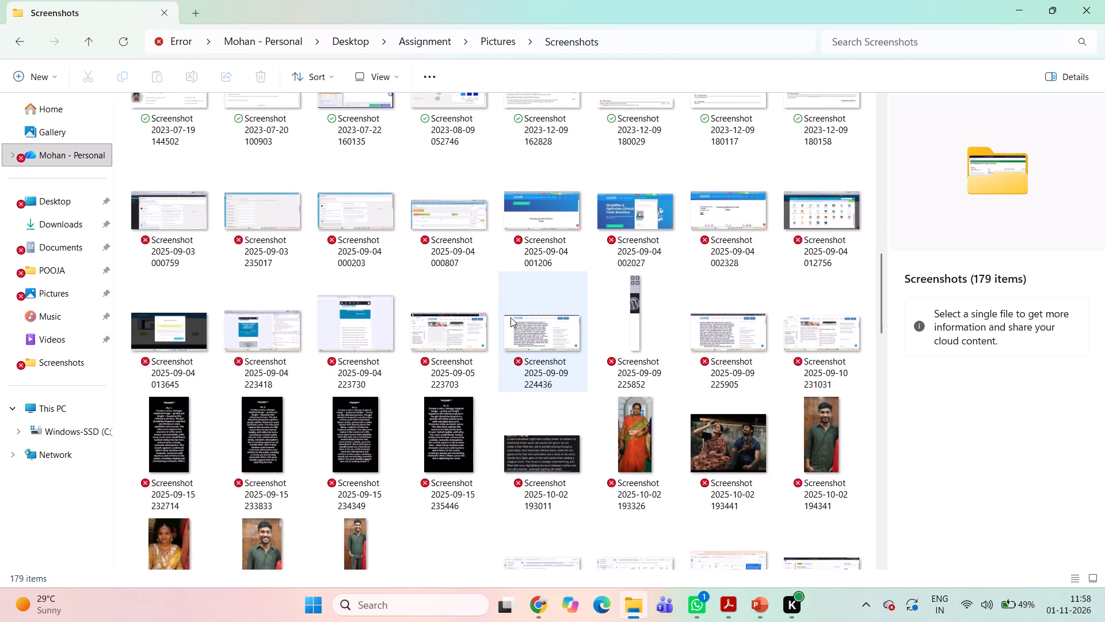
scroll(510, 317, down, 2)
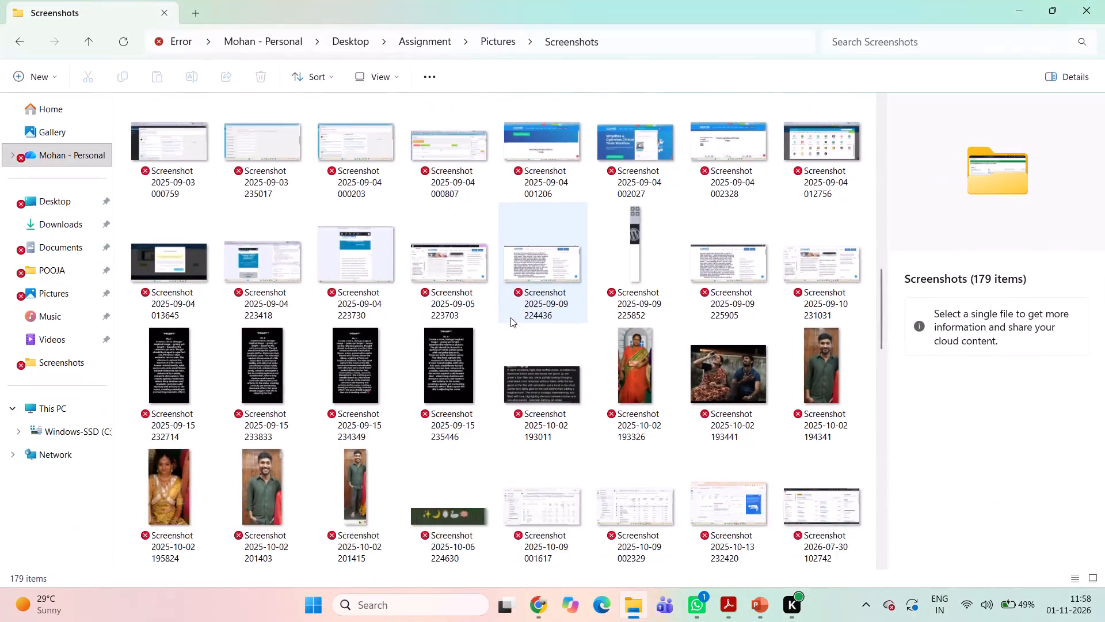
scroll(510, 317, down, 12)
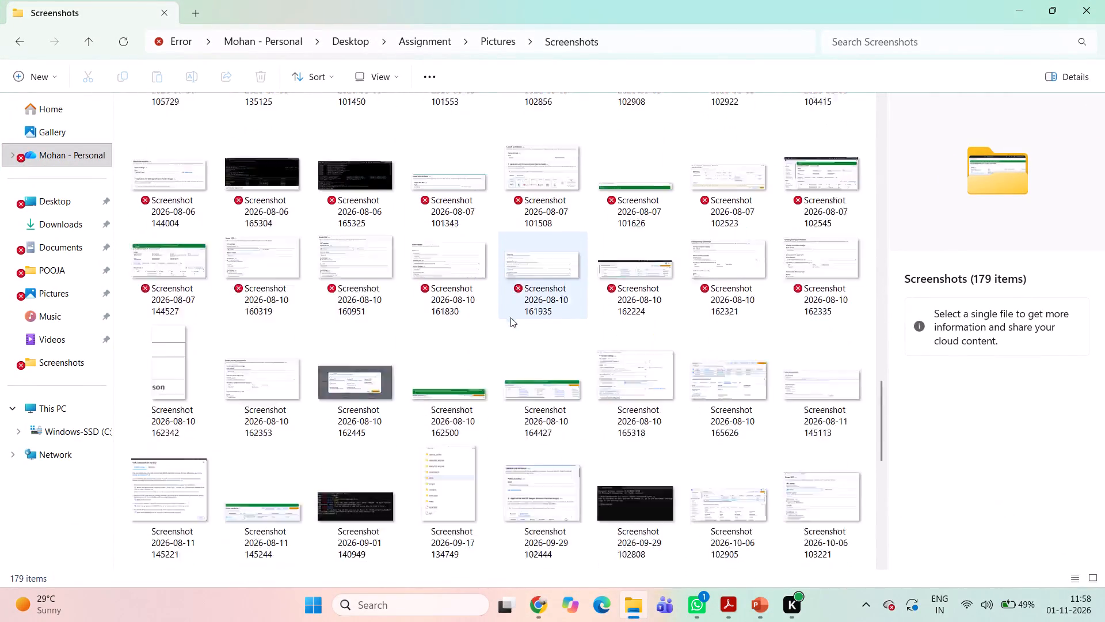
scroll(510, 317, down, 9)
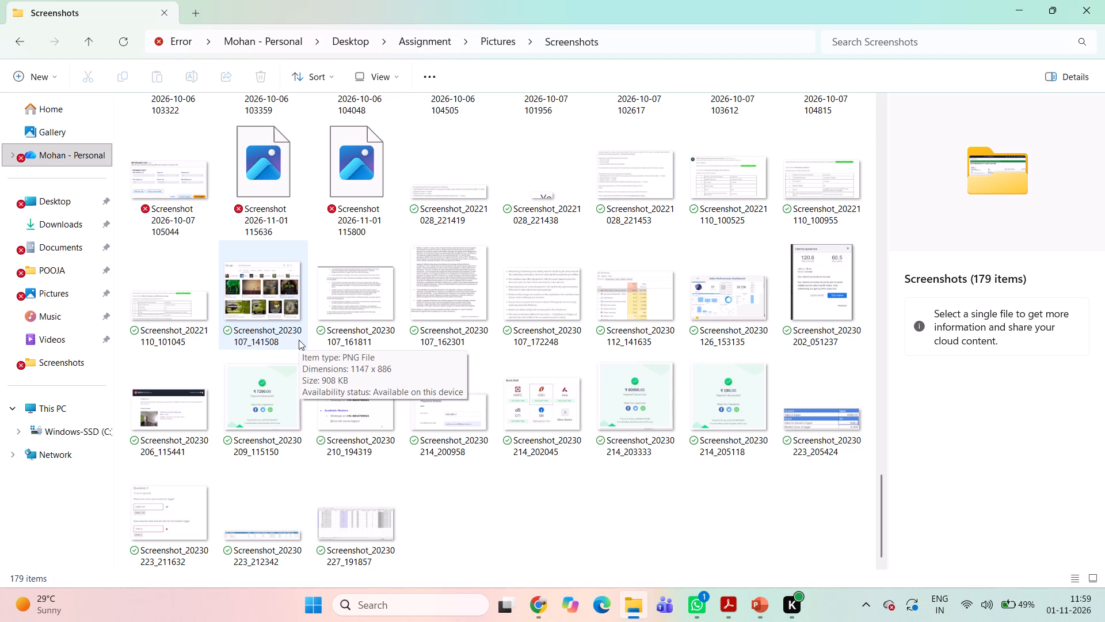
scroll(318, 368, up, 2)
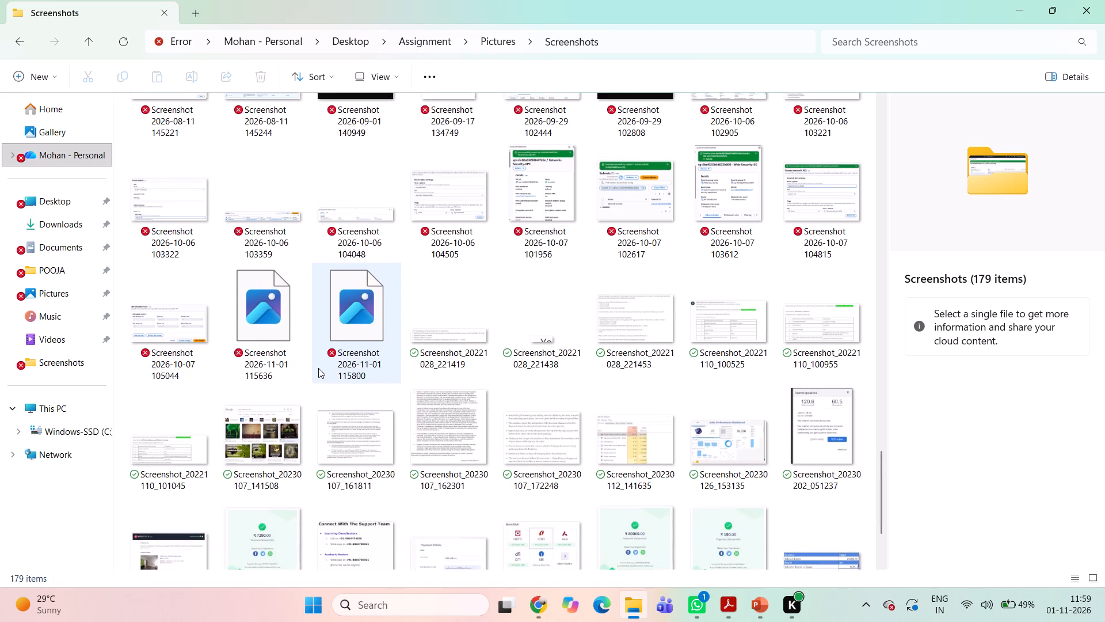
scroll(318, 368, up, 6)
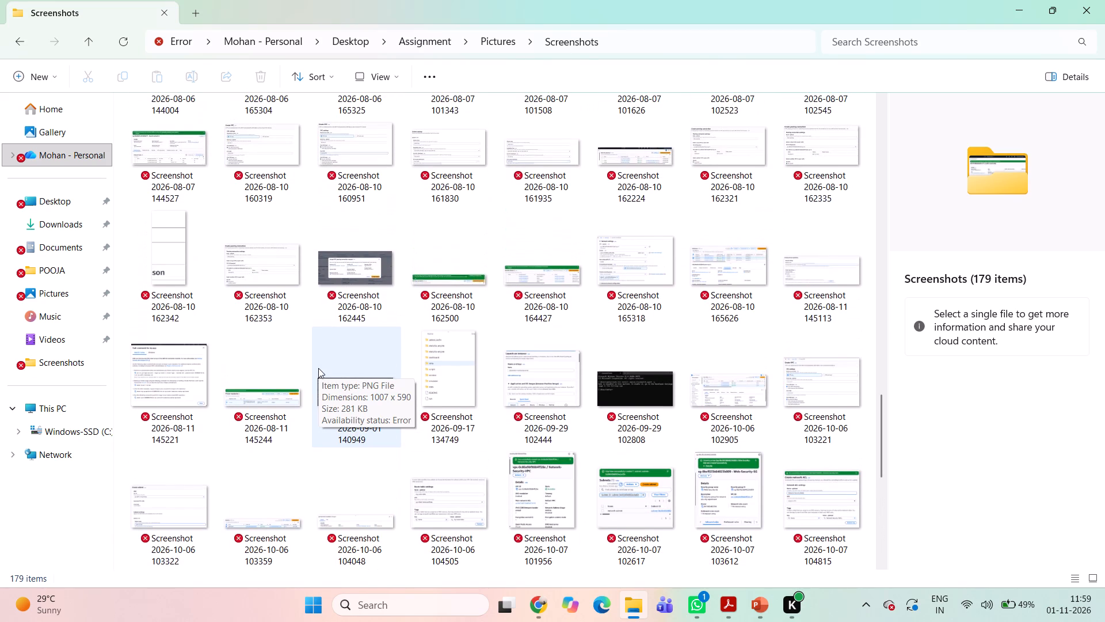
scroll(318, 368, up, 2)
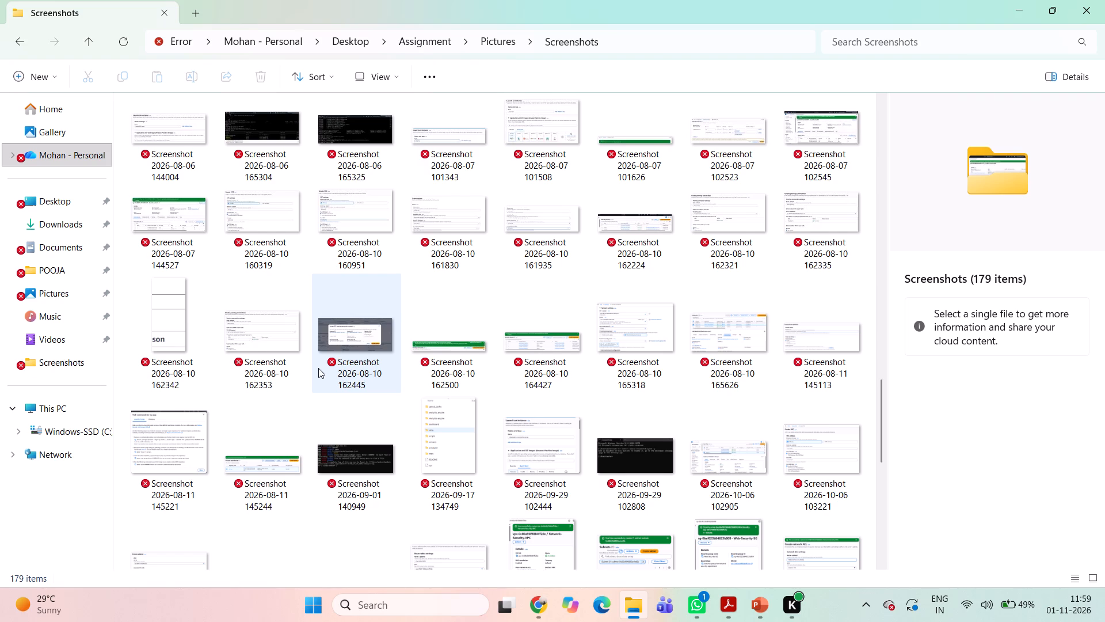
scroll(318, 368, up, 5)
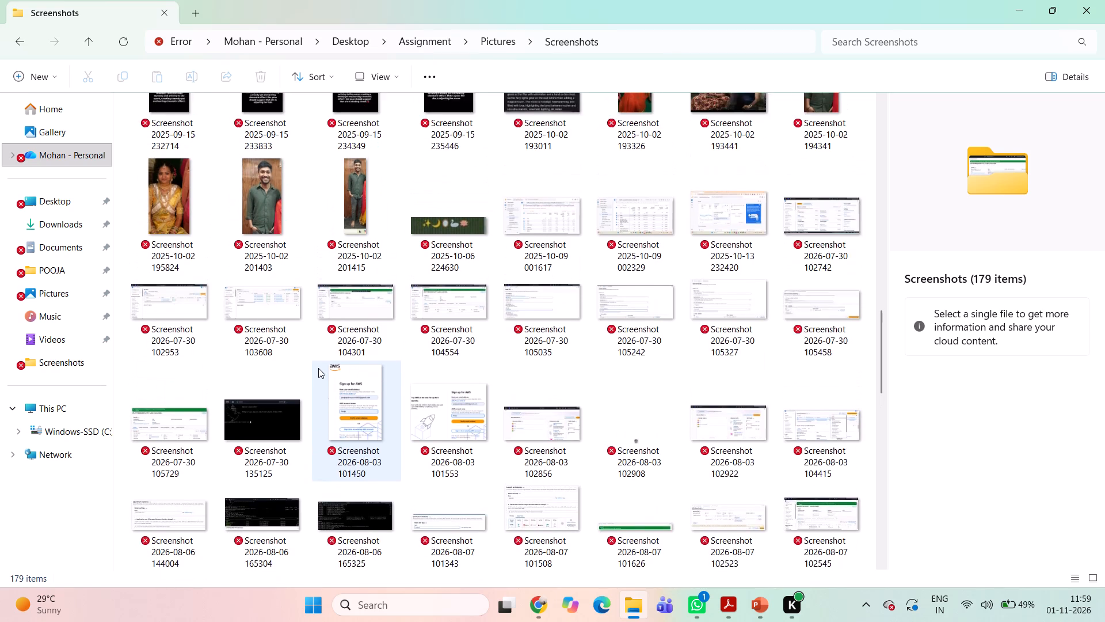
scroll(318, 368, up, 5)
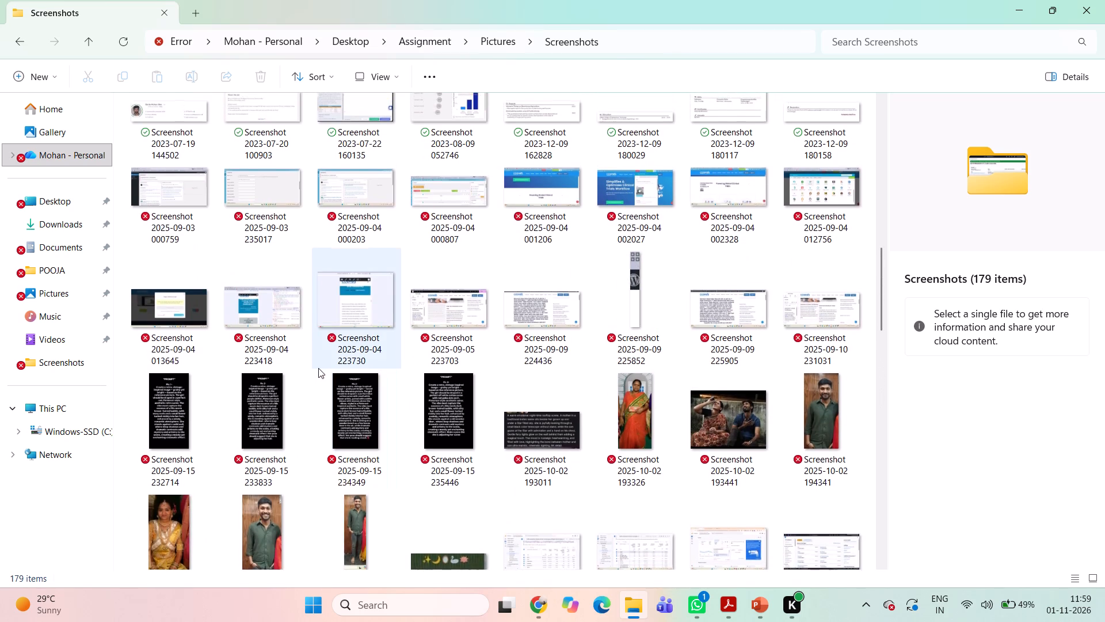
scroll(318, 368, up, 4)
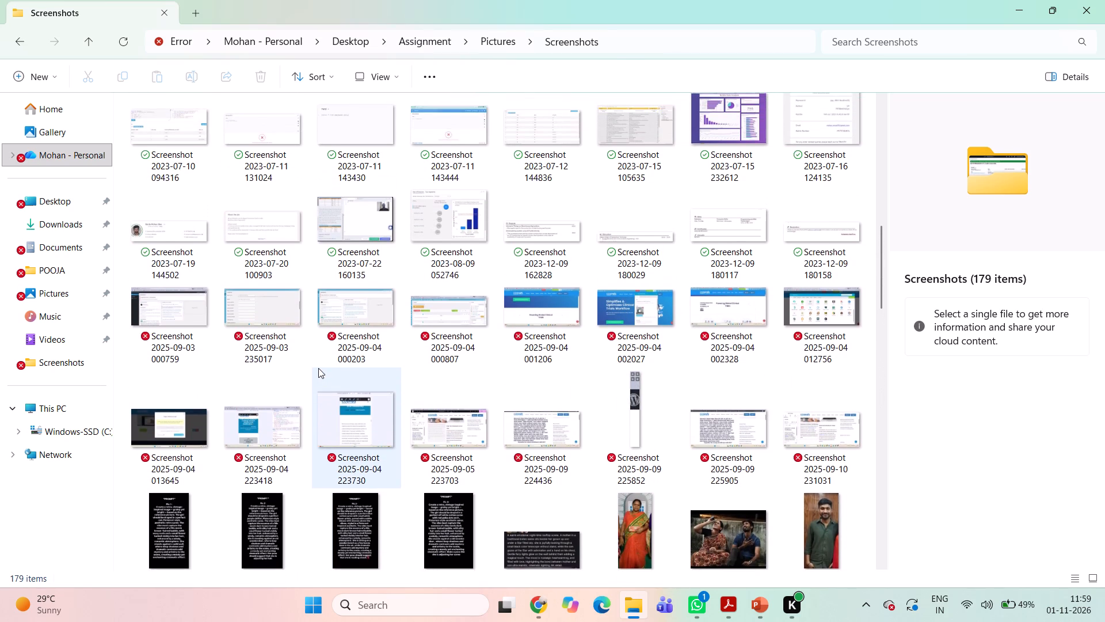
scroll(318, 368, up, 8)
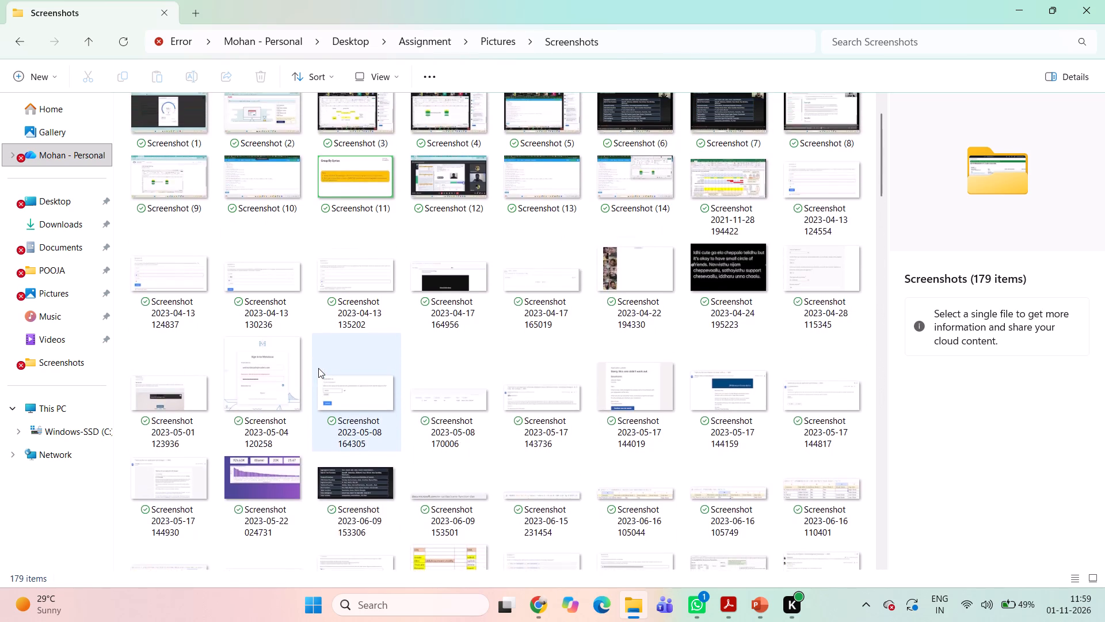
scroll(318, 368, up, 3)
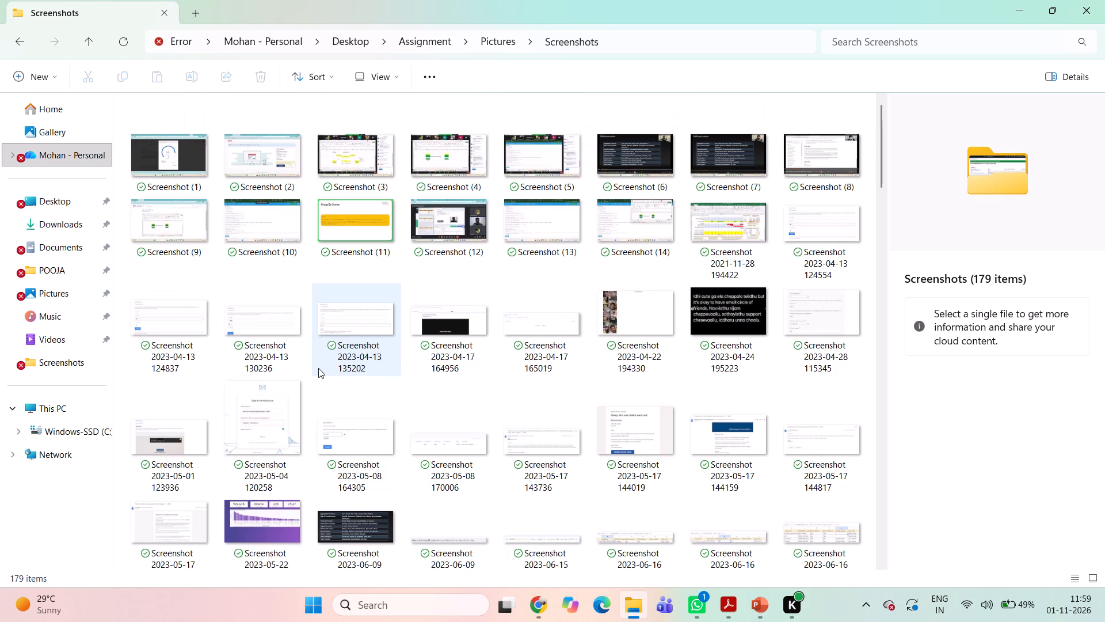
Go through the Screenshots folder once more, examining the captures dated 2026-11-01 for the AWS diagram.
scroll(318, 368, down, 9)
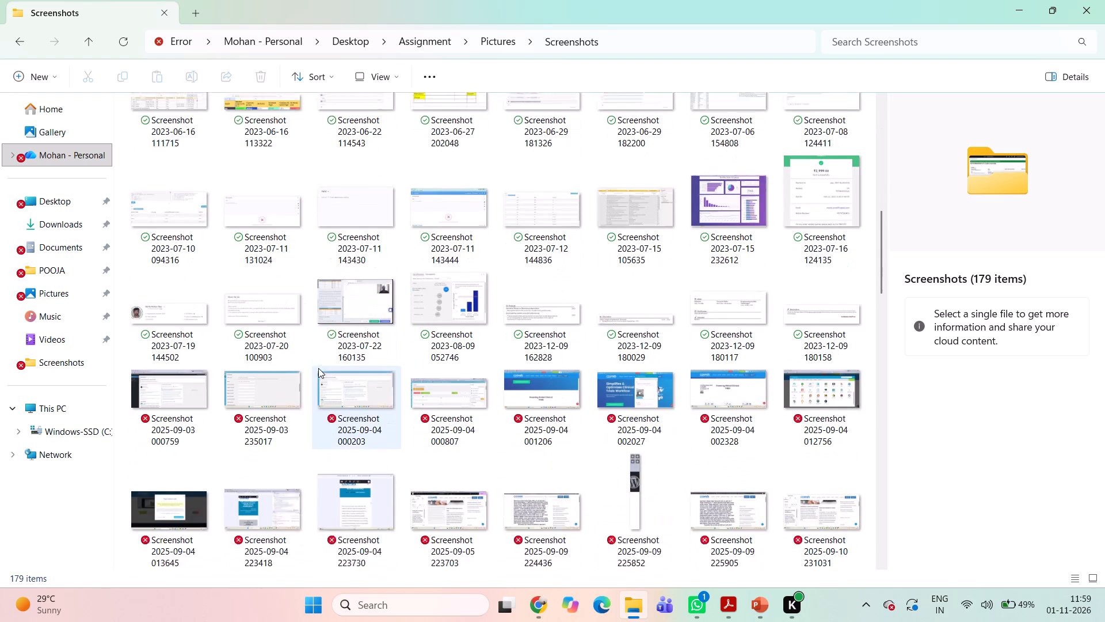
scroll(318, 368, down, 9)
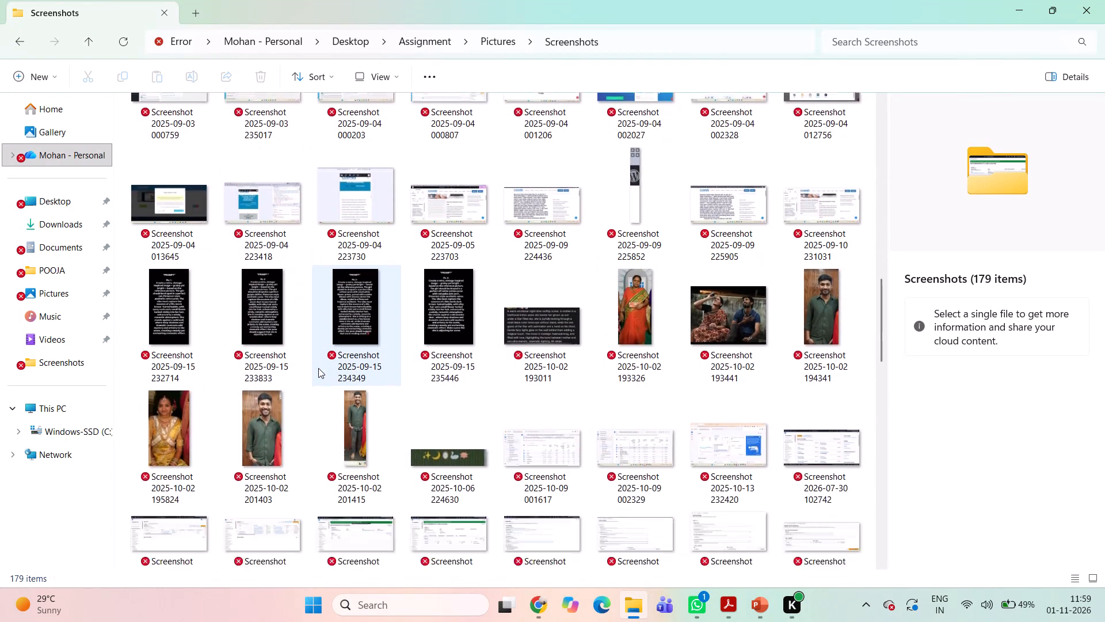
scroll(318, 368, down, 3)
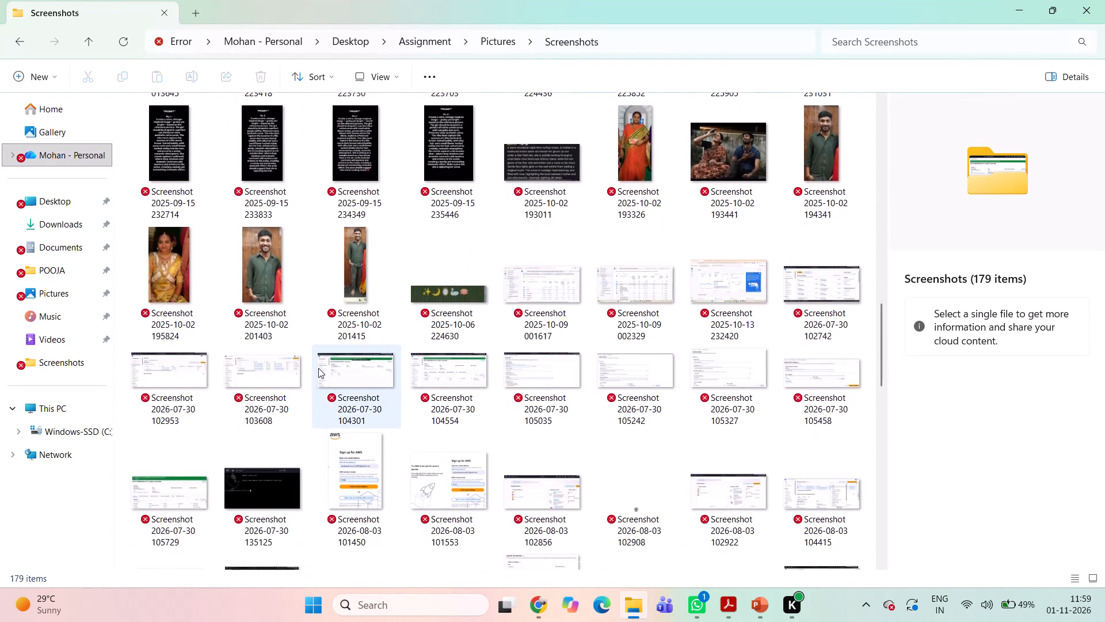
scroll(318, 368, down, 6)
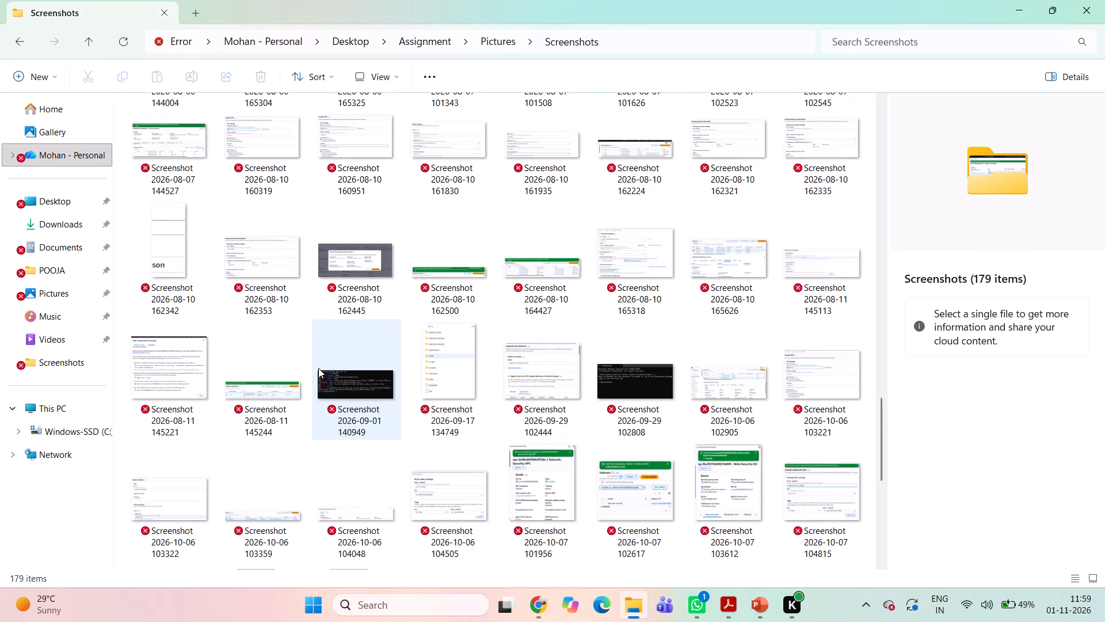
scroll(318, 368, down, 4)
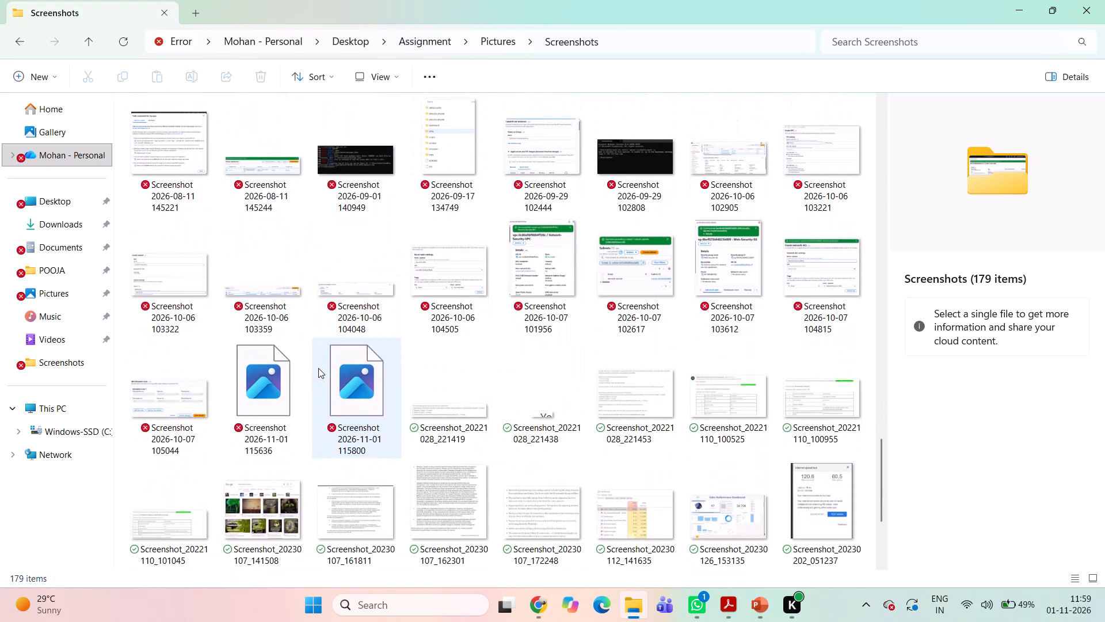
scroll(318, 368, down, 6)
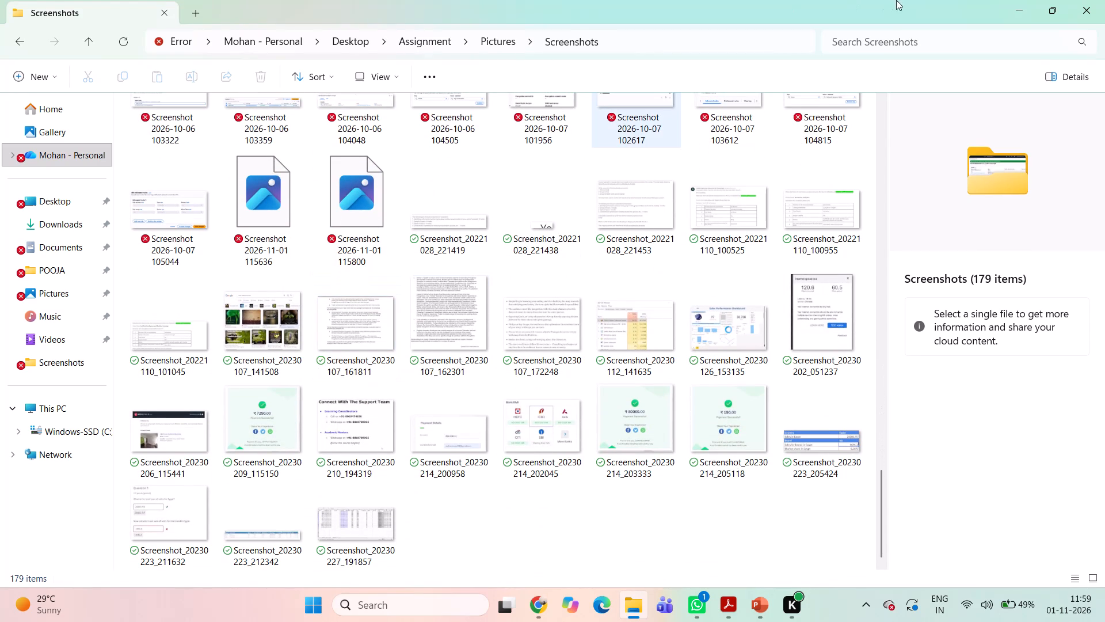
Switch to ChatGPT in Chrome, snip the enlarged AWS architecture diagram, and open the capture in Snipping Tool.
click(1013, 3)
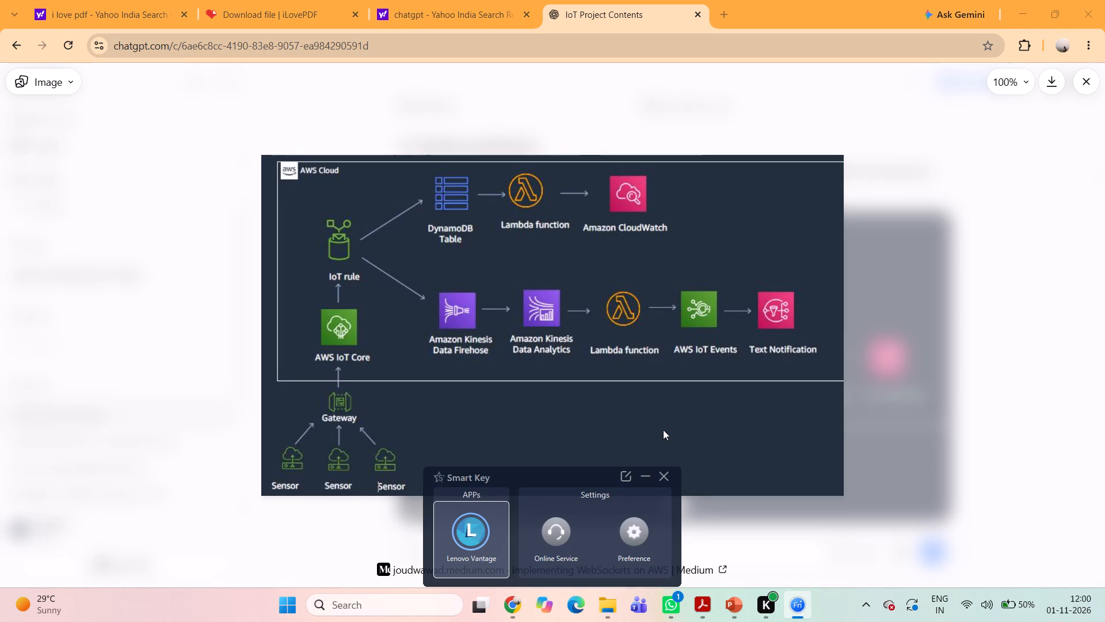
click(668, 475)
key(shift+super+s)
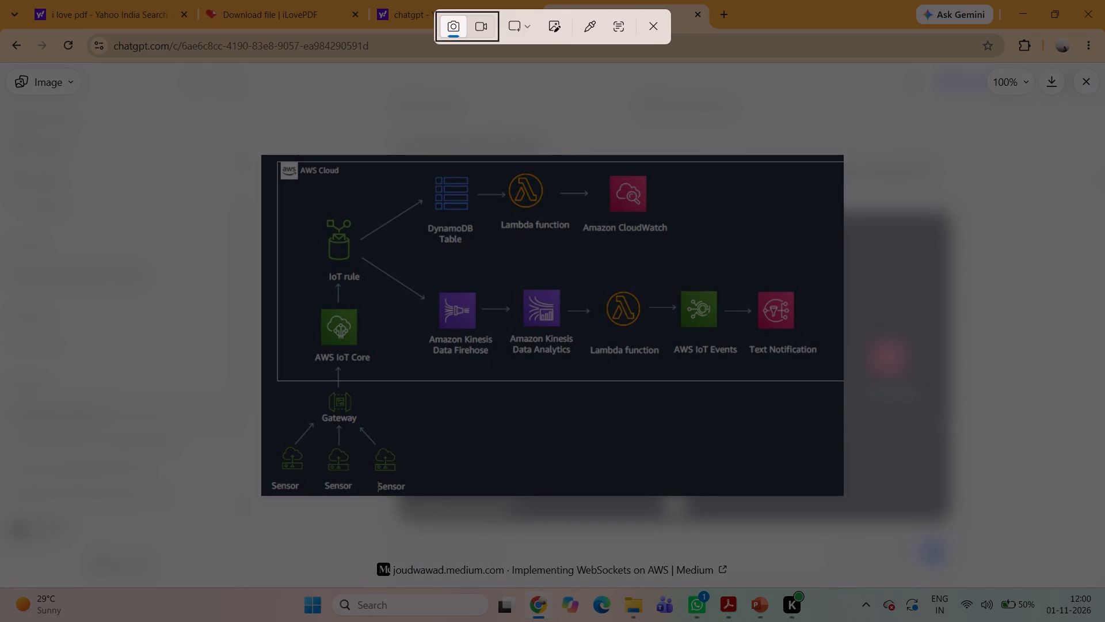
drag(262, 155, 391, 241)
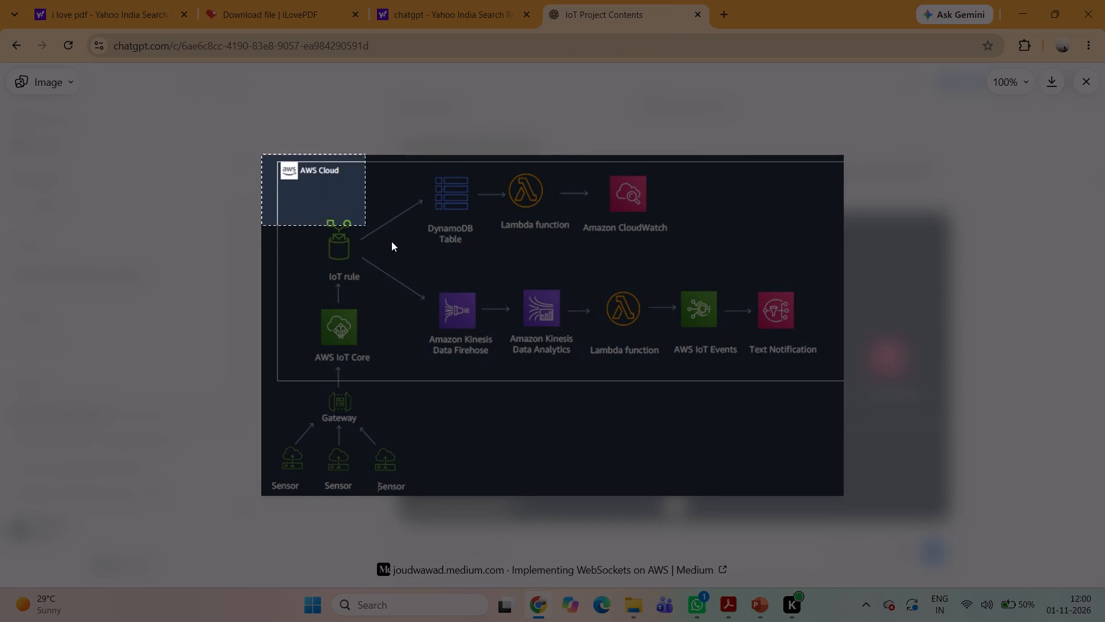
drag(391, 241, 861, 498)
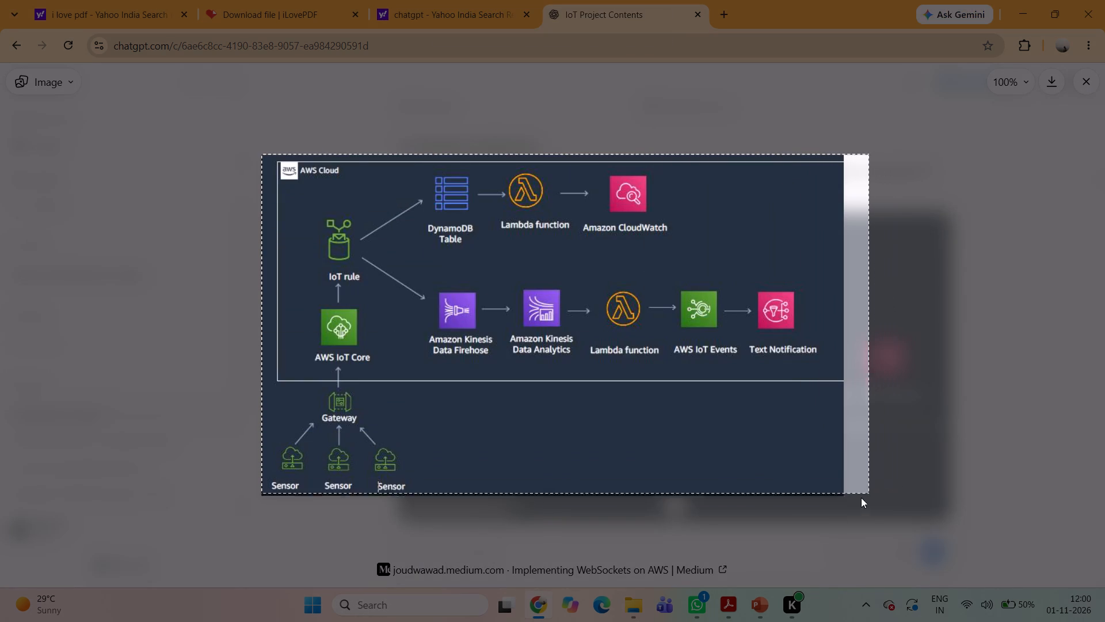
drag(861, 498, 841, 494)
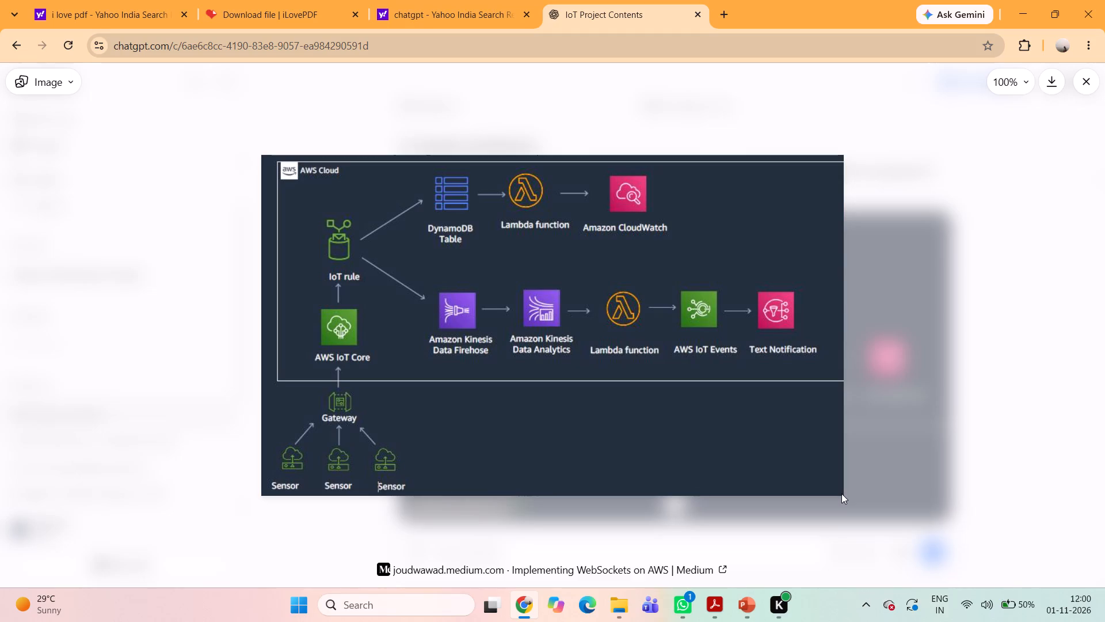
click(942, 416)
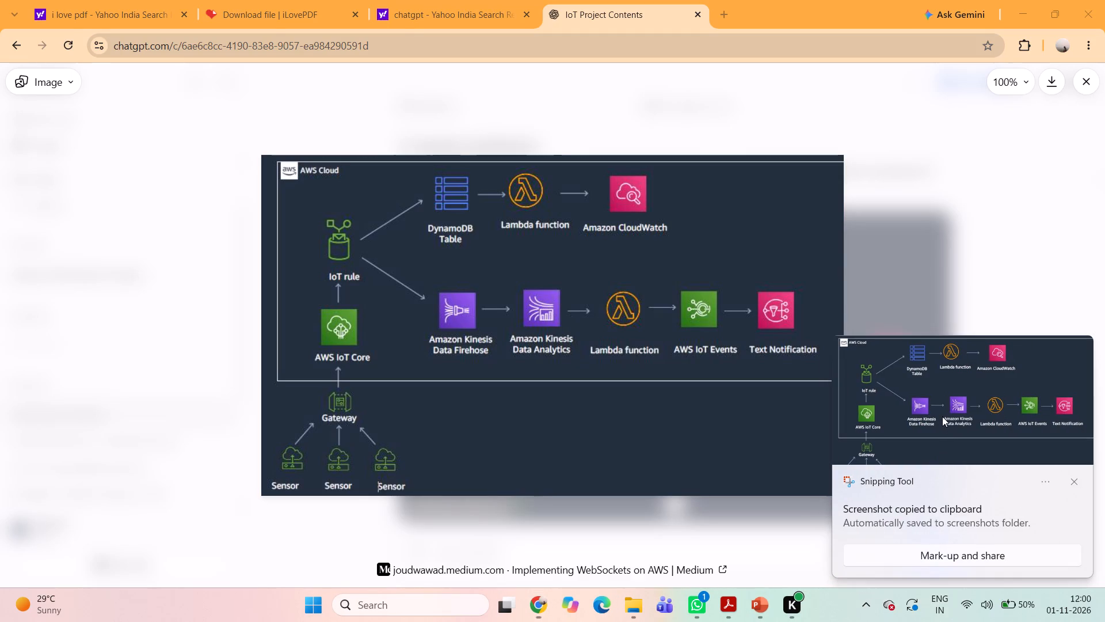
click(942, 416)
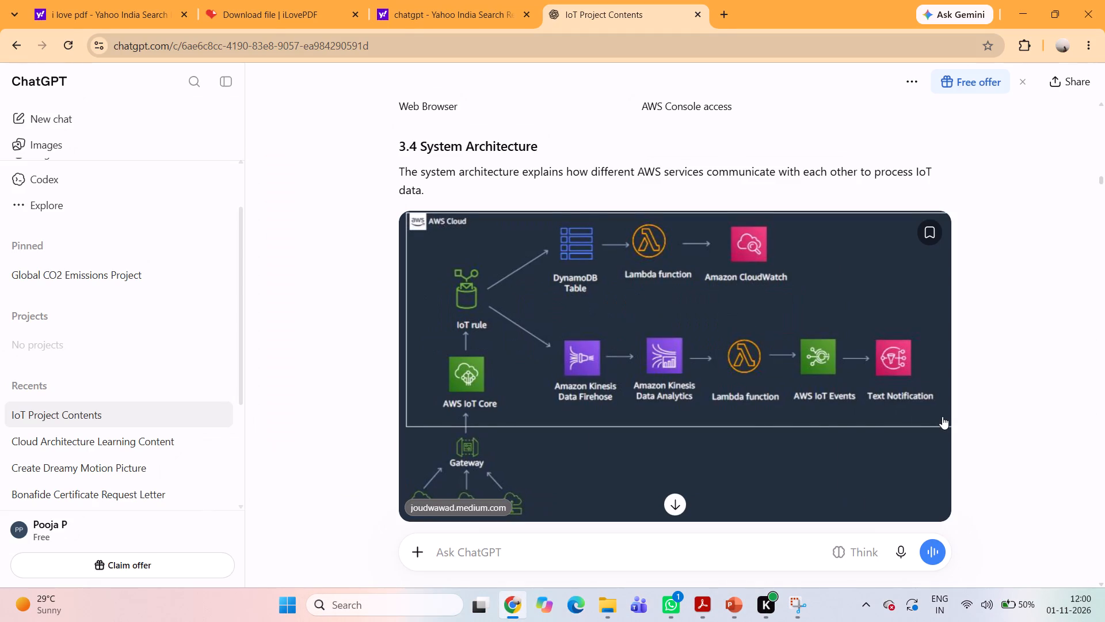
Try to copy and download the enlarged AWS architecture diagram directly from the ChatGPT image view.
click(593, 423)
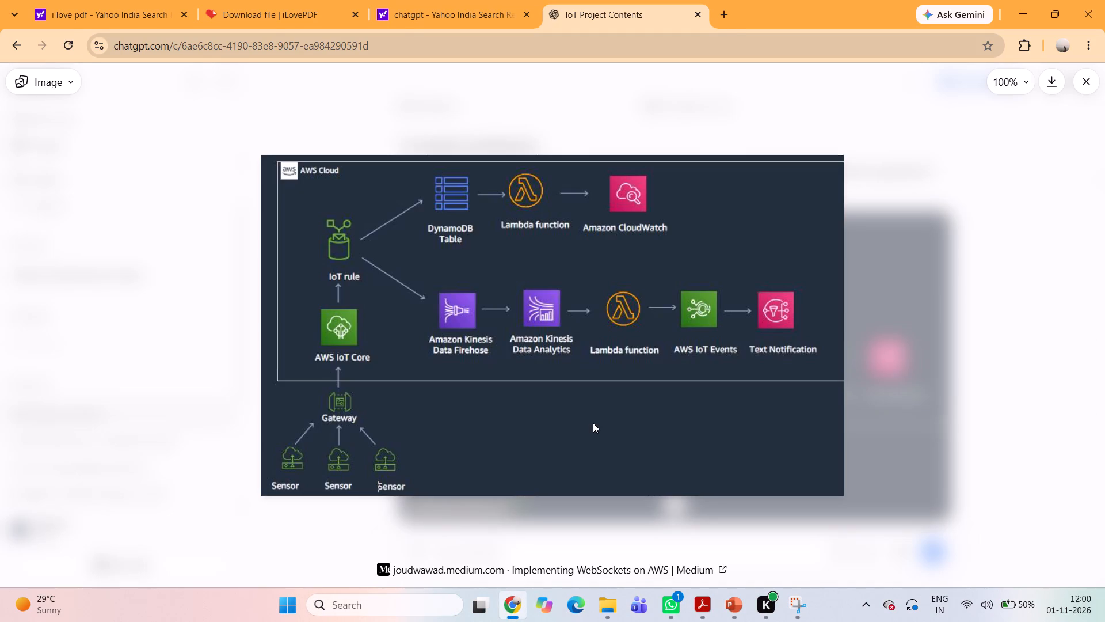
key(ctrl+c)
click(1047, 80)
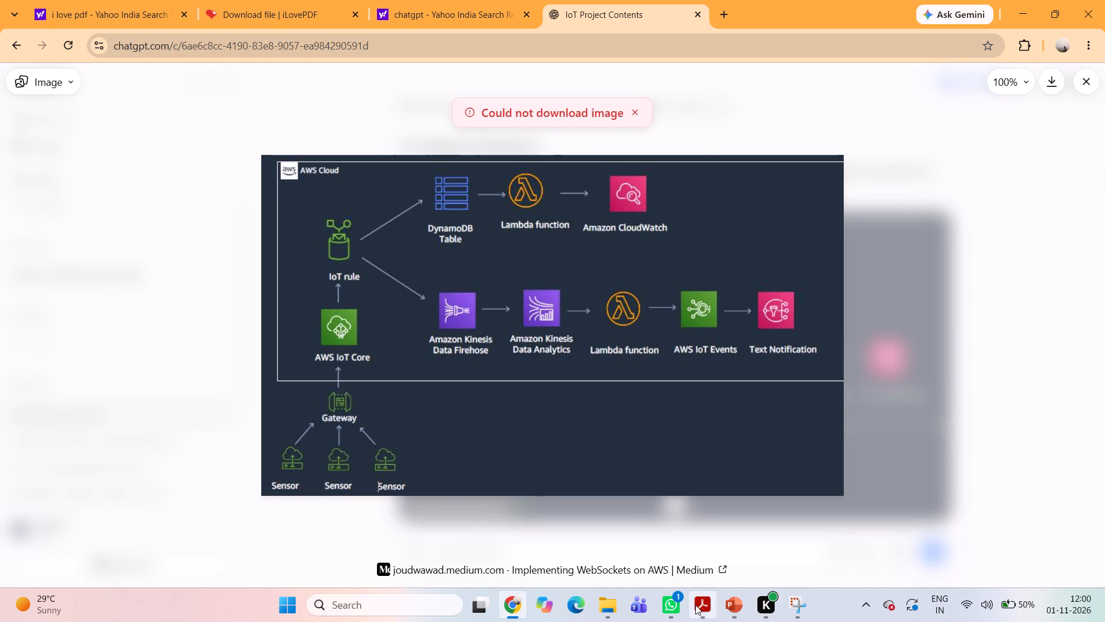
key(alt+Tab)
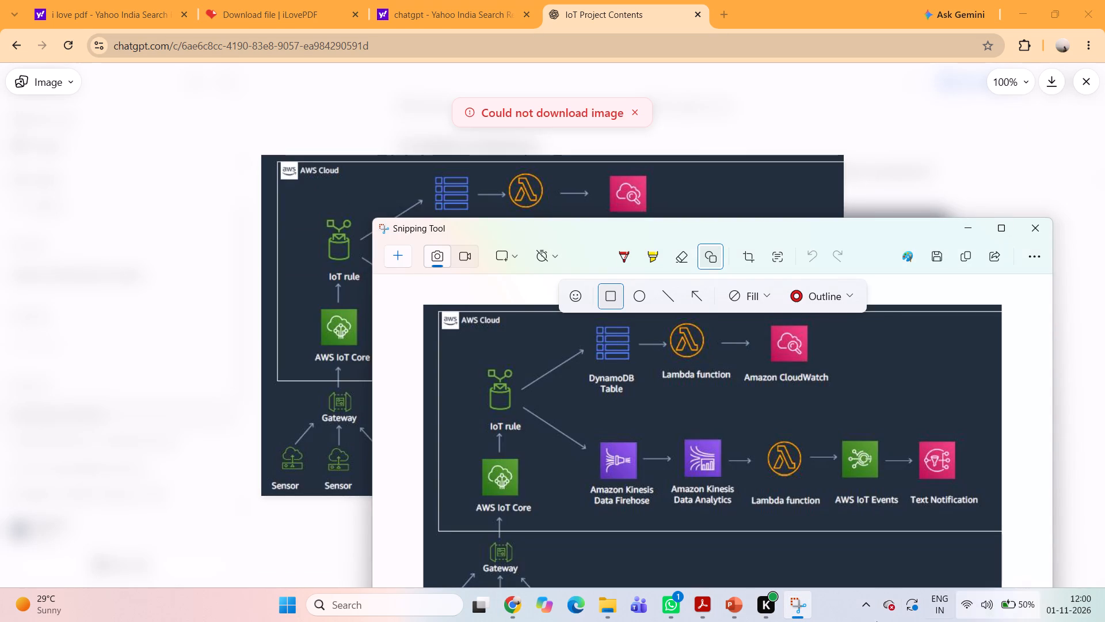
click(692, 501)
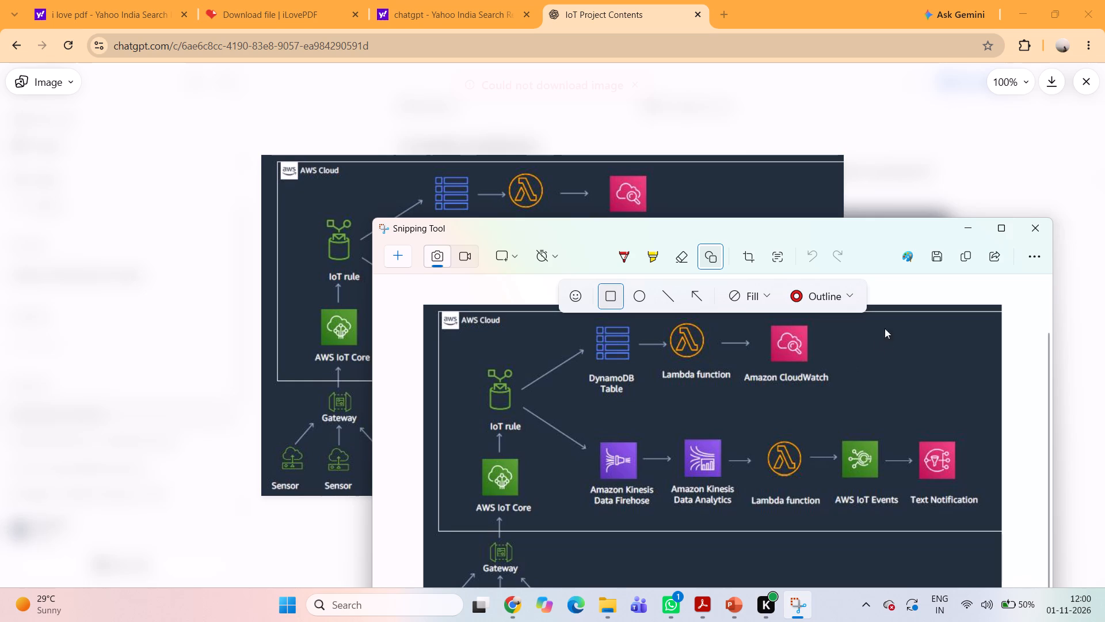
click(932, 259)
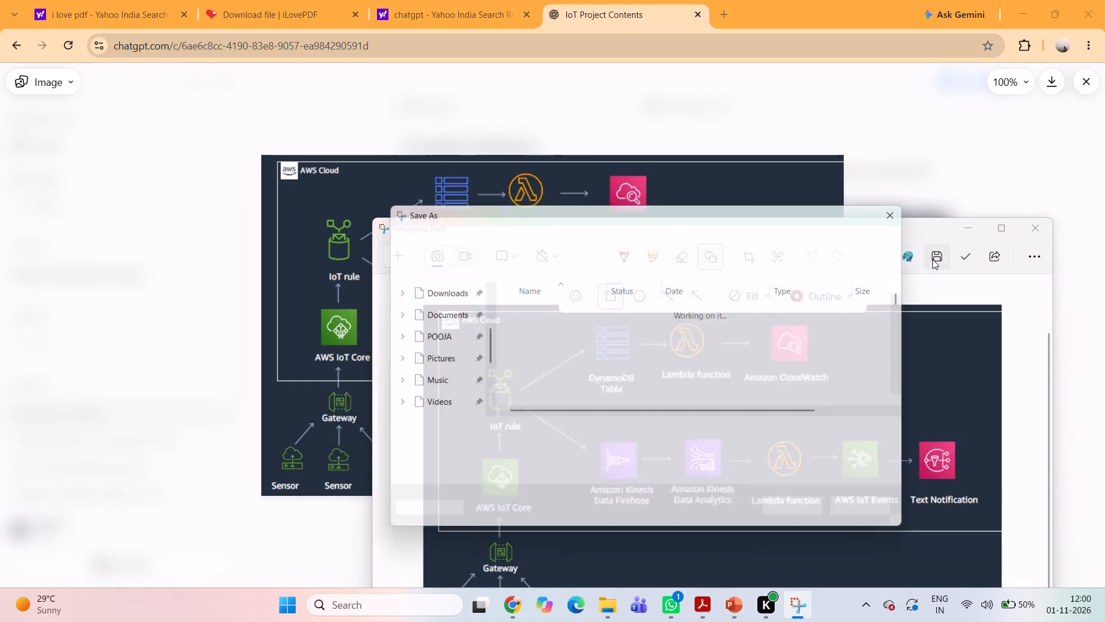
click(813, 513)
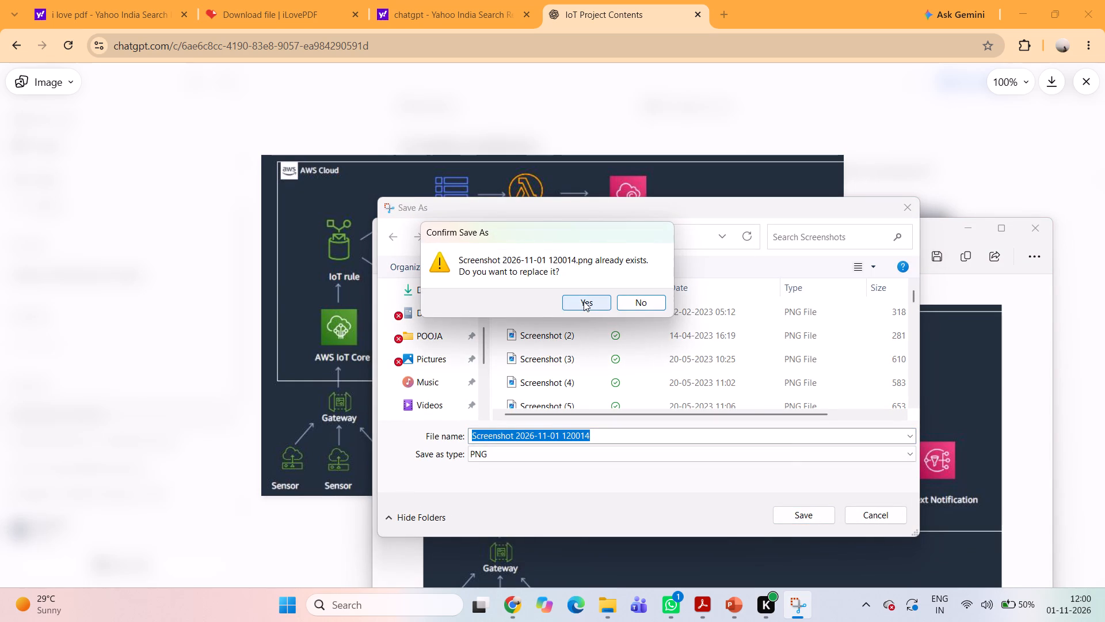
click(584, 301)
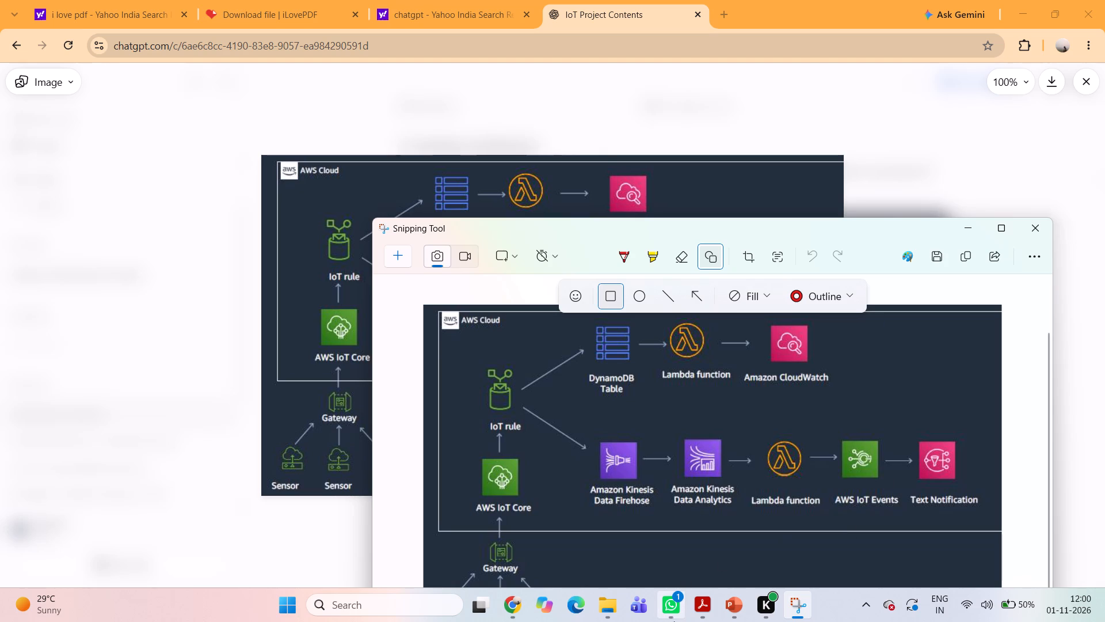
click(600, 611)
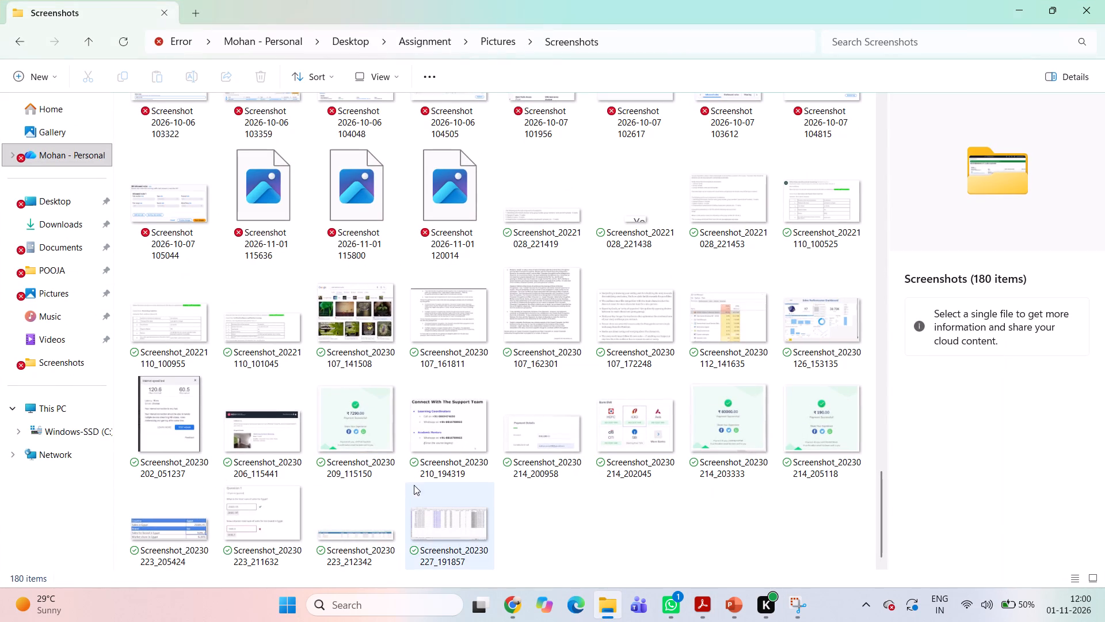
scroll(447, 465, up, 3)
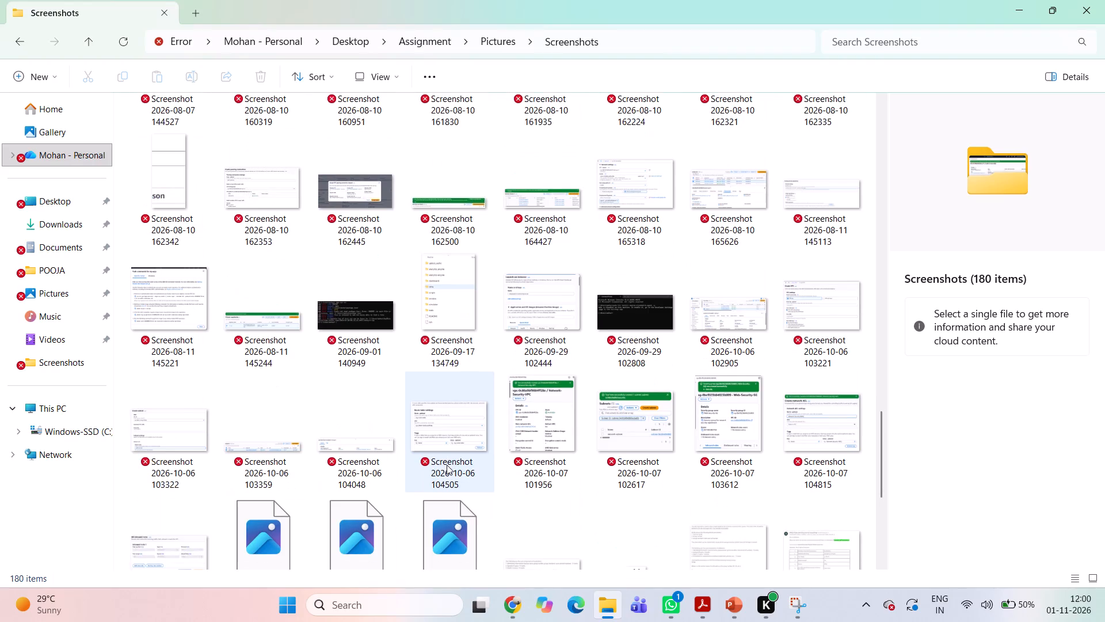
scroll(447, 465, up, 1)
double_click(436, 521)
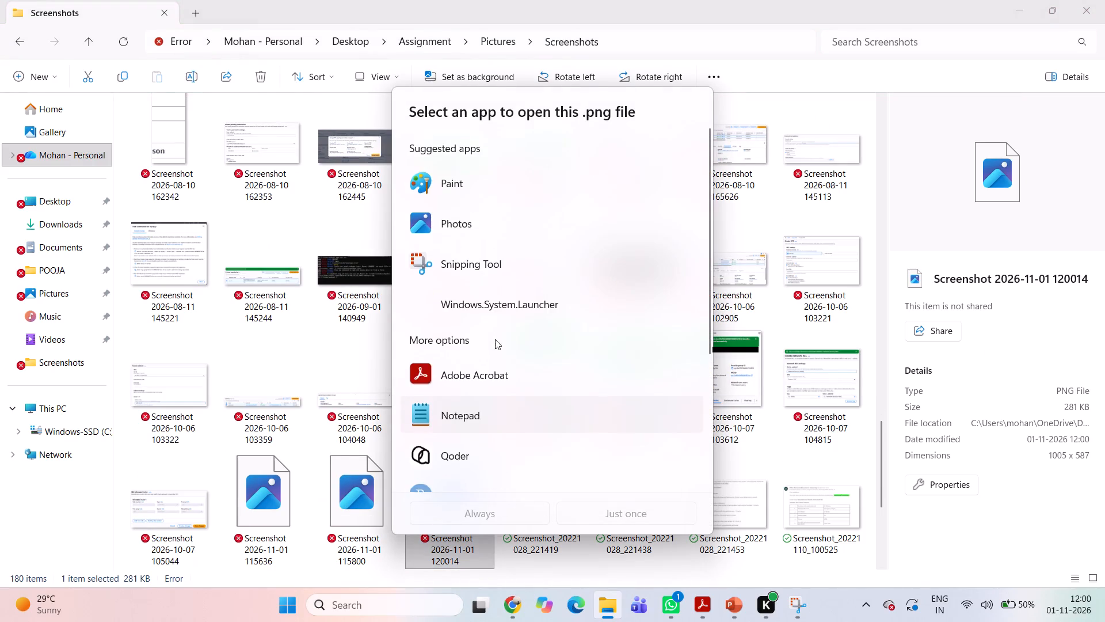
click(521, 226)
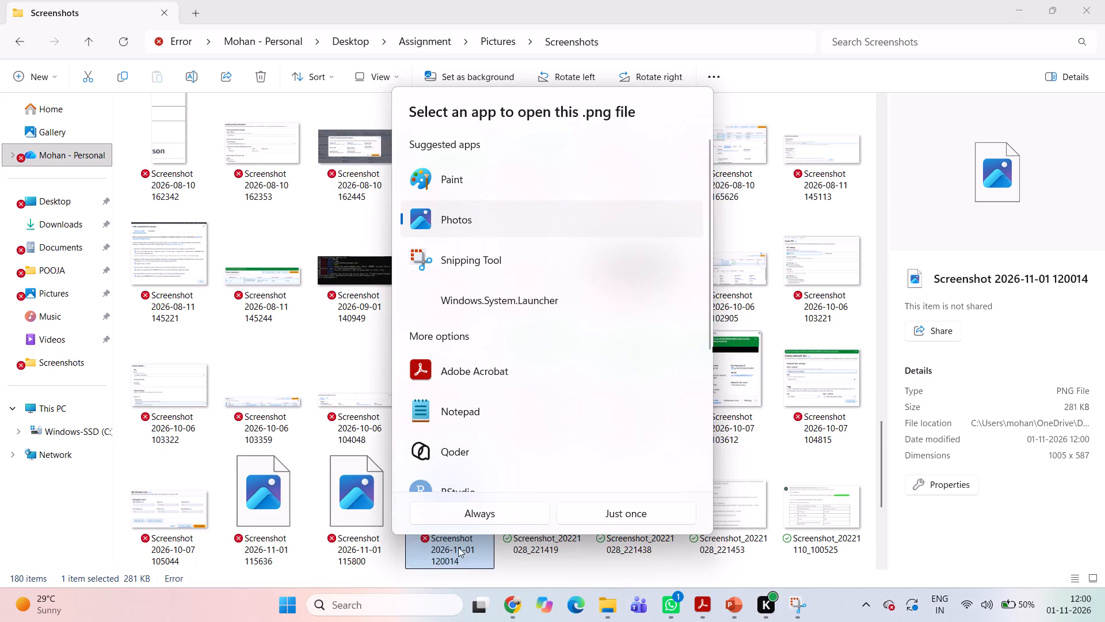
click(641, 513)
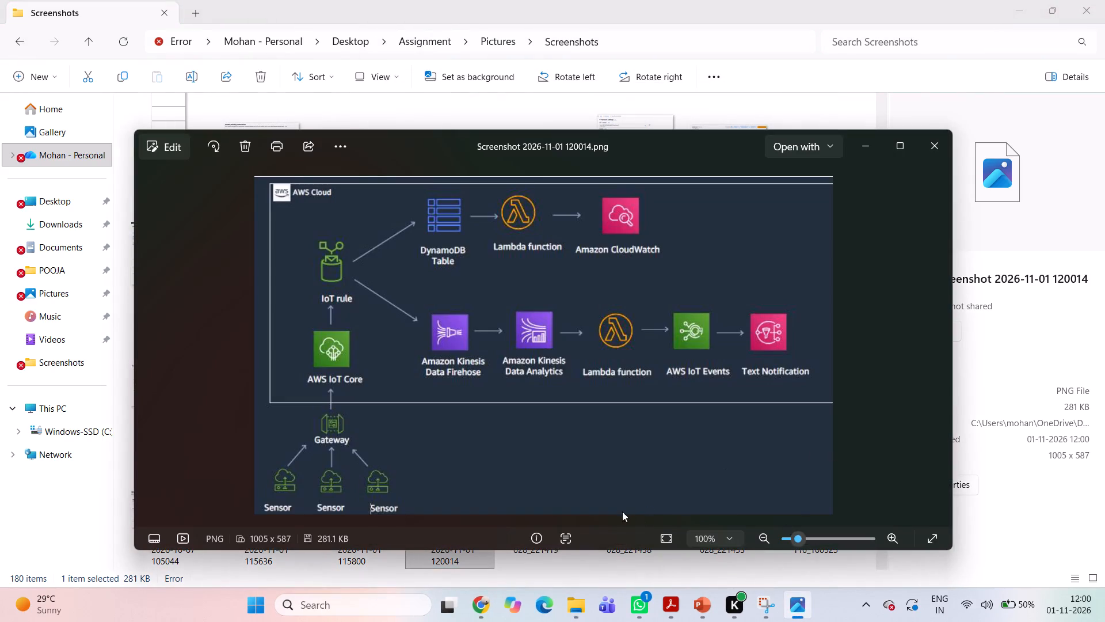
click(327, 141)
click(291, 208)
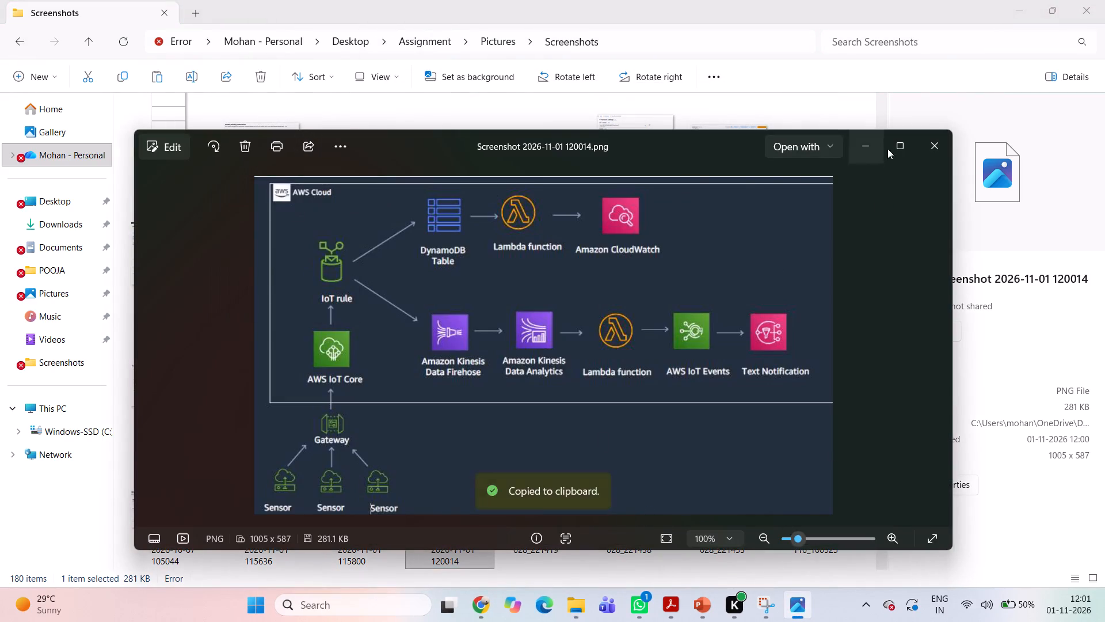
click(859, 148)
click(1006, 1)
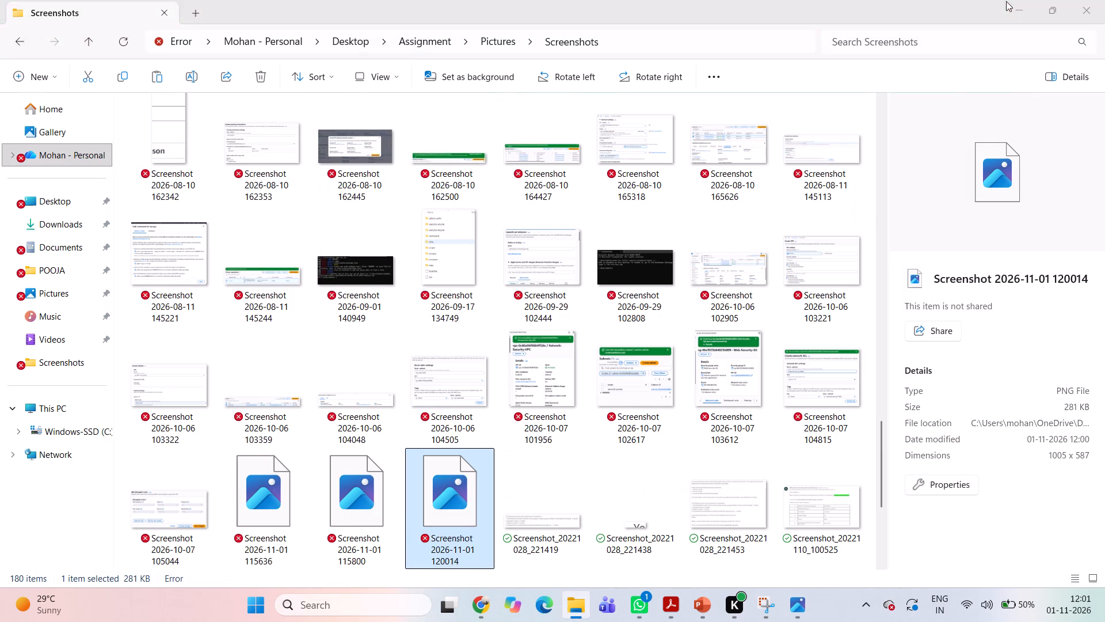
click(967, 233)
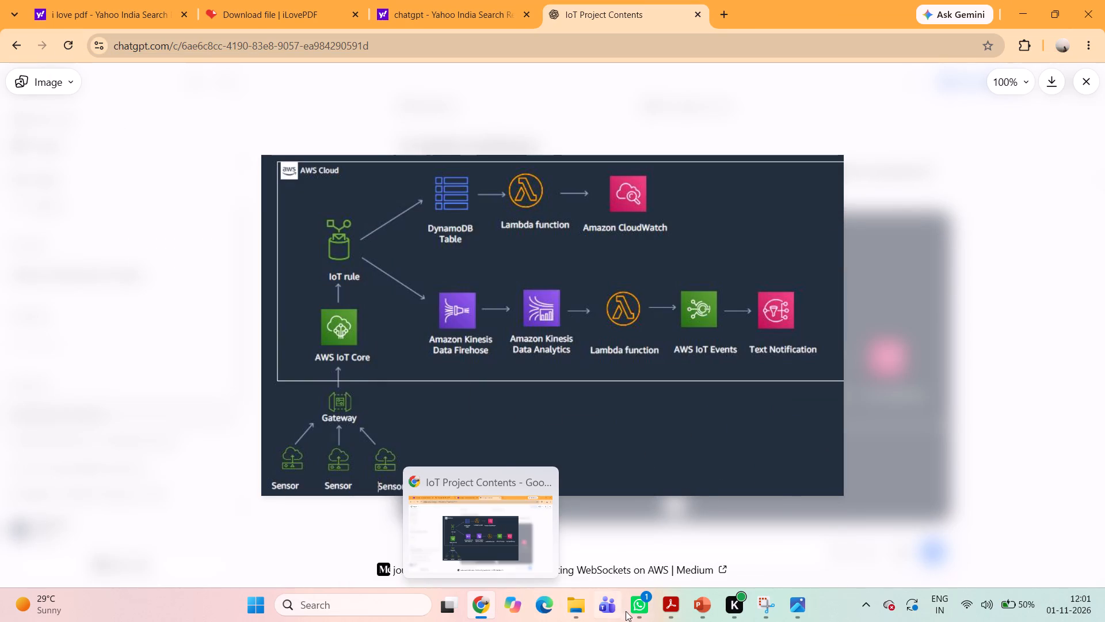
Switch to PowerPoint and paste the copied AWS architecture diagram onto slide 18.
click(712, 613)
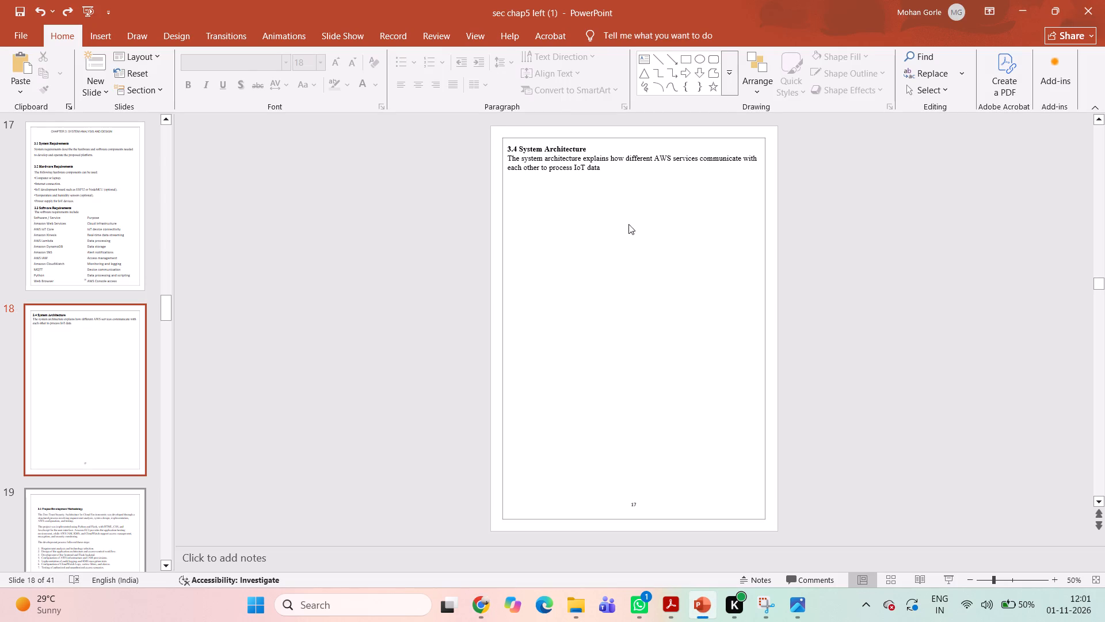
click(618, 193)
key(ctrl+v)
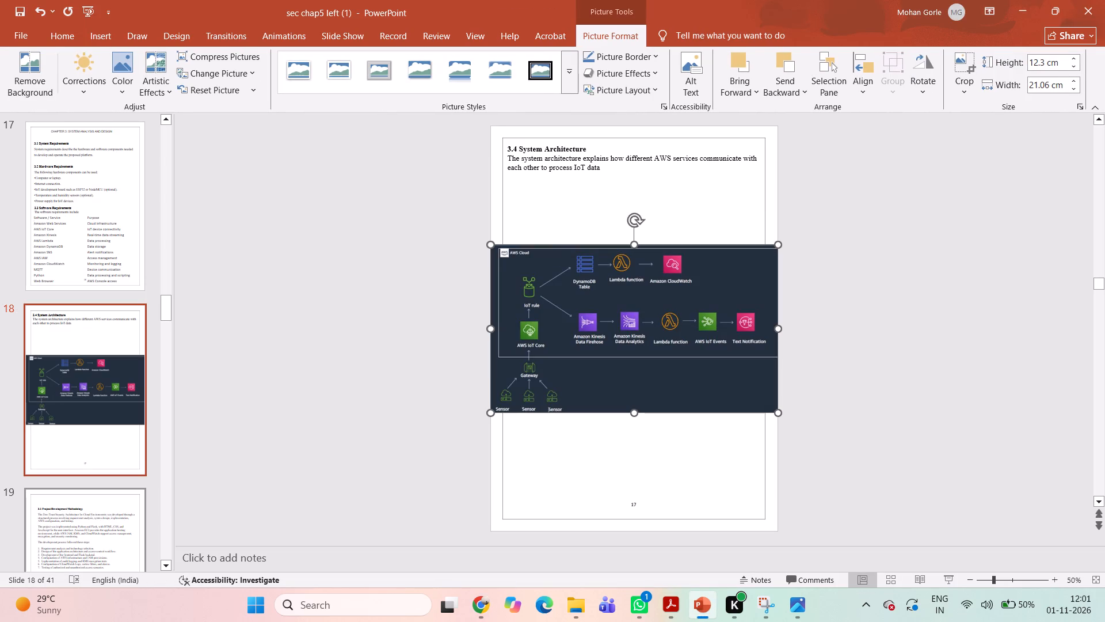
Shrink the diagram to about 17.78 by 10.38 cm and centre it inside the page border just below the section 3.4 paragraph.
drag(490, 412, 569, 387)
drag(580, 376, 536, 336)
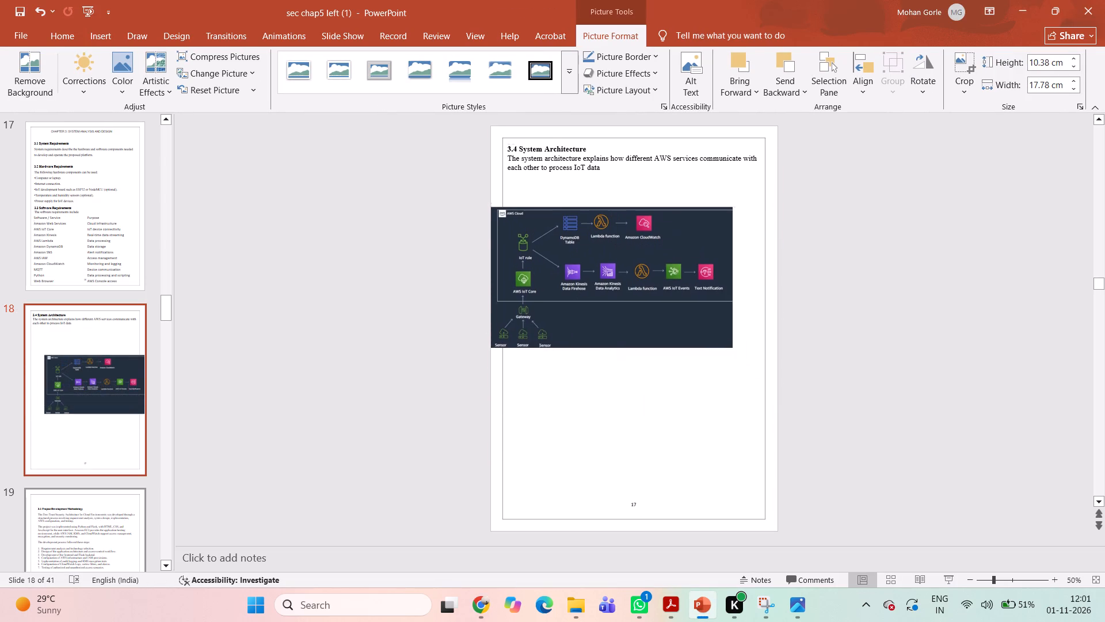
drag(536, 336, 557, 315)
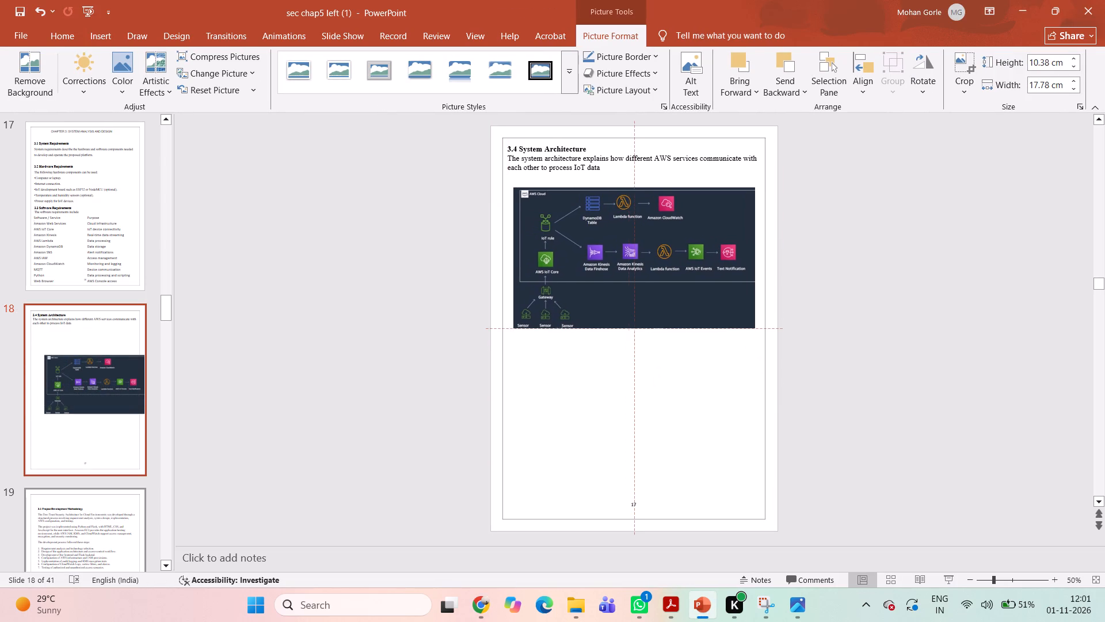
drag(557, 315, 558, 313)
click(387, 351)
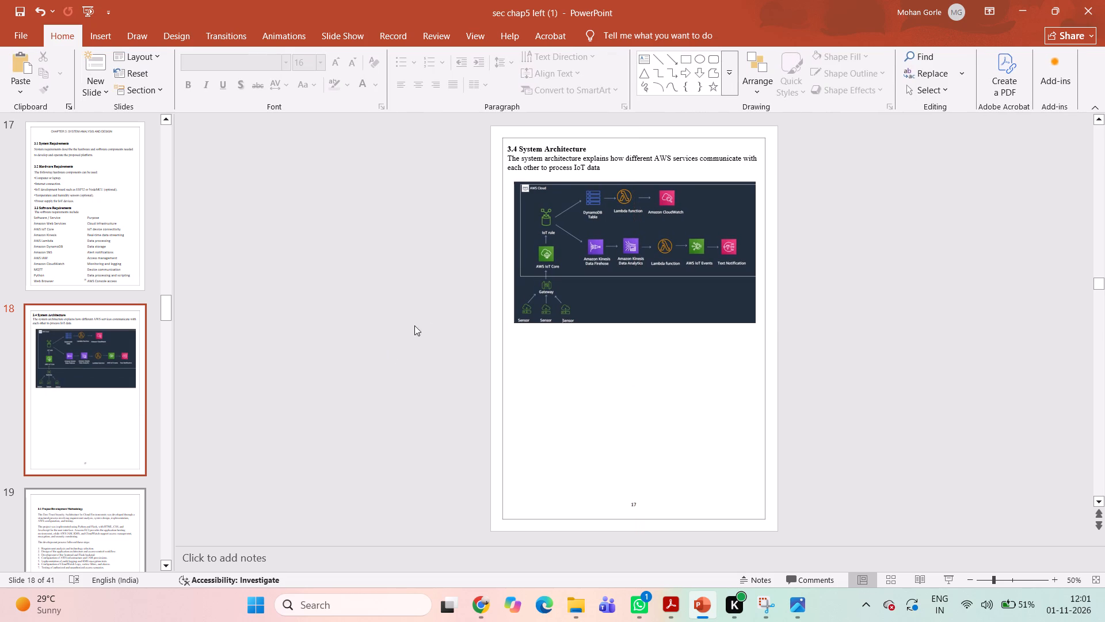
Switch to ChatGPT, close the enlarged image, and copy the text from Architecture Workflow through the end of the 3.6 Use Case Diagram list.
key(alt+Tab)
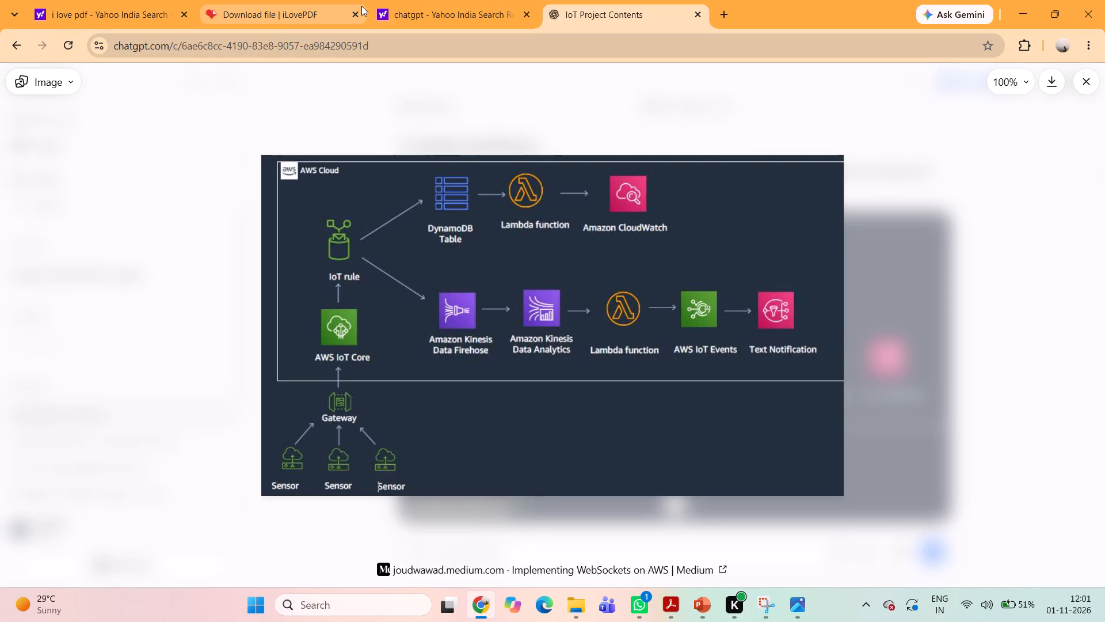
click(148, 185)
scroll(597, 335, down, 1)
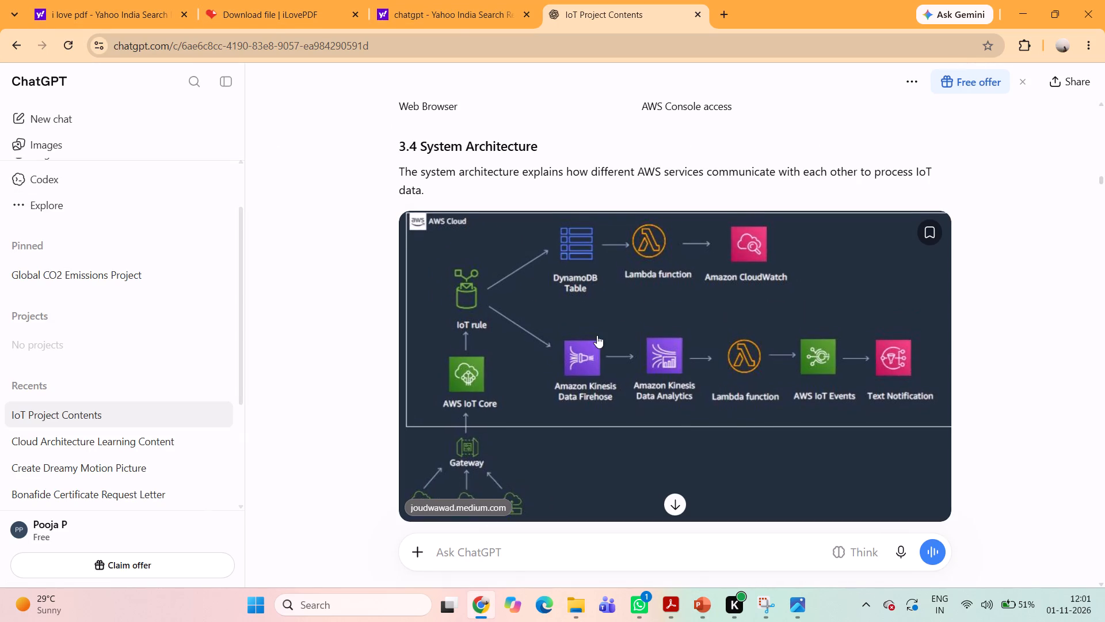
scroll(597, 335, down, 4)
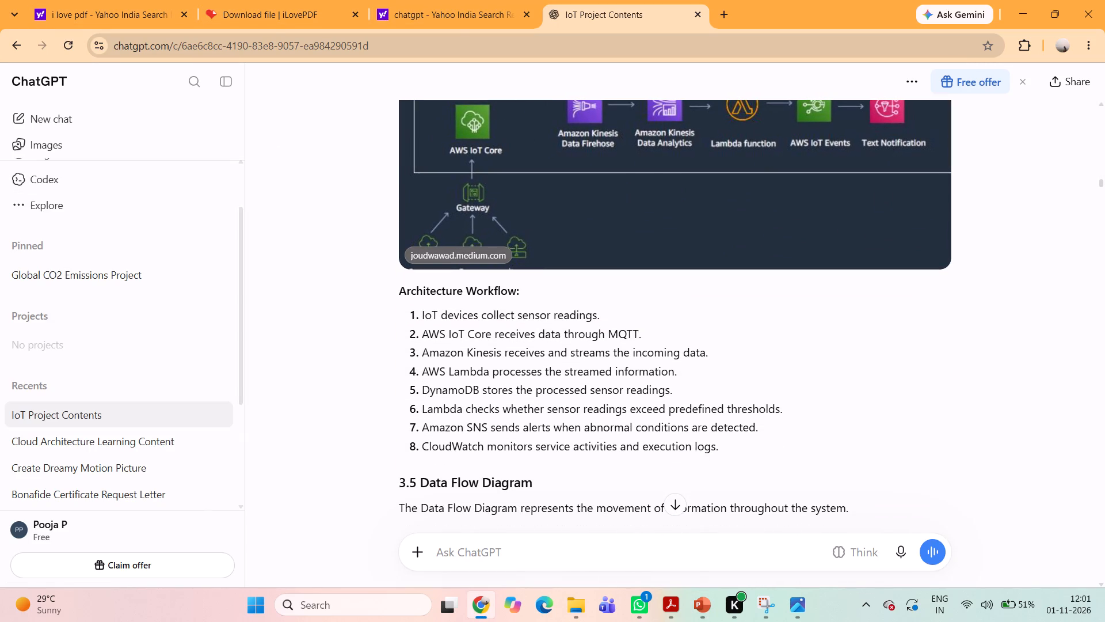
drag(399, 289, 780, 563)
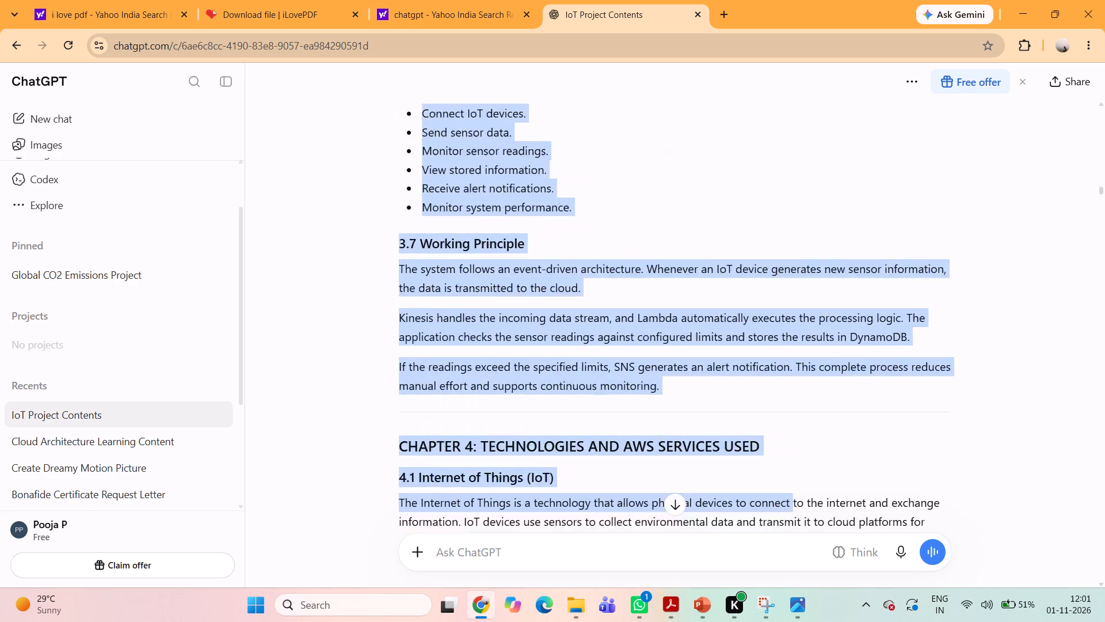
drag(780, 563, 232, 141)
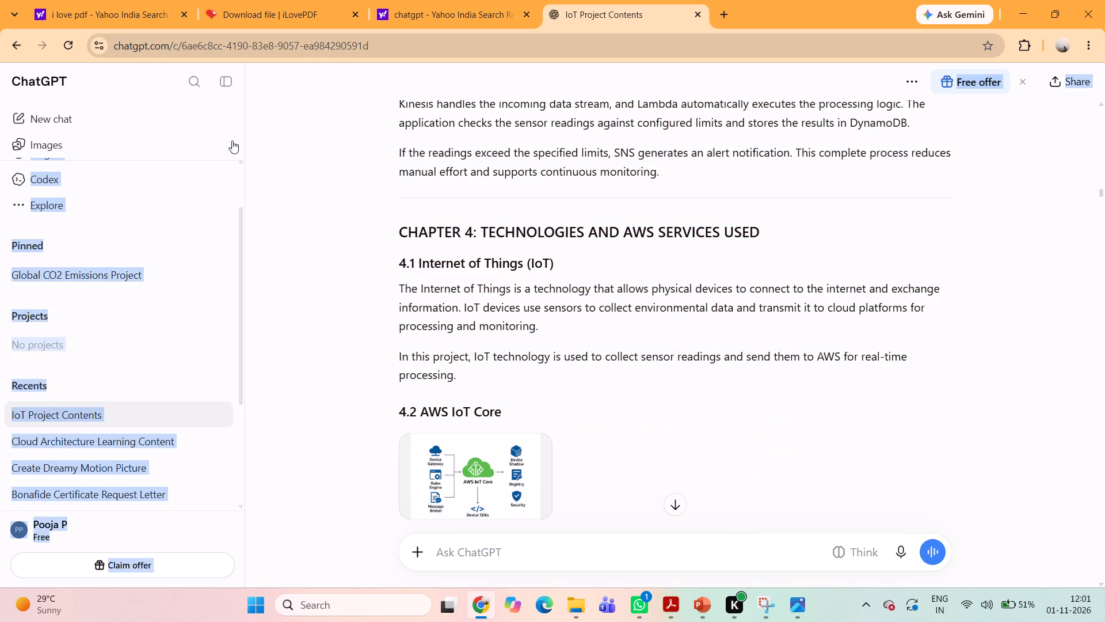
drag(232, 141, 494, 344)
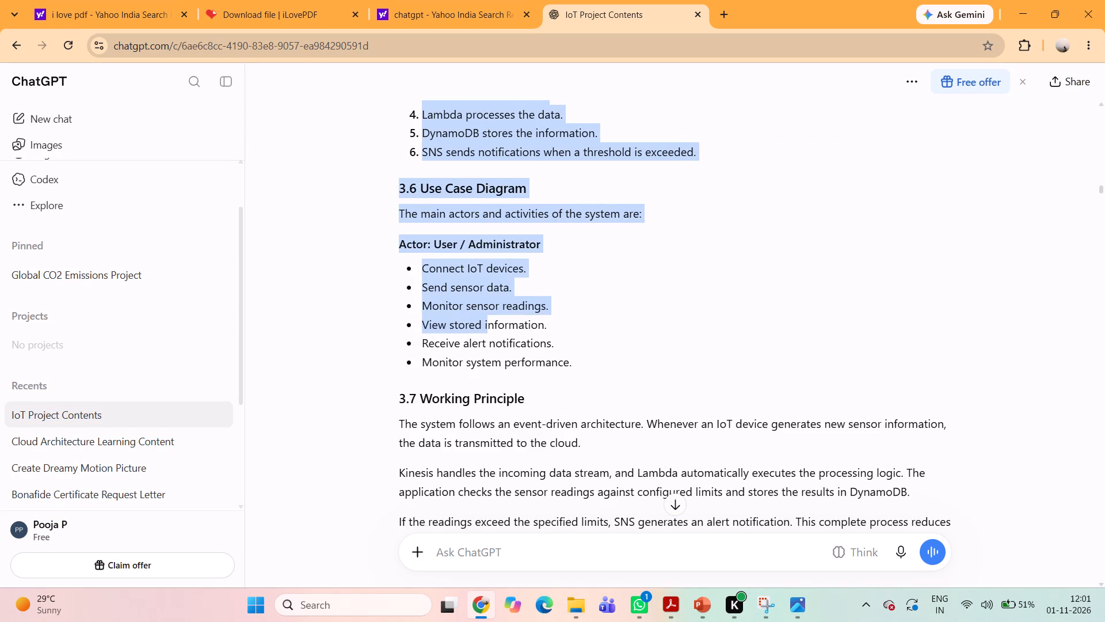
drag(494, 344, 580, 362)
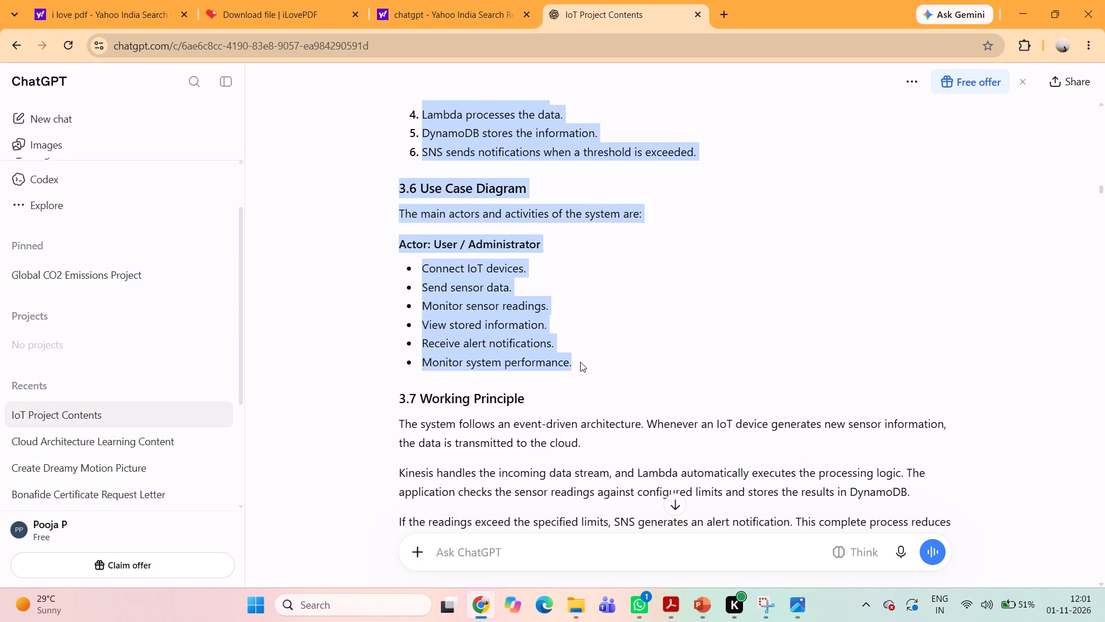
key(ctrl+c)
Switch to PowerPoint and paste the copied Architecture Workflow, 3.5 and 3.6 text onto slide 18.
key(alt+Tab)
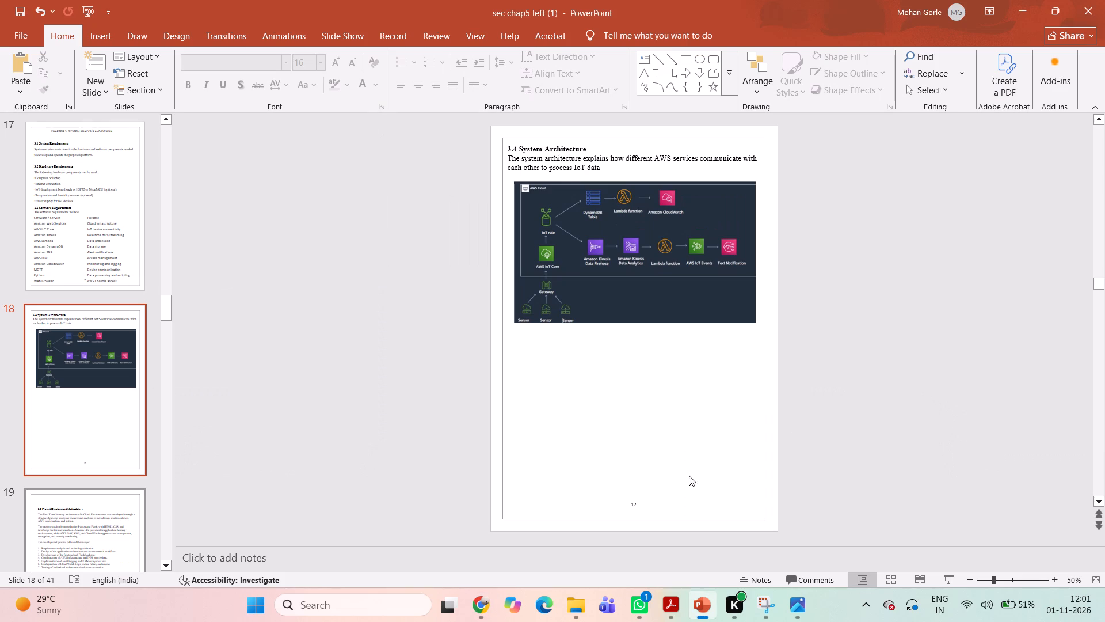
click(596, 400)
key(ctrl+v)
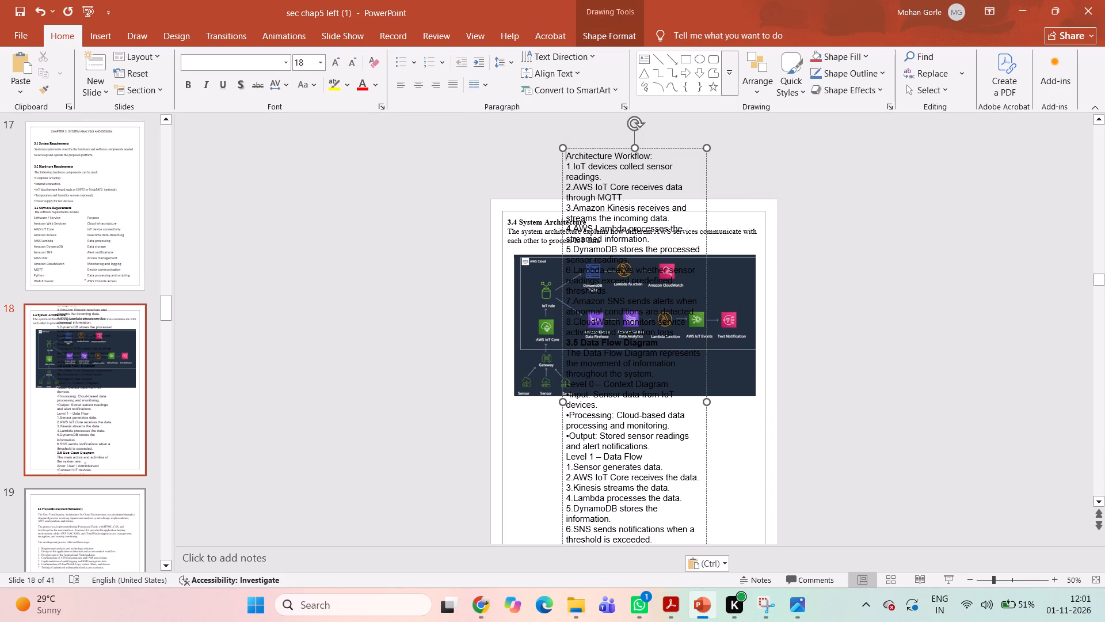
Widen the pasted text box on both sides so it spans the full width of the page border.
scroll(372, 451, down, 1)
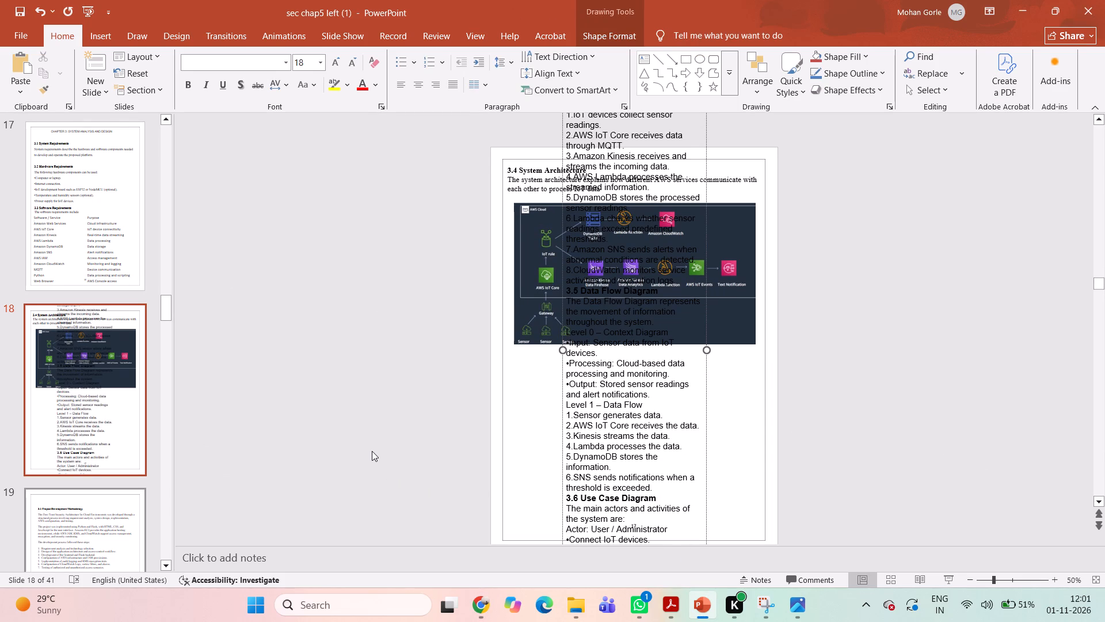
scroll(372, 451, down, 1)
drag(564, 350, 508, 344)
drag(706, 313, 732, 315)
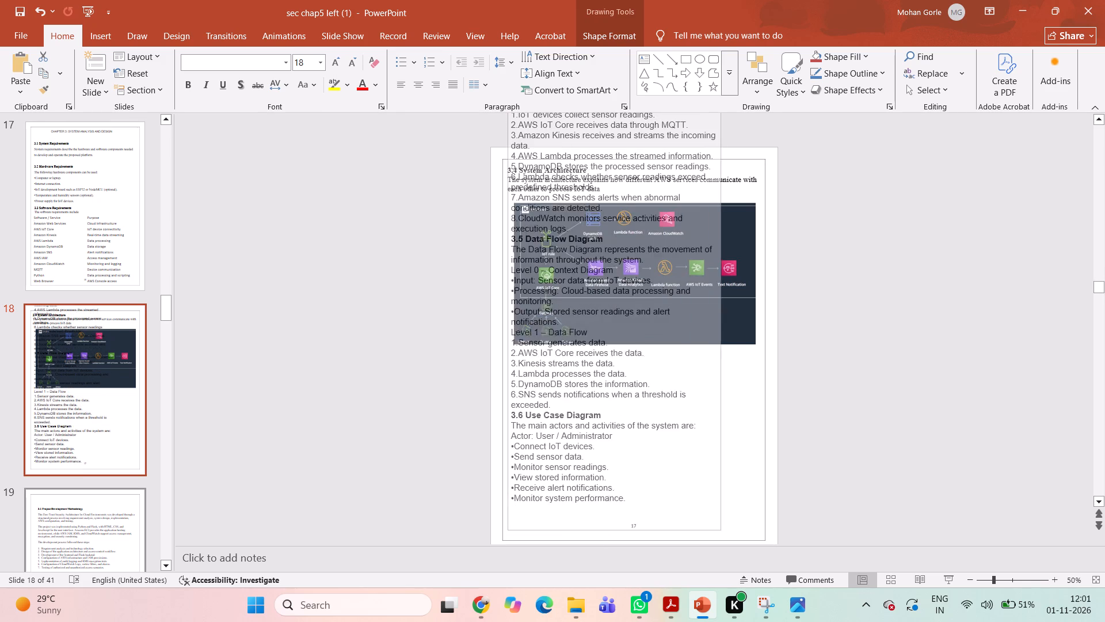
drag(732, 315, 764, 324)
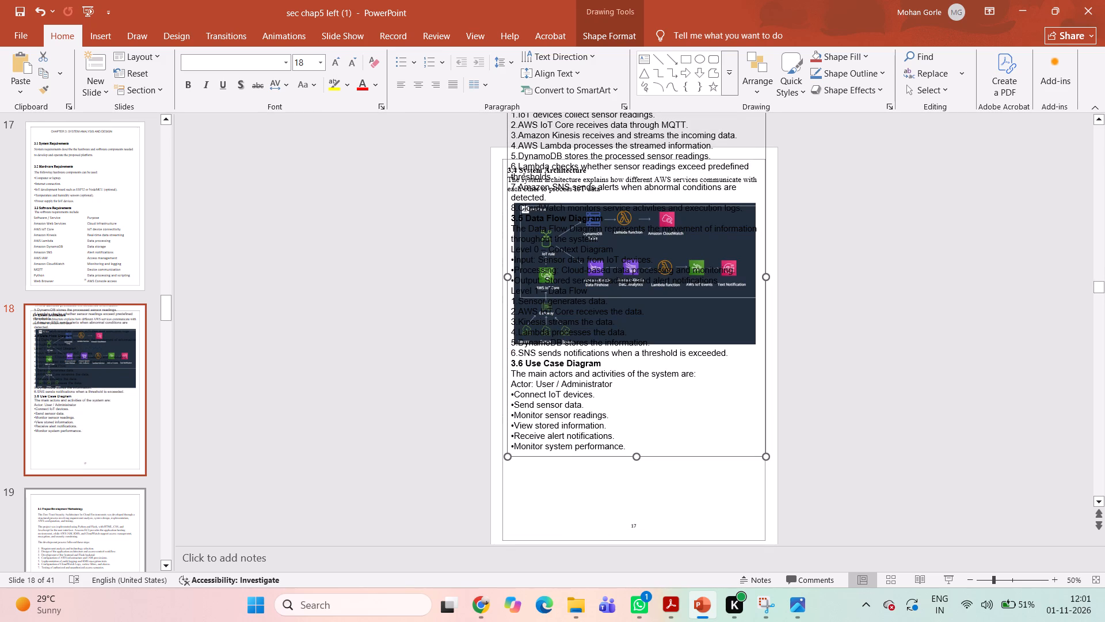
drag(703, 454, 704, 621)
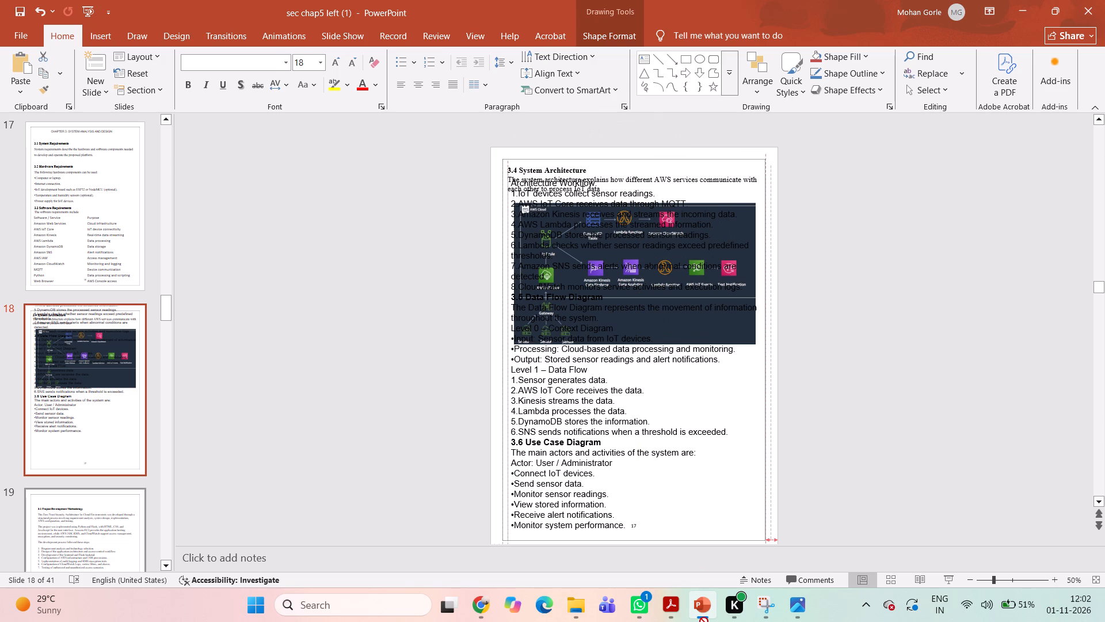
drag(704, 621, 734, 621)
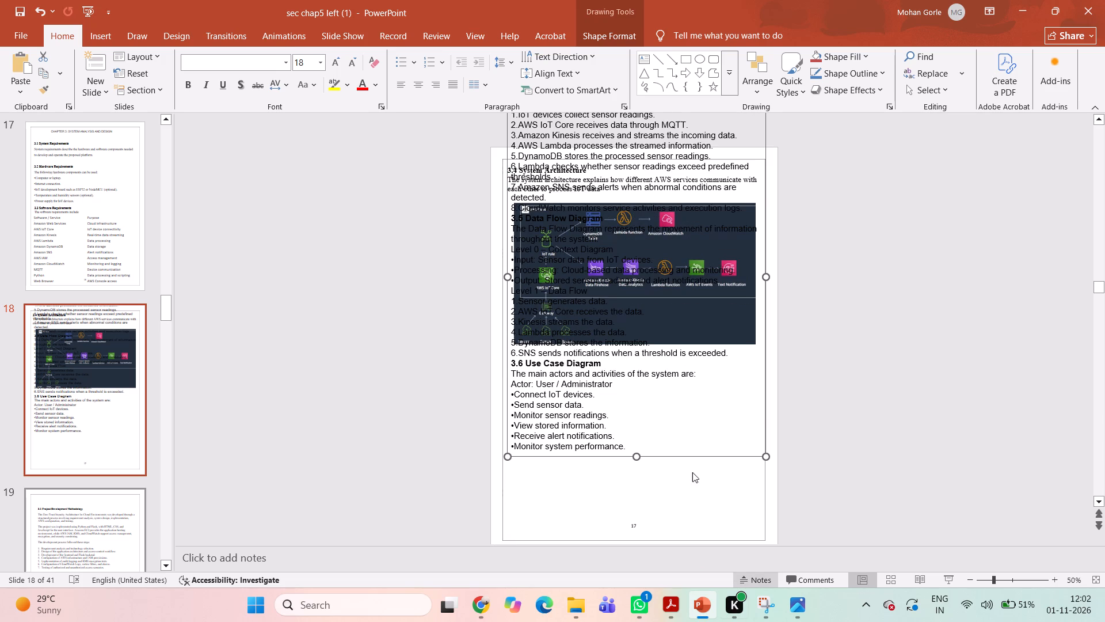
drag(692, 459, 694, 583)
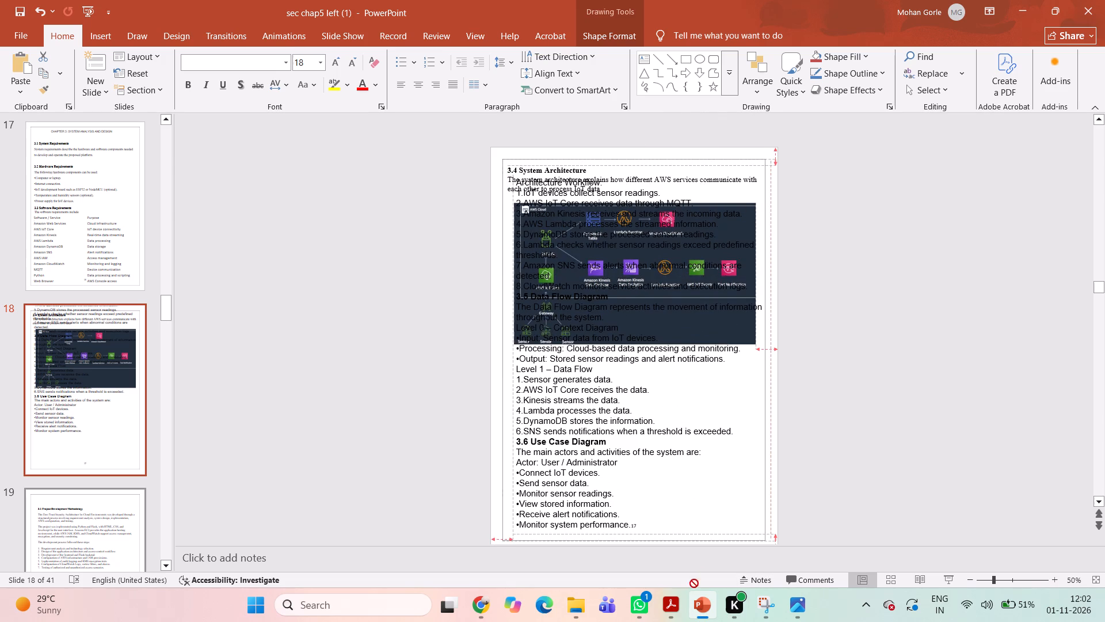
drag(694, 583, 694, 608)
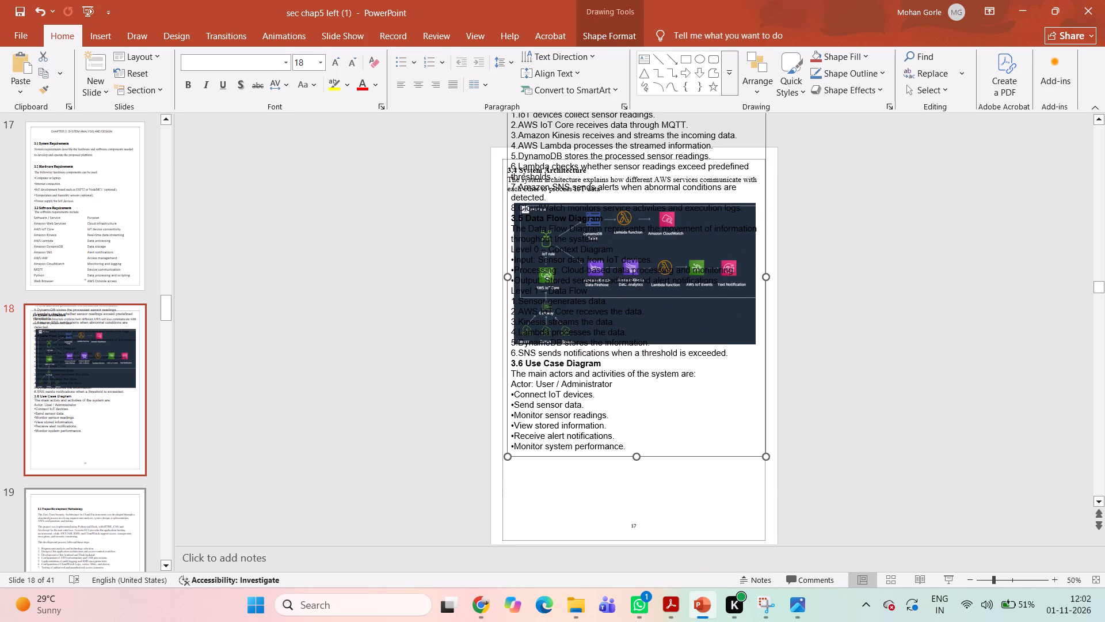
Move the text box directly below the AWS architecture diagram, aligned with the page border.
drag(766, 151, 781, 385)
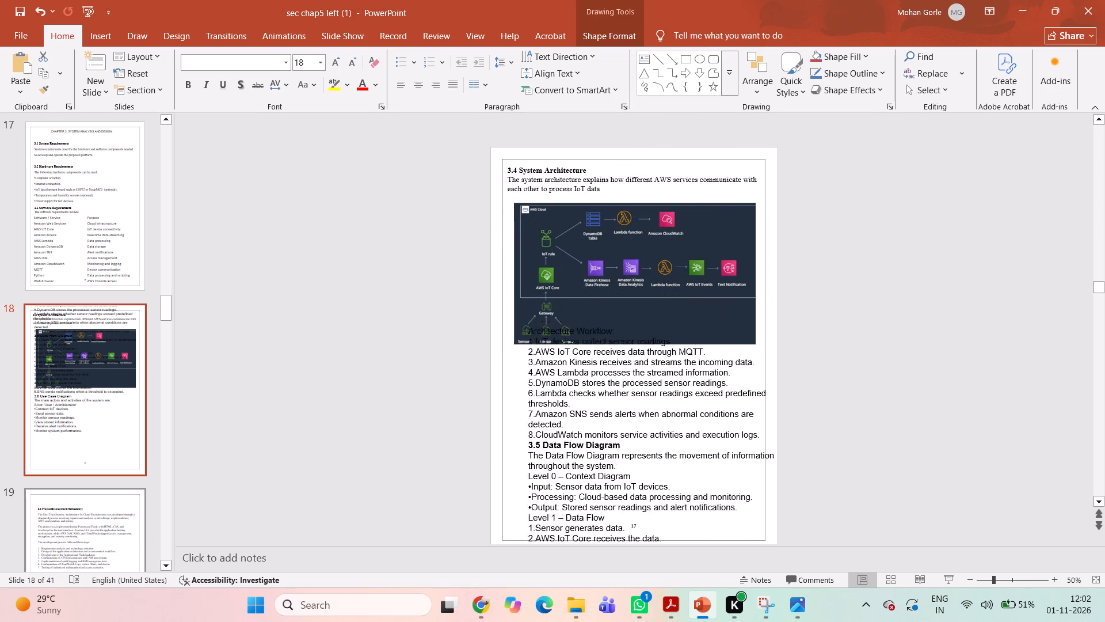
drag(781, 385, 765, 405)
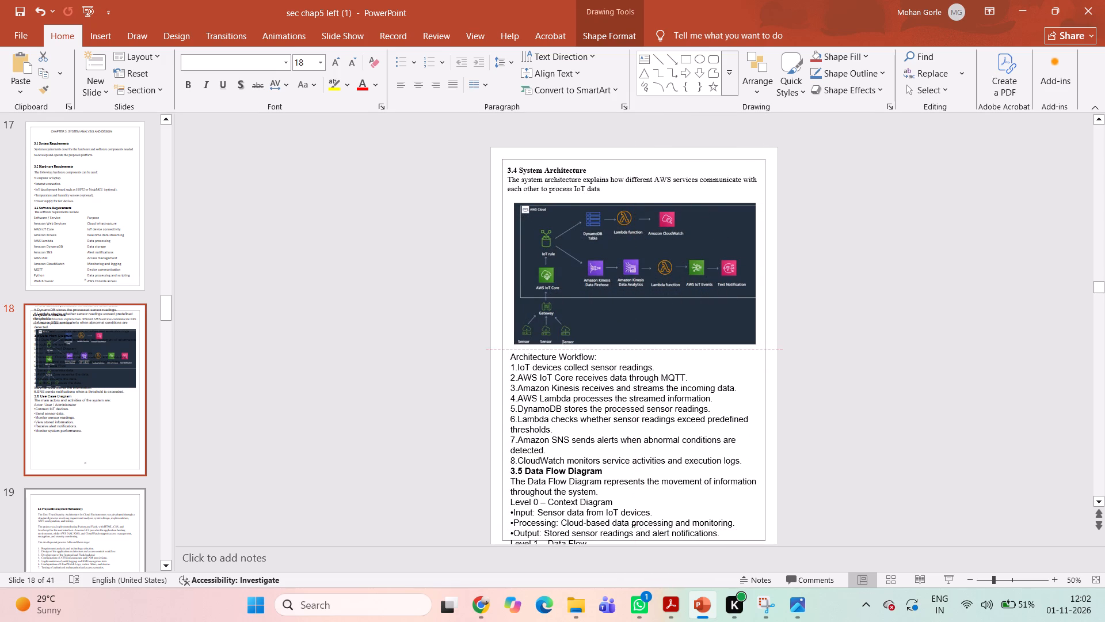
drag(765, 405, 765, 405)
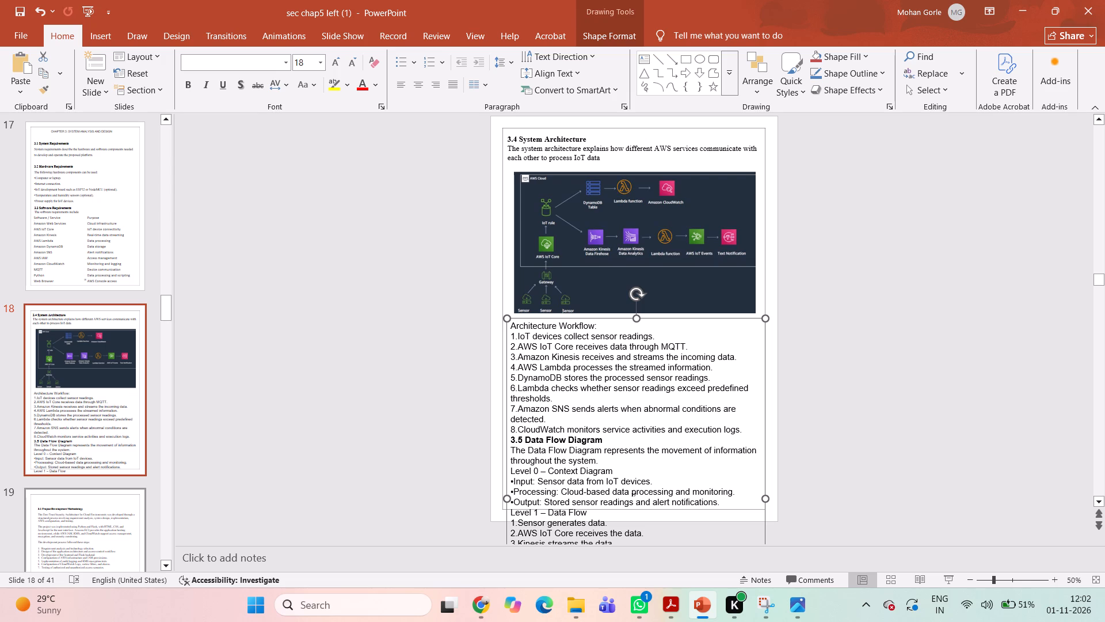
Copy the 3.5 Data Flow Diagram and 3.6 Use Case Diagram text and delete it from slide 18's text box.
drag(512, 439, 651, 619)
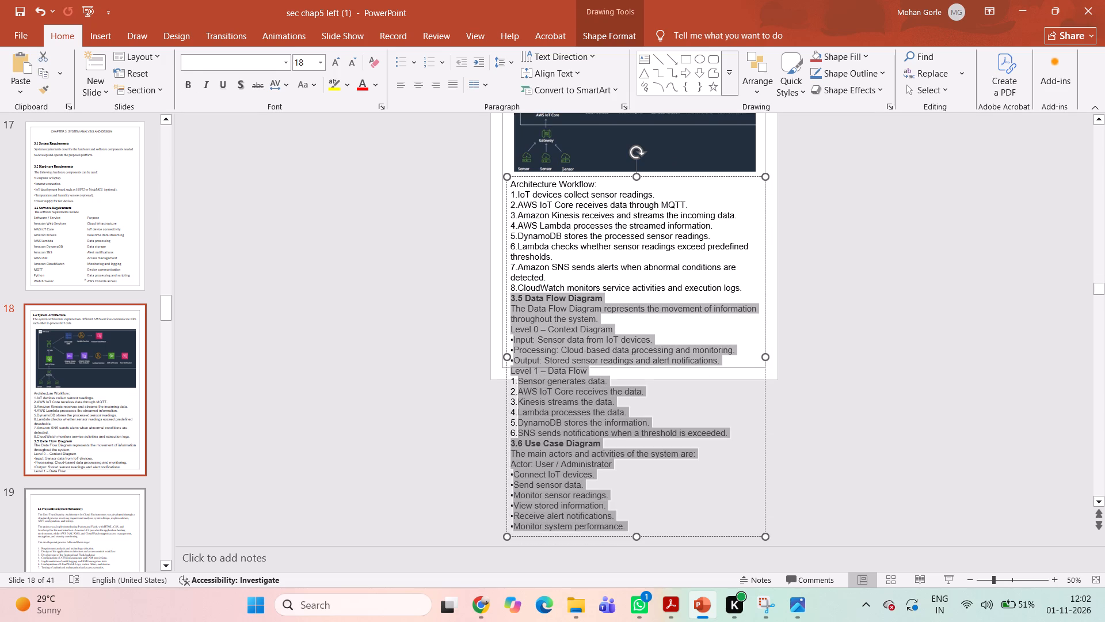
drag(651, 619, 649, 621)
key(ctrl+c)
key(BackSpace)
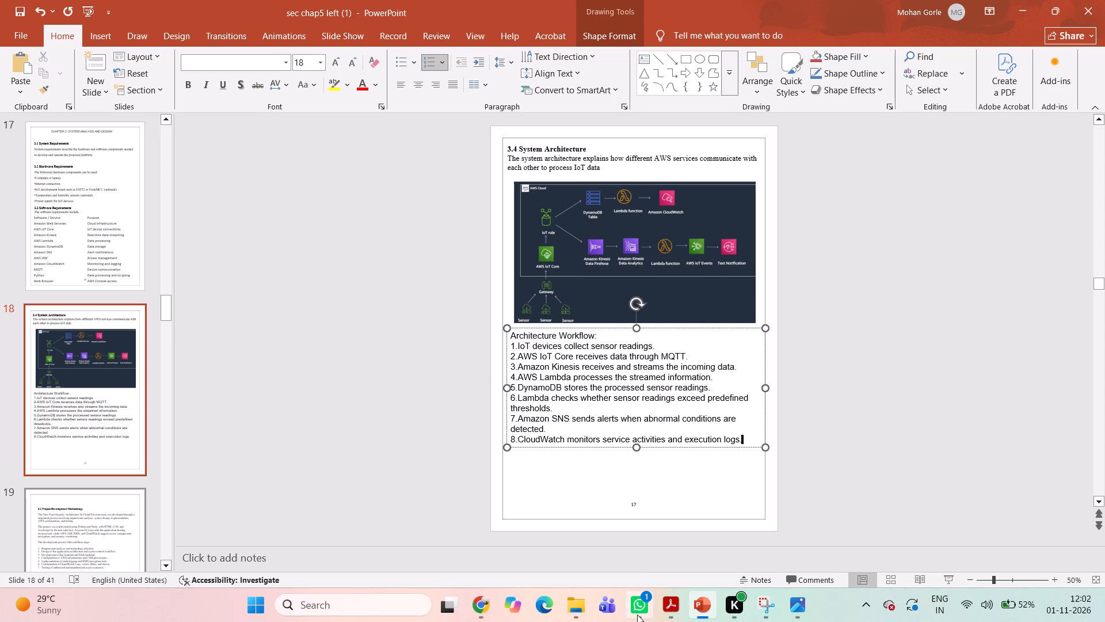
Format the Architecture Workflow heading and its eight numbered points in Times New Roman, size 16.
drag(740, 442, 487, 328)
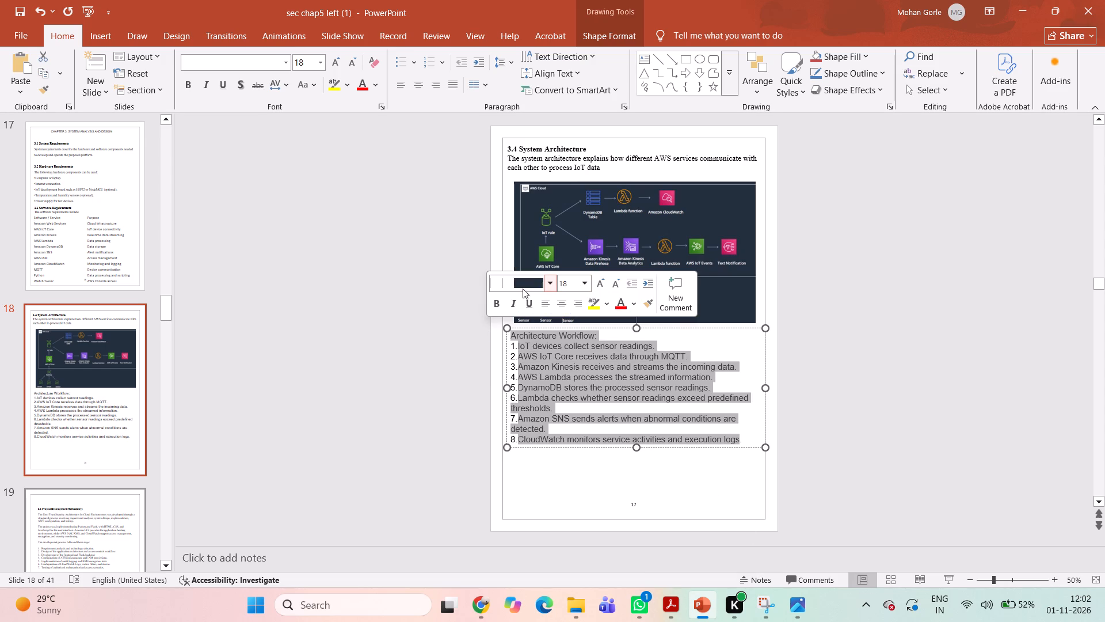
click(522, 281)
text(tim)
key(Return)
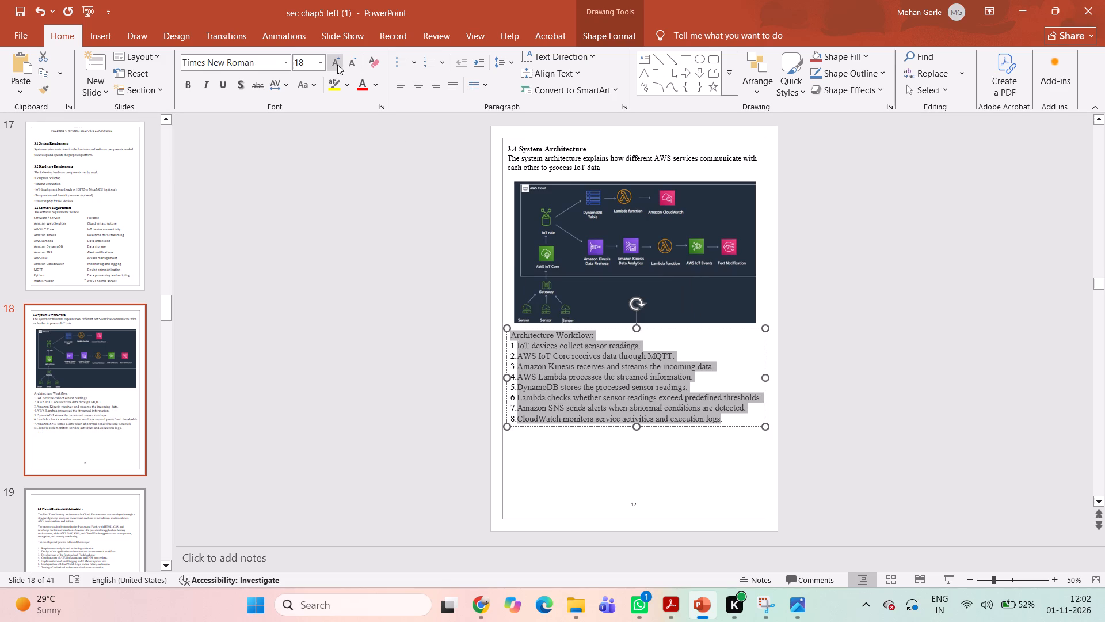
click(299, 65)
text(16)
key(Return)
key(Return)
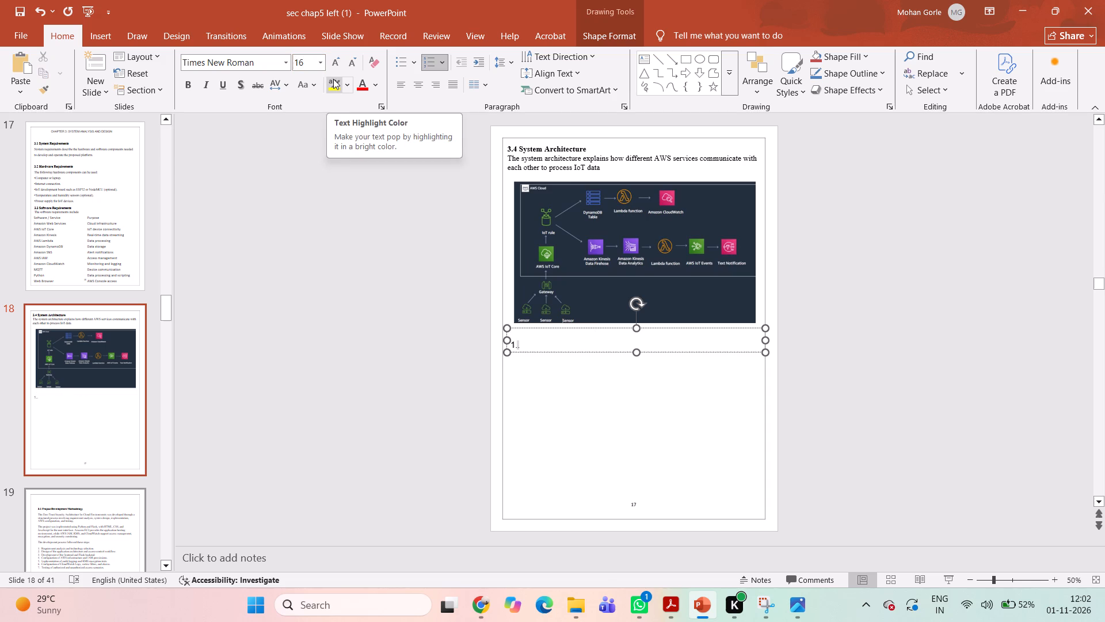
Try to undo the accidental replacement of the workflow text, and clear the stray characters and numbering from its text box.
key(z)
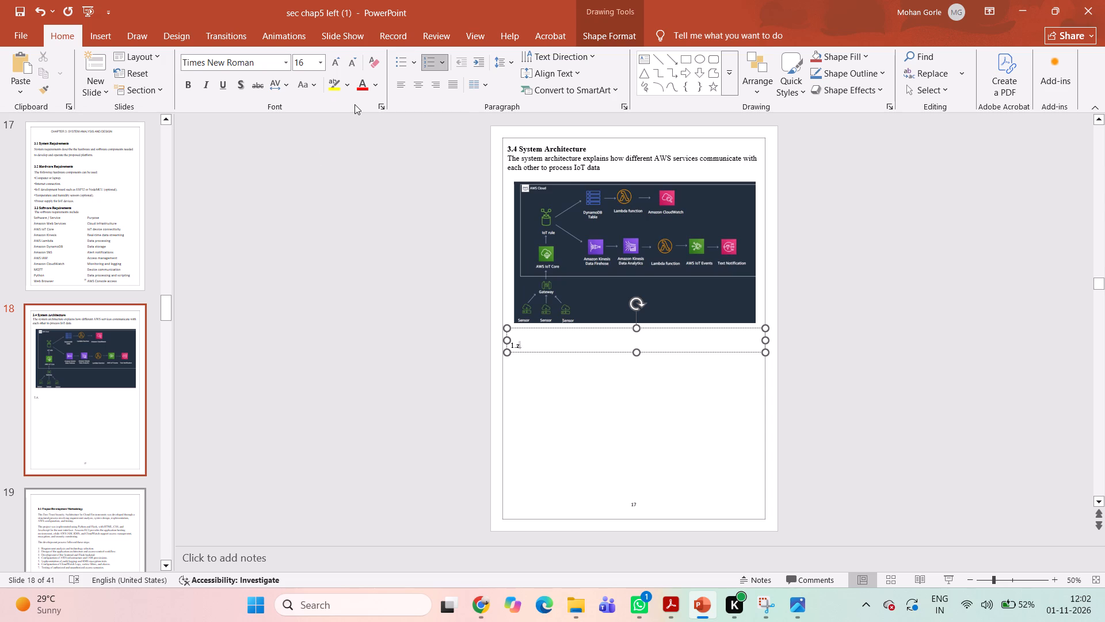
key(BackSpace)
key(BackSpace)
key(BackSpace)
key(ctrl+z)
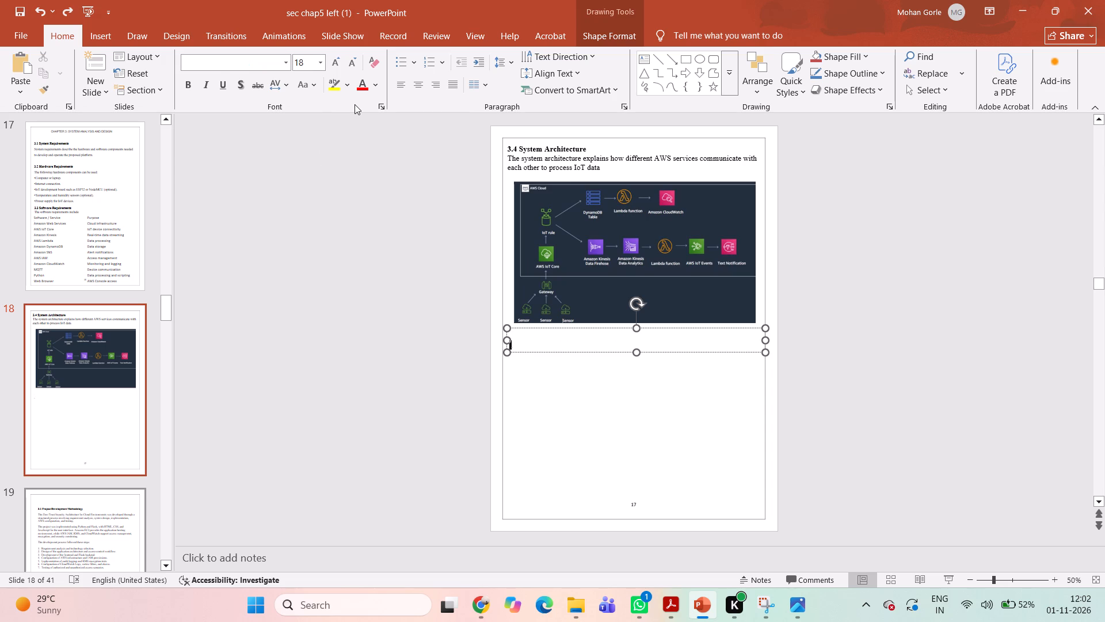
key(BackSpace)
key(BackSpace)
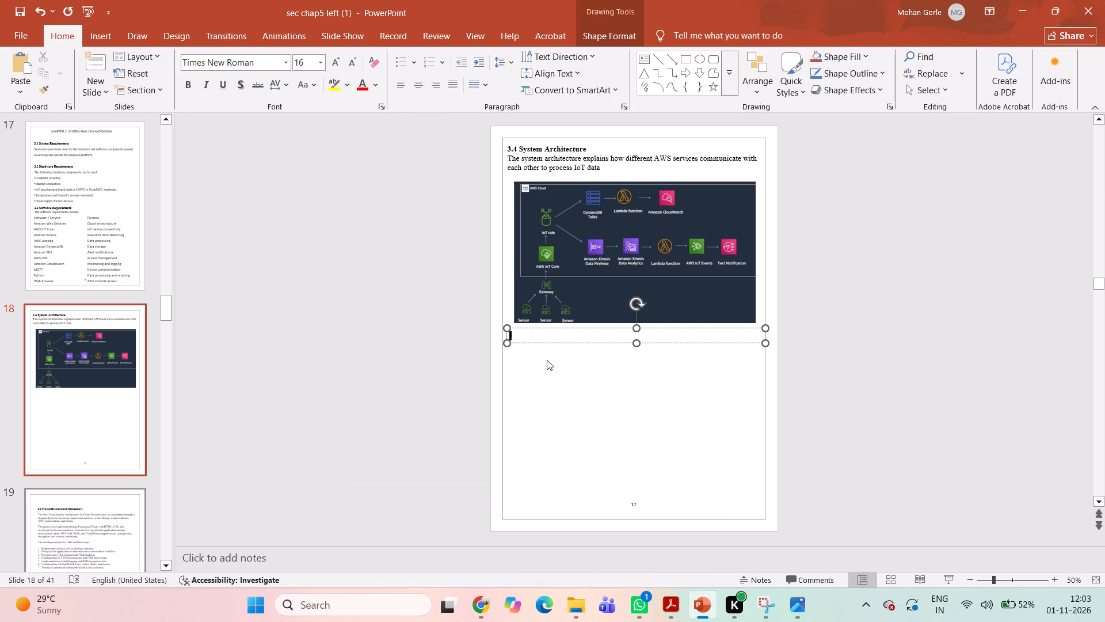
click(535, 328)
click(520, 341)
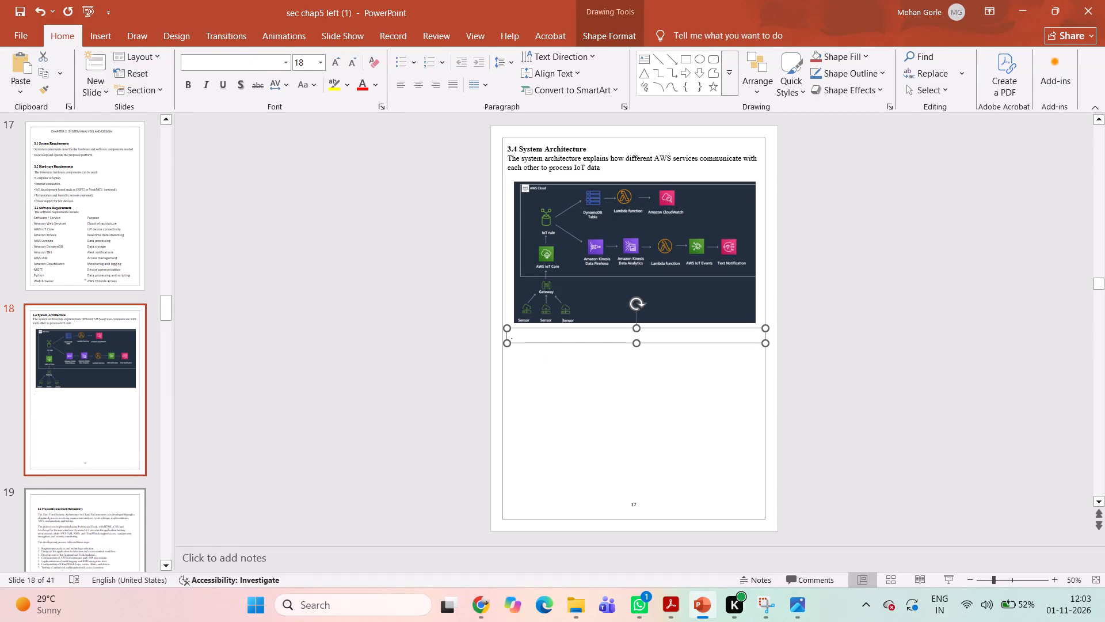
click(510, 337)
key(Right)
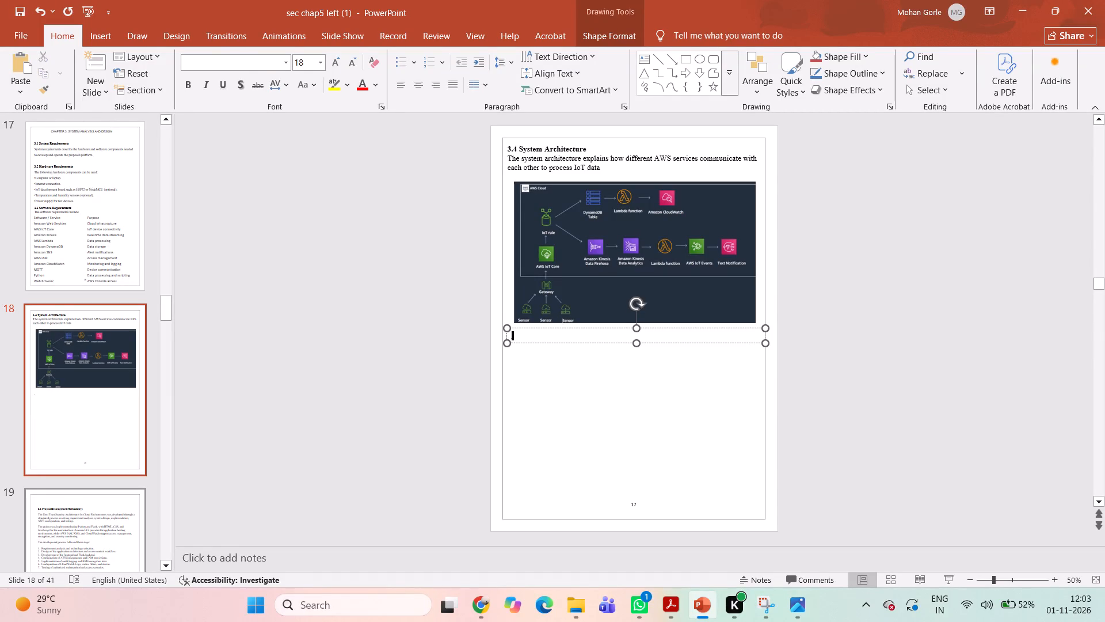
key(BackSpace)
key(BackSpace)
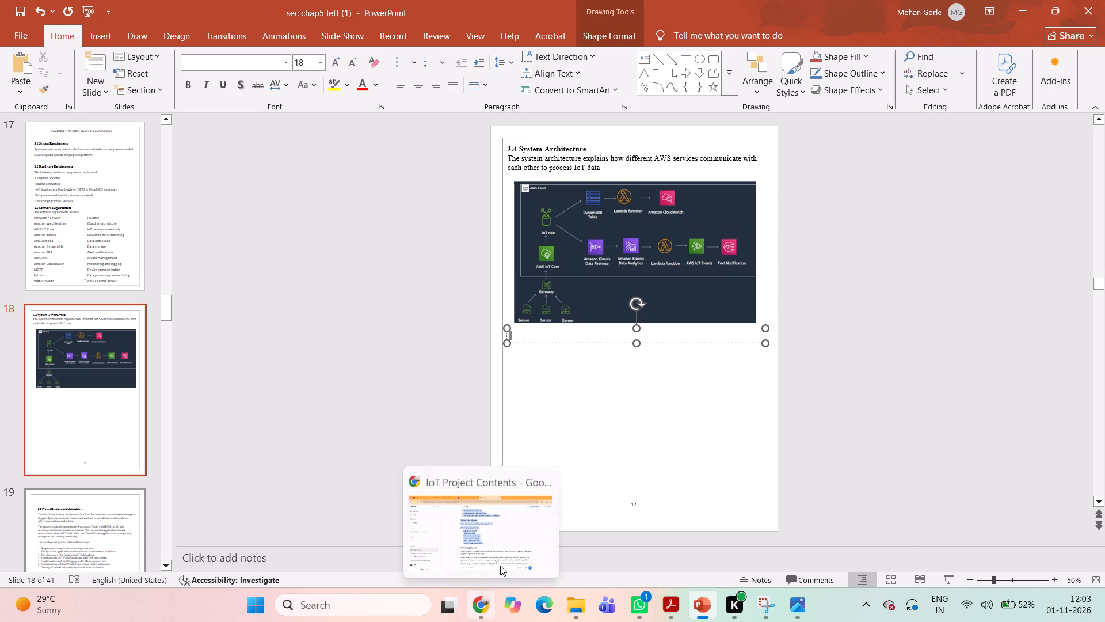
click(509, 539)
scroll(538, 354, up, 3)
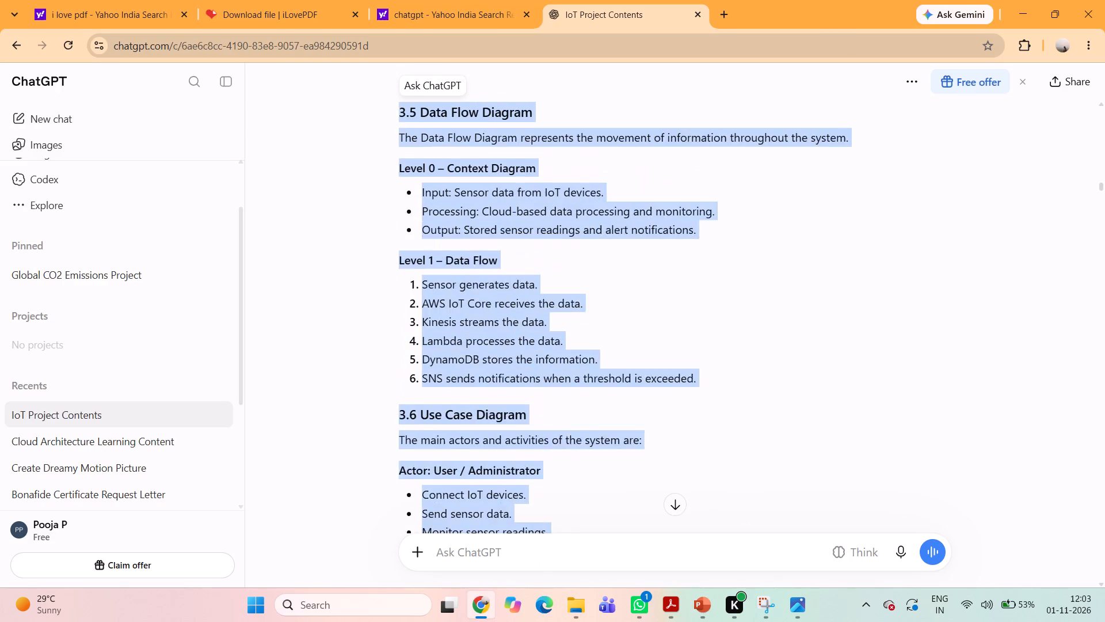
scroll(538, 354, up, 6)
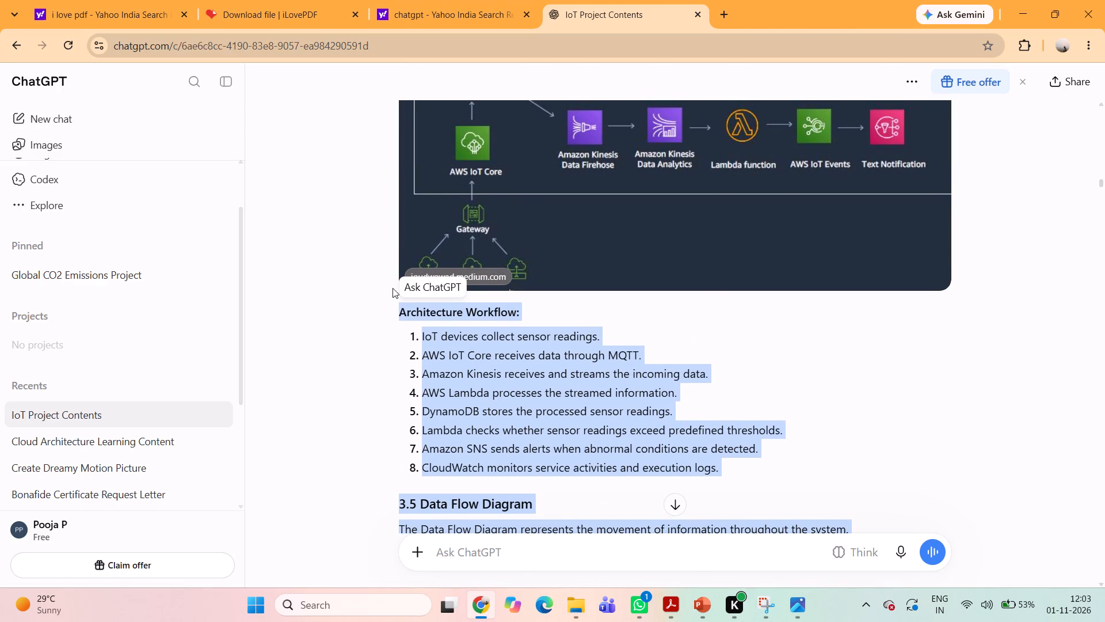
click(400, 319)
right_drag(400, 314, 490, 400)
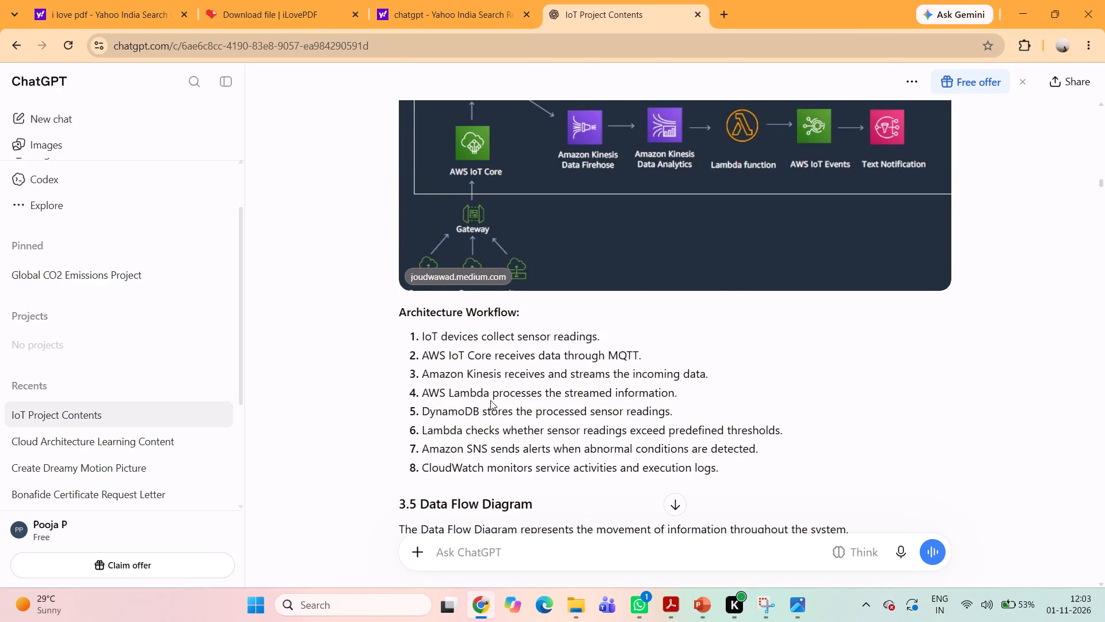
right_drag(490, 400, 480, 438)
click(403, 311)
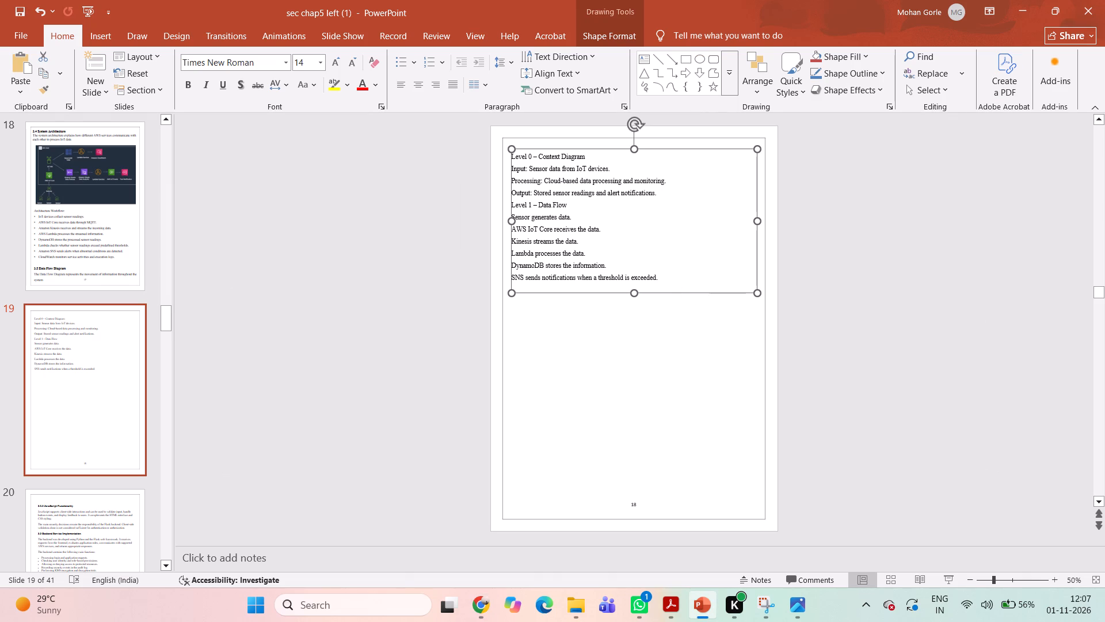
click(664, 272)
key(Return)
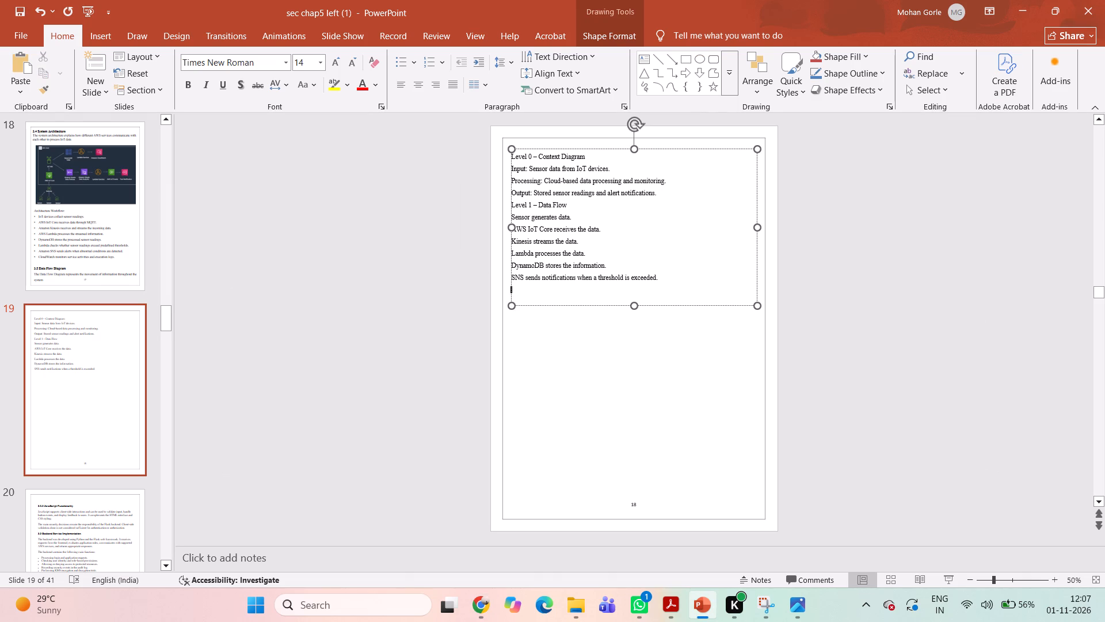
key(Return)
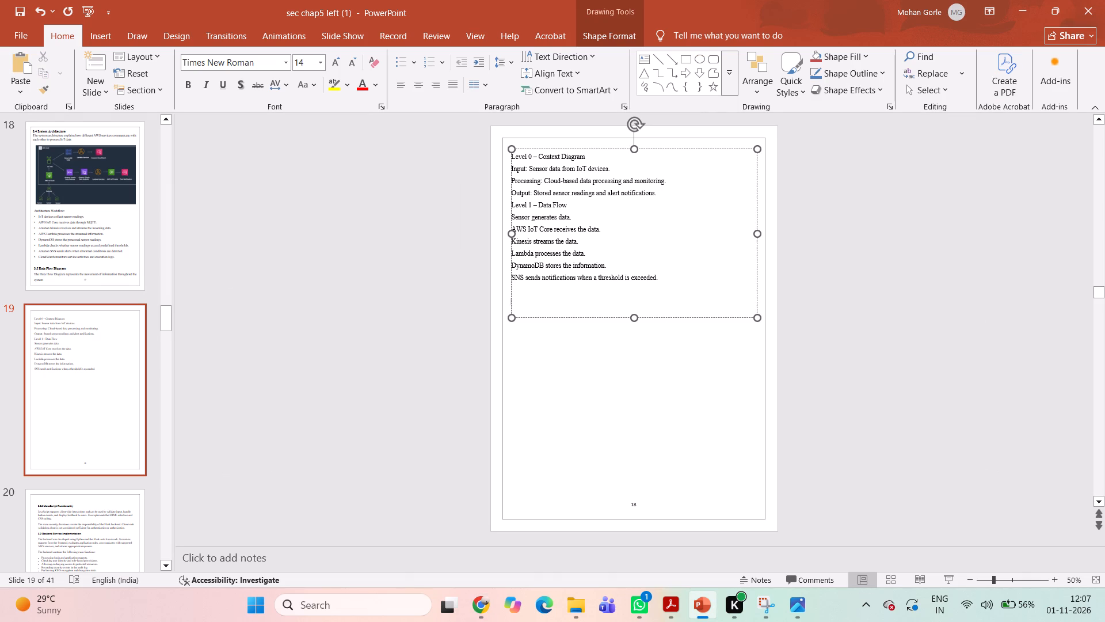
key(ctrl+v)
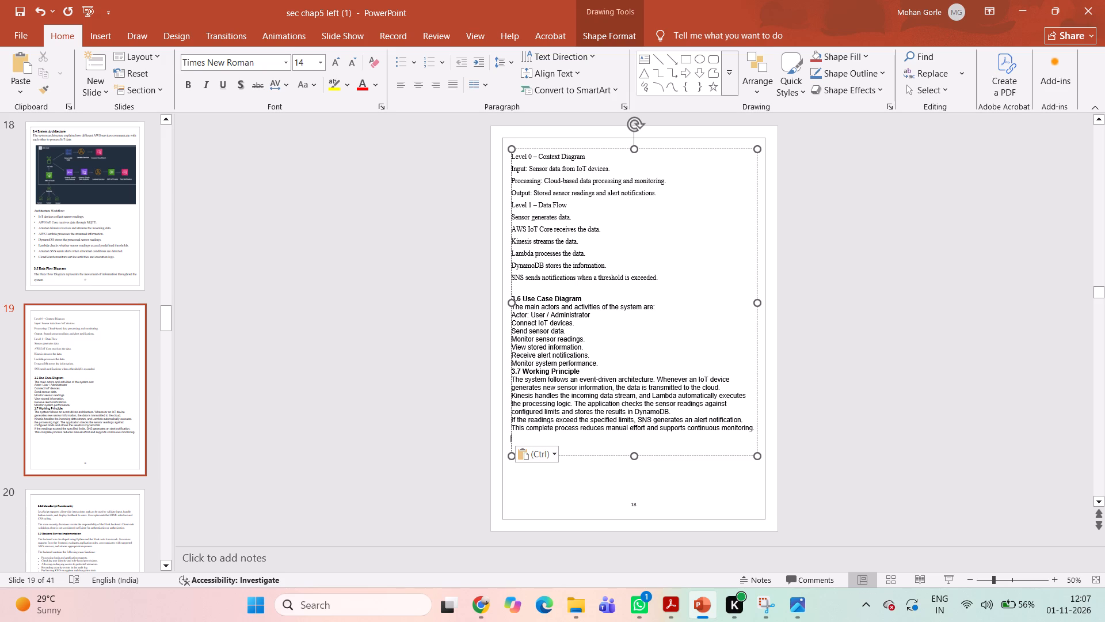
Set the pasted 3.6 and 3.7 text on slide 19 to Times New Roman, size 16.
drag(752, 426, 502, 294)
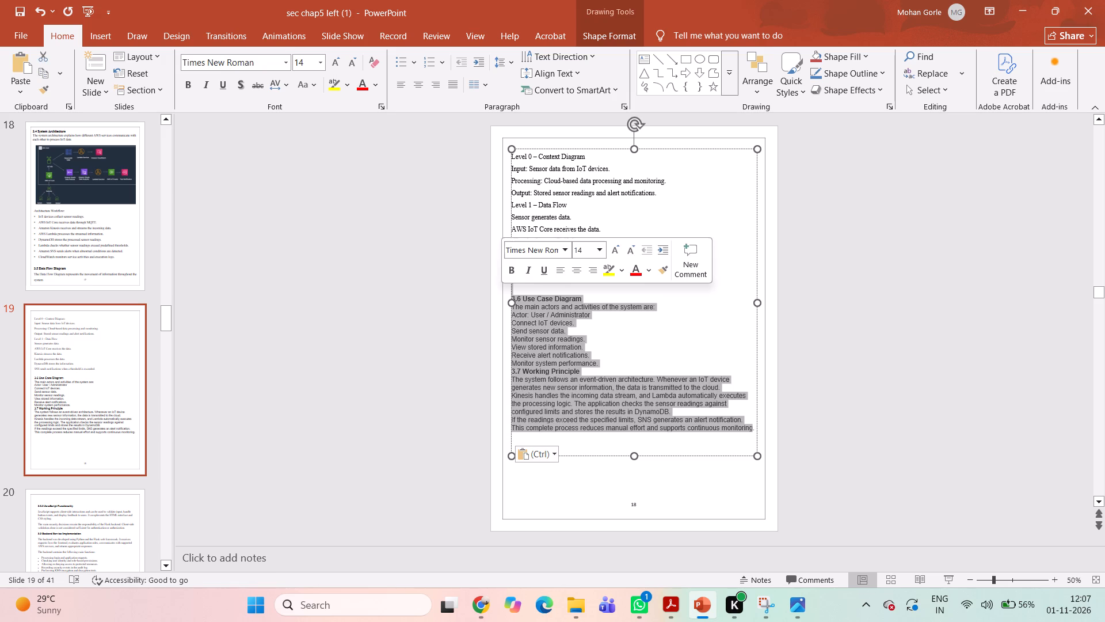
click(548, 252)
key(Return)
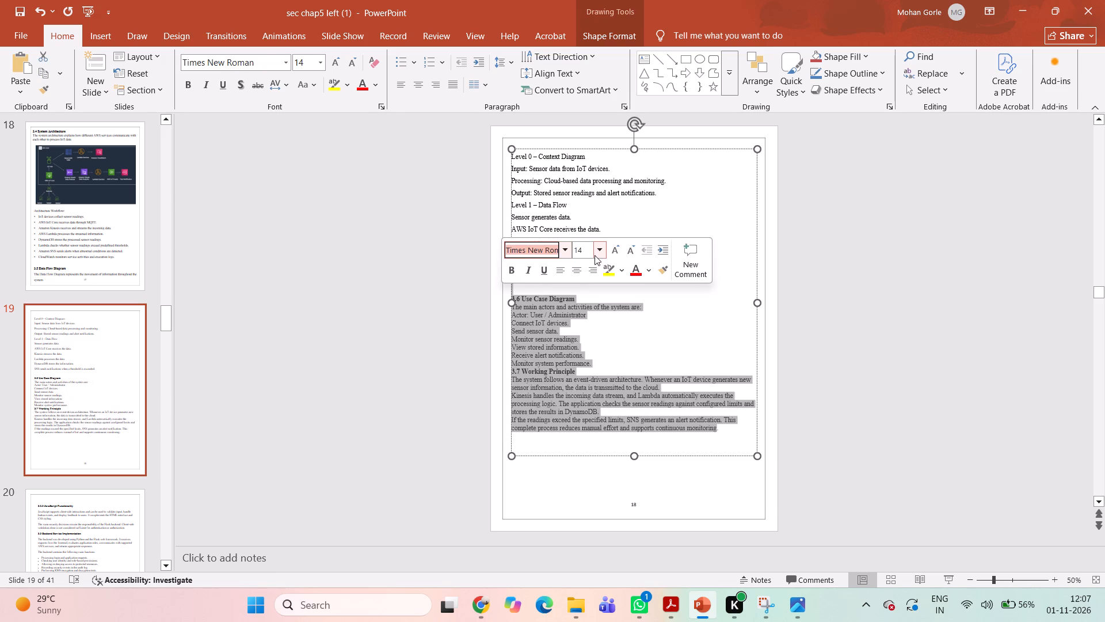
click(585, 252)
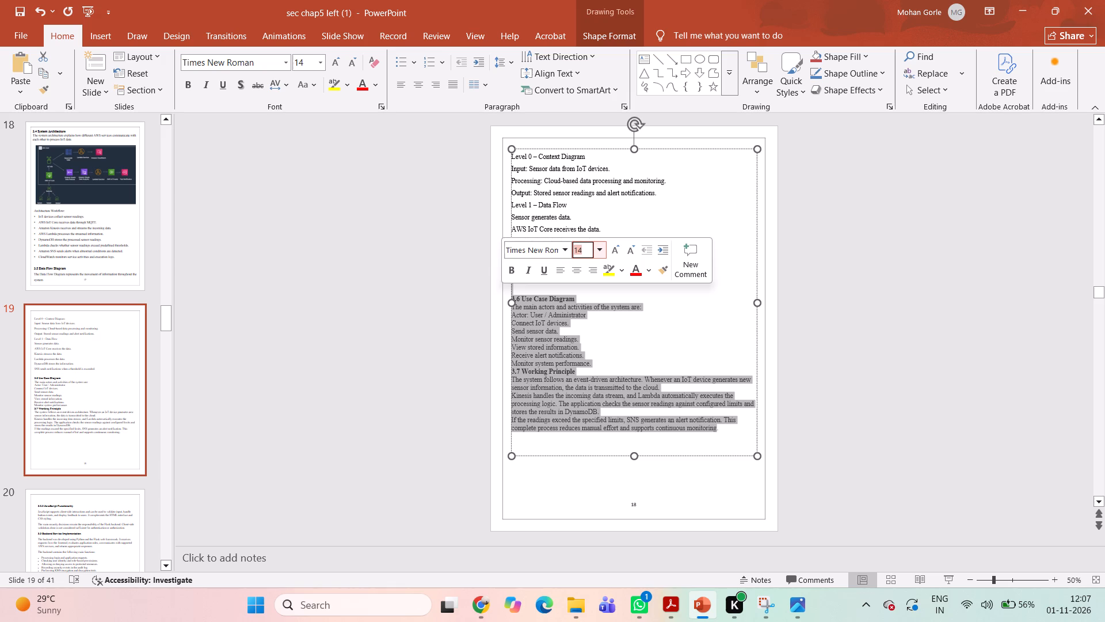
text(16)
key(Return)
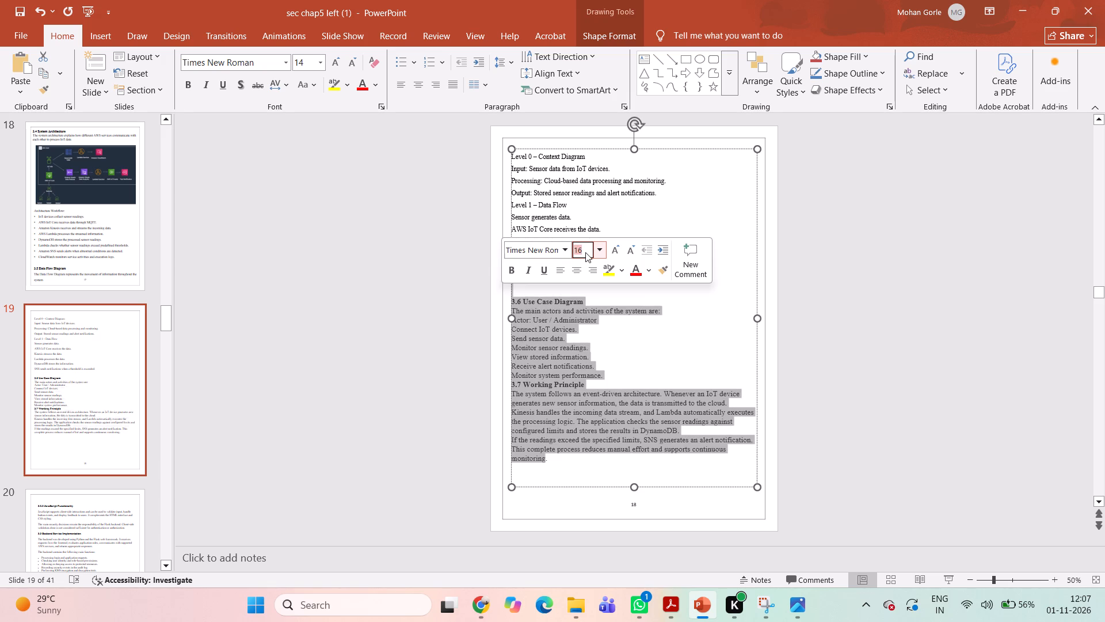
Set the line spacing of the 3.6 and 3.7 text on slide 19 to 1.5.
click(509, 67)
click(524, 103)
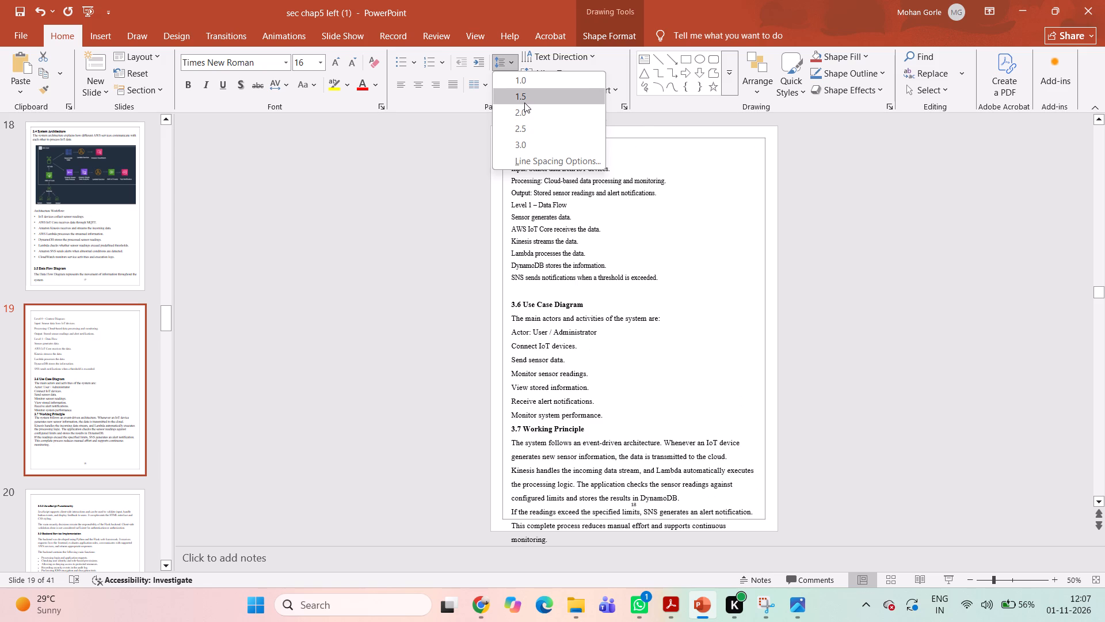
click(562, 315)
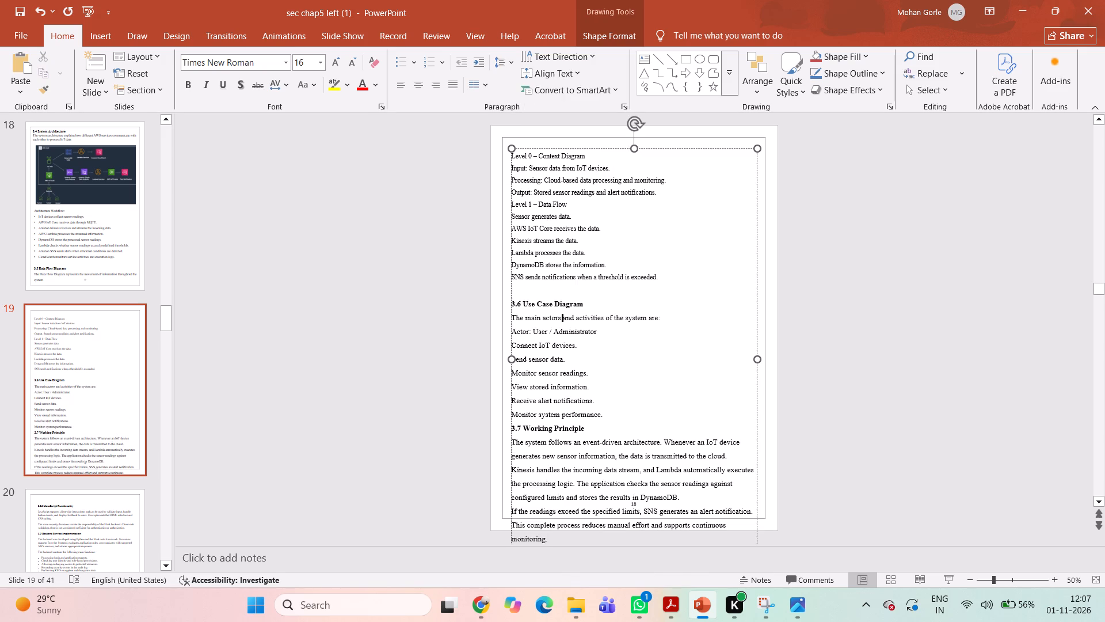
Widen slide 19's text box slightly by extending its left edge toward the page border.
drag(513, 359, 502, 358)
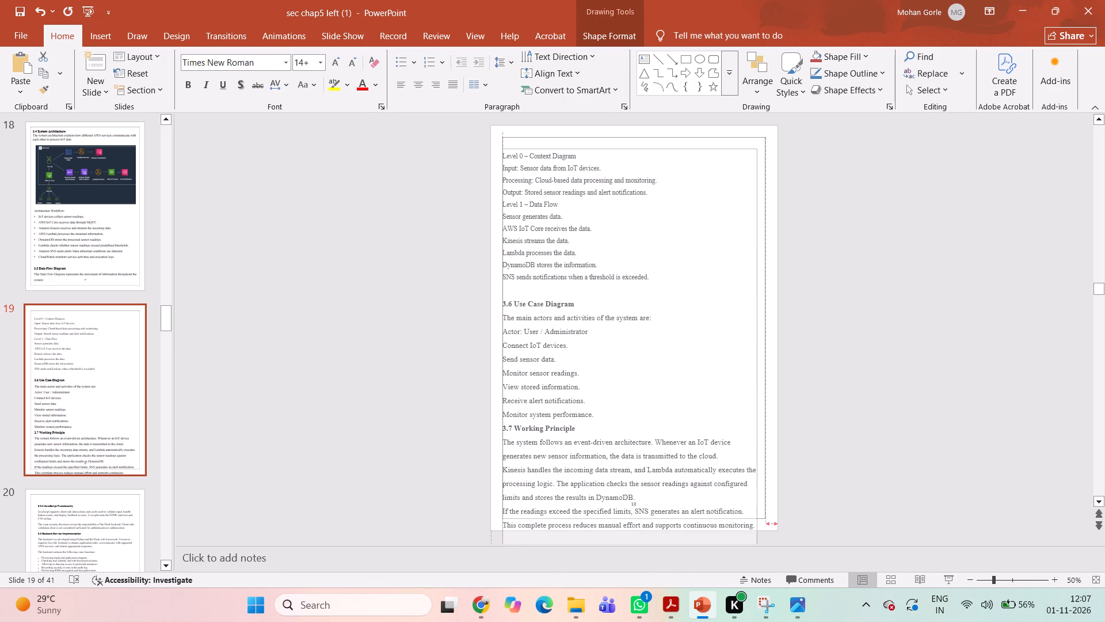
drag(502, 358, 507, 358)
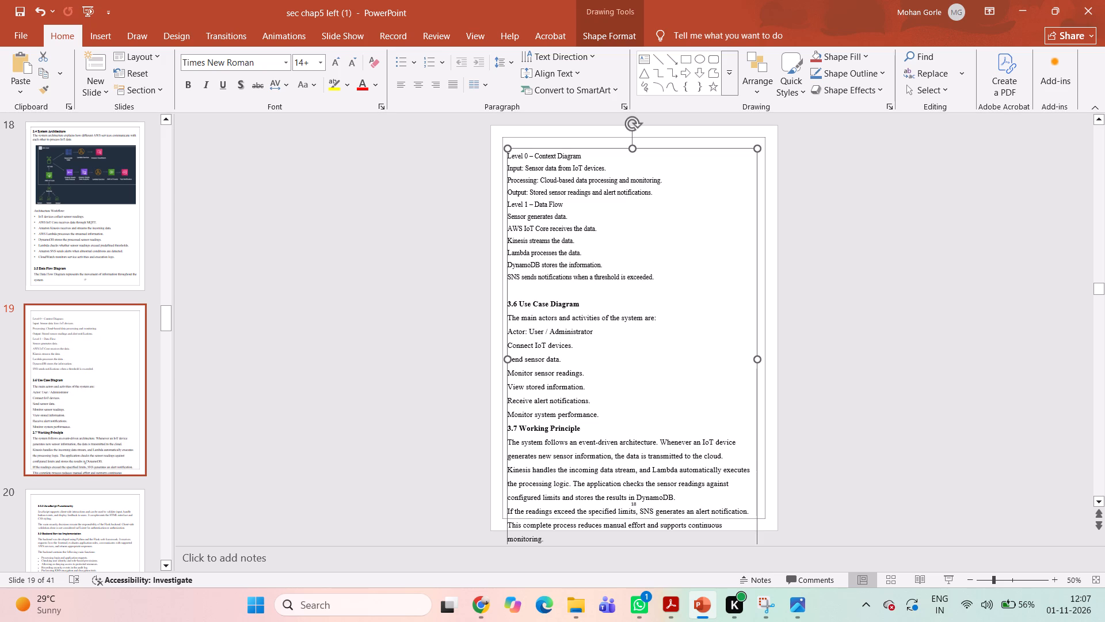
Delete the final 3.7 paragraph, beginning "If the readings exceed the specified limits", from slide 19 along with its leftover empty line.
drag(509, 510, 575, 547)
key(BackSpace)
key(BackSpace)
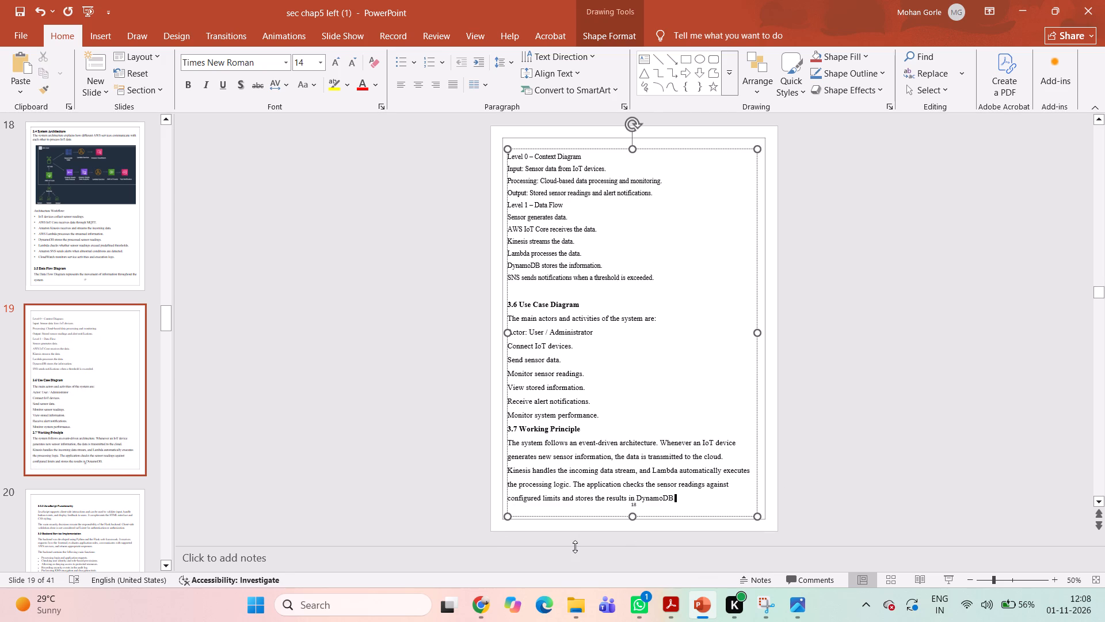
click(862, 449)
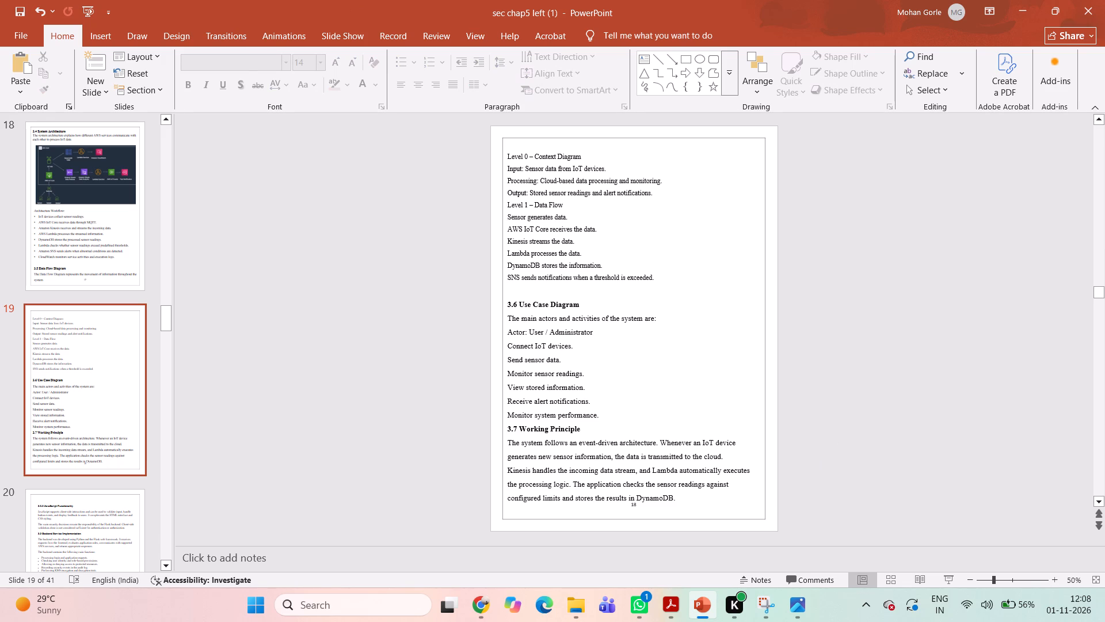
Nudge slide 19's text box up so its top edge sits close to the page's top border.
click(602, 145)
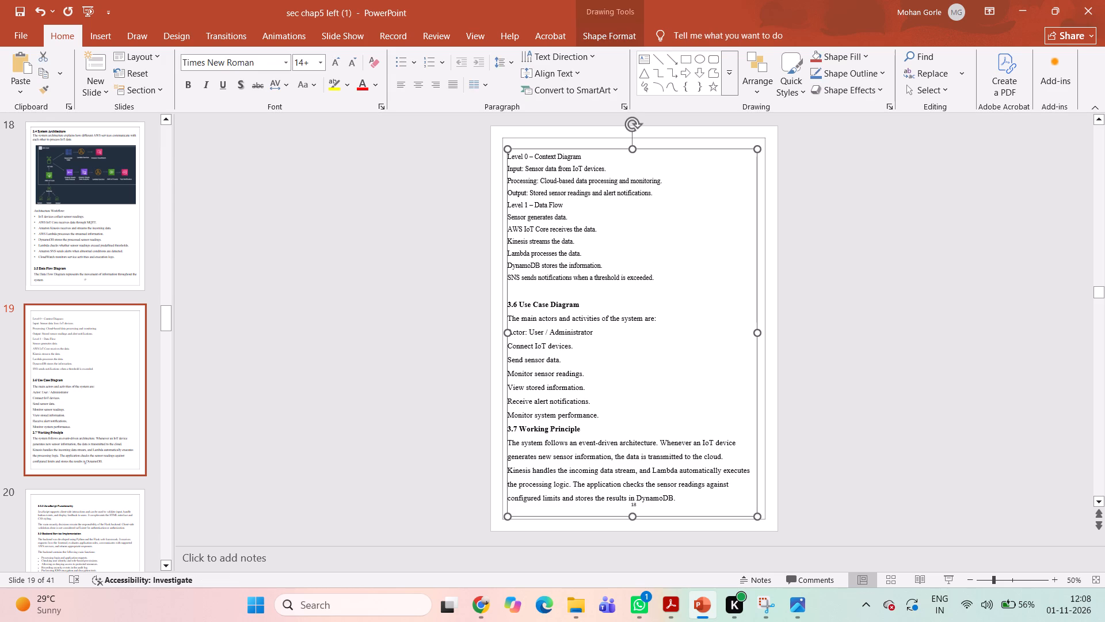
click(607, 148)
key(Up)
key(Up)
key(Up)
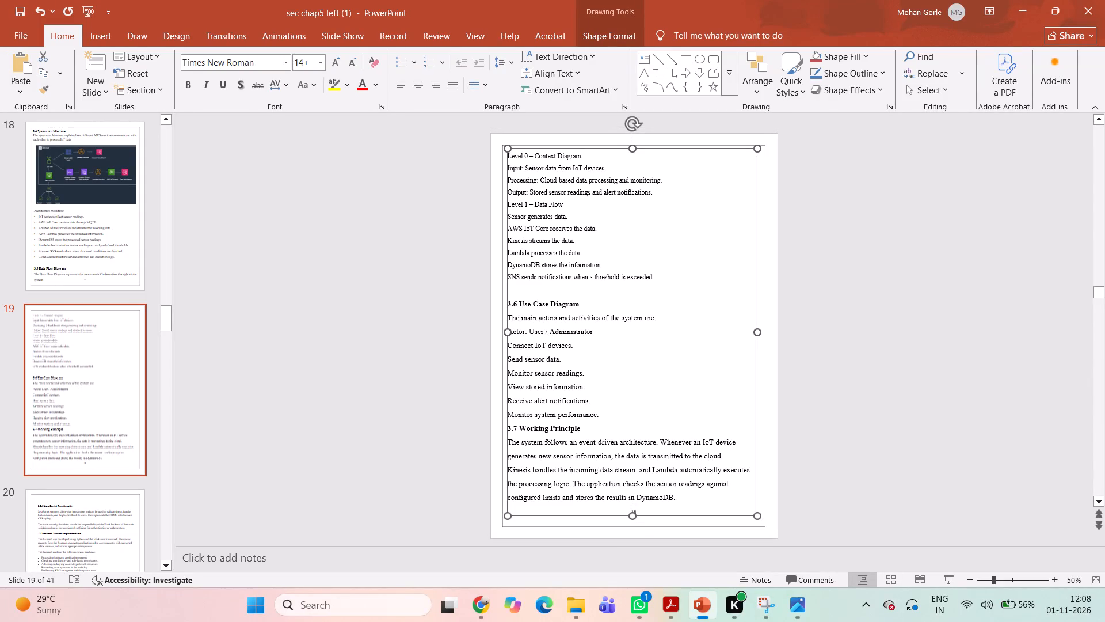
click(446, 214)
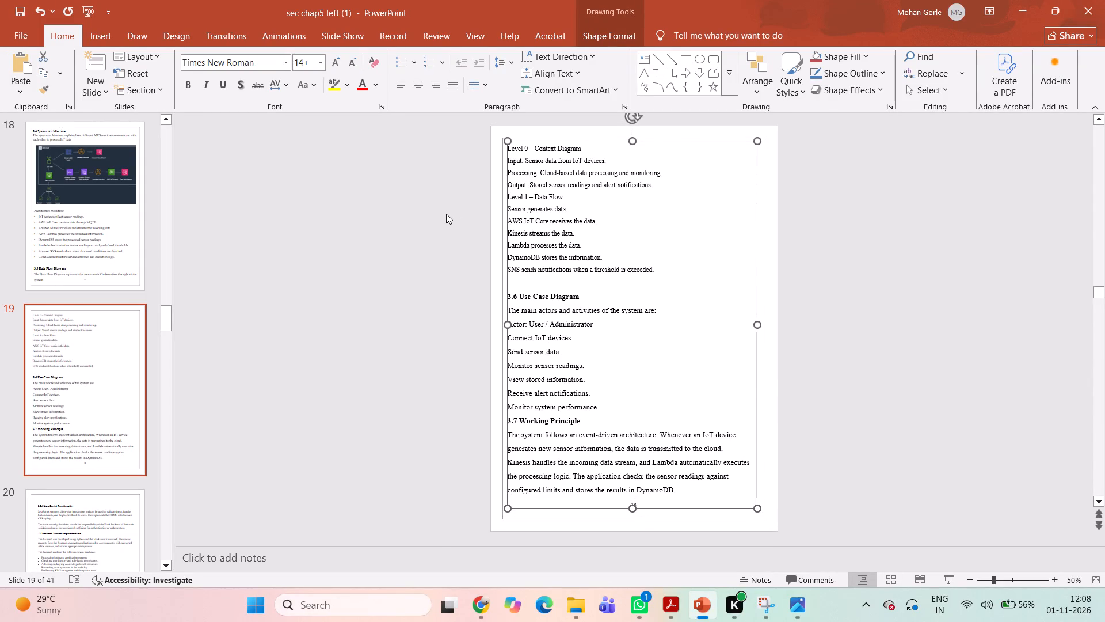
Insert a blank line between "Monitor system performance." and the 3.7 Working Principle heading on slide 19.
click(607, 397)
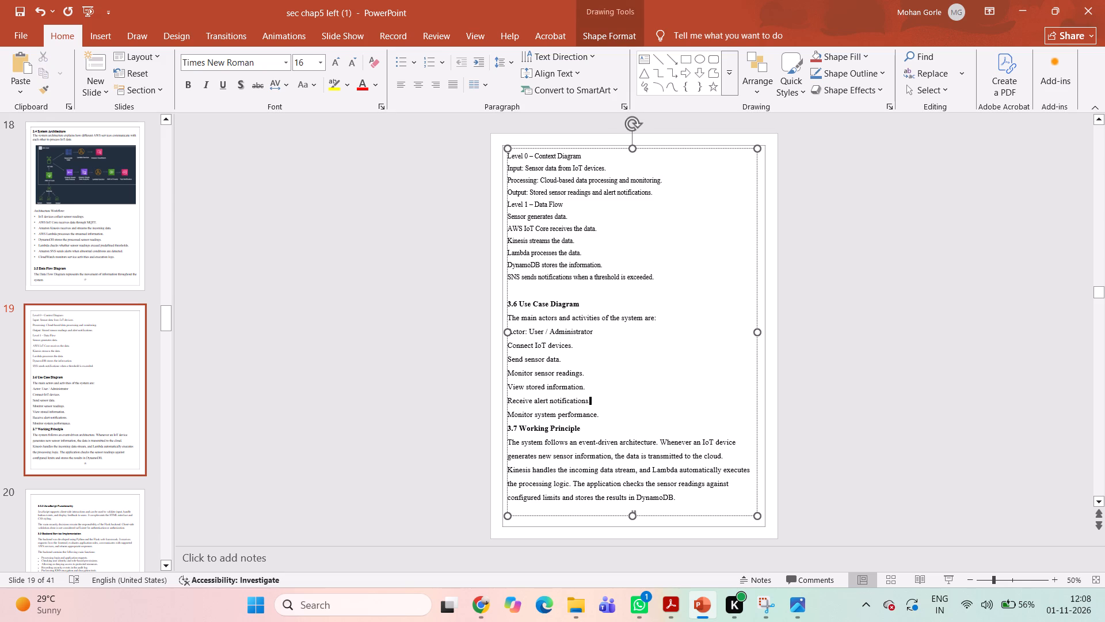
click(603, 412)
key(Return)
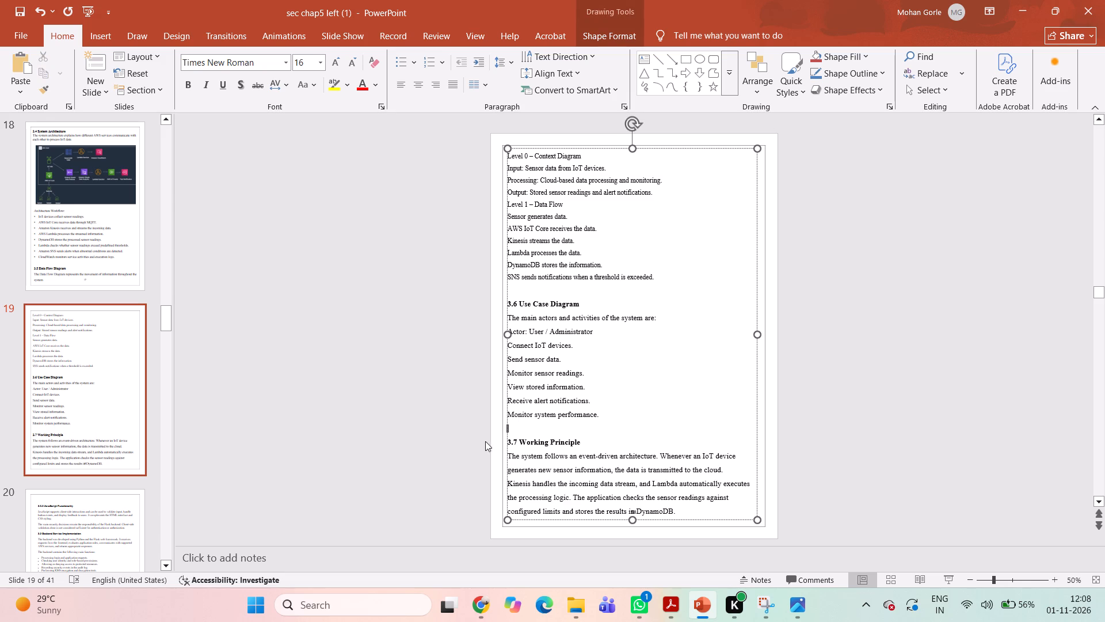
click(481, 440)
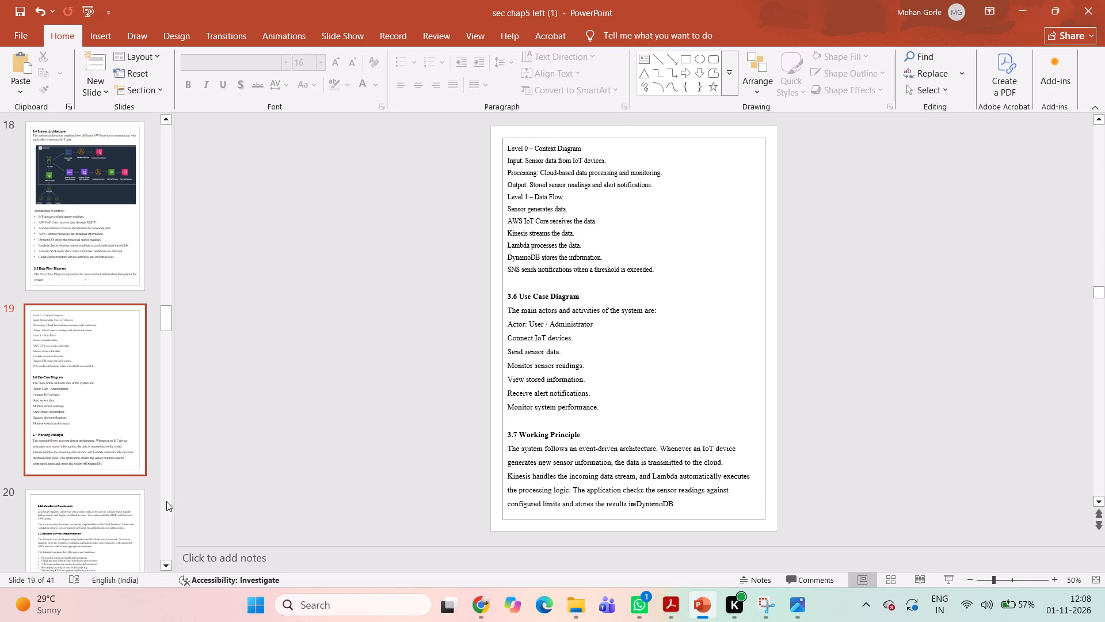
Switch to the ChatGPT chat and look through the Chapter 4 content on technologies and AWS services that follows section 3.7.
key(alt+Tab)
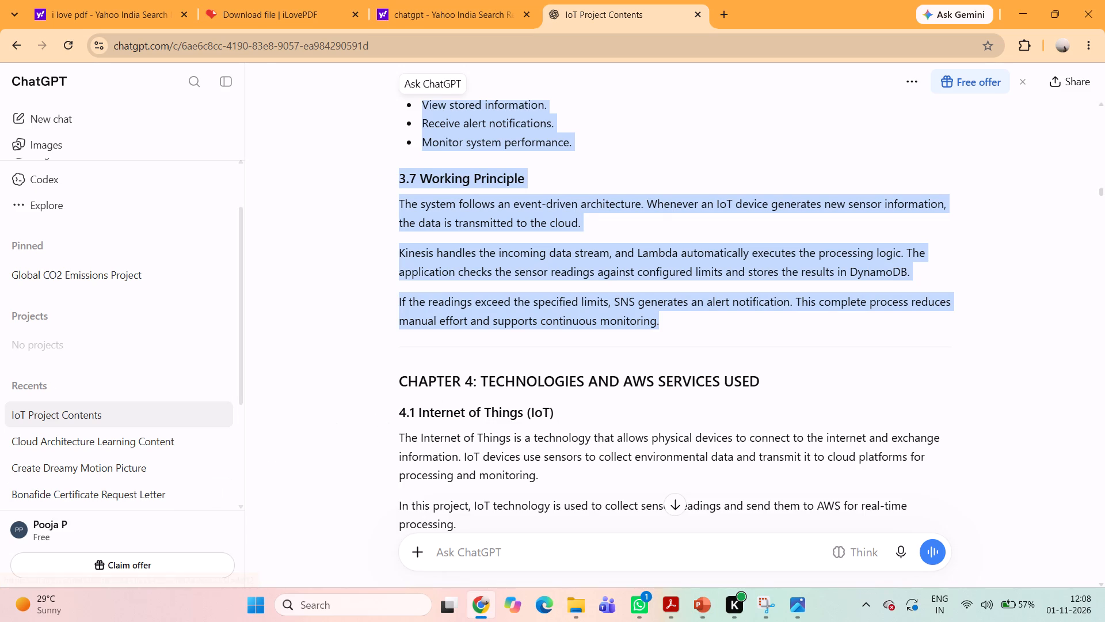
scroll(437, 387, down, 8)
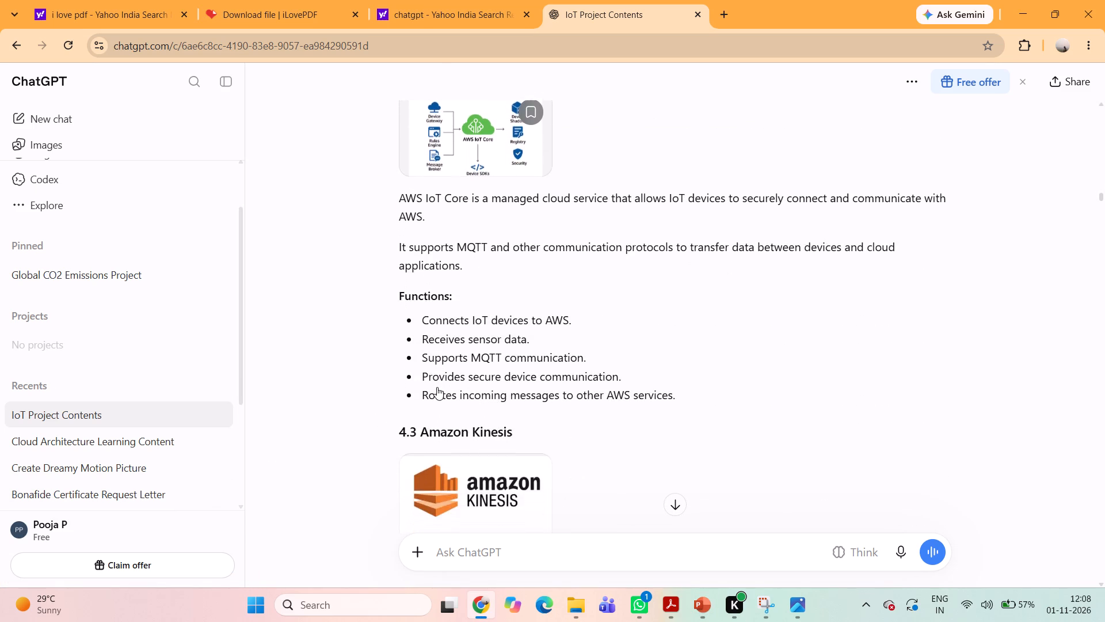
scroll(437, 387, down, 6)
scroll(437, 387, up, 1)
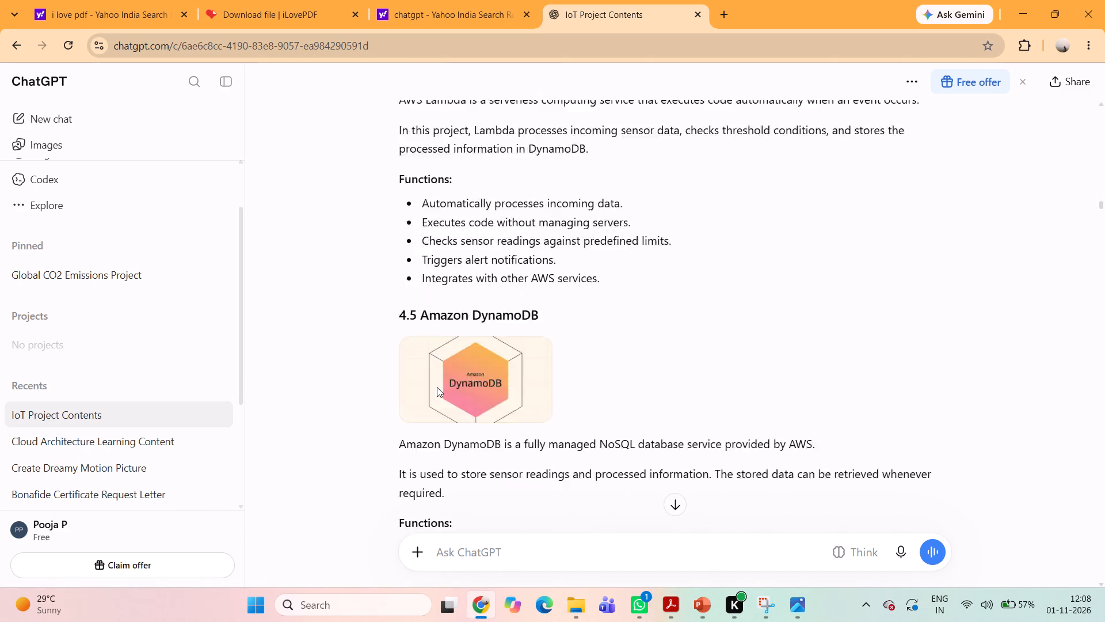
scroll(437, 387, up, 1)
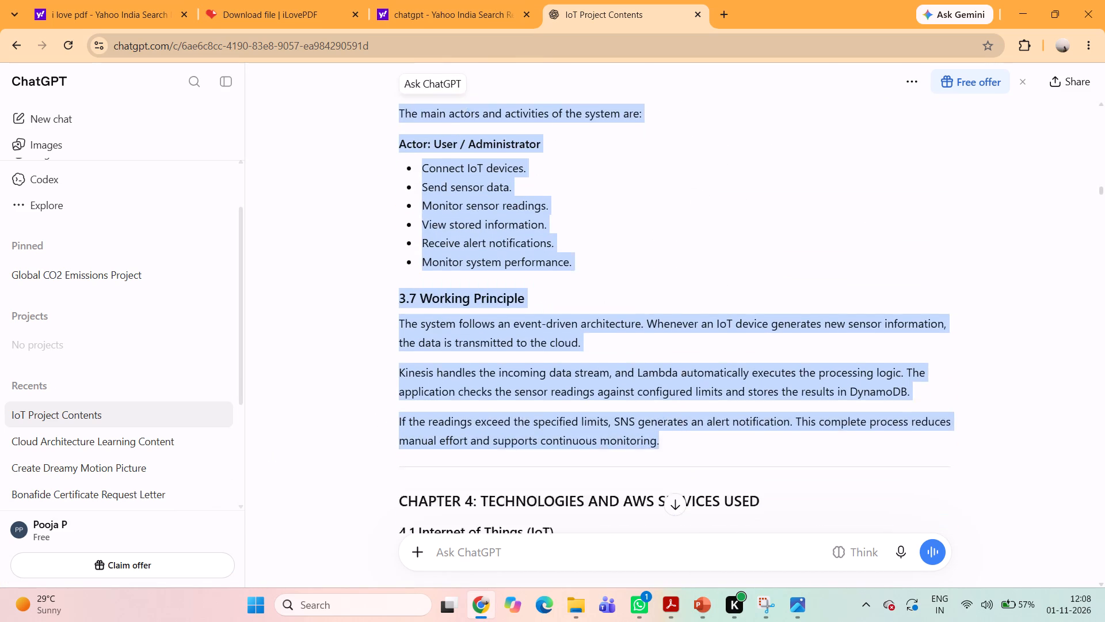
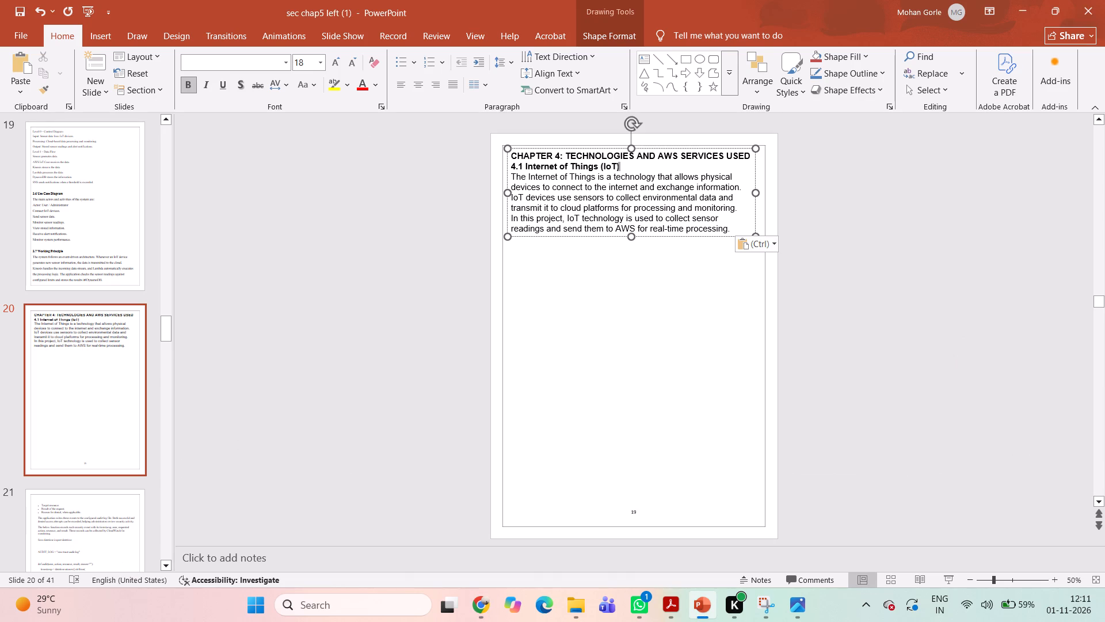
click(510, 166)
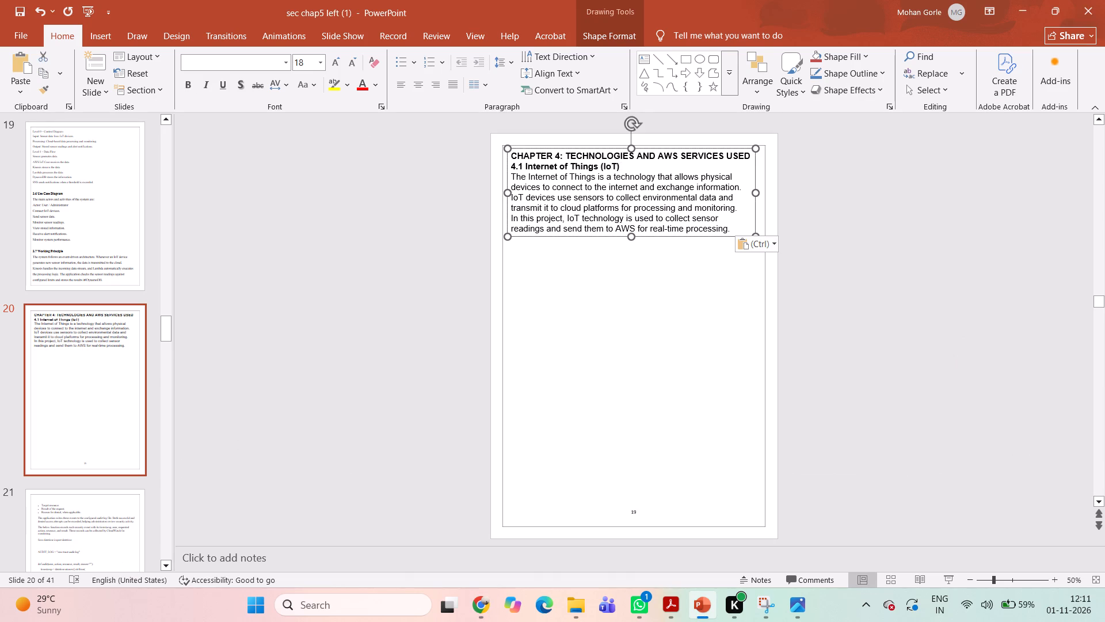
key(ctrl+z)
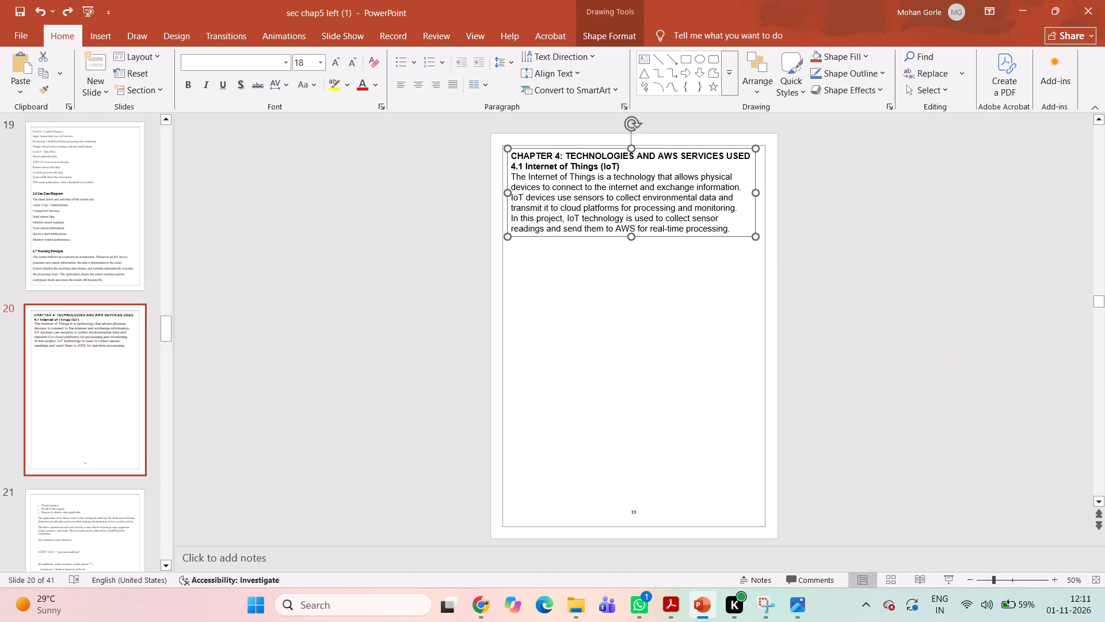
click(512, 166)
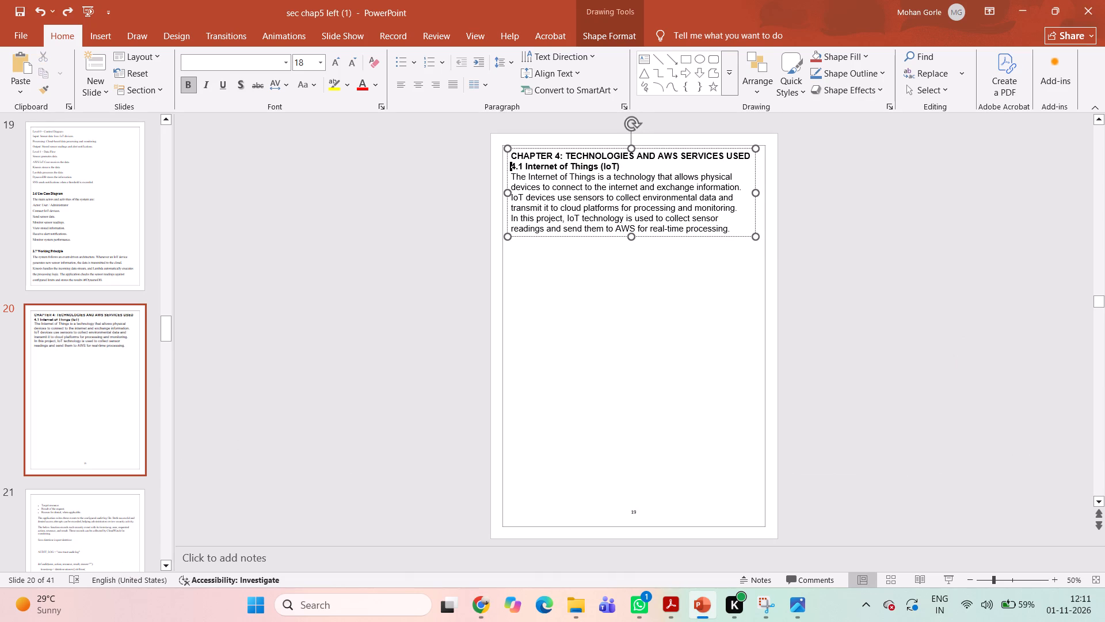
key(Return)
key(Return)
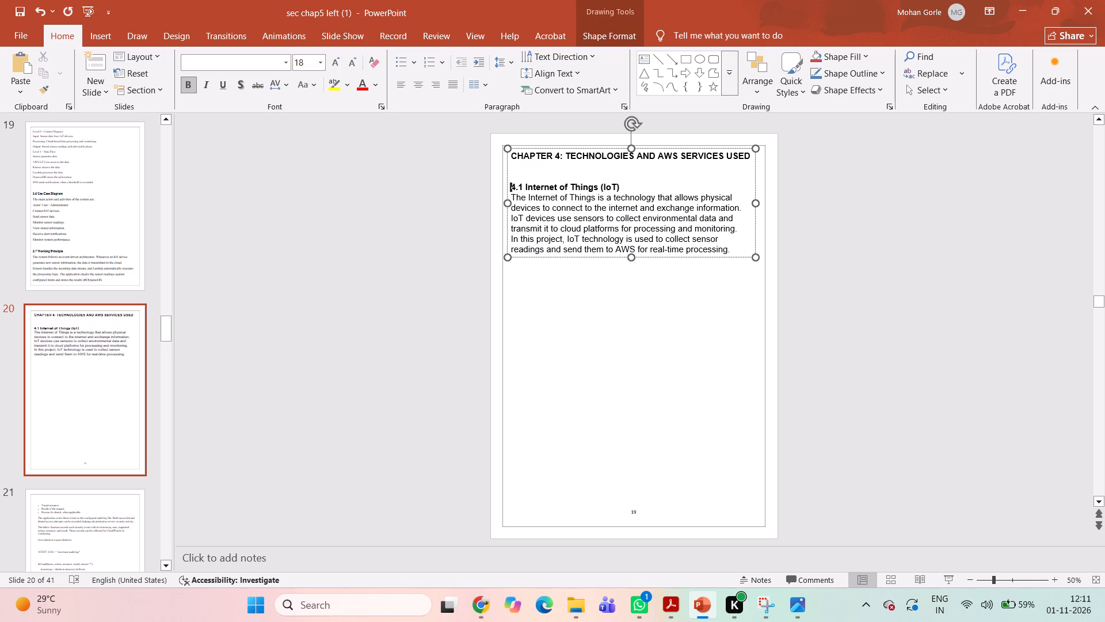
key(BackSpace)
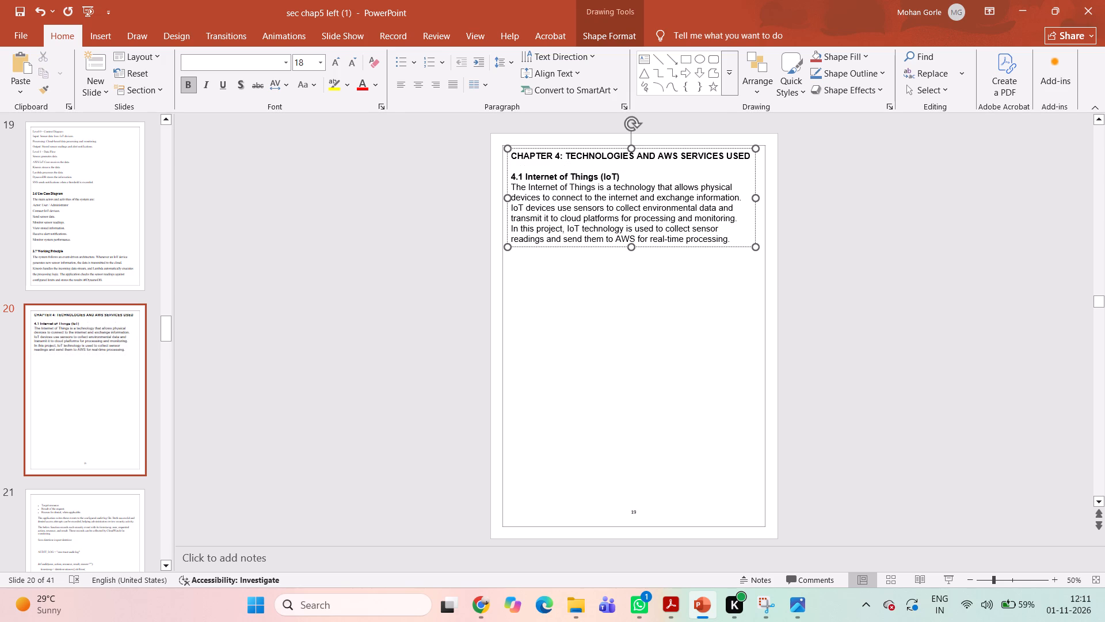
Set the body paragraphs of section 4.1 on slide 20 to Times New Roman, size 16.
drag(734, 243, 501, 191)
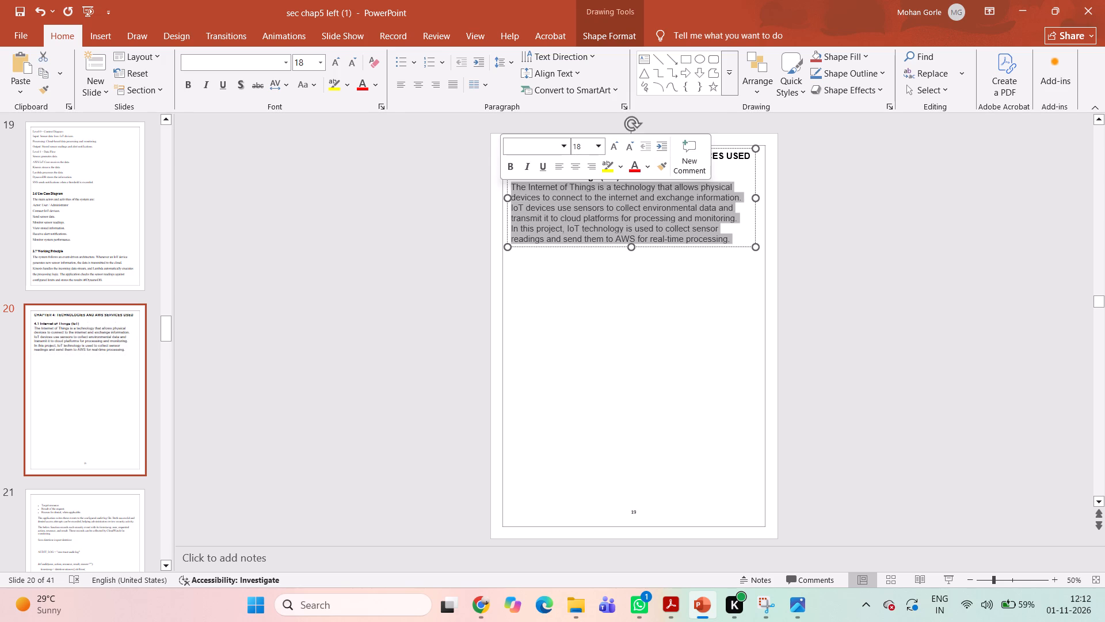
click(524, 148)
text(tim)
key(Return)
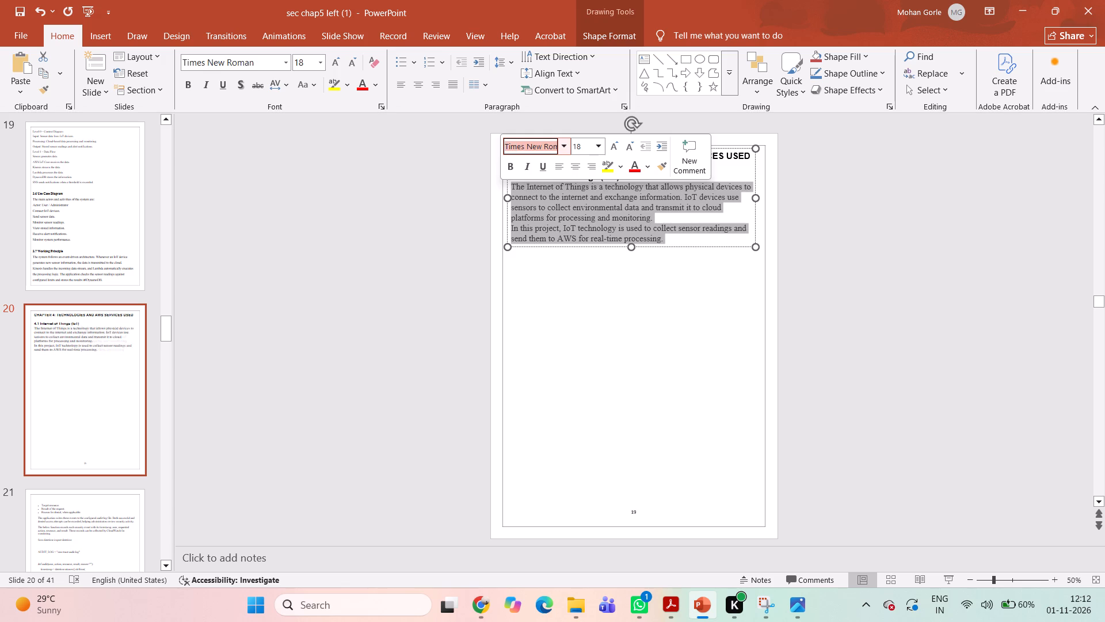
click(582, 148)
text(16)
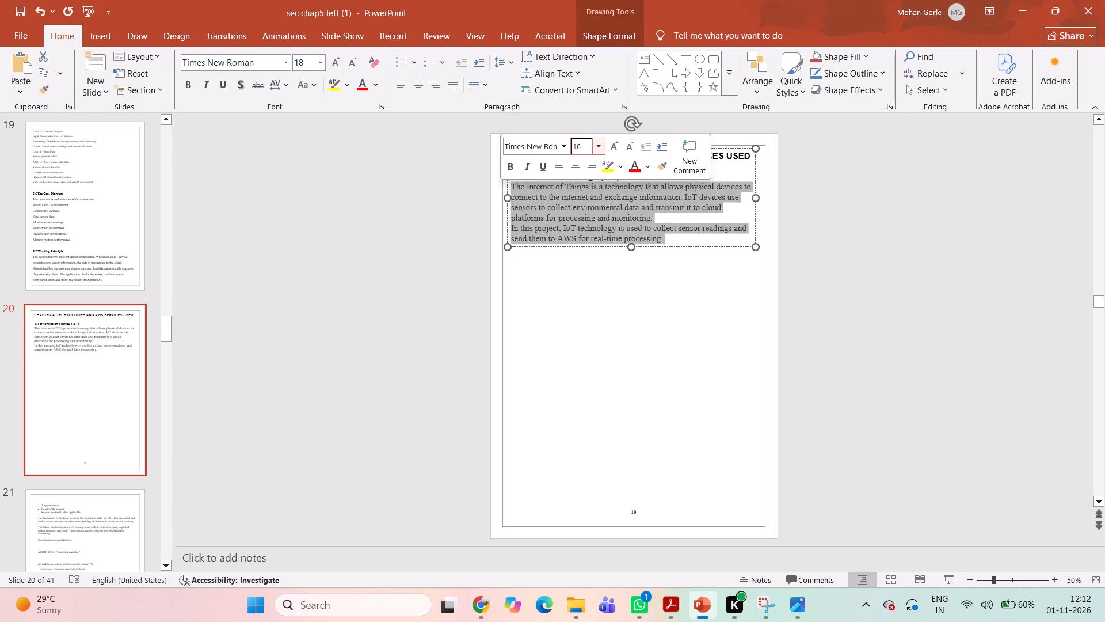
key(Return)
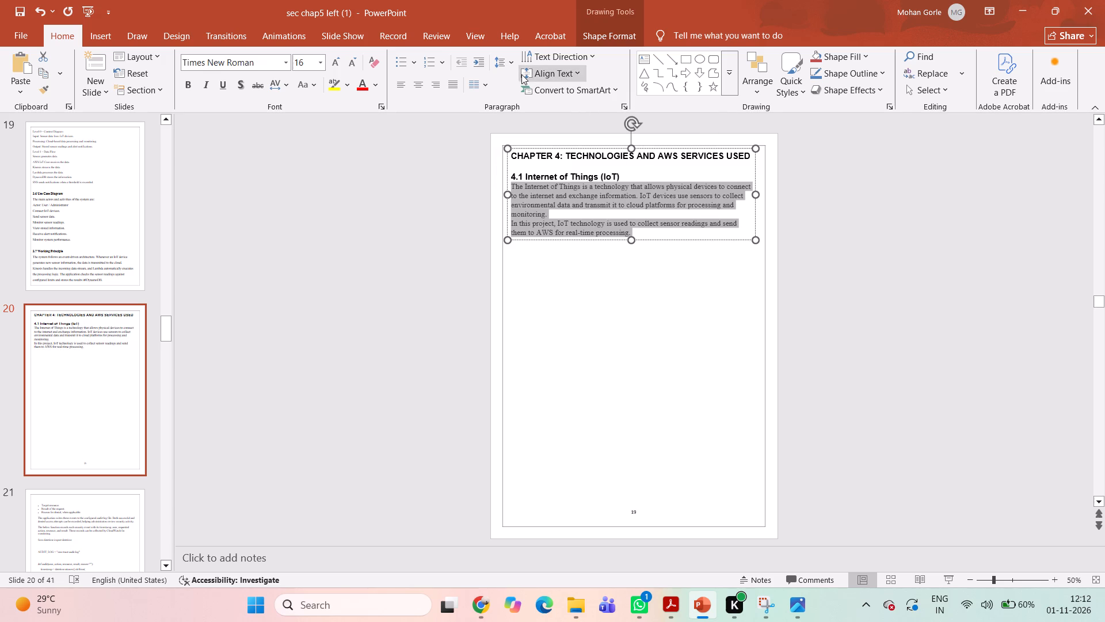
Increase the line spacing of the section 4.1 body paragraphs on slide 20.
drag(512, 67, 519, 97)
click(519, 97)
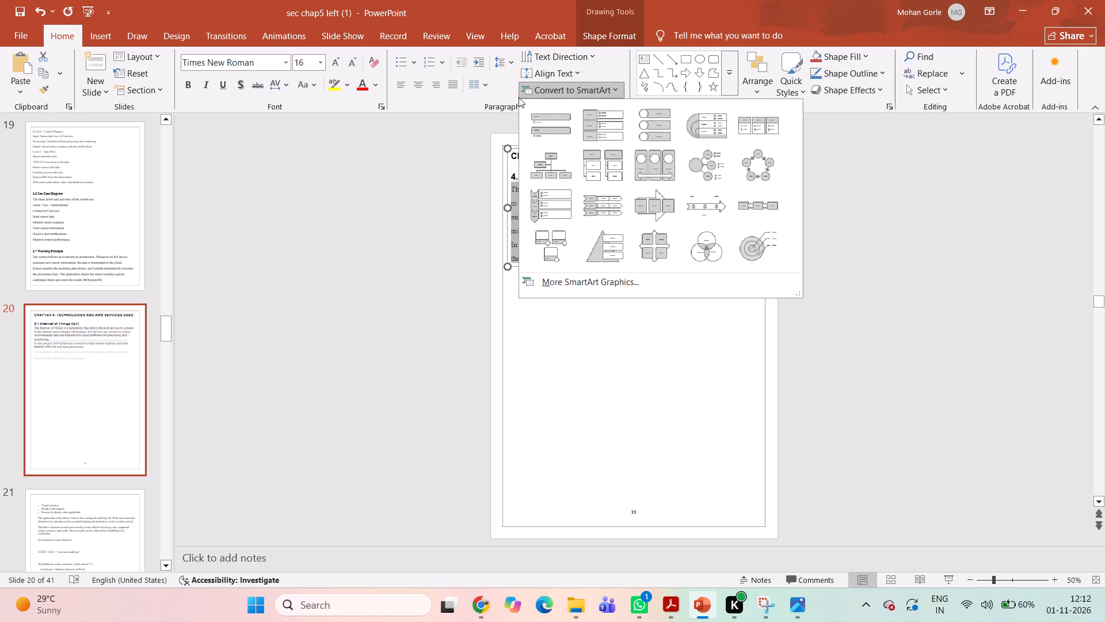
click(459, 188)
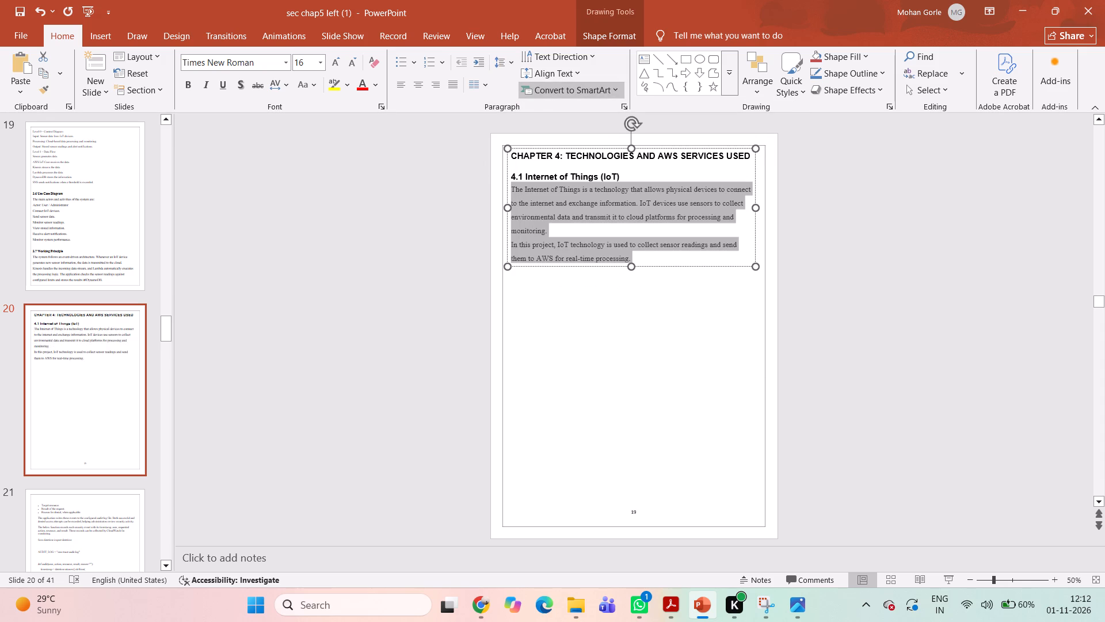
click(419, 208)
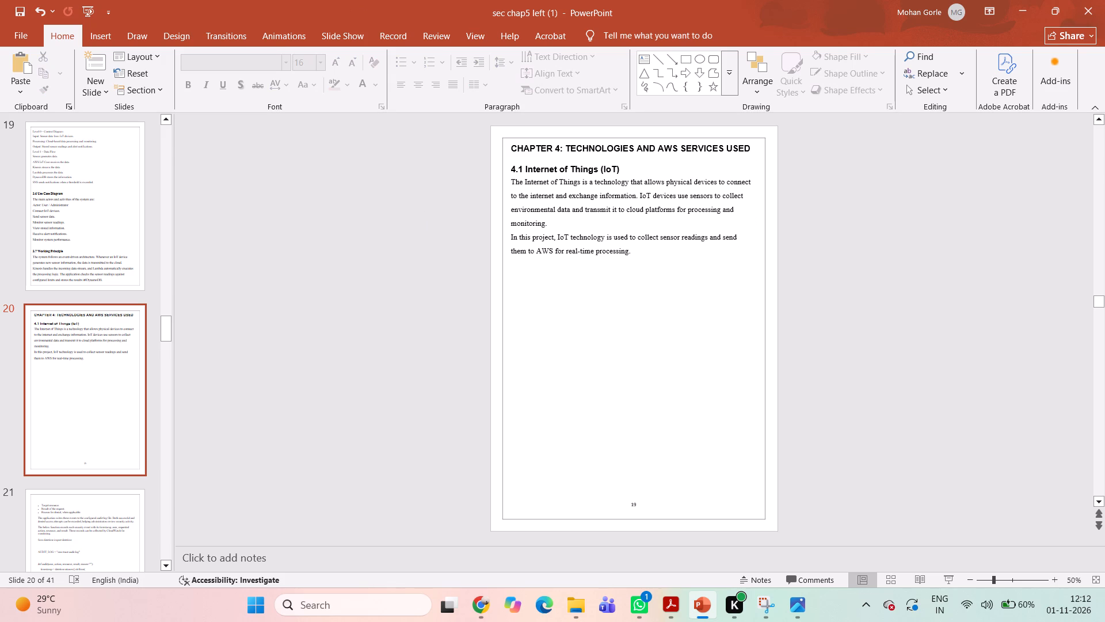
Widen slide 20's text box on both sides so the Chapter 4 text spans the full width of the page border.
click(675, 218)
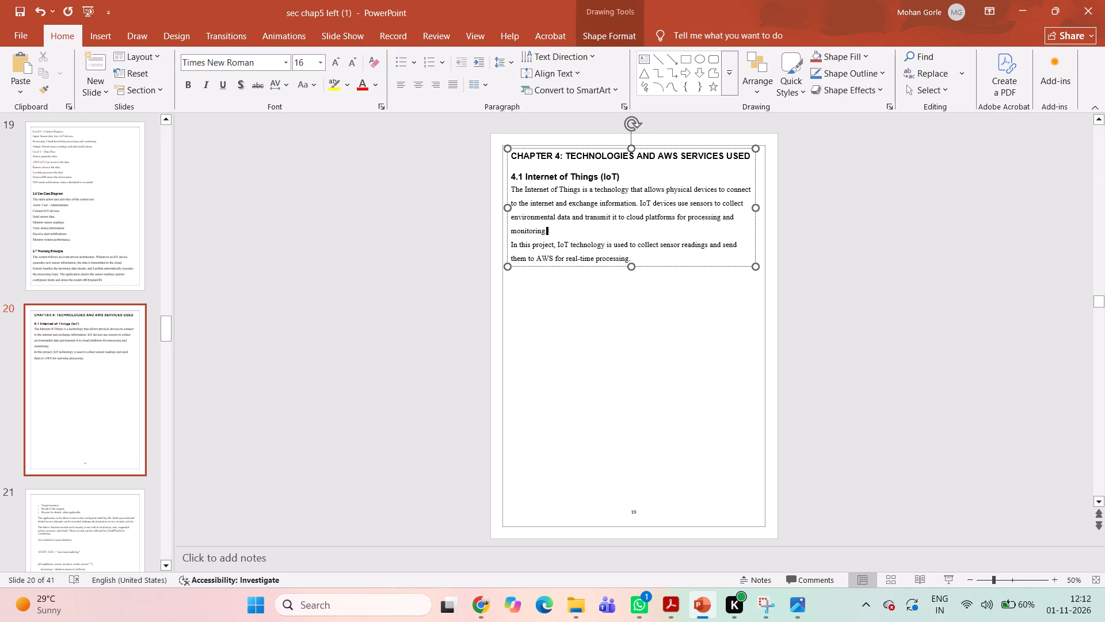
drag(757, 207, 766, 209)
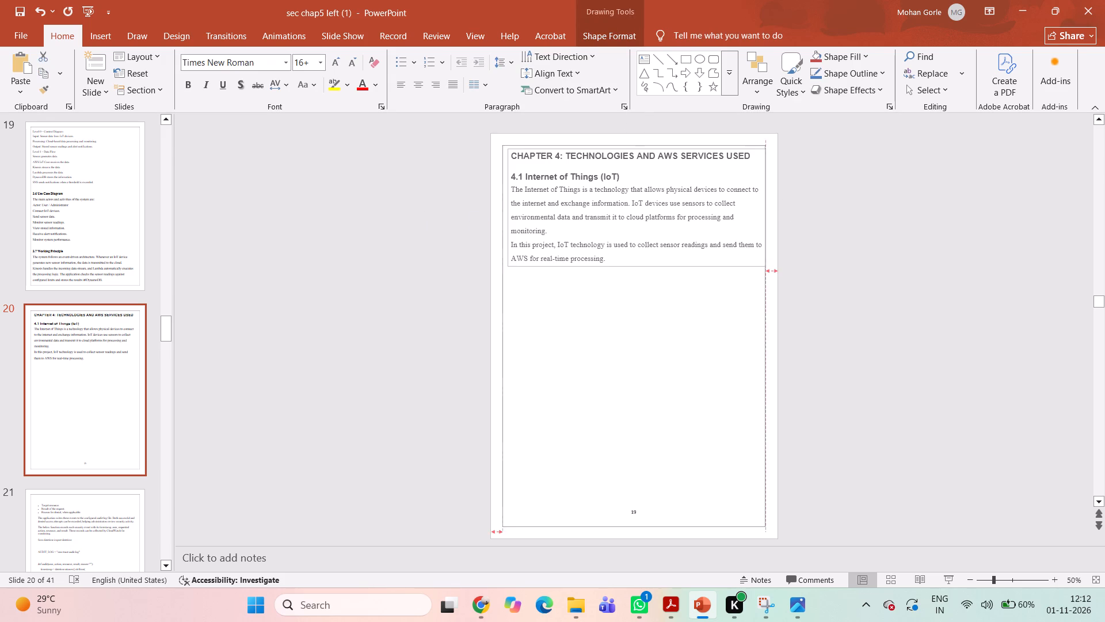
drag(766, 209, 769, 209)
click(797, 215)
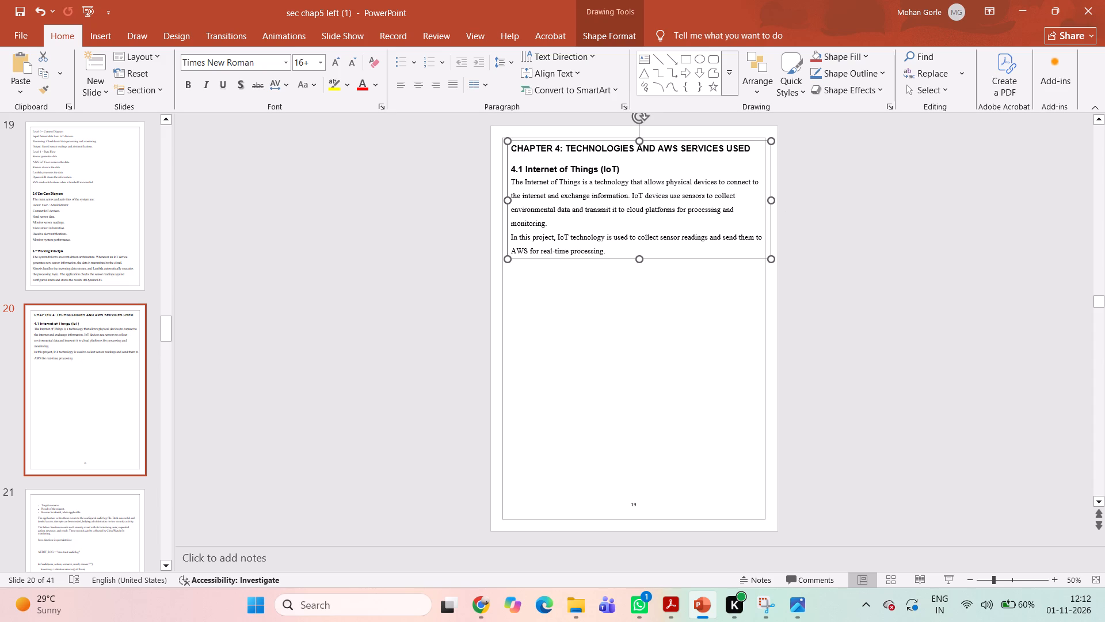
click(548, 223)
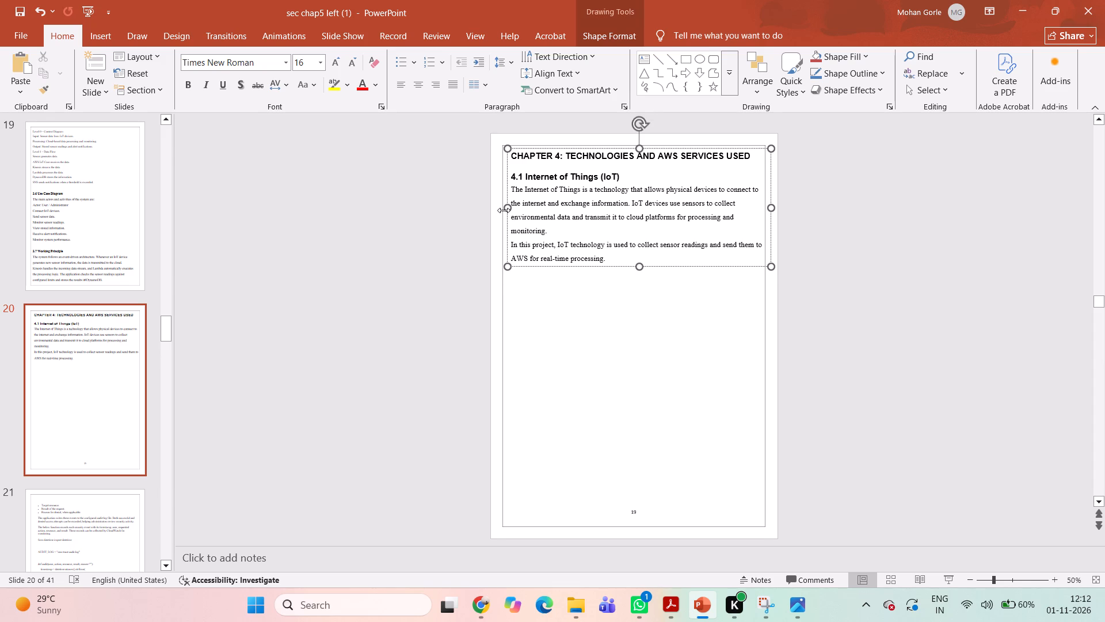
click(506, 207)
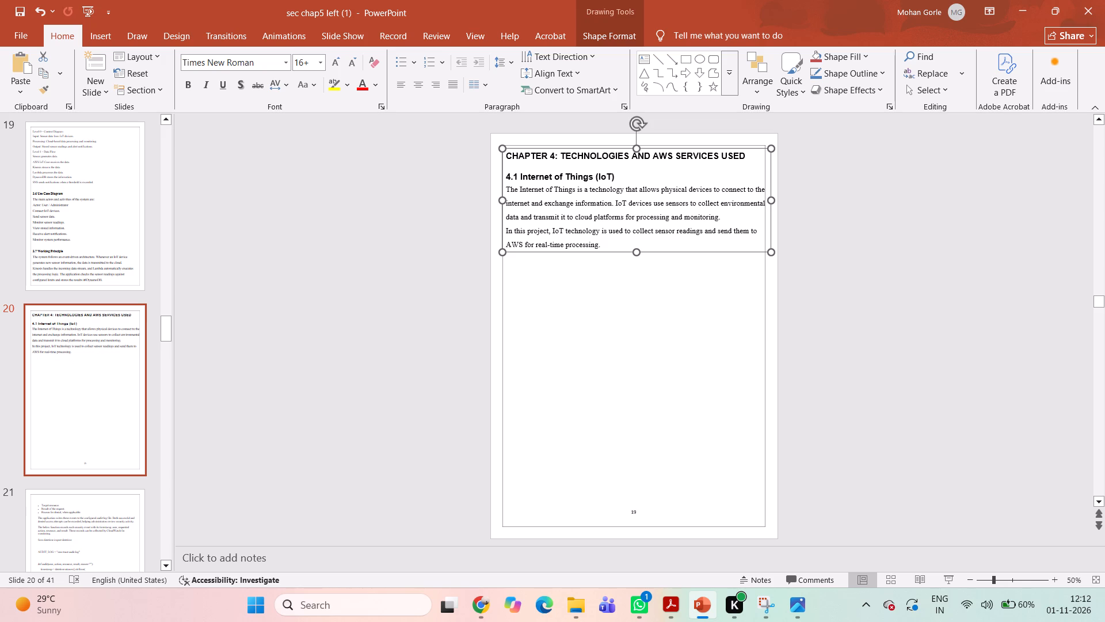
click(664, 293)
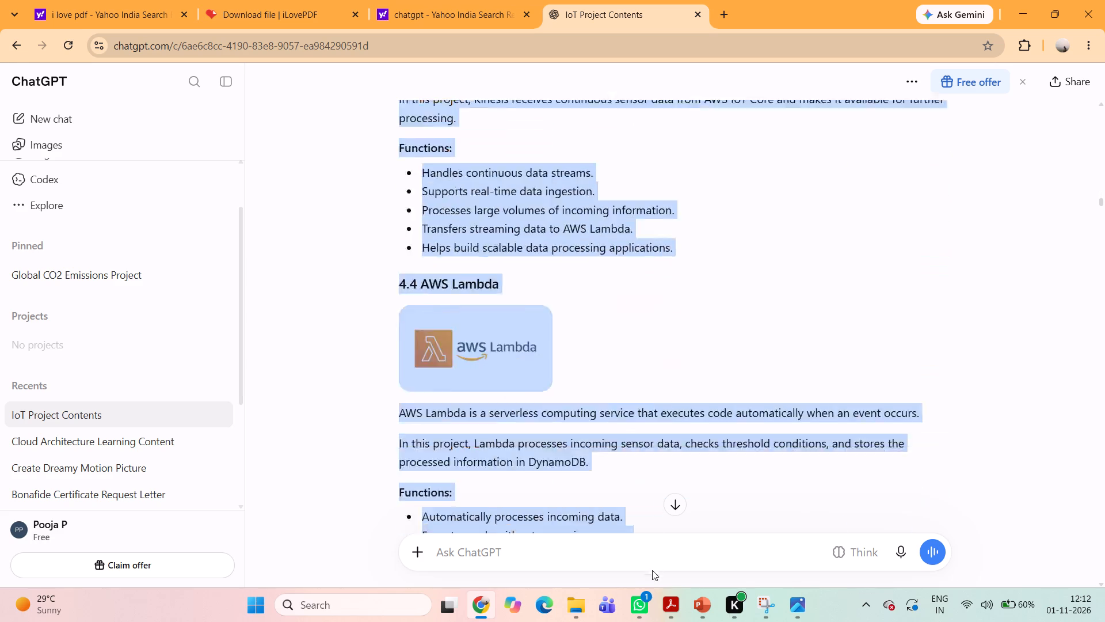
drag(652, 570, 414, 186)
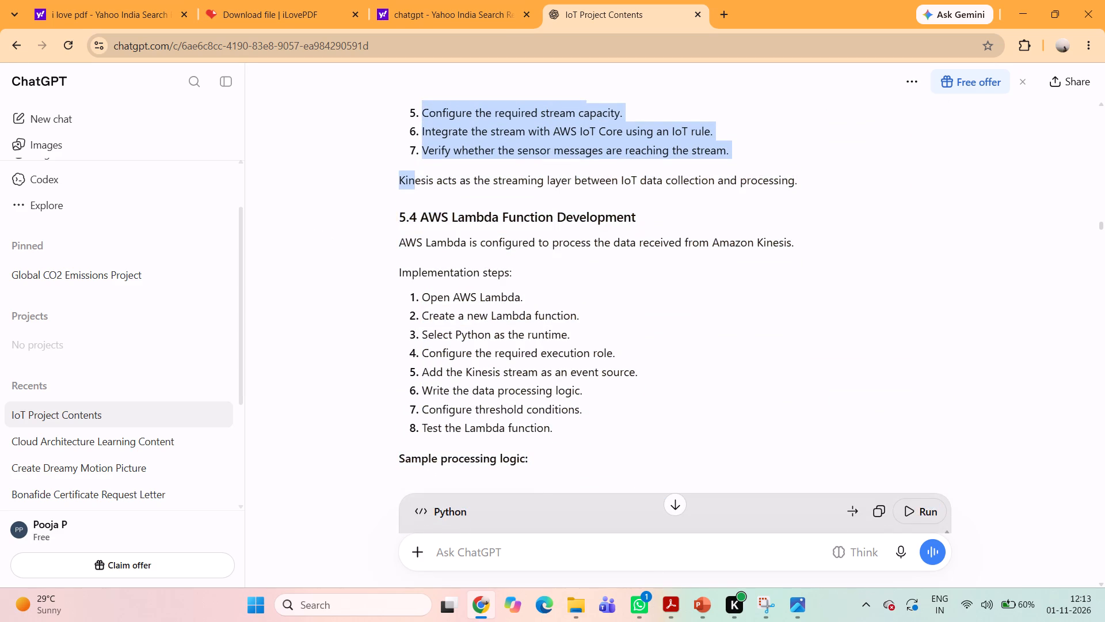
drag(414, 186, 426, 102)
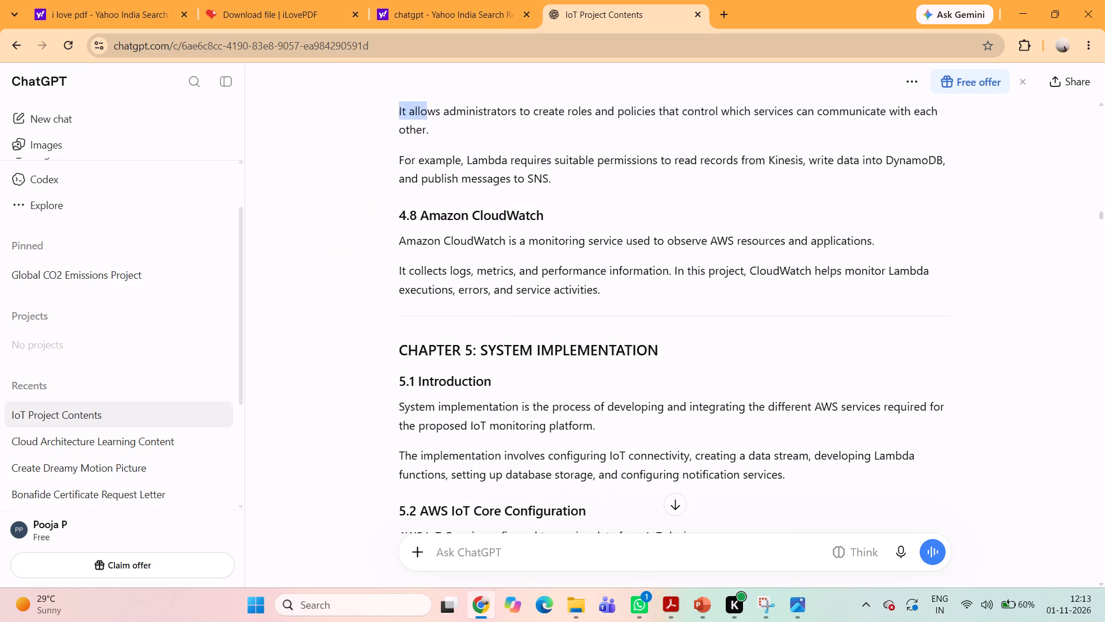
drag(426, 102, 468, 238)
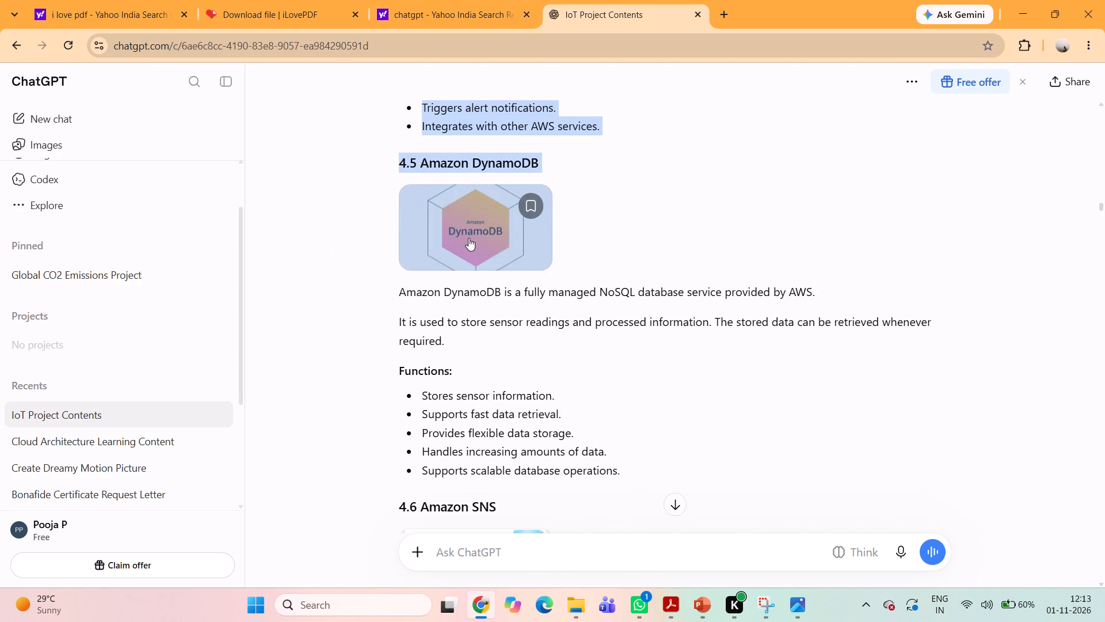
drag(468, 238, 341, 114)
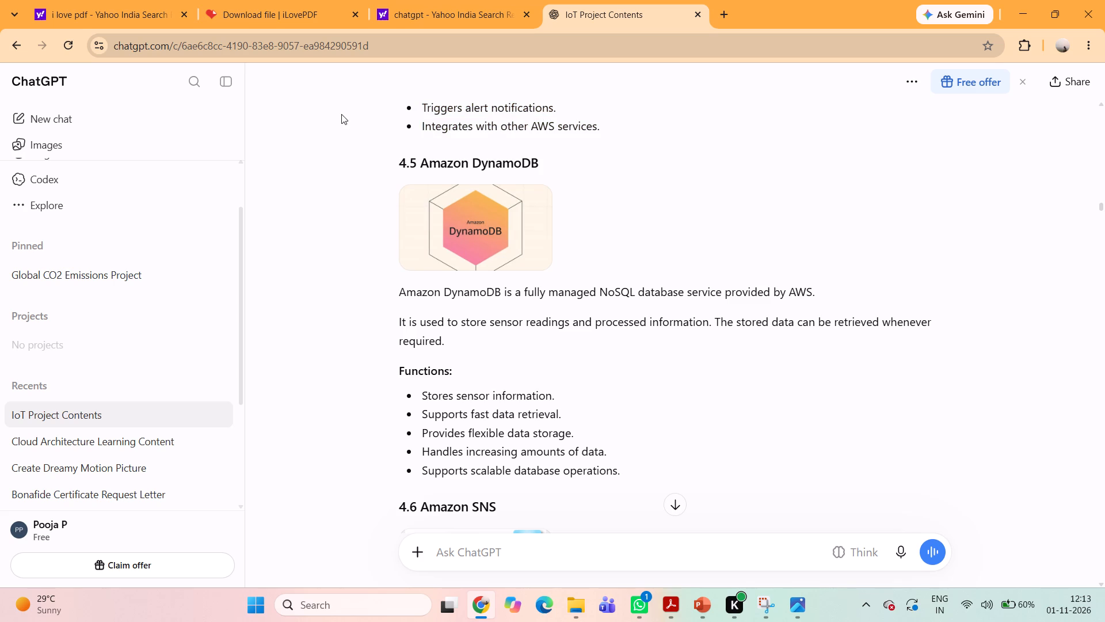
scroll(371, 130, up, 9)
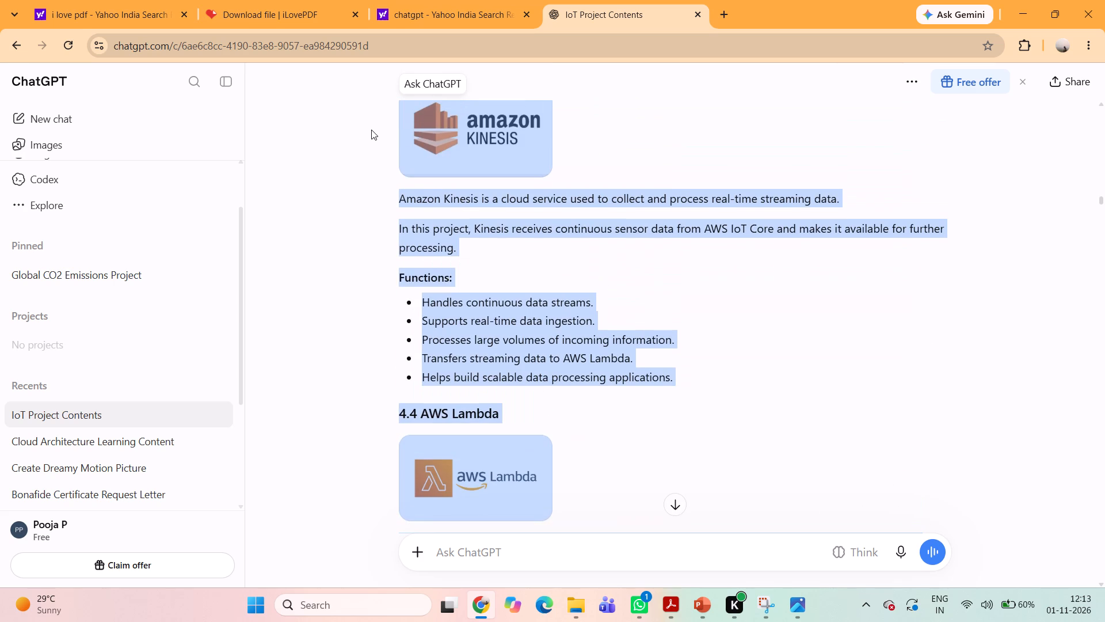
scroll(371, 130, up, 1)
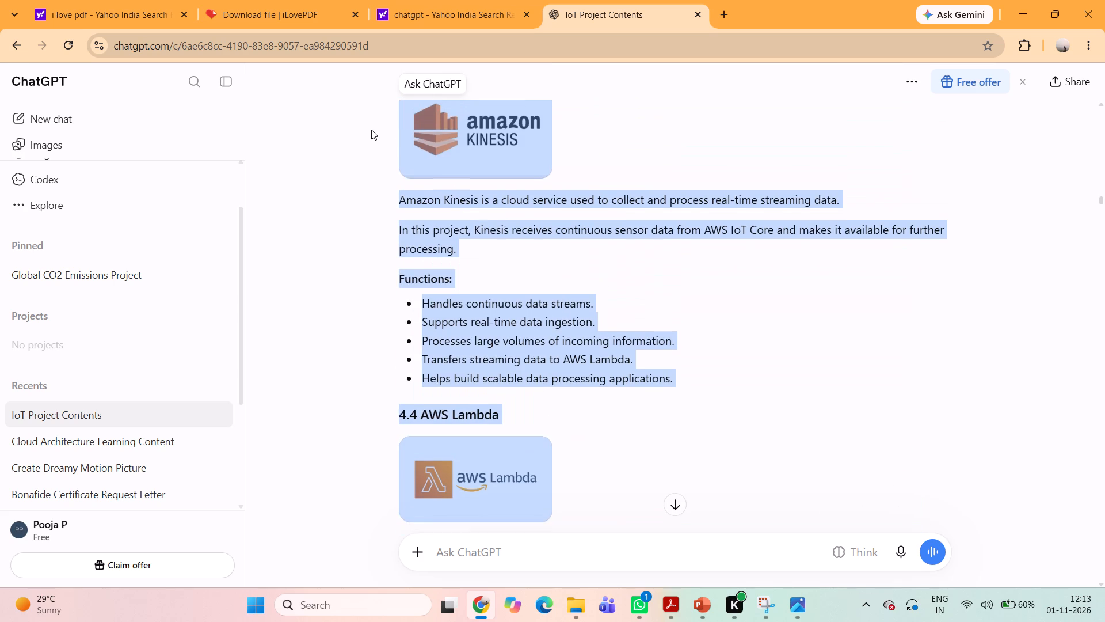
scroll(371, 130, up, 4)
scroll(371, 130, down, 3)
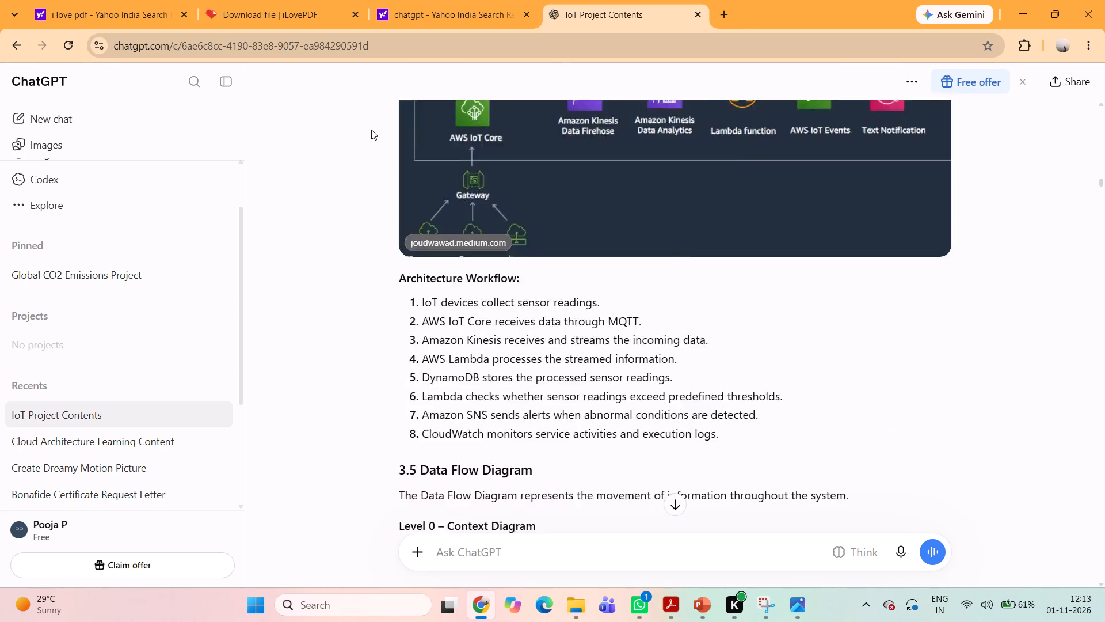
scroll(371, 130, down, 11)
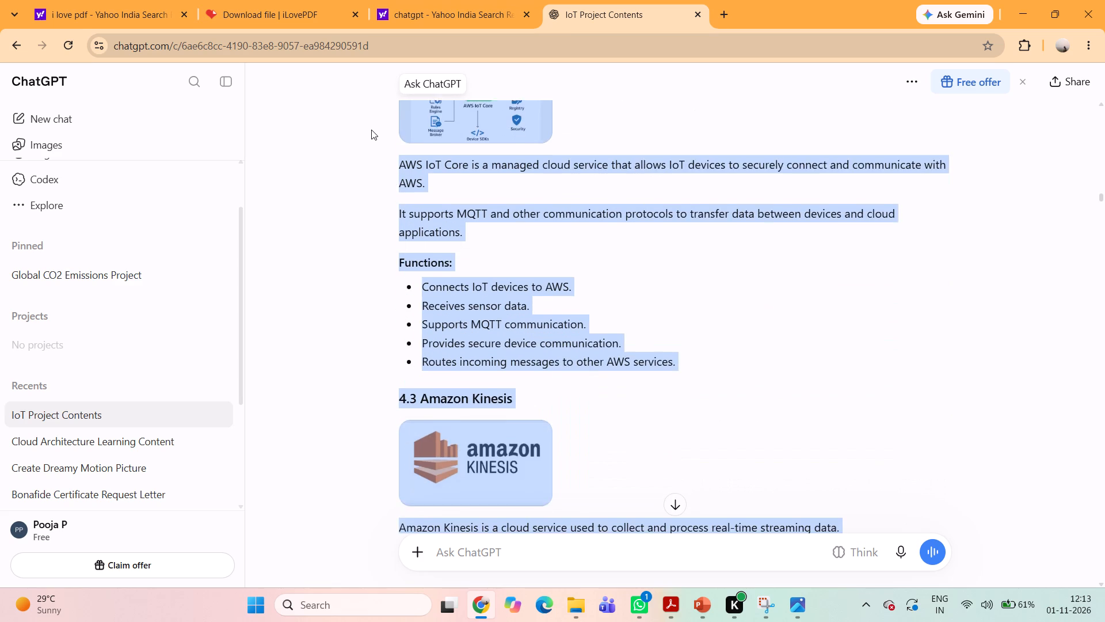
scroll(371, 130, up, 1)
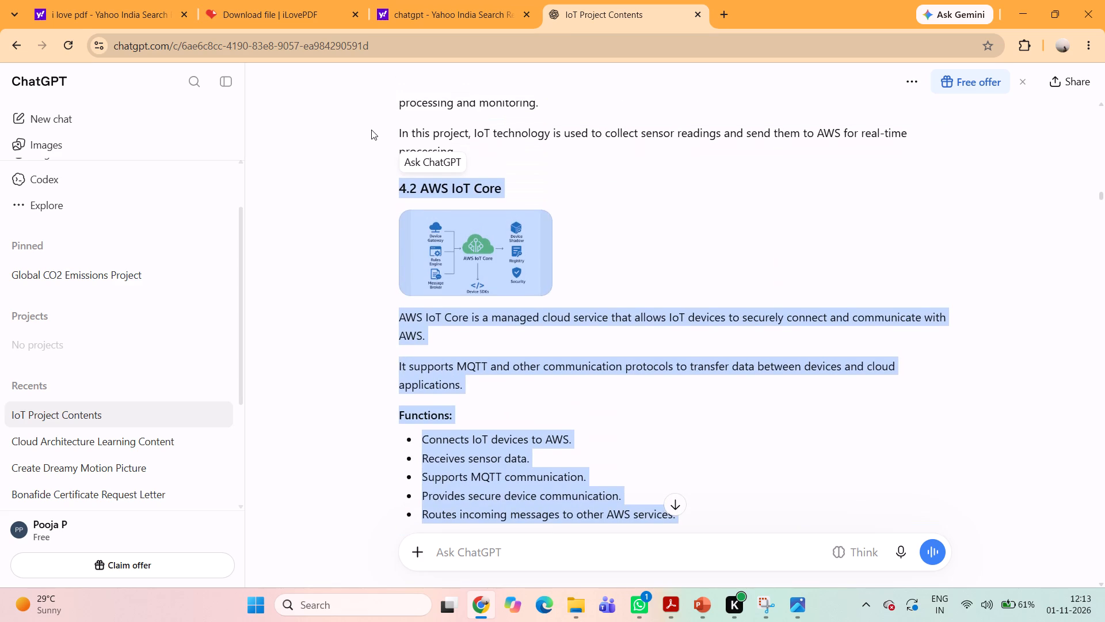
key(ctrl+c)
key(alt+Tab)
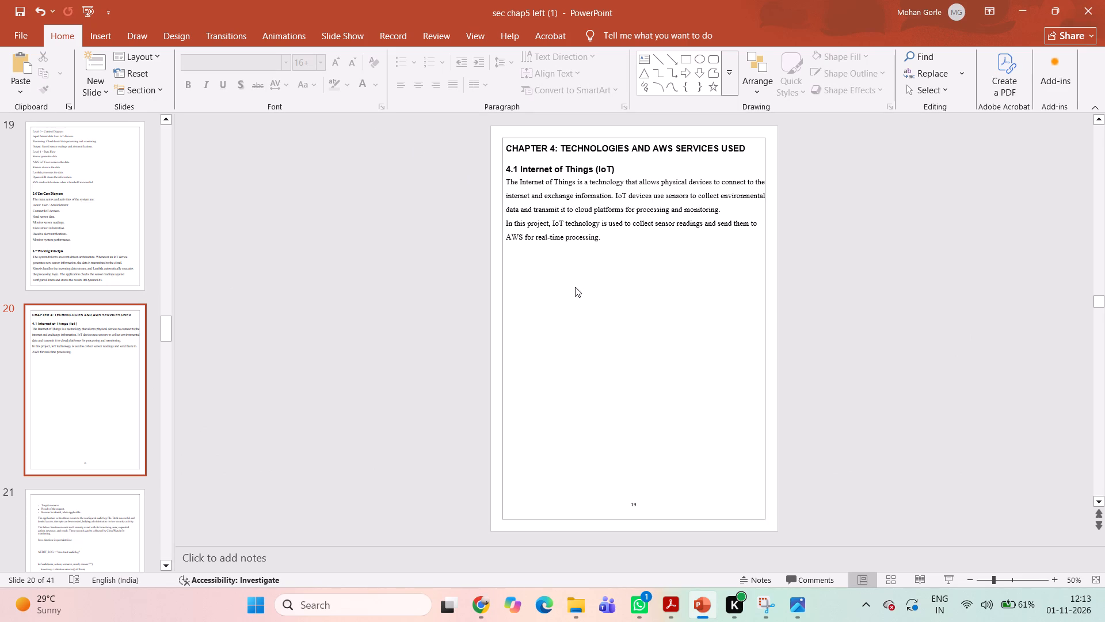
click(571, 291)
key(ctrl+v)
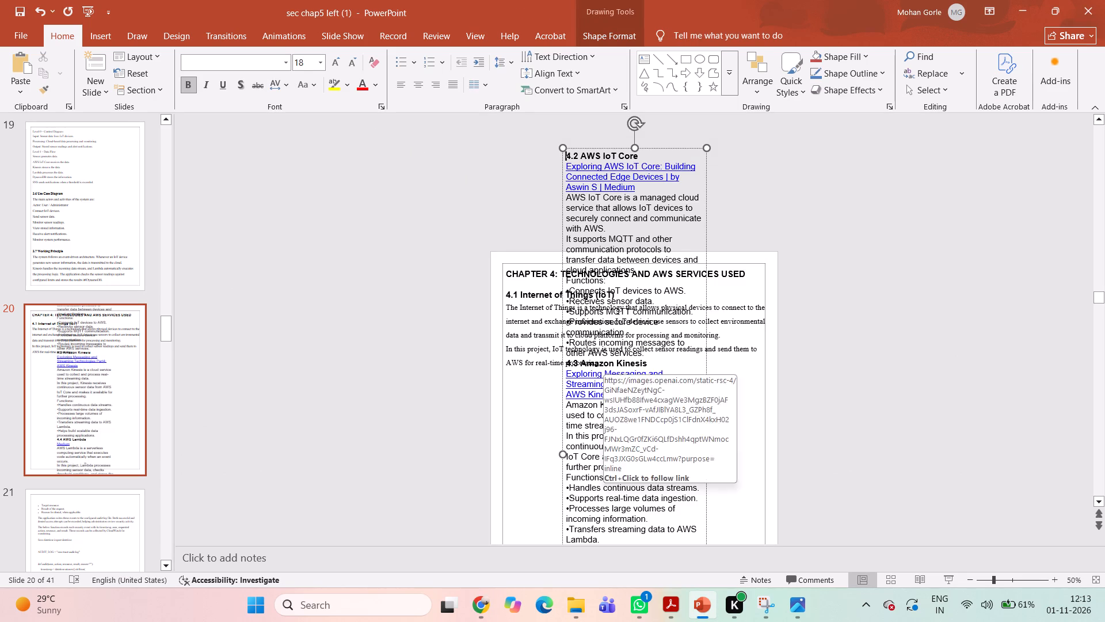
Widen the pasted text box on both sides to match the page border on slide 20.
drag(561, 456, 505, 452)
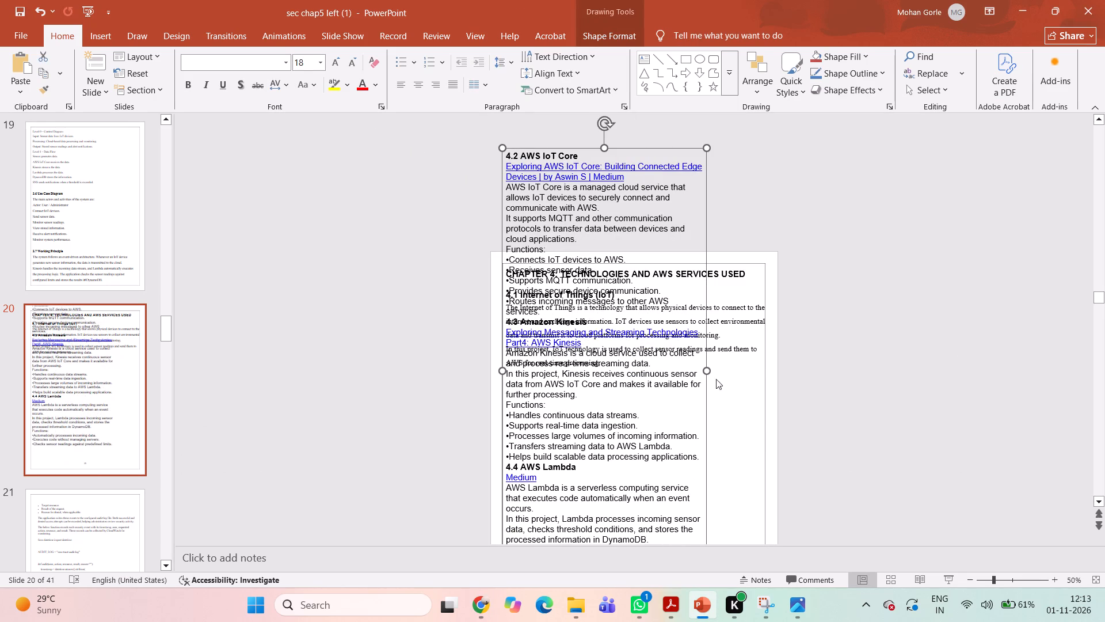
drag(706, 371, 768, 364)
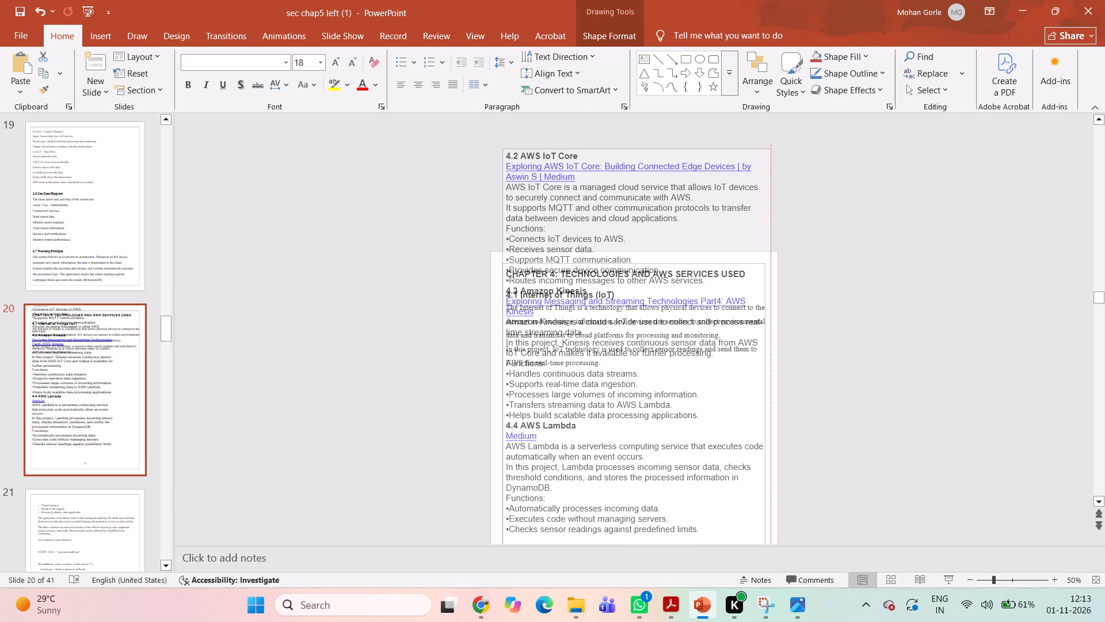
drag(768, 364, 762, 364)
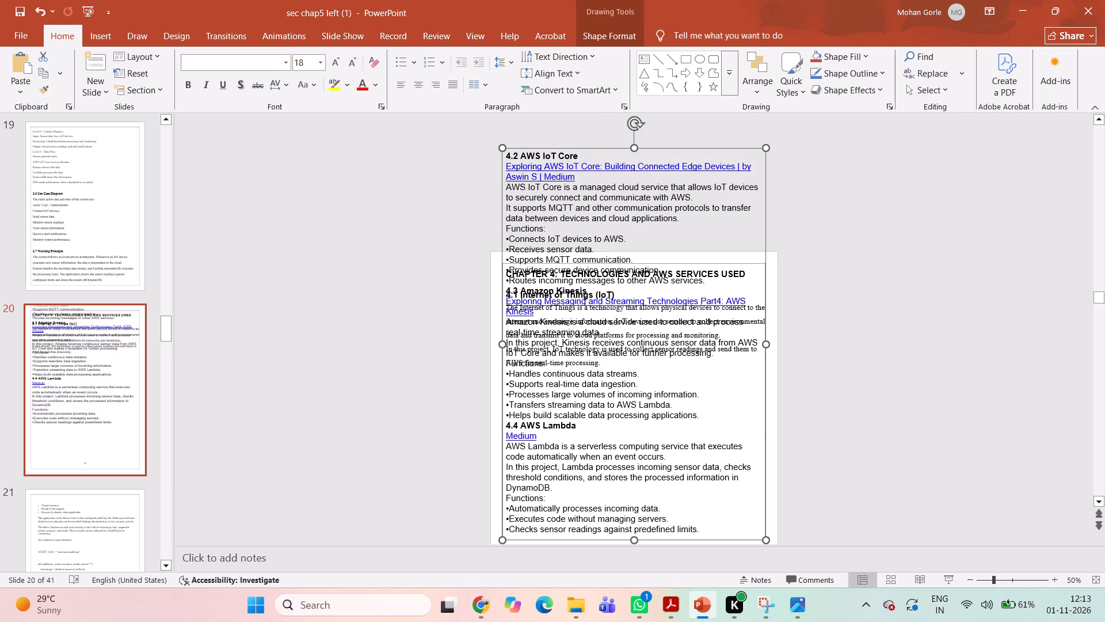
Move the pasted text box down so the 4.2 AWS IoT Core heading sits just below the section 4.1 text.
right_drag(668, 147, 670, 213)
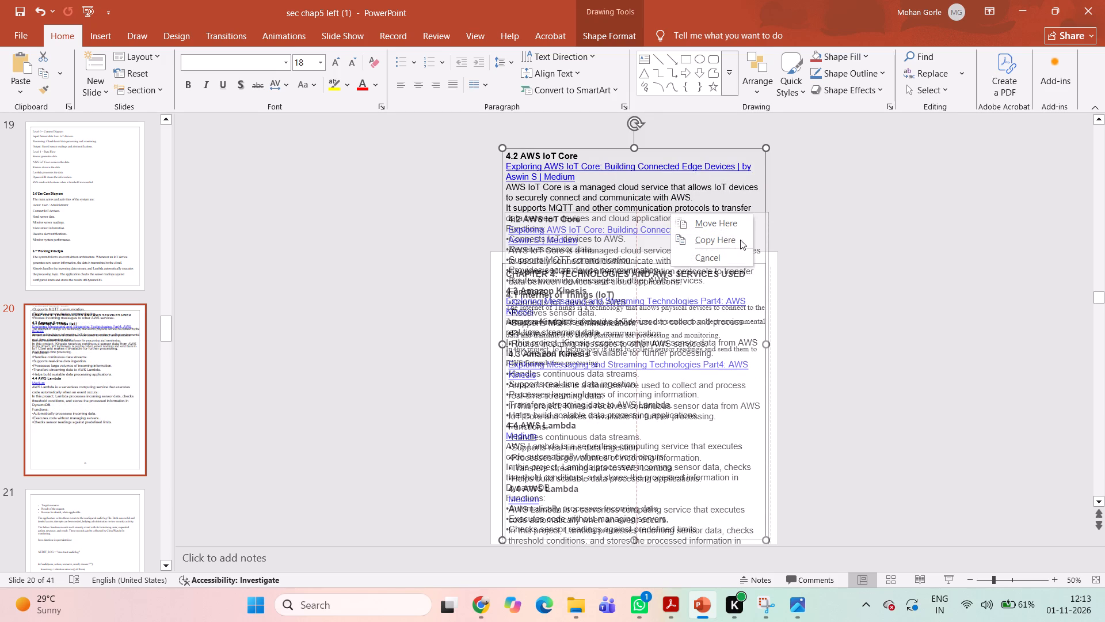
click(814, 196)
click(744, 207)
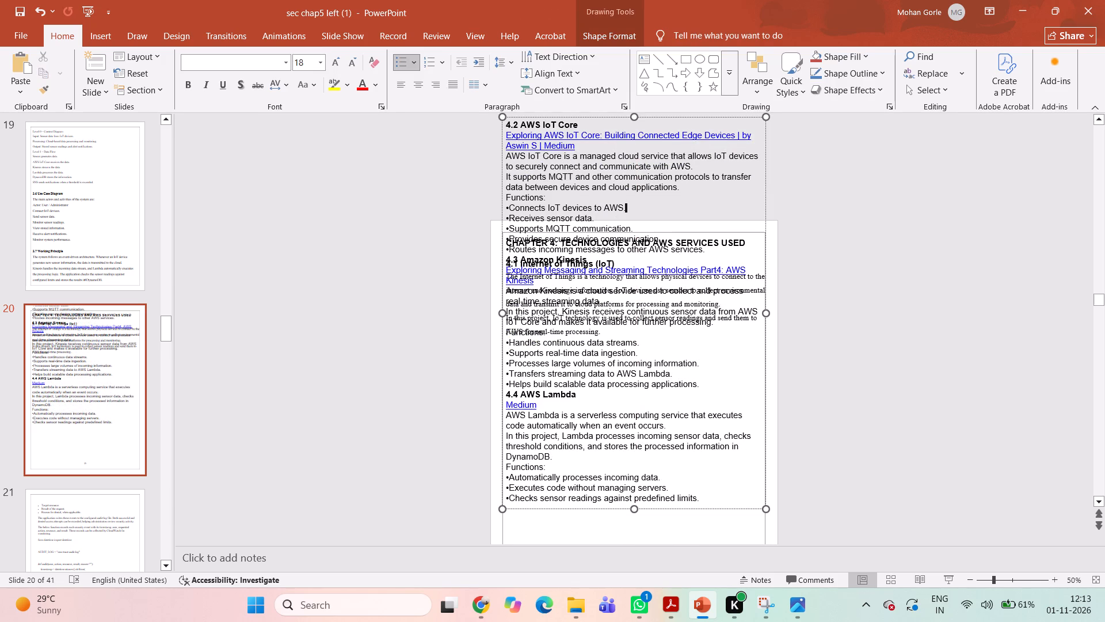
click(766, 203)
key(Down)
key(Down)
key(Down)
key(Down)
key(Down)
key(Down)
key(Down)
key(Down)
key(Down)
key(Down)
key(Down)
key(Down)
key(Down)
key(Down)
key(Down)
key(Down)
key(Down)
key(Down)
key(Down)
key(Down)
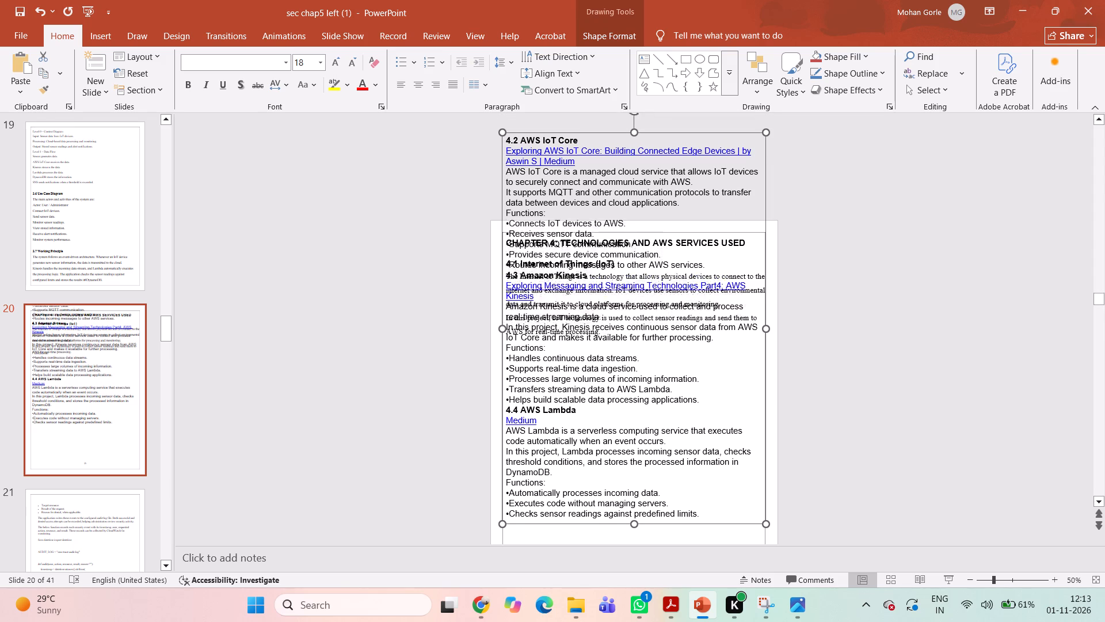
key(Down)
key(Down)
key(Down)
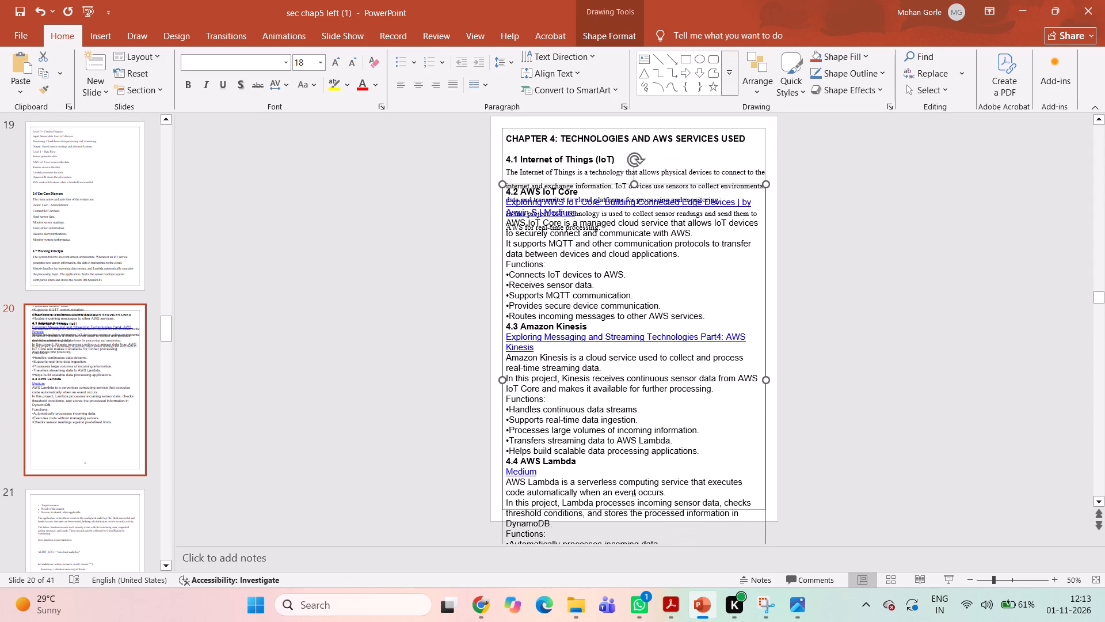
key(Down)
key(Down)
key(Down)
key(Down)
key(Down)
key(Down)
key(Down)
key(Down)
key(Down)
key(Down)
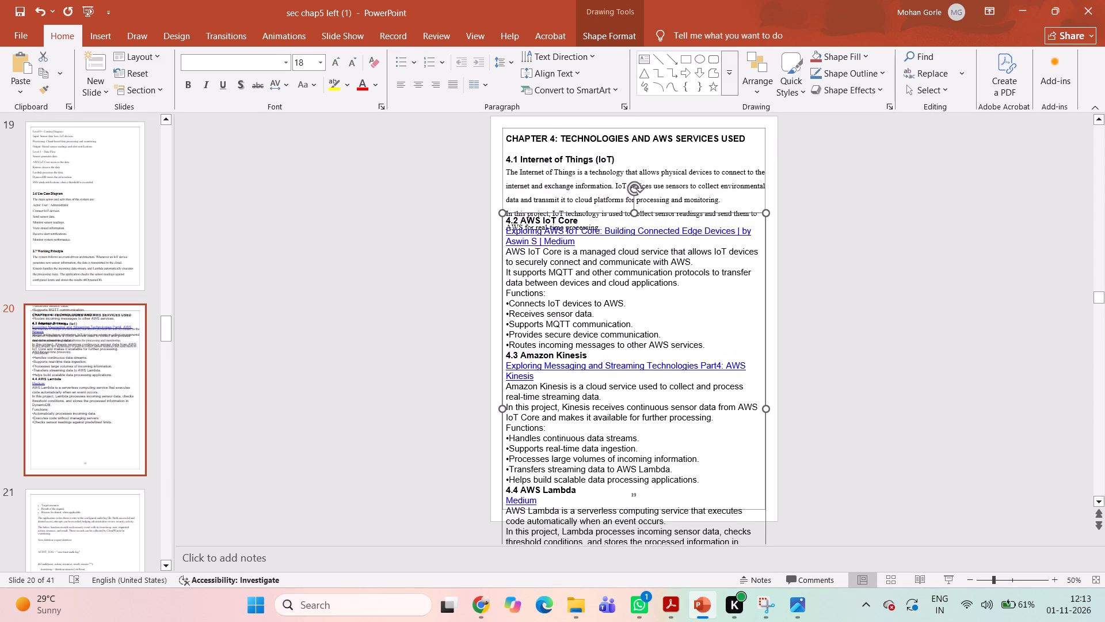
key(Down)
key(Down)
key(Down)
key(Down)
key(Down)
key(Down)
key(Down)
key(Down)
key(Down)
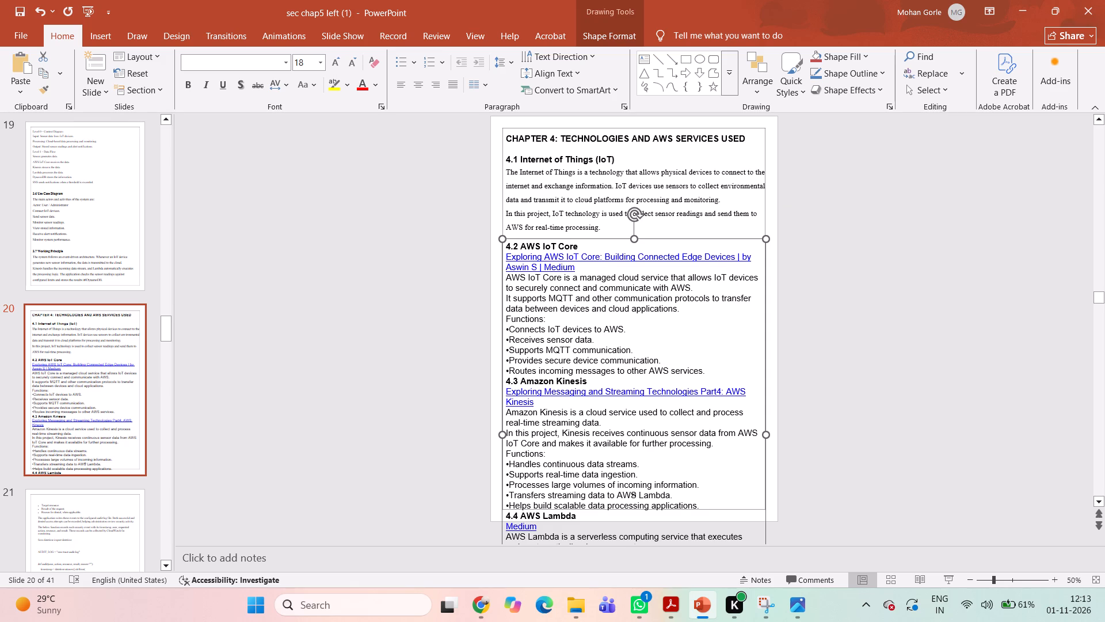
Copy the text from "Handles continuous data streams." to the end of the pasted box, and delete it from slide 20.
click(509, 462)
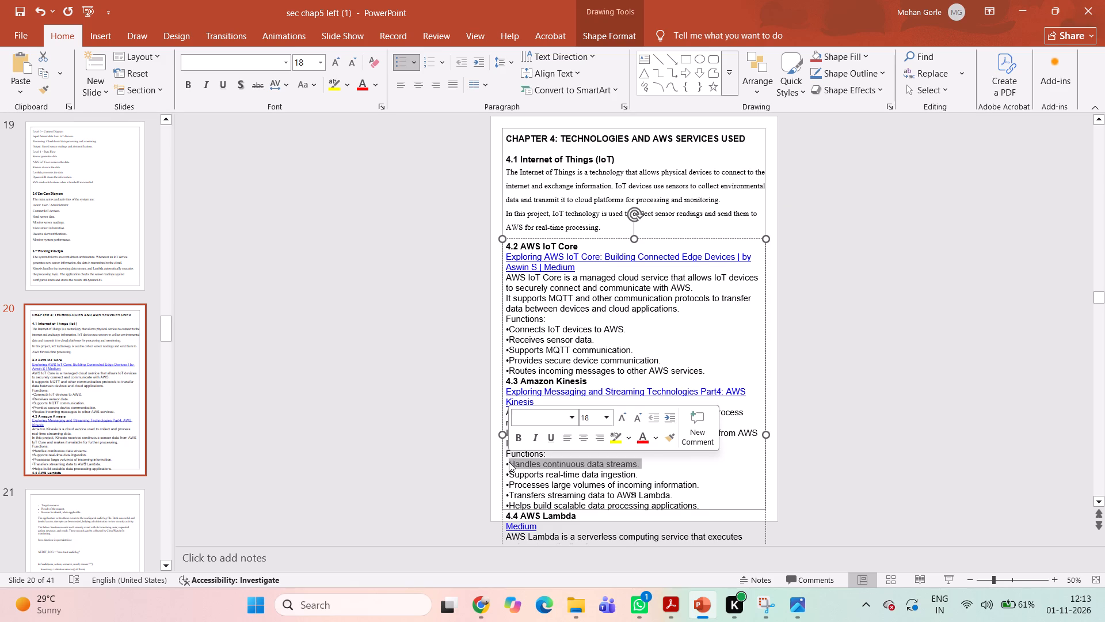
triple_click(509, 462)
triple_click(509, 462)
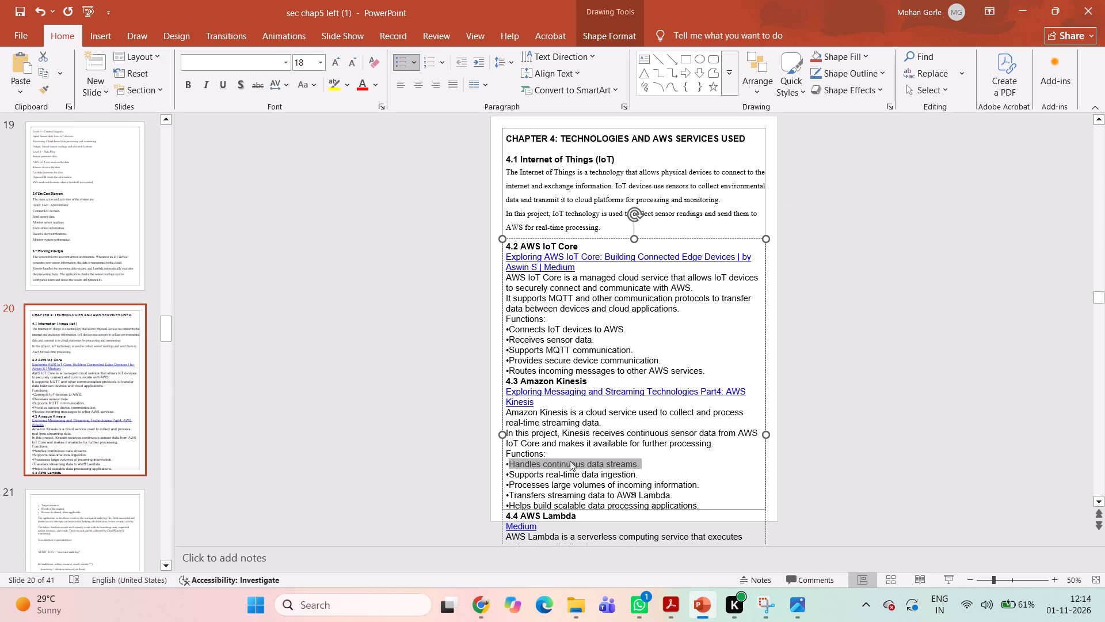
click(576, 447)
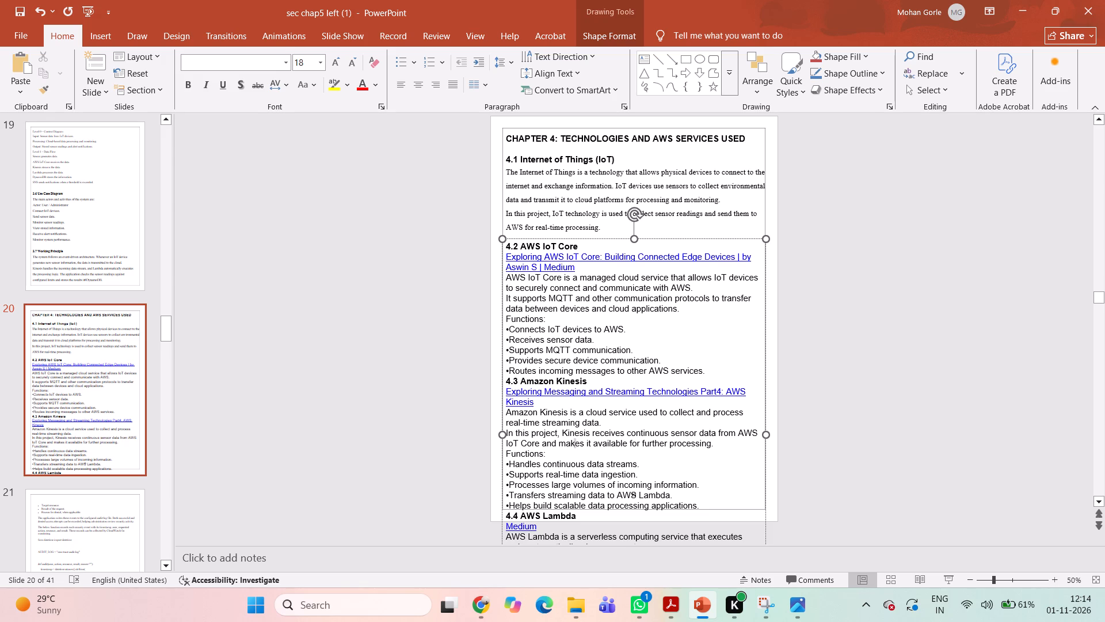
drag(512, 461, 649, 621)
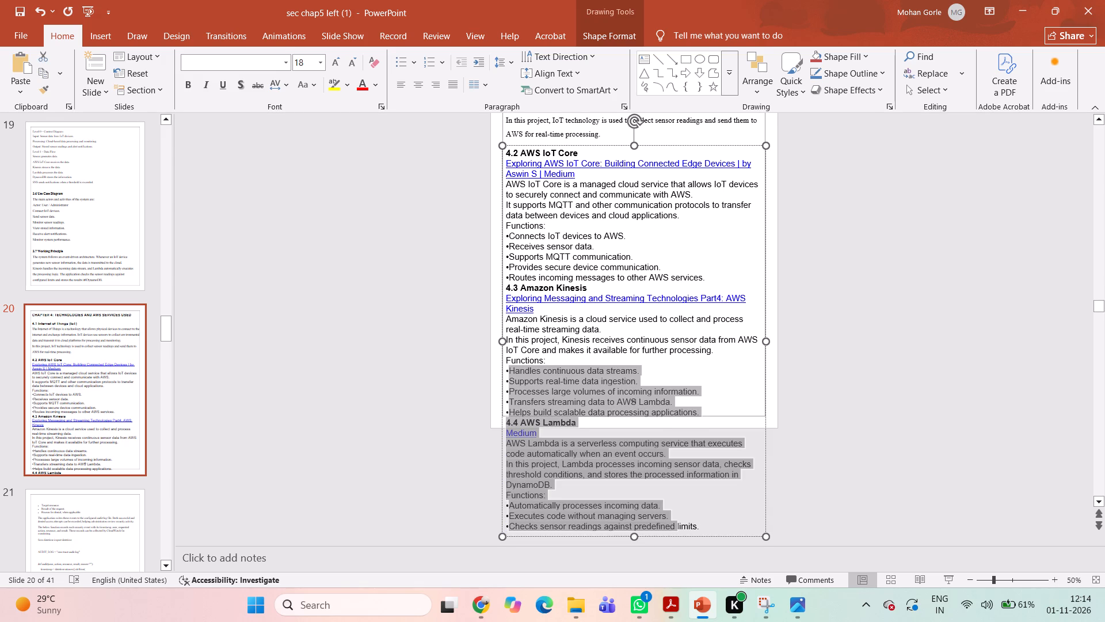
drag(649, 621, 719, 602)
key(ctrl+c)
key(BackSpace)
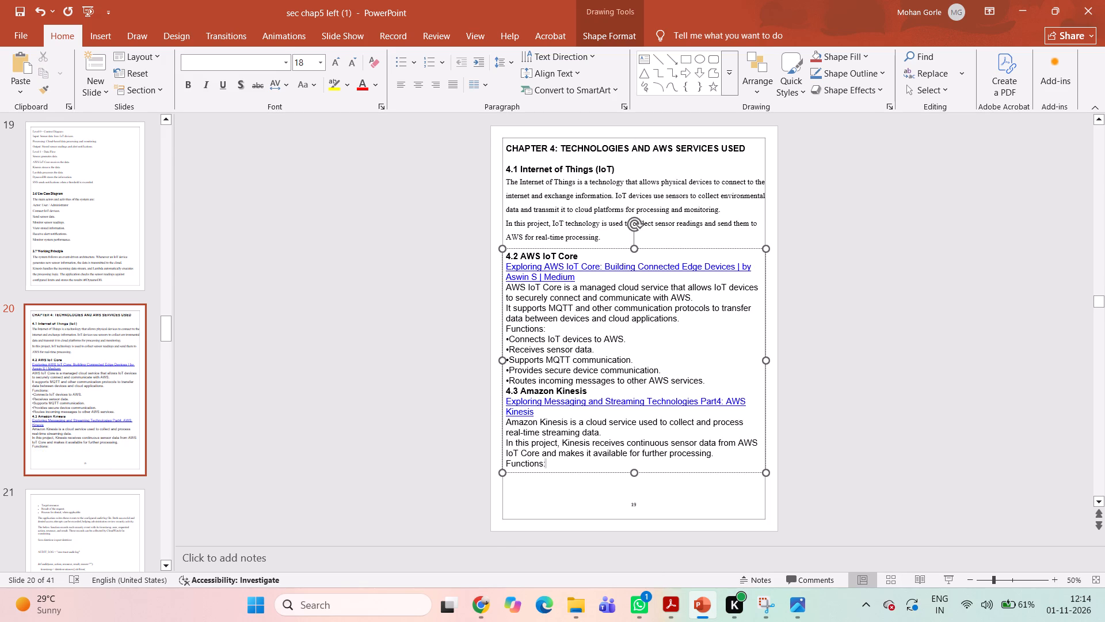
Set all remaining text of sections 4.2 and 4.3 on slide 20 to Times New Roman, size 16.
drag(546, 464, 496, 233)
click(536, 189)
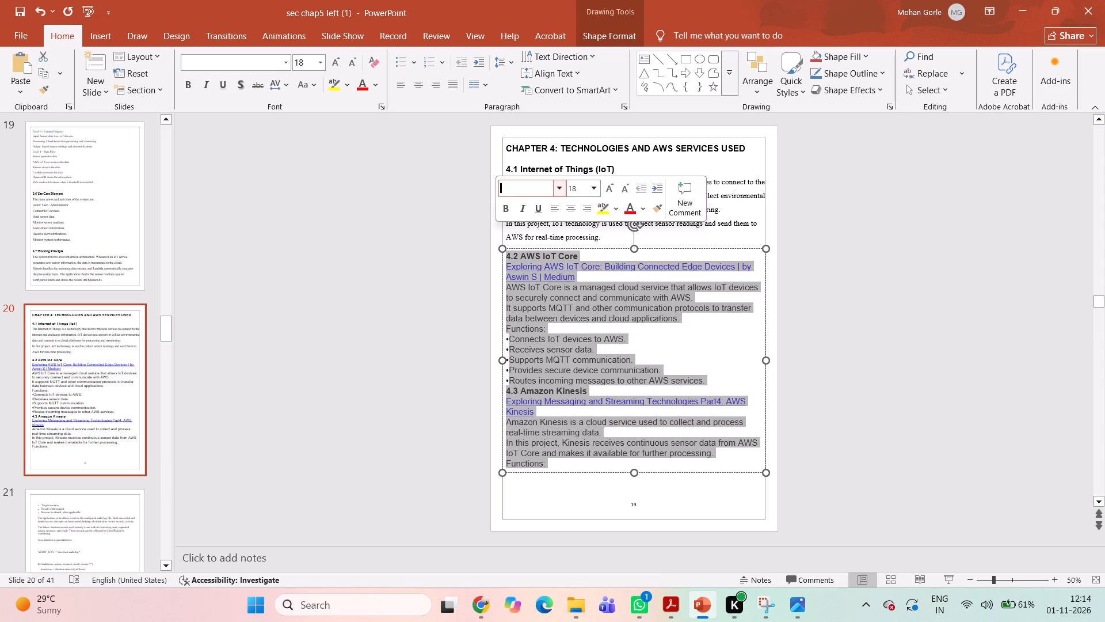
text(tim)
key(Return)
click(582, 194)
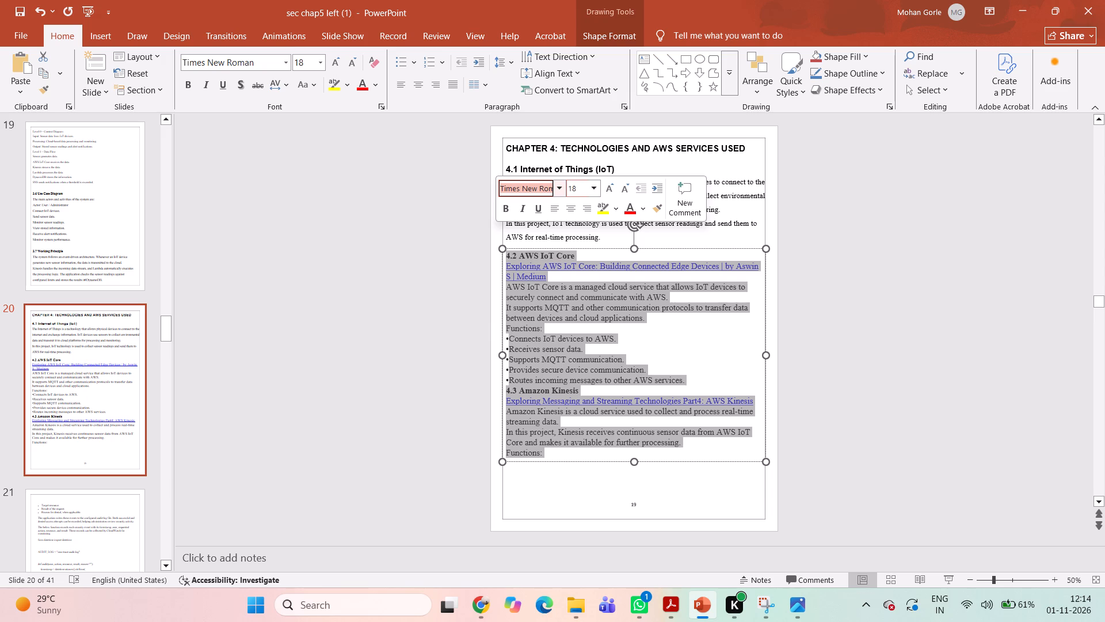
click(576, 184)
text(16)
key(Return)
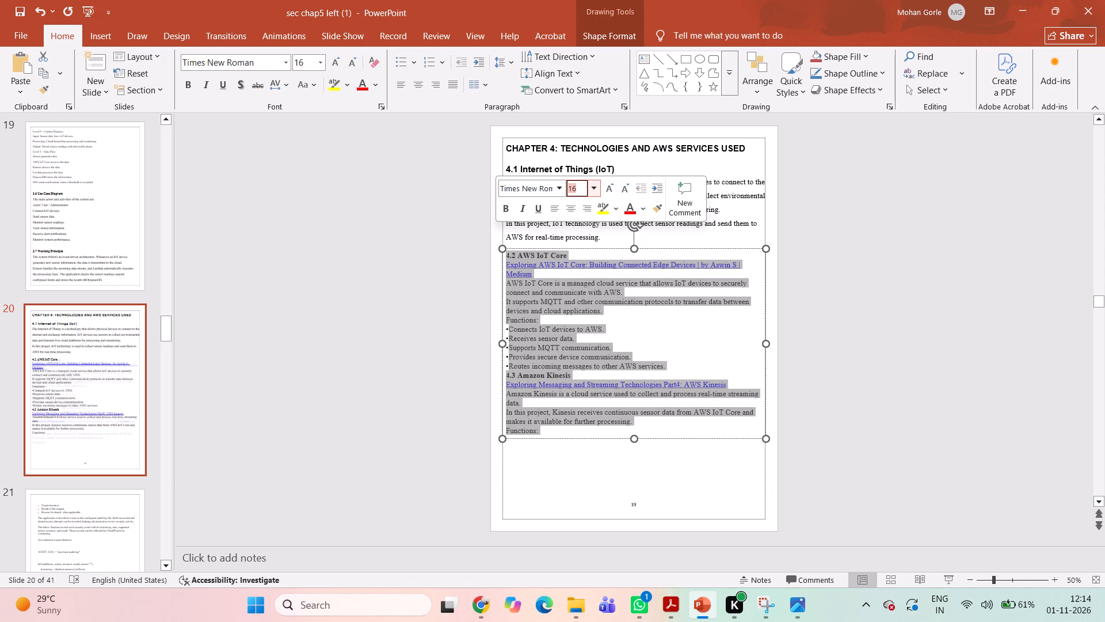
Set the line spacing of the sections 4.2 and 4.3 text on slide 20 to 1.5.
click(509, 55)
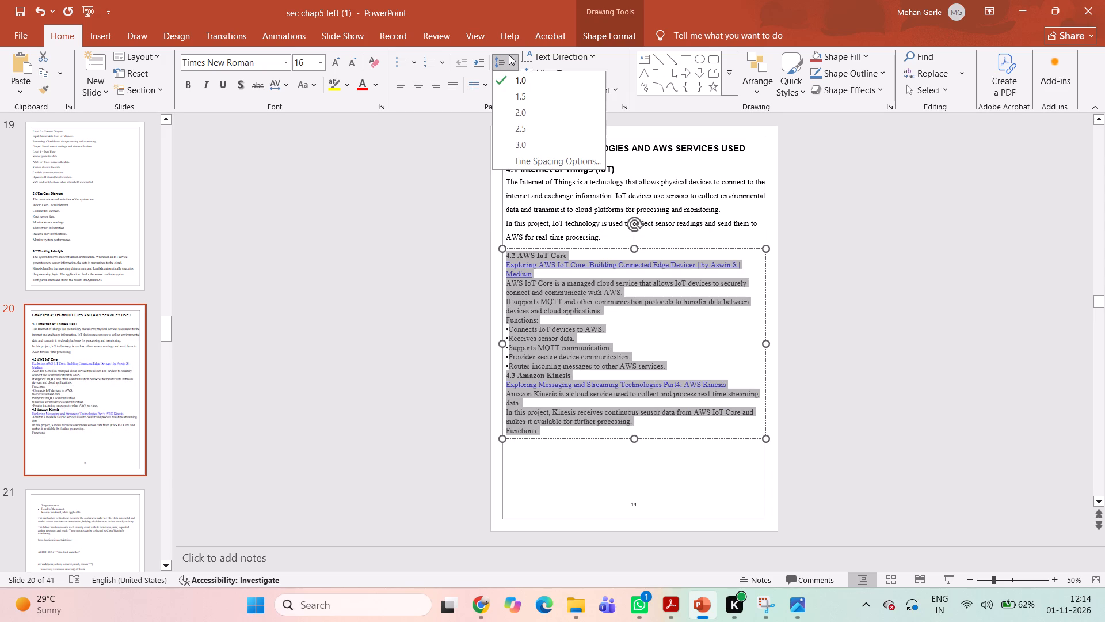
click(518, 91)
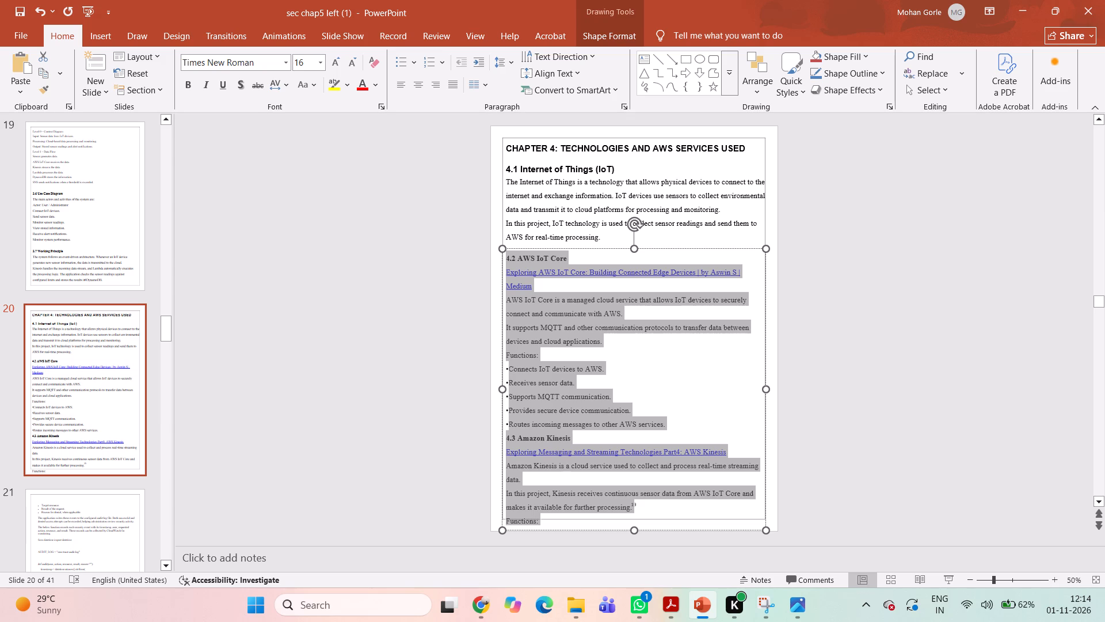
Delete the trailing "Functions:" line at the end of section 4.3 on slide 20.
click(467, 513)
drag(545, 521, 503, 525)
key(Delete)
key(Delete)
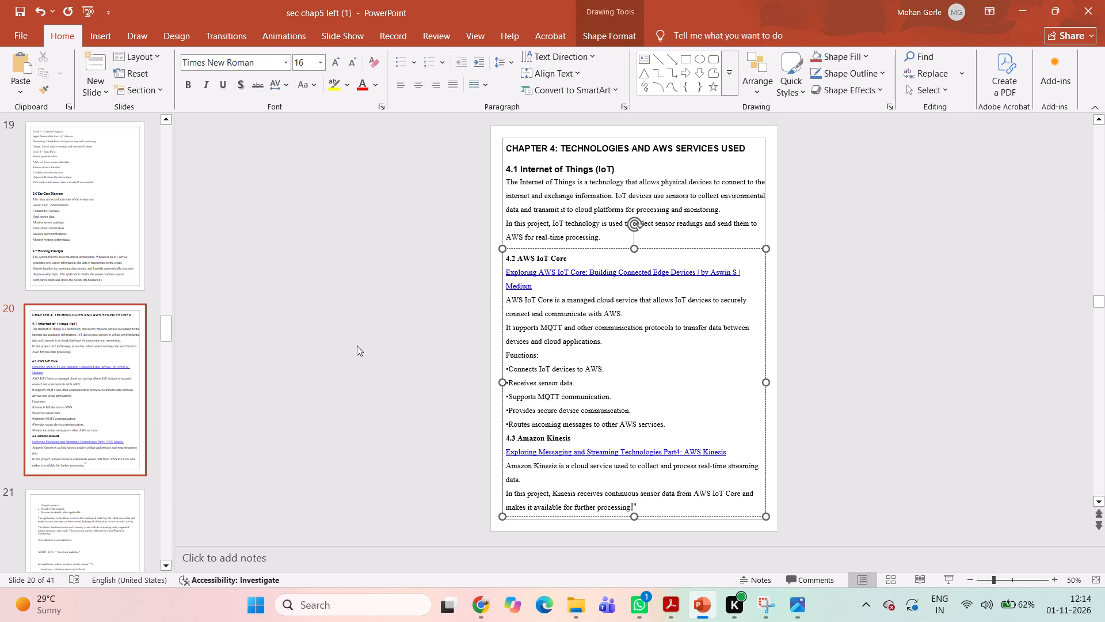
Nudge the sections 4.2 and 4.3 text box up slightly so it closes the gap below section 4.1 and fits the page.
click(605, 247)
key(Up)
key(Up)
key(Up)
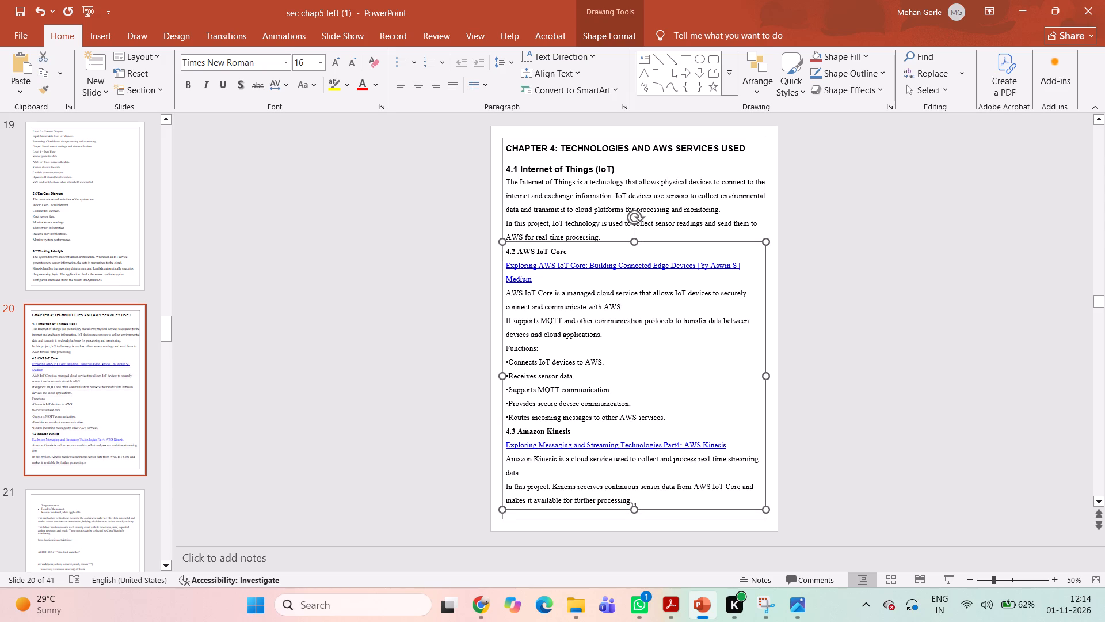
click(446, 211)
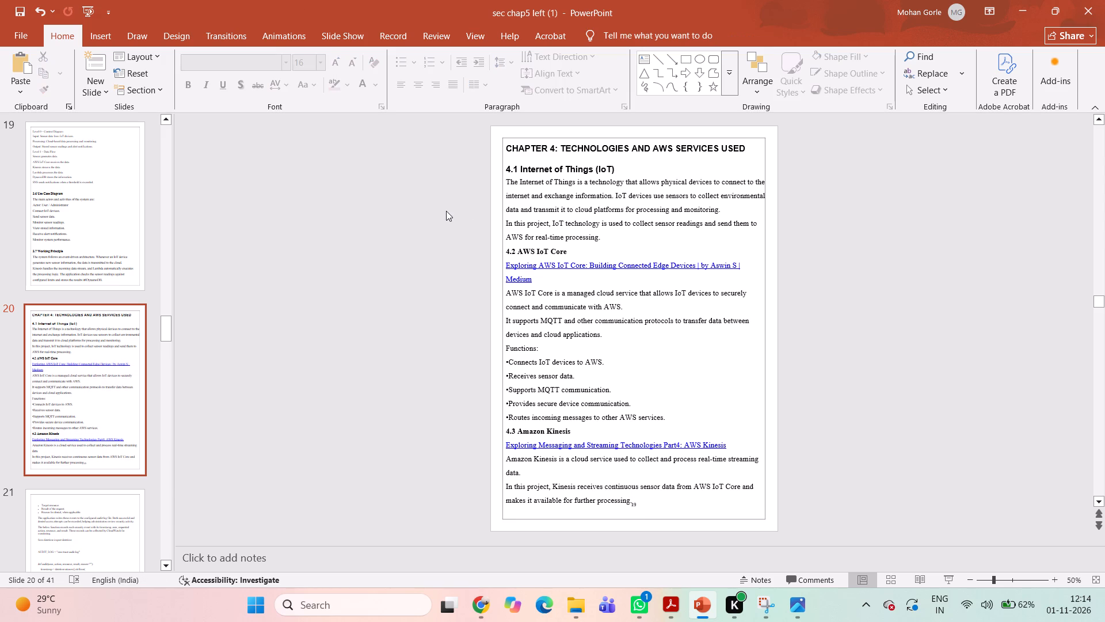
click(446, 211)
double_click(446, 211)
key(alt+Tab)
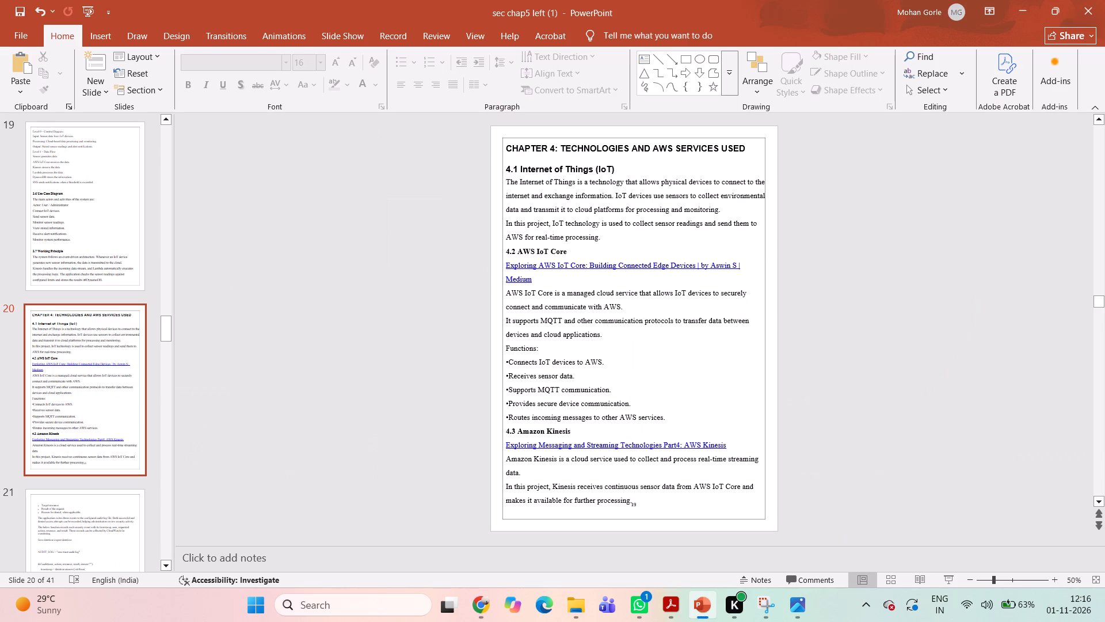
click(127, 529)
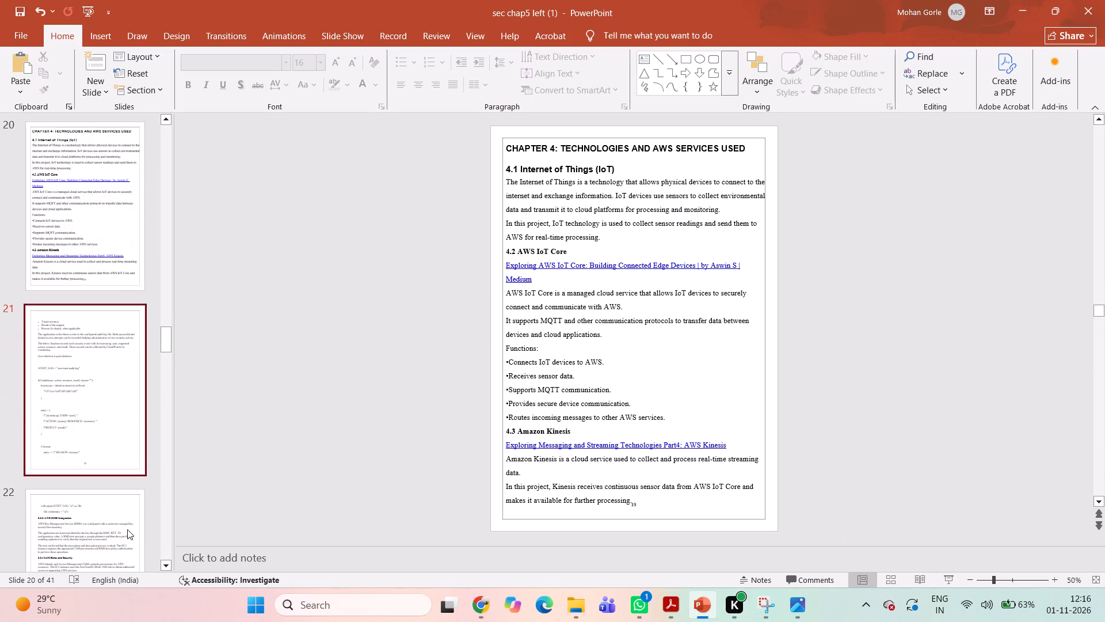
triple_click(626, 476)
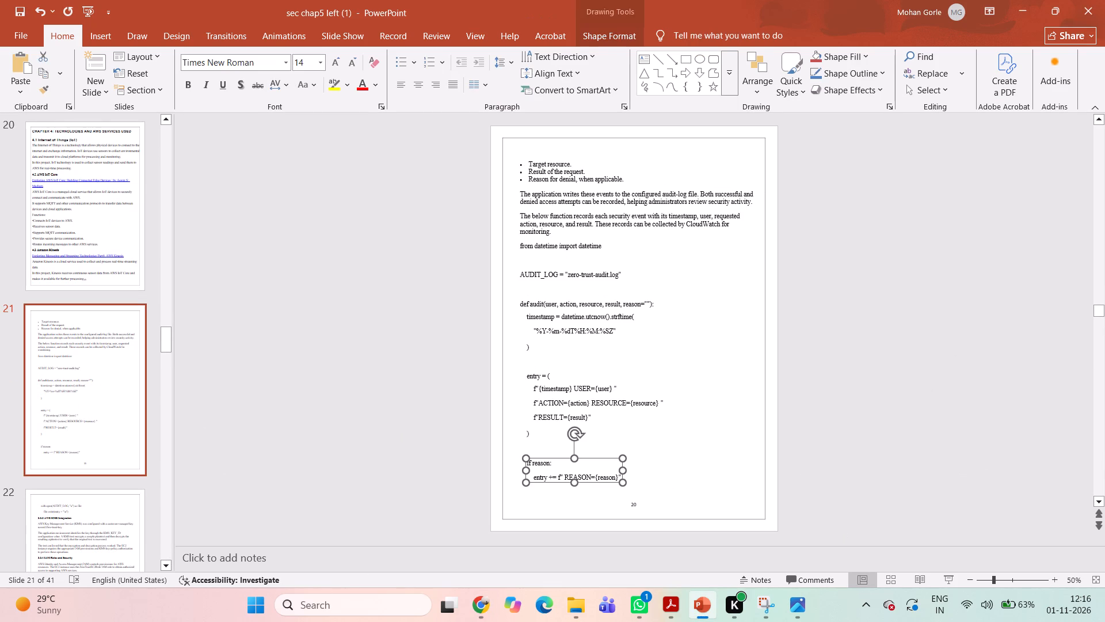
click(649, 480)
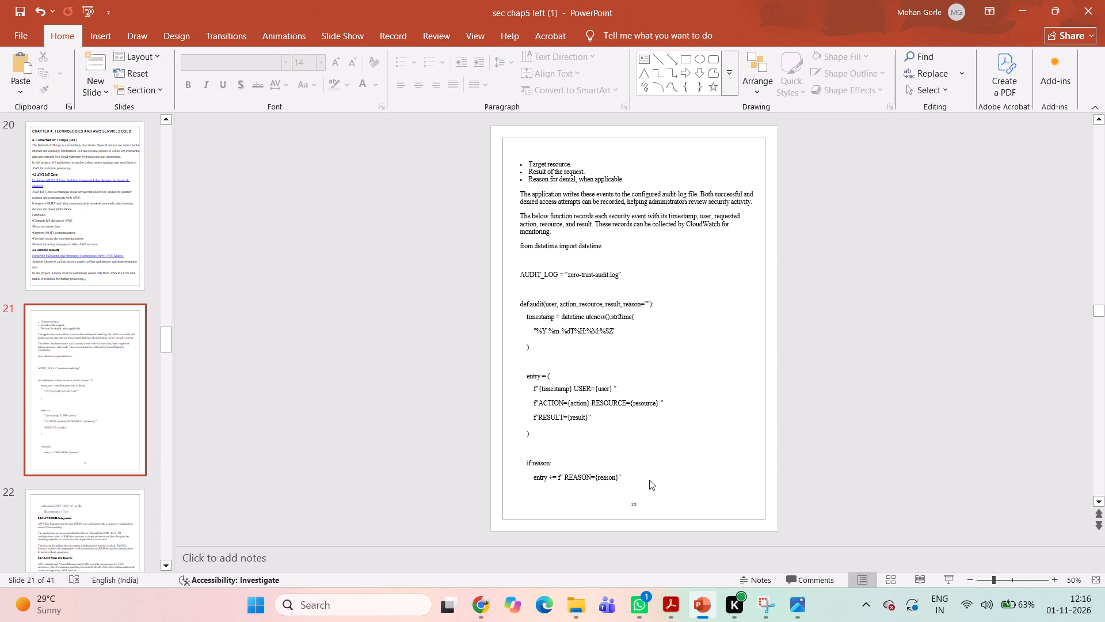
right_drag(649, 480, 572, 376)
click(589, 449)
drag(580, 468, 585, 459)
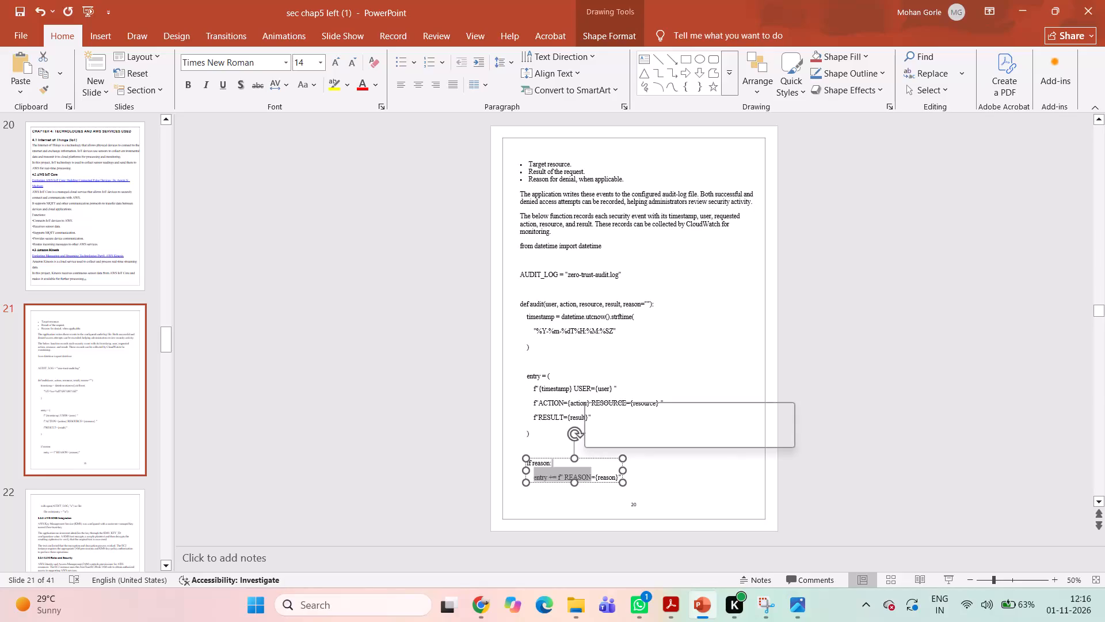
key(BackSpace)
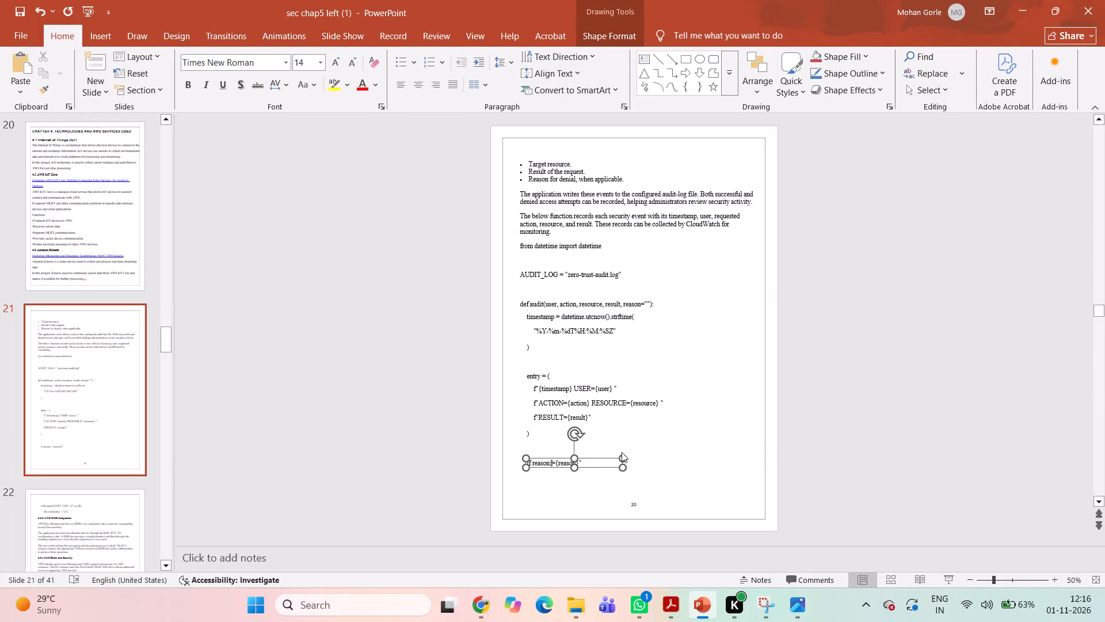
click(615, 458)
key(BackSpace)
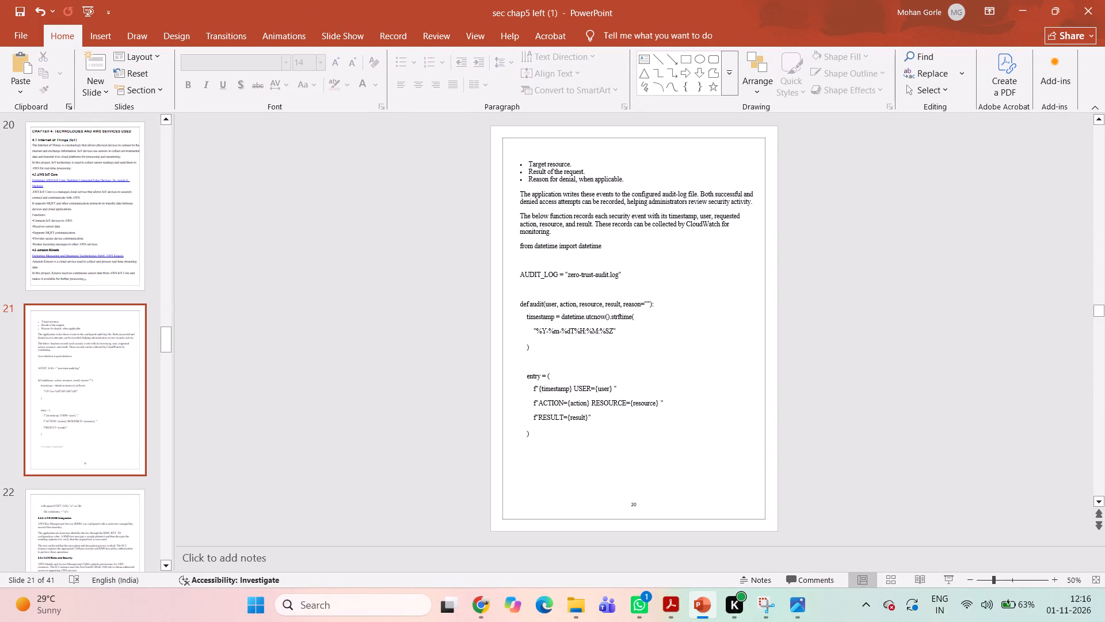
click(584, 438)
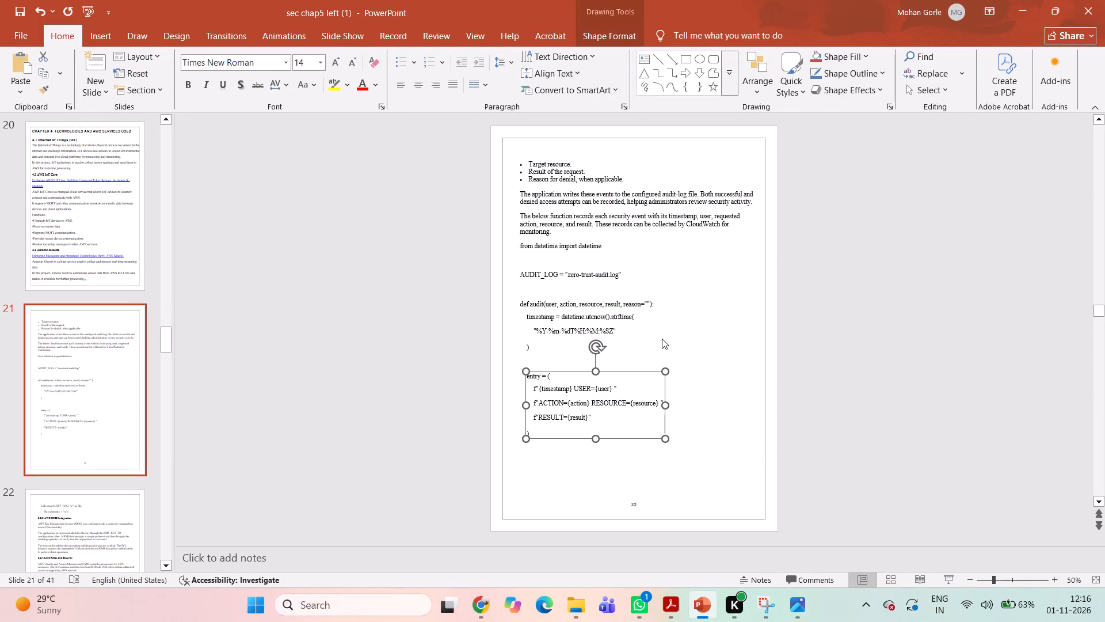
click(635, 367)
key(BackSpace)
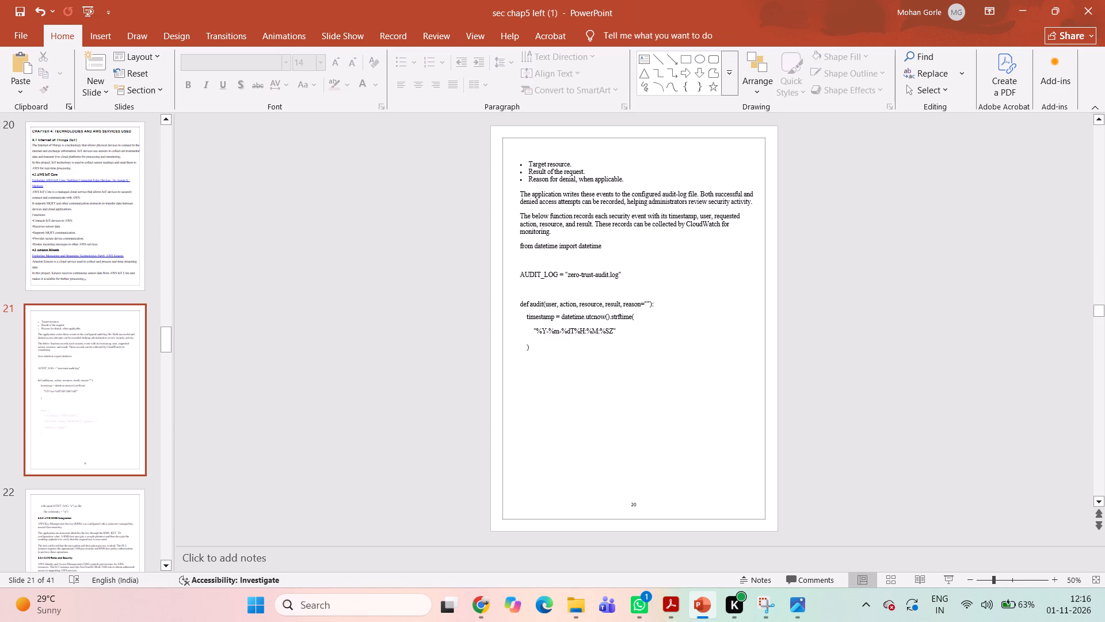
Delete the remaining old text from slide 21: the "def audit" code, the AUDIT_LOG line and the box starting "Target resource.".
click(623, 324)
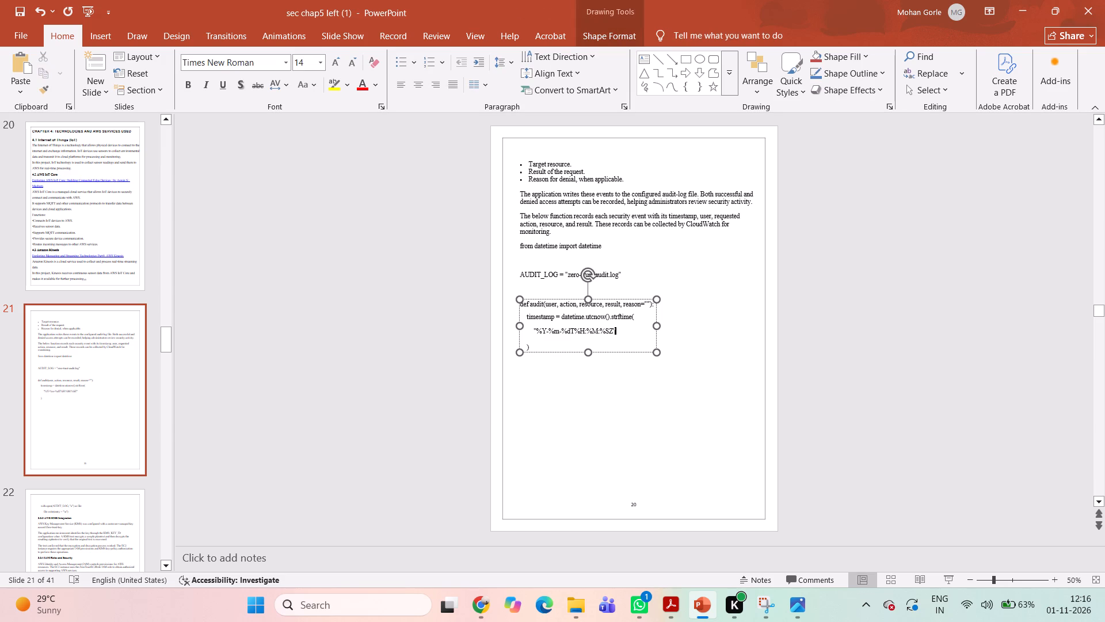
key(BackSpace)
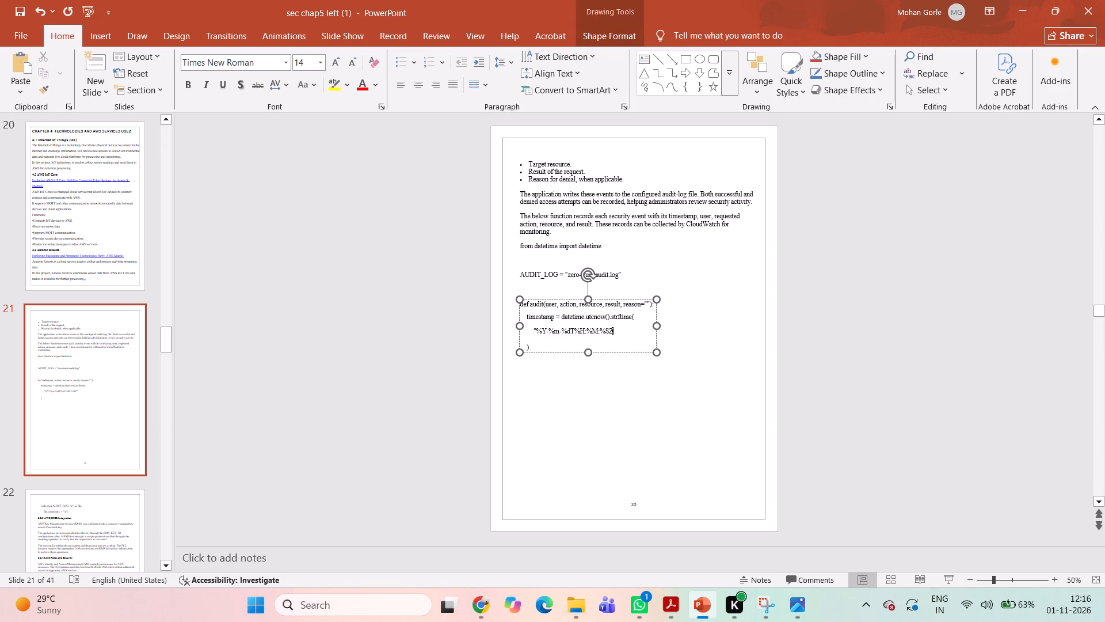
click(623, 298)
key(BackSpace)
click(628, 268)
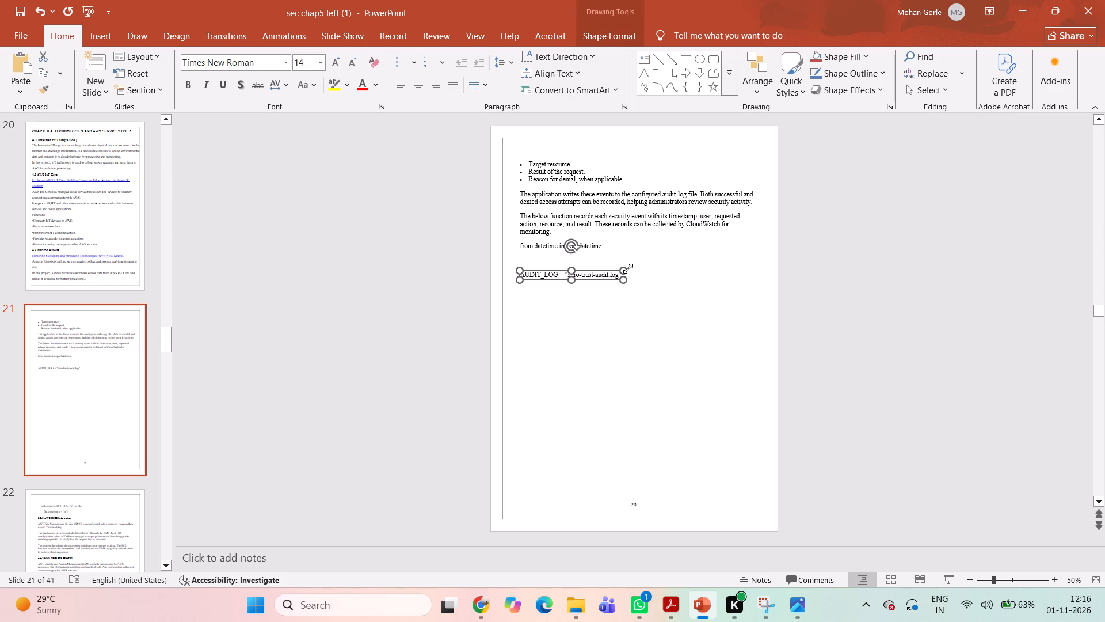
click(614, 271)
key(BackSpace)
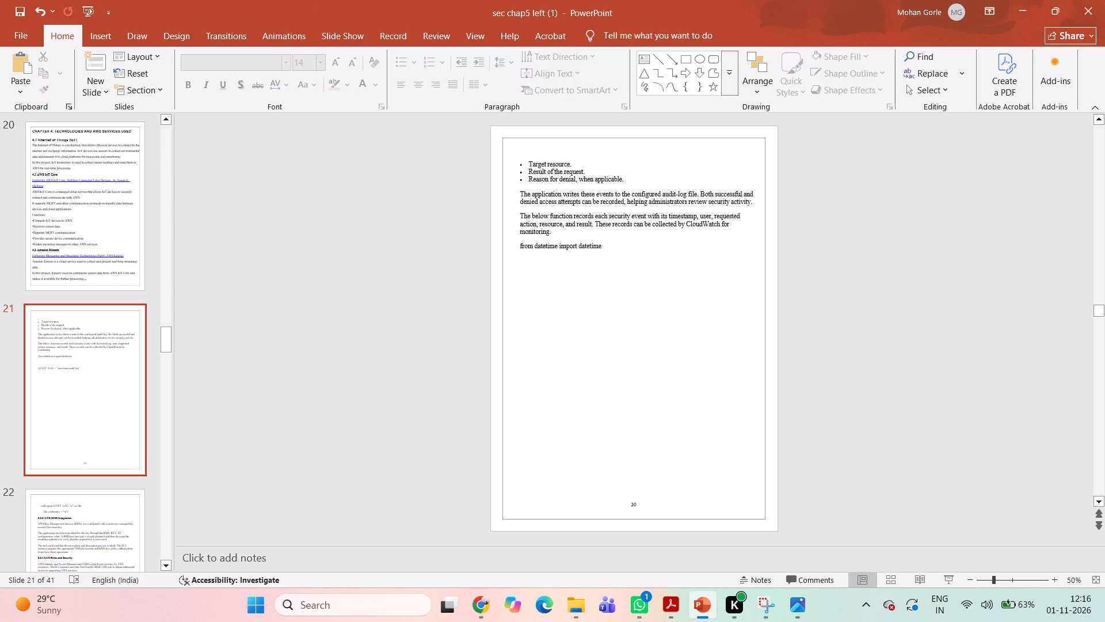
click(618, 234)
click(620, 251)
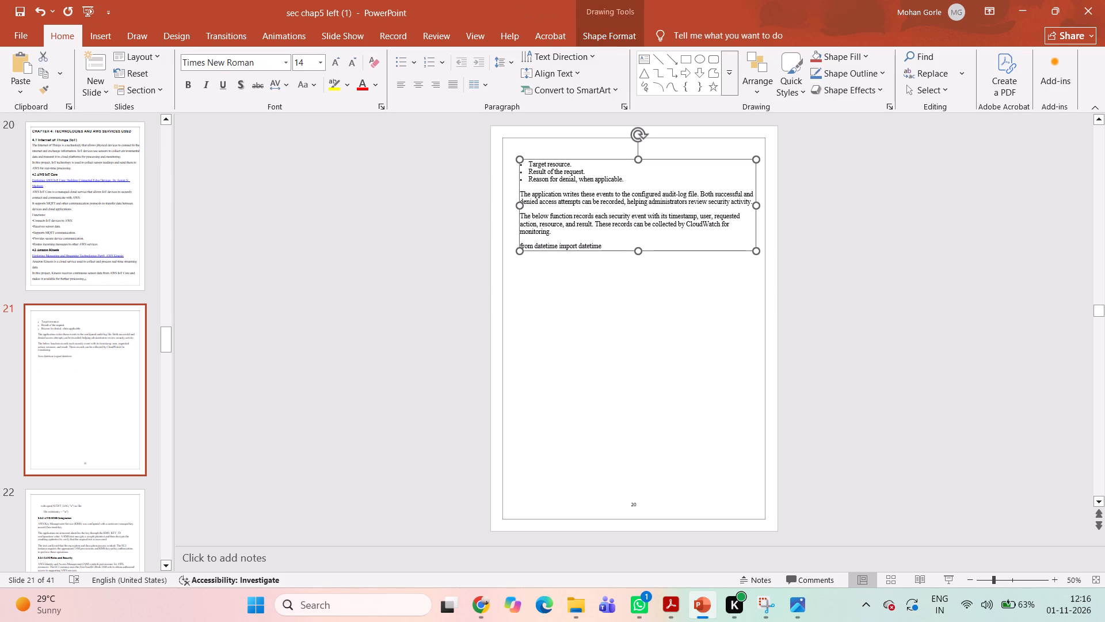
key(BackSpace)
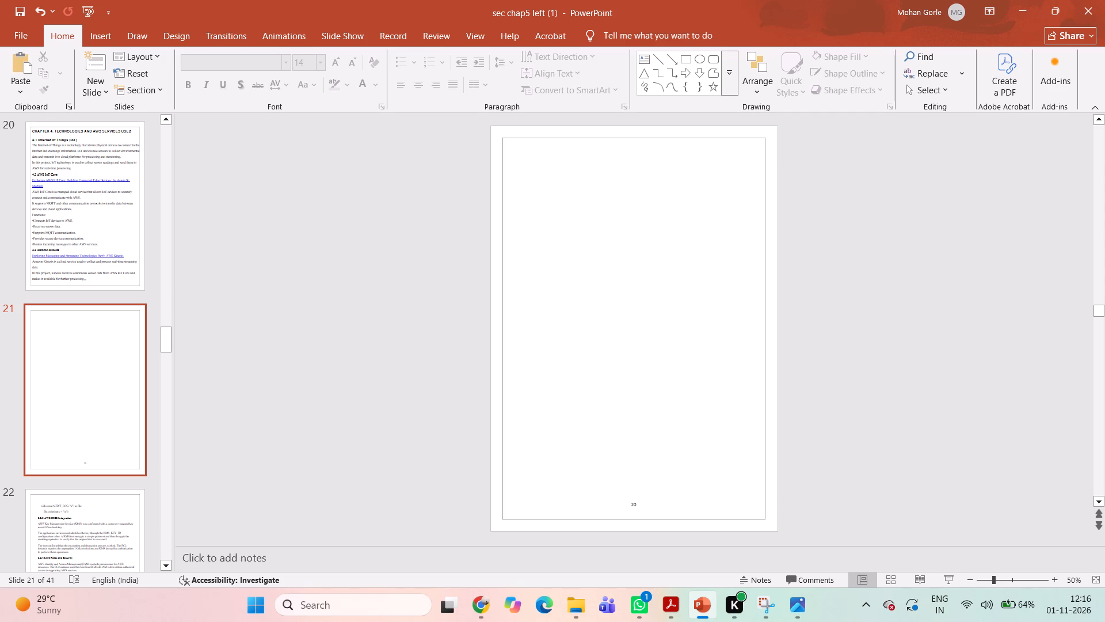
Paste the copied section 4.3 to 4.6 content onto slide 21.
key(ctrl+v)
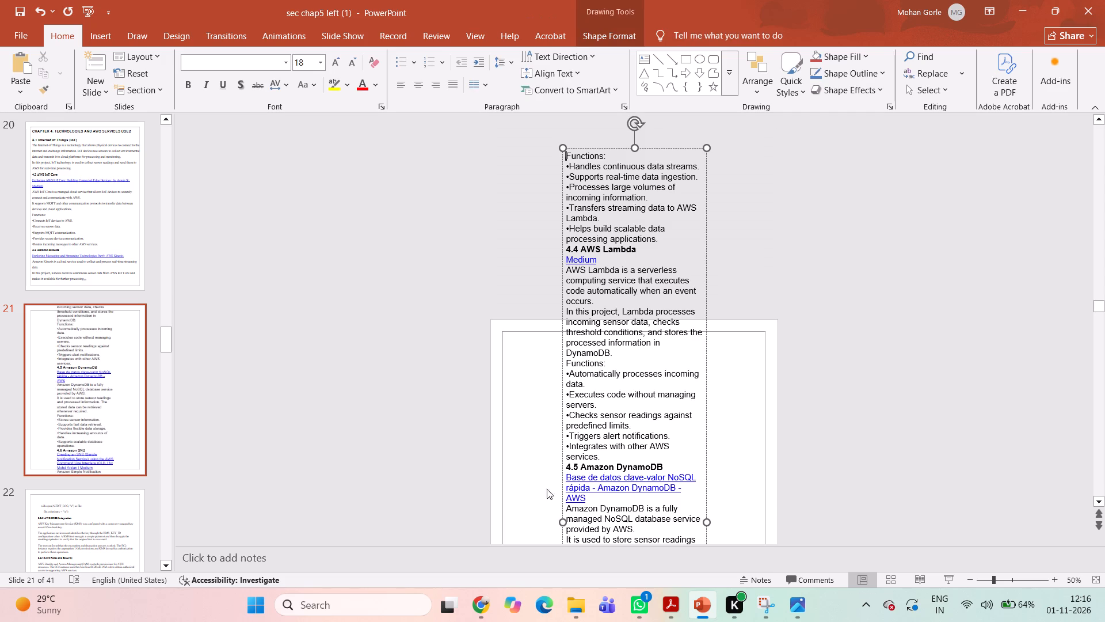
Extend the left edge of the pasted text box on slide 21 to the page border.
drag(561, 522, 559, 522)
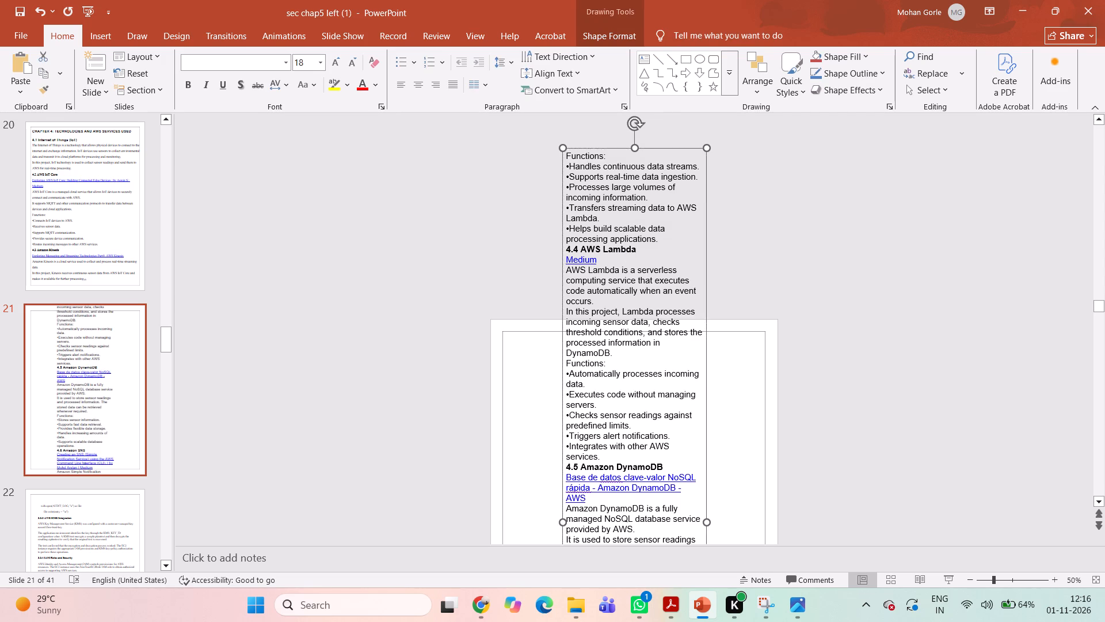
drag(559, 522, 504, 512)
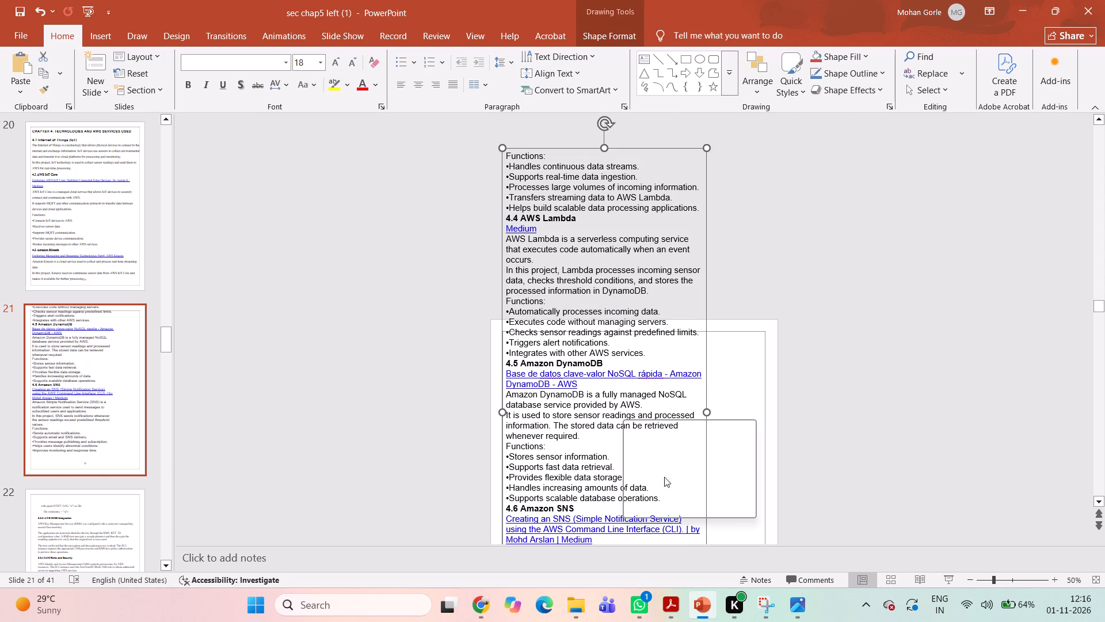
Extend the right edge of slide 21's pasted text box to the page border and move the box down to the top border line.
drag(707, 414, 758, 418)
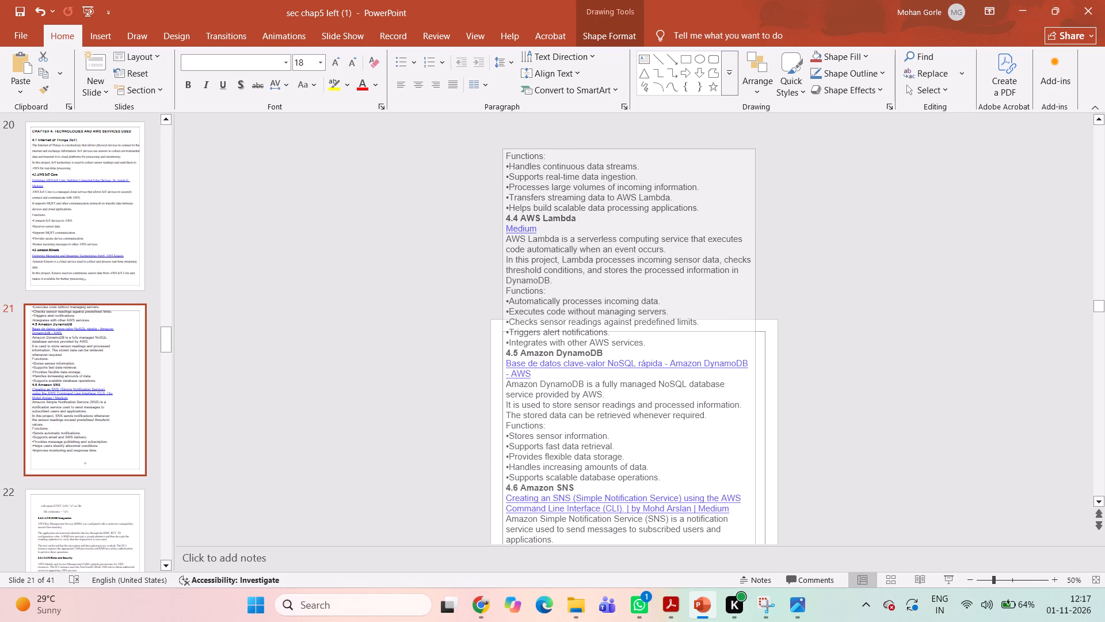
drag(758, 418, 765, 419)
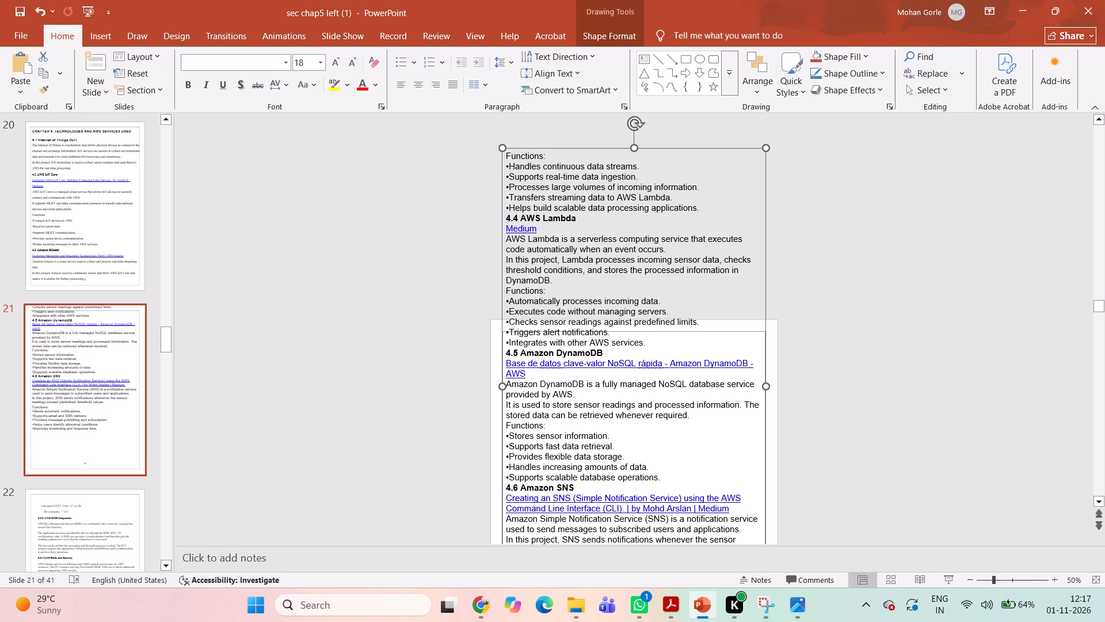
drag(649, 147, 650, 314)
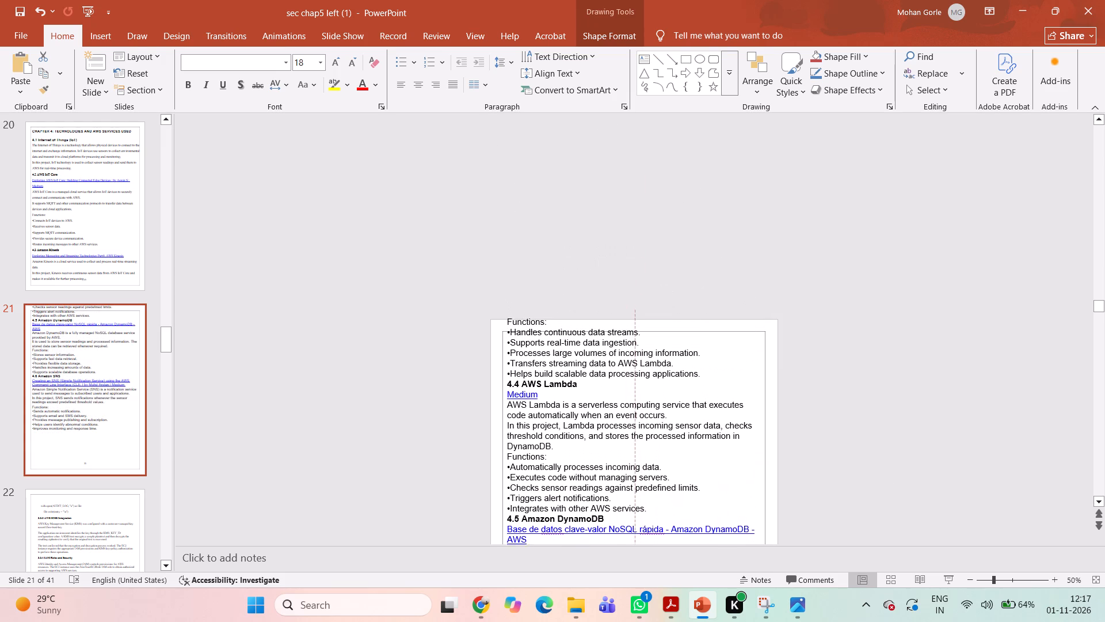
drag(650, 314, 651, 331)
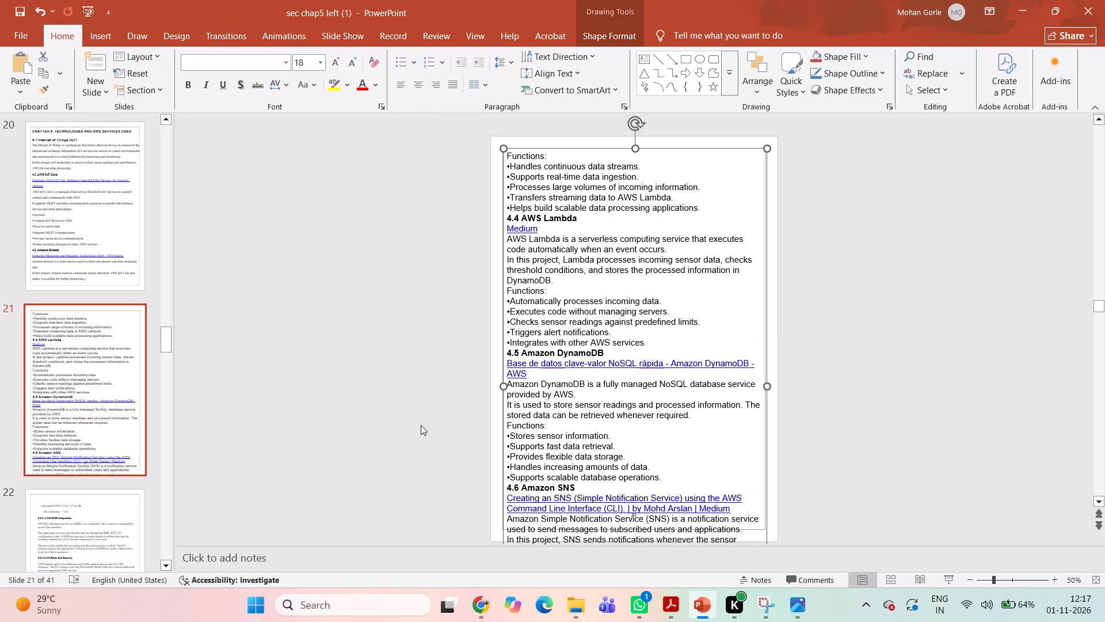
Format all the text in slide 21's pasted box as Times New Roman, size 16.
ctrl+scroll(421, 425, down, 1)
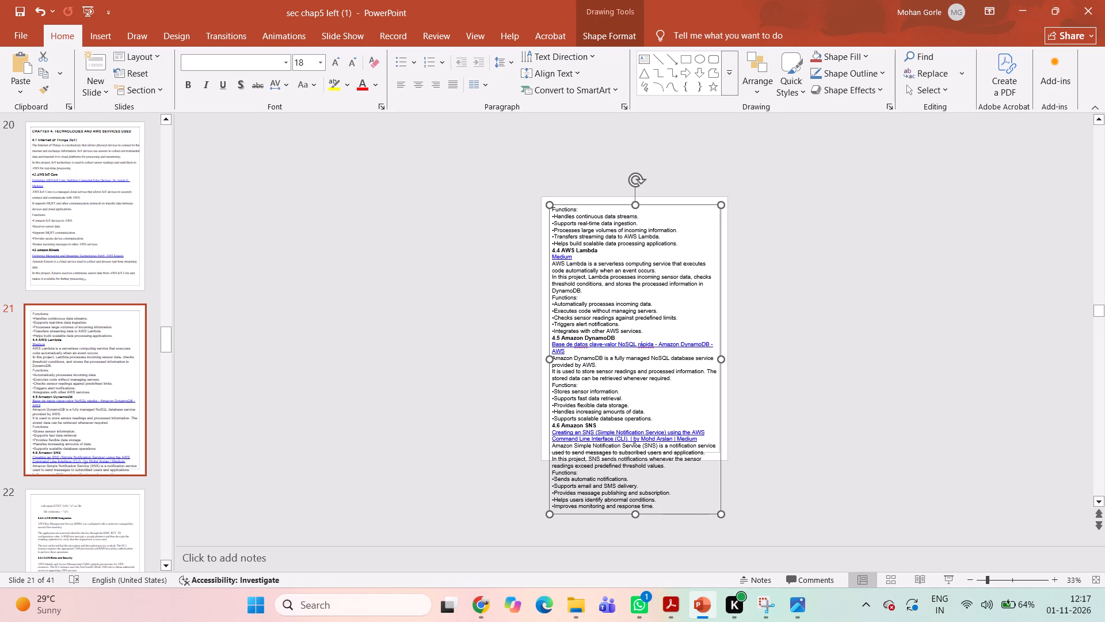
drag(662, 506, 552, 191)
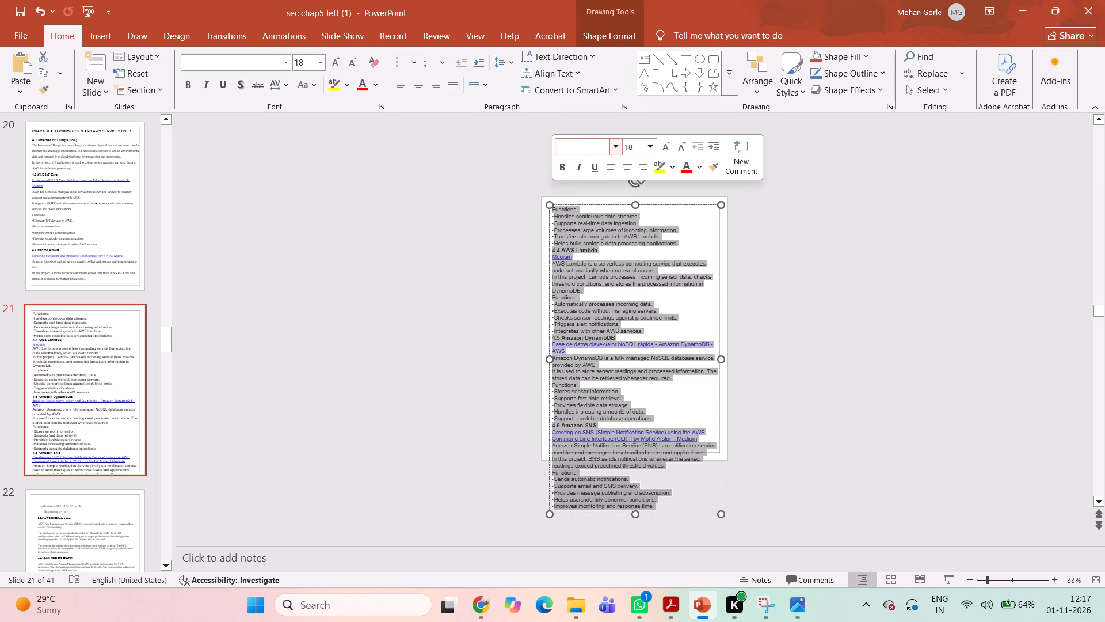
click(584, 148)
text(tim)
key(Return)
key(Return)
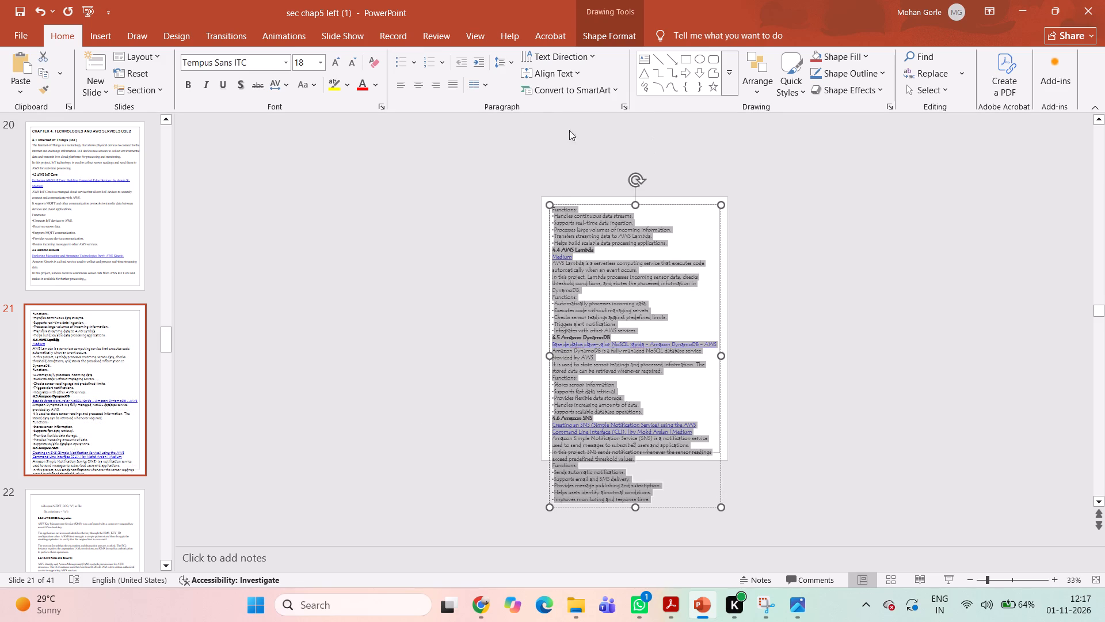
click(310, 63)
text(16)
double_click(255, 56)
double_click(255, 56)
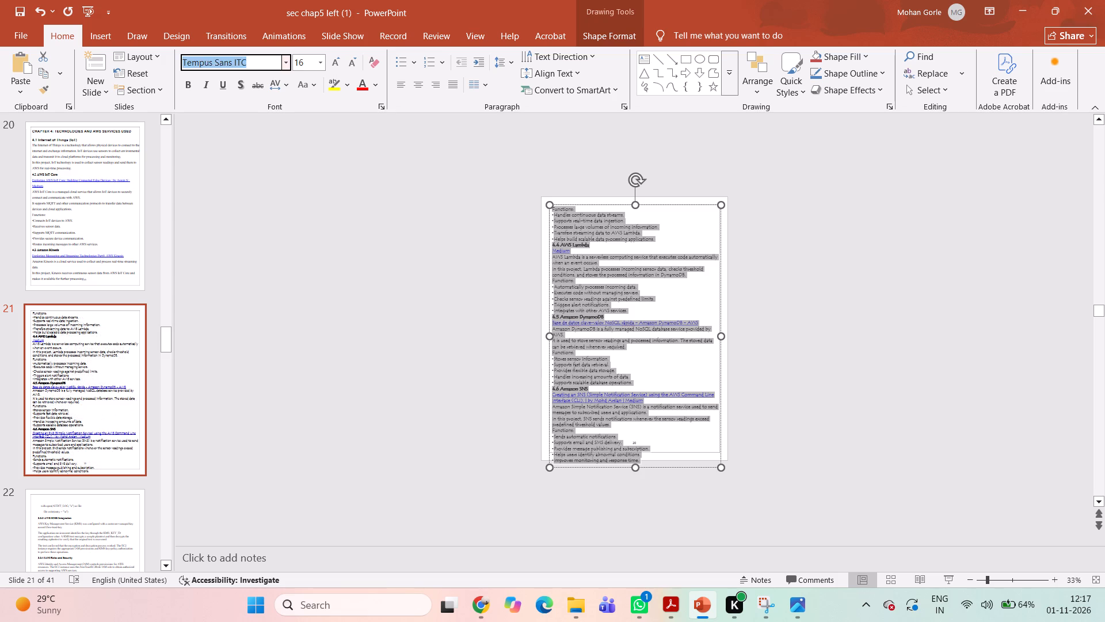
click(255, 56)
text(tim)
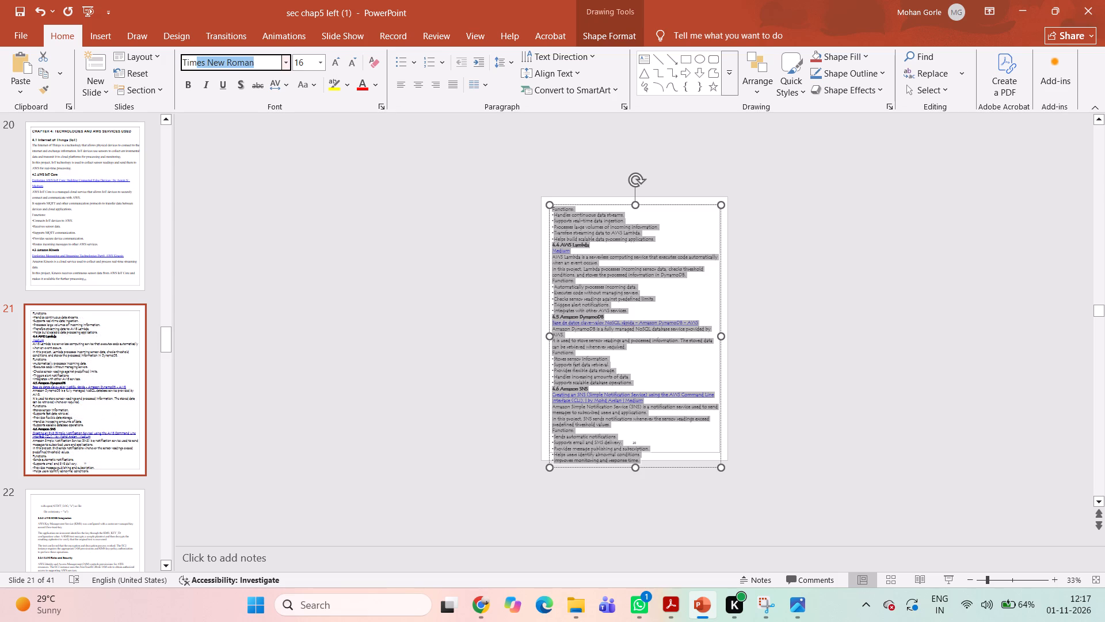
key(Return)
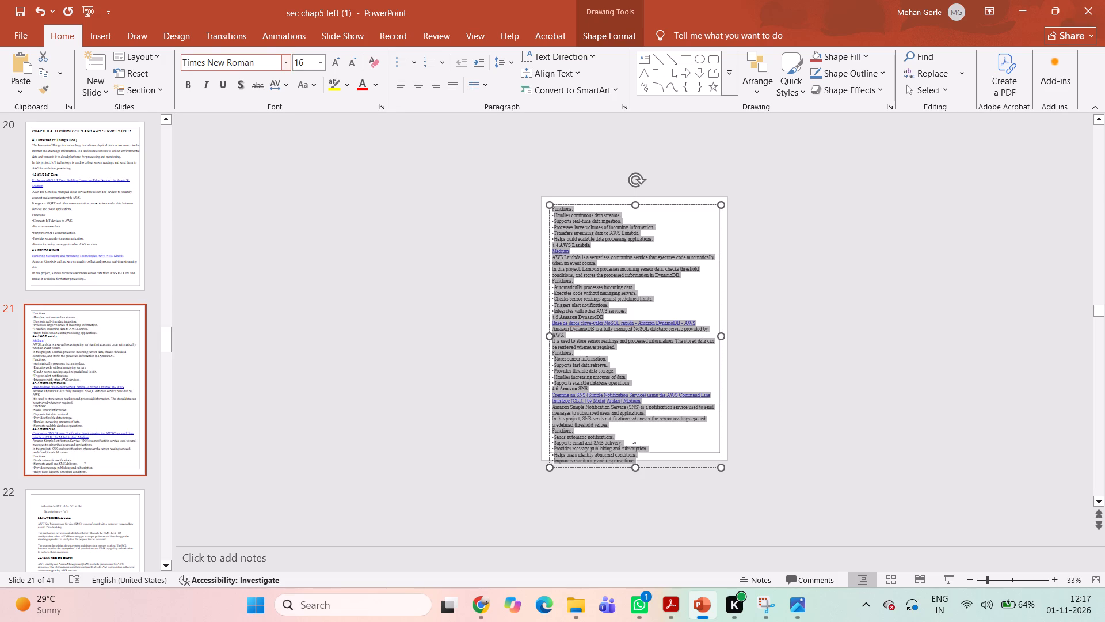
Increase the line spacing of all the text in slide 21's pasted box.
click(505, 69)
click(509, 97)
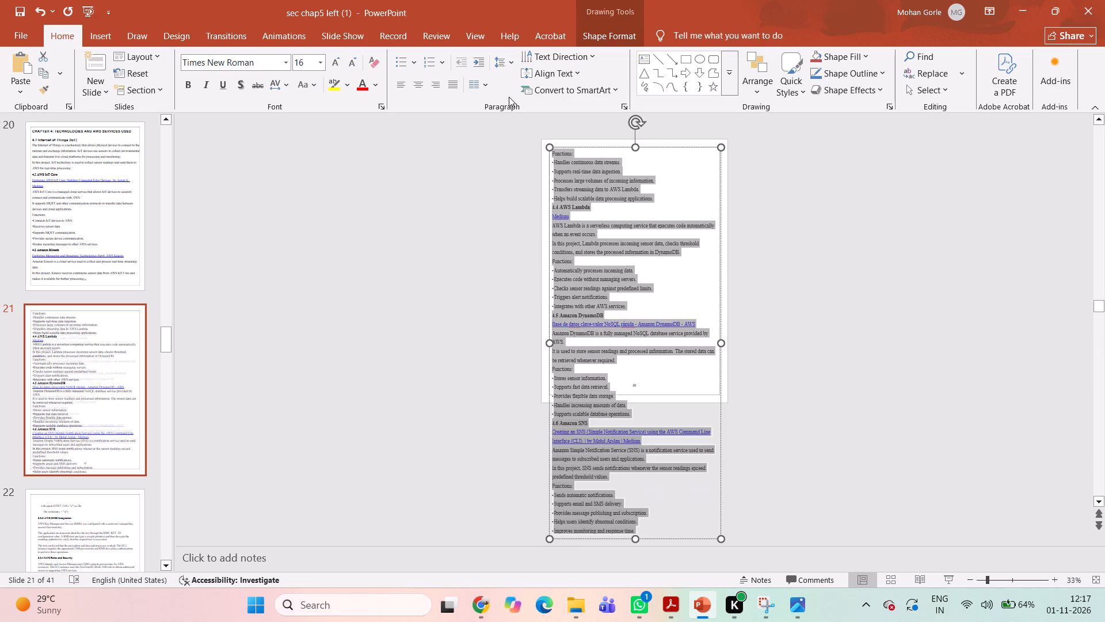
click(515, 312)
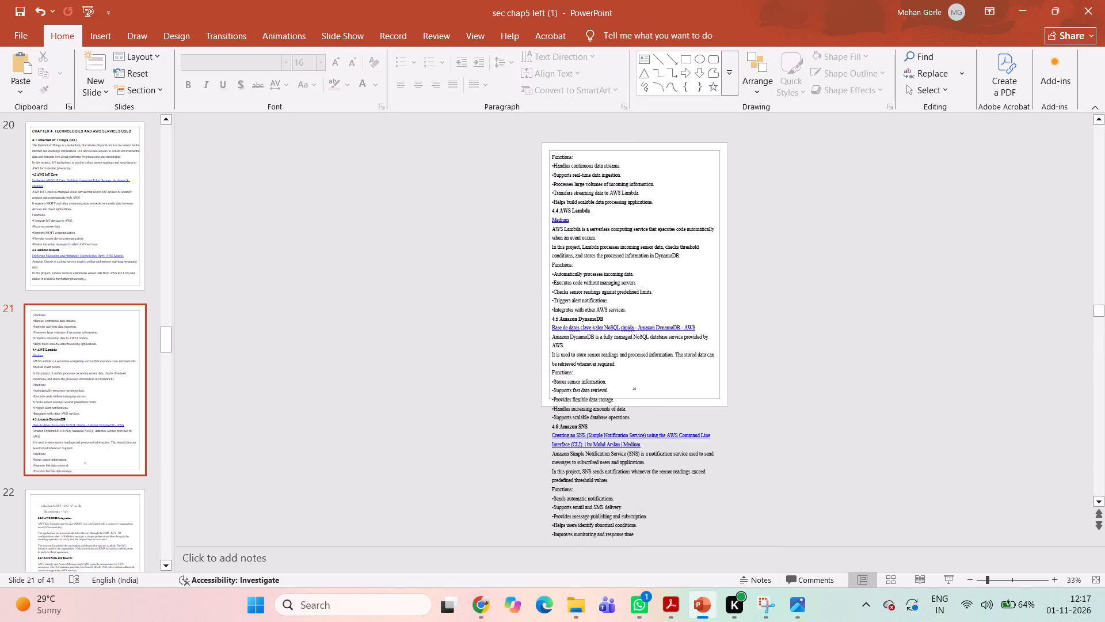
Copy the overflowing text from the Functions list of section 4.5 through the end of section 4.6, and remove it from slide 21.
drag(552, 371, 747, 562)
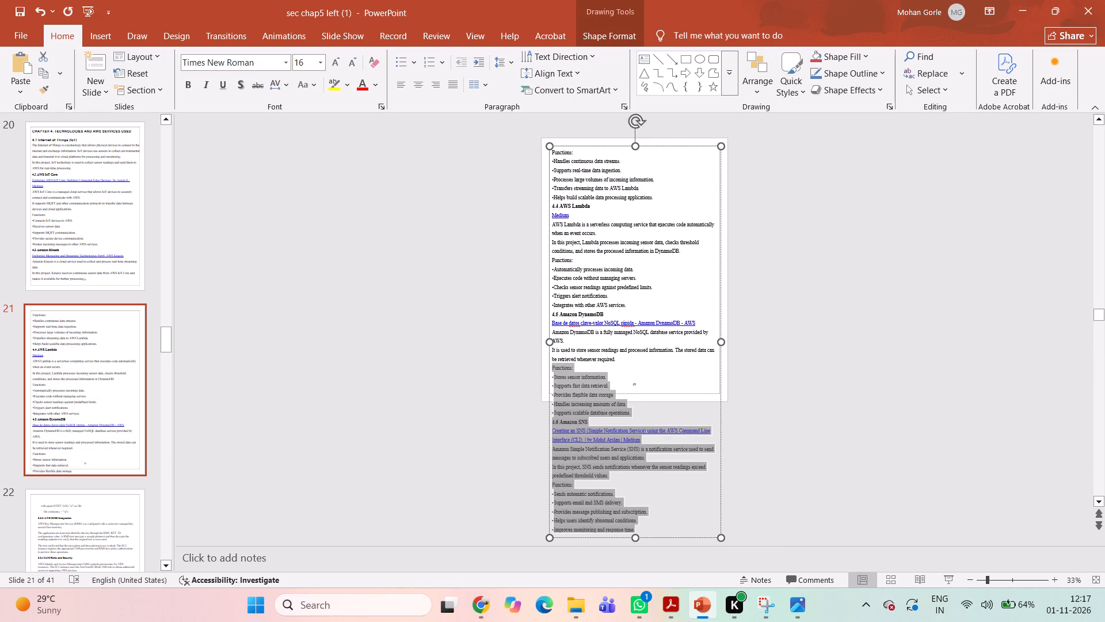
drag(747, 562, 749, 564)
key(ctrl+c)
key(BackSpace)
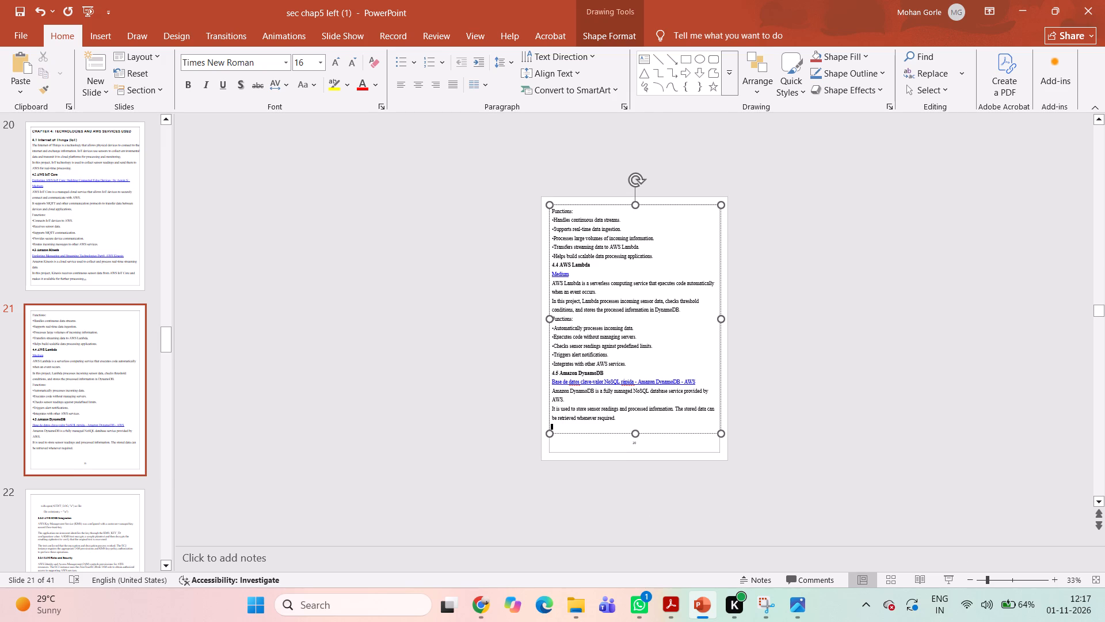
Insert a blank line before the 4.4 AWS Lambda and 4.5 Amazon DynamoDB headings on slide 21.
click(654, 254)
key(Return)
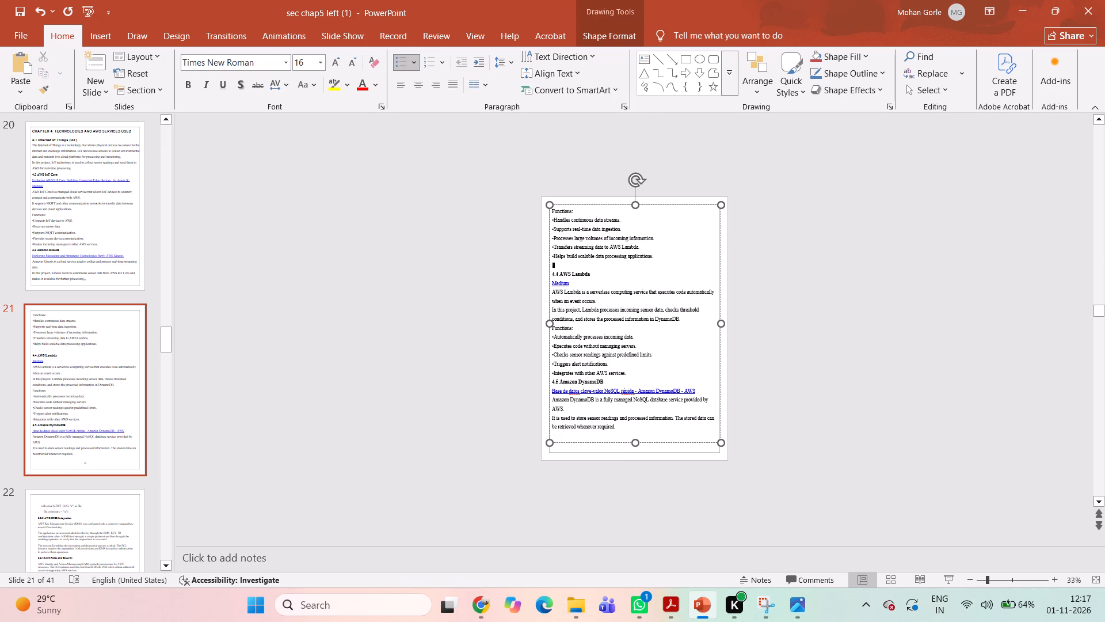
click(626, 374)
key(Return)
click(491, 356)
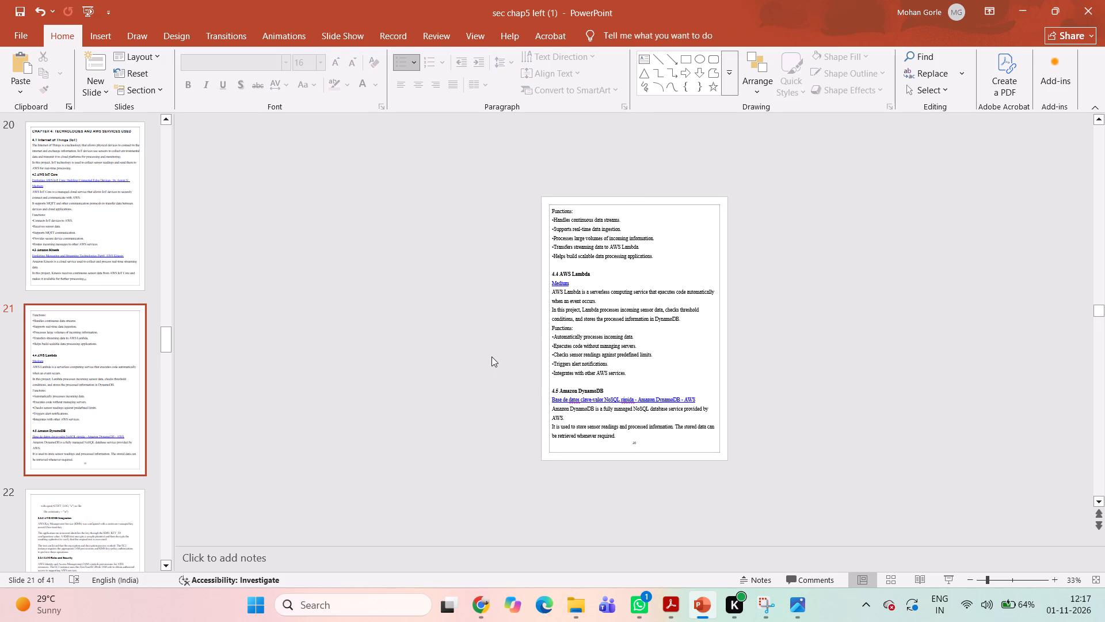
Look over the old content on slide 22 and examine the reformatted layout of slide 21.
key(space)
scroll(491, 356, down, 1)
scroll(491, 356, up, 1)
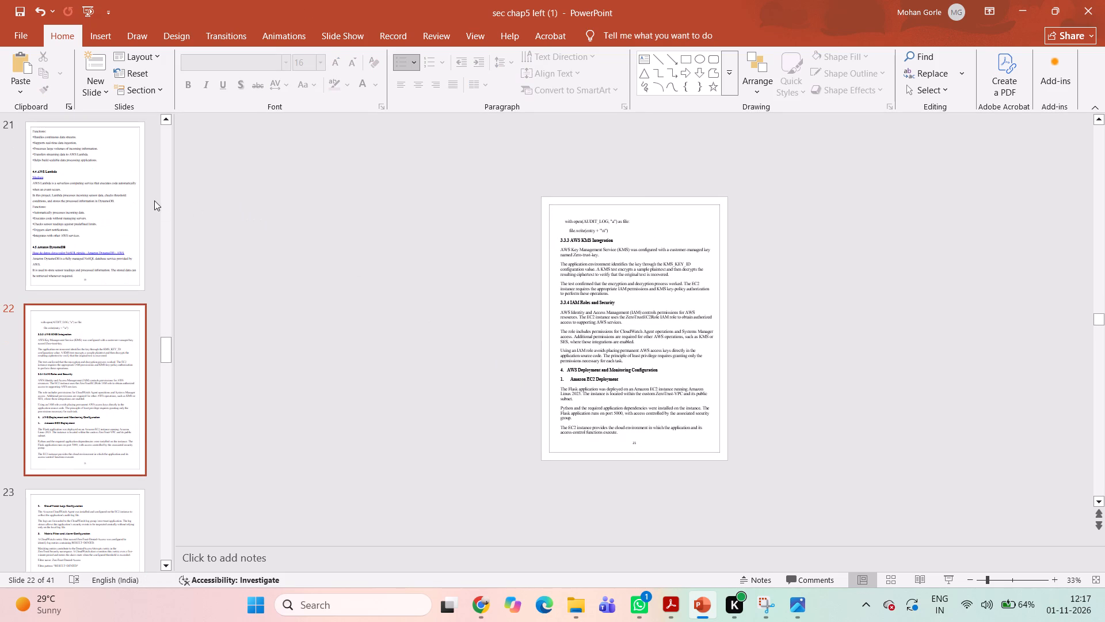
click(127, 196)
scroll(460, 290, left, 1)
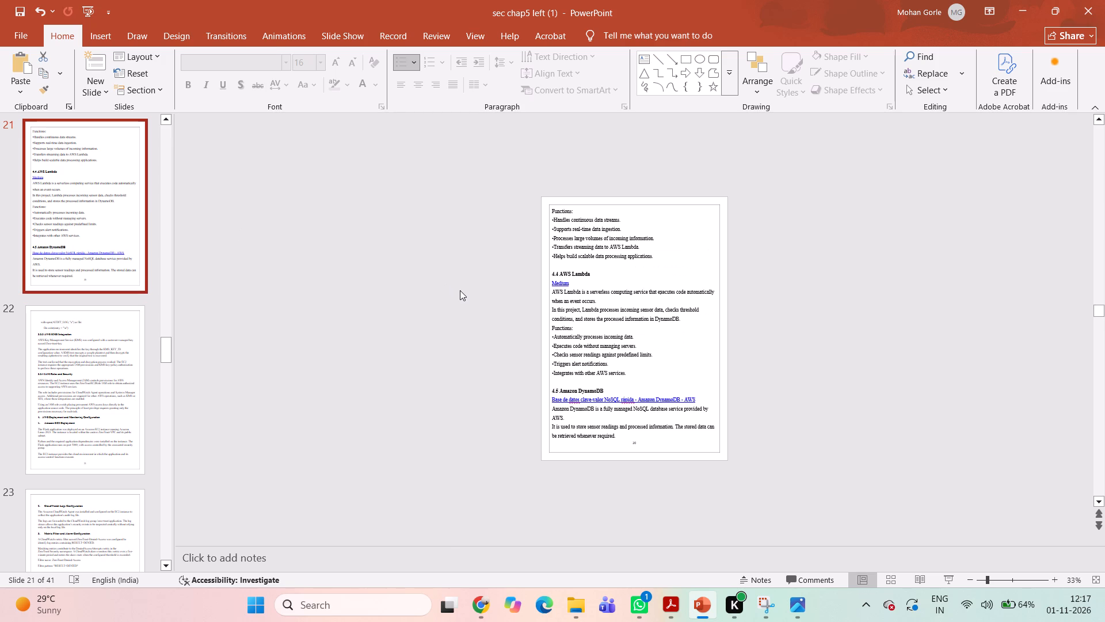
scroll(460, 290, left, 1)
ctrl+scroll(432, 298, up, 2)
ctrl+scroll(432, 298, down, 1)
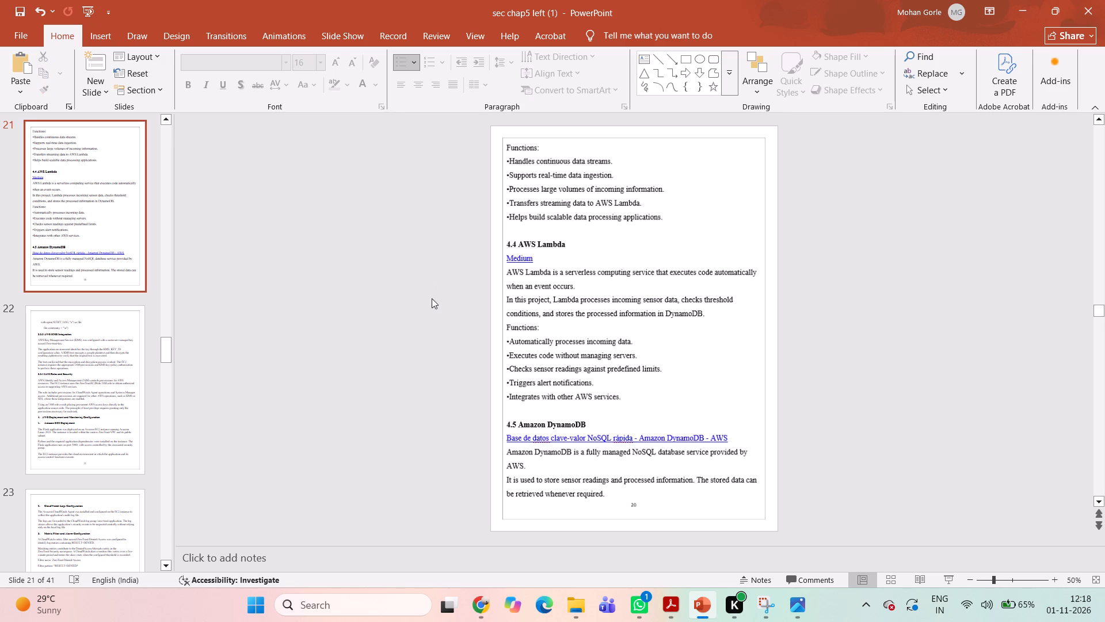
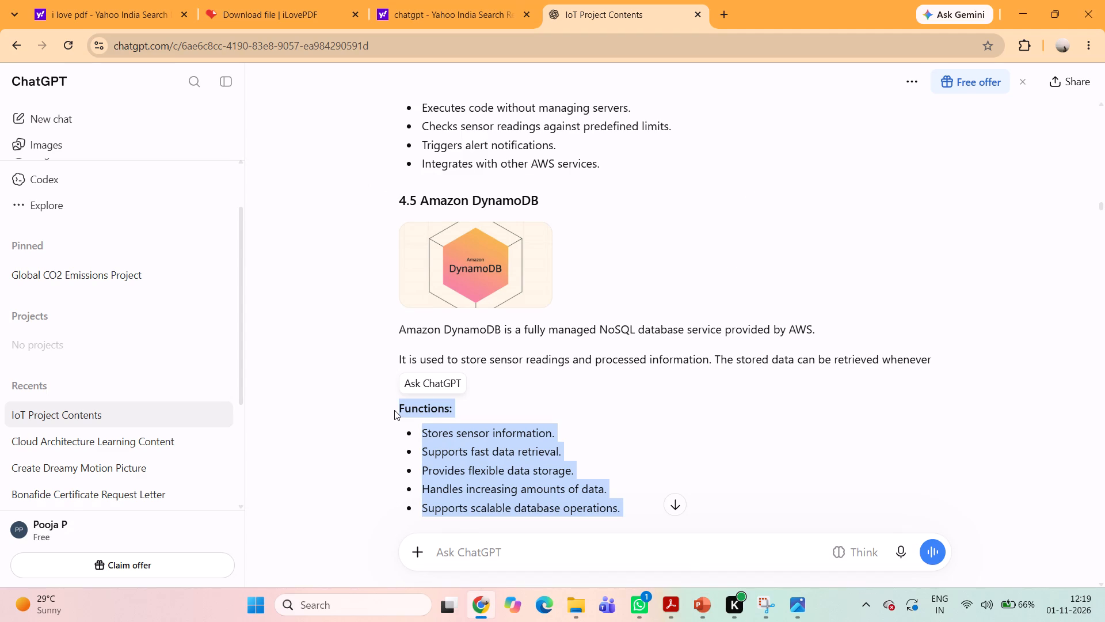
Replace all the old body text on slide 22 in PowerPoint with the copied ChatGPT content.
key(alt+Tab)
click(116, 370)
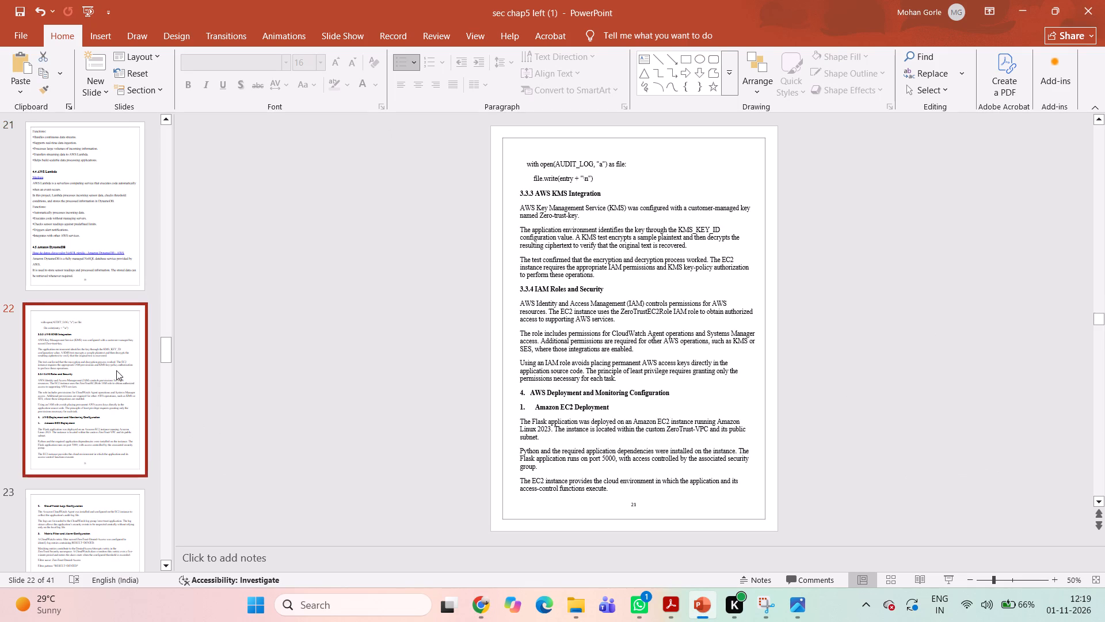
click(612, 488)
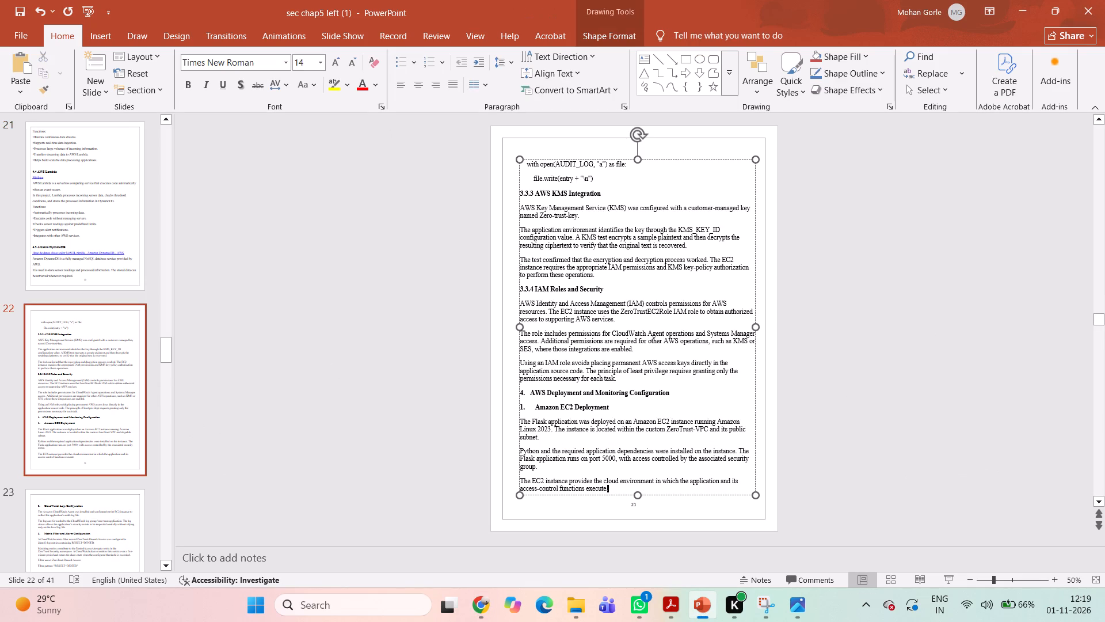
right_drag(612, 488, 468, 157)
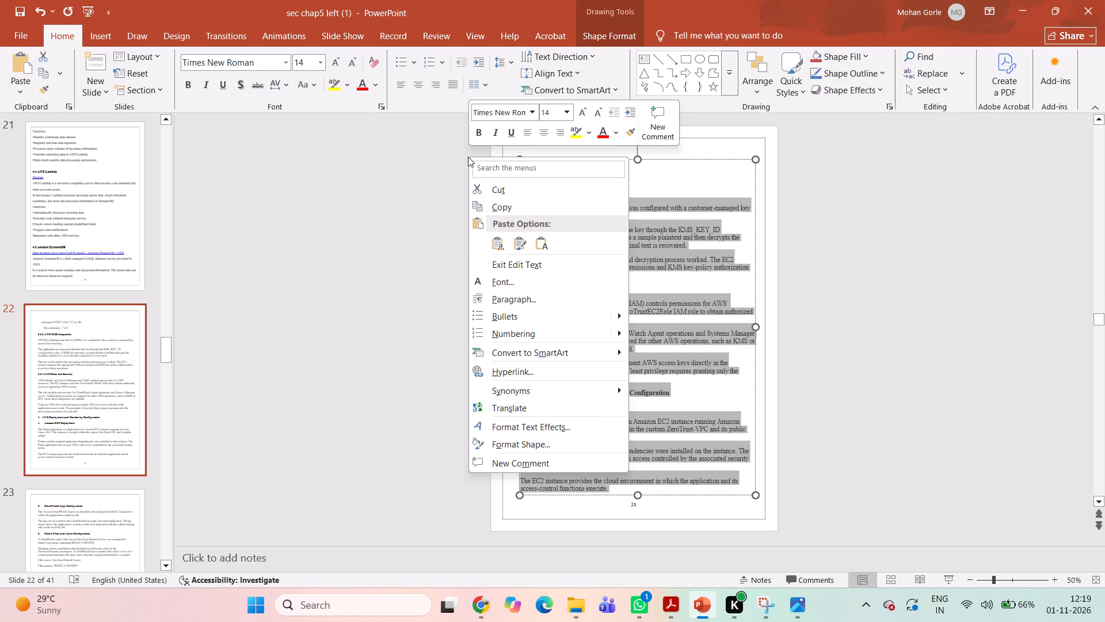
key(ctrl+v)
click(688, 236)
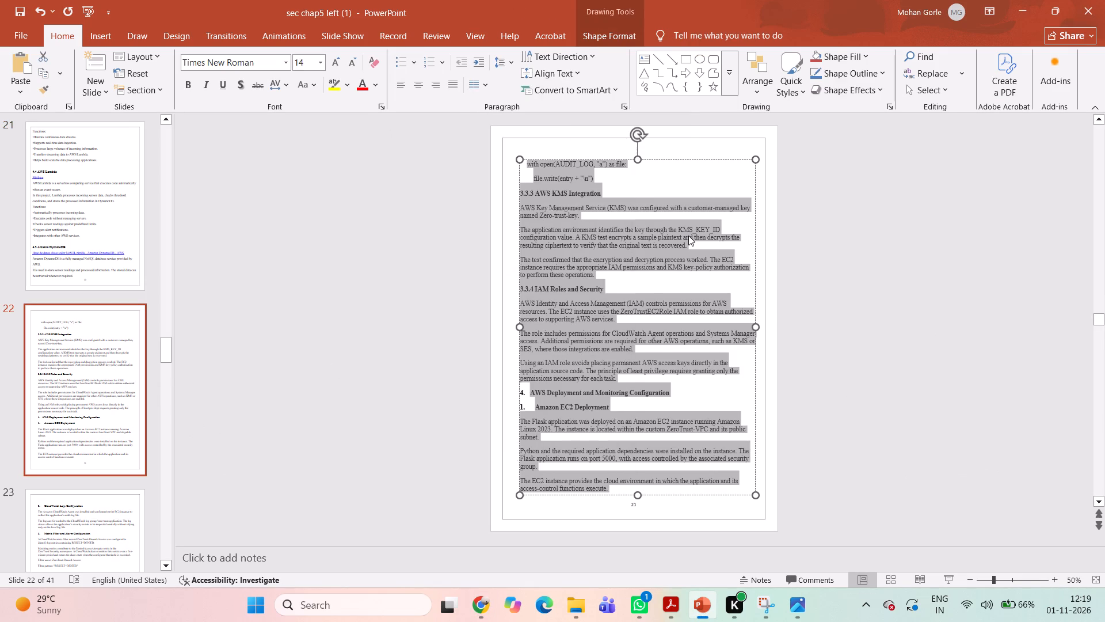
key(ctrl+v)
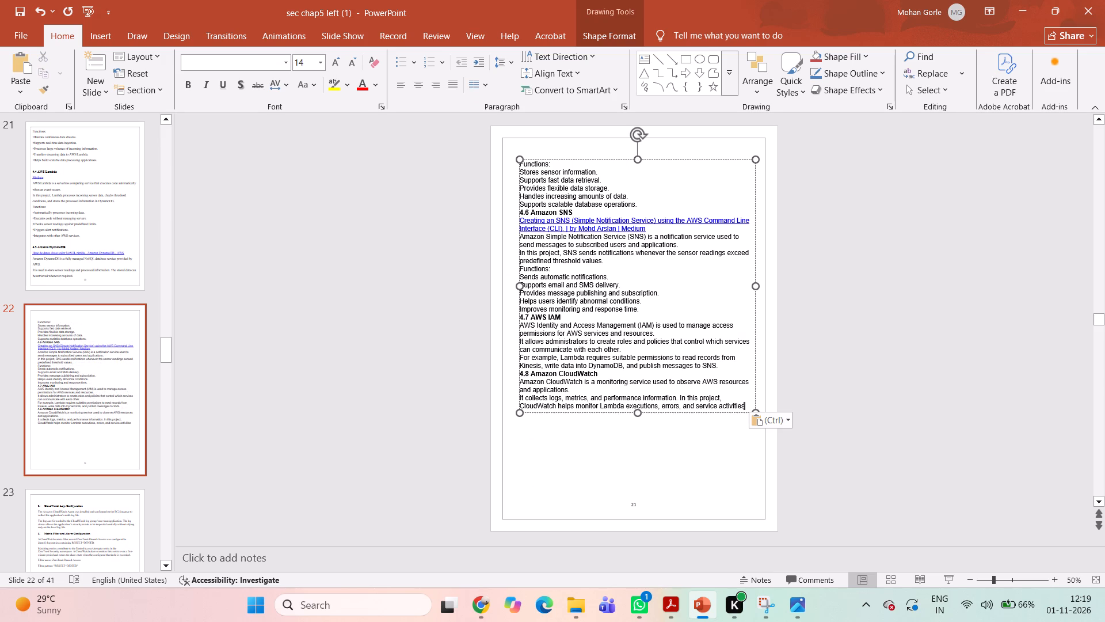
Format all the pasted text on slide 22 in Times New Roman, size 16.
drag(742, 407, 523, 161)
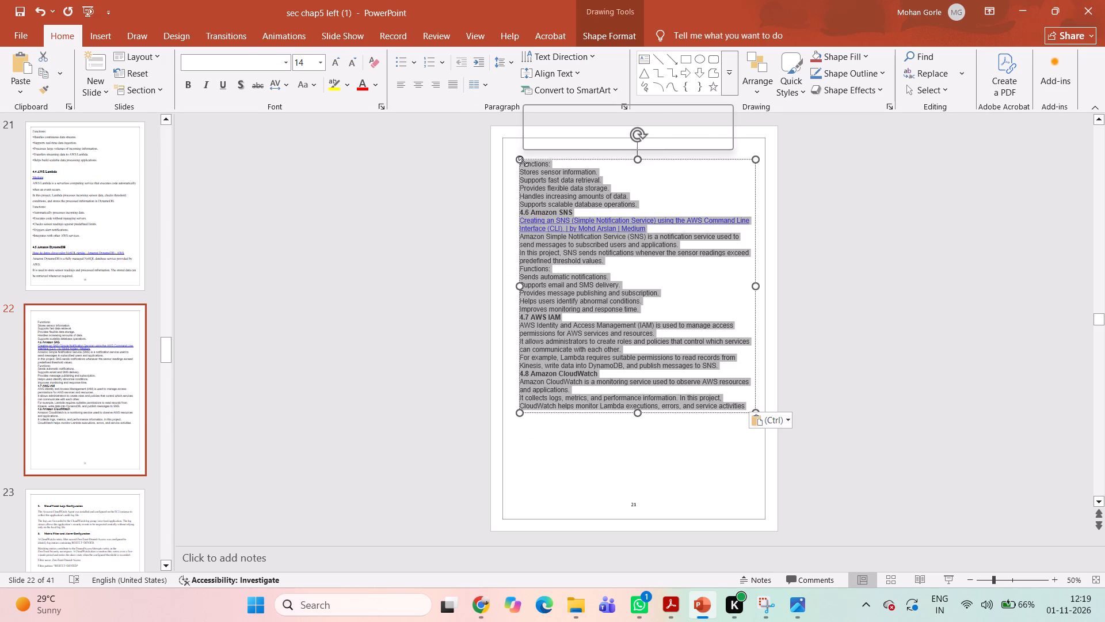
click(547, 120)
text(tim)
key(Return)
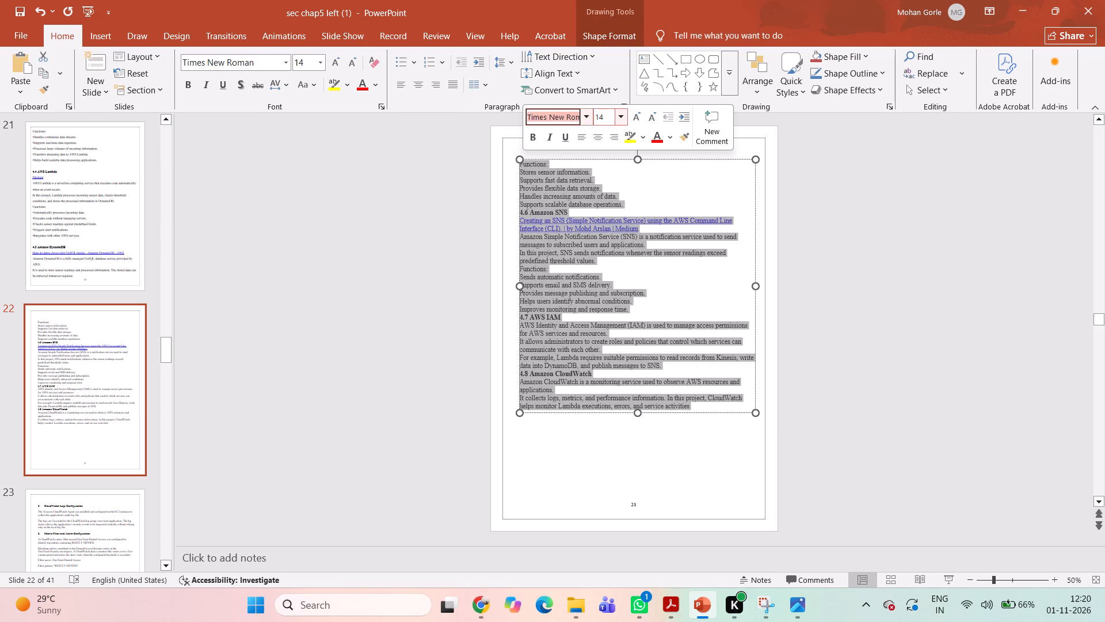
click(604, 121)
text(16)
key(Return)
key(Return)
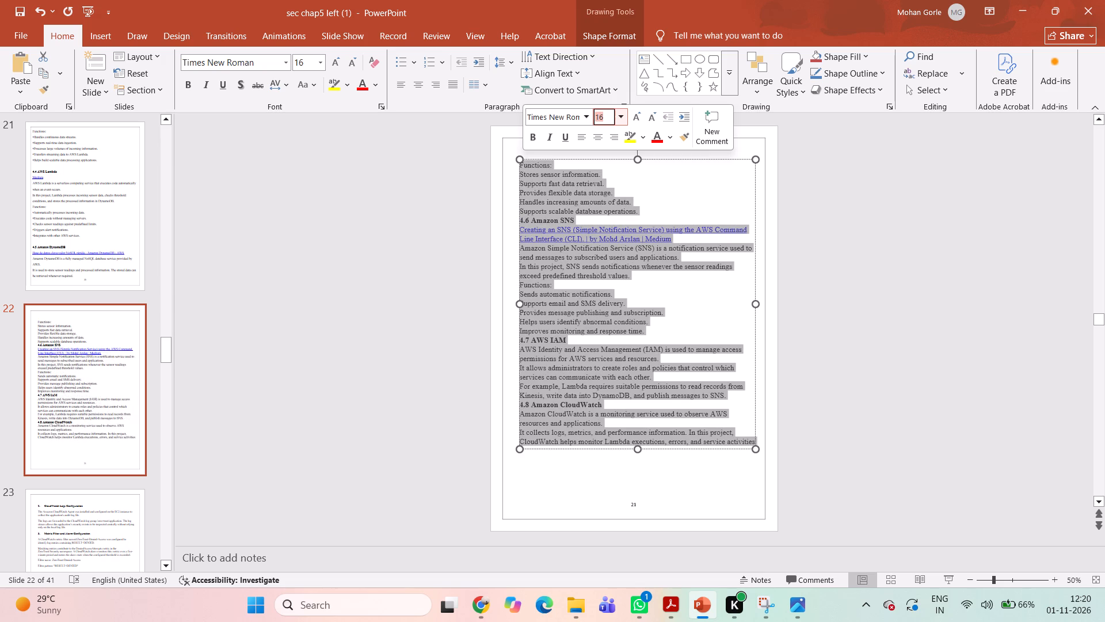
Increase the line spacing of all the pasted text on slide 22.
drag(511, 61, 525, 93)
click(525, 93)
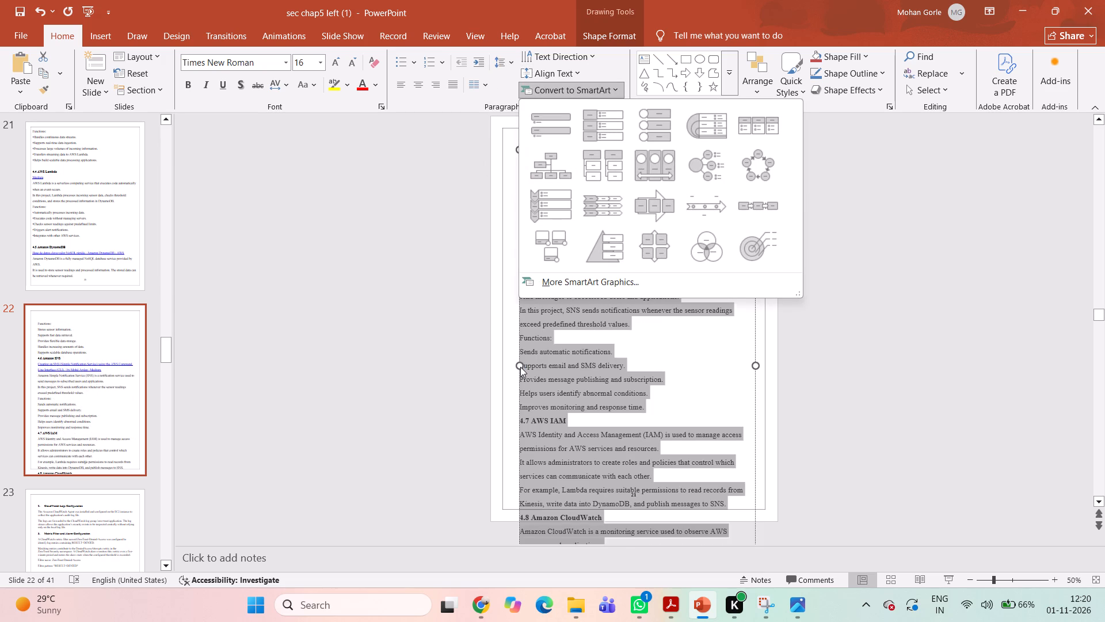
drag(520, 367, 499, 359)
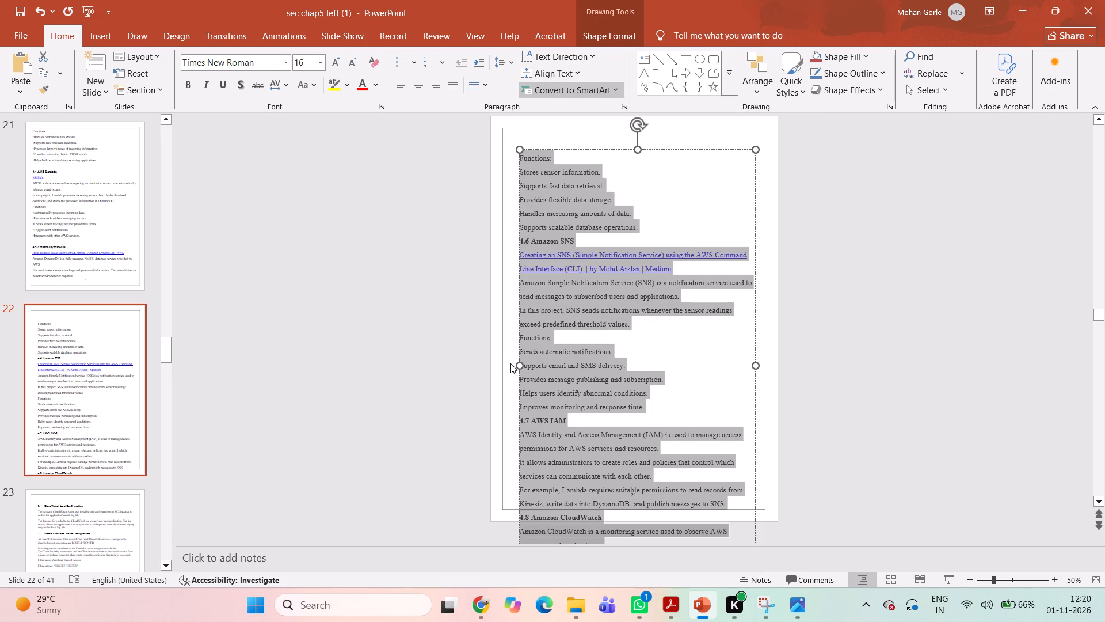
Widen slide 22's text box to the page border's left side and move it up to the border's top edge.
drag(517, 365, 504, 361)
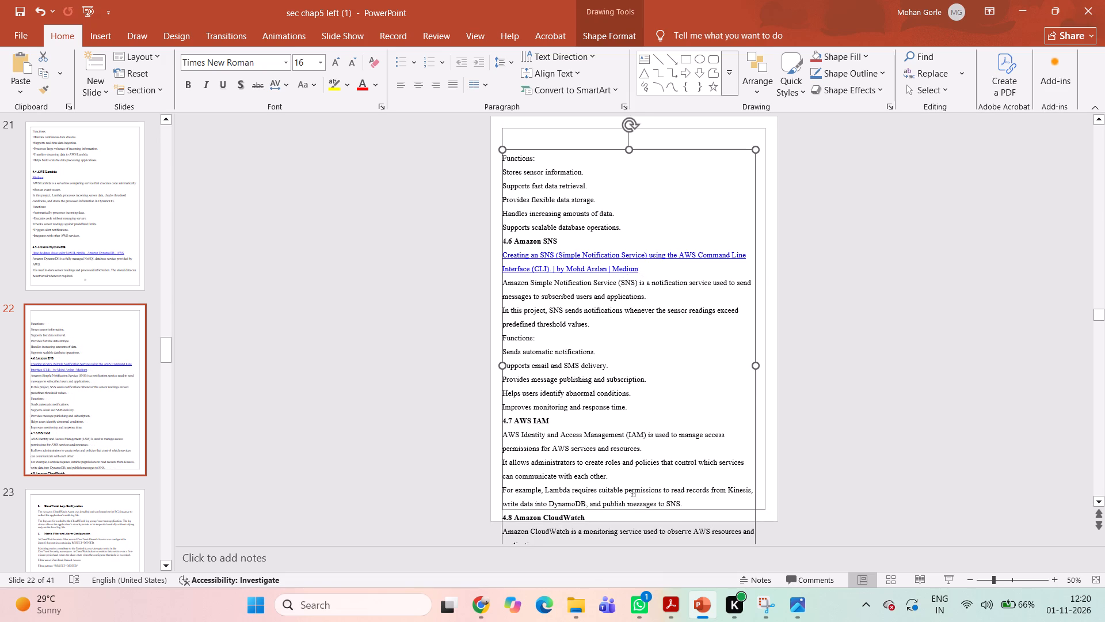
click(653, 149)
key(Up)
key(Up)
key(Up)
key(Up)
key(Up)
key(Up)
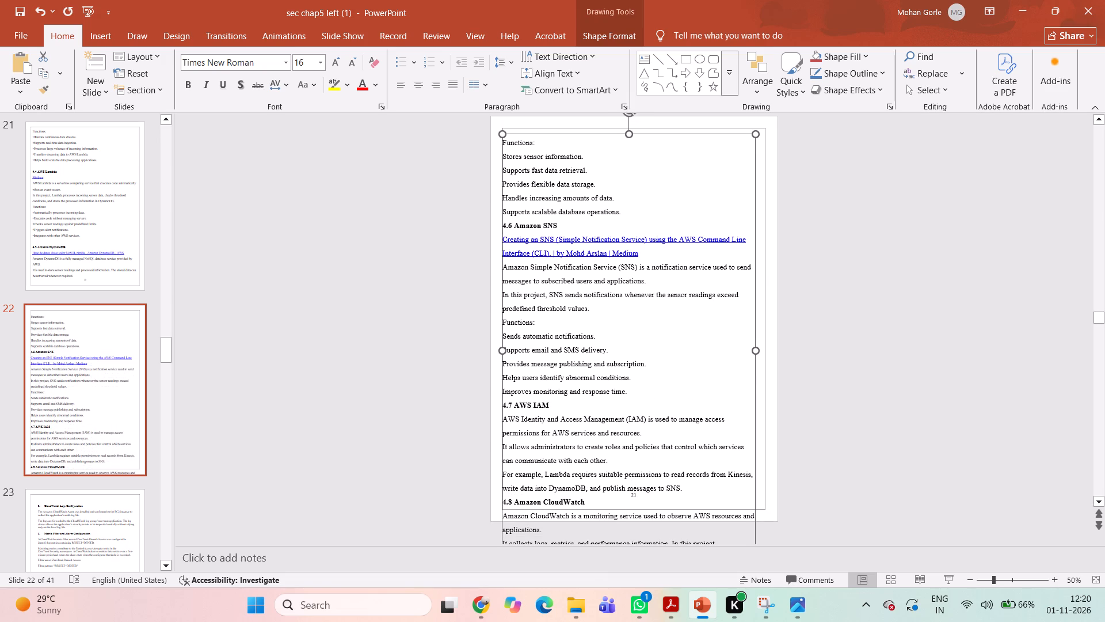
key(Right)
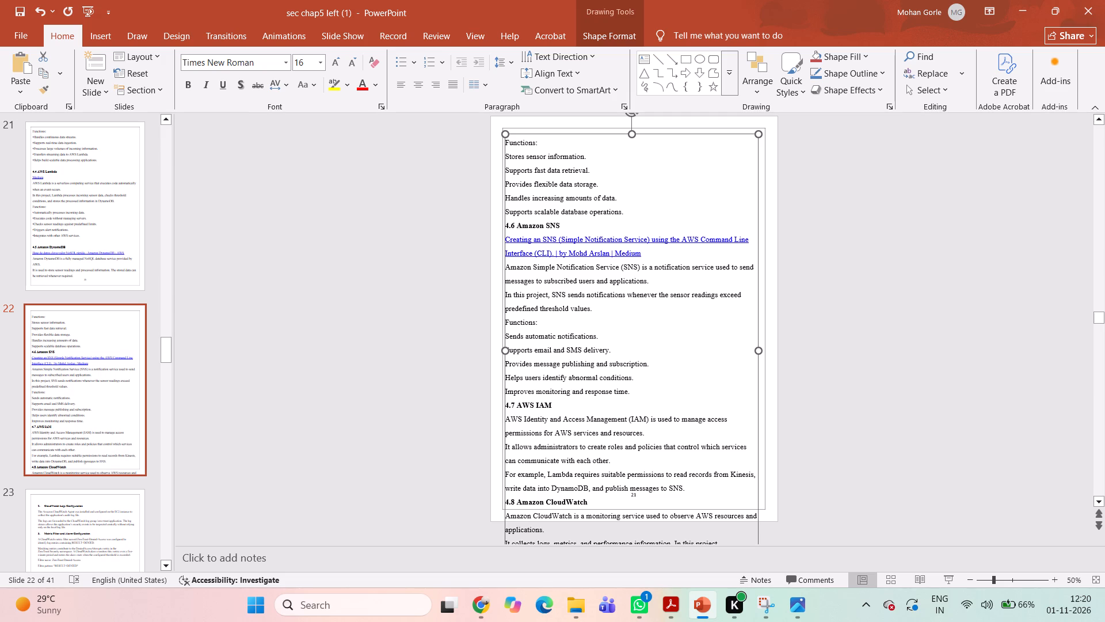
key(Up)
key(Up)
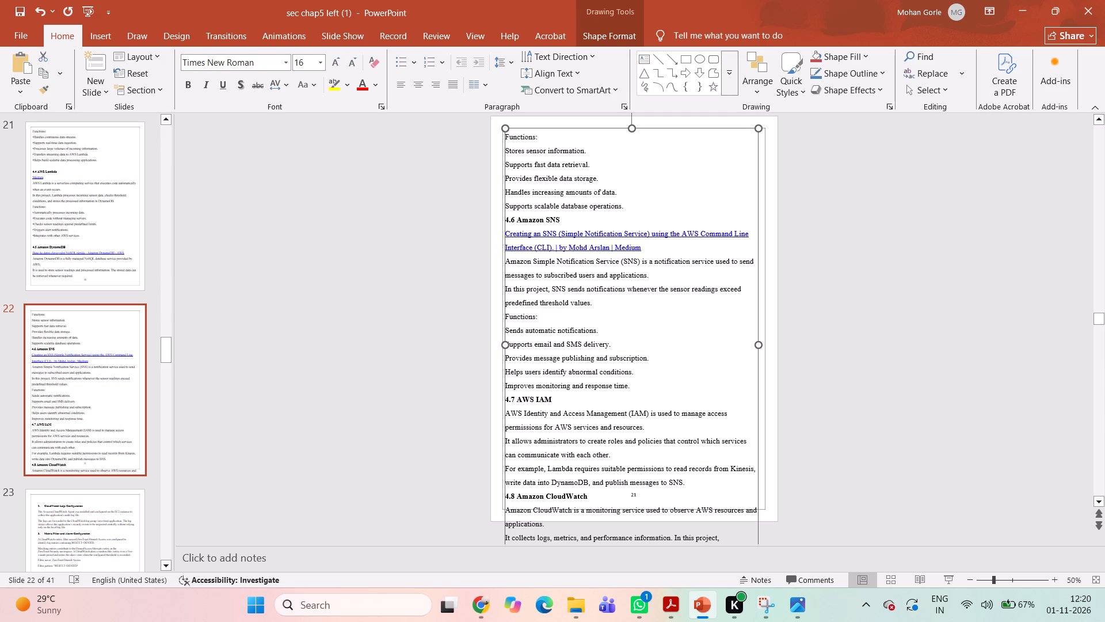
Copy the 4.8 Amazon CloudWatch section at the end of slide 22 and delete it from the text box.
drag(506, 495, 546, 507)
key(ctrl+z)
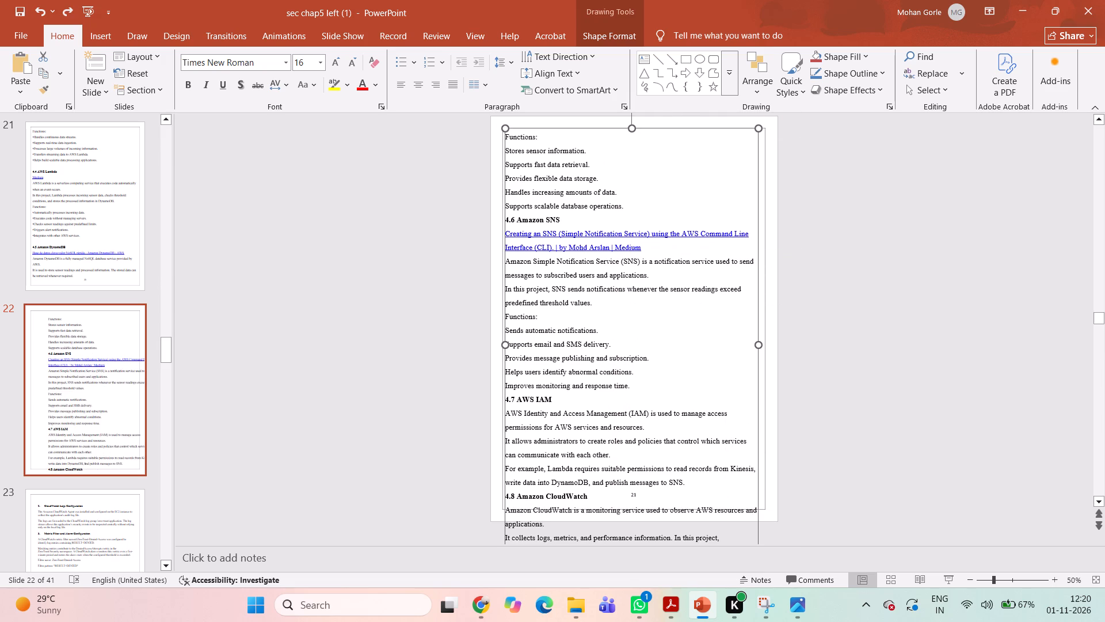
double_click(508, 498)
click(508, 498)
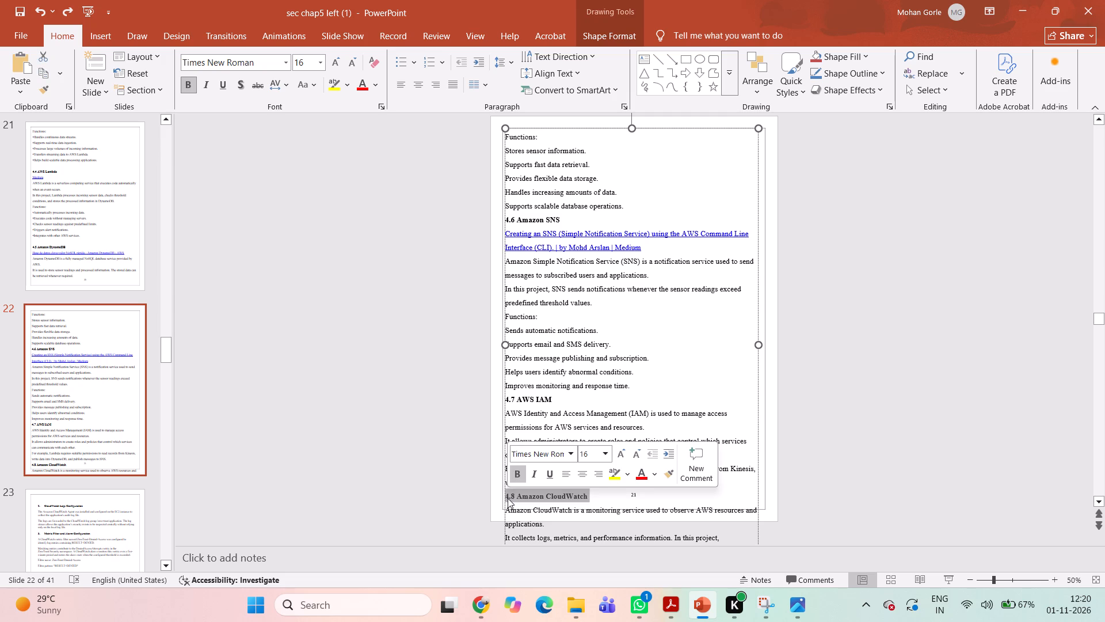
click(508, 498)
right_drag(508, 498, 741, 557)
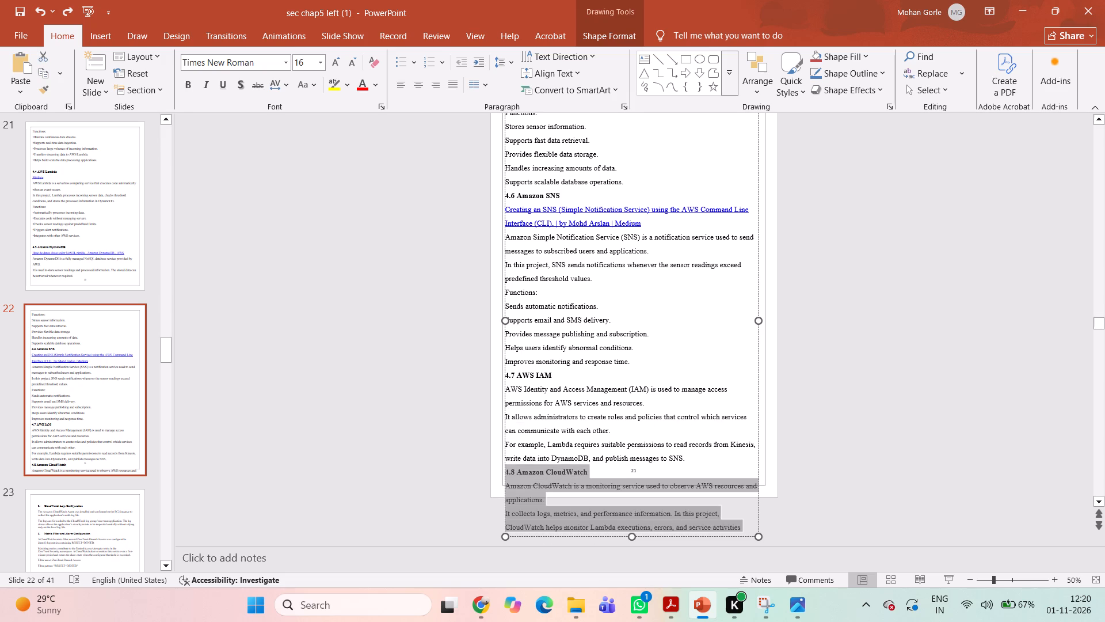
right_drag(741, 557, 741, 557)
key(ctrl+c)
key(BackSpace)
click(672, 517)
key(BackSpace)
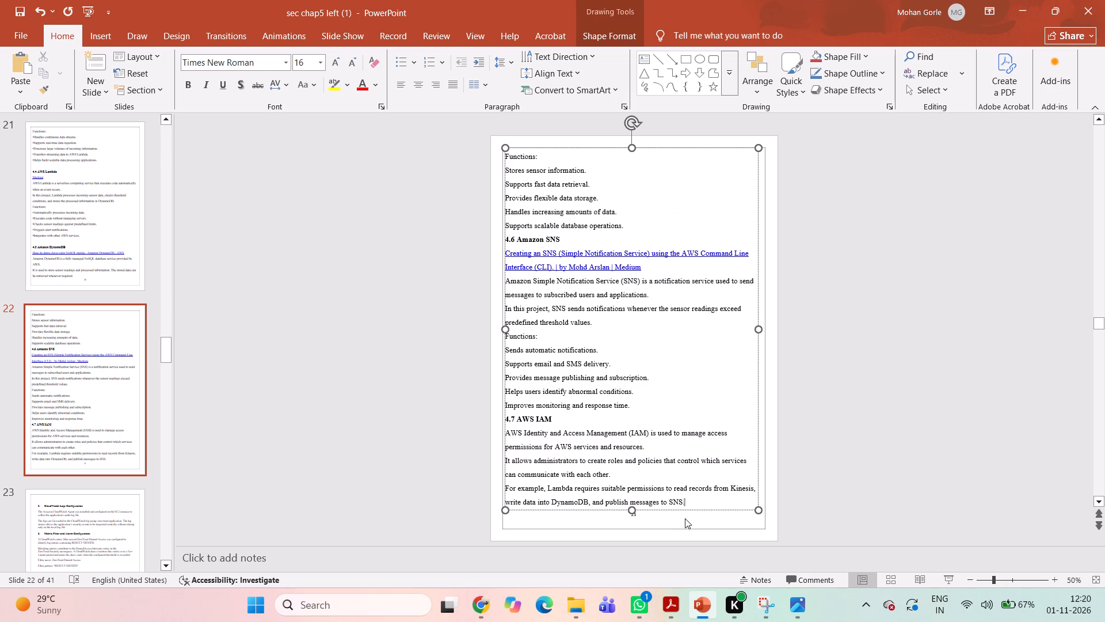
Insert a blank line above each of the headings 4.6 Amazon SNS and 4.7 AWS IAM on slide 22.
click(635, 228)
key(Return)
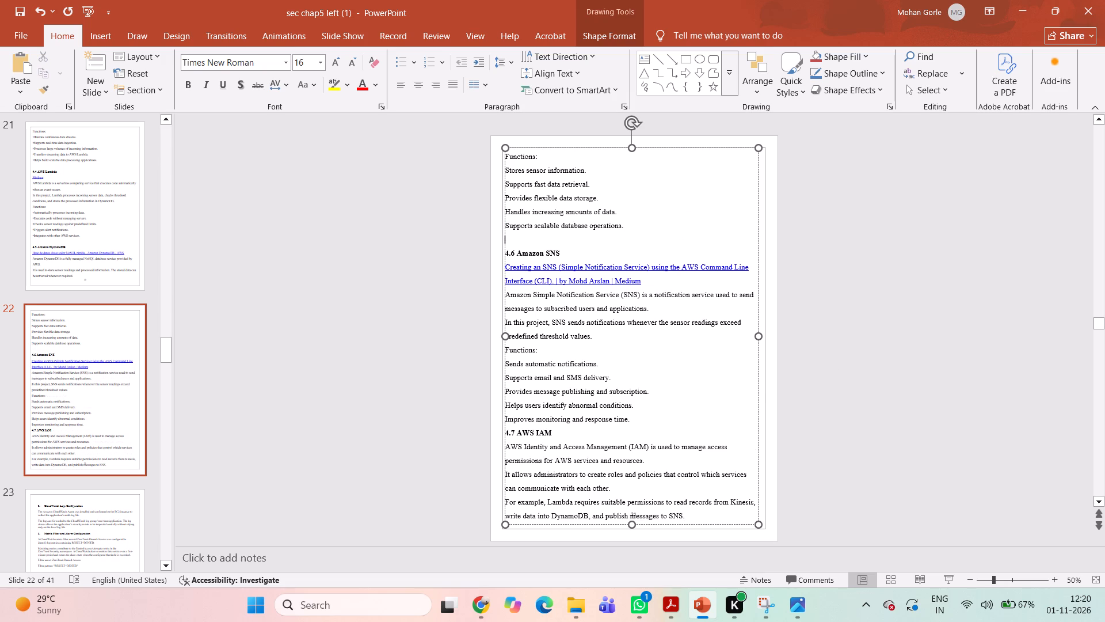
click(630, 421)
key(Return)
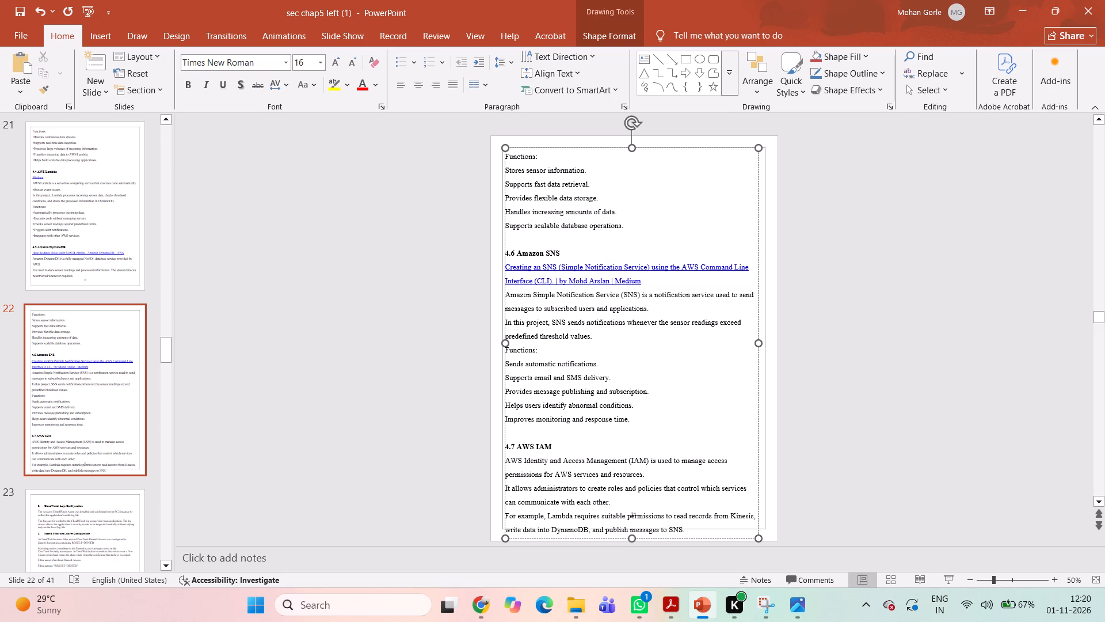
Delete the text "Improves monitoring and response time." from the 4.6 Amazon SNS functions.
drag(634, 419, 513, 416)
key(BackSpace)
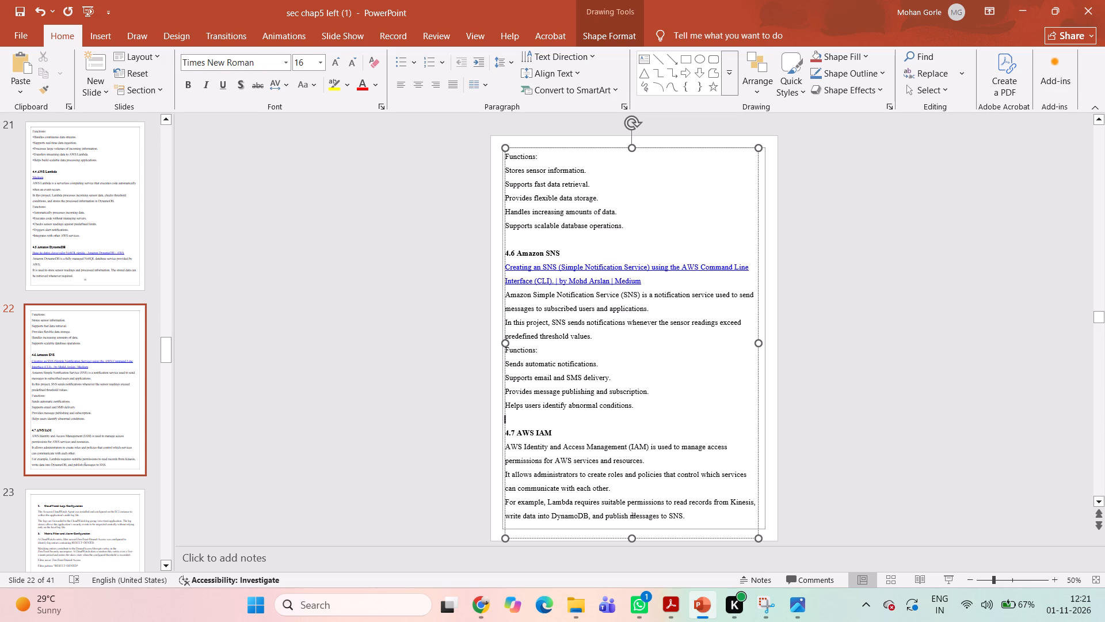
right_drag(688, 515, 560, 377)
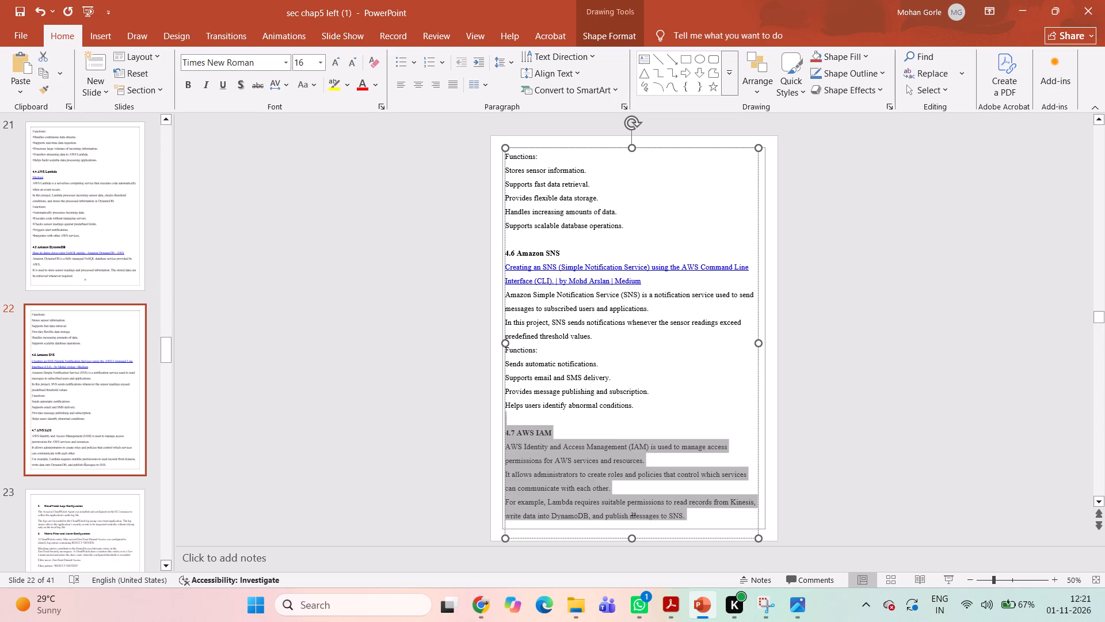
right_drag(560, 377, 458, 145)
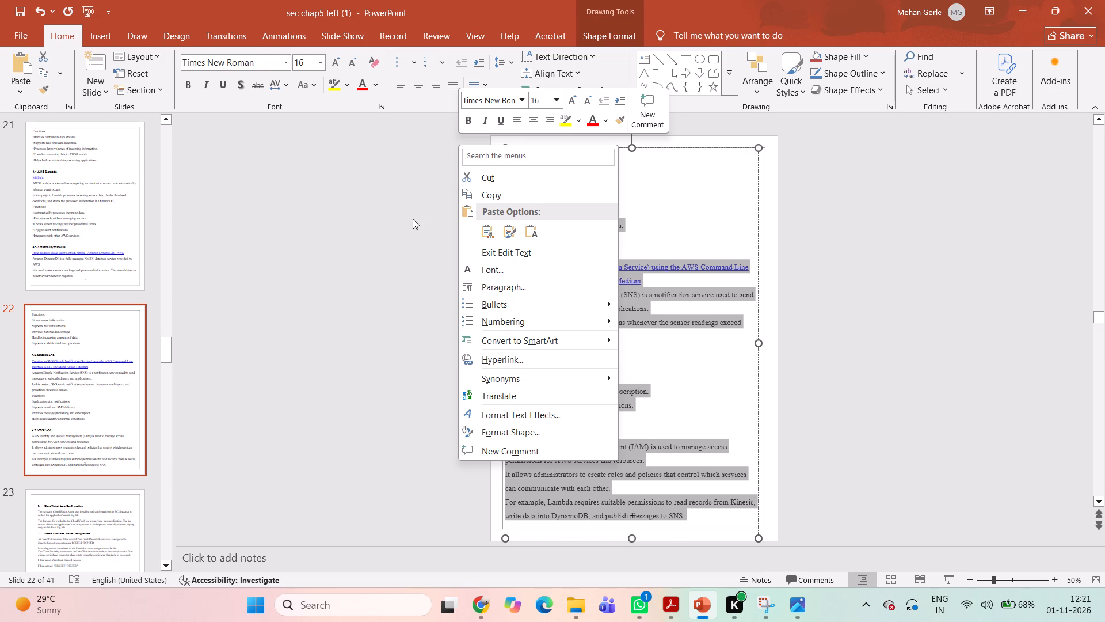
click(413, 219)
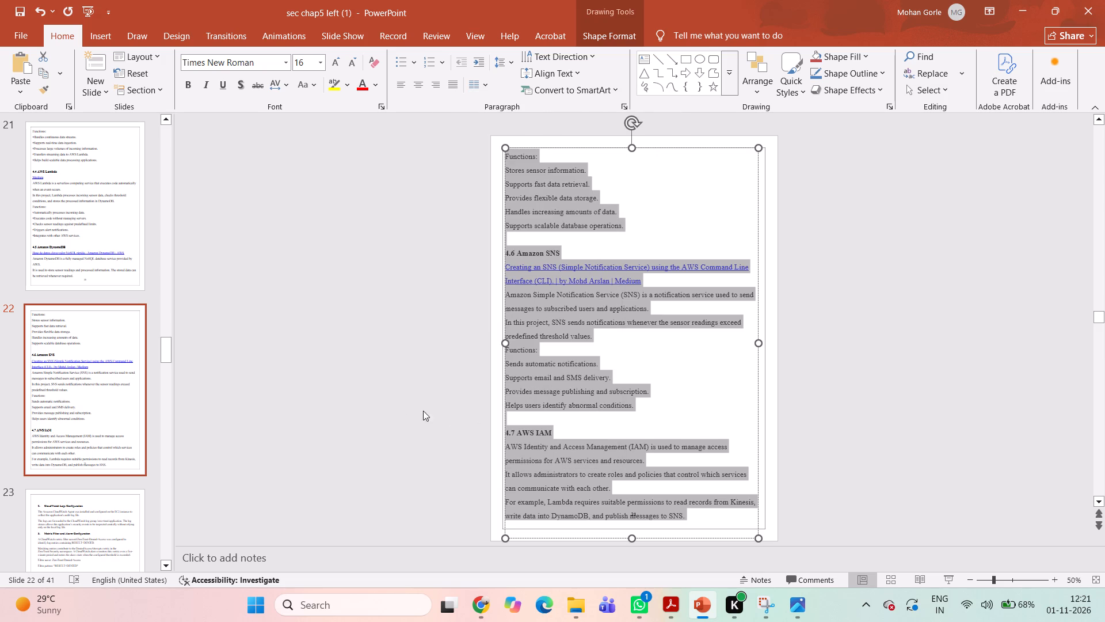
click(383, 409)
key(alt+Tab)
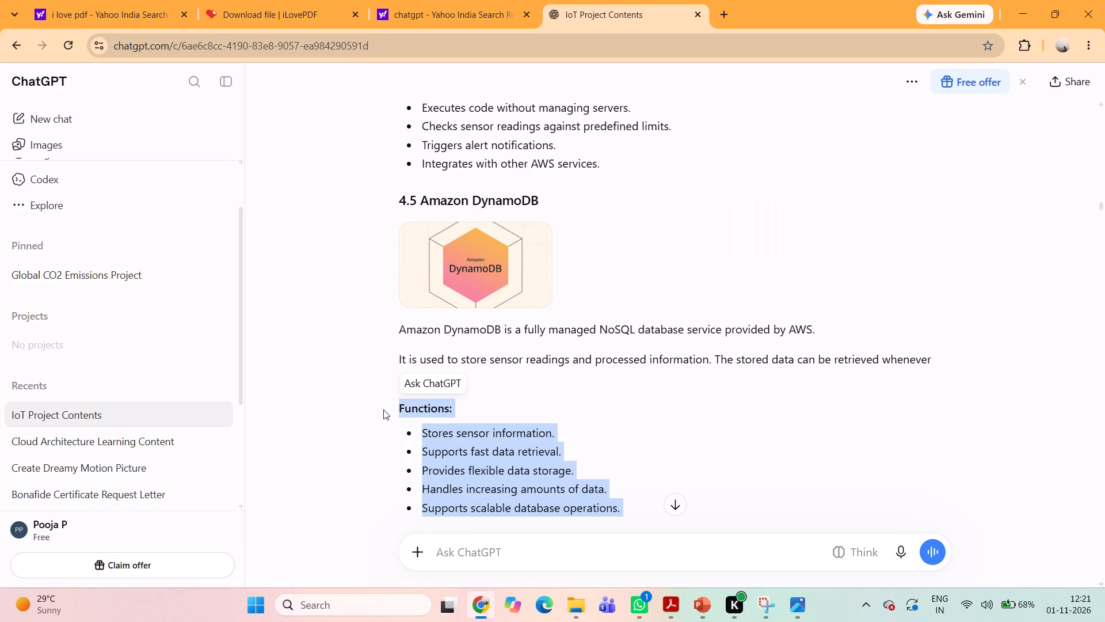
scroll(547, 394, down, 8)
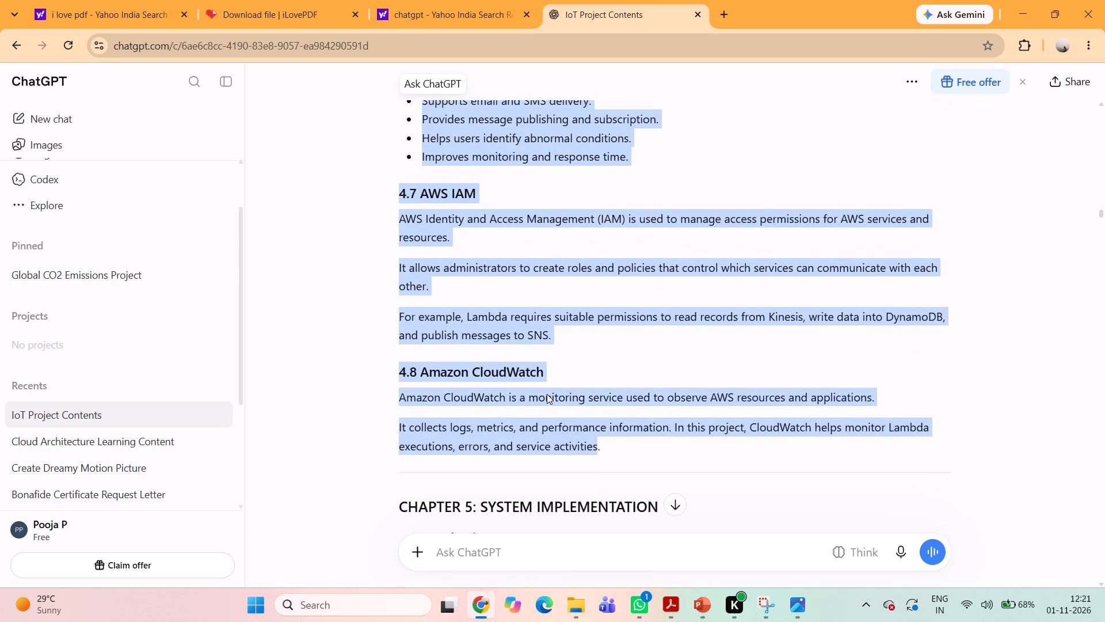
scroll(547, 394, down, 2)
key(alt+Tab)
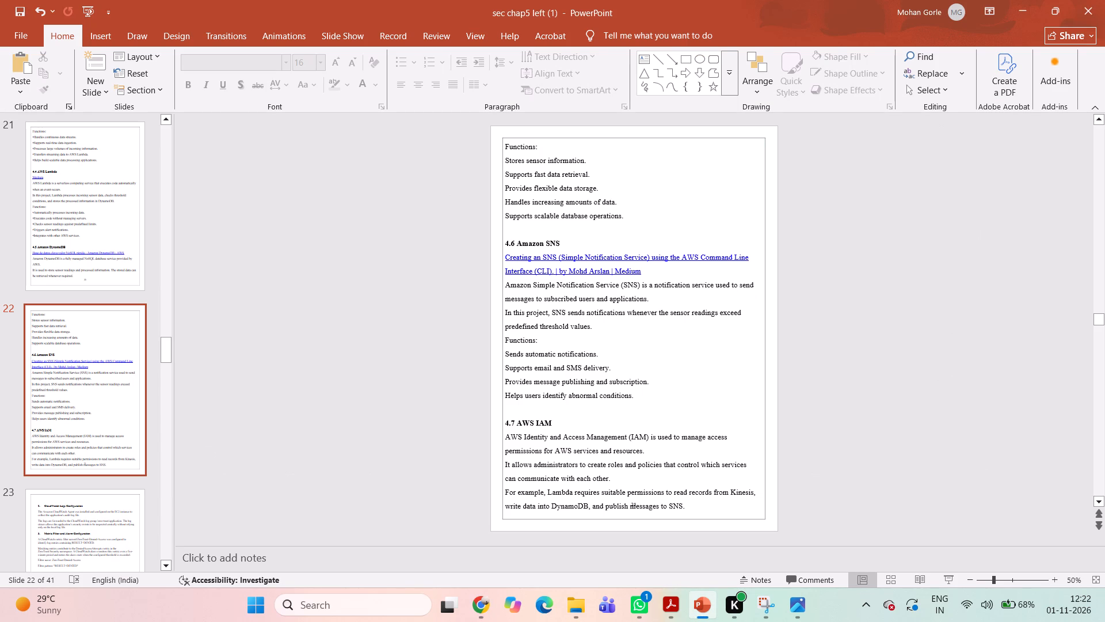
Delete the remaining Functions list under 4.6 Amazon SNS and leave only one line of space before 4.7 AWS IAM.
drag(631, 400, 504, 350)
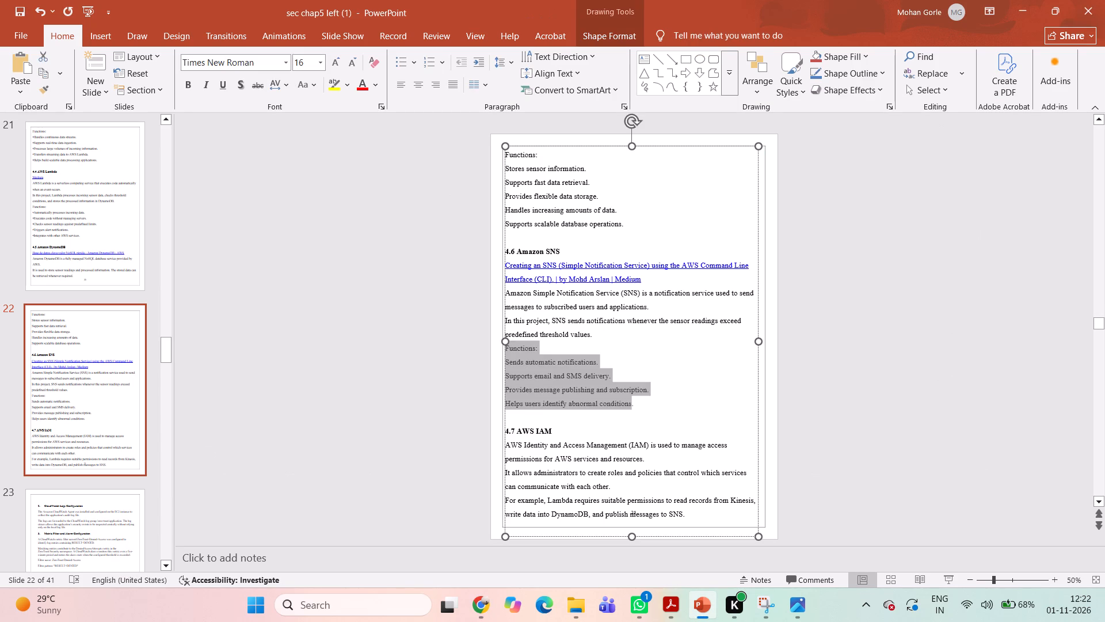
drag(504, 350, 502, 350)
key(BackSpace)
key(Down)
key(Down)
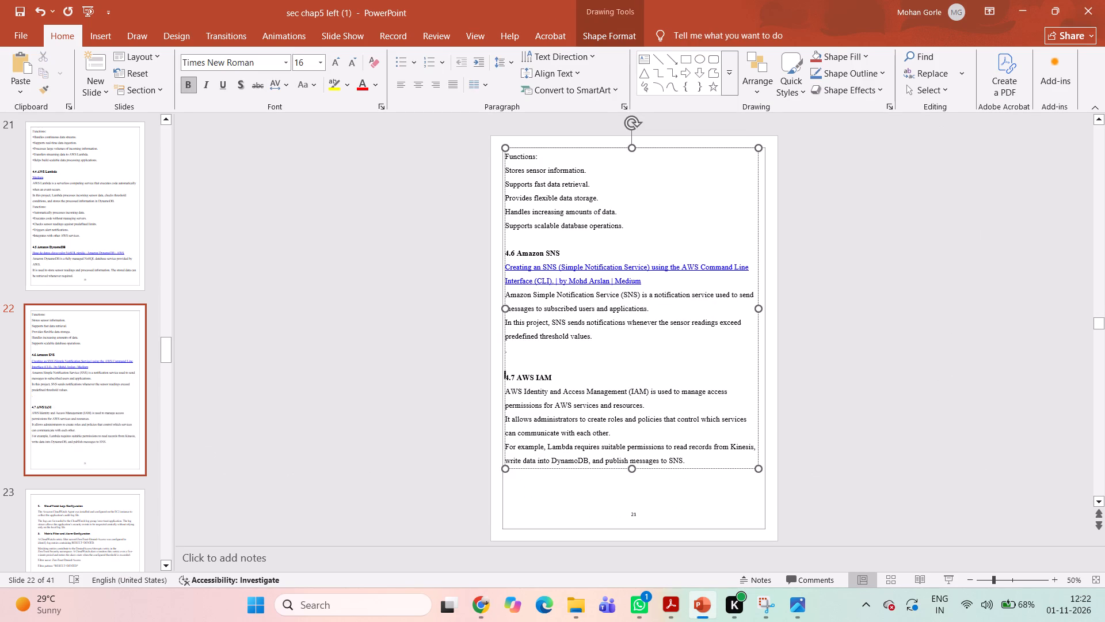
key(BackSpace)
key(BackSpace)
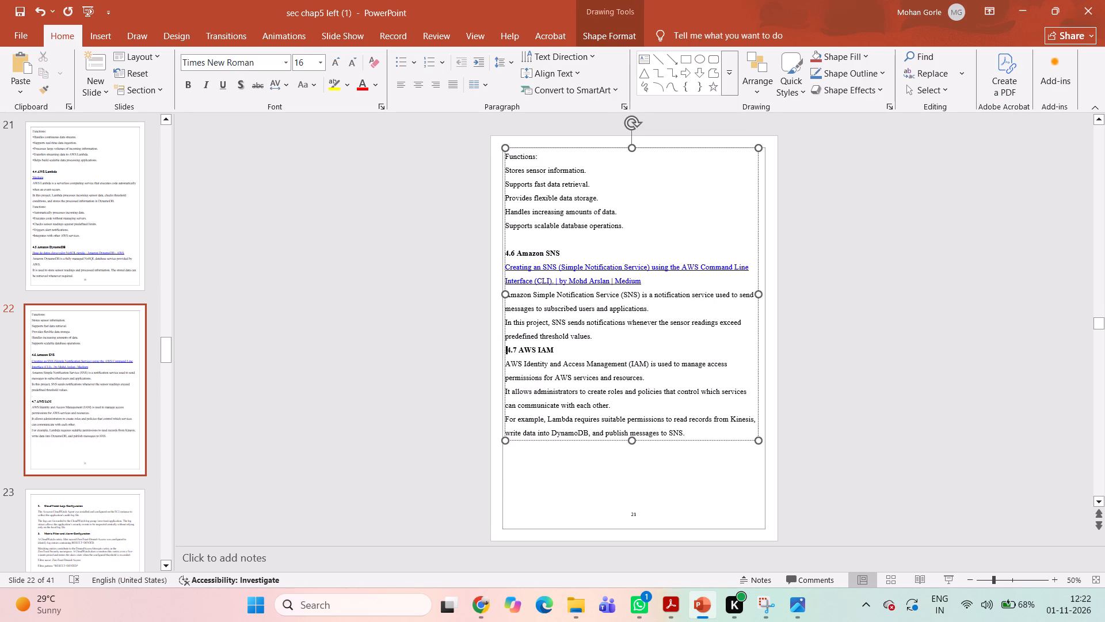
key(Return)
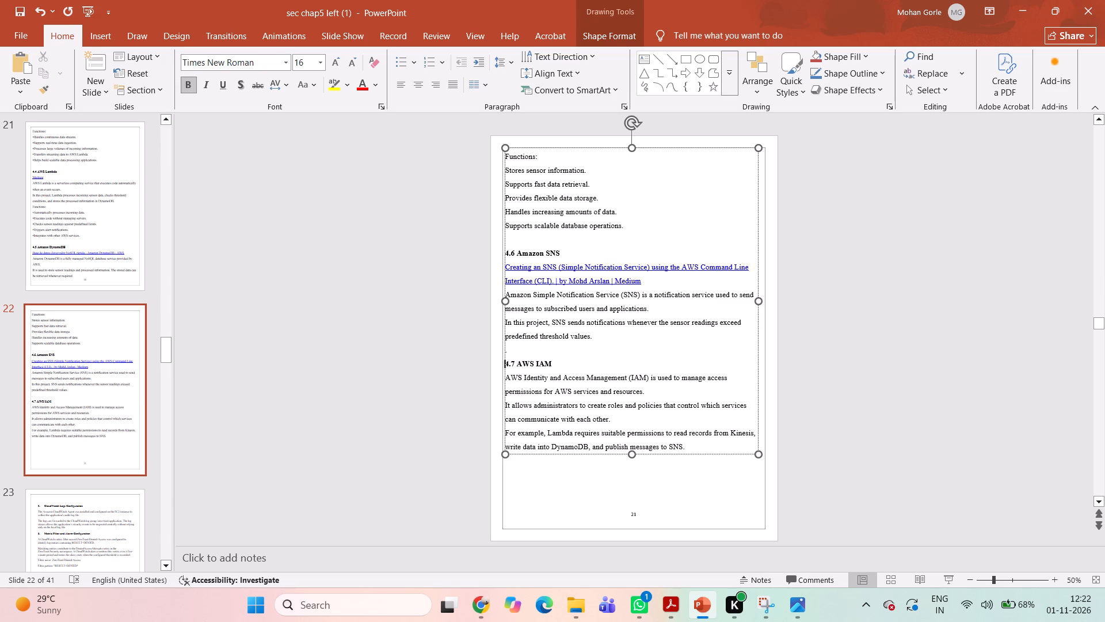
Copy the 4.8 Amazon CloudWatch section from ChatGPT and paste it below section 4.7 on PowerPoint slide 22, after a blank line.
key(alt+Tab)
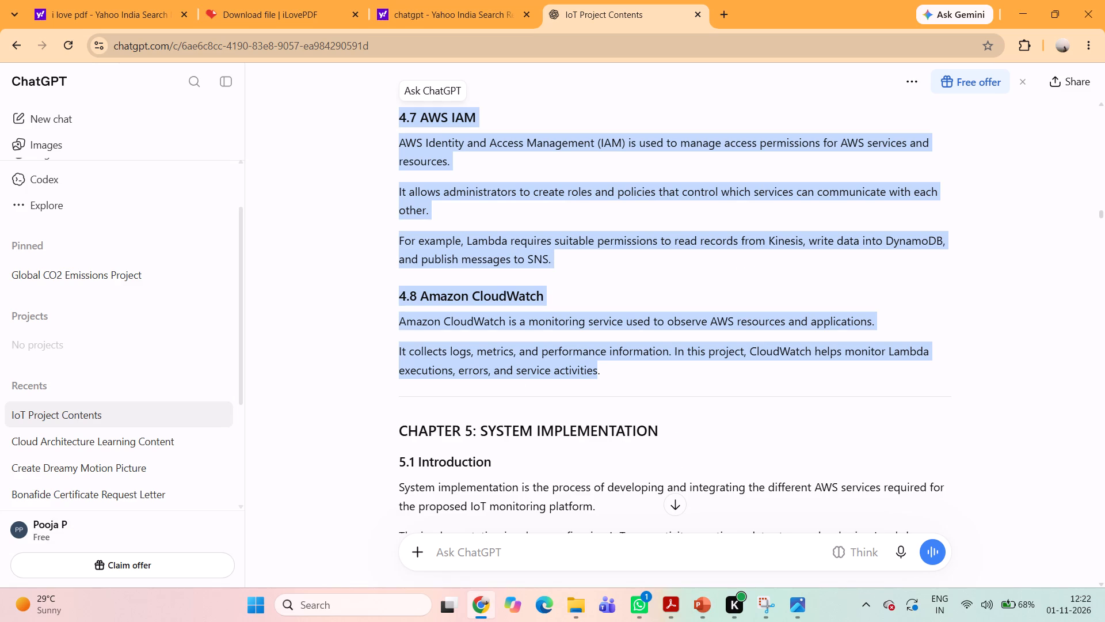
click(401, 301)
drag(401, 301, 609, 370)
key(ctrl+c)
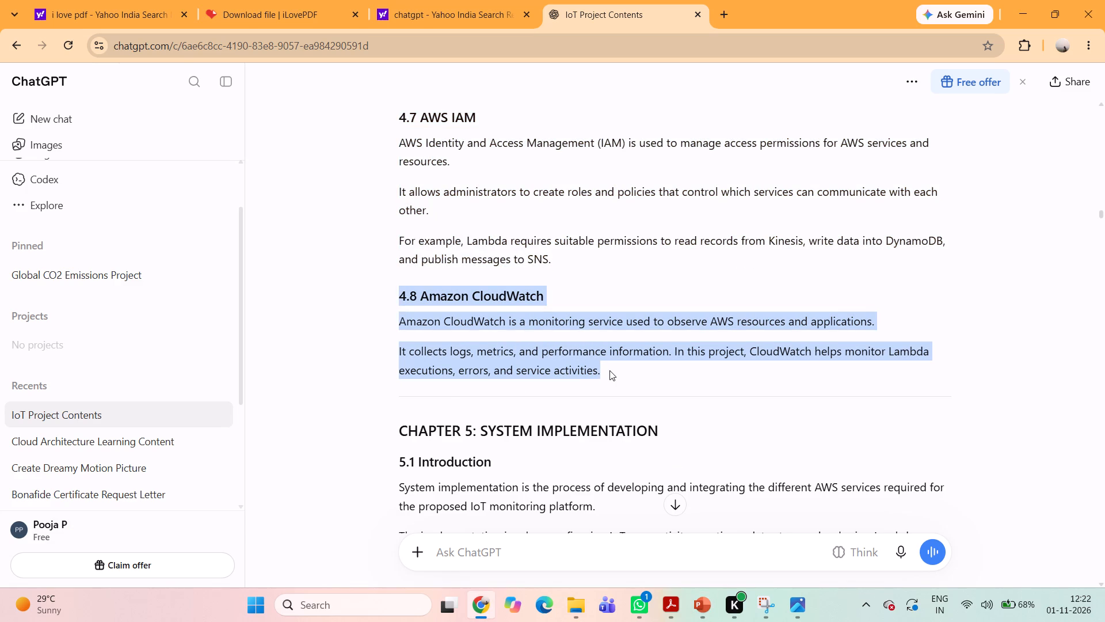
key(alt+Tab)
click(689, 446)
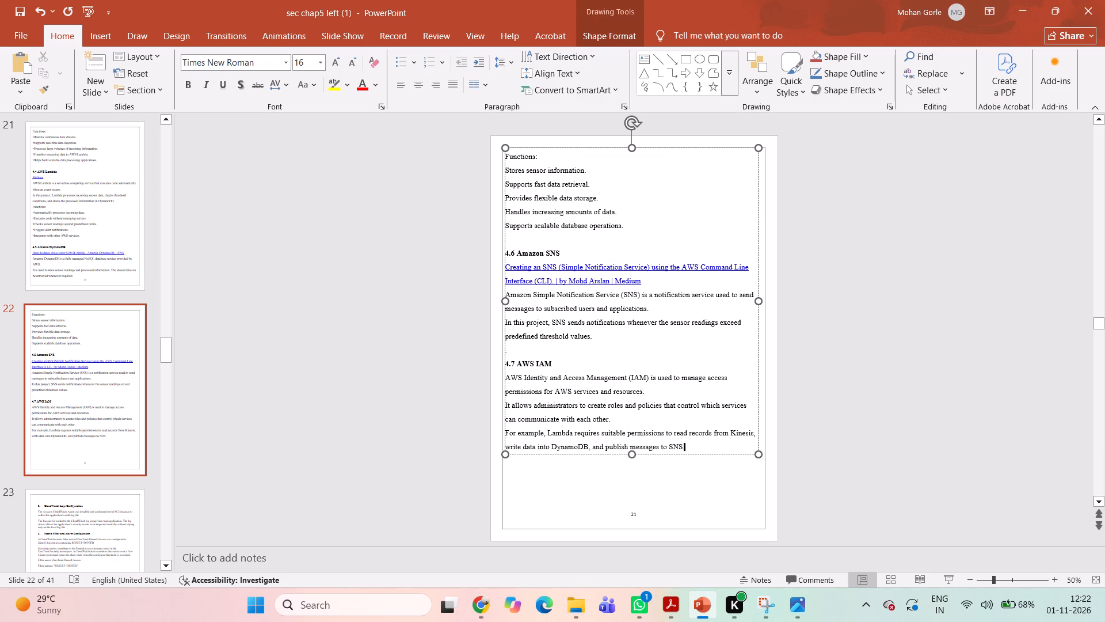
key(Return)
key(Return)
key(ctrl+v)
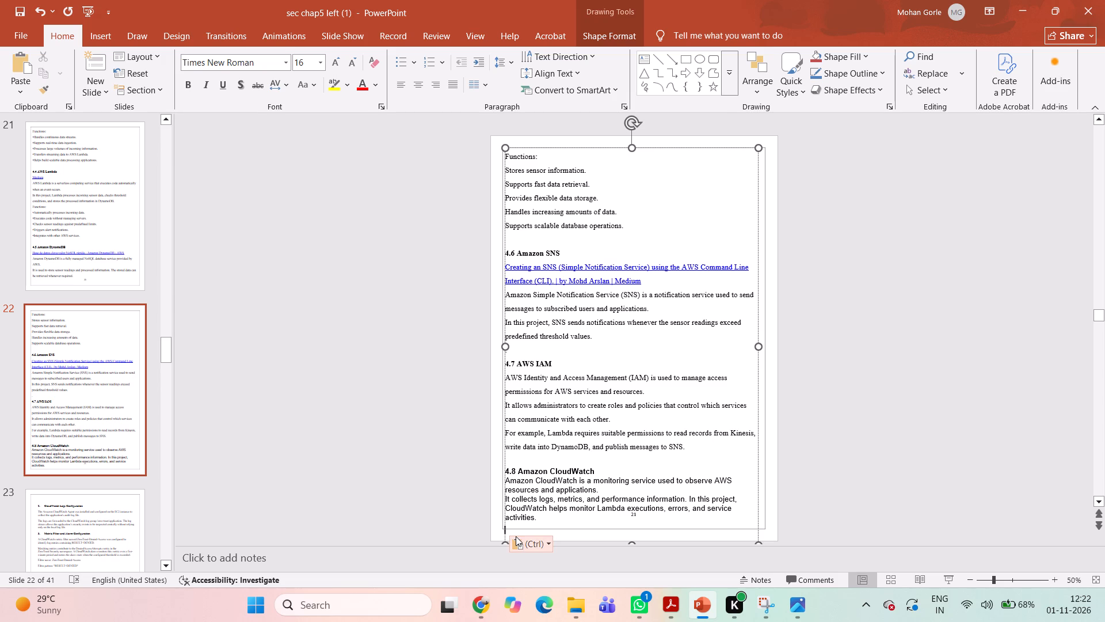
Set the font of the pasted 4.8 Amazon CloudWatch section to Times New Roman.
drag(541, 519, 510, 473)
click(549, 428)
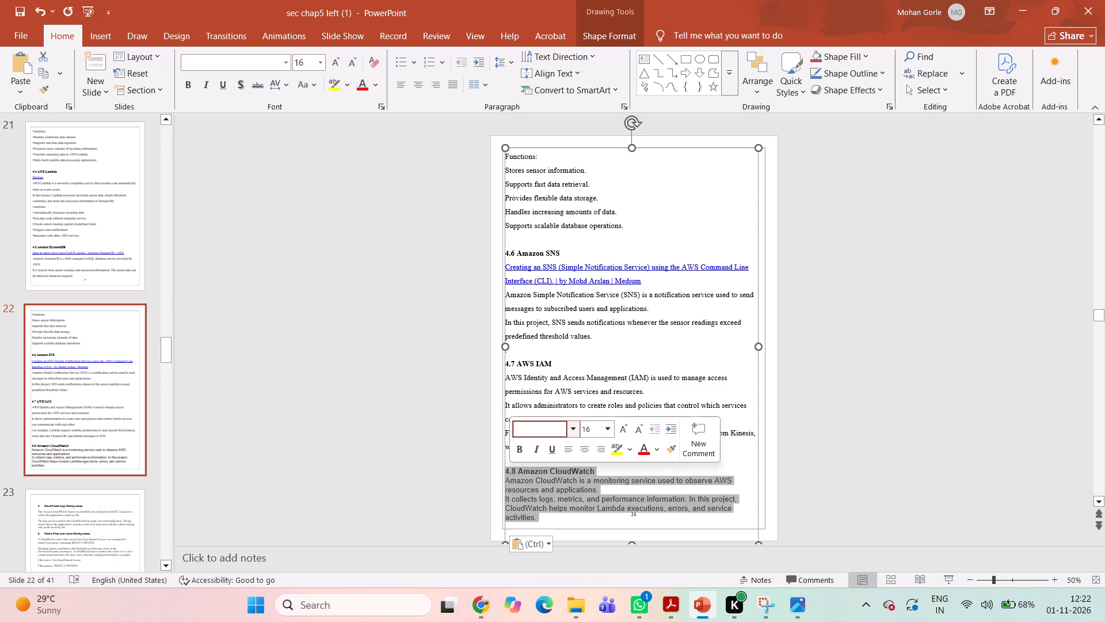
text(tim)
key(Return)
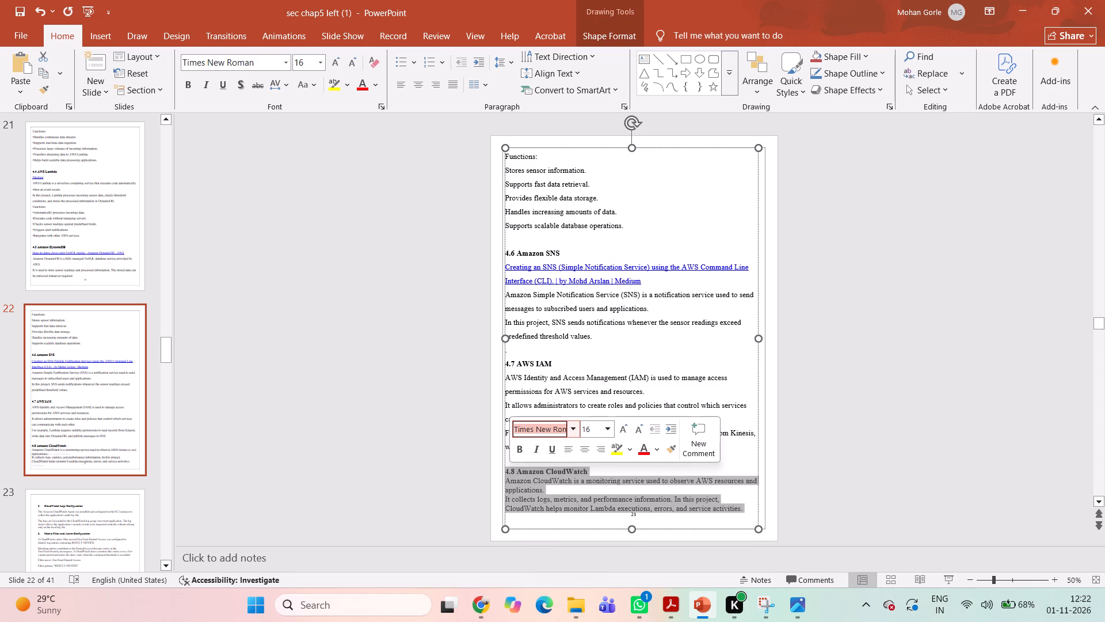
click(449, 505)
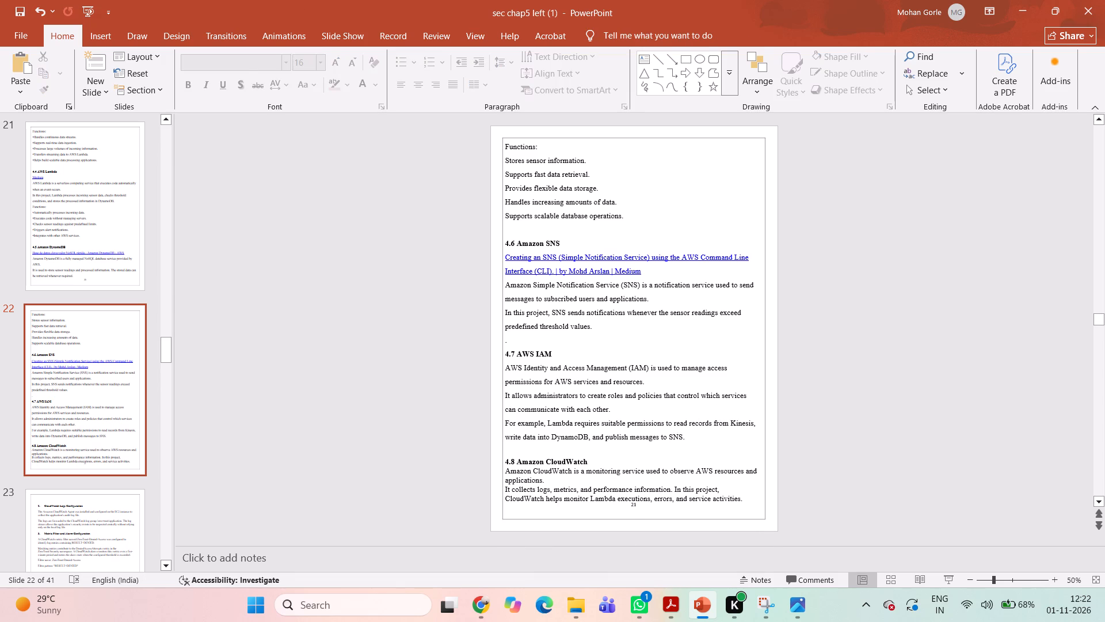
Set the line spacing of the 4.8 Amazon CloudWatch heading and its paragraphs to 1.5.
drag(746, 498, 478, 476)
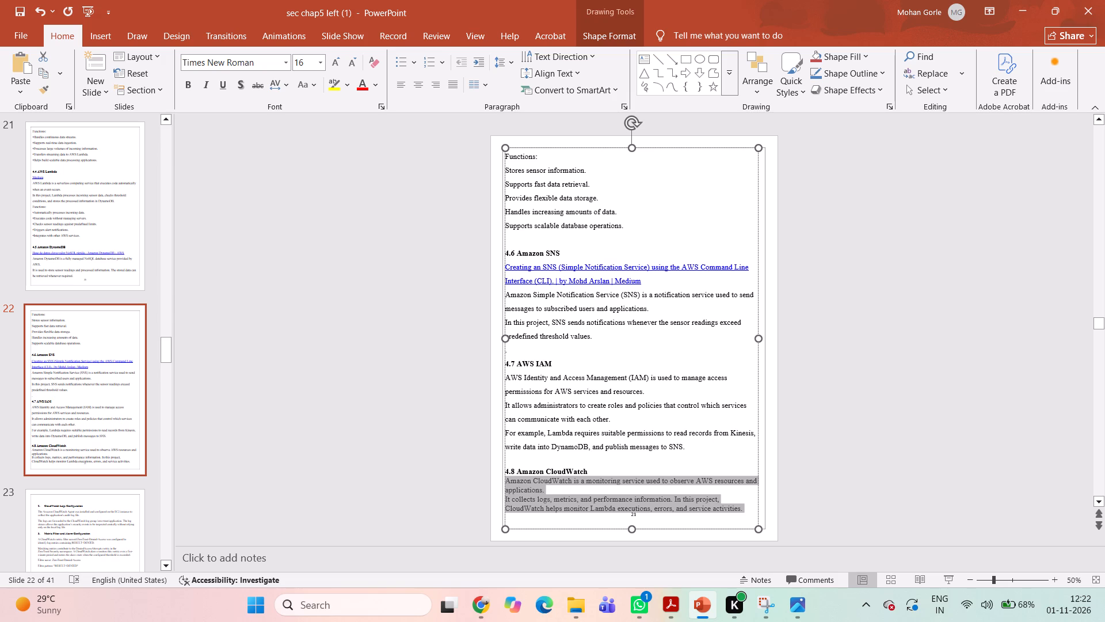
drag(478, 476, 494, 469)
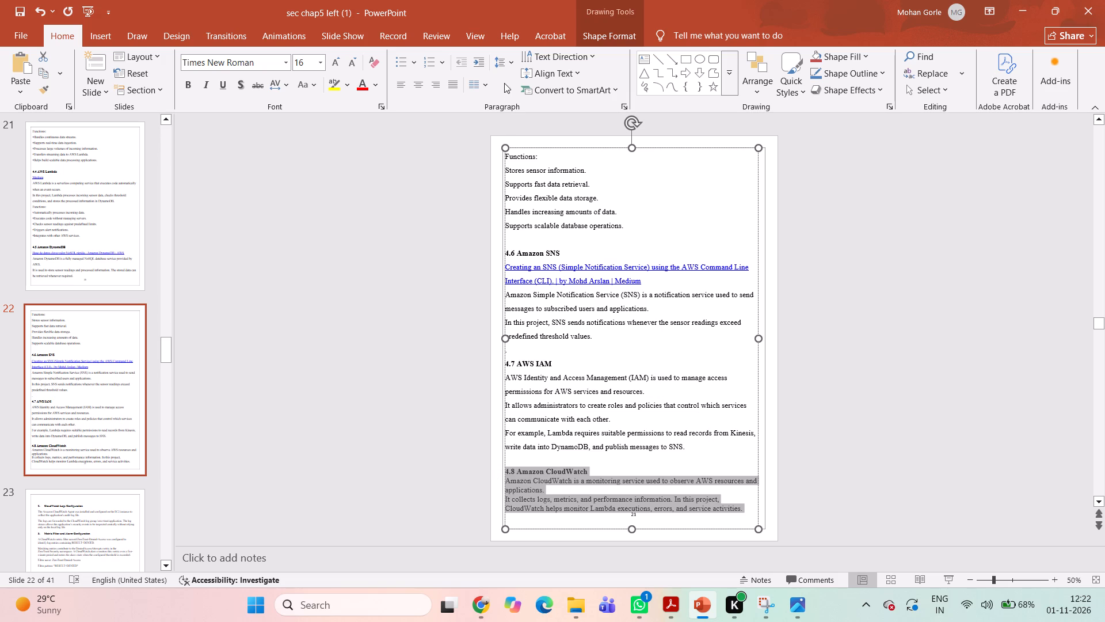
drag(508, 66, 519, 89)
click(519, 89)
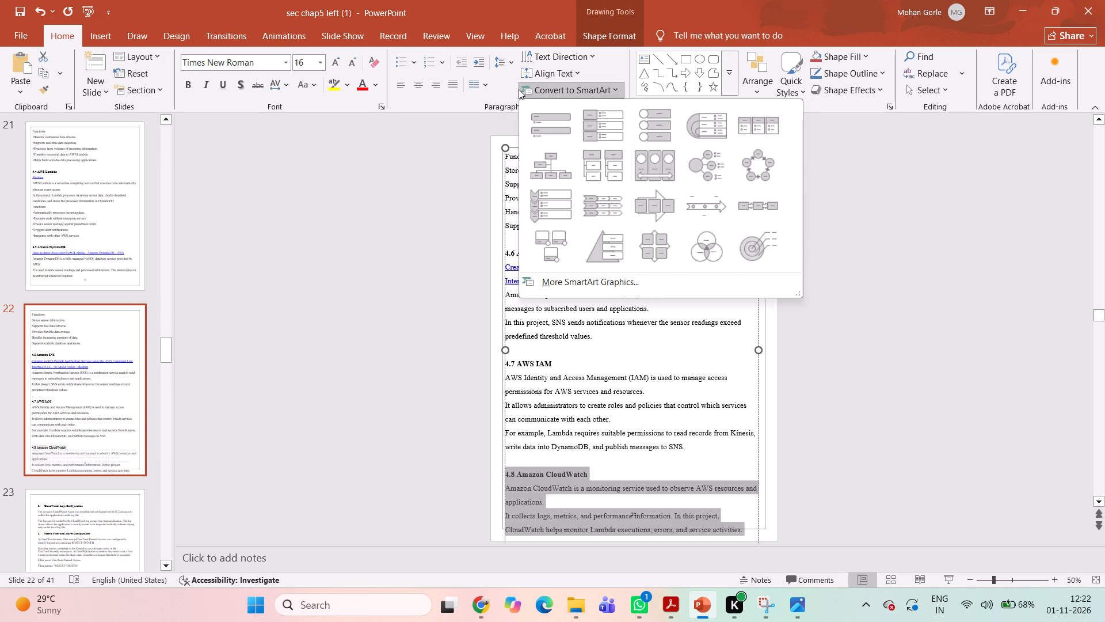
click(509, 62)
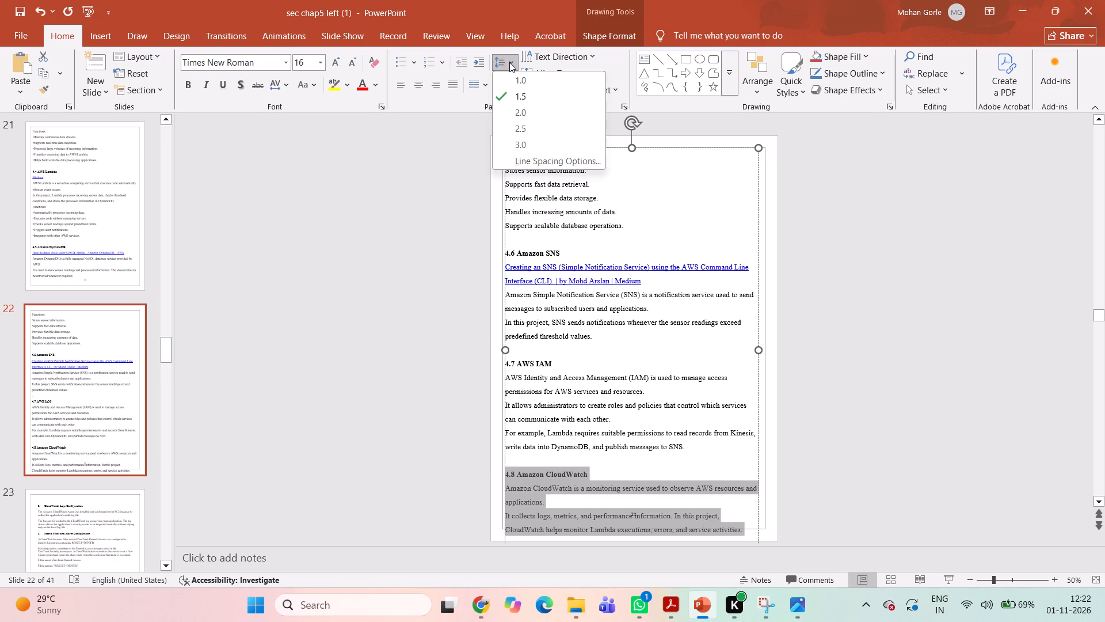
click(432, 236)
click(501, 502)
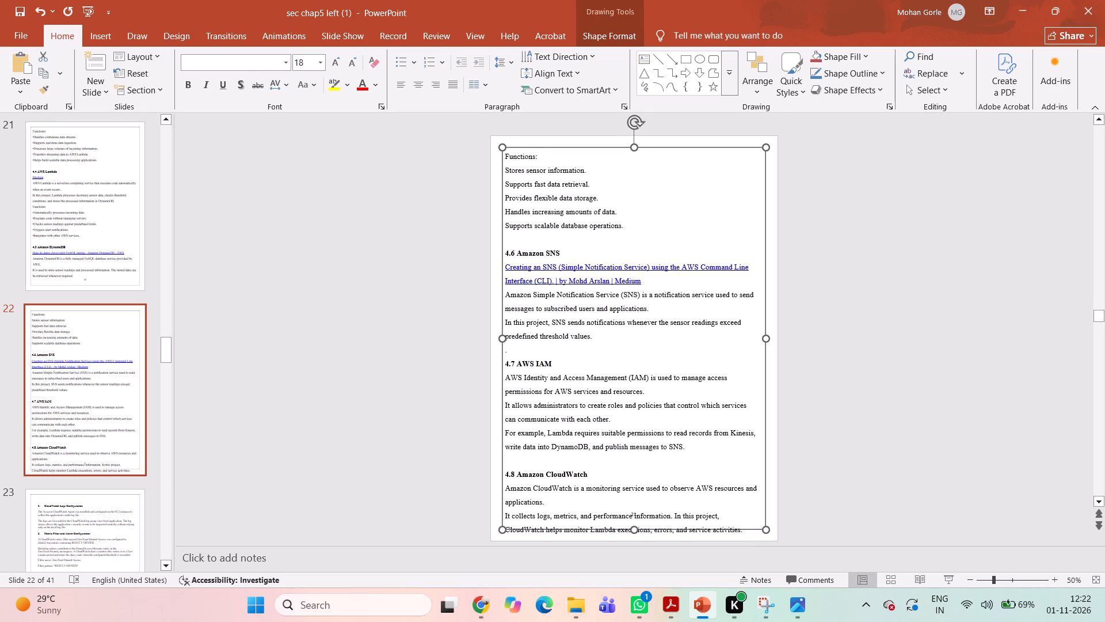
Delete the paragraph beginning "It allows administrators to create roles and policies" from section 4.7 AWS IAM.
drag(612, 416, 505, 409)
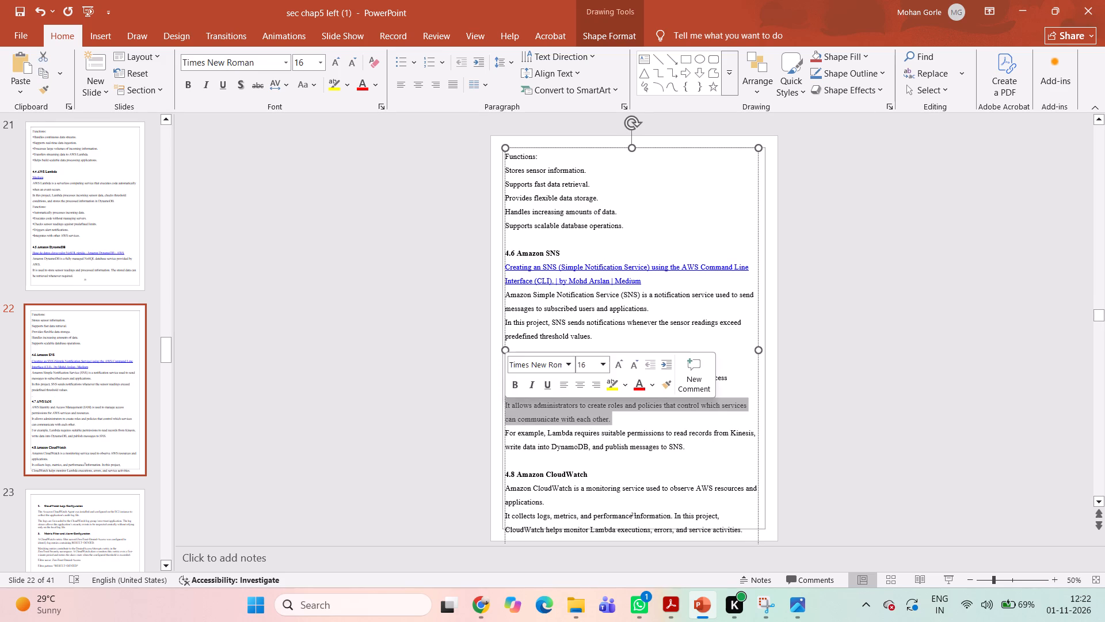
key(BackSpace)
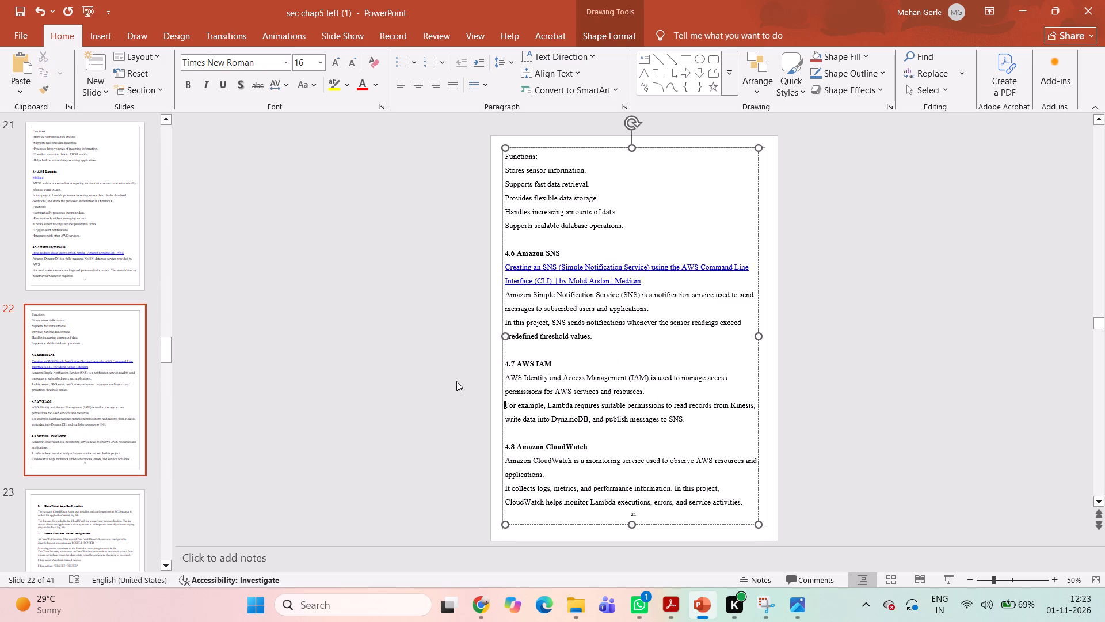
click(456, 381)
click(566, 222)
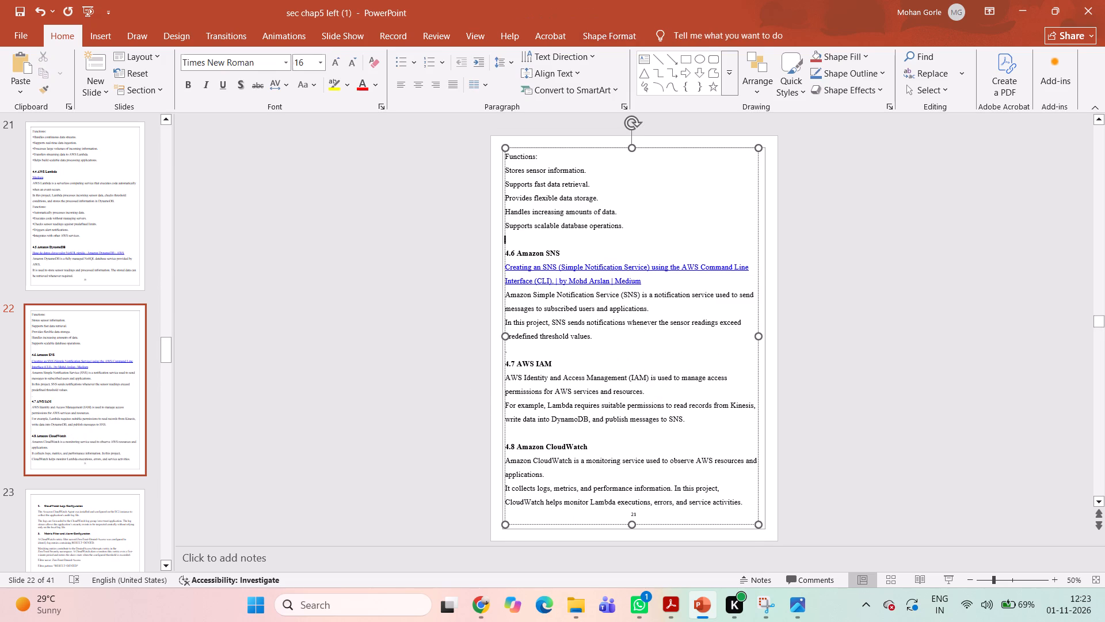
Format the five lines under Functions, from "Stores sensor information." to "Supports scalable database operations.", as a bulleted list on slide 22.
drag(639, 233, 508, 177)
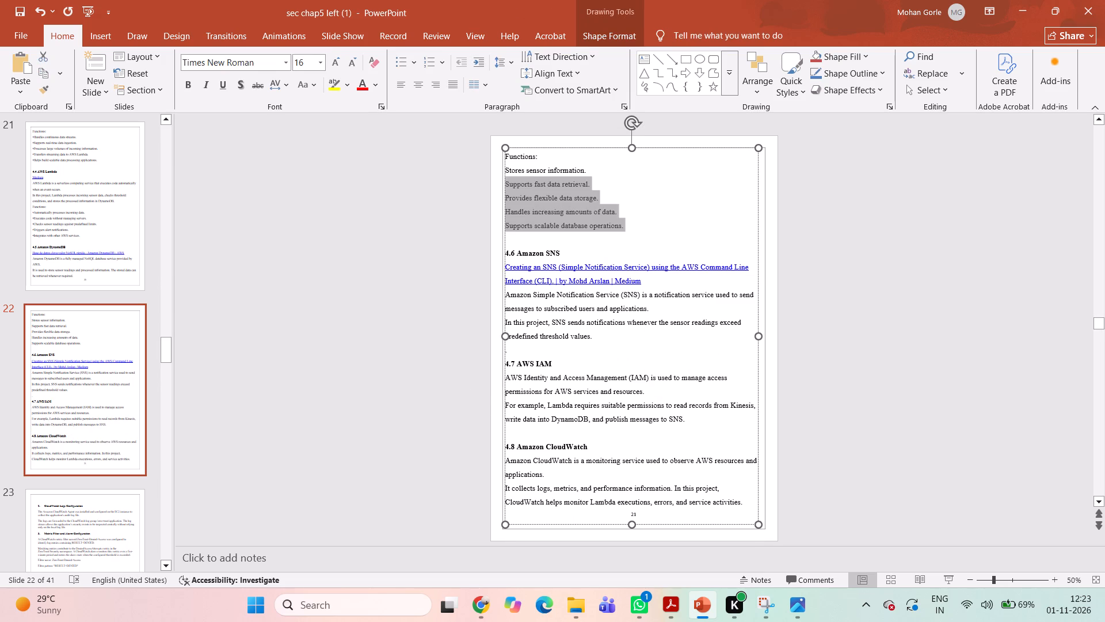
drag(508, 177, 504, 175)
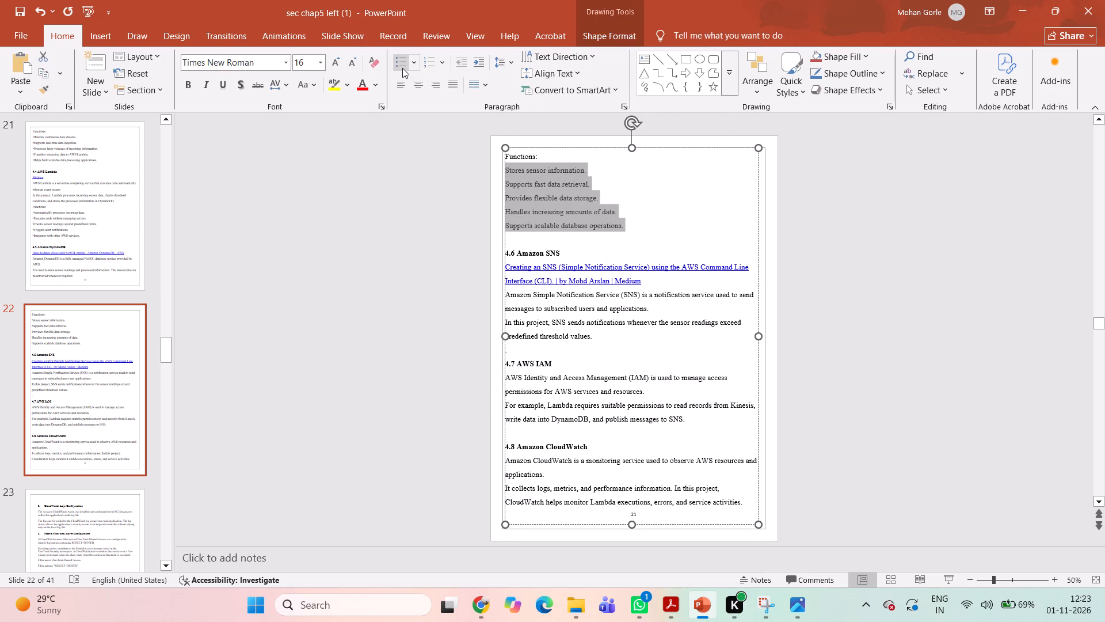
click(402, 68)
click(421, 253)
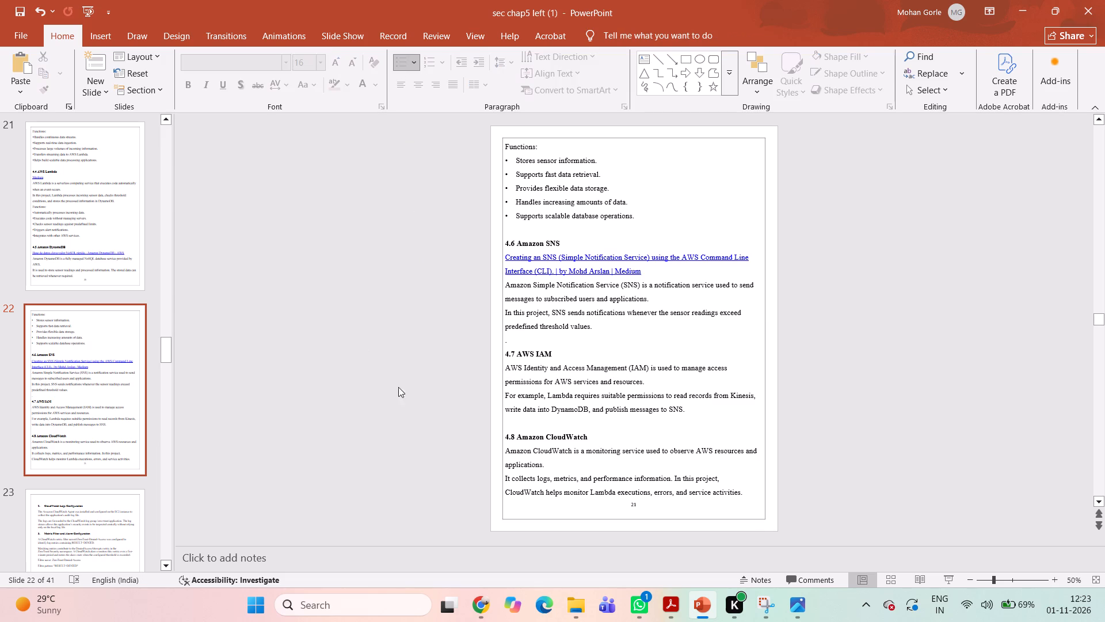
click(348, 326)
Compare the 4.4 to 4.6 sections in the ChatGPT conversation with the text on PowerPoint slide 21.
click(63, 225)
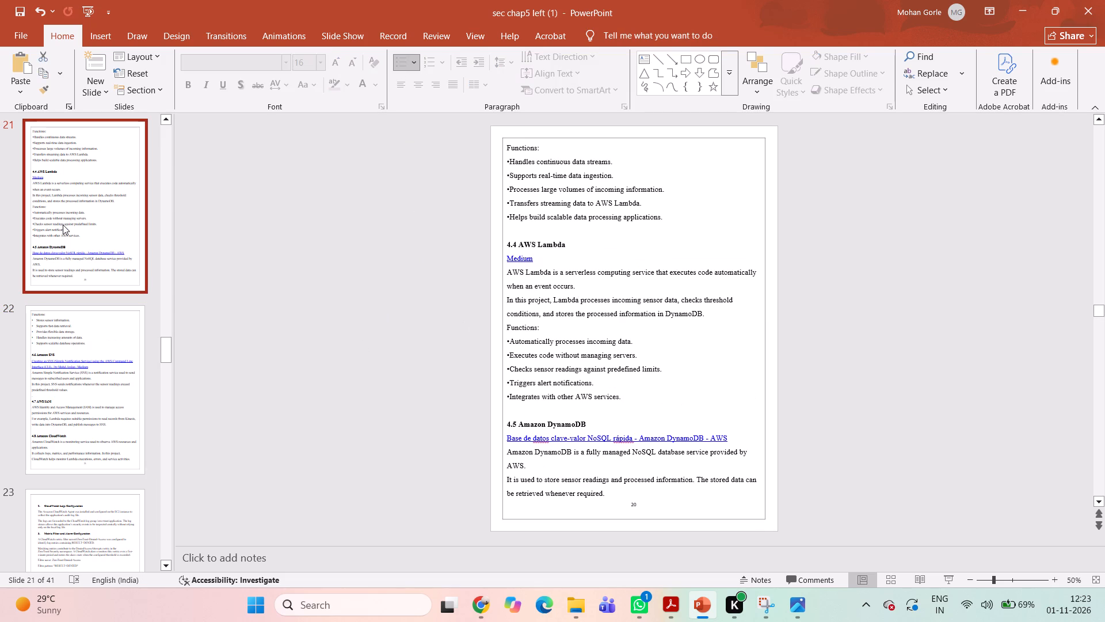
key(alt+Tab)
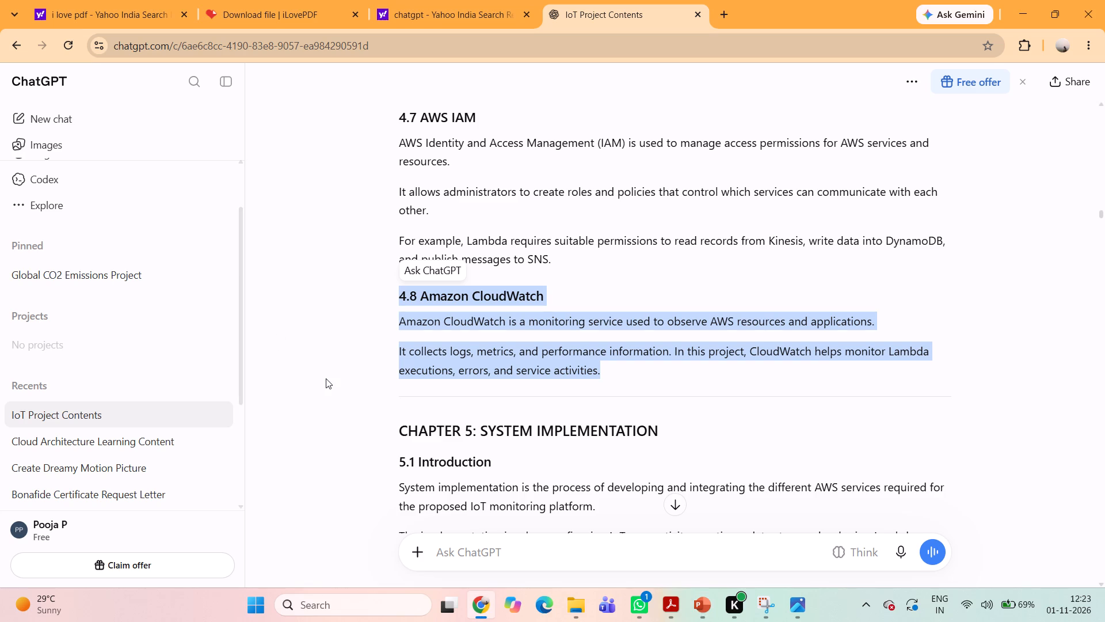
click(413, 349)
scroll(413, 349, up, 7)
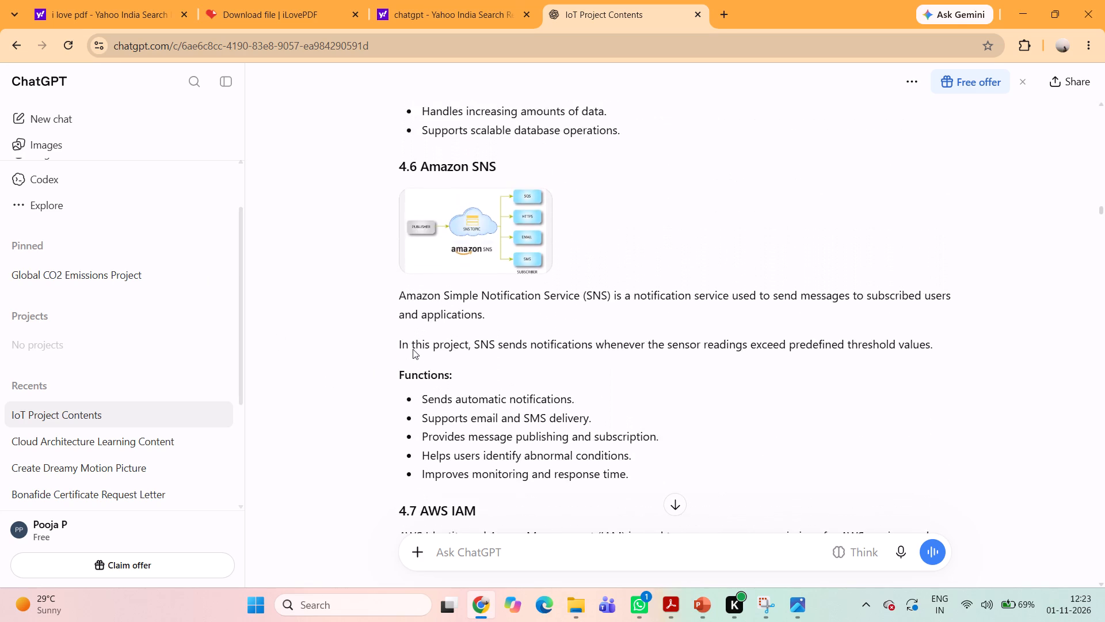
scroll(413, 349, up, 2)
scroll(413, 349, down, 2)
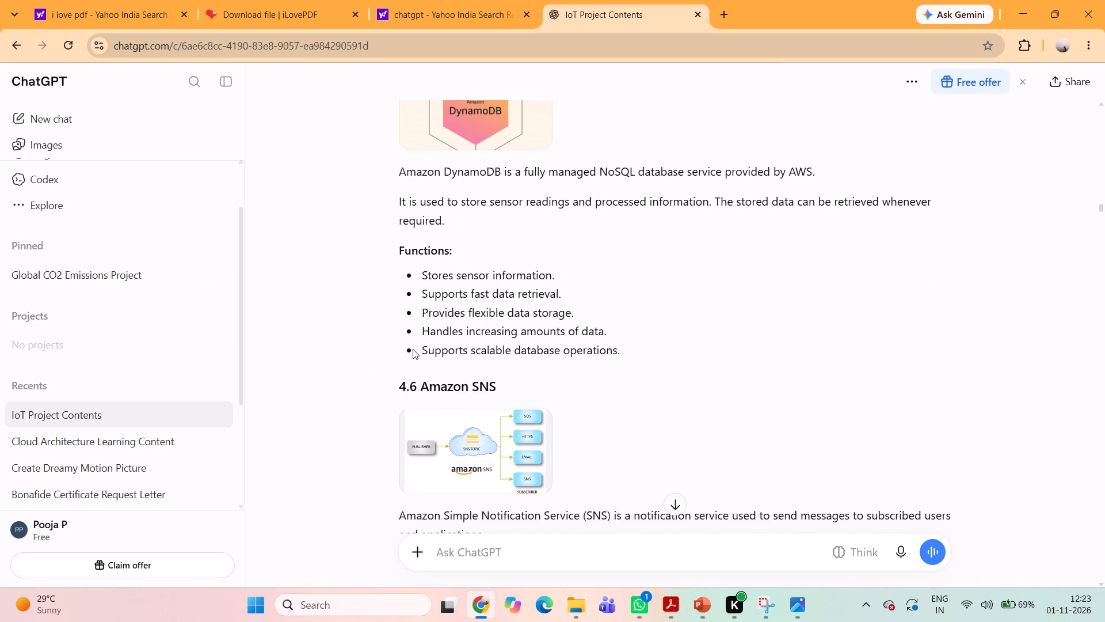
key(alt+Tab)
key(alt+Tab)
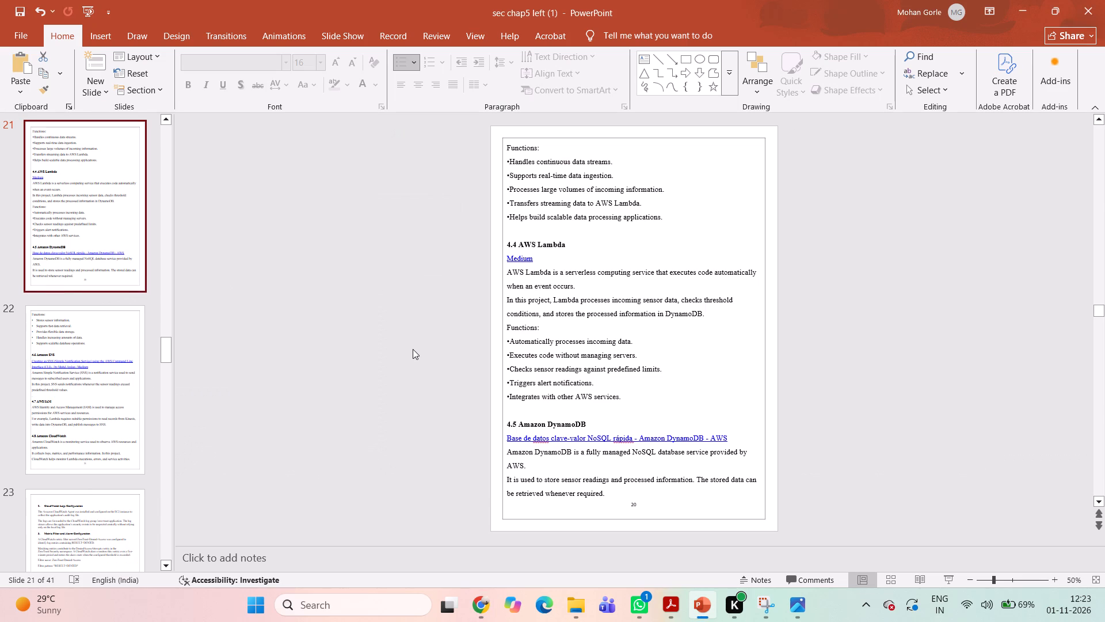
scroll(413, 349, up, 3)
scroll(413, 349, down, 1)
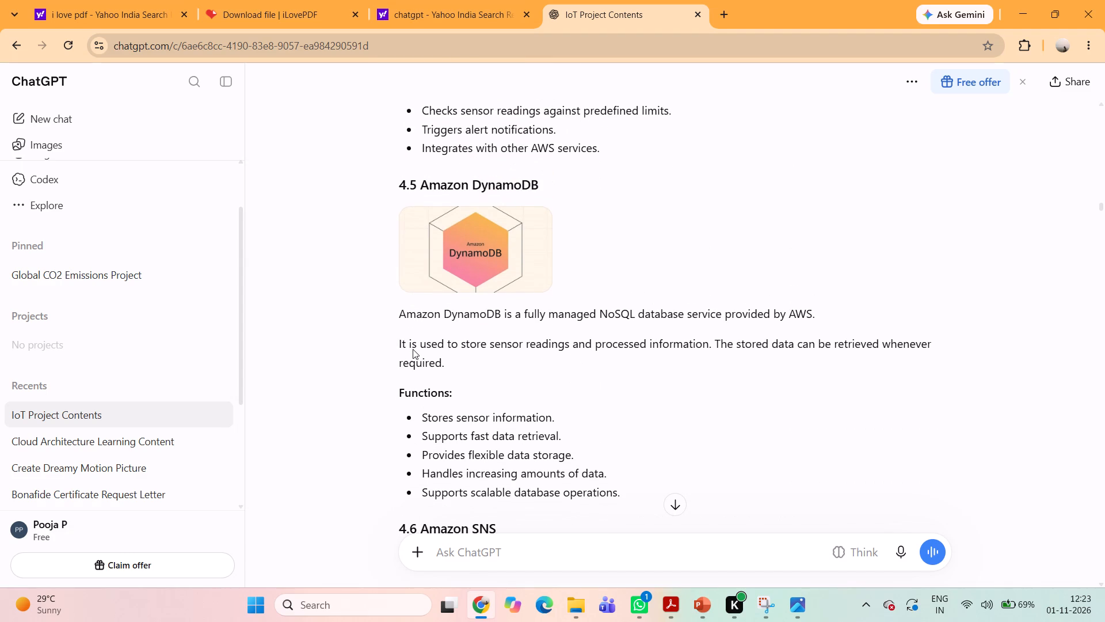
key(alt+Tab)
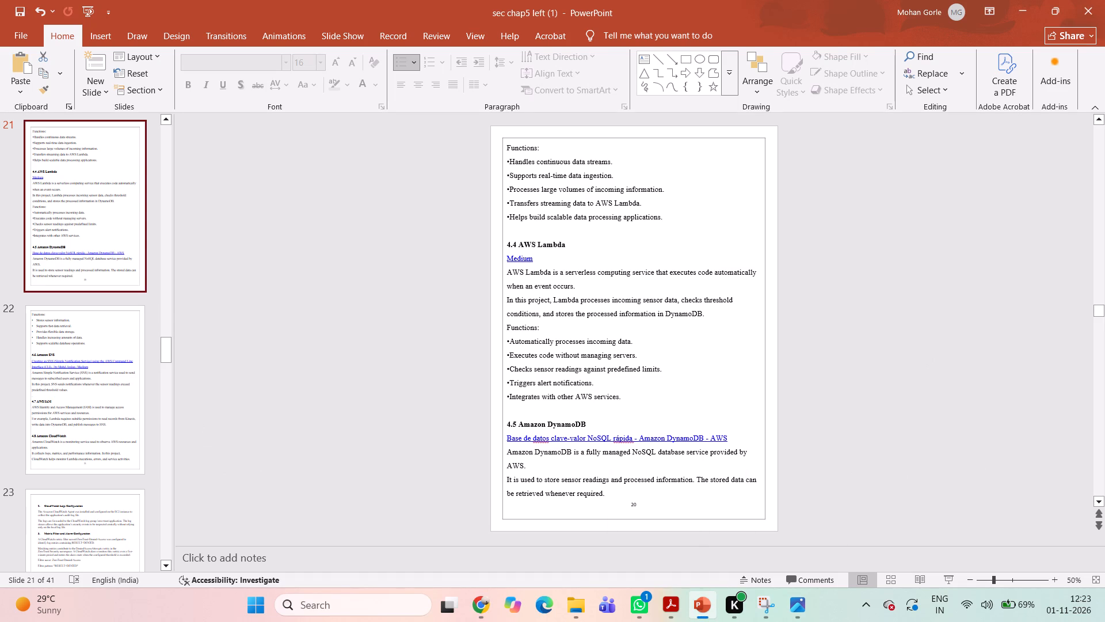
click(709, 437)
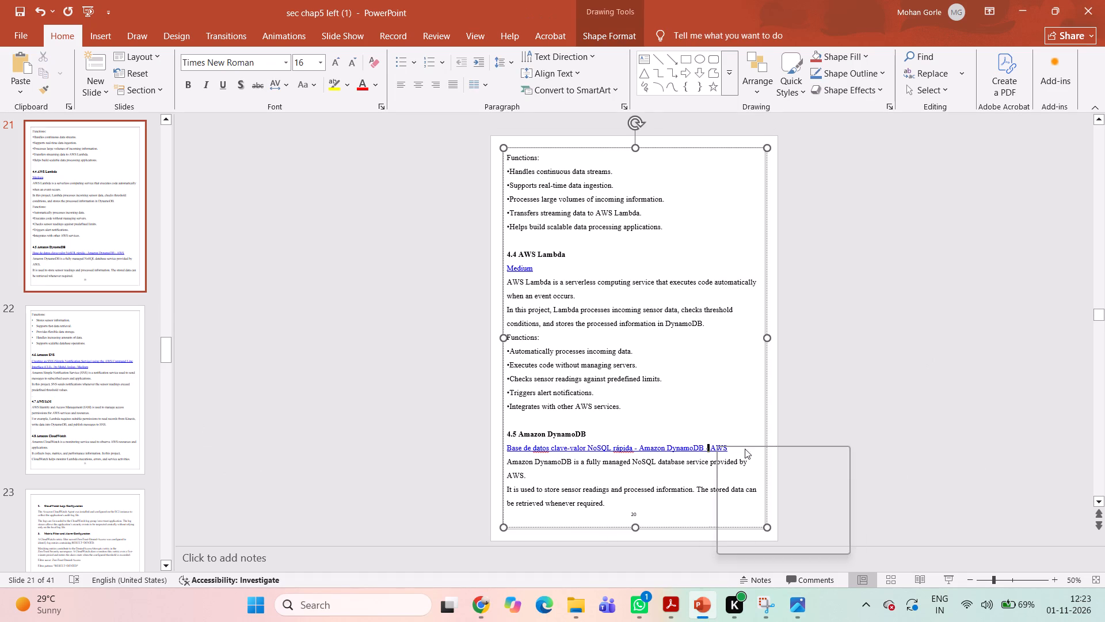
key(alt+Tab)
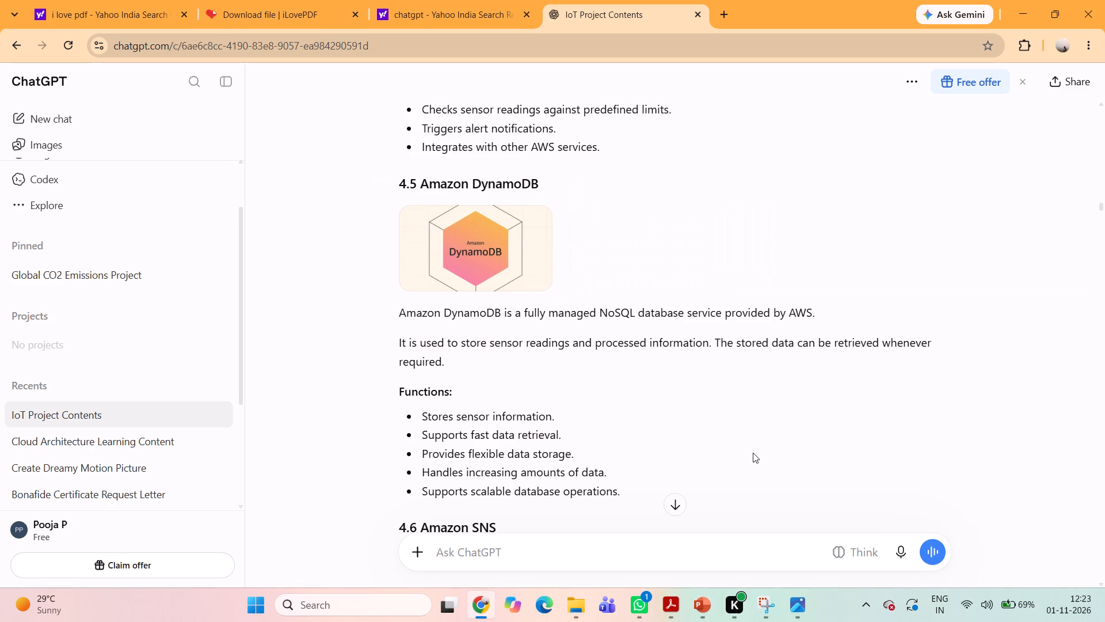
key(alt+Tab)
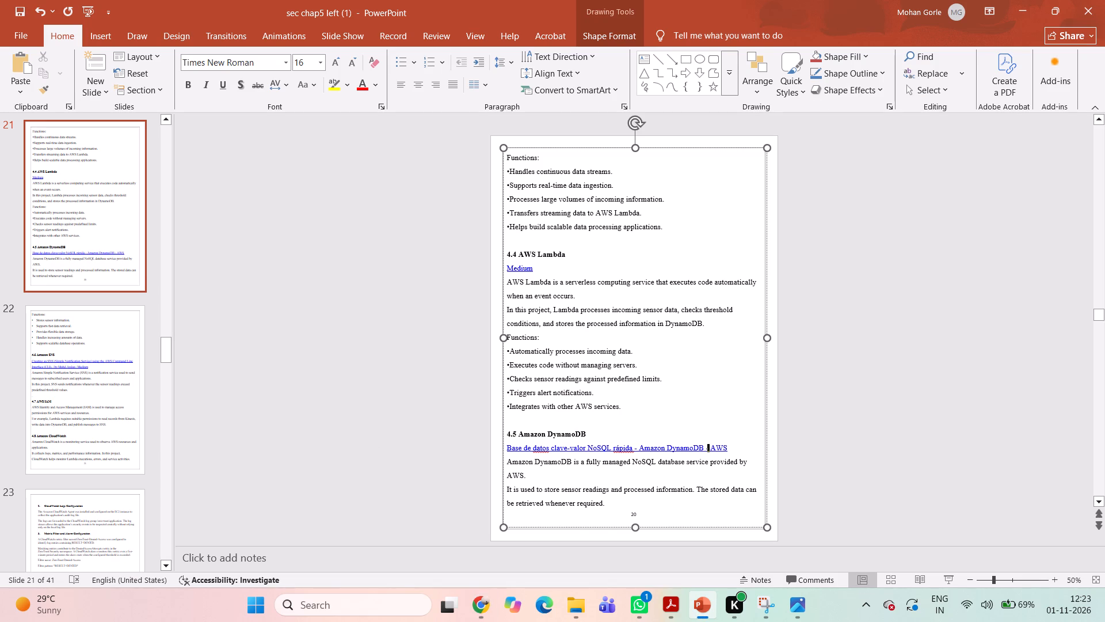
Delete the hyperlink lines under the 4.5 Amazon DynamoDB and 4.4 AWS Lambda headings on slide 21.
drag(729, 449, 512, 447)
key(BackSpace)
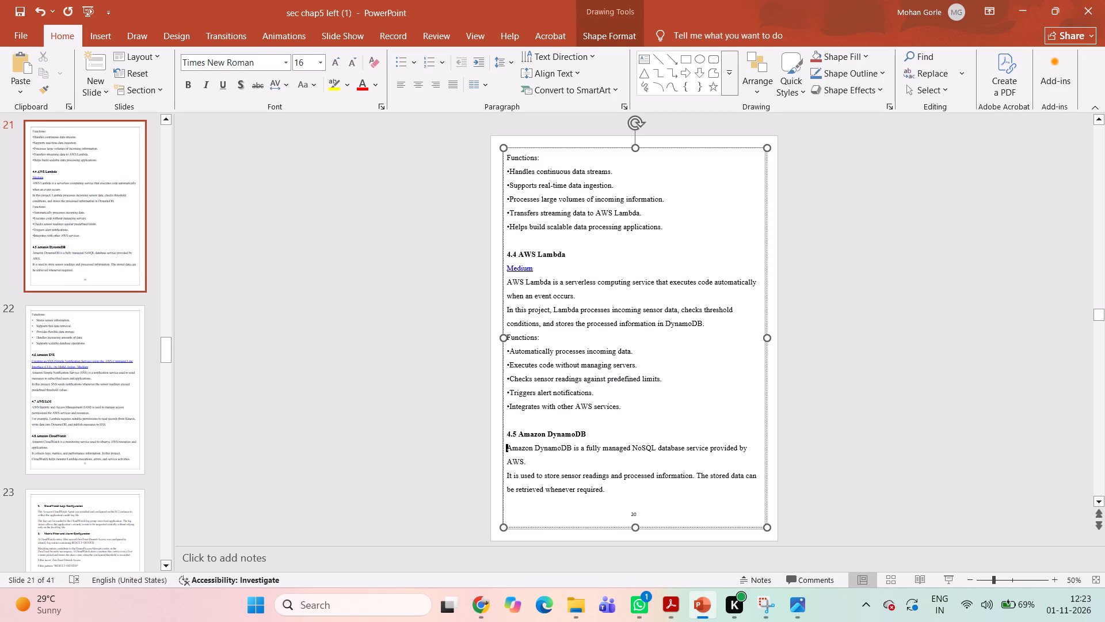
drag(536, 266, 509, 267)
key(BackSpace)
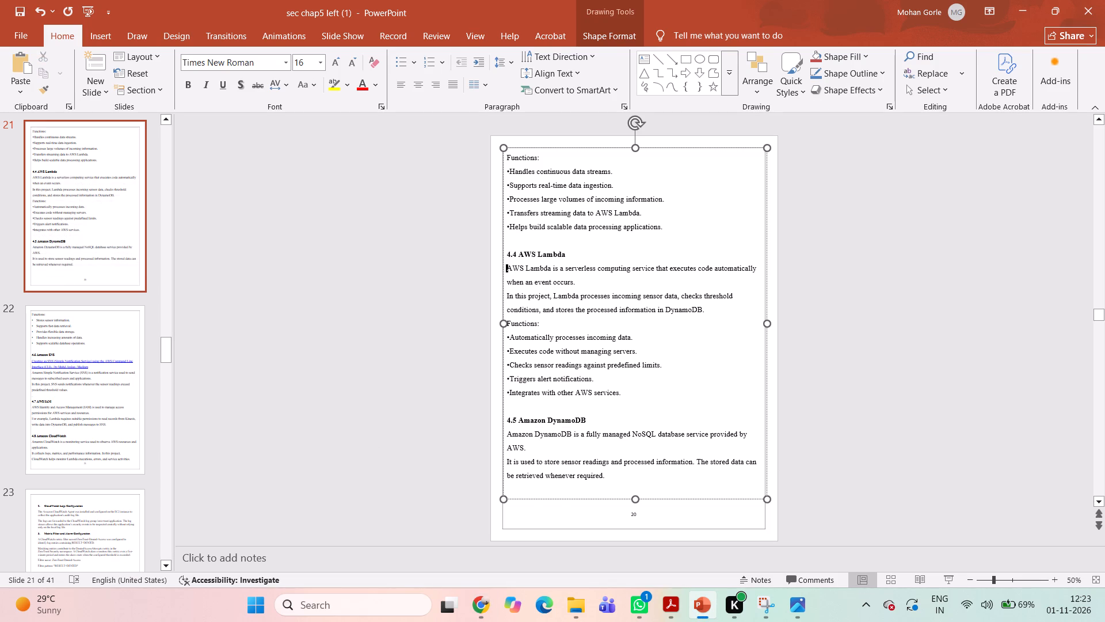
click(444, 379)
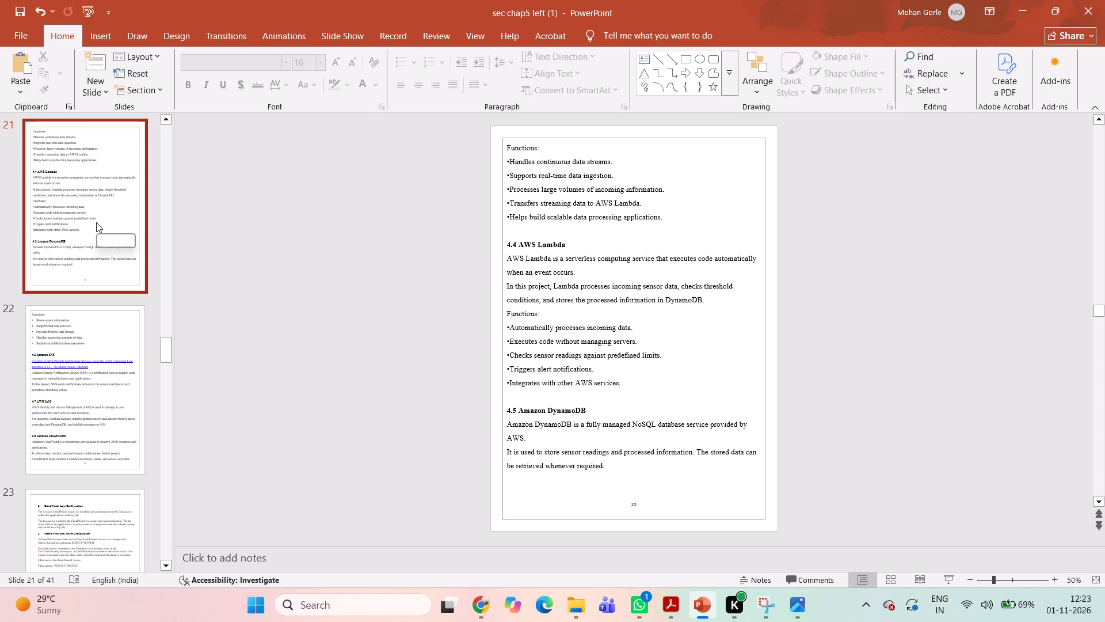
Delete the two-line hyperlink under the 4.2 AWS IoT Core heading on slide 20.
key(Up)
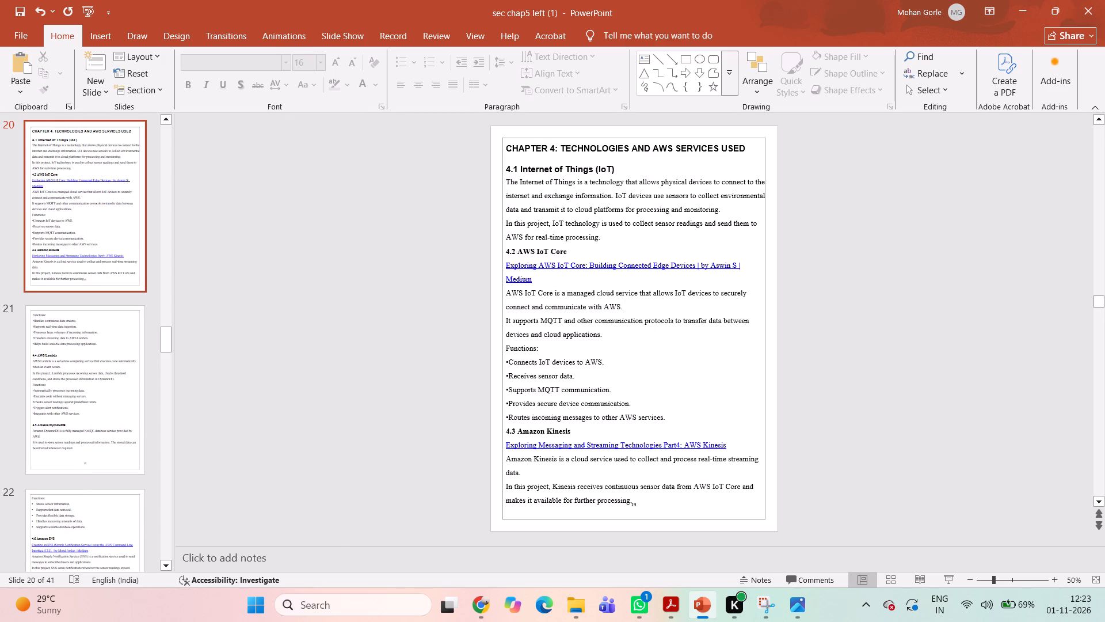
drag(542, 280, 506, 266)
key(BackSpace)
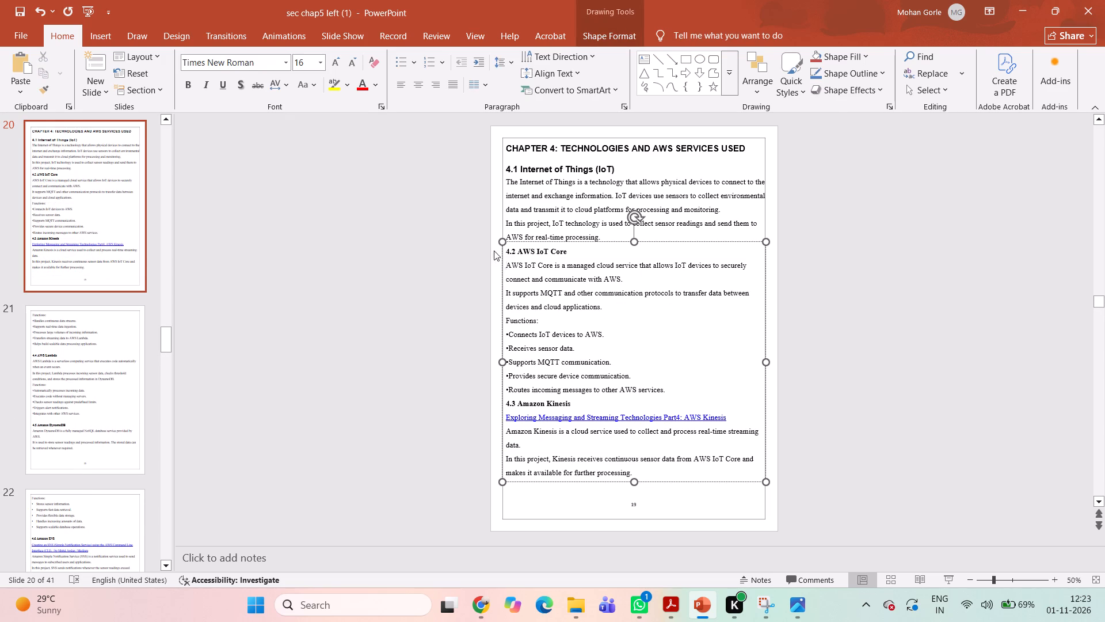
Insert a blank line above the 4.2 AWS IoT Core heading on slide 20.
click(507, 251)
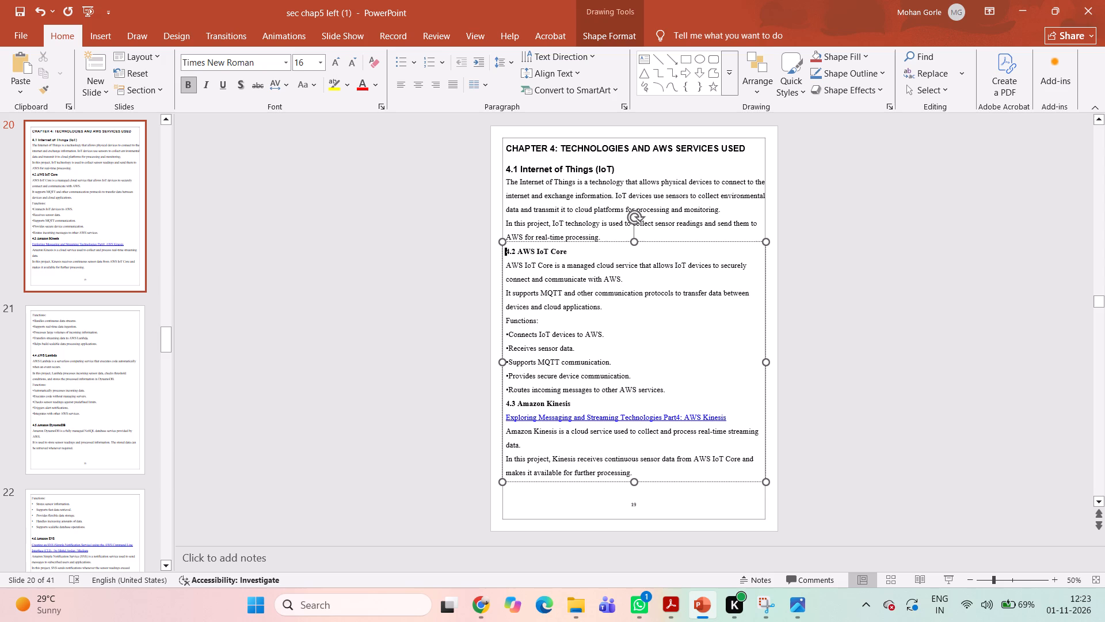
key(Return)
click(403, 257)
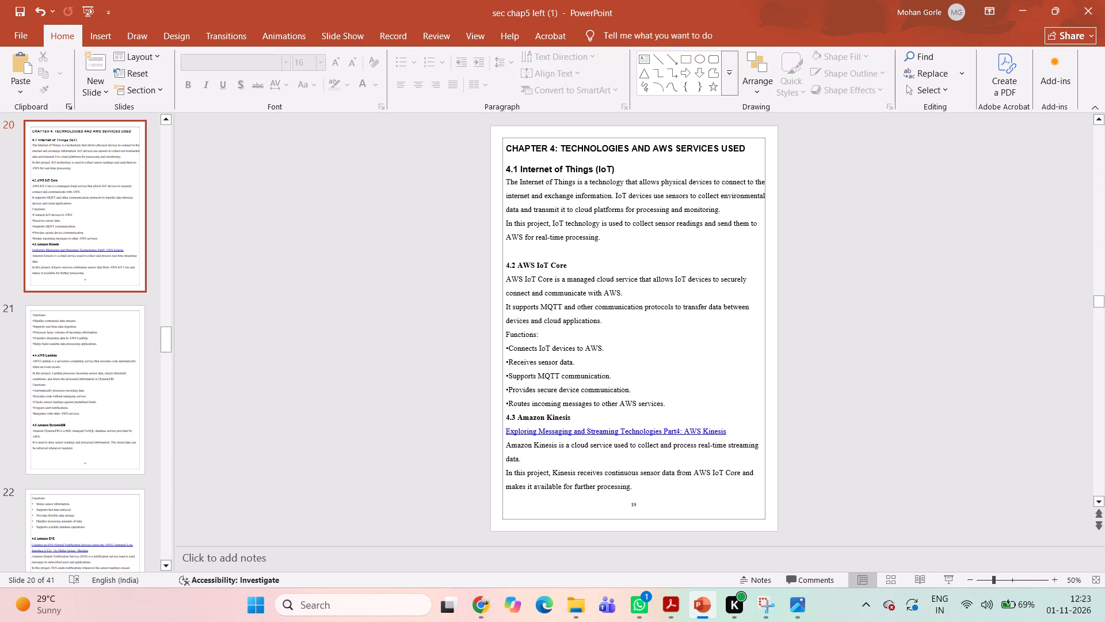
Insert a blank line between the last 4.2 function bullet and the 4.3 Amazon Kinesis heading.
click(676, 402)
key(Return)
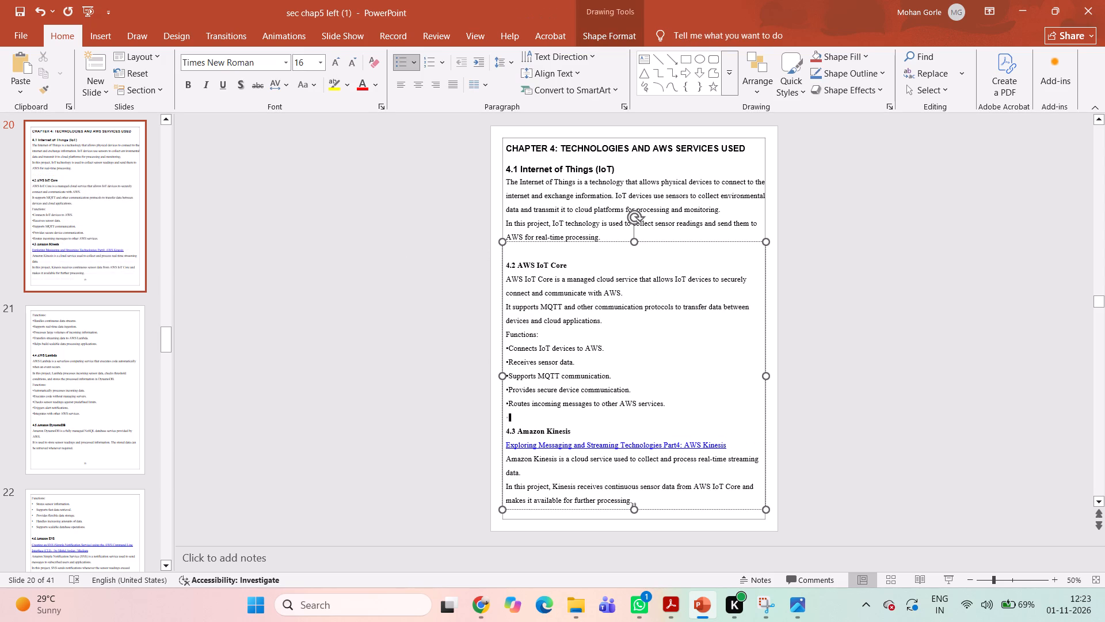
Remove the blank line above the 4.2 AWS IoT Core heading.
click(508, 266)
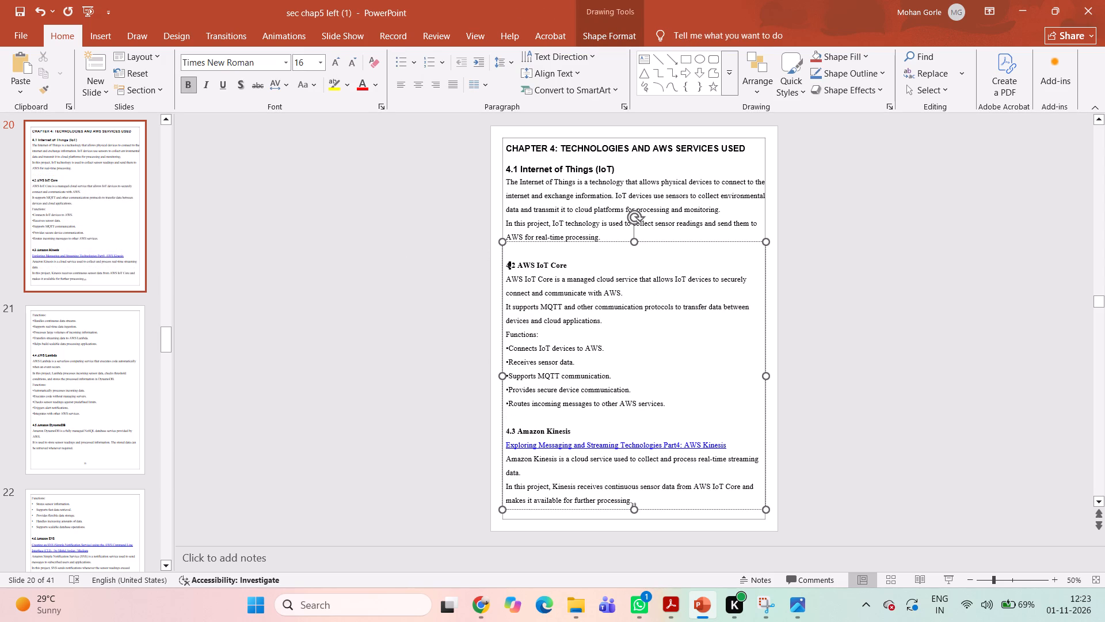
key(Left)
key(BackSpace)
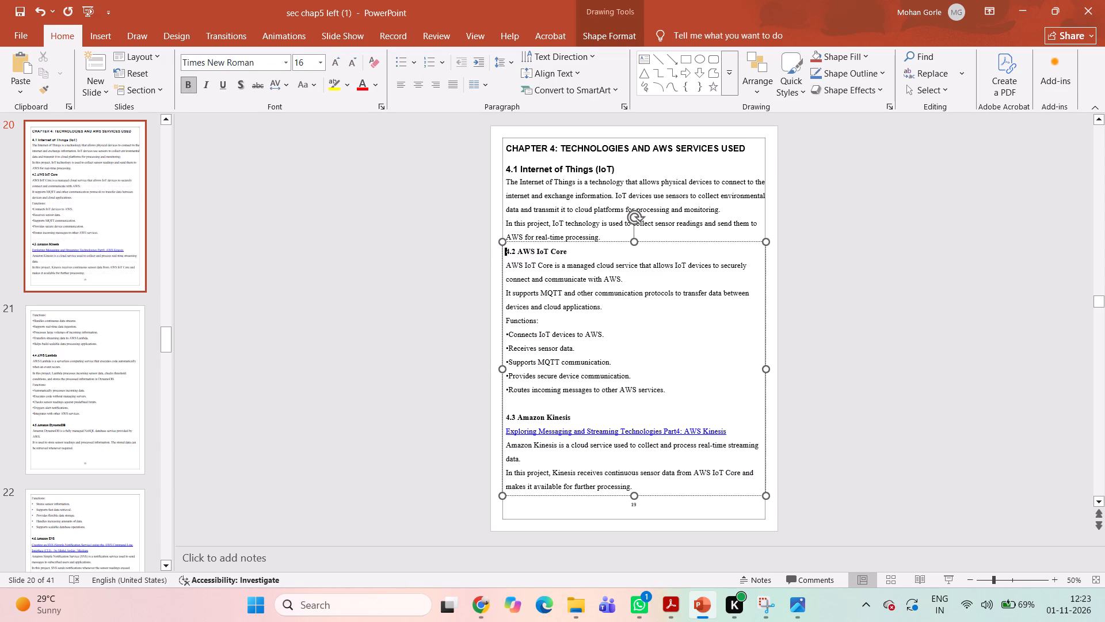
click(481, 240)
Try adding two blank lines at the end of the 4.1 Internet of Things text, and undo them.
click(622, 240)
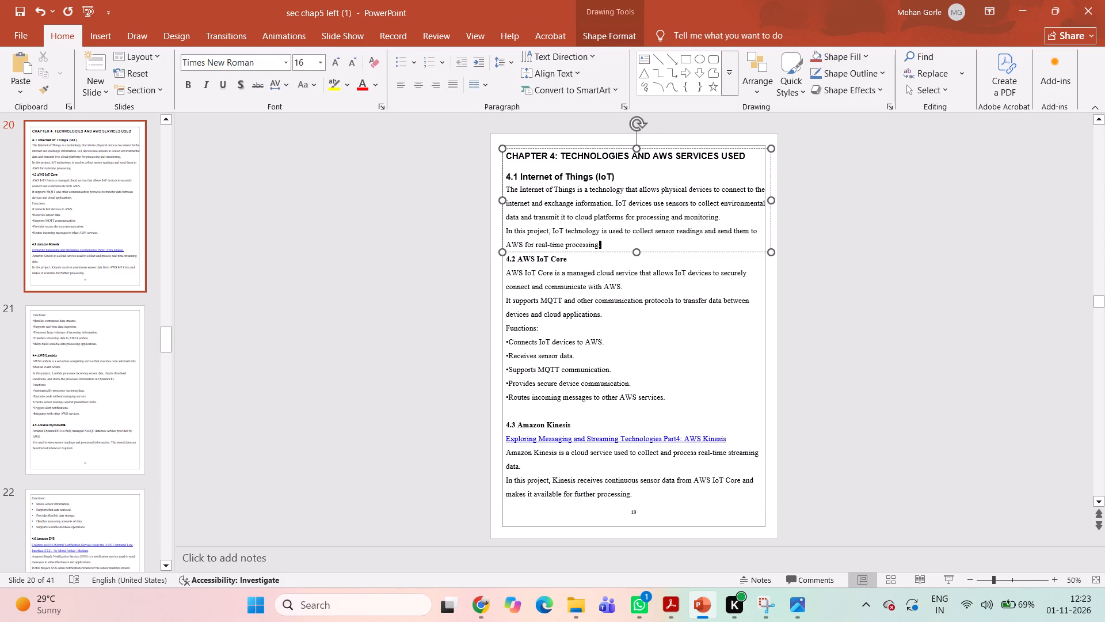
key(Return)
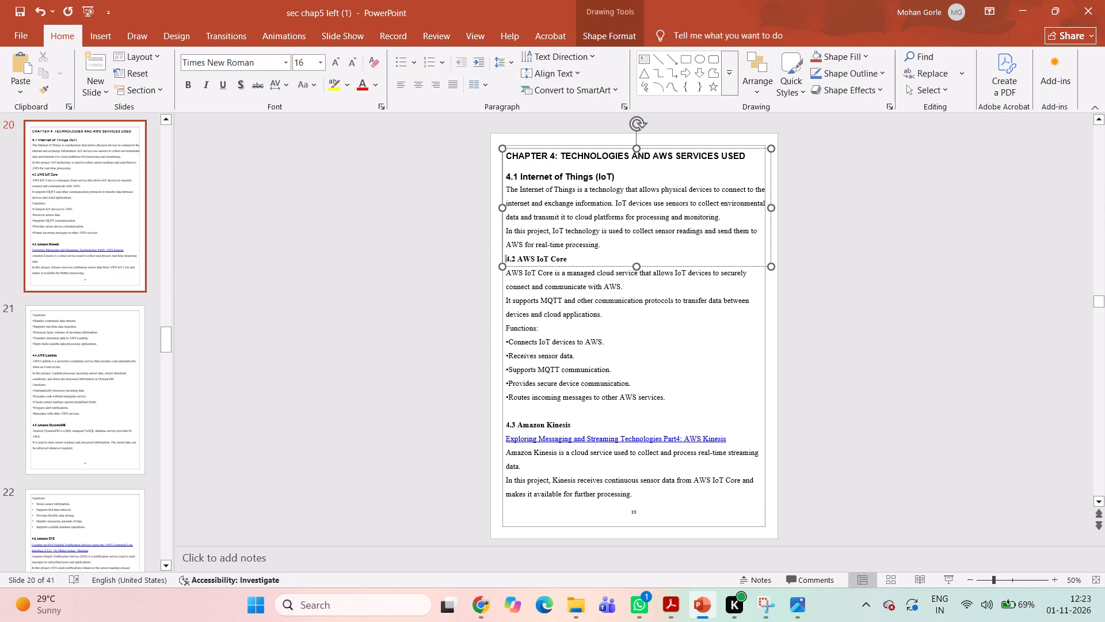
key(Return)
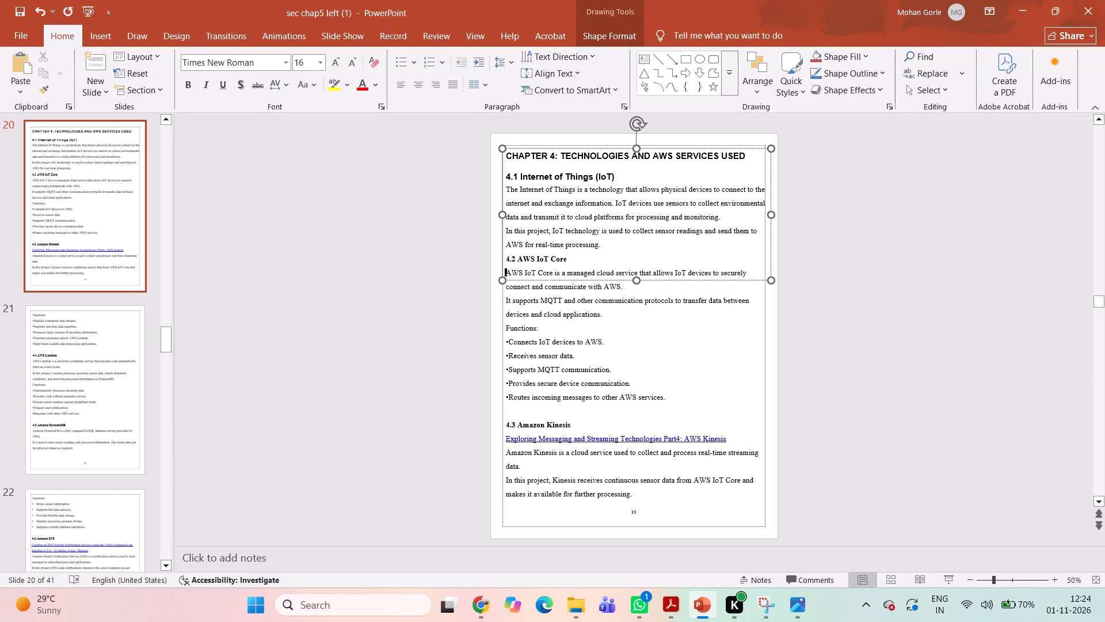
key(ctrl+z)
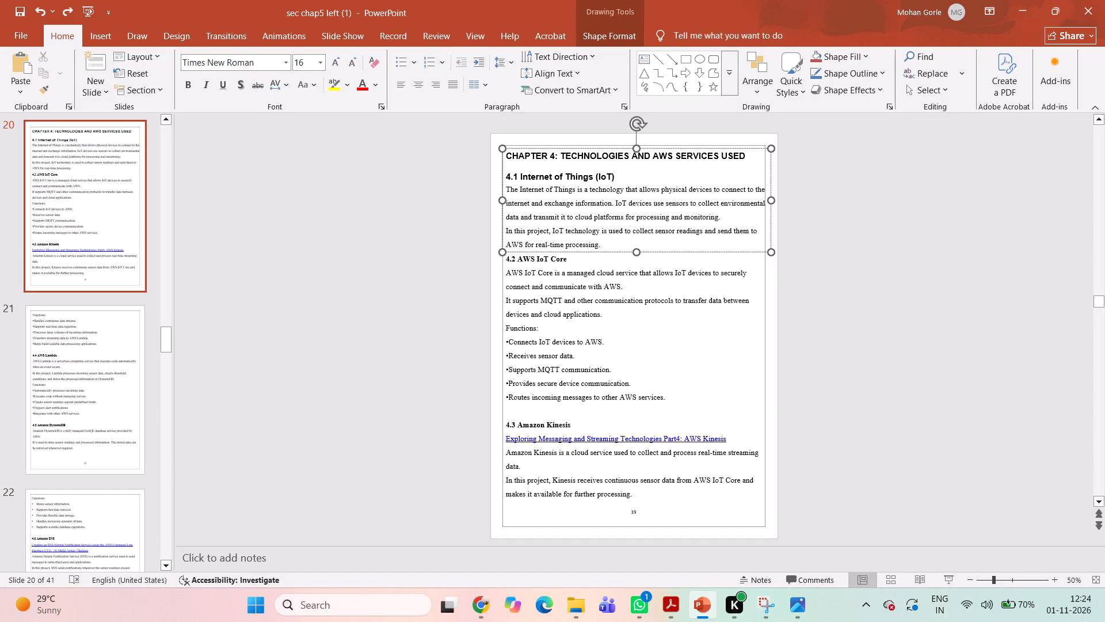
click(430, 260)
Insert a blank line above the 4.2 AWS IoT Core heading, at the start of its own text box.
click(506, 253)
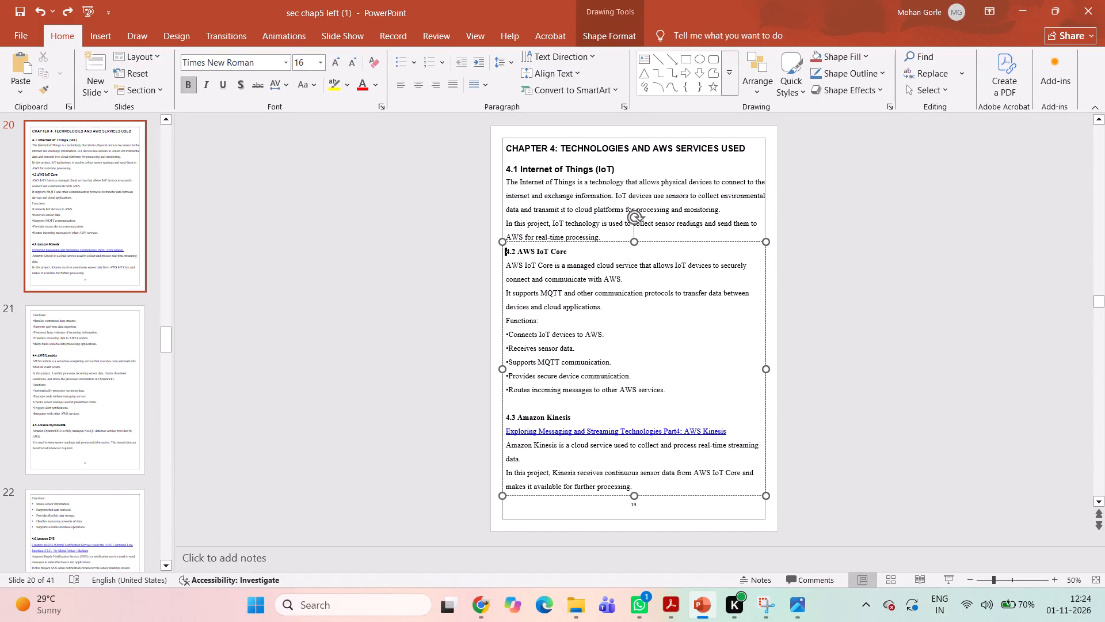
key(Return)
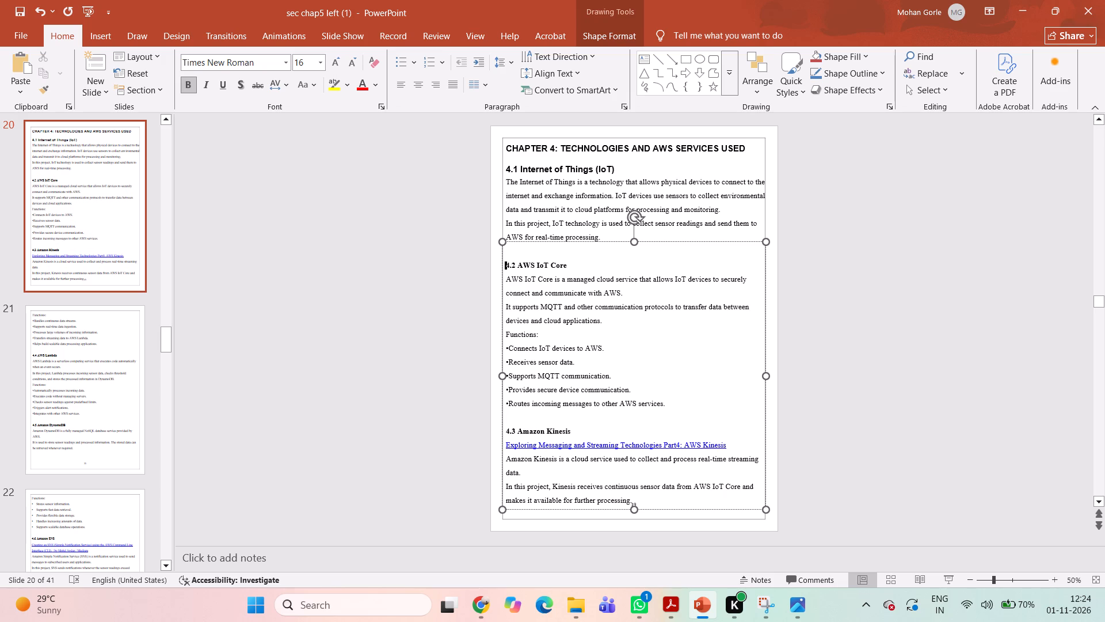
Delete the hyperlink line under the 4.3 Amazon Kinesis heading on slide 20.
drag(734, 442, 503, 439)
key(BackSpace)
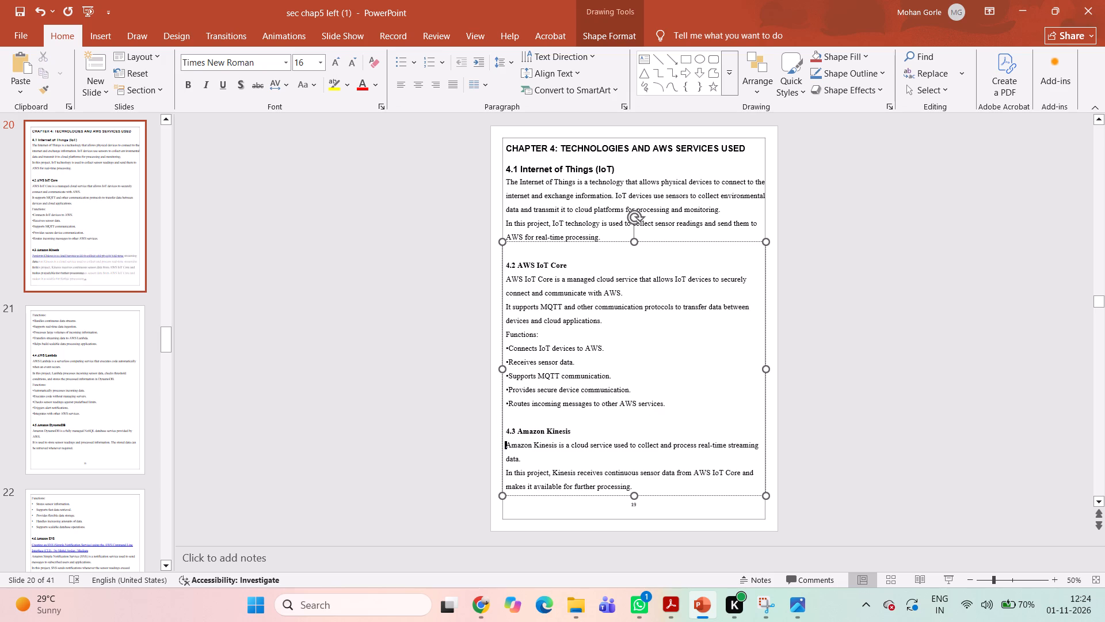
Delete the two-line hyperlink under the 4.6 Amazon SNS heading on slide 22.
click(121, 511)
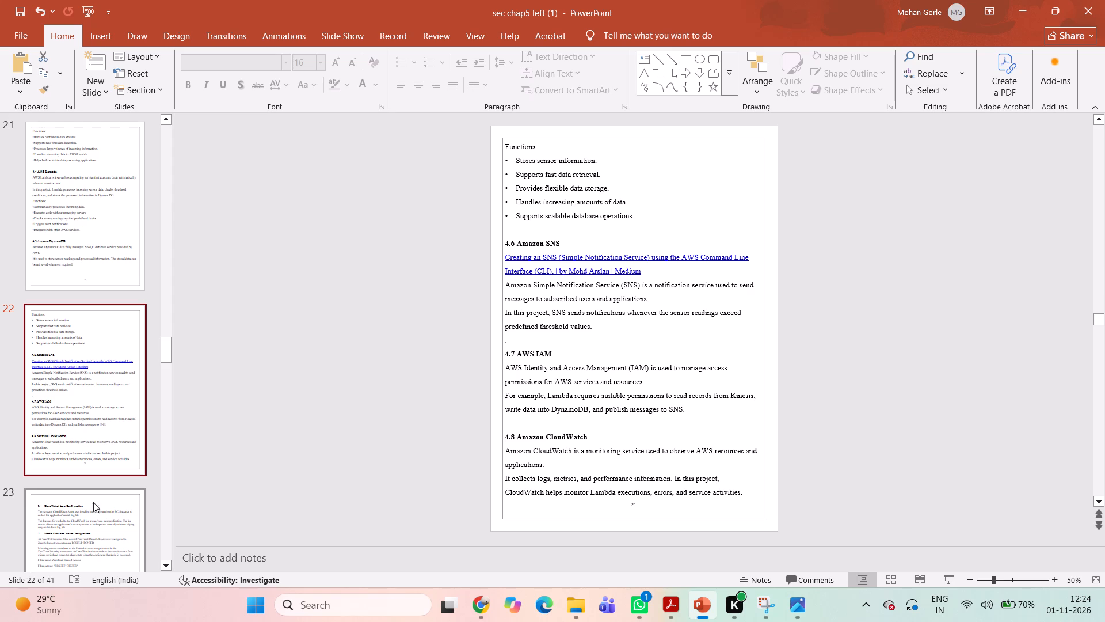
drag(650, 270, 509, 268)
key(BackSpace)
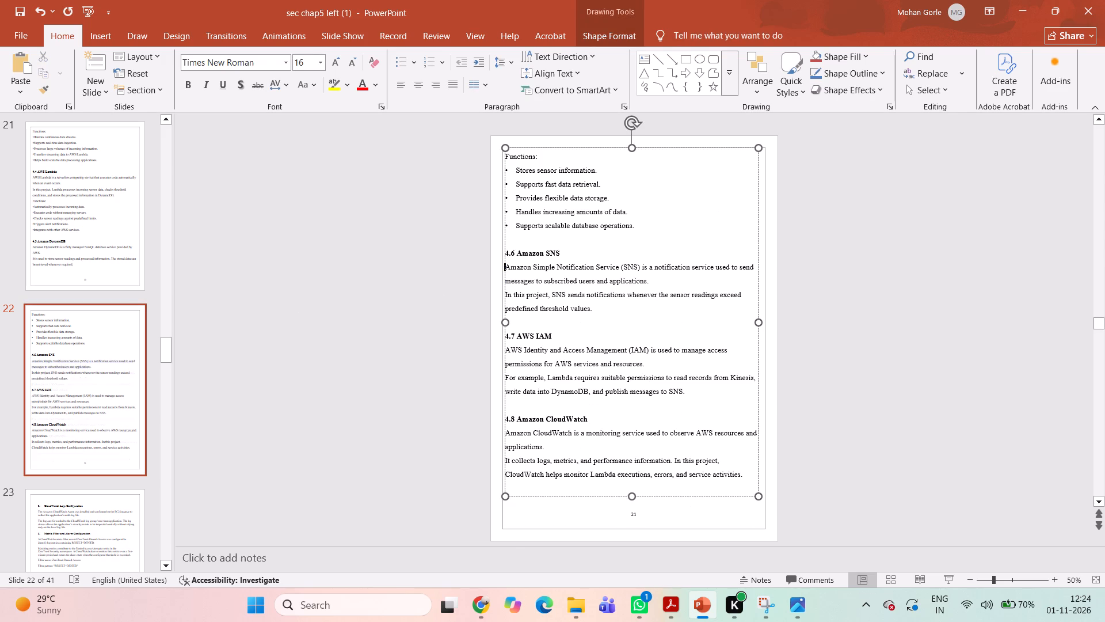
click(439, 279)
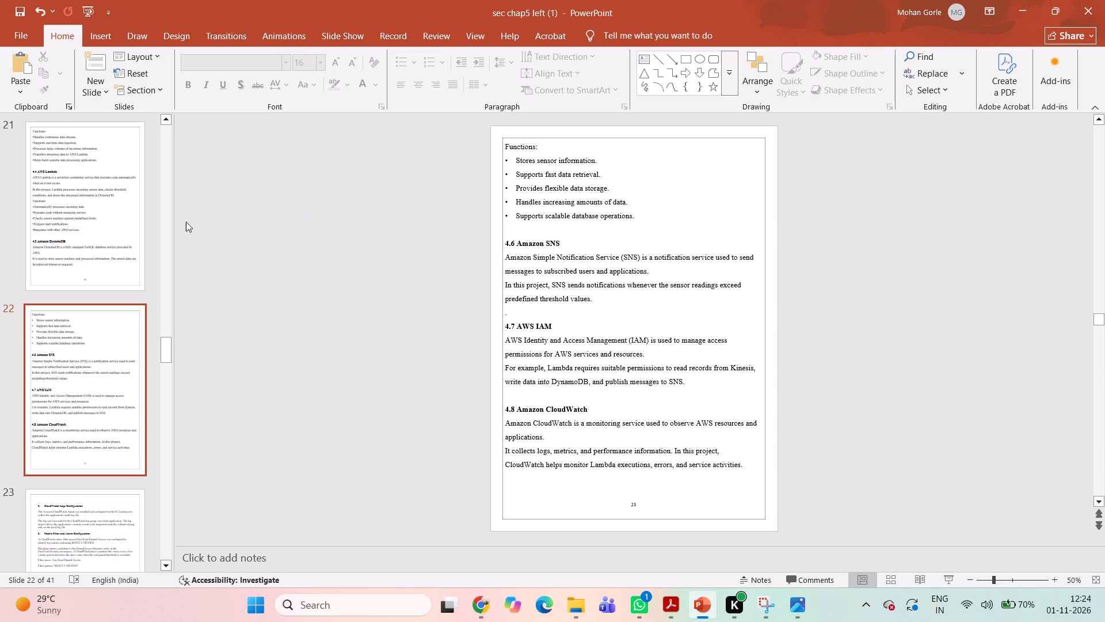
Review slides 20 to 23 to check the cleaned-up Chapter 4 pages and find where the following content belongs.
click(139, 224)
click(89, 506)
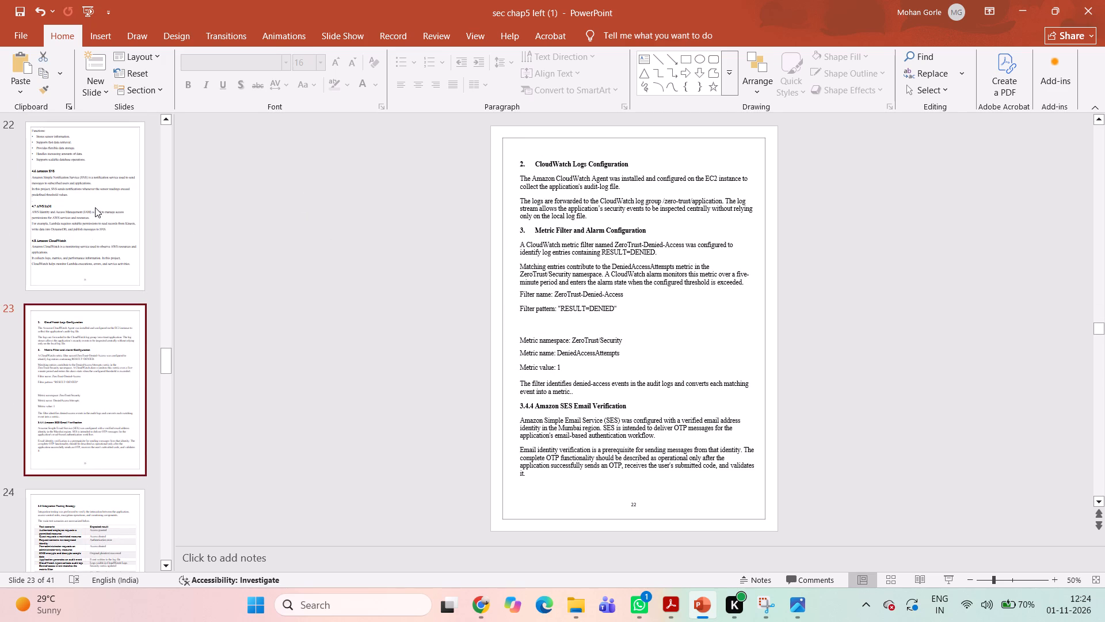
click(94, 207)
key(Up)
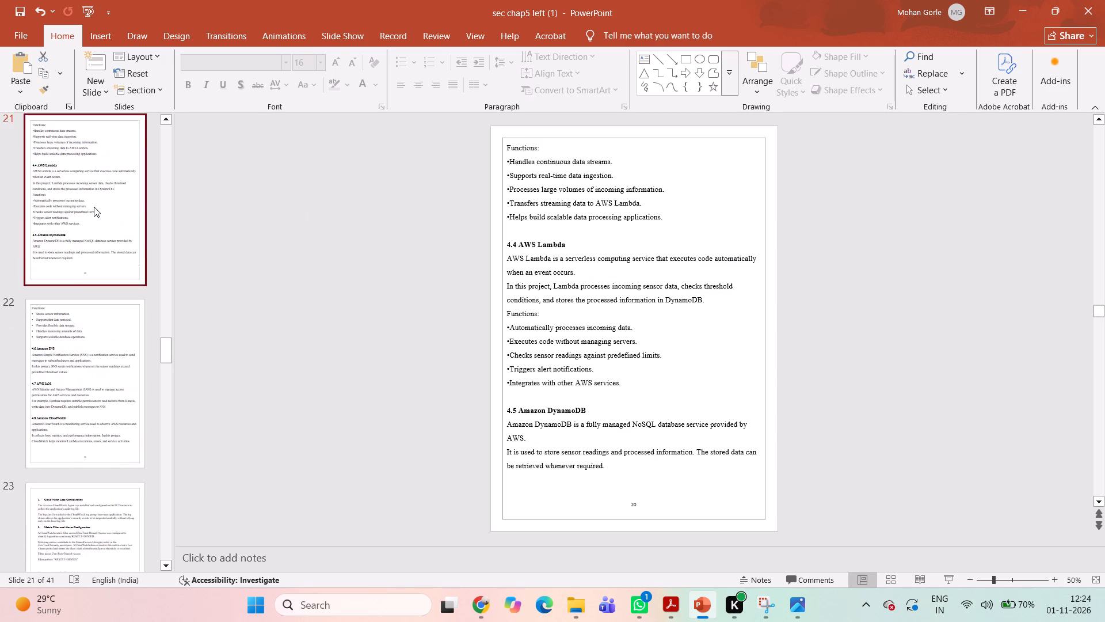
key(Up)
key(Up)
key(Down)
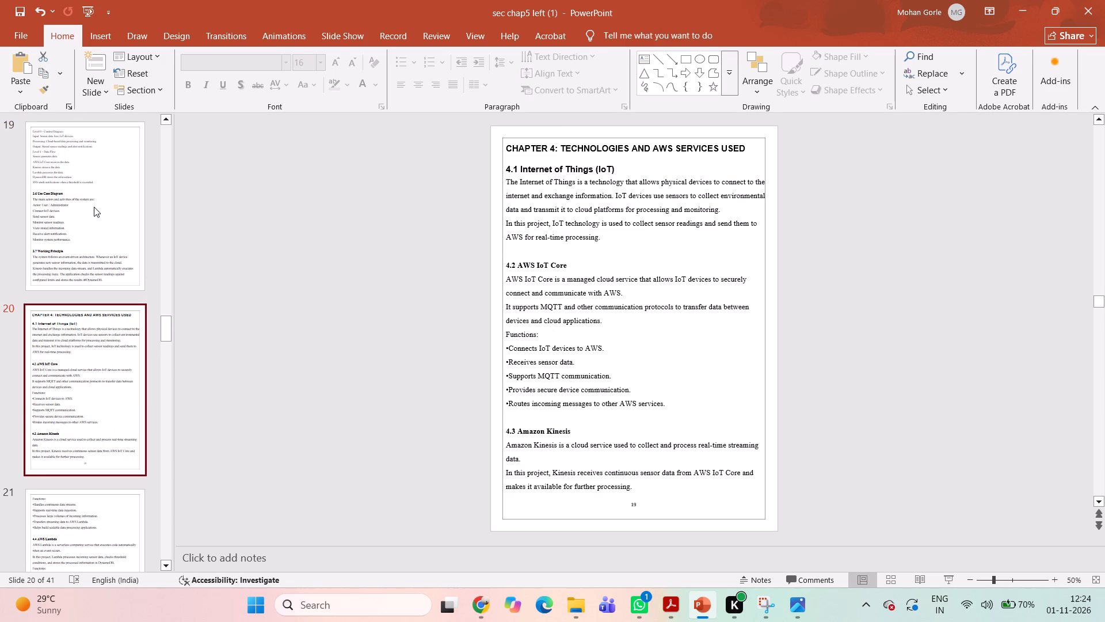
key(Down)
key(Down)
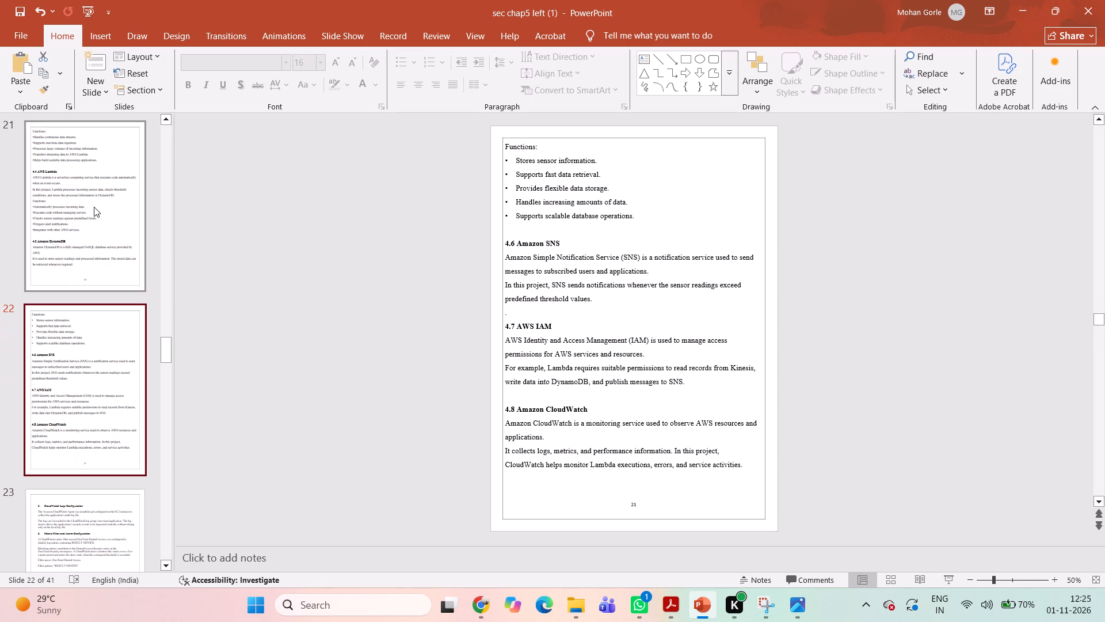
key(Down)
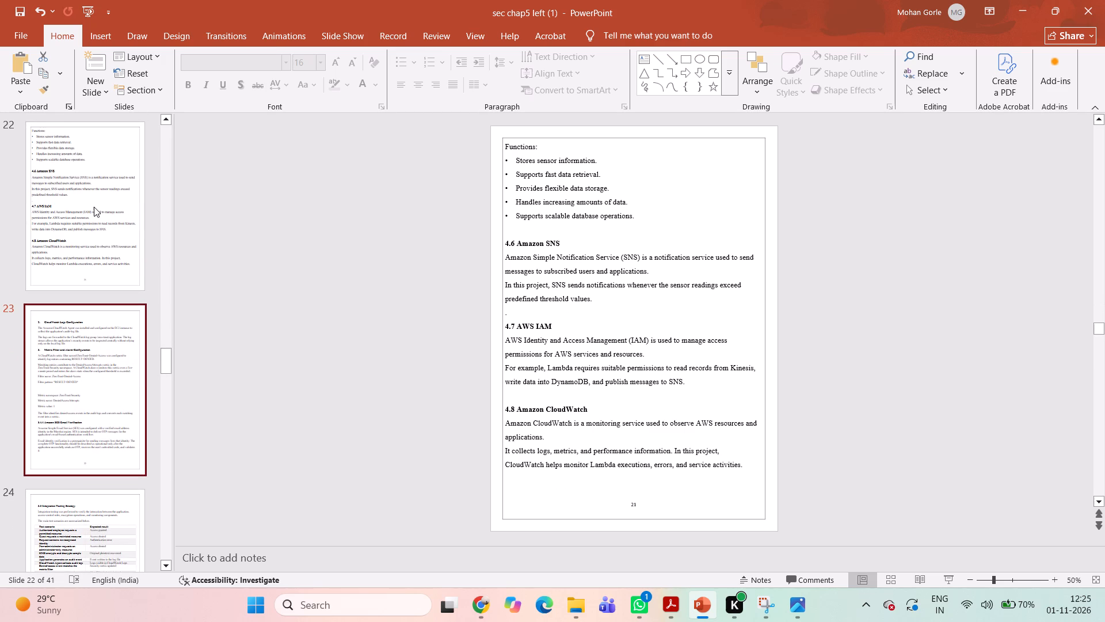
key(Up)
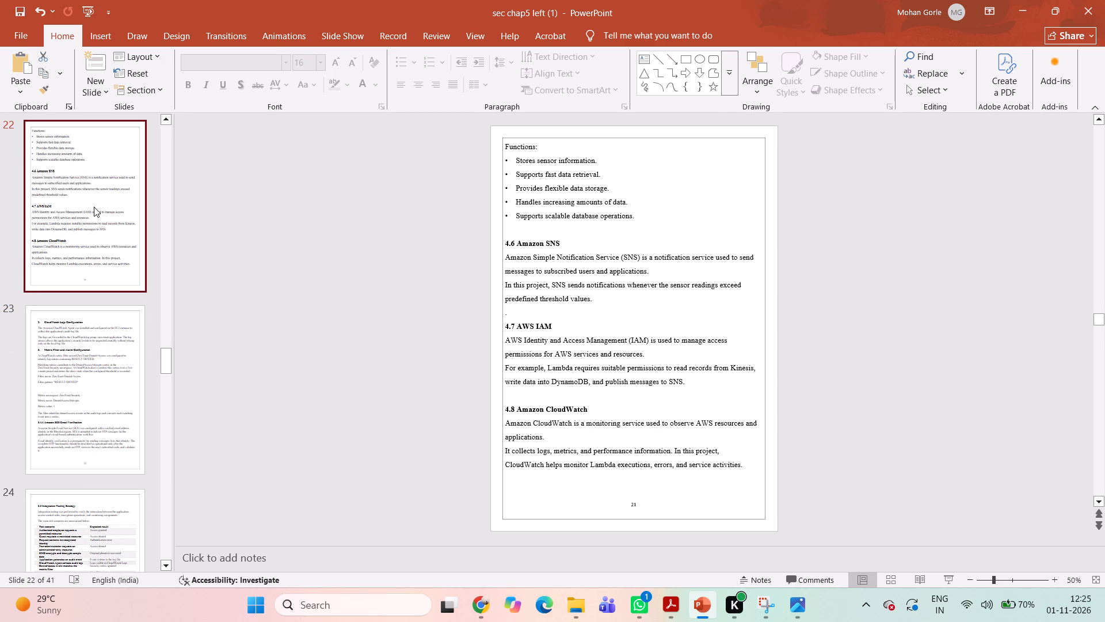
In the ChatGPT conversation, copy Chapter 5: System Implementation from its title through the 5.2 sentence about temperature, humidity, device ID and timestamp.
key(alt+Tab)
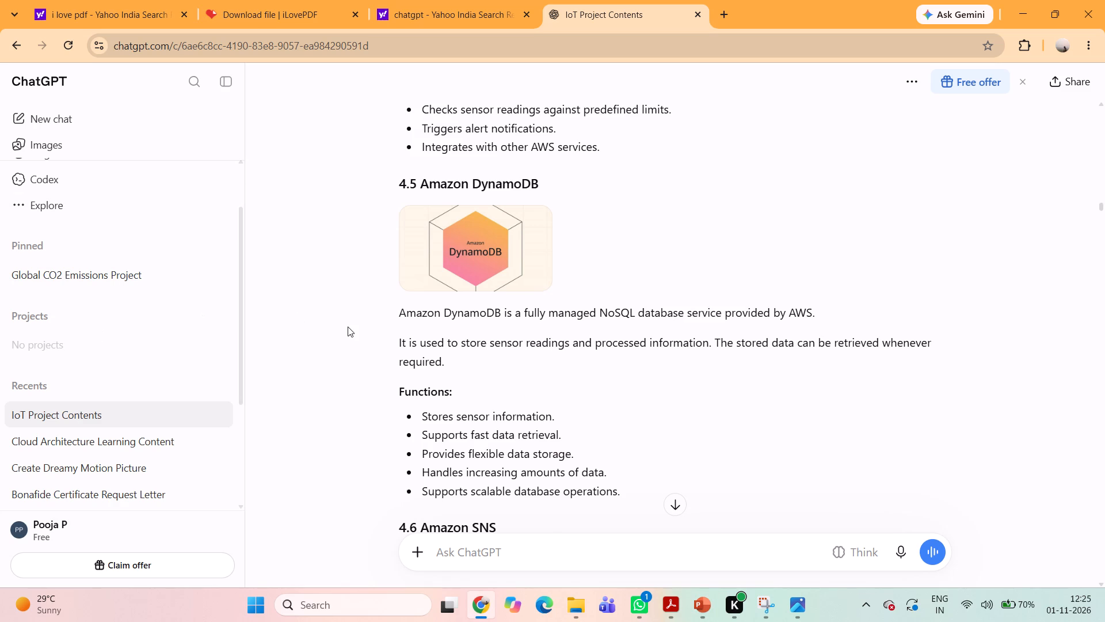
scroll(348, 327, down, 13)
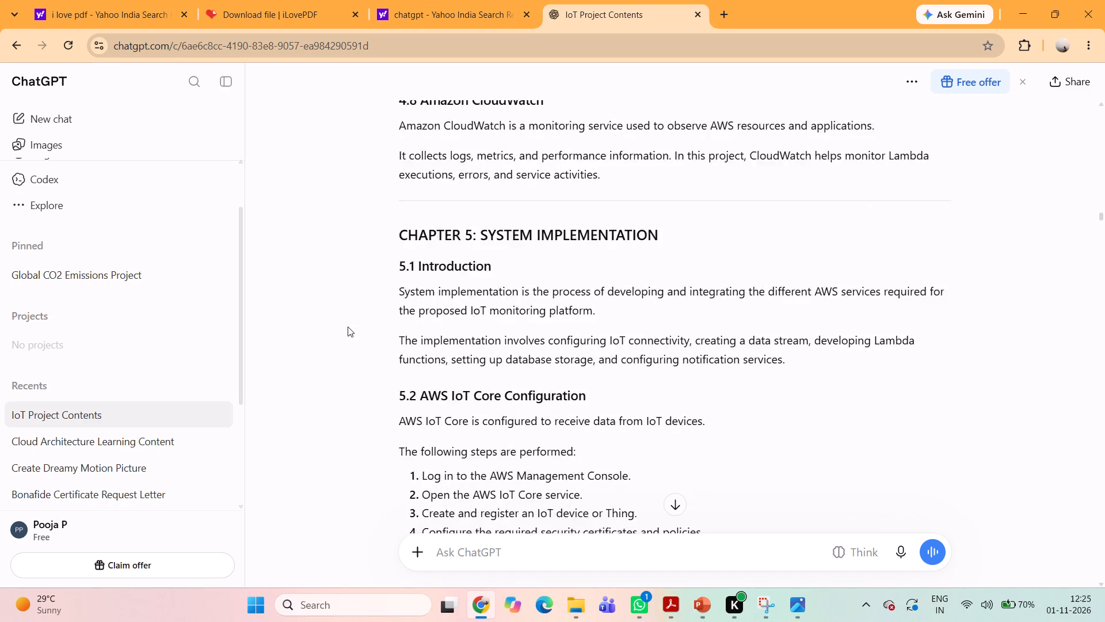
scroll(348, 327, down, 1)
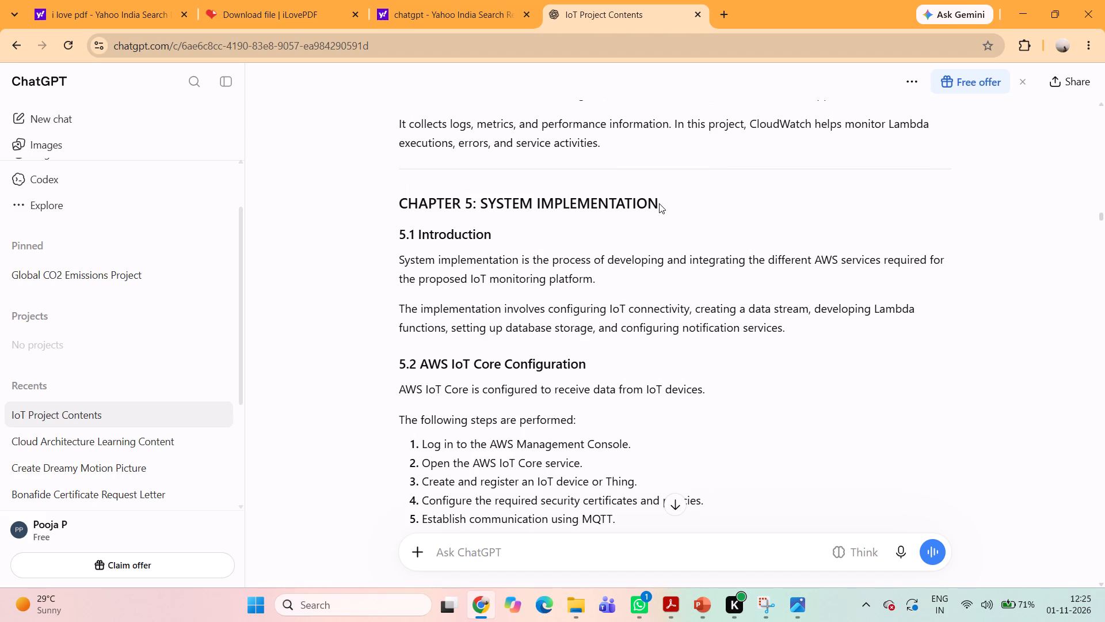
drag(656, 202, 405, 204)
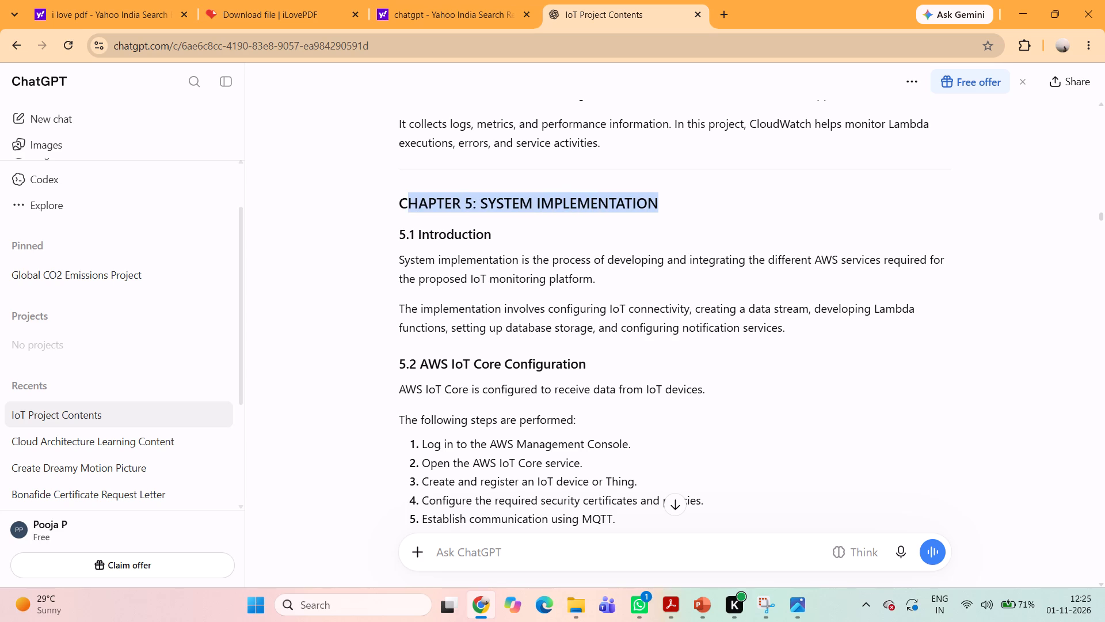
drag(405, 204, 401, 206)
key(ctrl+c)
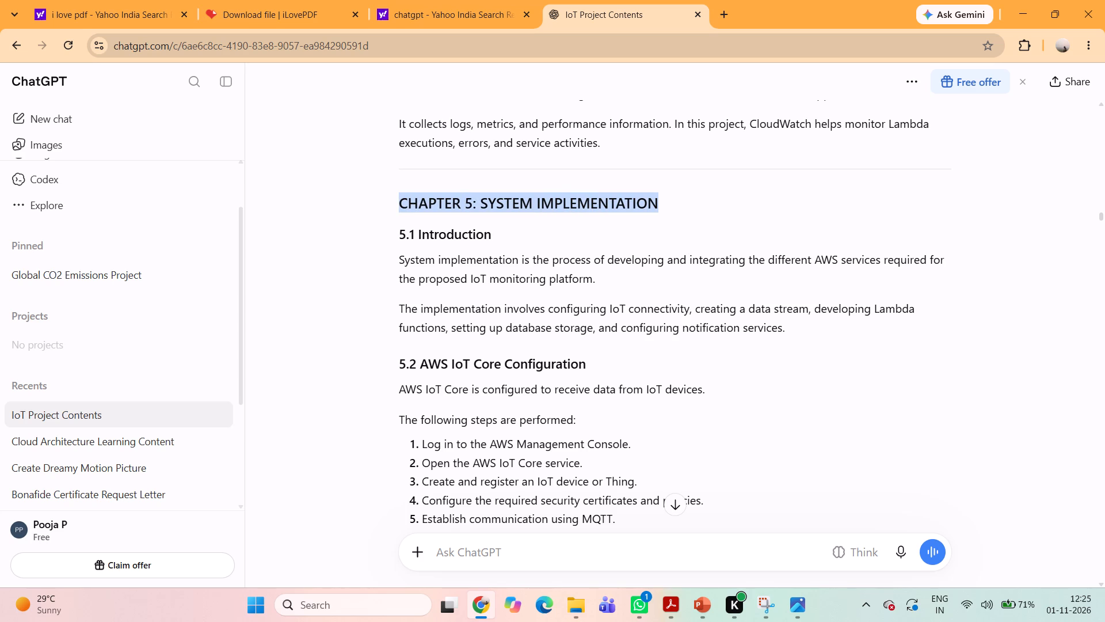
click(395, 206)
drag(399, 202, 706, 507)
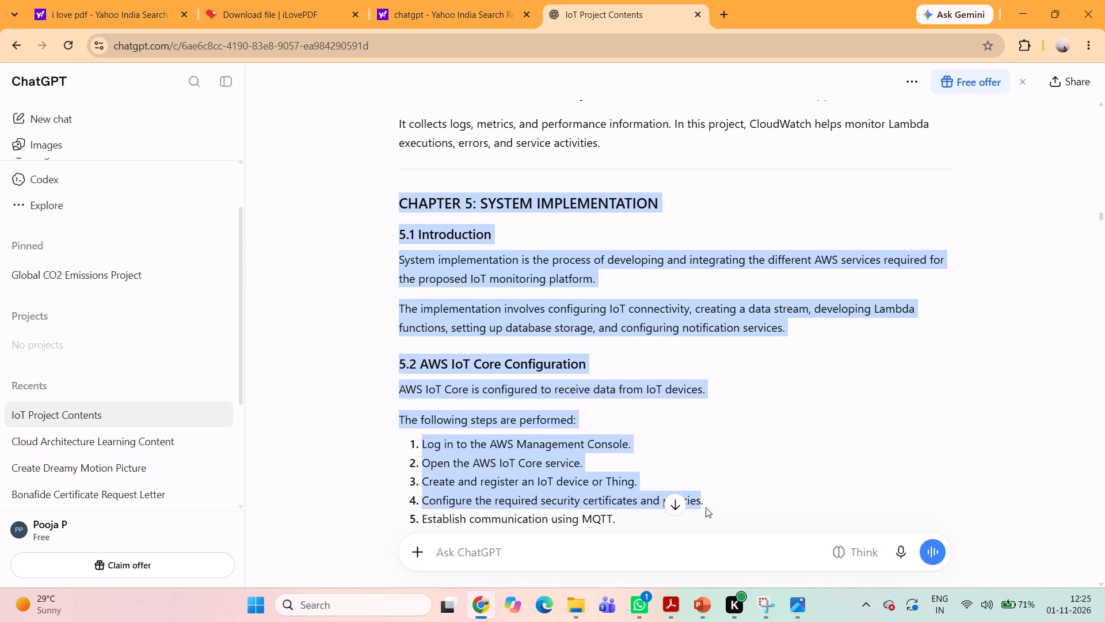
drag(706, 507, 886, 439)
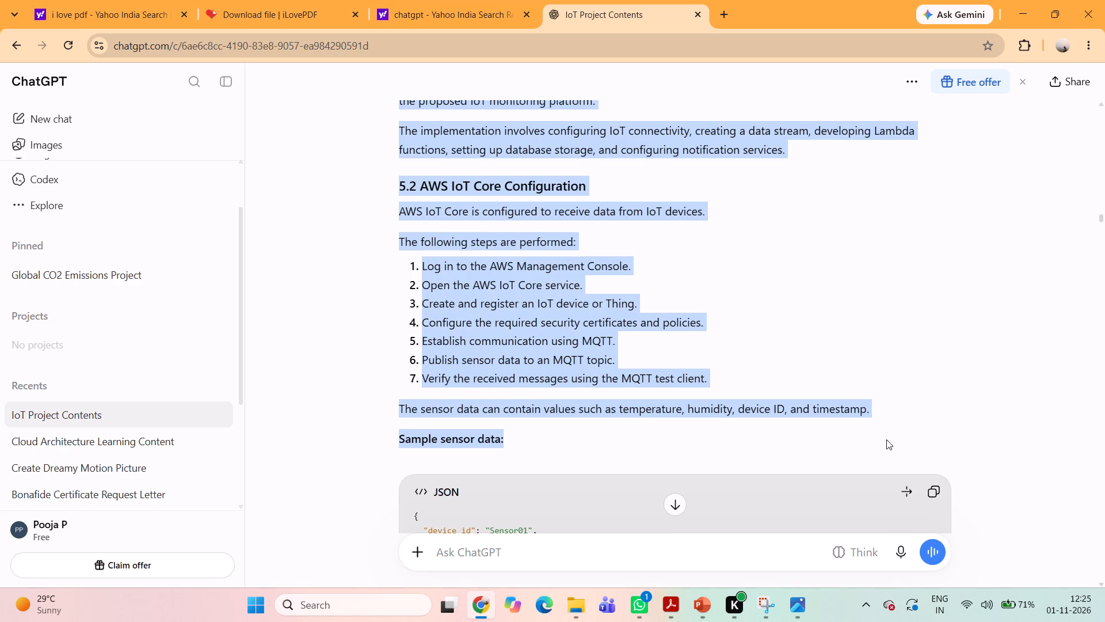
drag(886, 439, 896, 416)
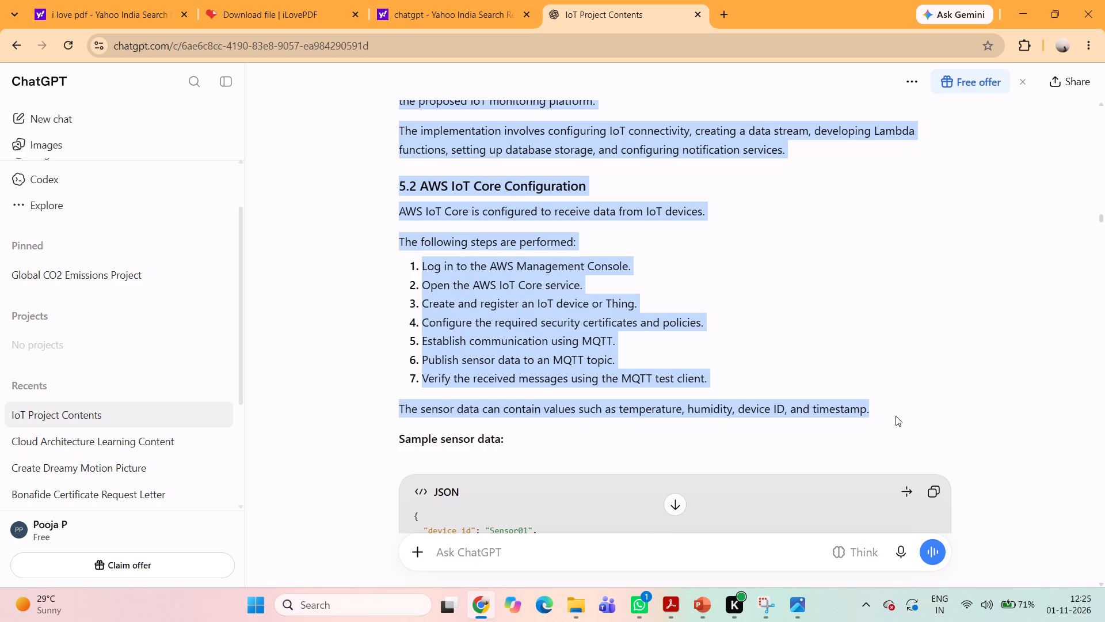
key(ctrl+c)
scroll(711, 373, down, 2)
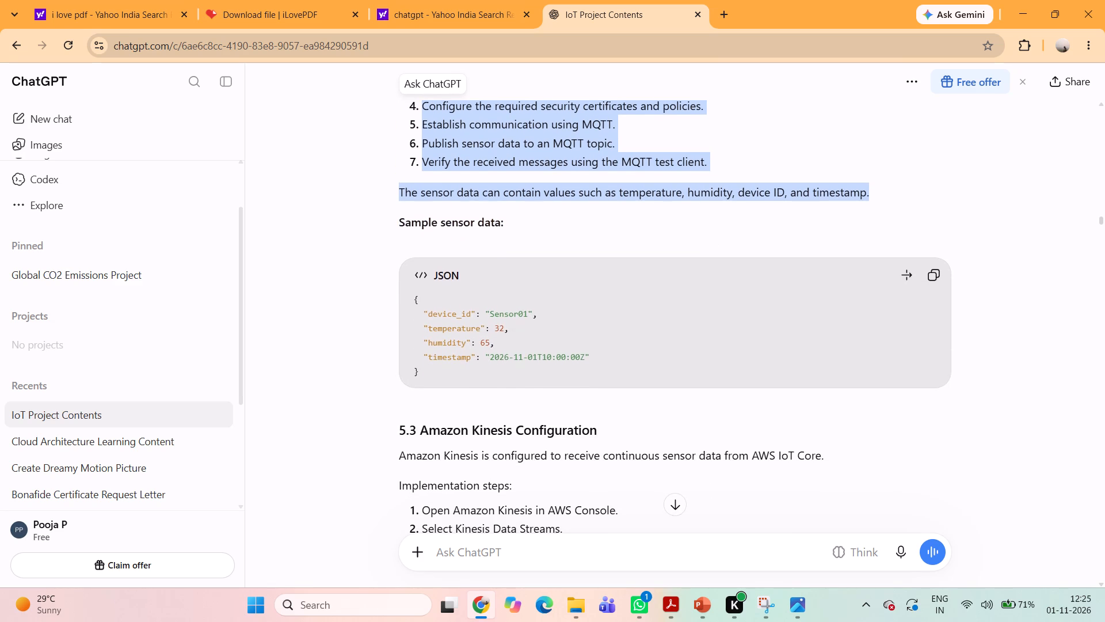
scroll(711, 373, down, 1)
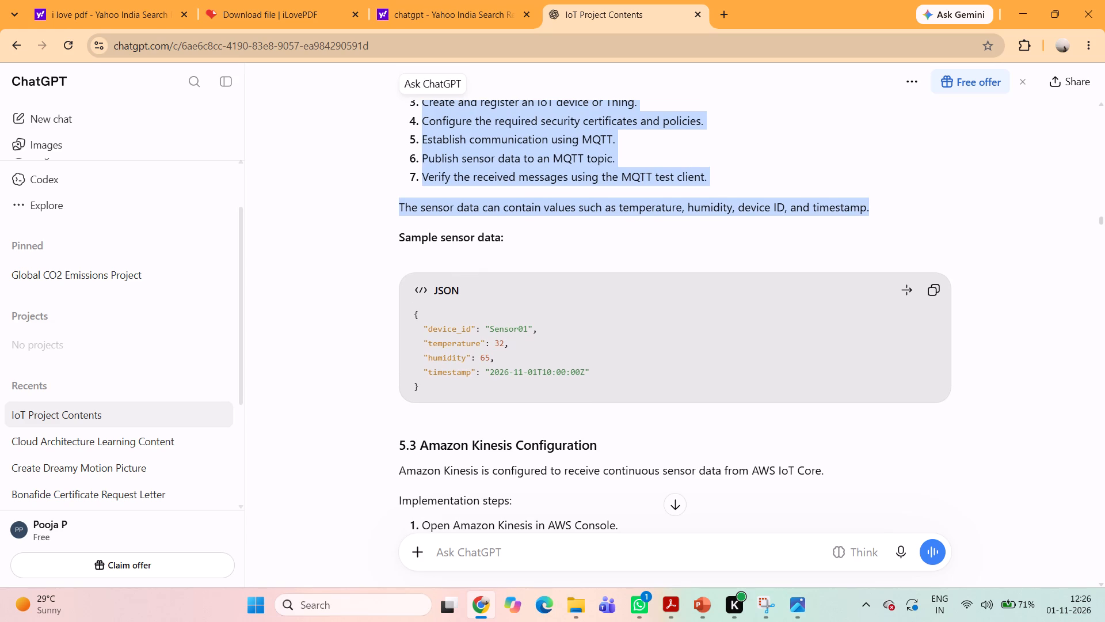
Switch to PowerPoint and delete slide 23's lower text box containing the metric details and 3.4.4 Amazon SES Email Verification.
key(alt+Tab)
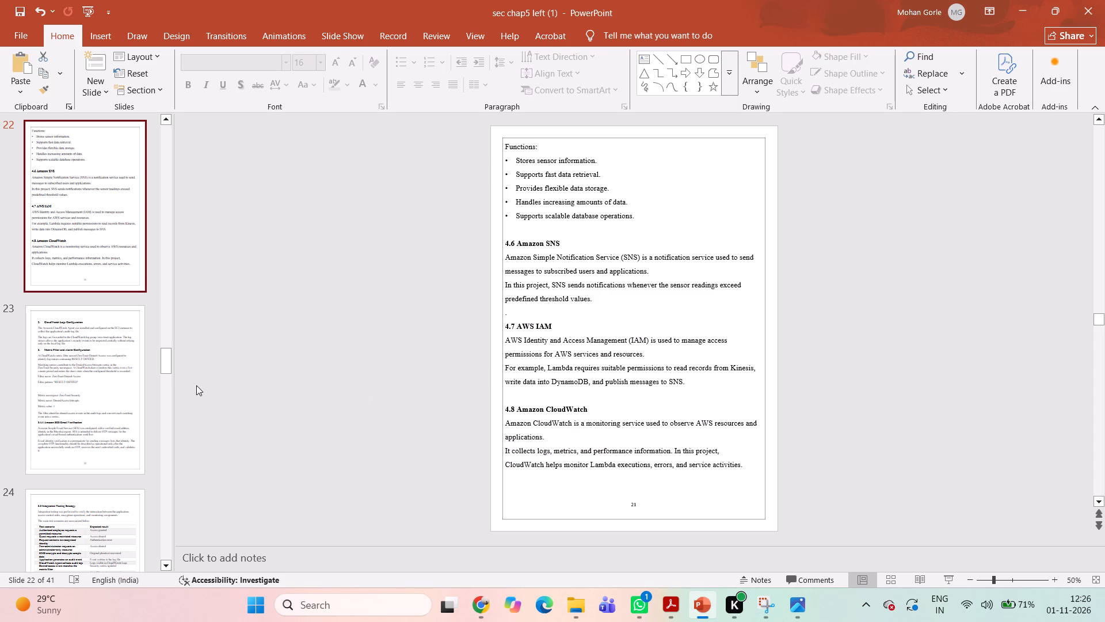
click(125, 367)
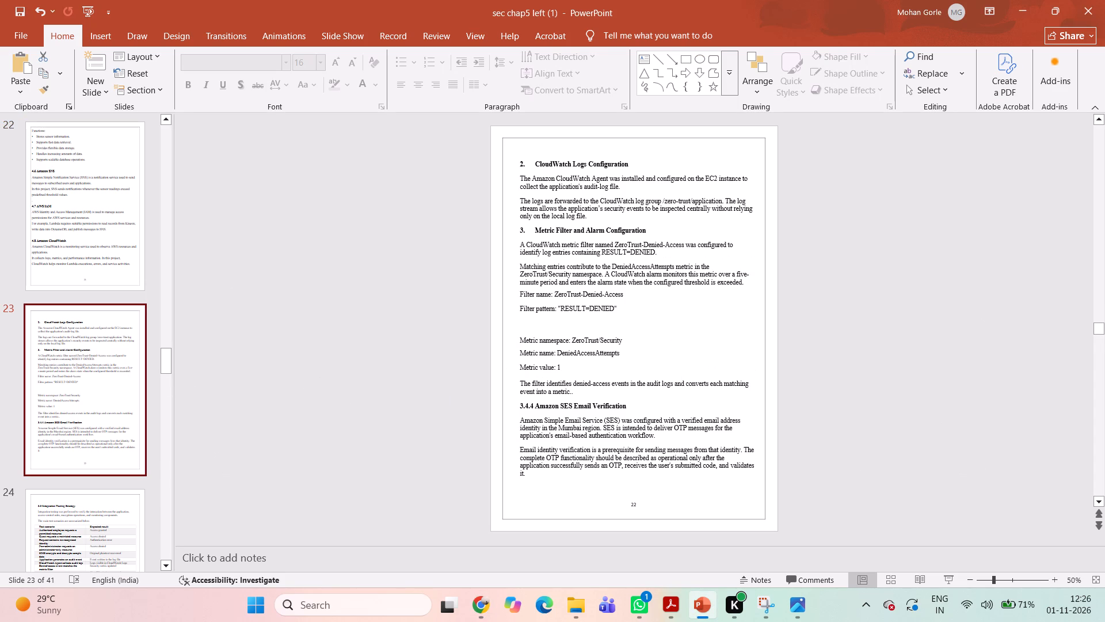
click(623, 473)
drag(565, 477, 510, 466)
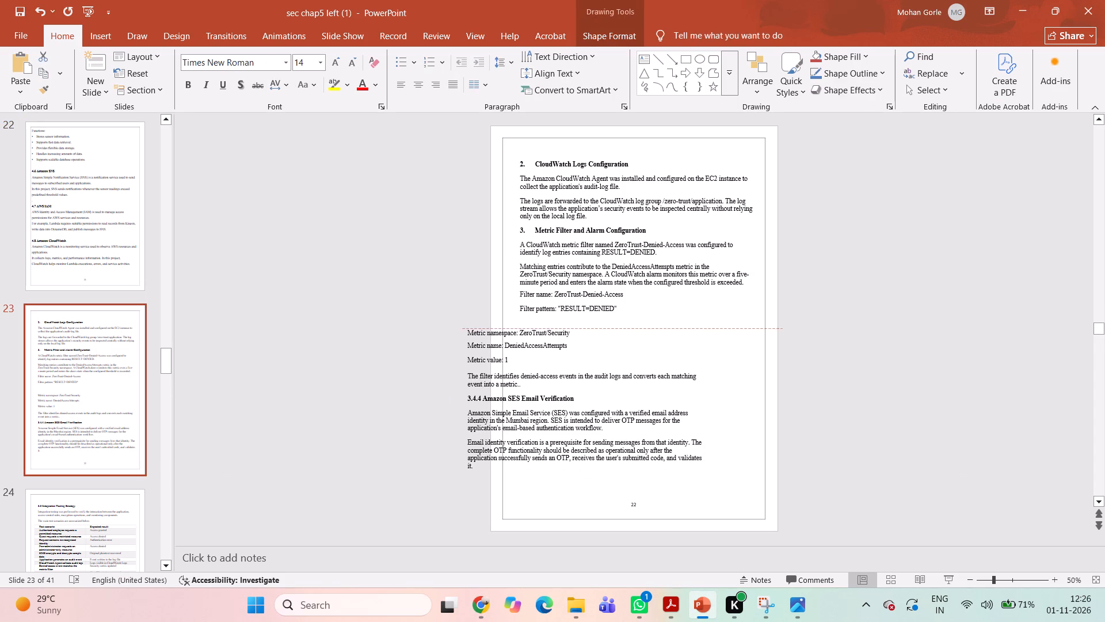
drag(510, 466, 515, 462)
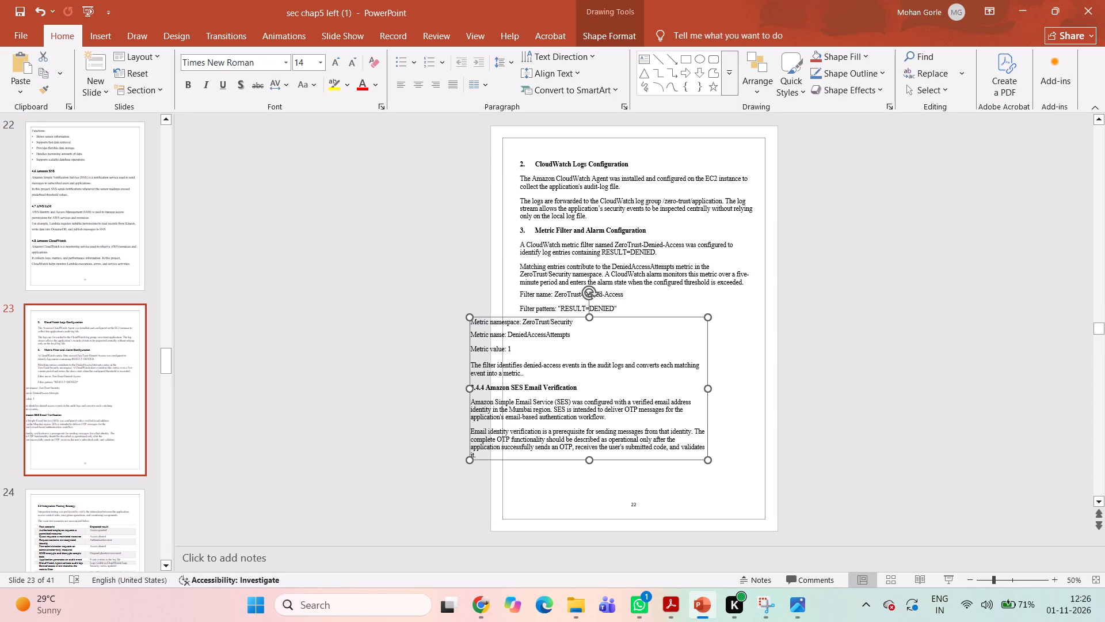
click(569, 458)
key(BackSpace)
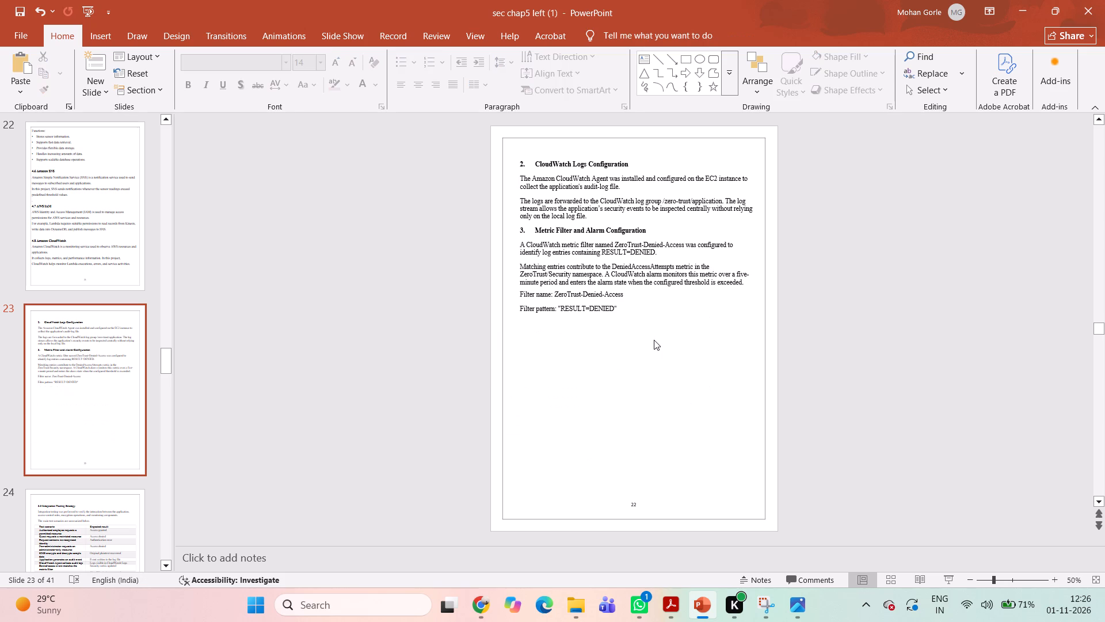
Replace the CloudWatch Logs and Metric Filter text on slide 23 with the copied Chapter 5 content.
click(653, 308)
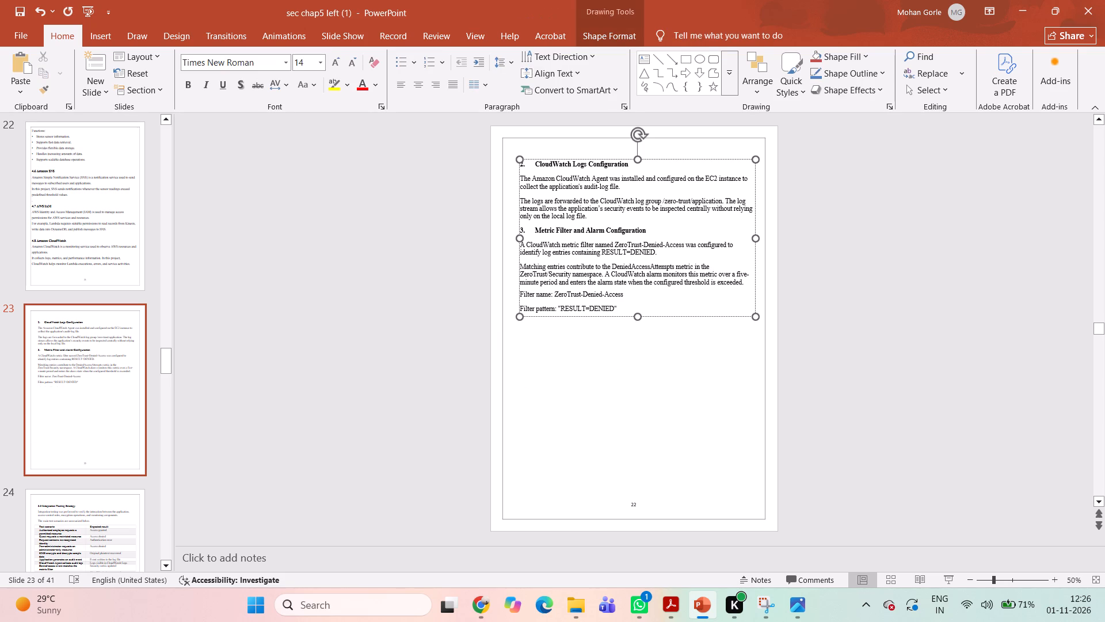
drag(618, 310, 516, 162)
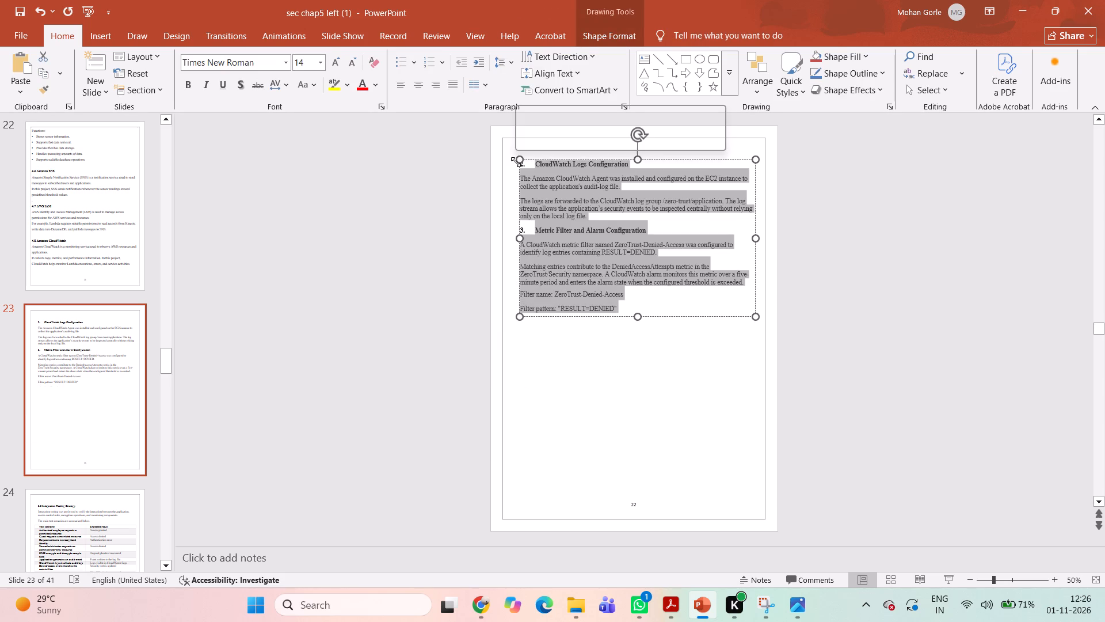
key(BackSpace)
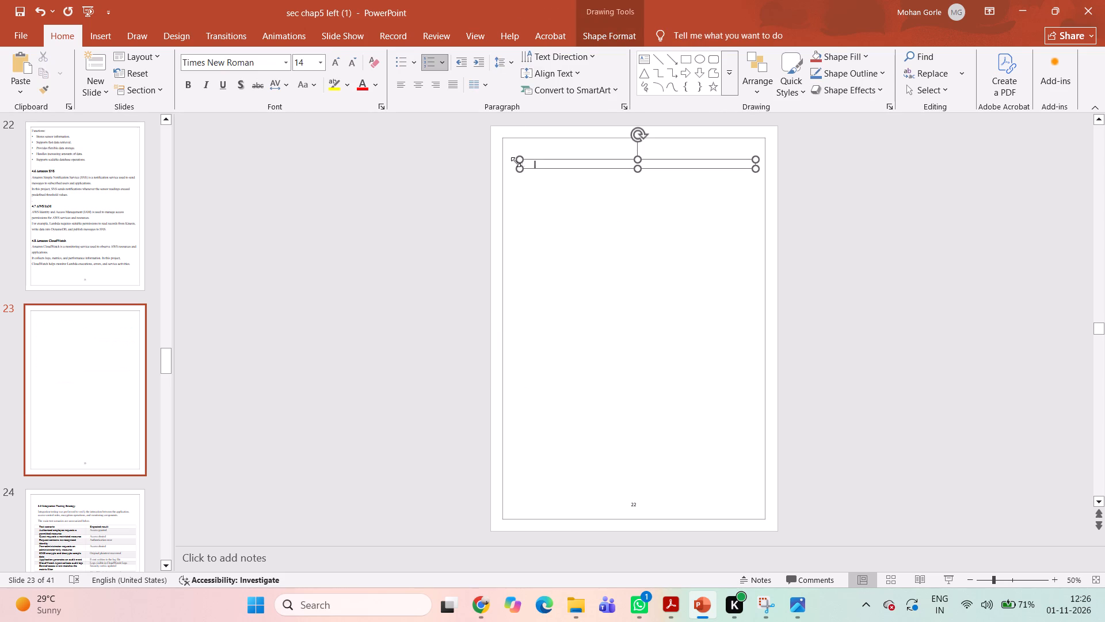
key(ctrl+v)
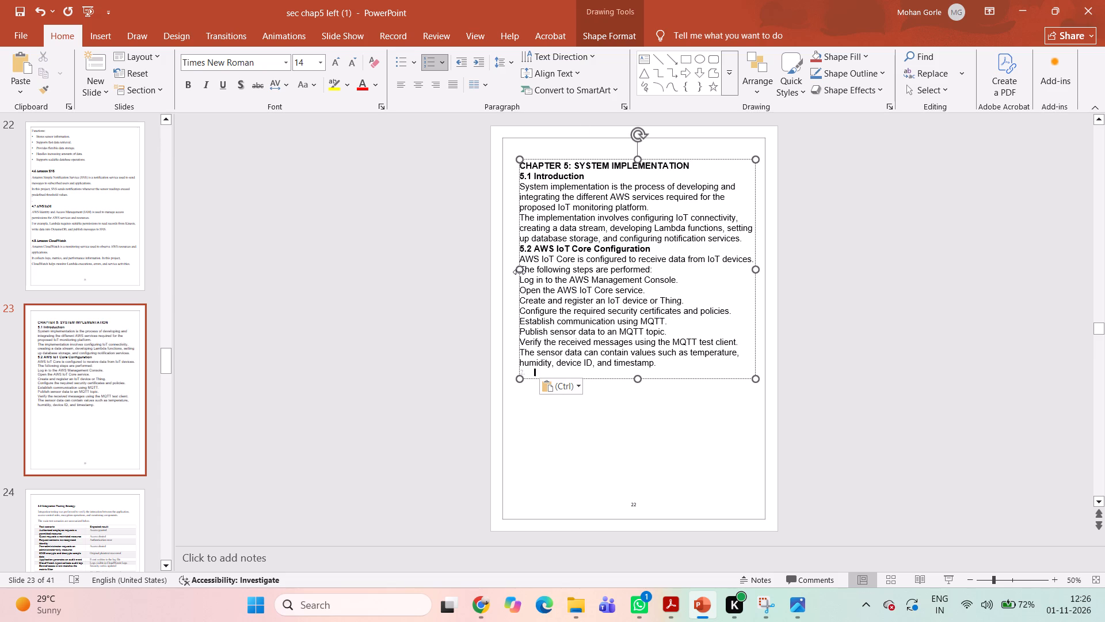
Widen the Chapter 5 text box on slide 23 to reach the page border on both sides.
drag(517, 267, 505, 266)
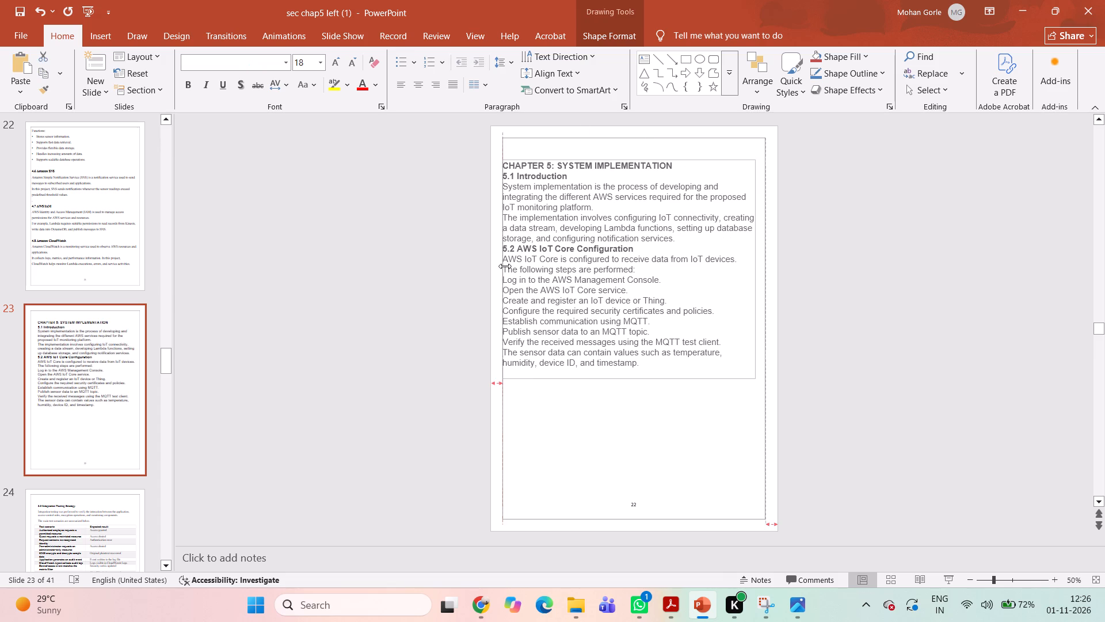
drag(752, 268, 753, 268)
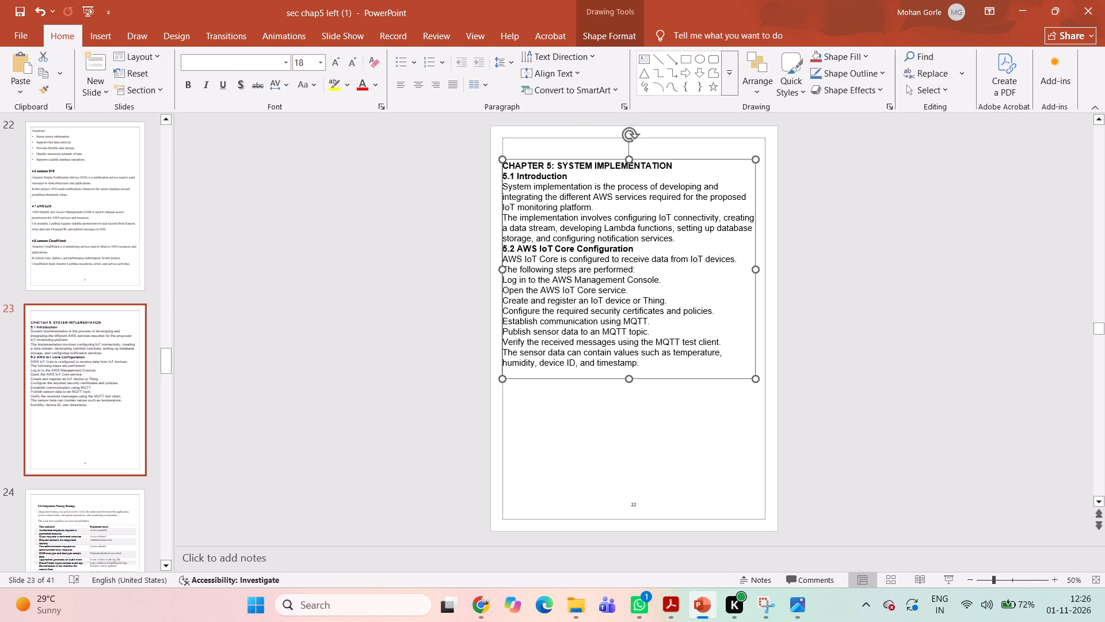
drag(753, 268, 759, 269)
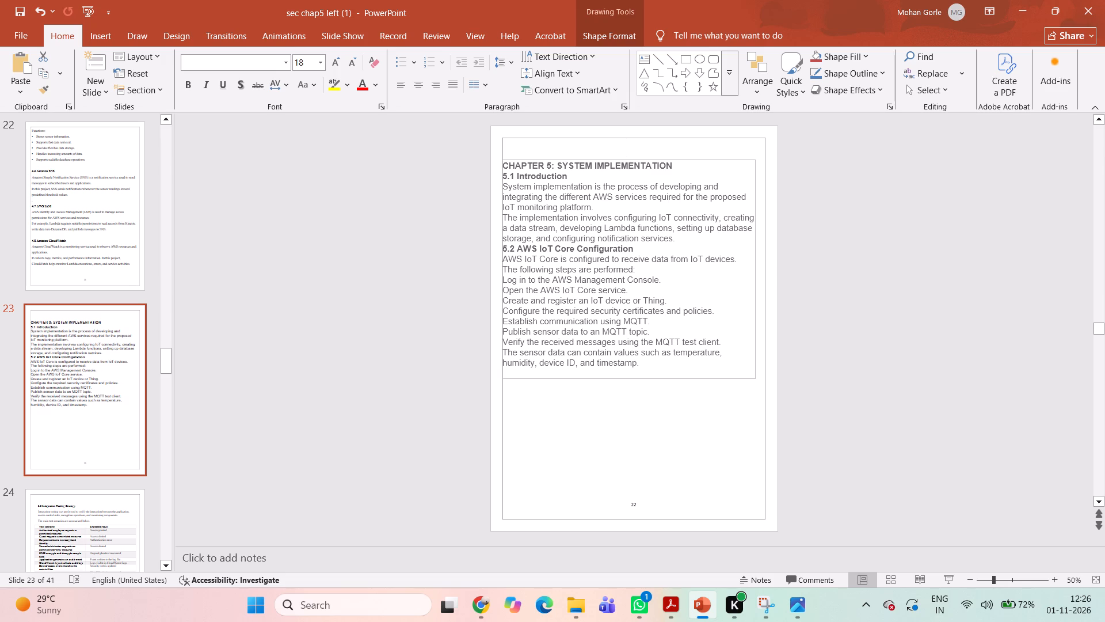
drag(759, 269, 764, 271)
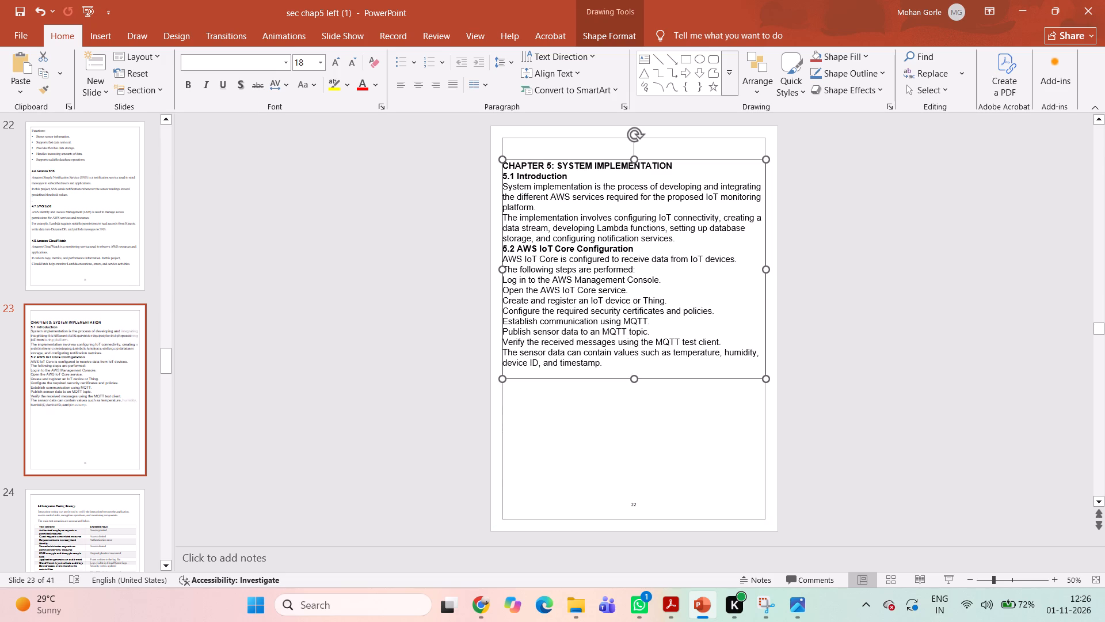
Move the Chapter 5 text box up so its top edge sits near slide 23's upper page border.
click(622, 159)
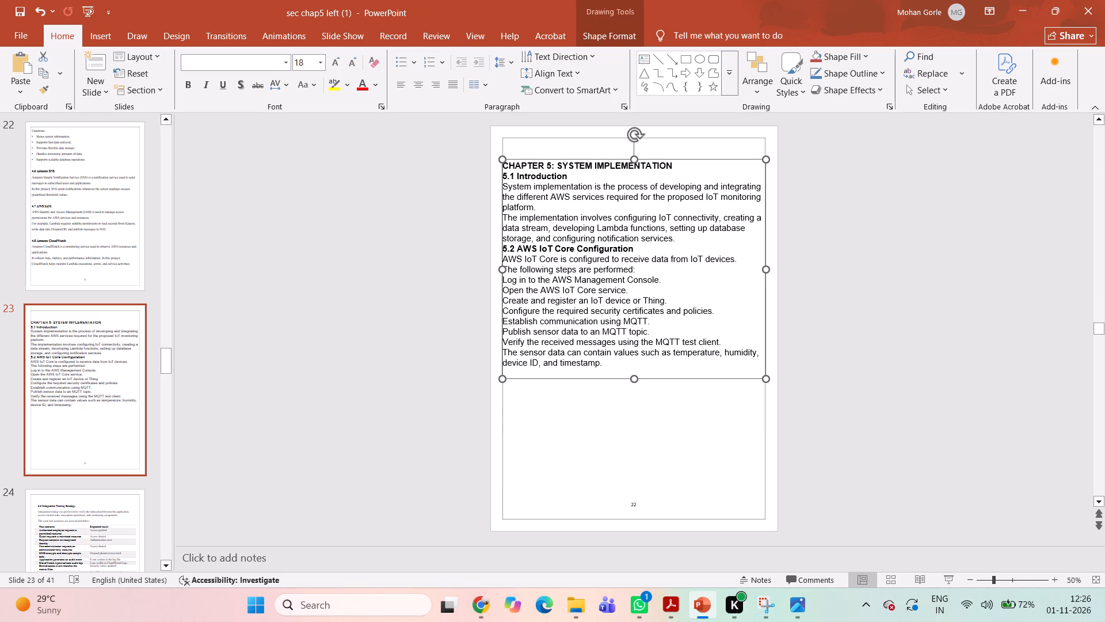
key(Up)
key(Up)
key(Up)
key(Up)
key(Up)
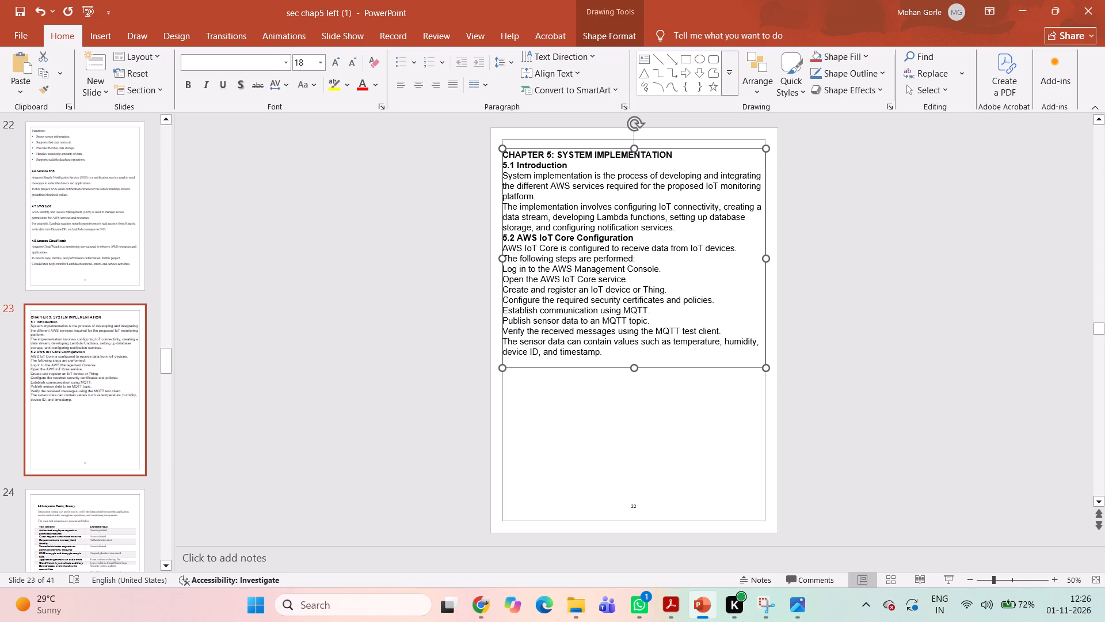
click(635, 149)
key(Up)
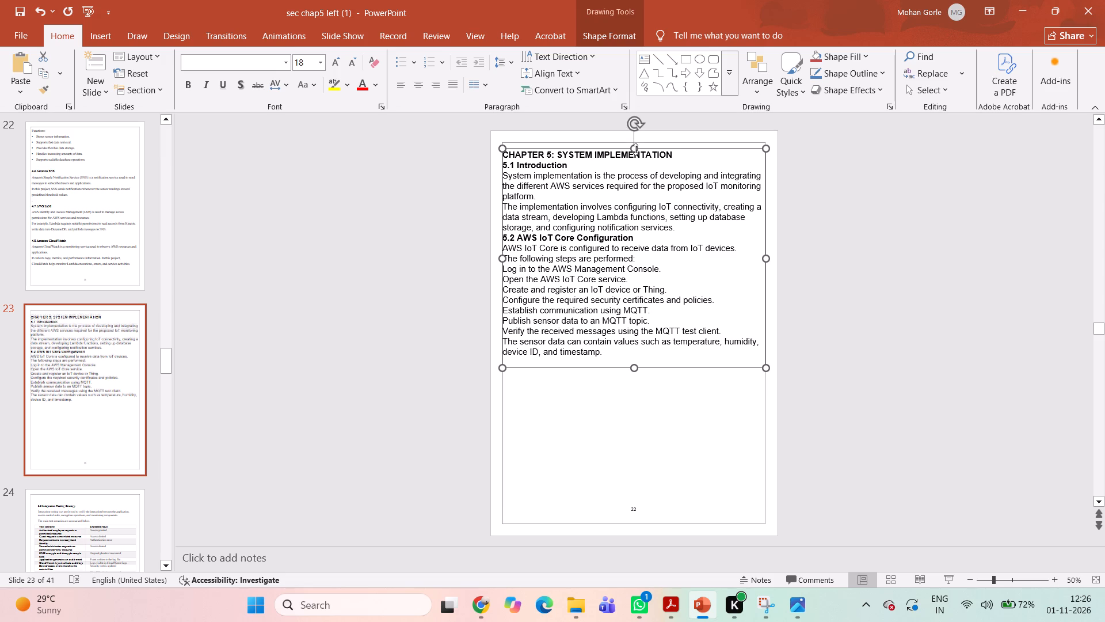
key(Up)
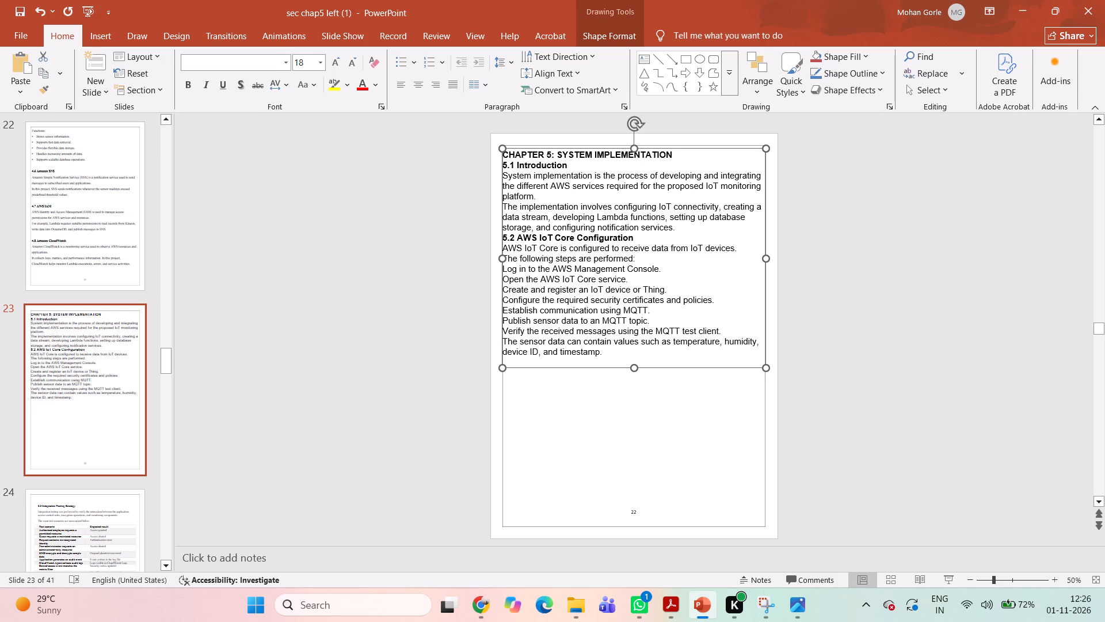
Centre the CHAPTER 5: SYSTEM IMPLEMENTATION heading on slide 23 and set the text below it to Times New Roman, size 16.
click(676, 153)
drag(676, 153, 522, 150)
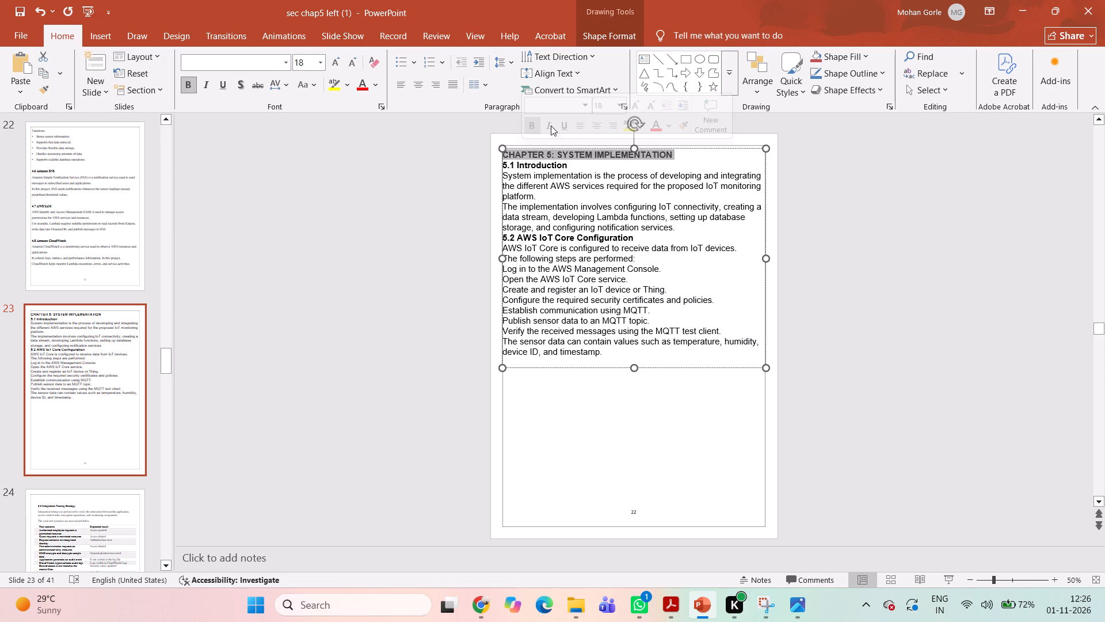
click(264, 60)
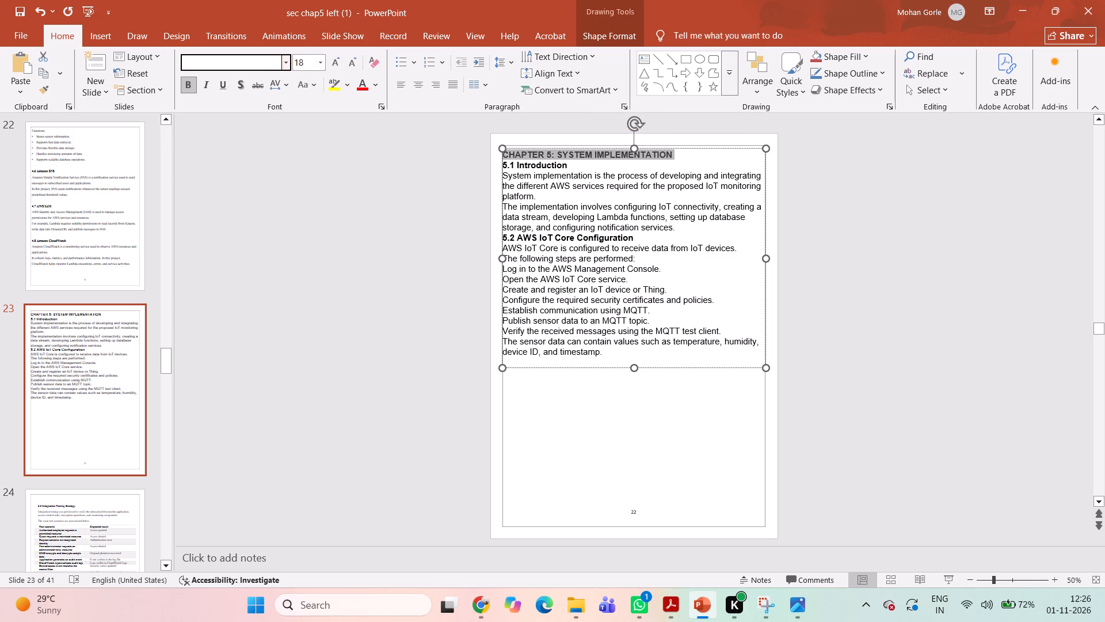
Centre the CHAPTER 5: SYSTEM IMPLEMENTATION heading on slide 23.
click(303, 59)
click(299, 117)
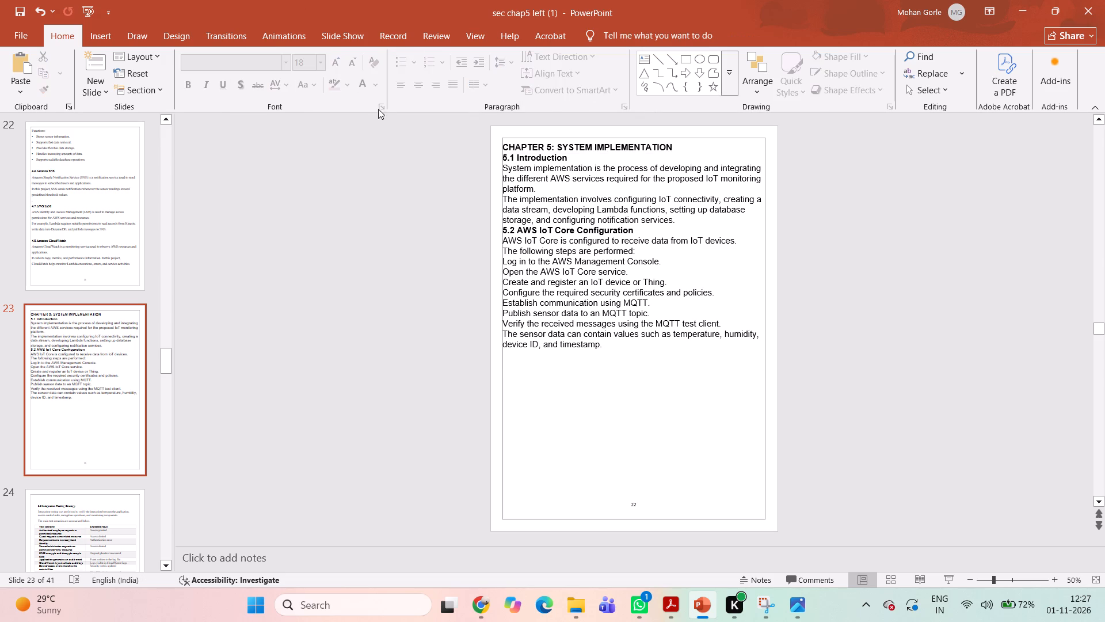
drag(674, 147, 516, 163)
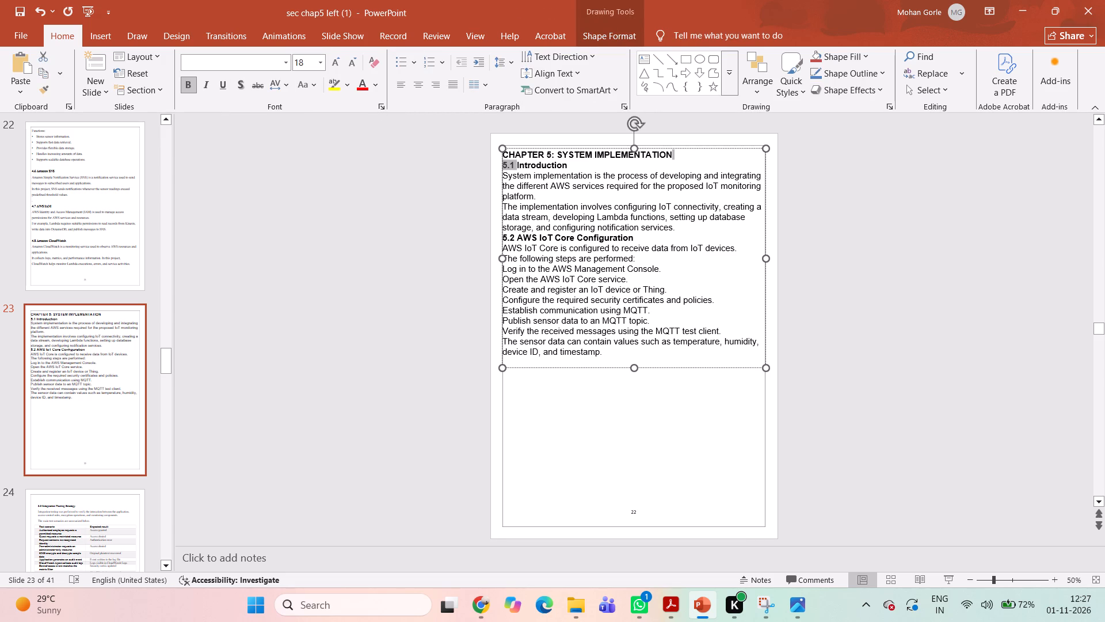
drag(516, 163, 509, 158)
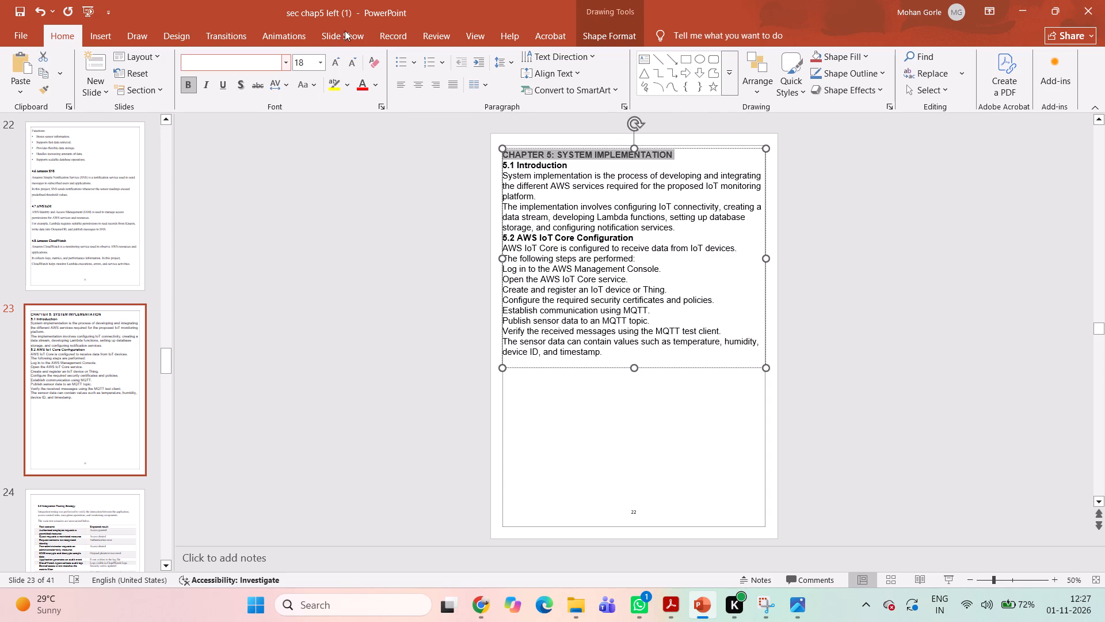
click(420, 86)
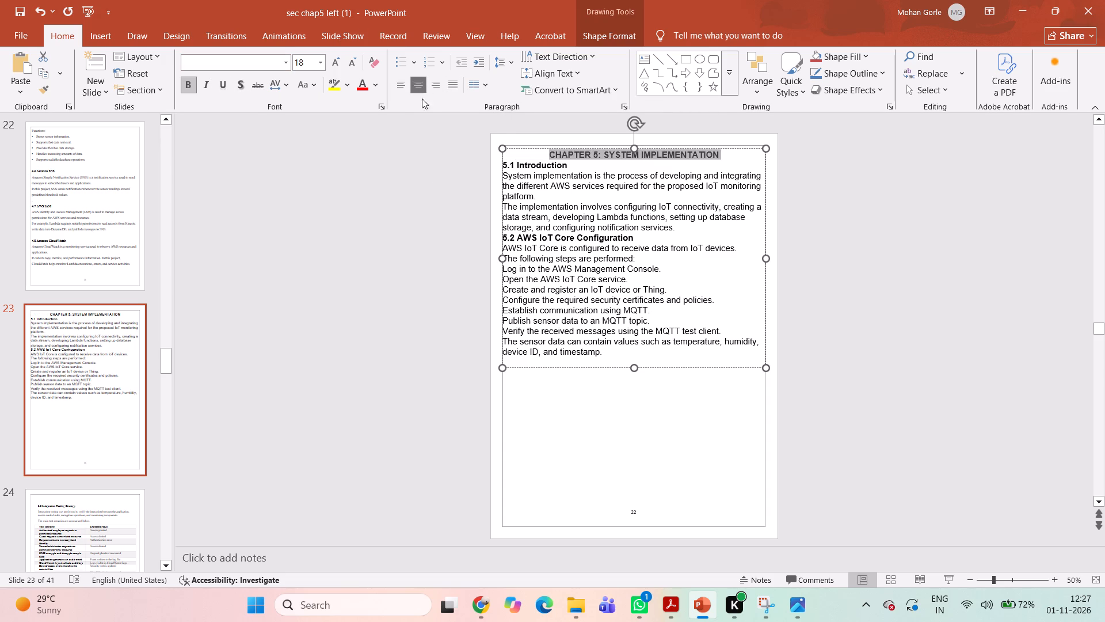
click(435, 193)
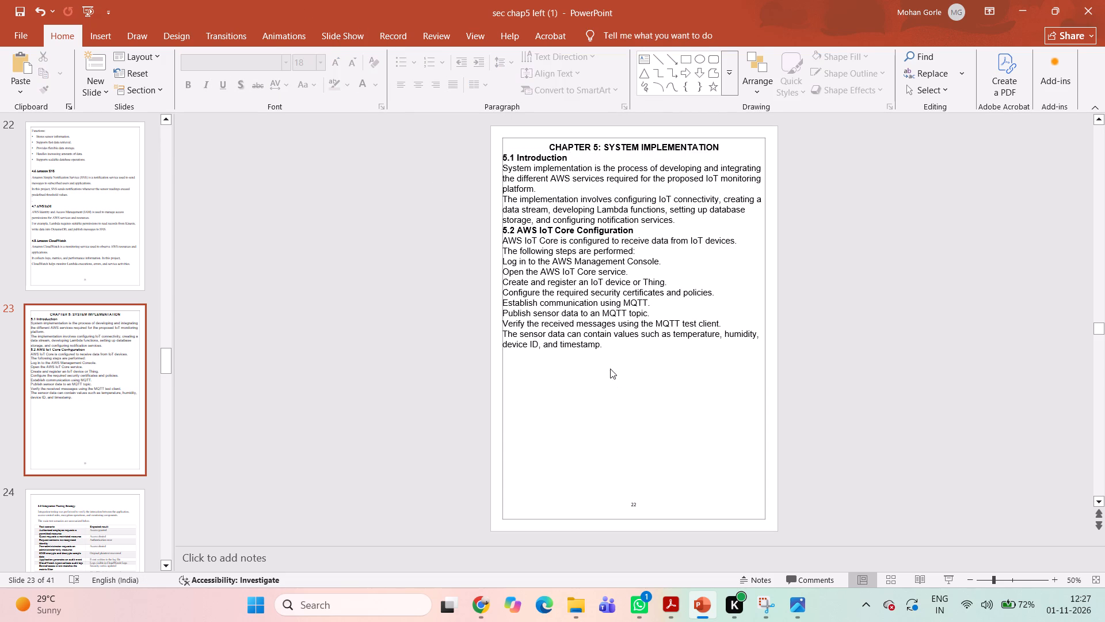
Set all slide 23 text below the chapter heading, from 5.1 Introduction to the sensor data sentence, to Times New Roman, size 16.
drag(604, 354, 502, 205)
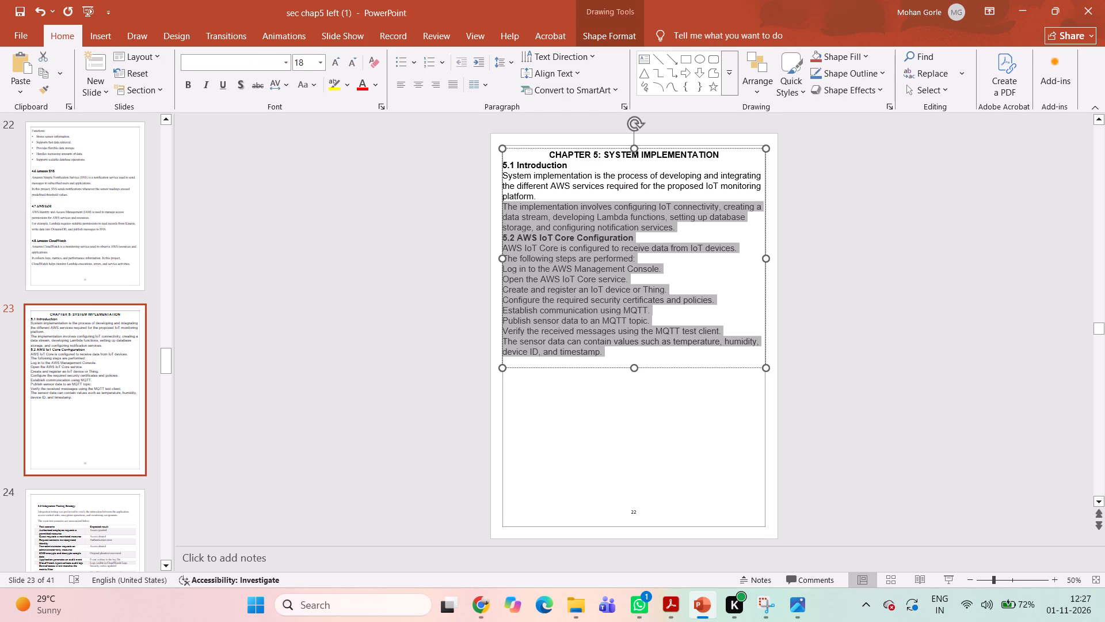
drag(502, 205, 502, 168)
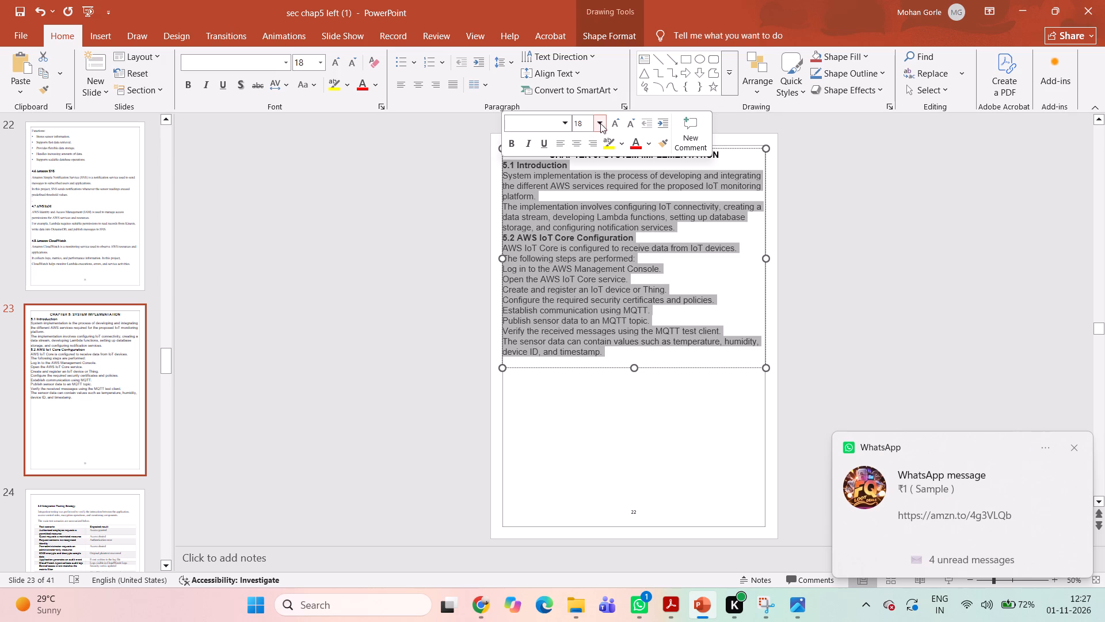
click(540, 127)
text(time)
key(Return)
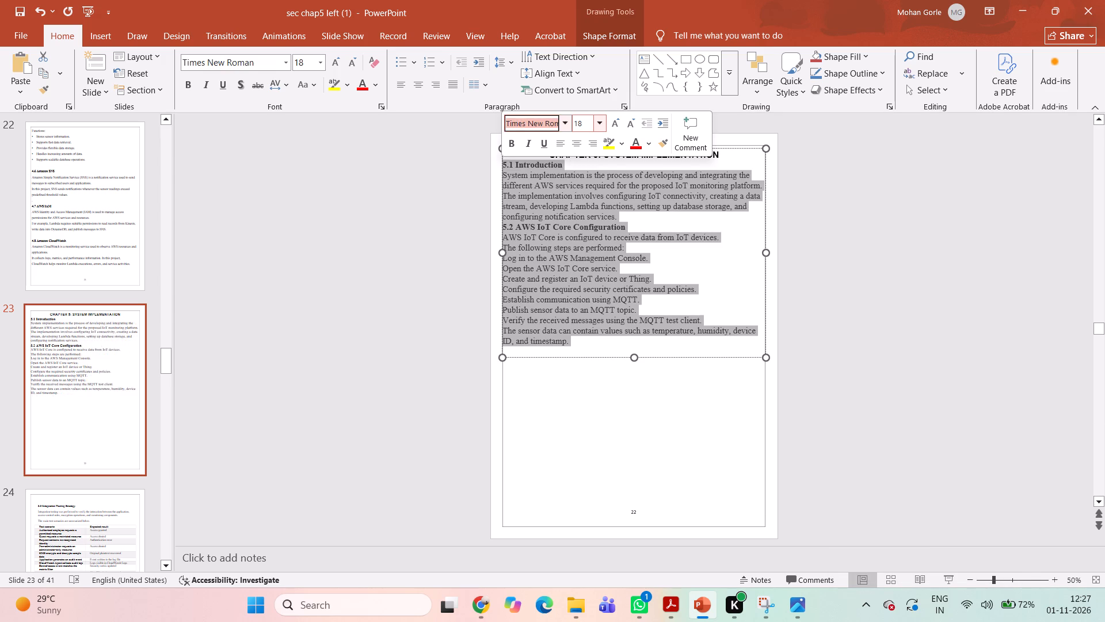
click(585, 126)
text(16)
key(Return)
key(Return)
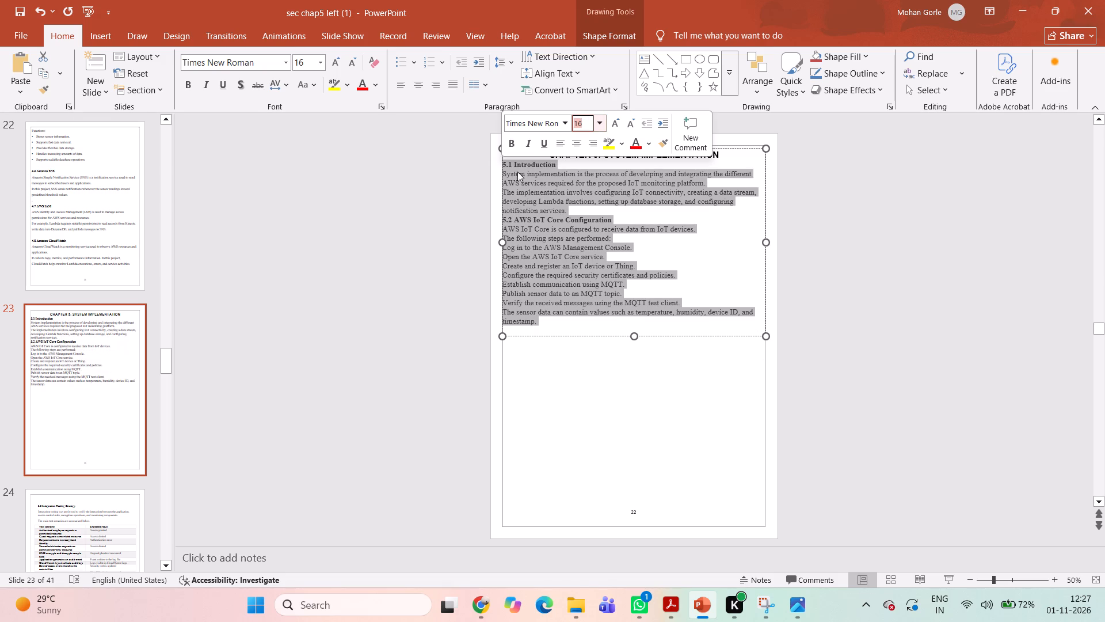
click(455, 197)
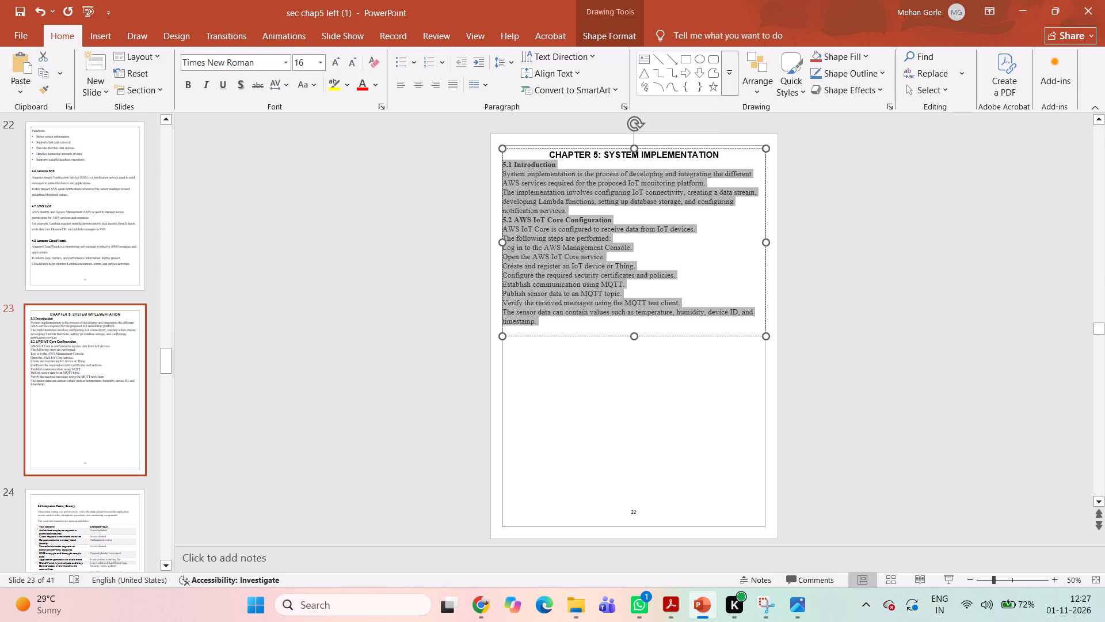
Insert two blank lines between the Chapter 5 heading and 5.1 Introduction on slide 23.
click(504, 158)
key(Return)
key(Return)
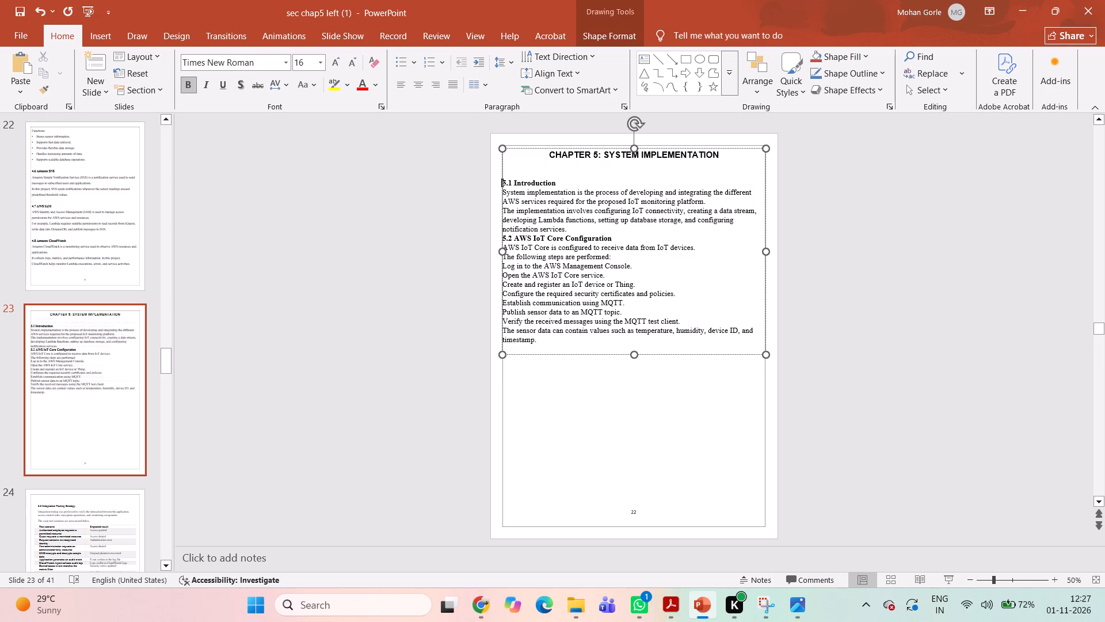
Set the line spacing of the text below the Chapter 5 heading, from 5.1 Introduction to the end, to 1.5.
drag(548, 344, 500, 169)
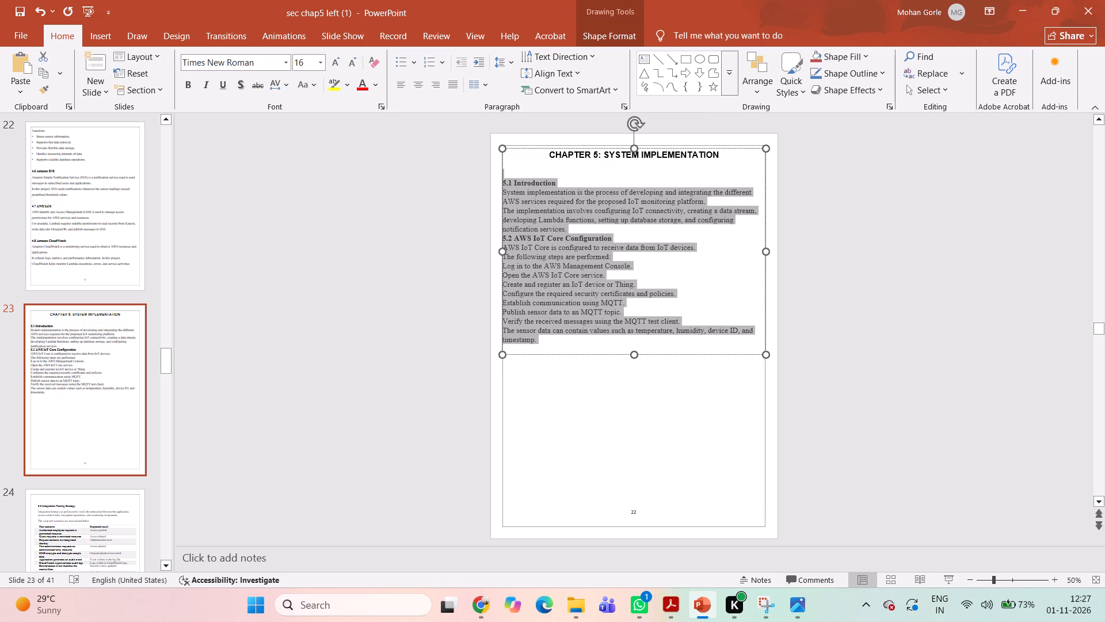
drag(500, 169, 500, 170)
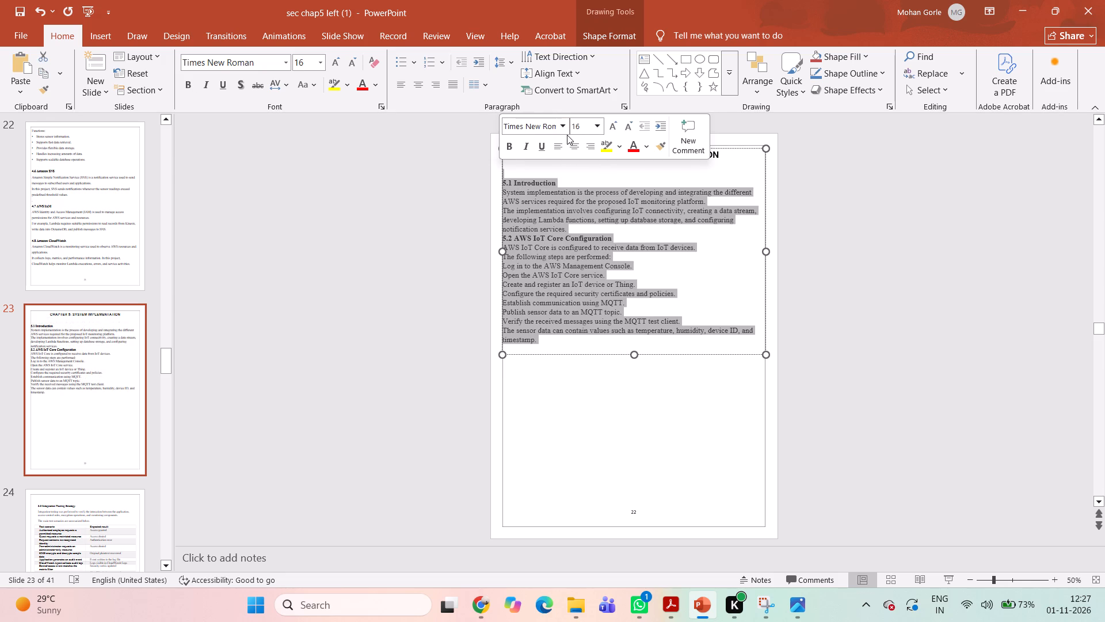
click(512, 63)
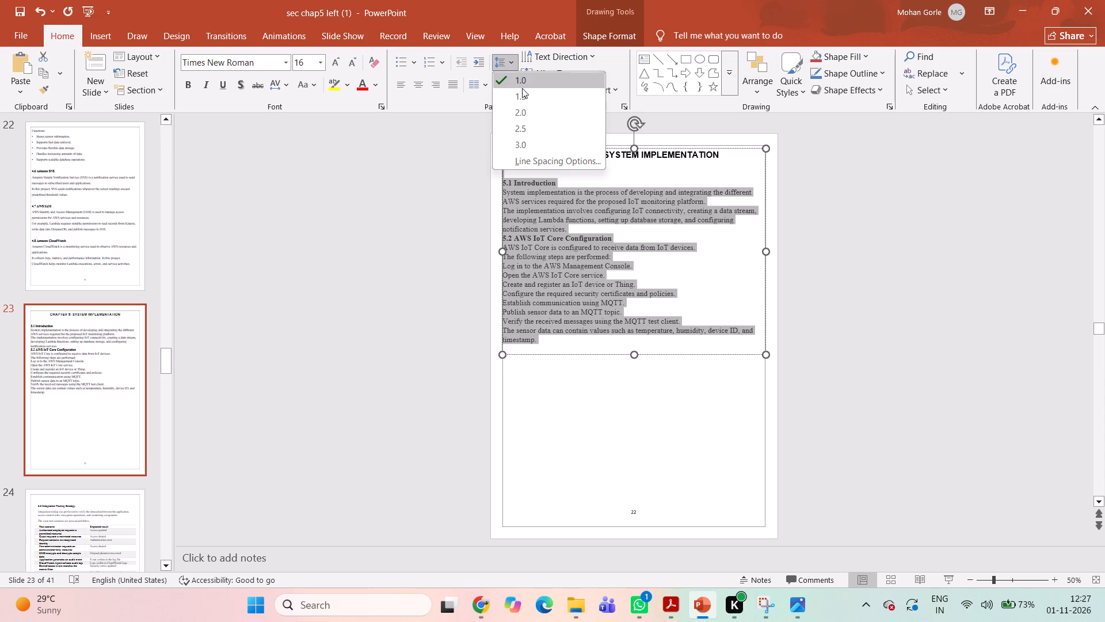
click(525, 92)
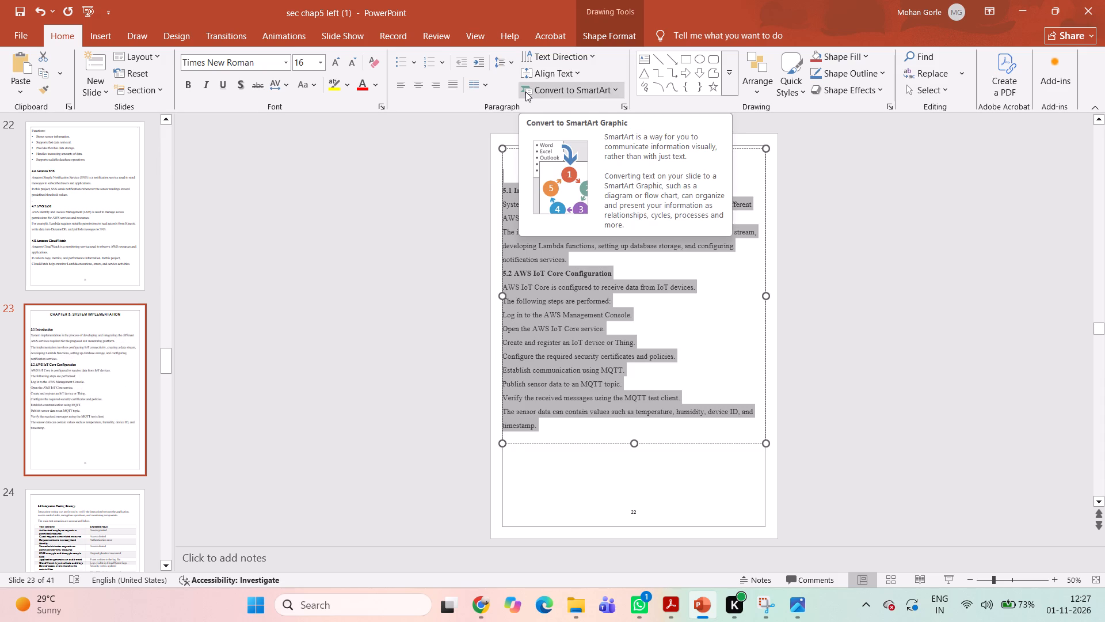
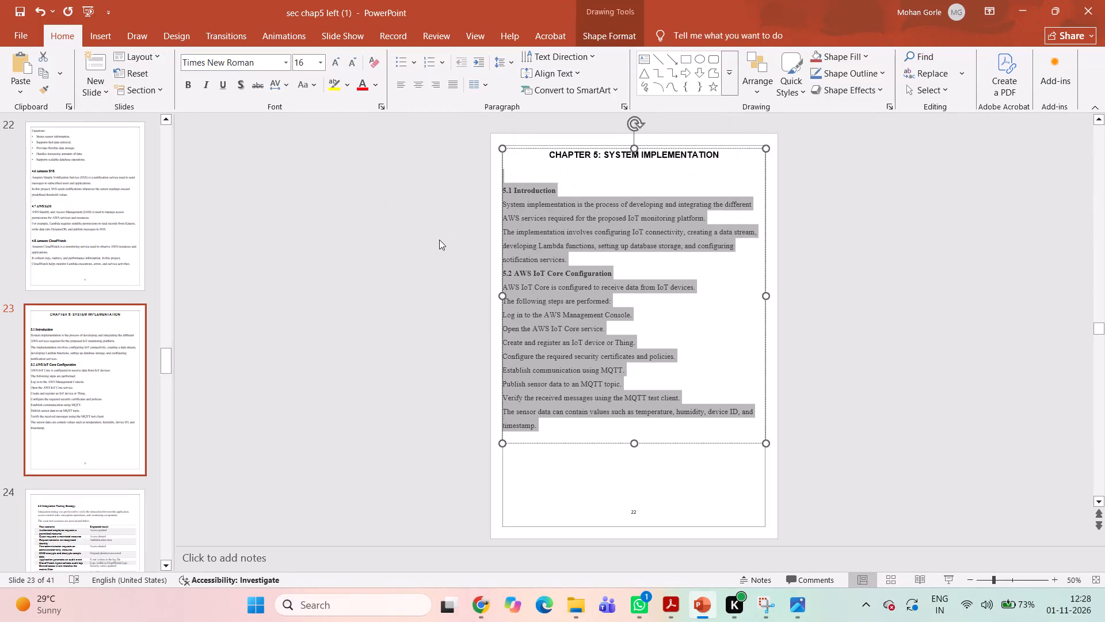
Insert a blank line between the 5.1 Introduction text and the 5.2 AWS IoT Core Configuration heading on slide 23.
click(439, 240)
click(572, 254)
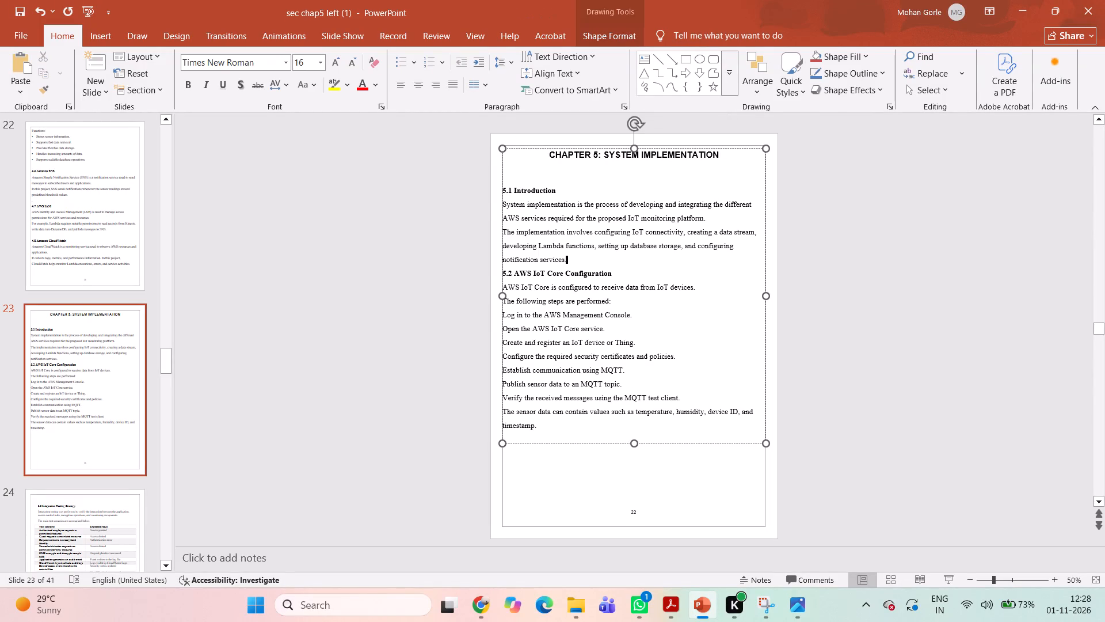
key(Return)
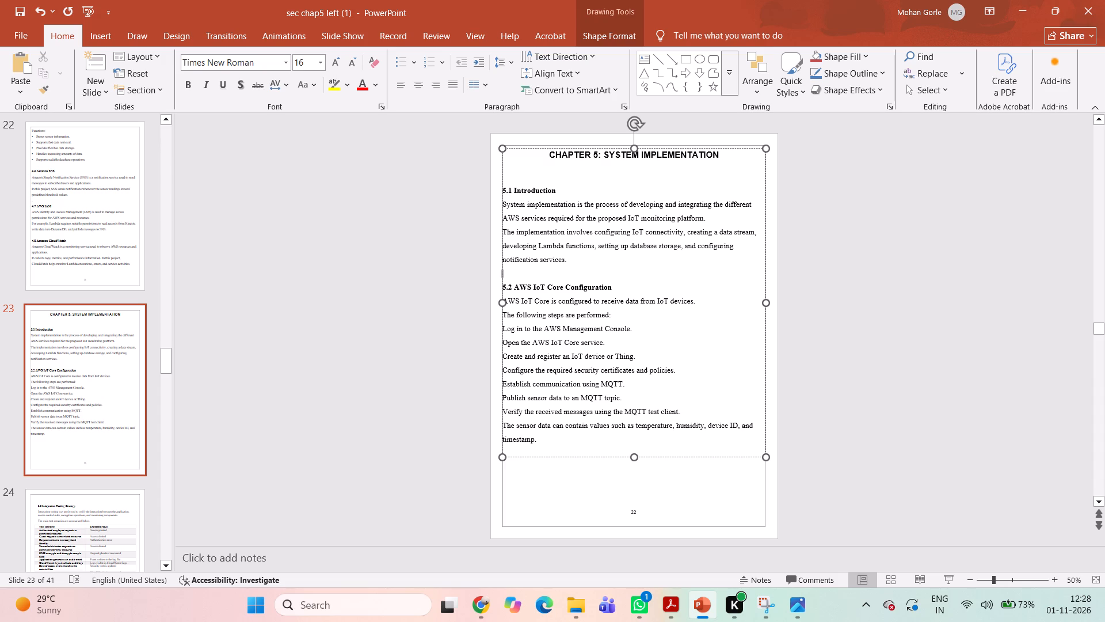
drag(542, 449, 523, 430)
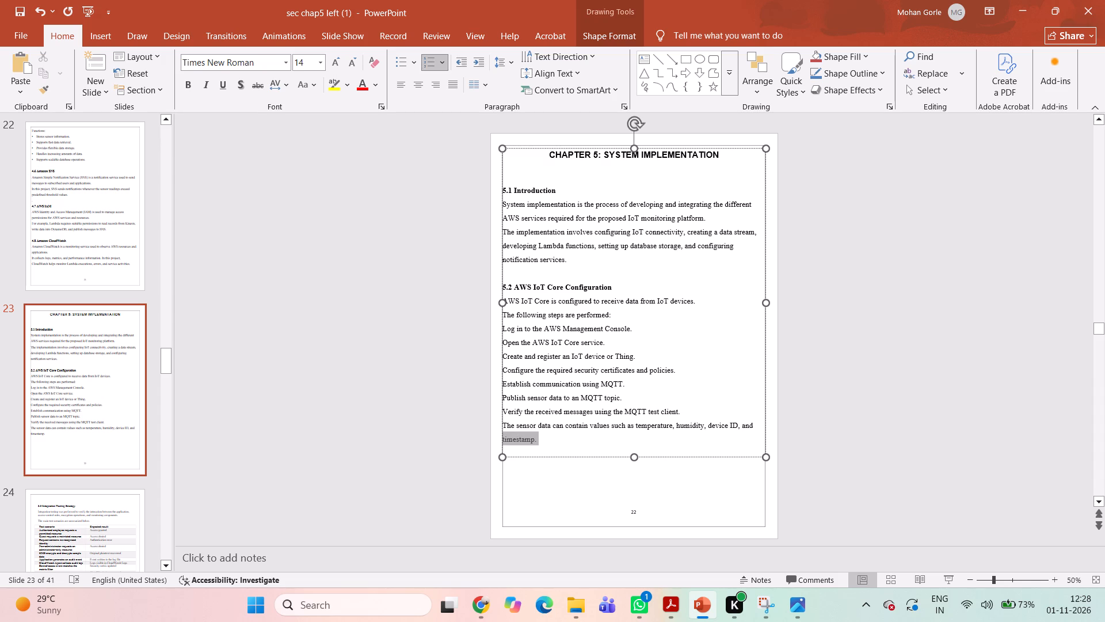
drag(523, 430, 505, 425)
click(445, 376)
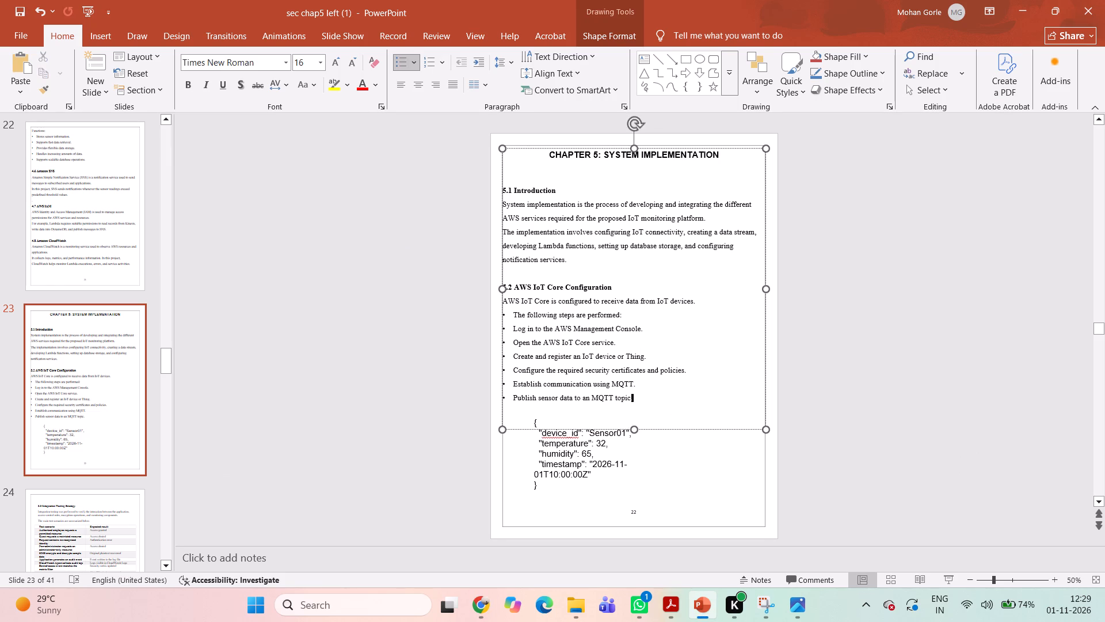
key(Return)
key(Return)
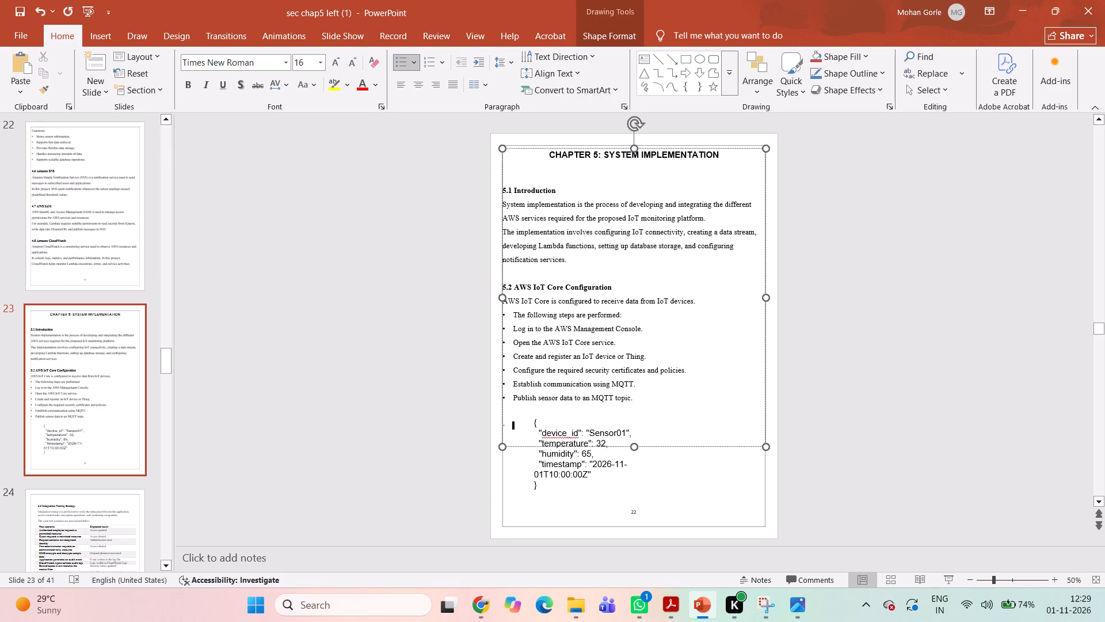
key(ctrl+v)
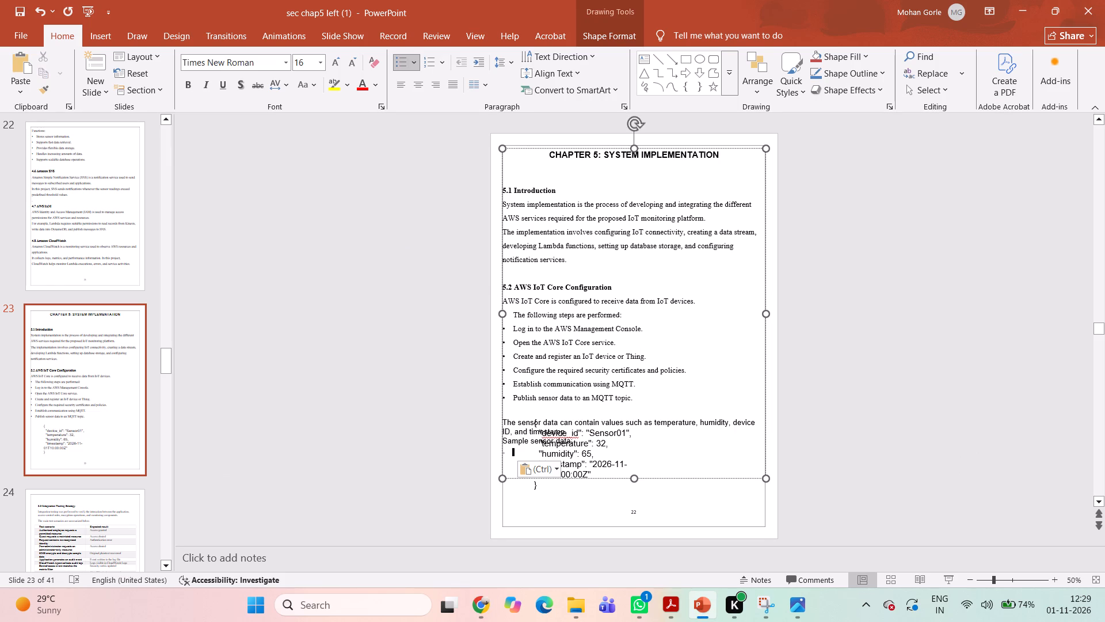
Move the JSON sample text box on slide 23 down until it sits clear below the "Sample sensor data:" label.
click(630, 460)
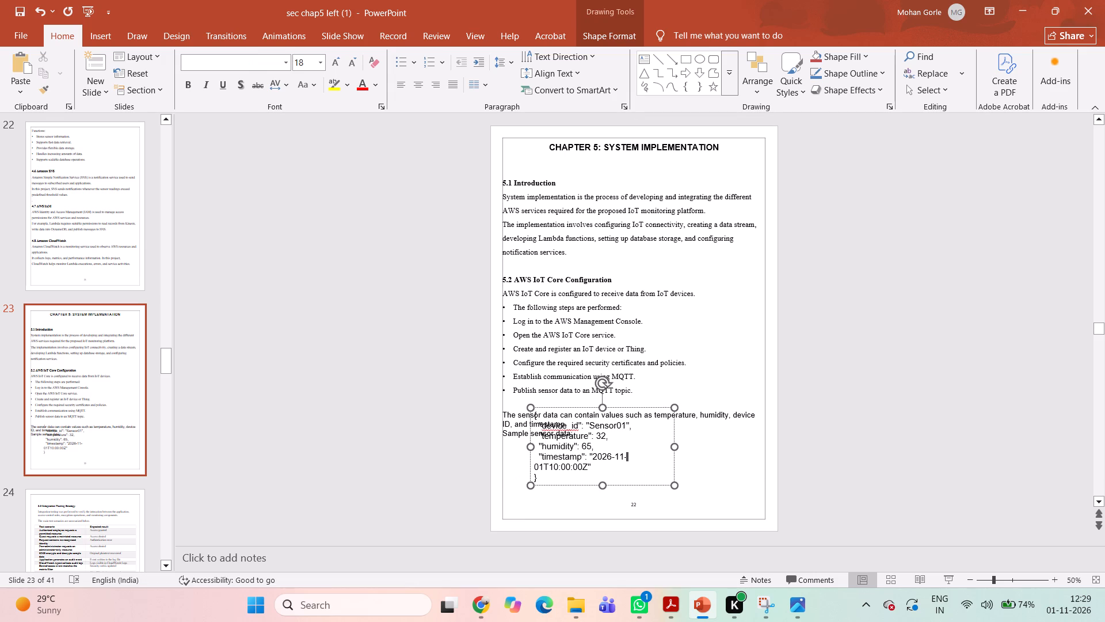
click(637, 486)
key(Down)
key(Down)
key(Down)
key(Down)
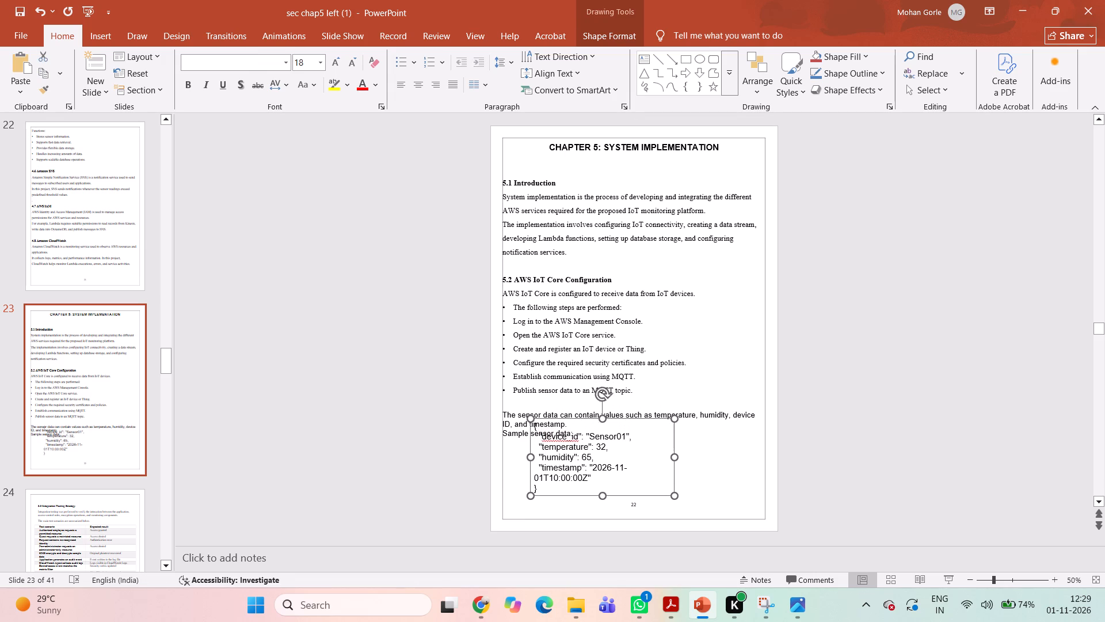
key(Down)
key(Down)
key(Down)
key(Down)
click(527, 478)
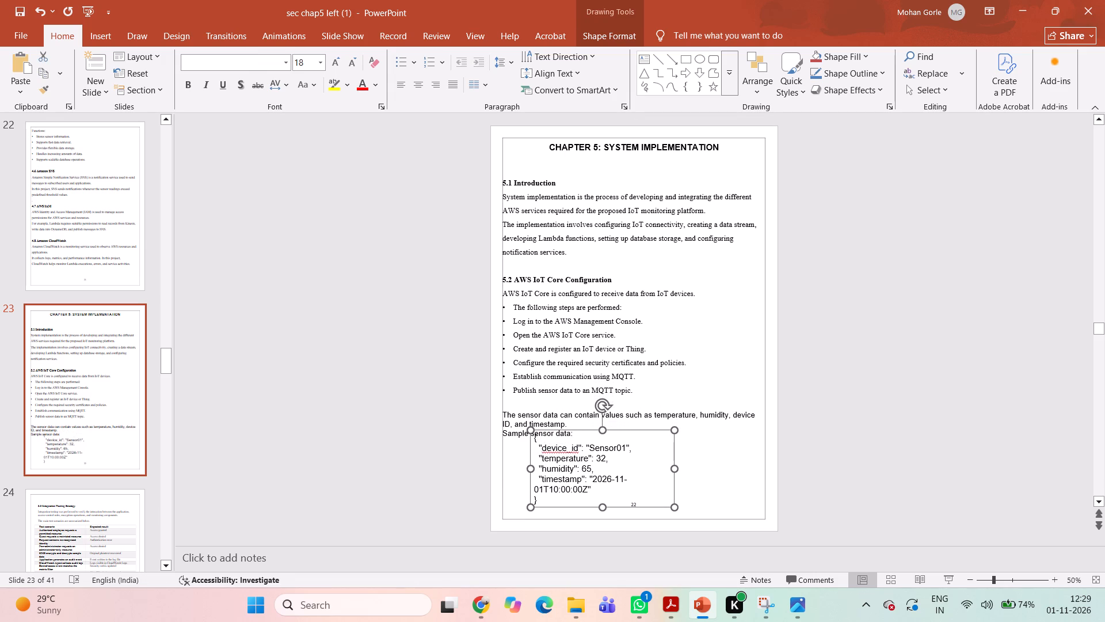
click(523, 479)
click(578, 450)
key(Down)
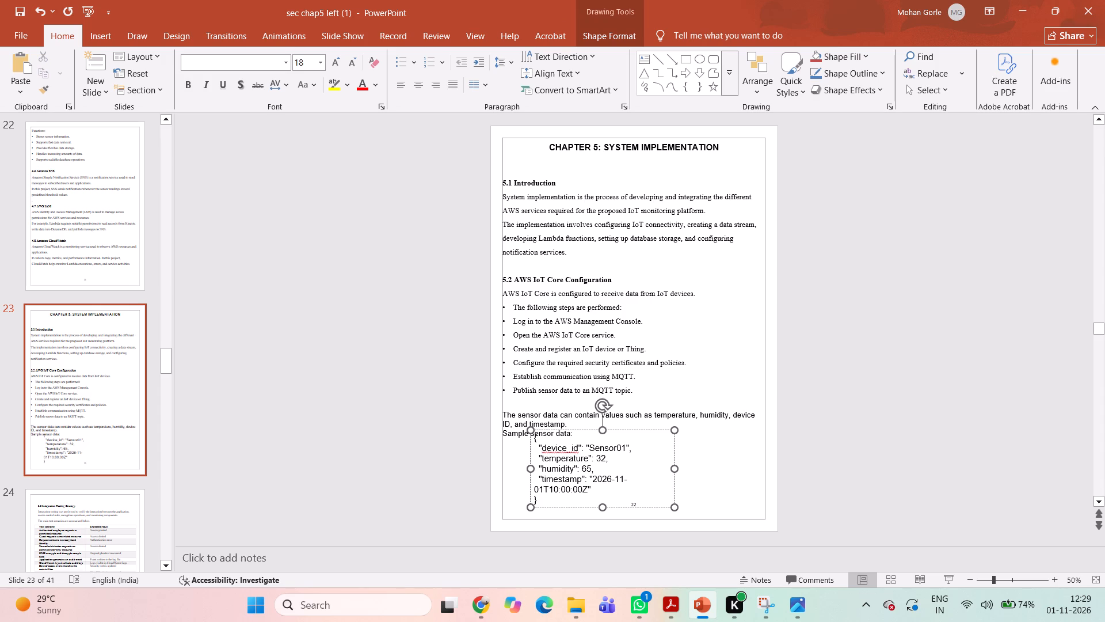
click(623, 429)
key(Down)
key(Down)
key(Down)
key(Down)
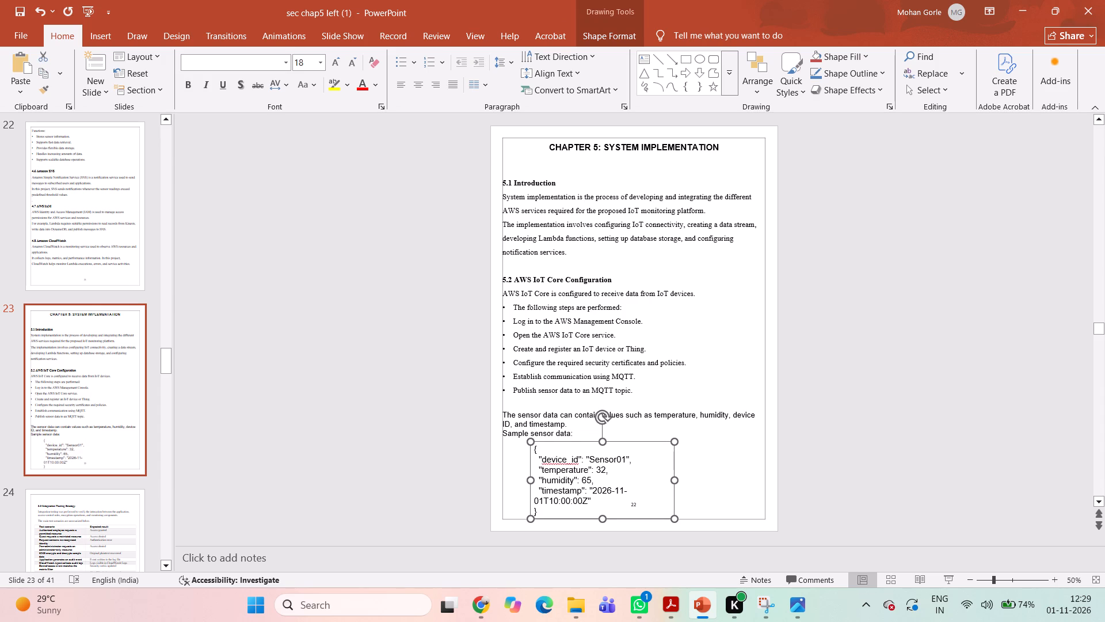
Set the font of the sensor data sentence and the "Sample sensor data:" label to Times New Roman.
click(571, 437)
right_drag(571, 437, 498, 427)
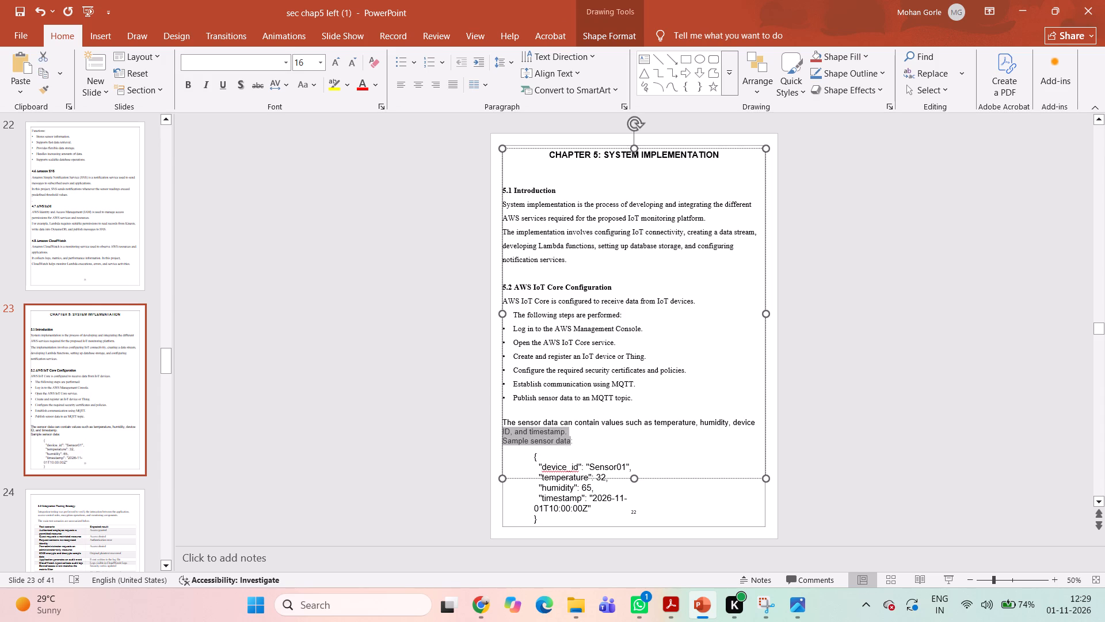
right_drag(498, 427, 497, 424)
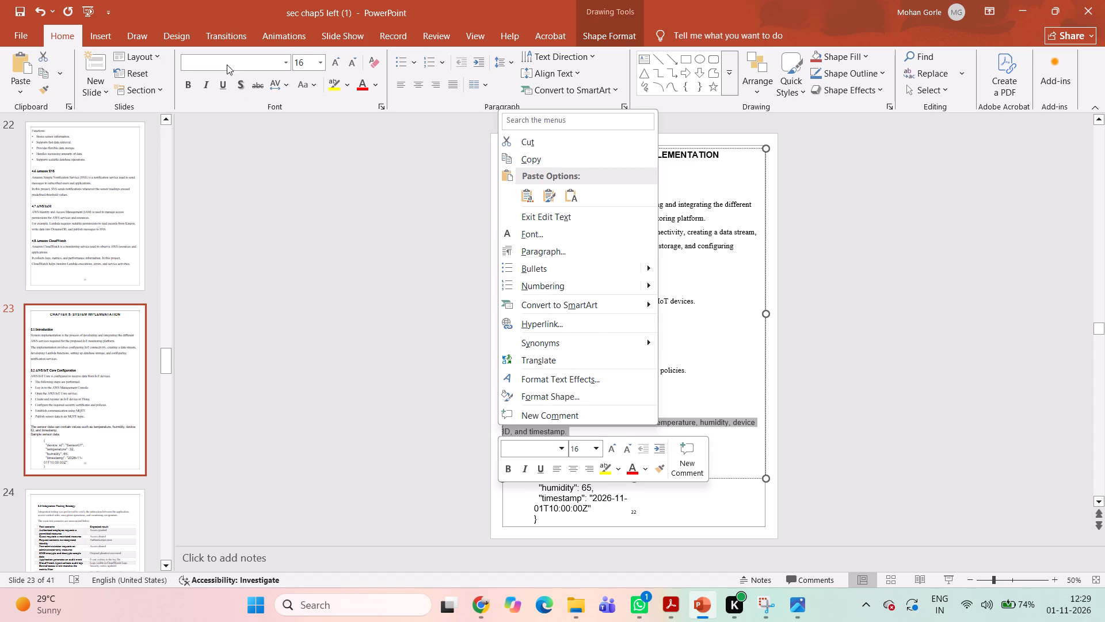
click(227, 65)
text(tim)
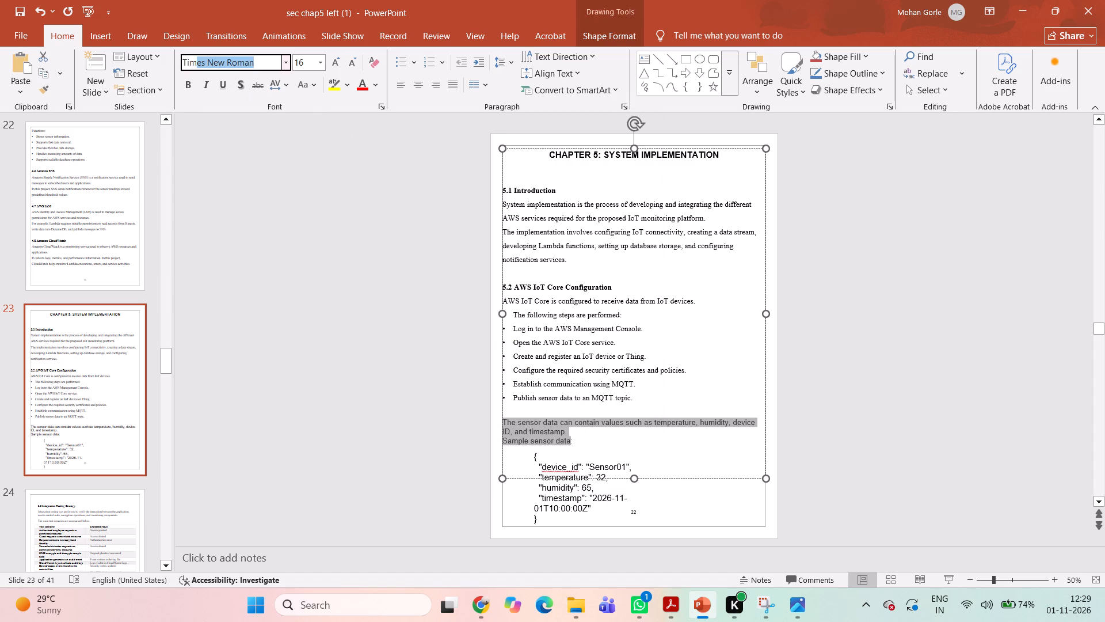
key(Return)
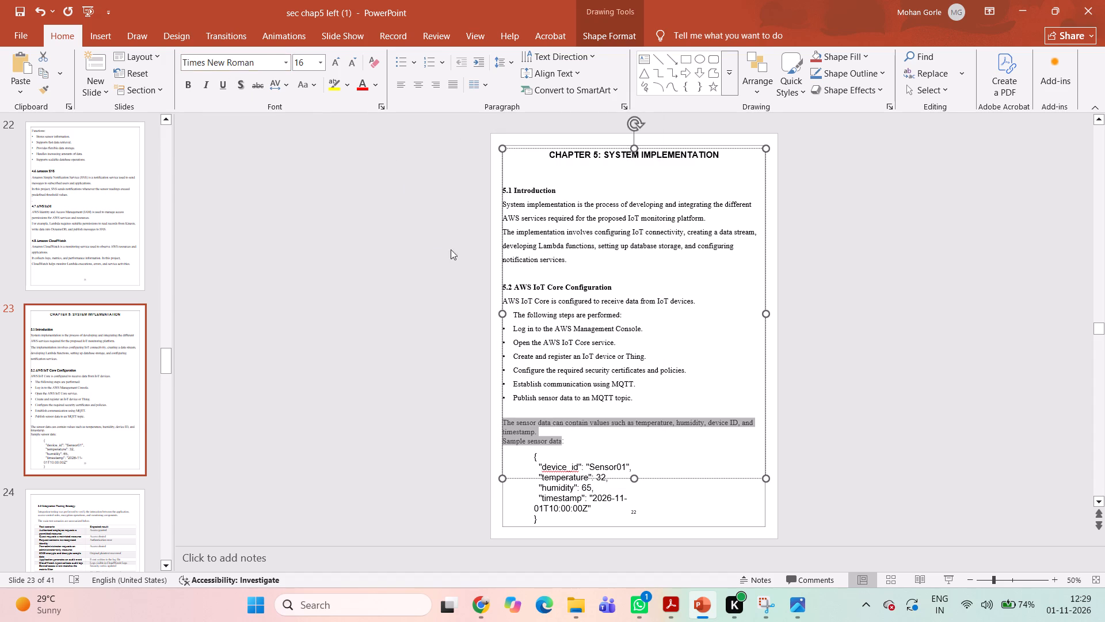
Remove the blank line between the bulleted list and the sensor data sentence in section 5.2.
click(533, 416)
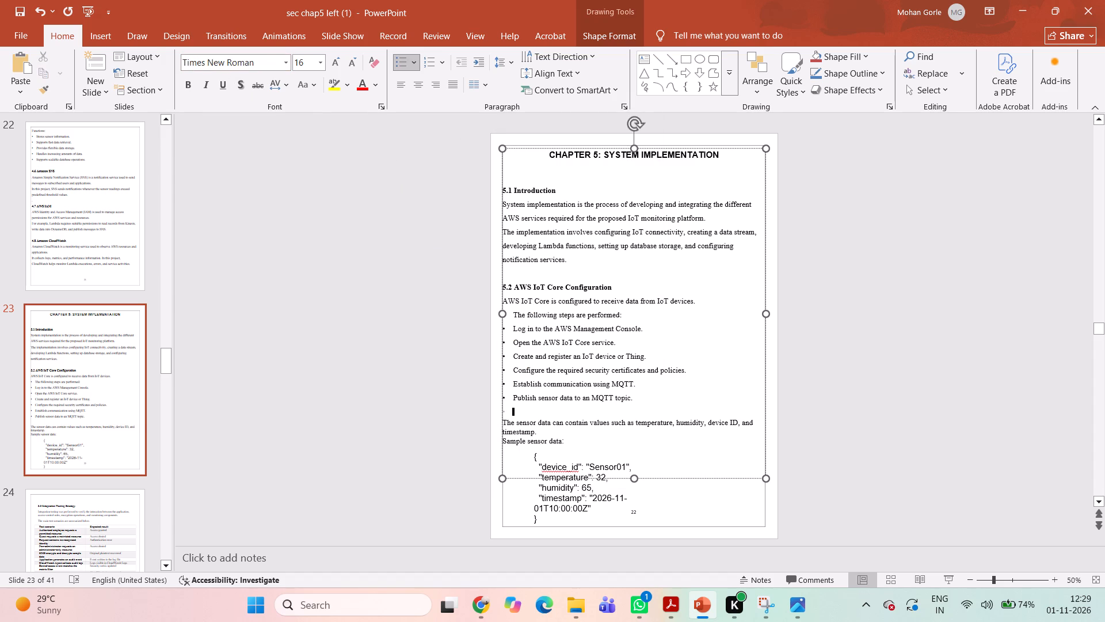
click(504, 420)
key(BackSpace)
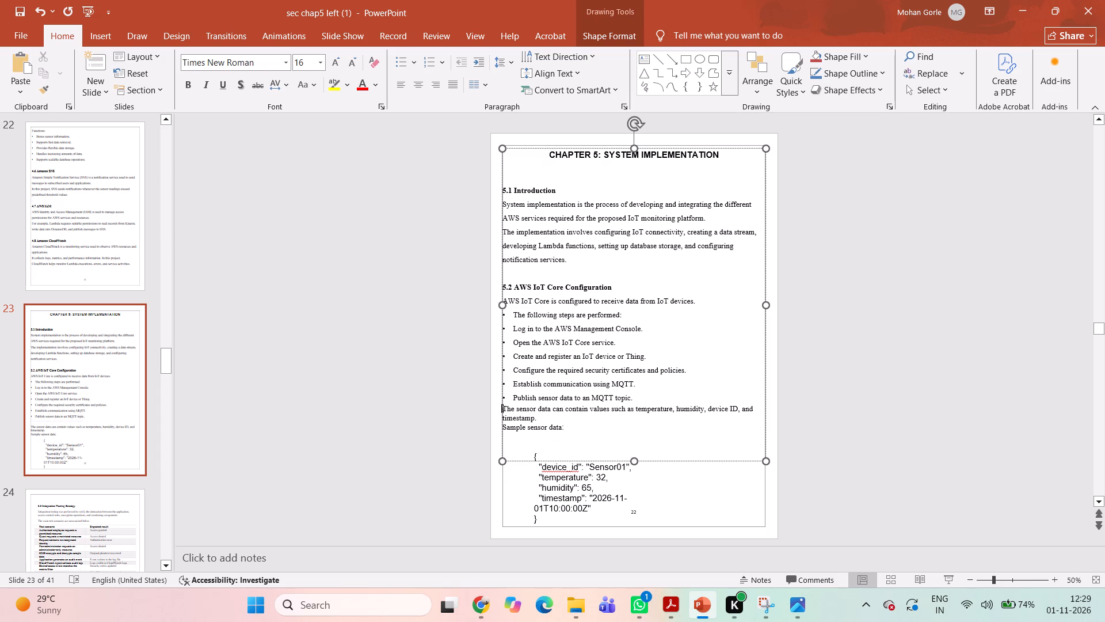
click(435, 406)
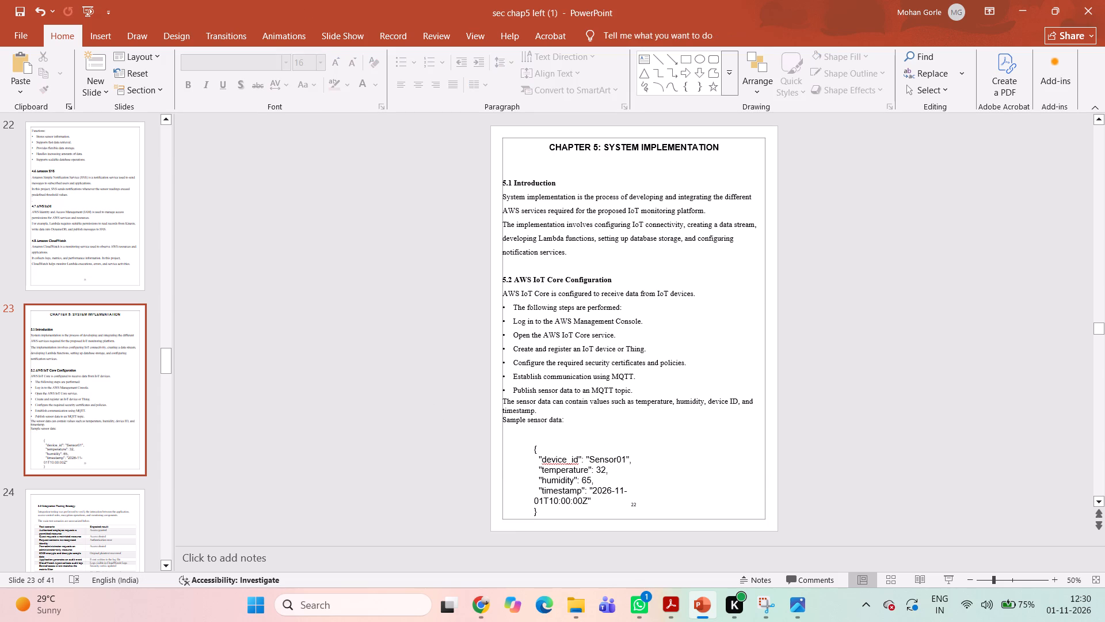
Set the font of the whole JSON sample on slide 23 to Times New Roman.
click(582, 473)
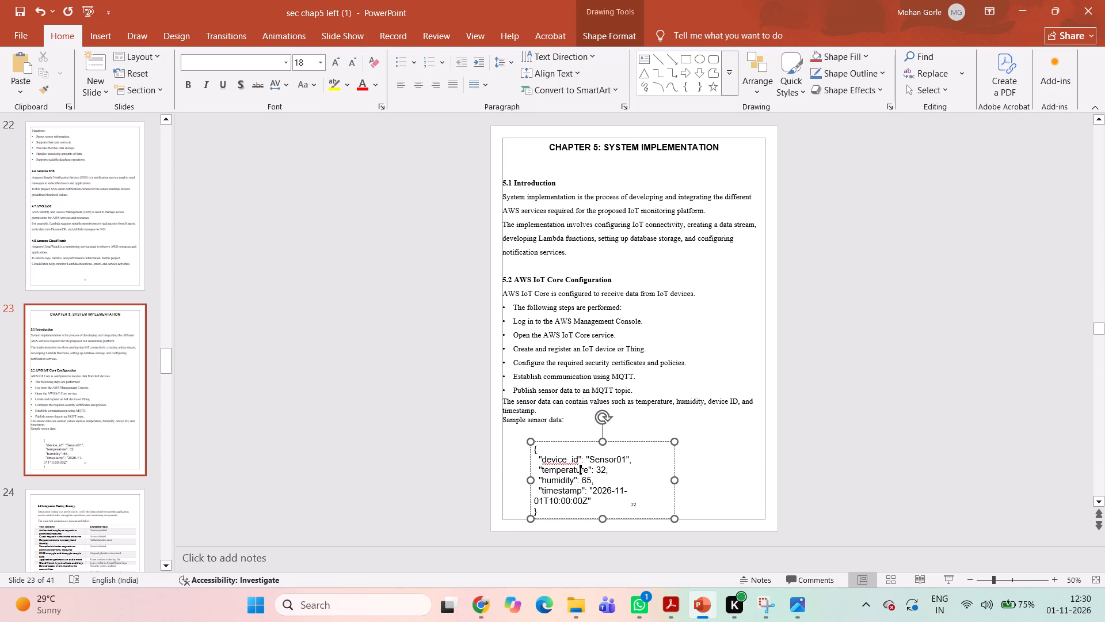
drag(582, 511, 506, 444)
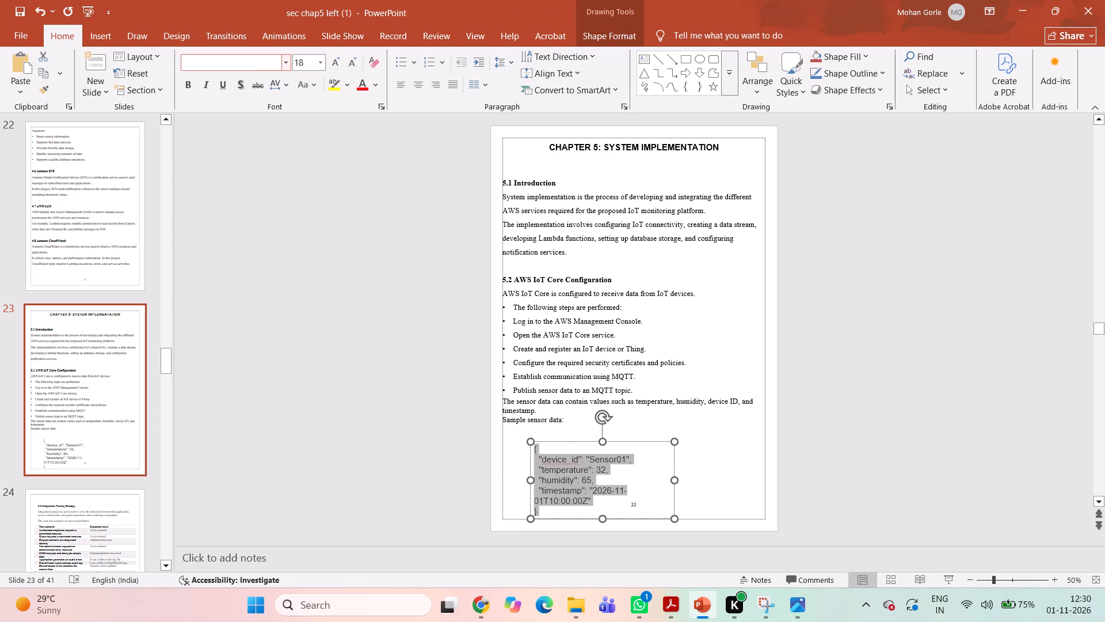
click(262, 59)
text(tim)
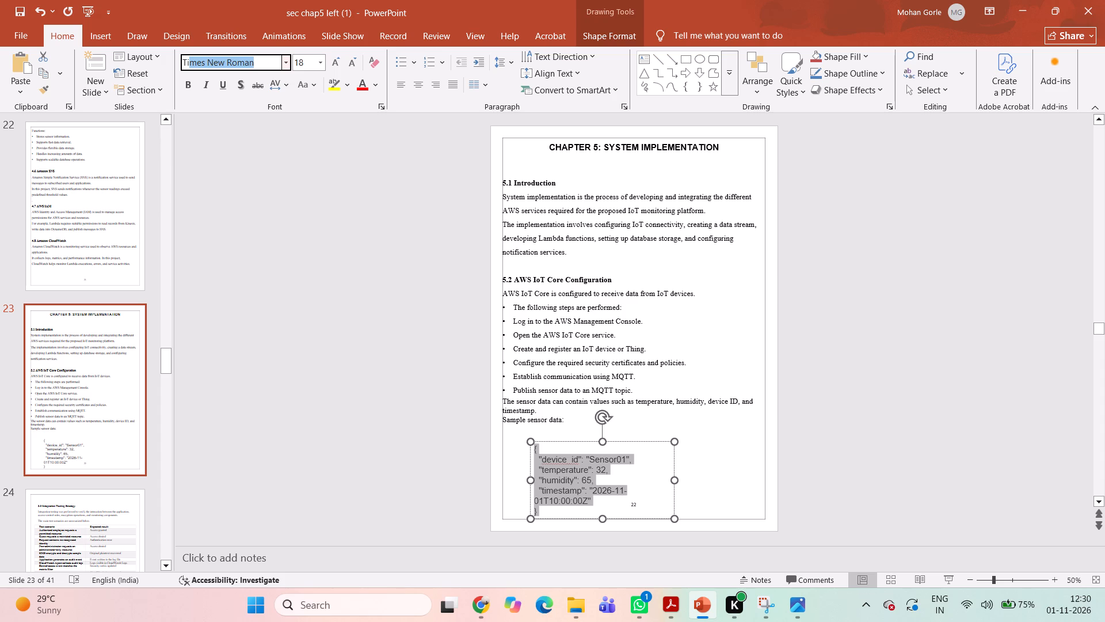
key(Return)
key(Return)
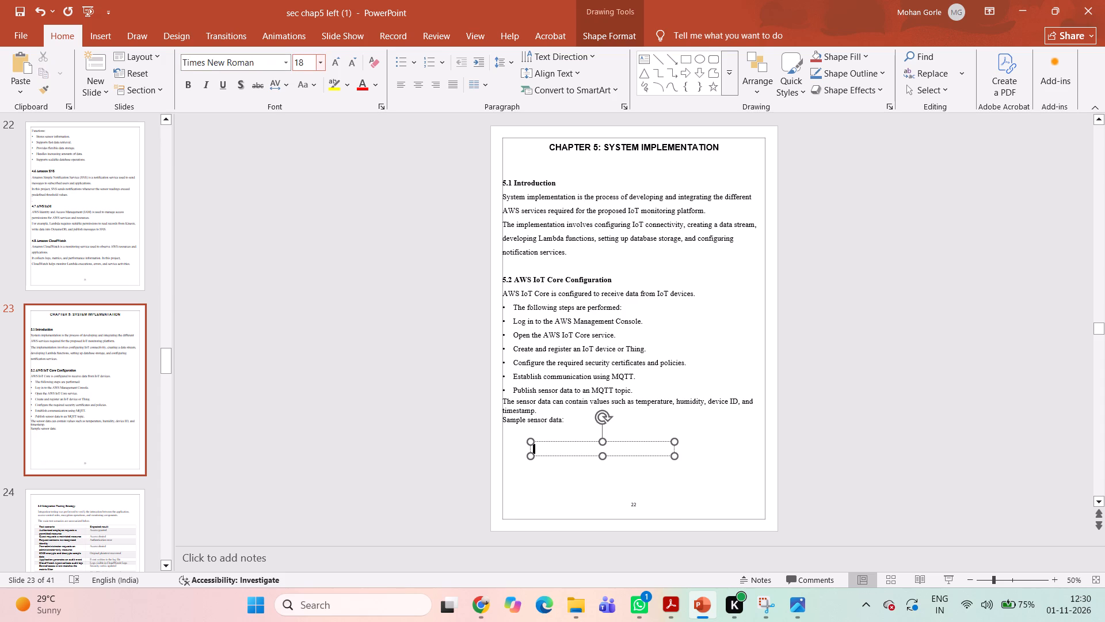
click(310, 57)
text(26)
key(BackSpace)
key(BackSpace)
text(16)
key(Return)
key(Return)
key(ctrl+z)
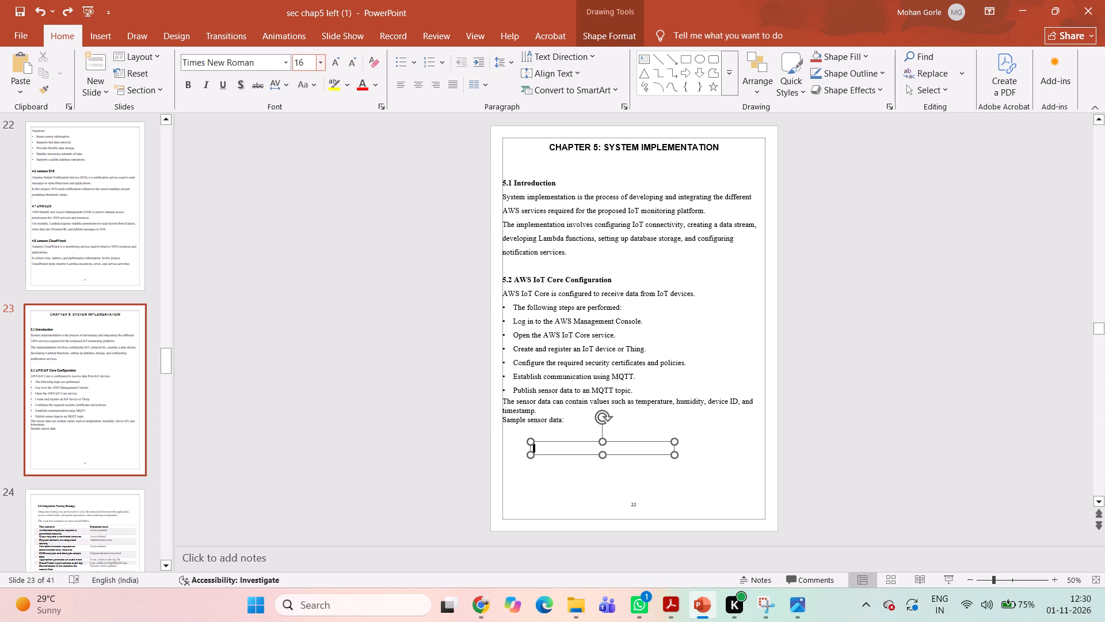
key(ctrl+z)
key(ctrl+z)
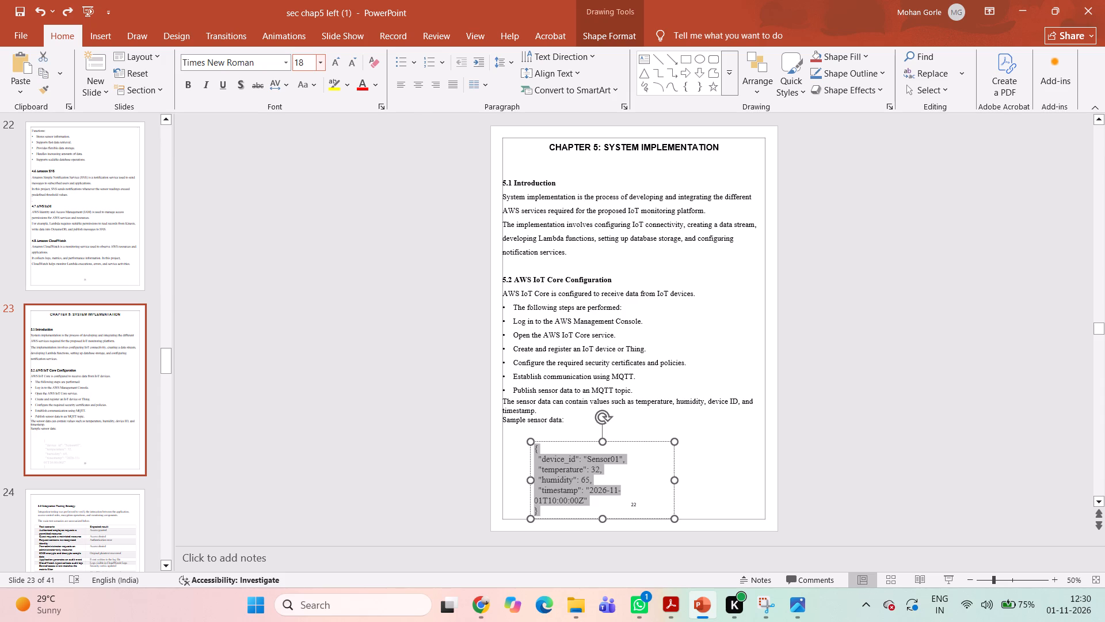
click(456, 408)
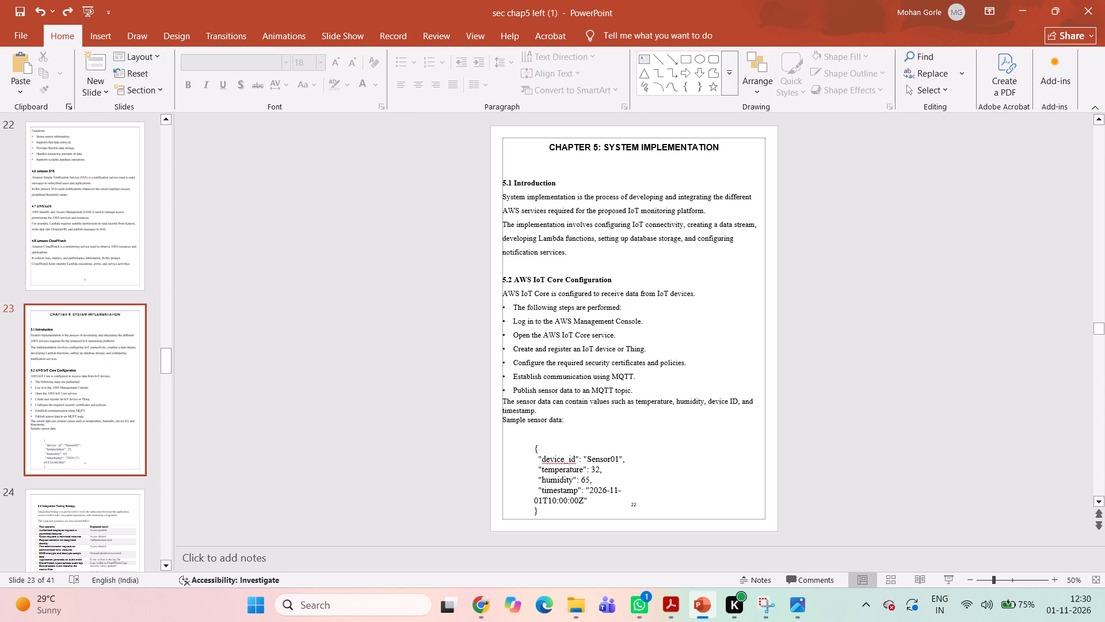
Set the font size of the whole JSON sample on slide 23 to 16.
drag(552, 510, 535, 450)
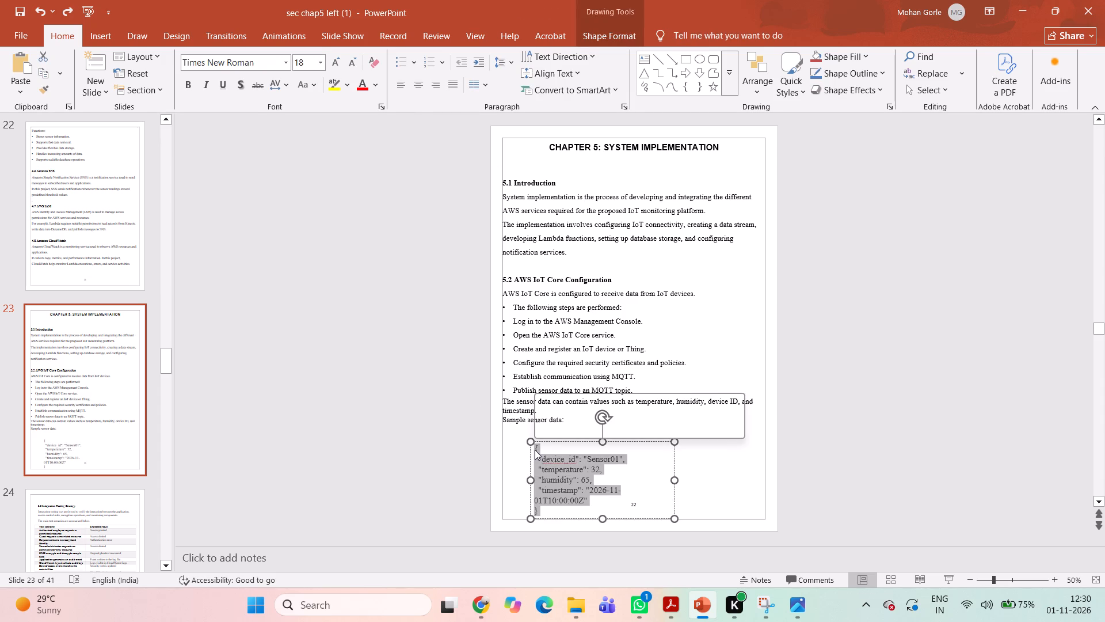
click(308, 64)
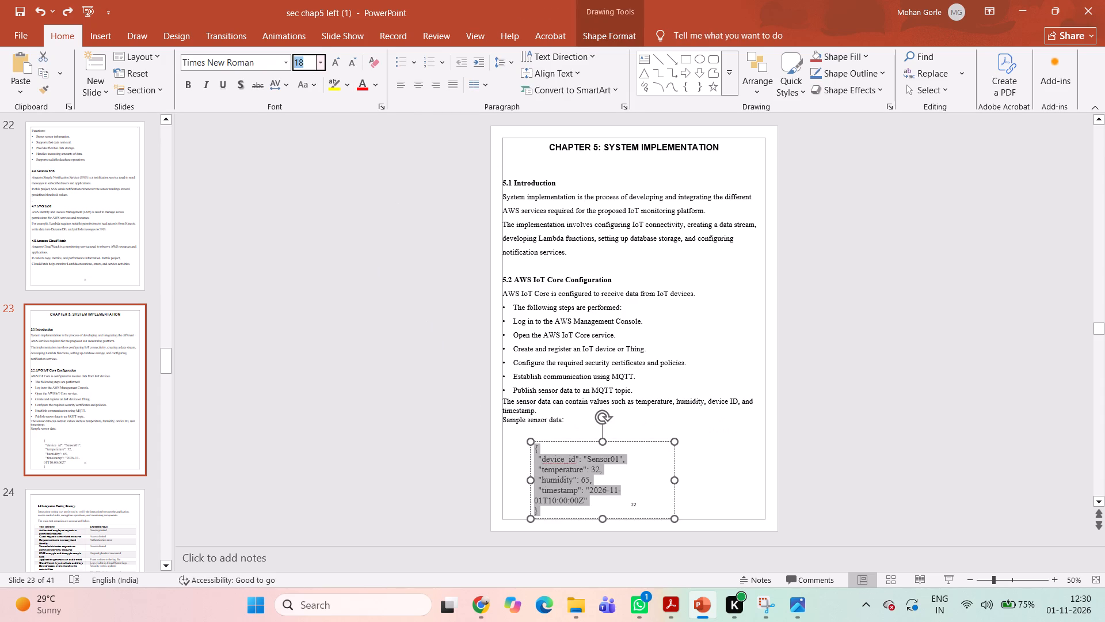
text(16)
key(Return)
Move the JSON sample text box up and slightly left so it sits just below the "Sample sensor data:" label.
click(559, 441)
key(Up)
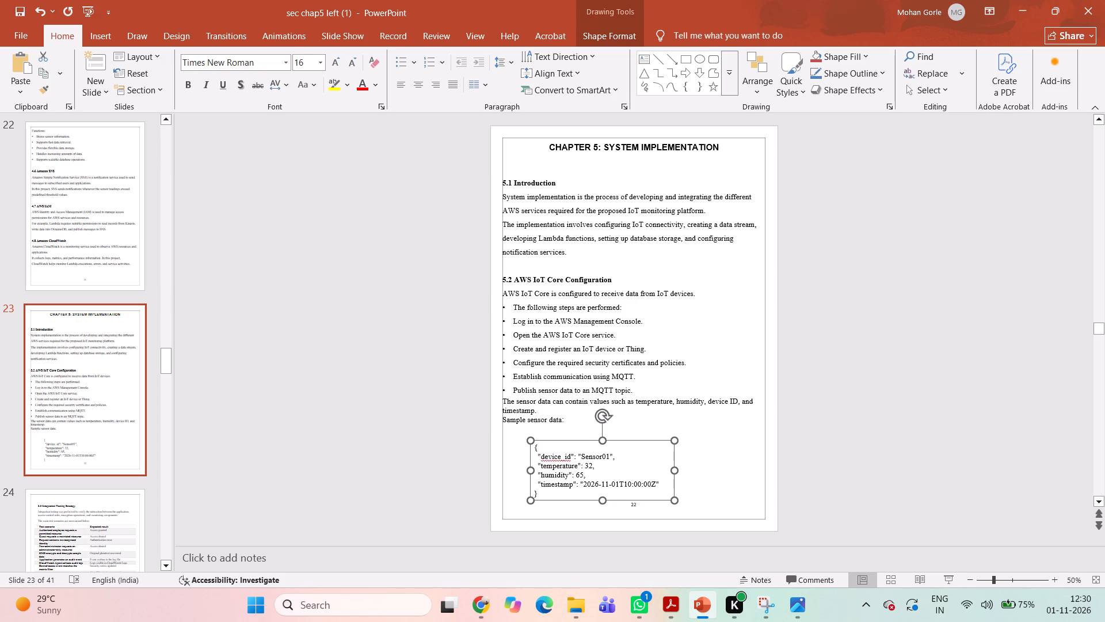
key(Up)
key(Up)
key(Up)
key(Up)
key(Left)
key(Left)
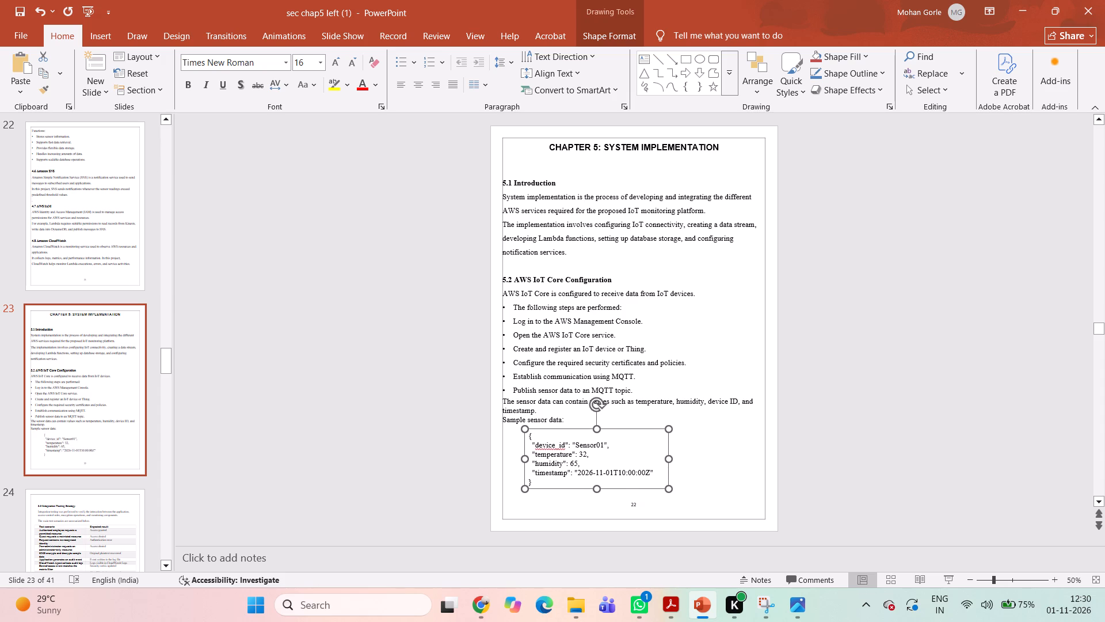
key(Left)
key(Left)
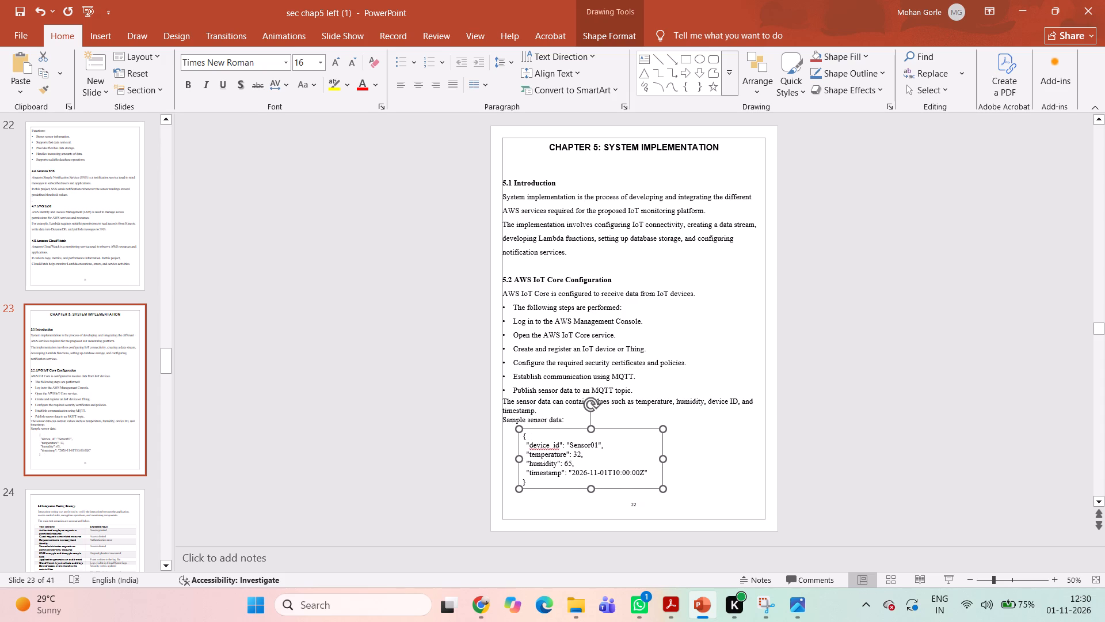
Indent the first line of the sensor data sentence below the bulleted list by two spaces.
click(505, 398)
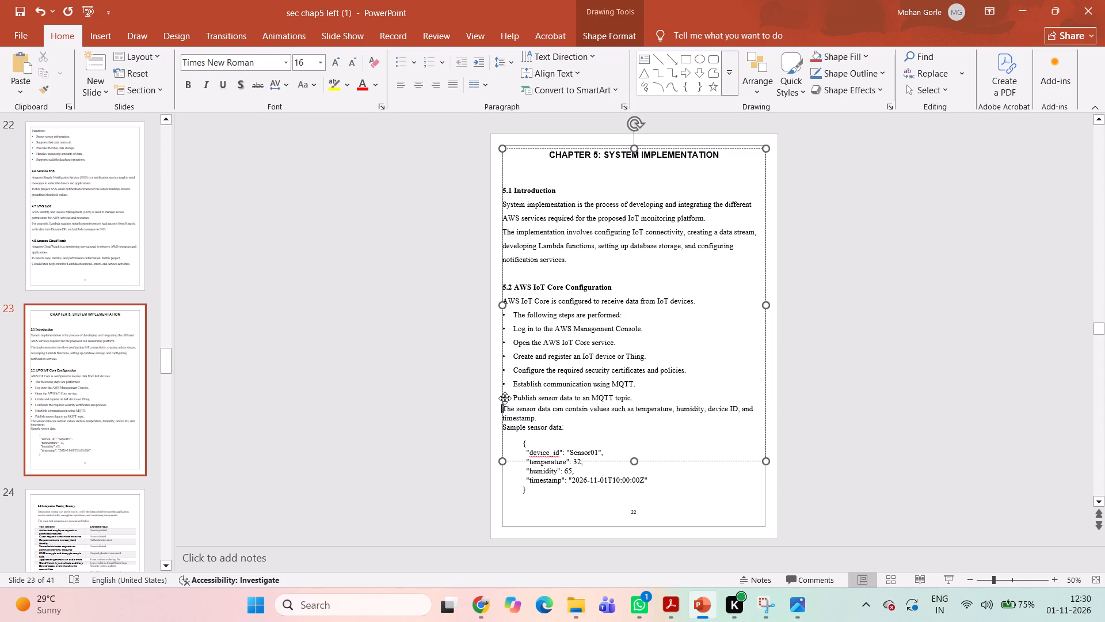
key(space)
key(space)
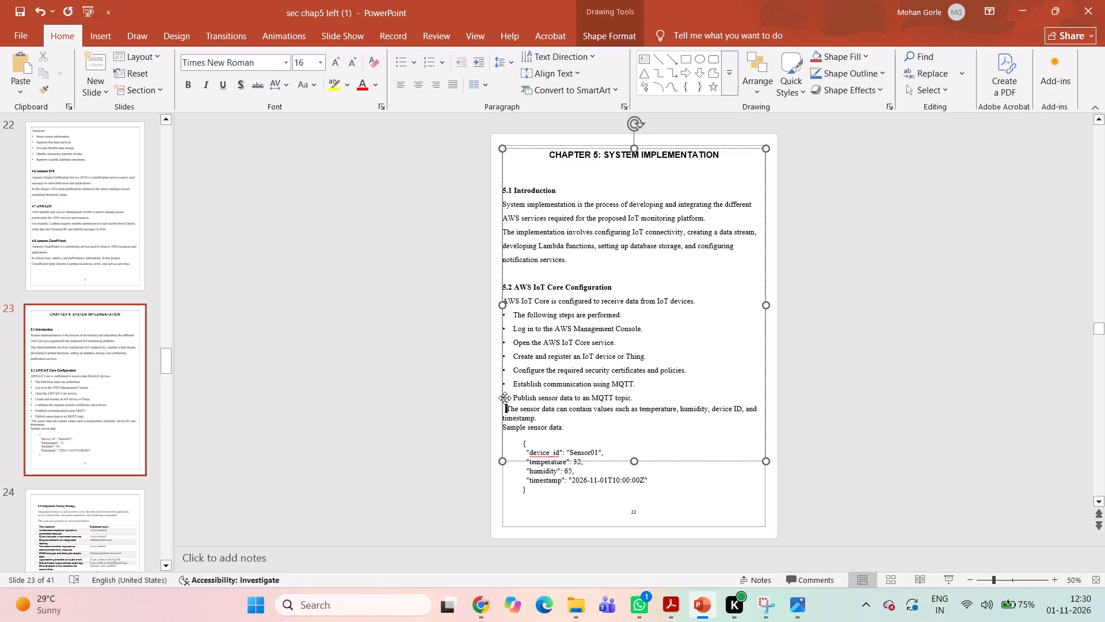
click(447, 421)
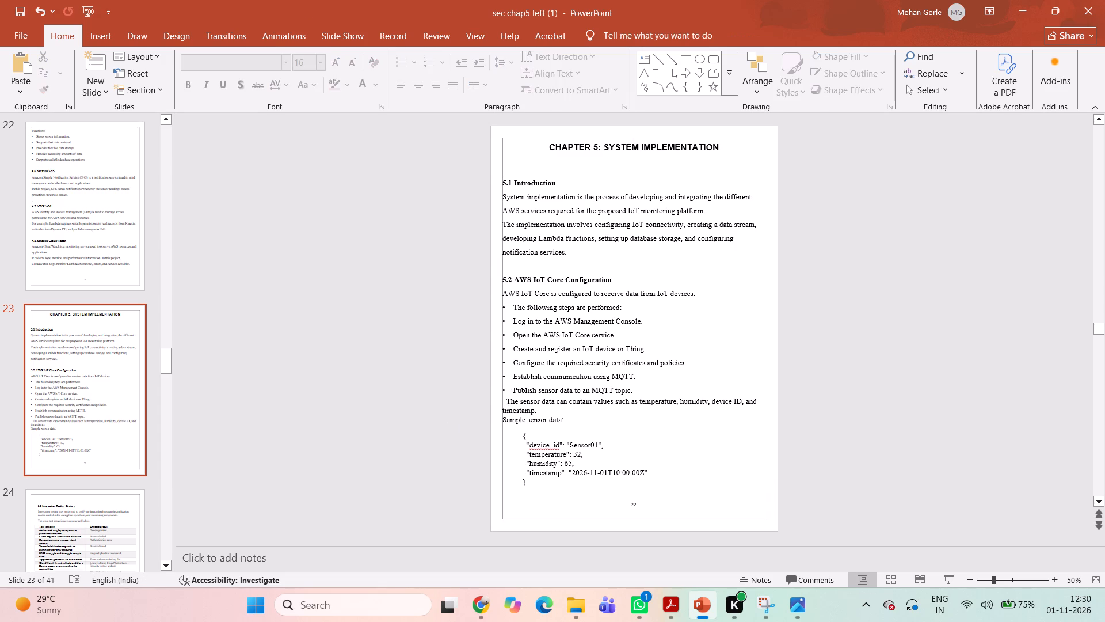
Nudge the main text box holding sections 5.1 and 5.2 on slide 23 slightly to the right.
click(534, 416)
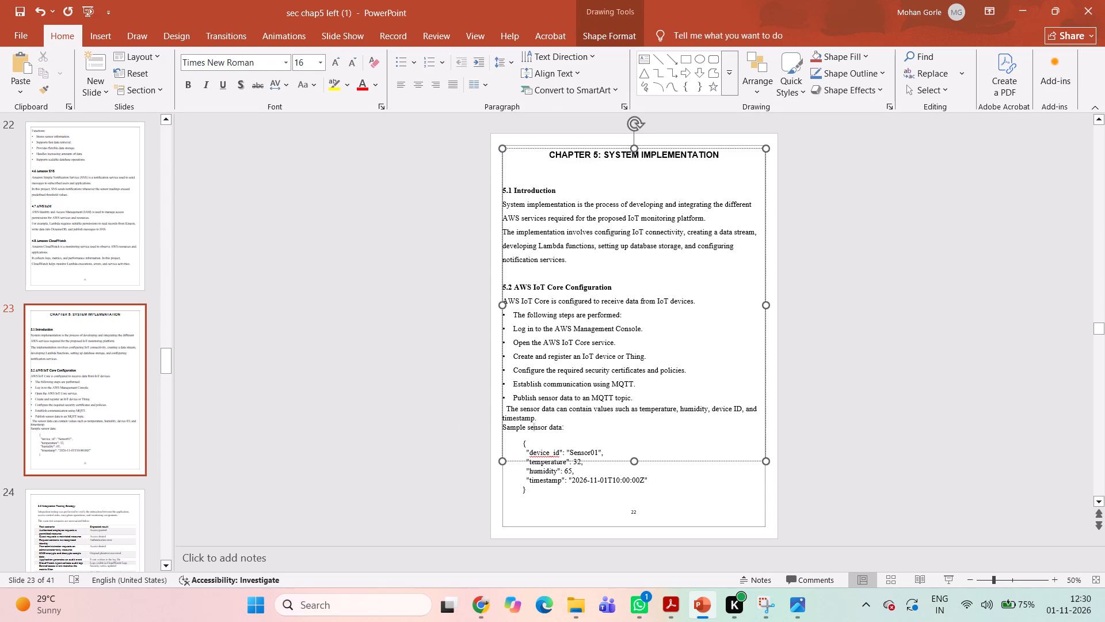
click(585, 460)
key(Right)
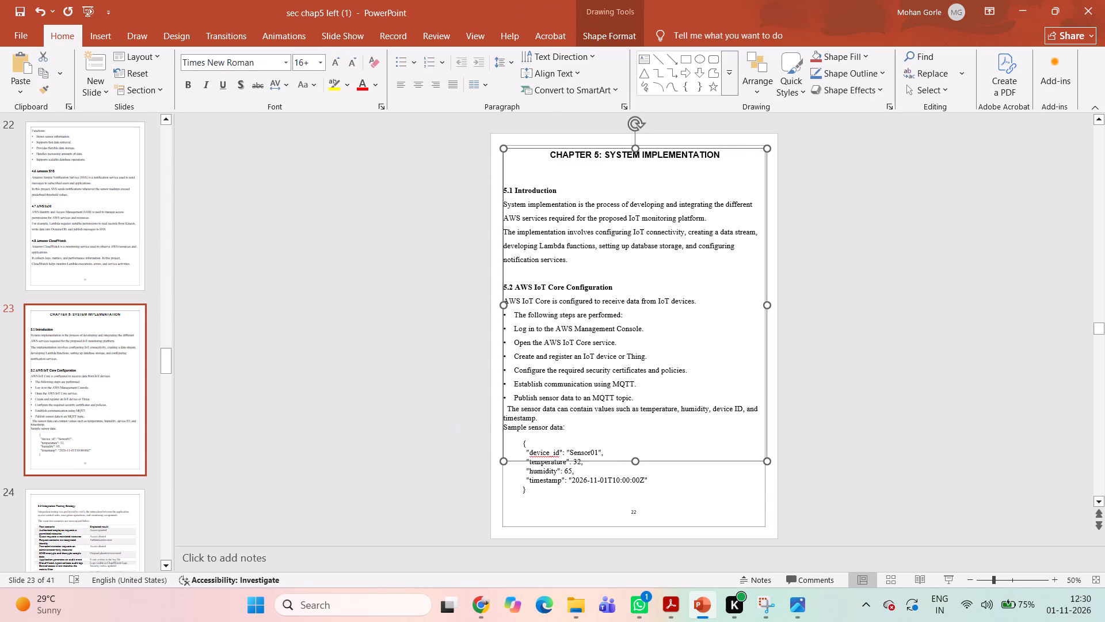
Nudge the main text box holding sections 5.1 and 5.2 on slide 23 one more increment to the right.
key(Right)
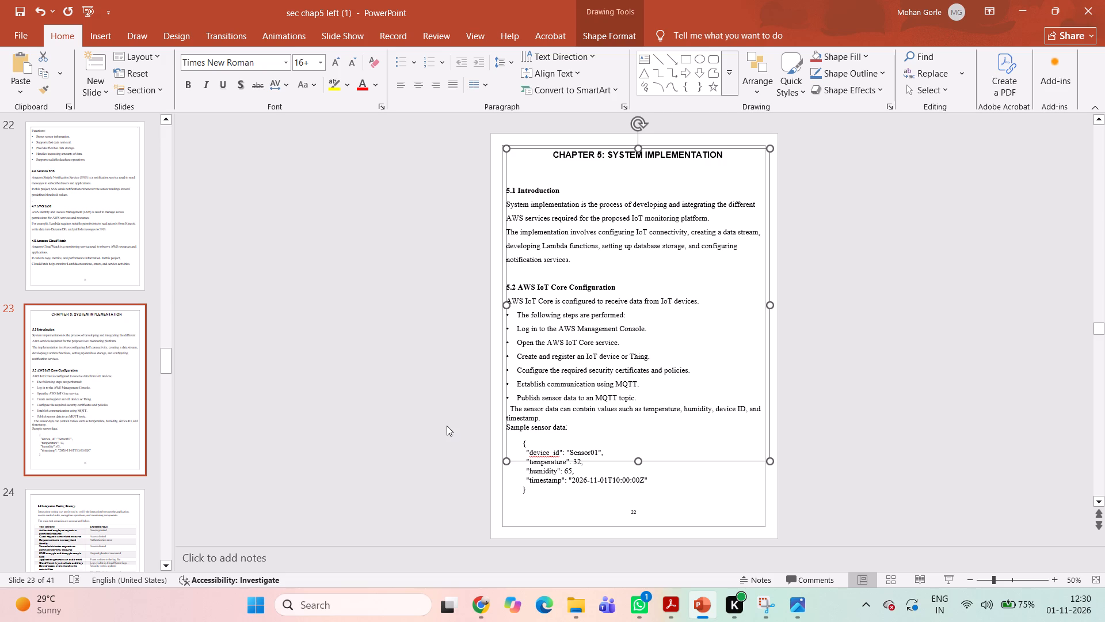
click(447, 426)
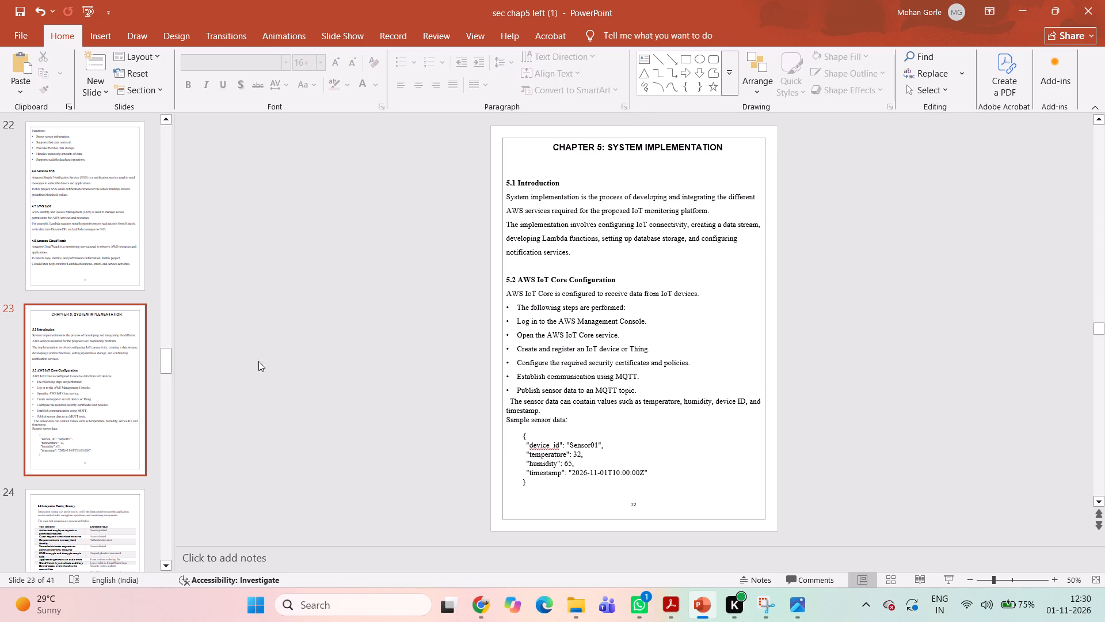
Nudge the text box holding sections 4.6 to 4.8 on slide 22 very slightly to the left.
click(51, 236)
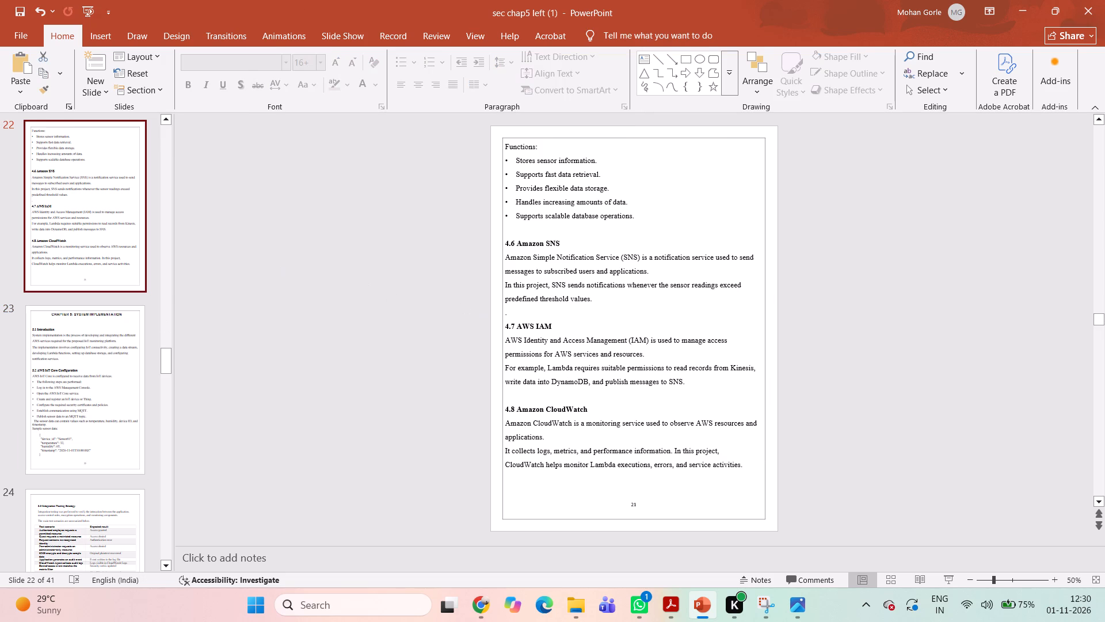
click(524, 328)
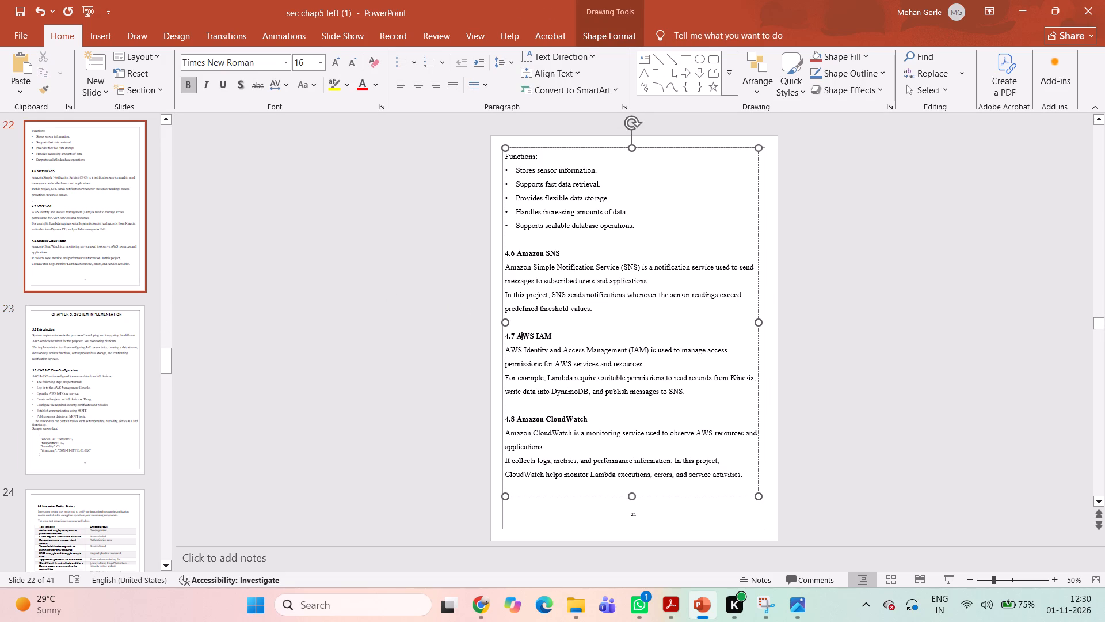
click(504, 329)
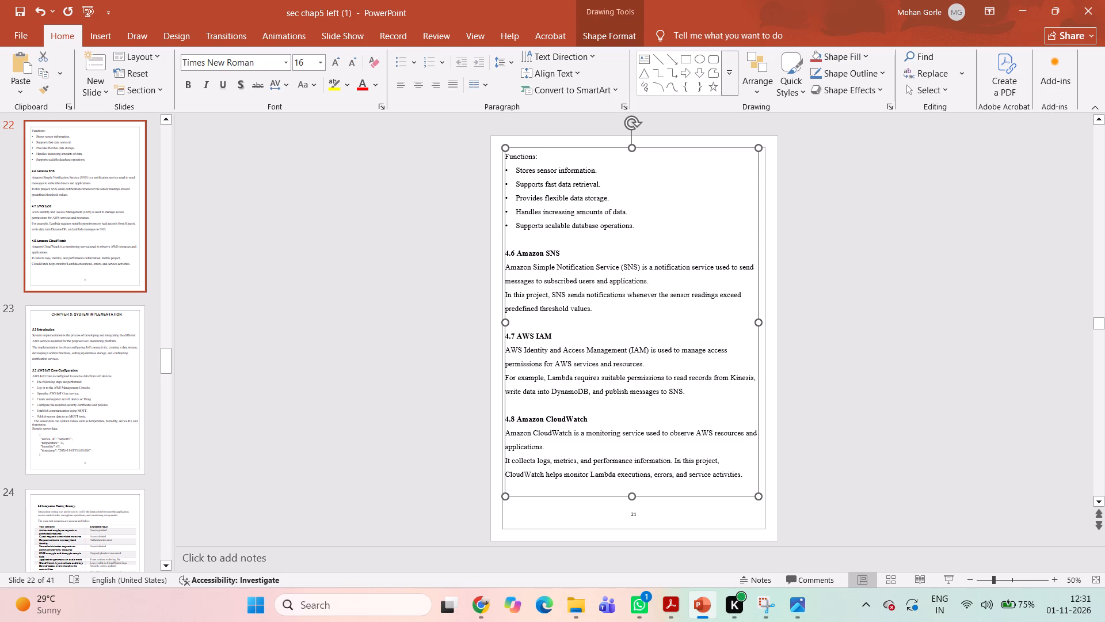
key(Right)
key(Left)
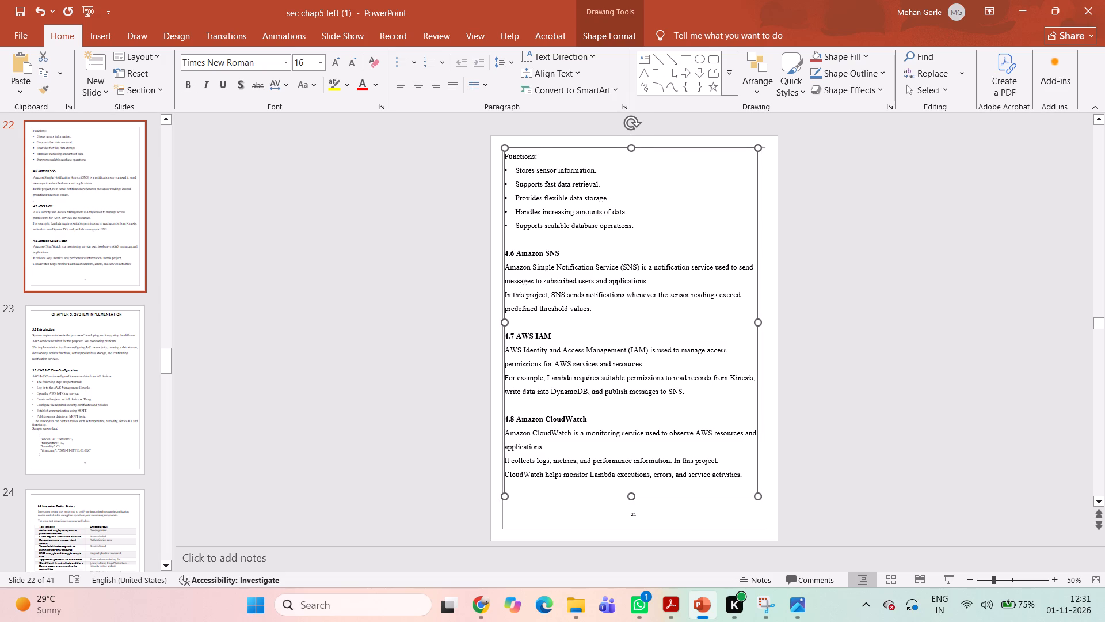
click(448, 315)
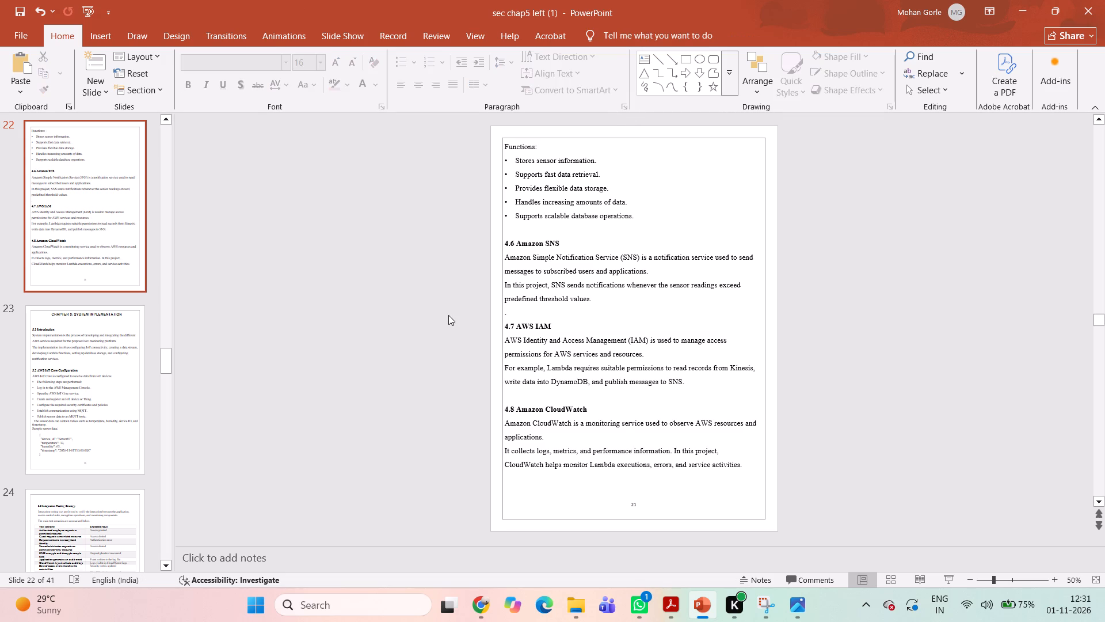
click(510, 314)
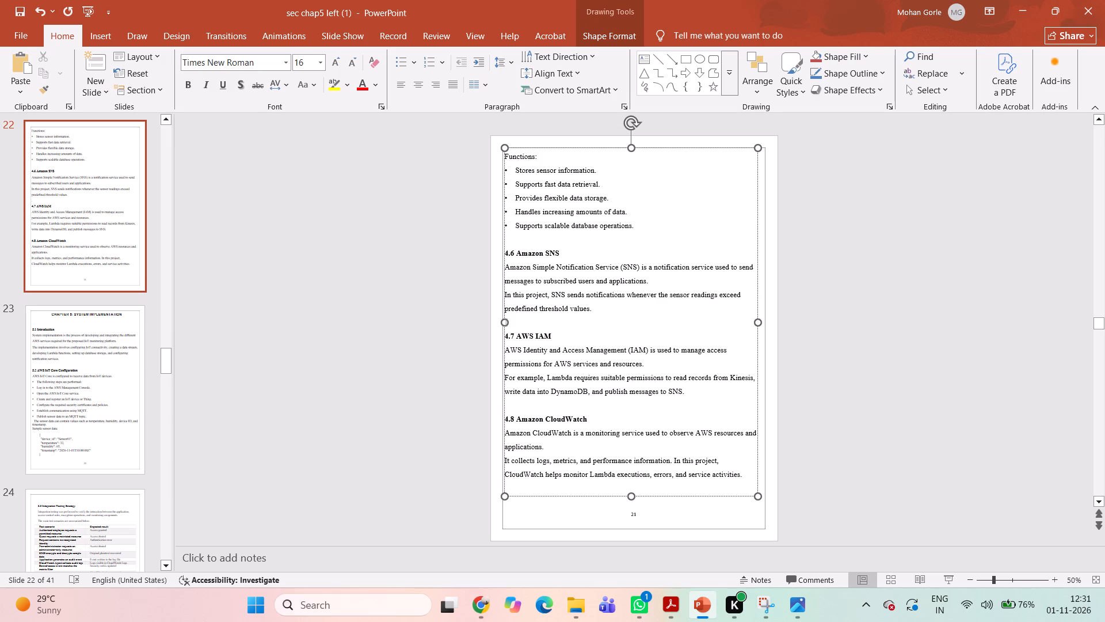
click(107, 400)
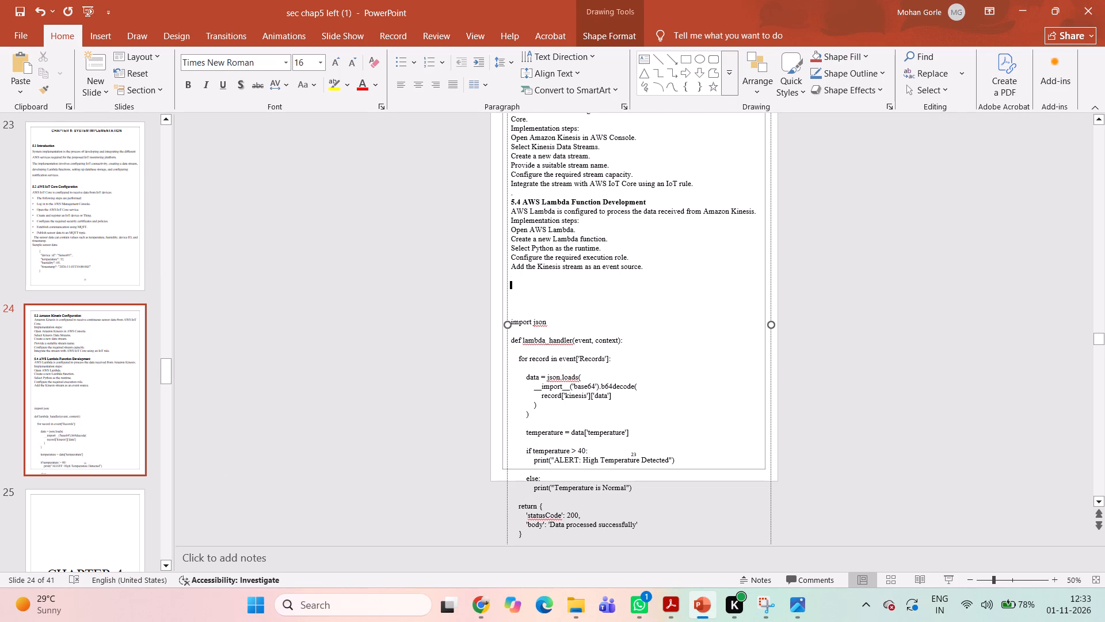
text(Samplr)
key(BackSpace)
text(e po)
key(BackSpace)
text(rocessing)
key(space)
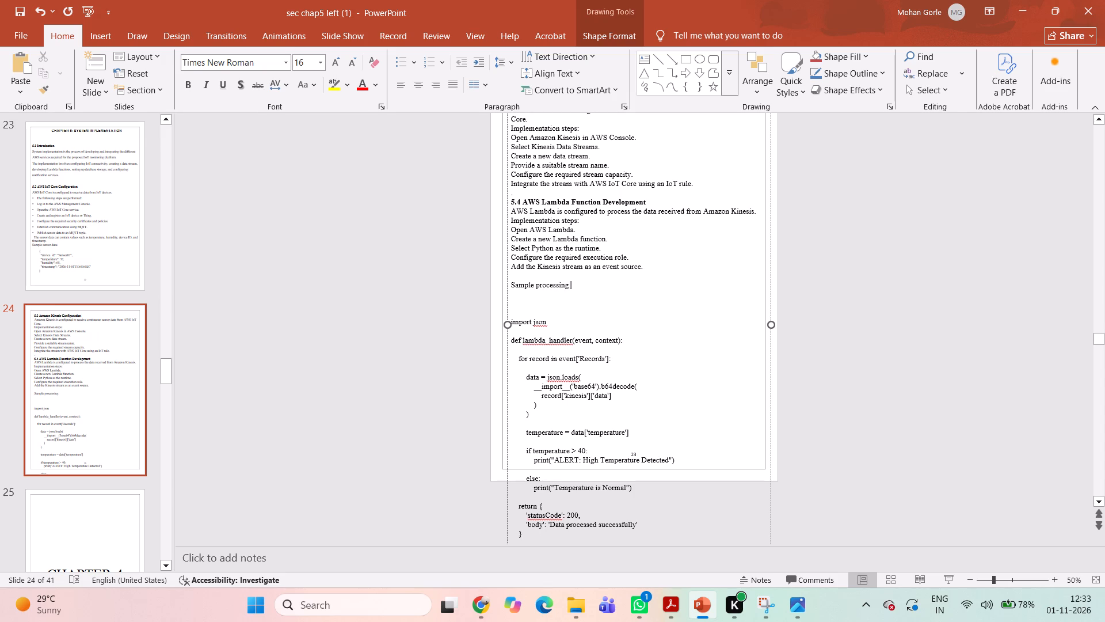
key(alt+Tab)
key(alt+Tab)
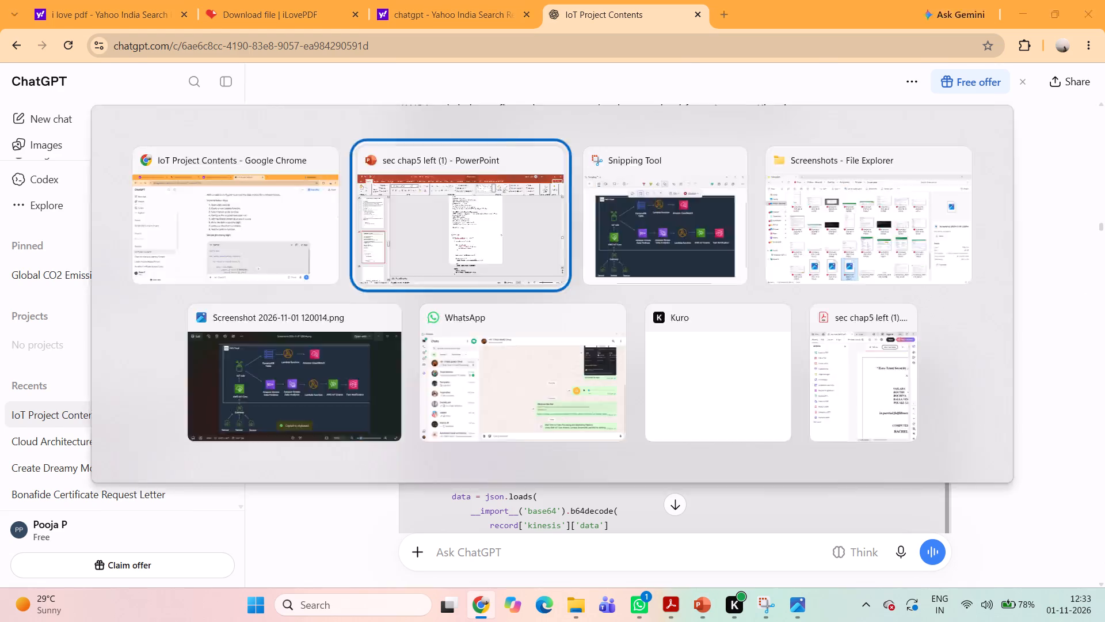
text(logic)
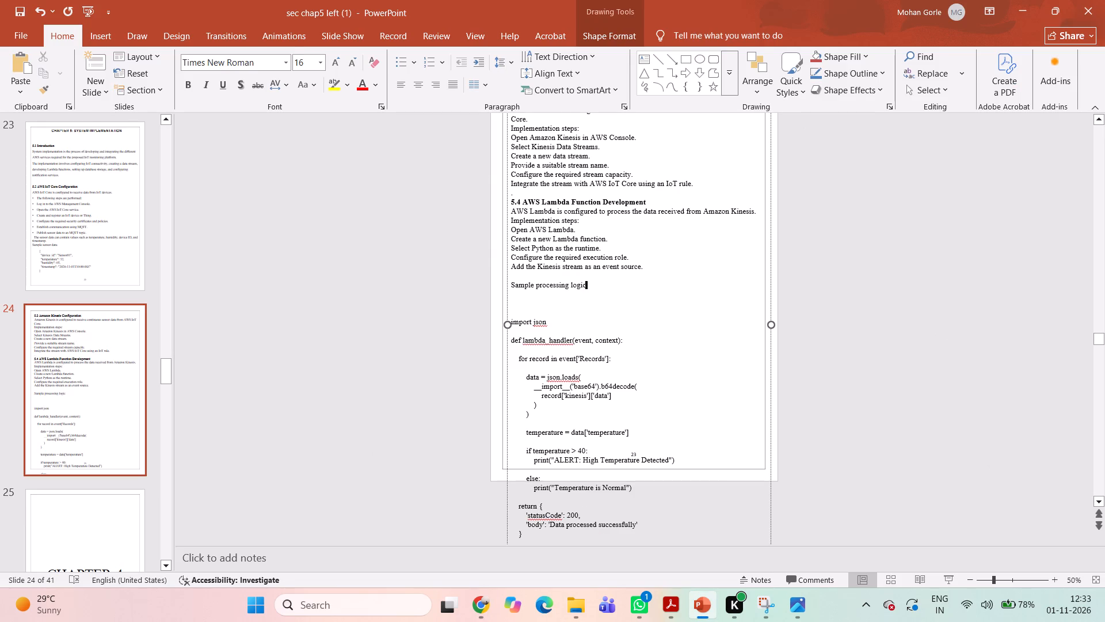
key(shift+colon)
Remove the blank lines between "Sample processing logic" and "import json", along with the heading's trailing colon.
click(521, 310)
key(BackSpace)
key(BackSpace)
key(BackSpace)
key(BackSpace)
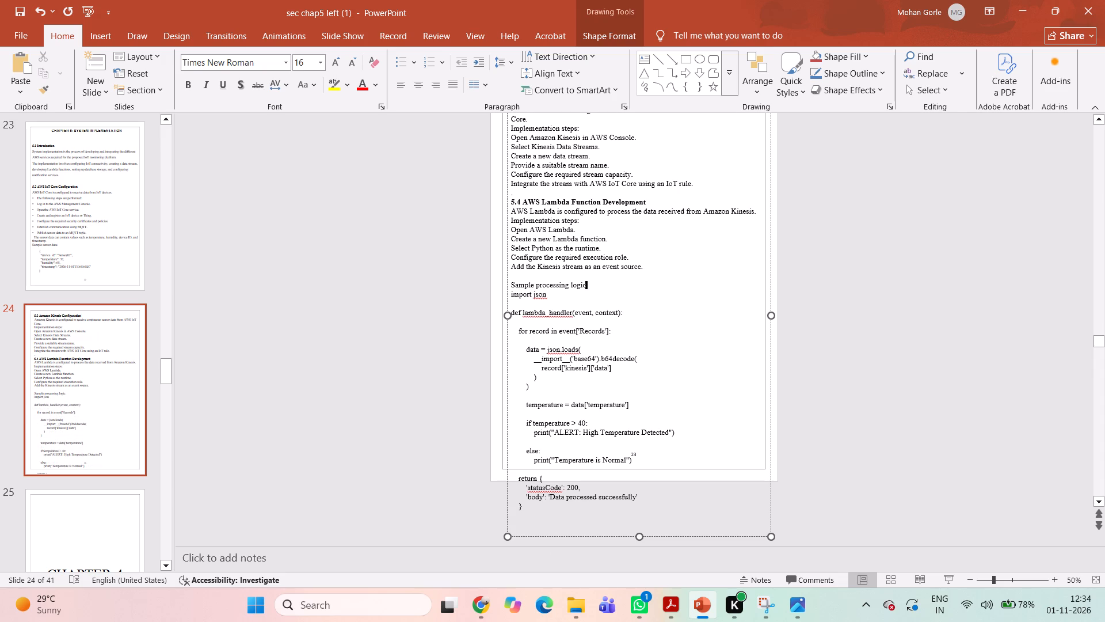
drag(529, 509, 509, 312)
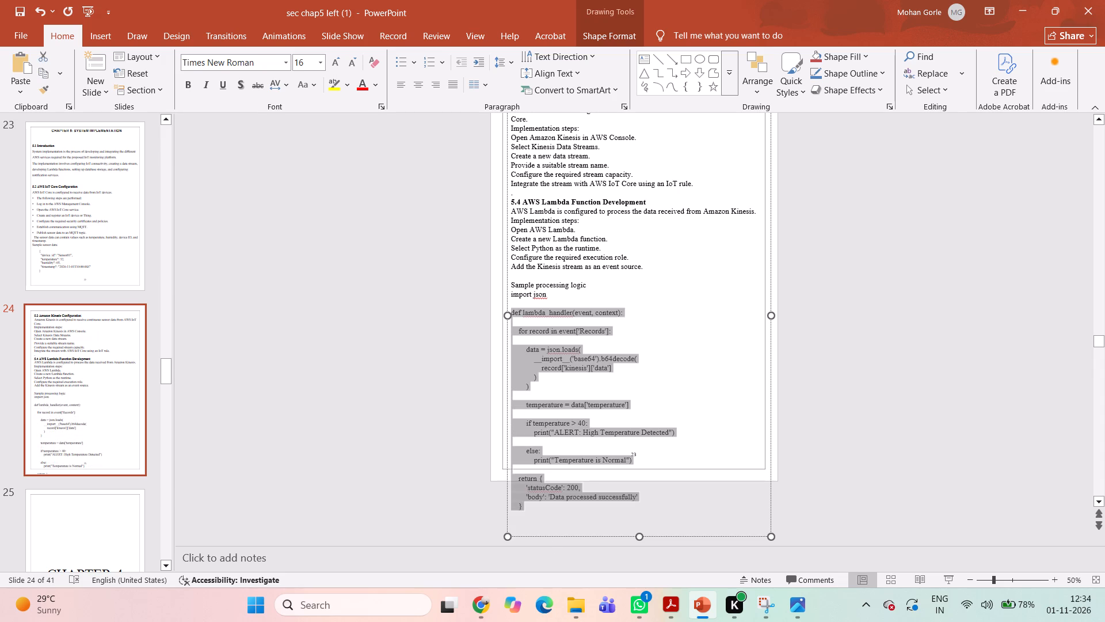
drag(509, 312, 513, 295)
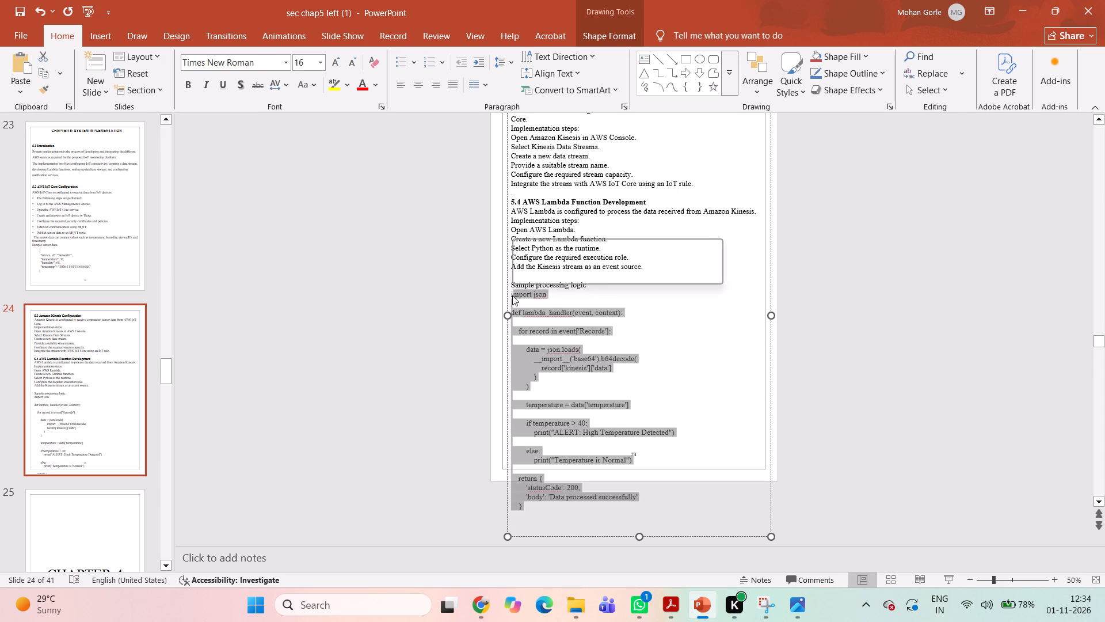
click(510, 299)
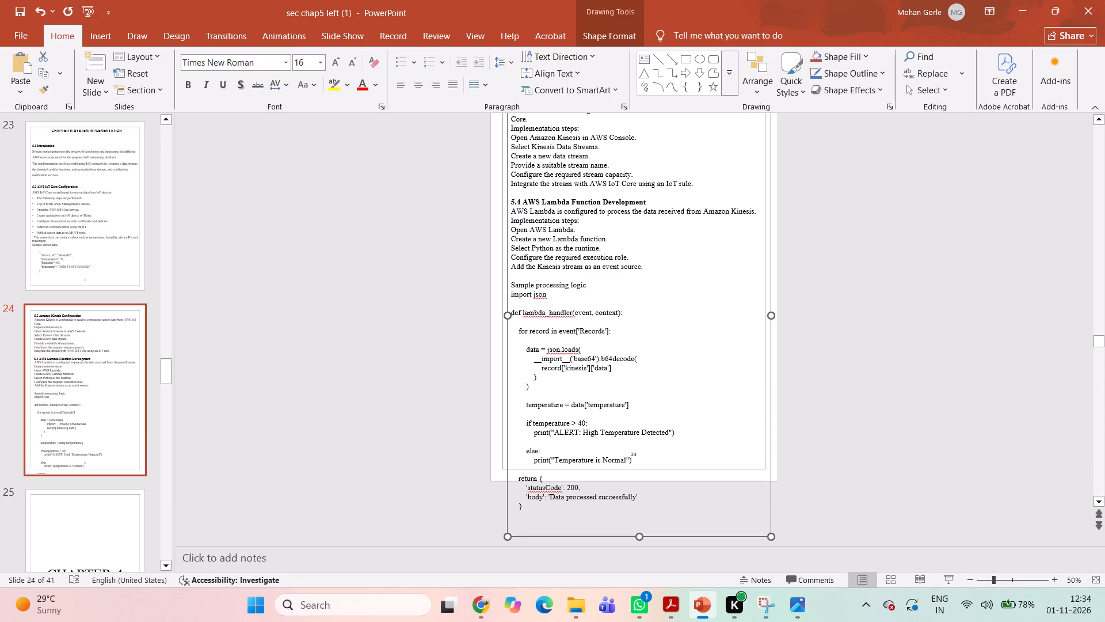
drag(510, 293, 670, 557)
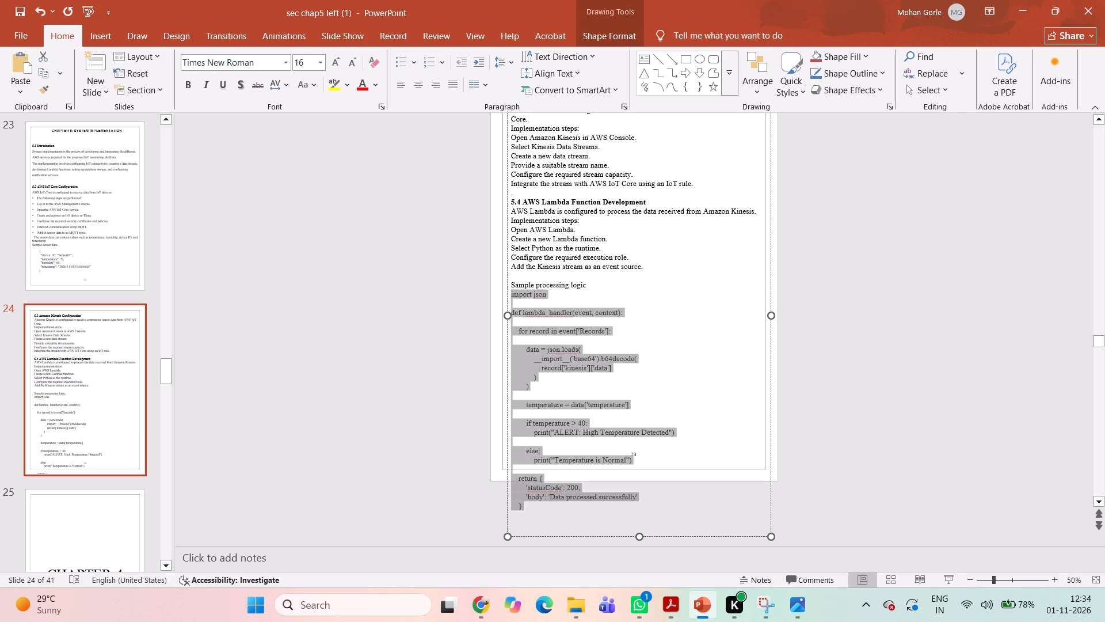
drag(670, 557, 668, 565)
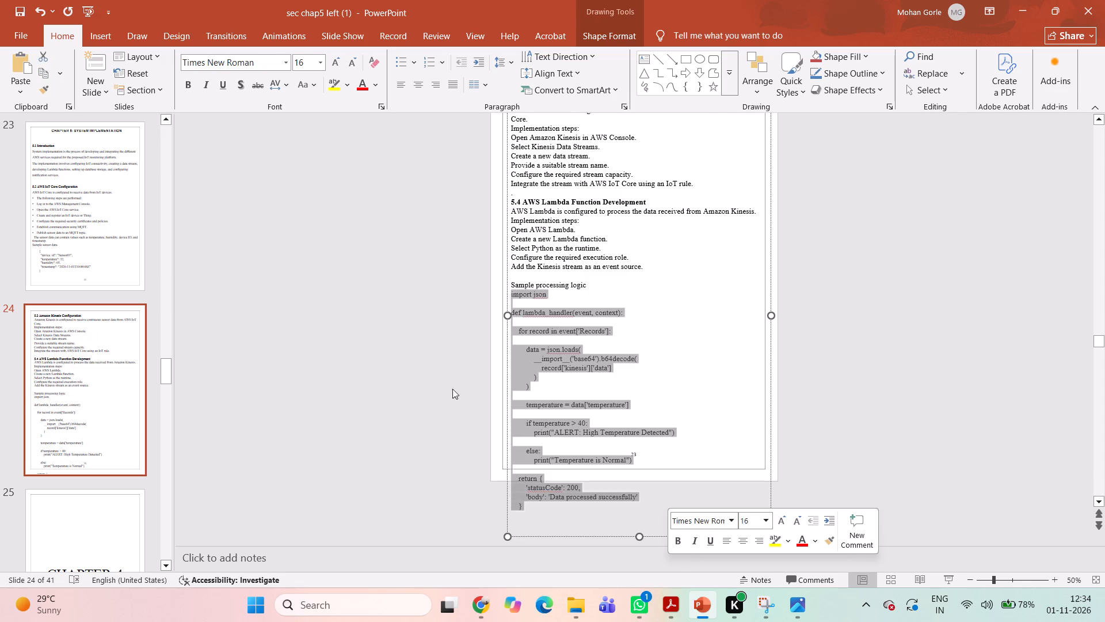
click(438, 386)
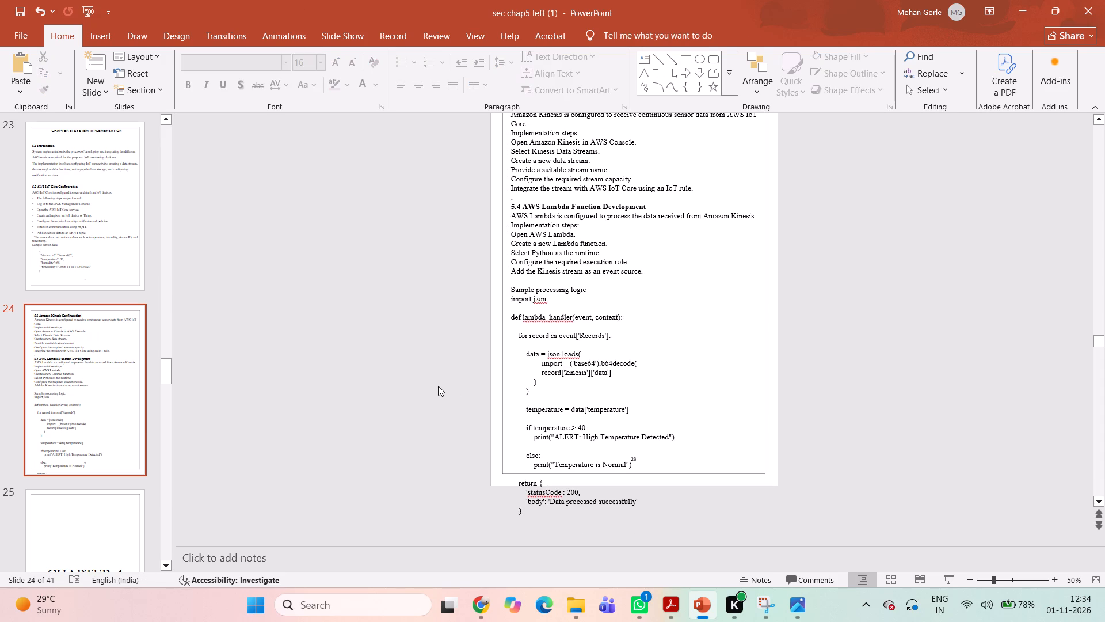
Compare with the sample logic section in ChatGPT, then remove the blank line above "Sample processing logic" on slide 24 in PowerPoint.
key(alt+Tab)
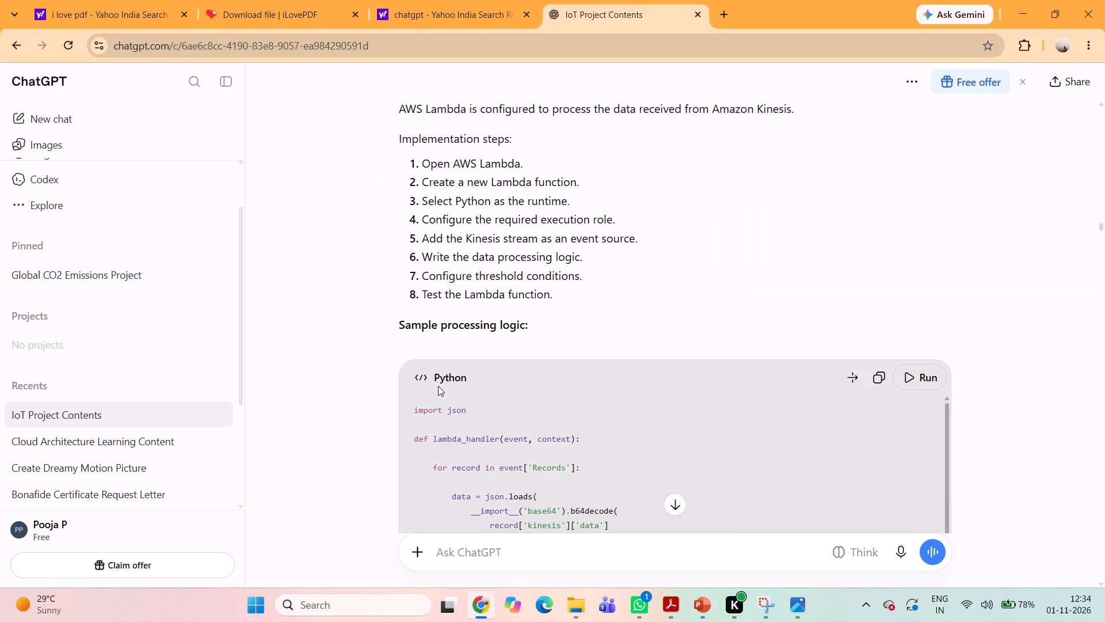
key(alt+Tab)
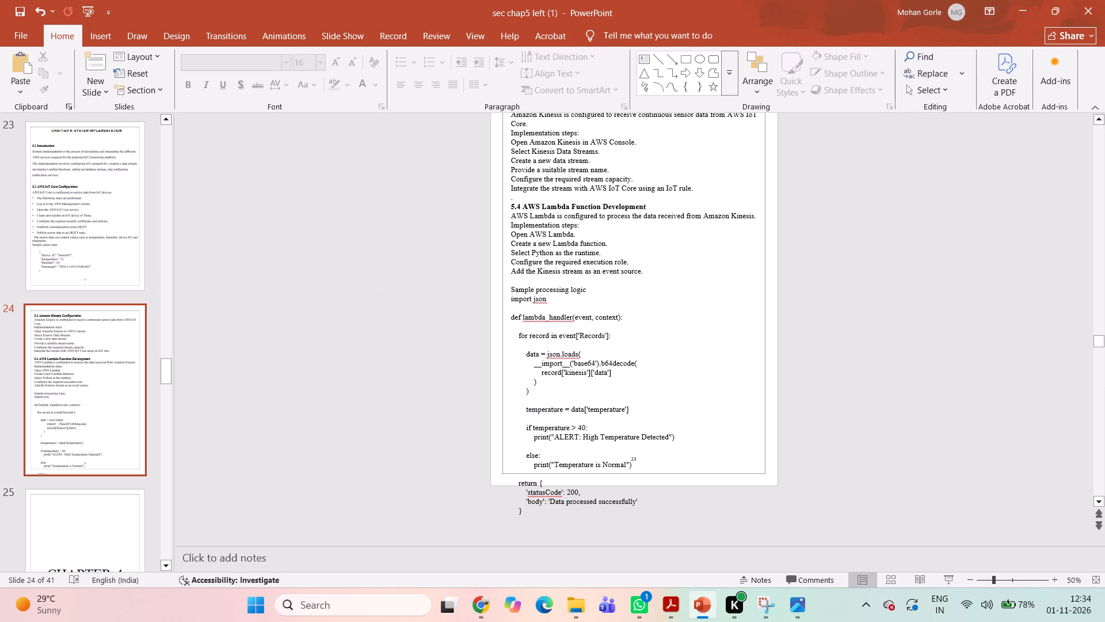
click(600, 279)
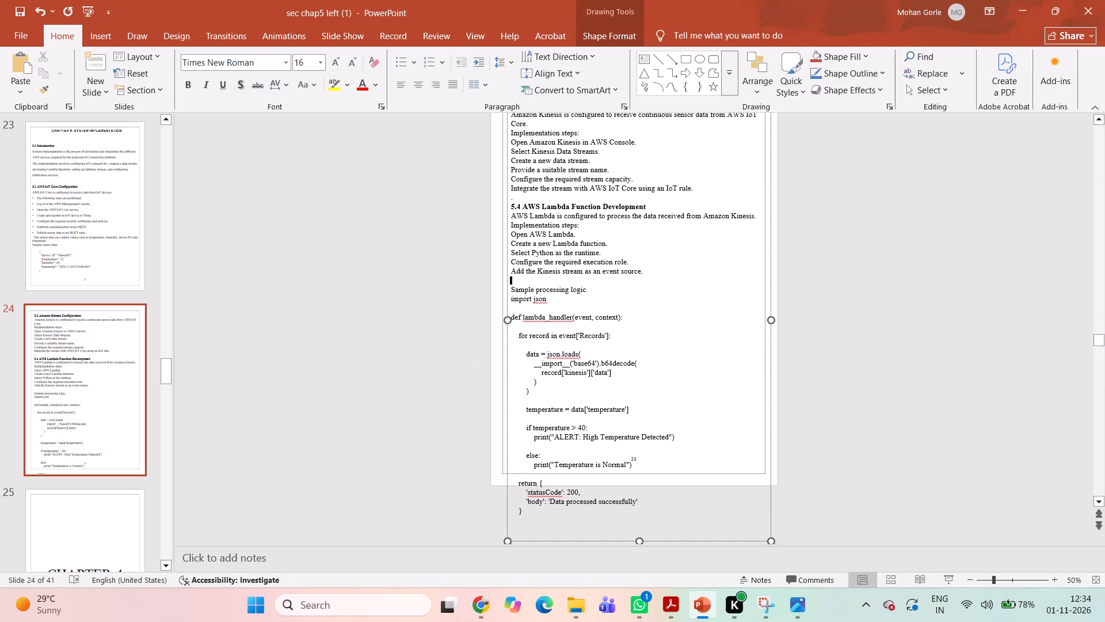
click(600, 279)
key(BackSpace)
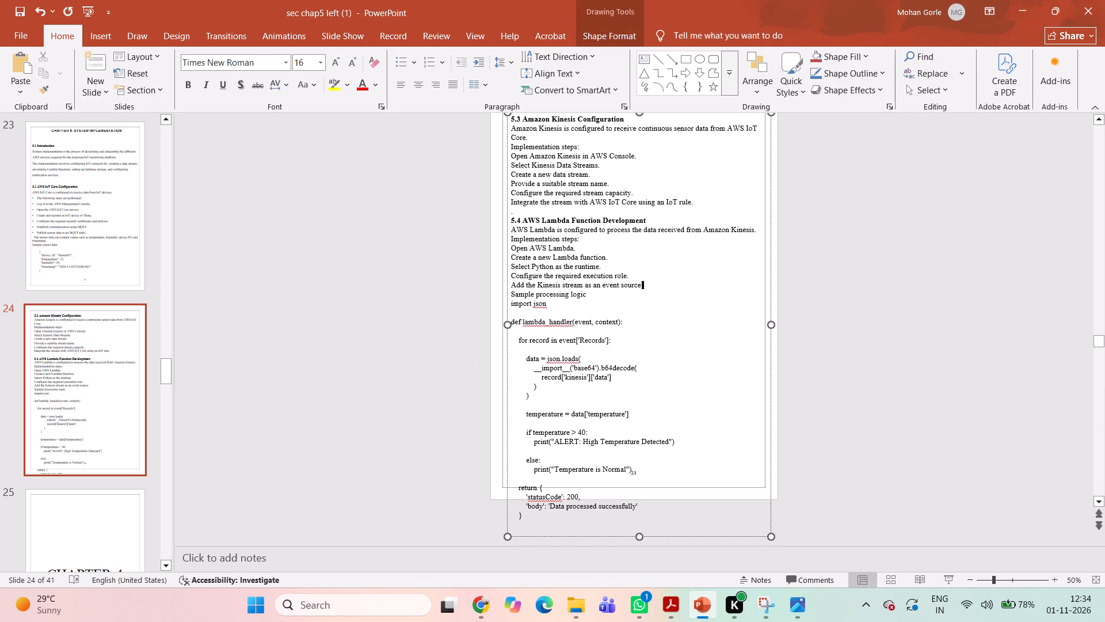
Make the "Sample processing logic" heading bold and add a colon at its end.
drag(592, 294, 550, 301)
drag(550, 301, 523, 295)
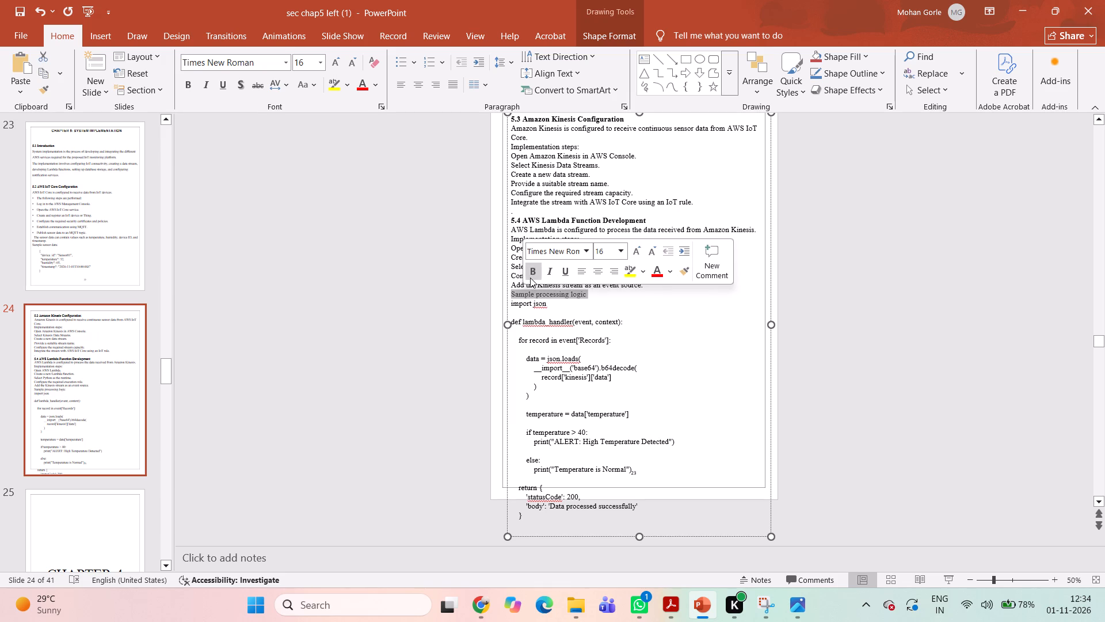
click(531, 277)
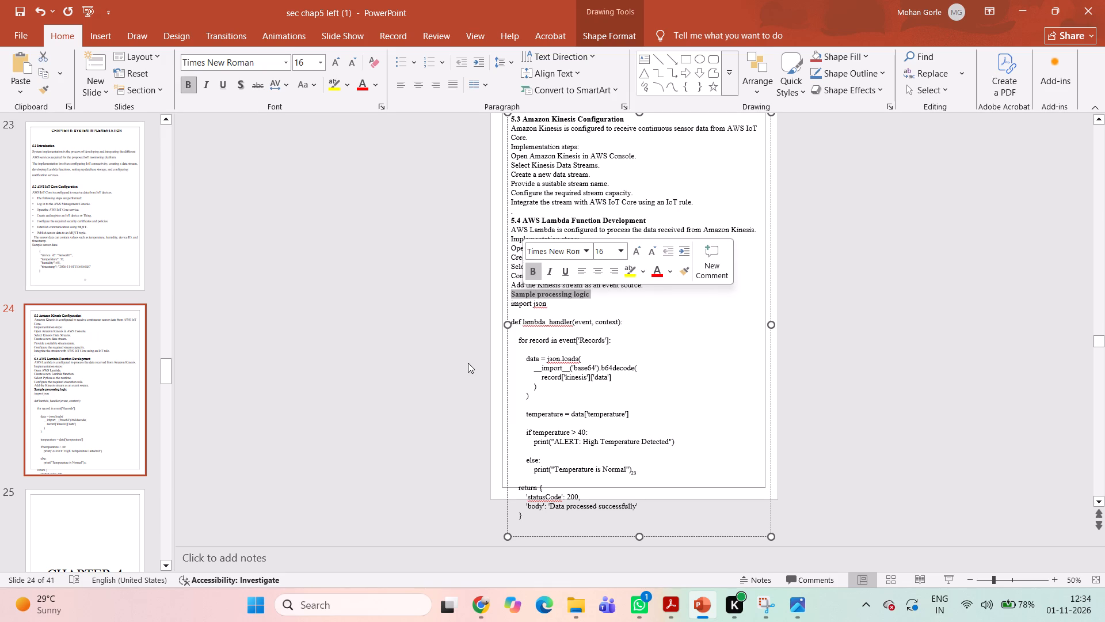
click(468, 363)
click(596, 299)
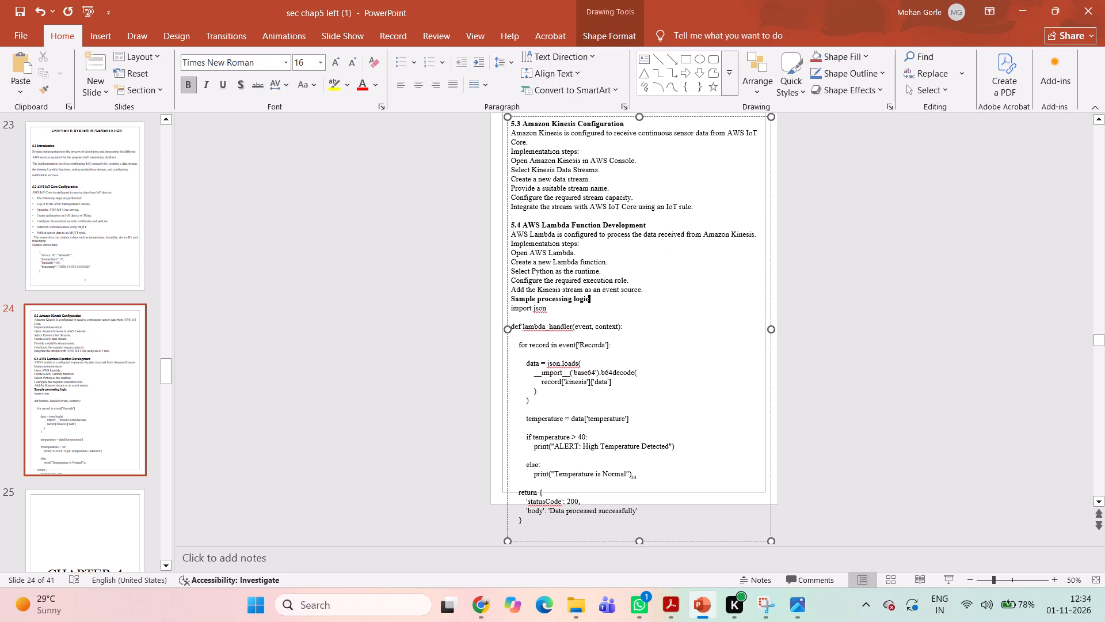
key(shift+colon)
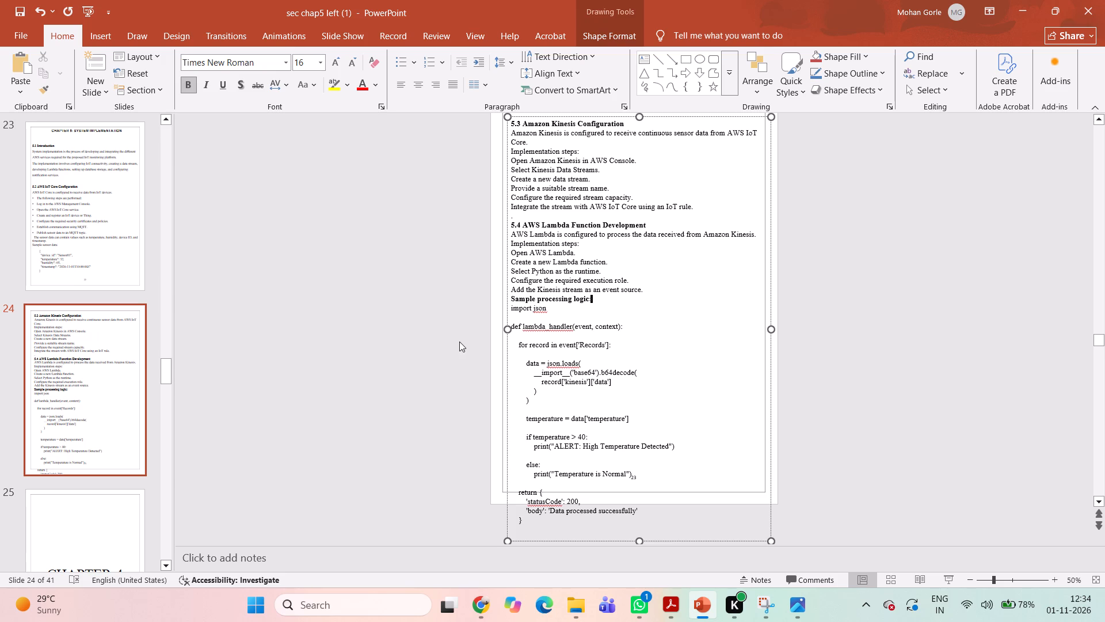
click(459, 342)
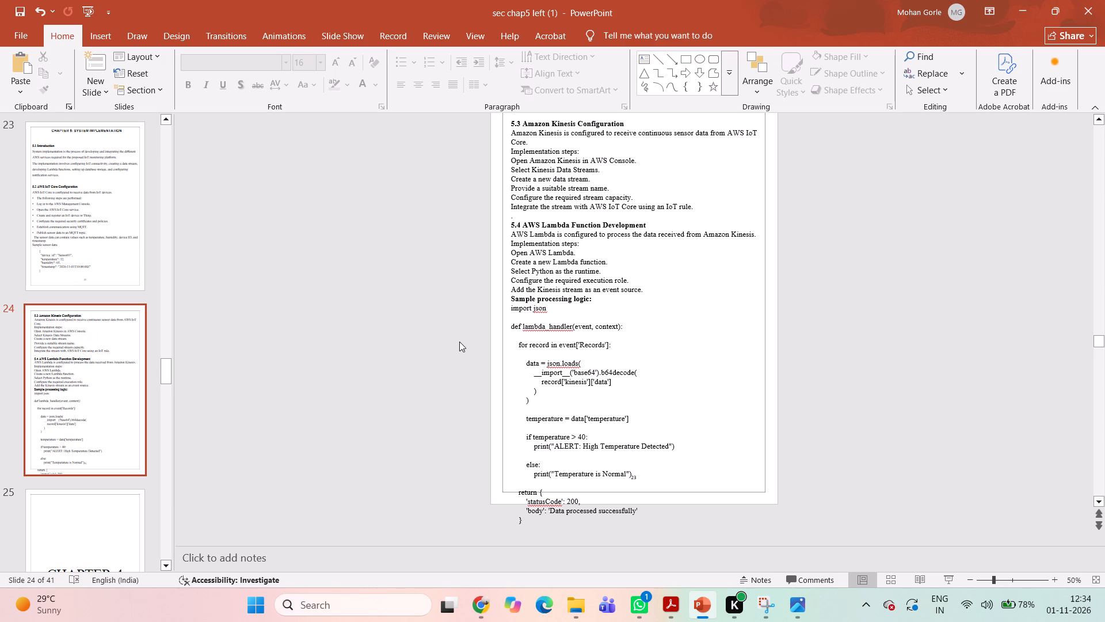
Remove the blank lines within the code from "def lambda_handler" to "return {", along with the colon after "(event, context)".
click(555, 407)
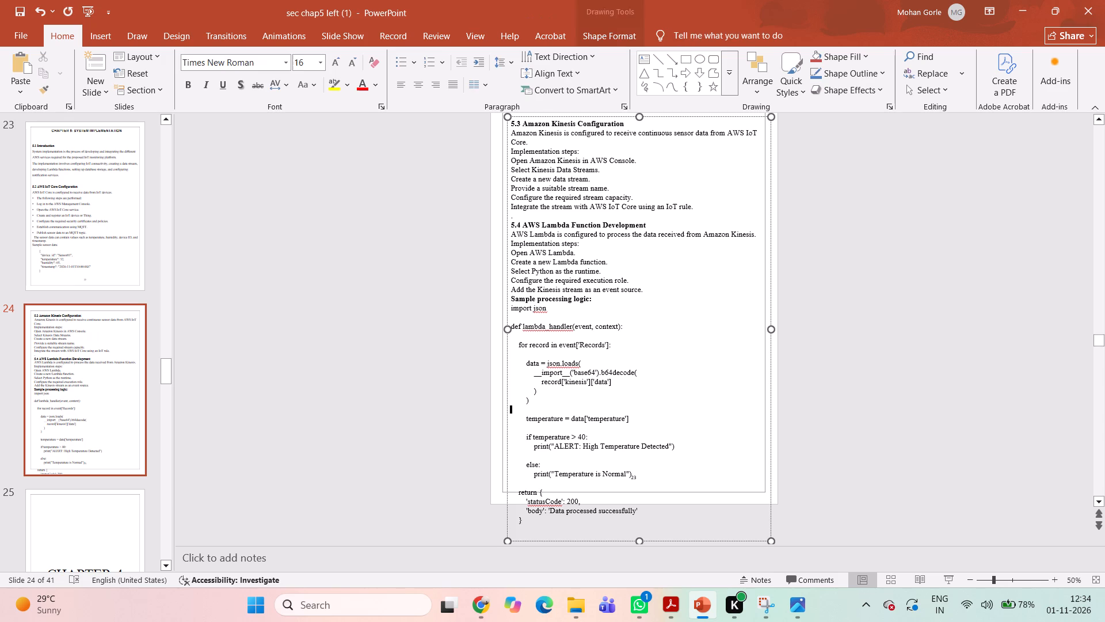
key(BackSpace)
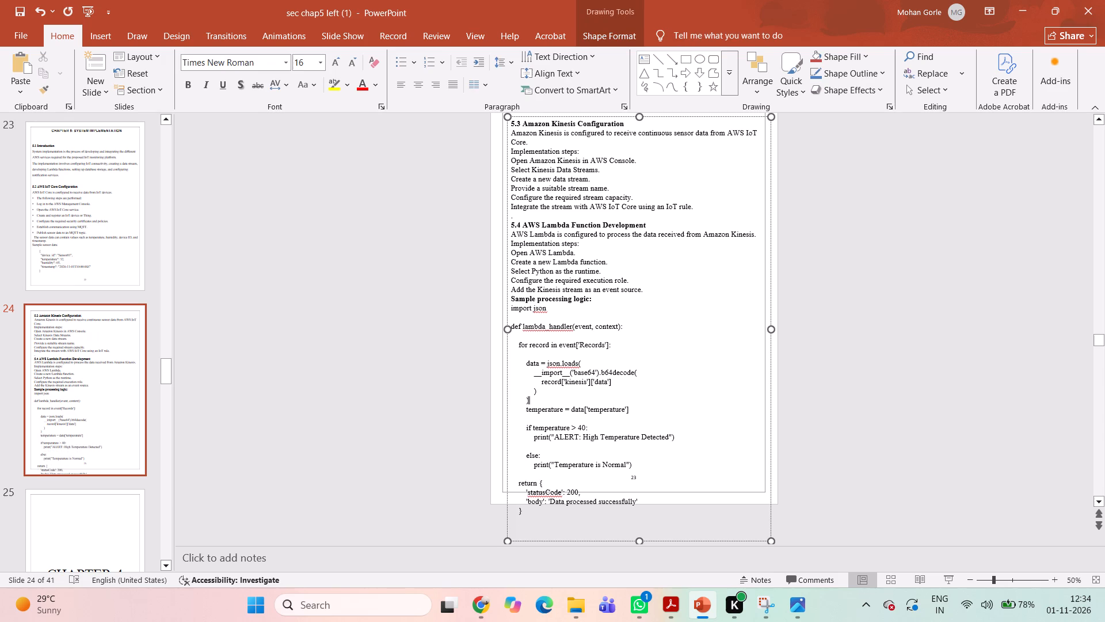
click(553, 356)
key(BackSpace)
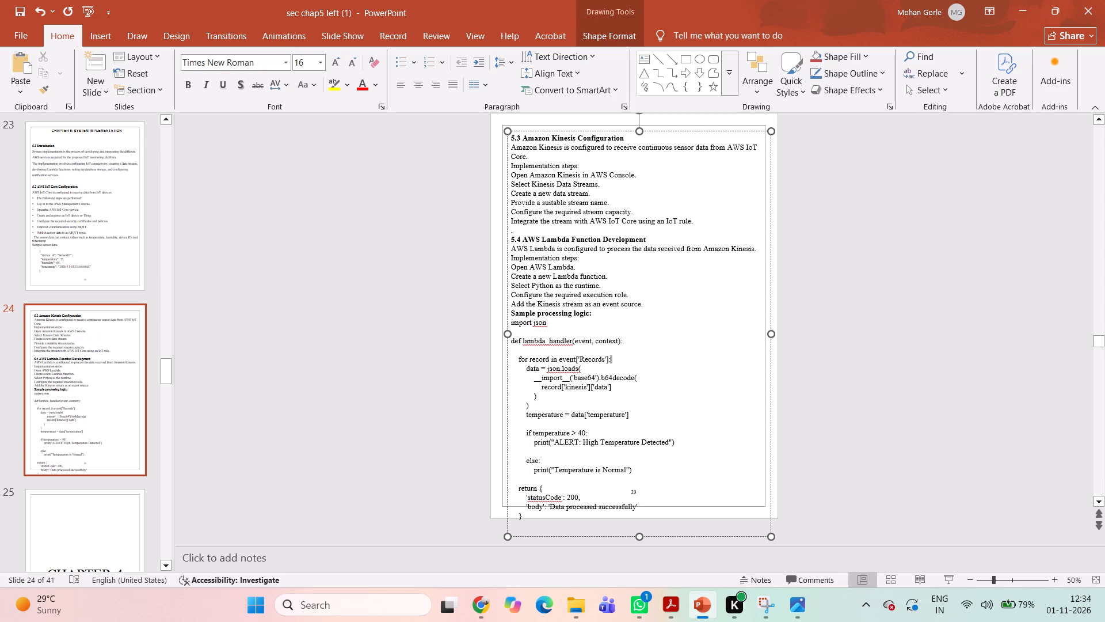
click(554, 346)
key(BackSpace)
key(BackSpace)
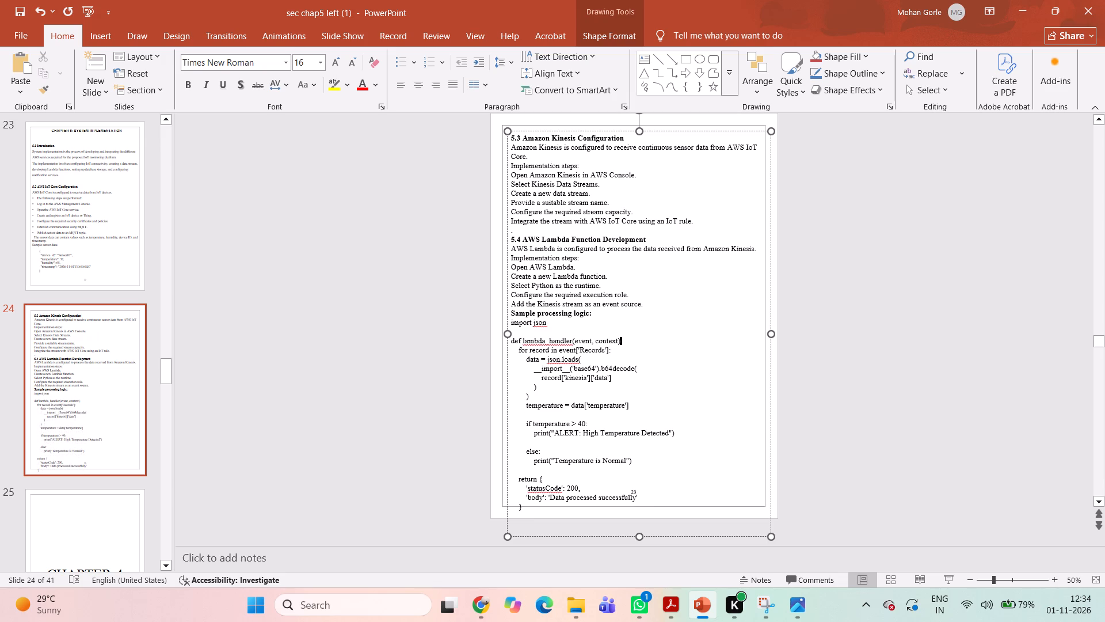
click(540, 417)
key(BackSpace)
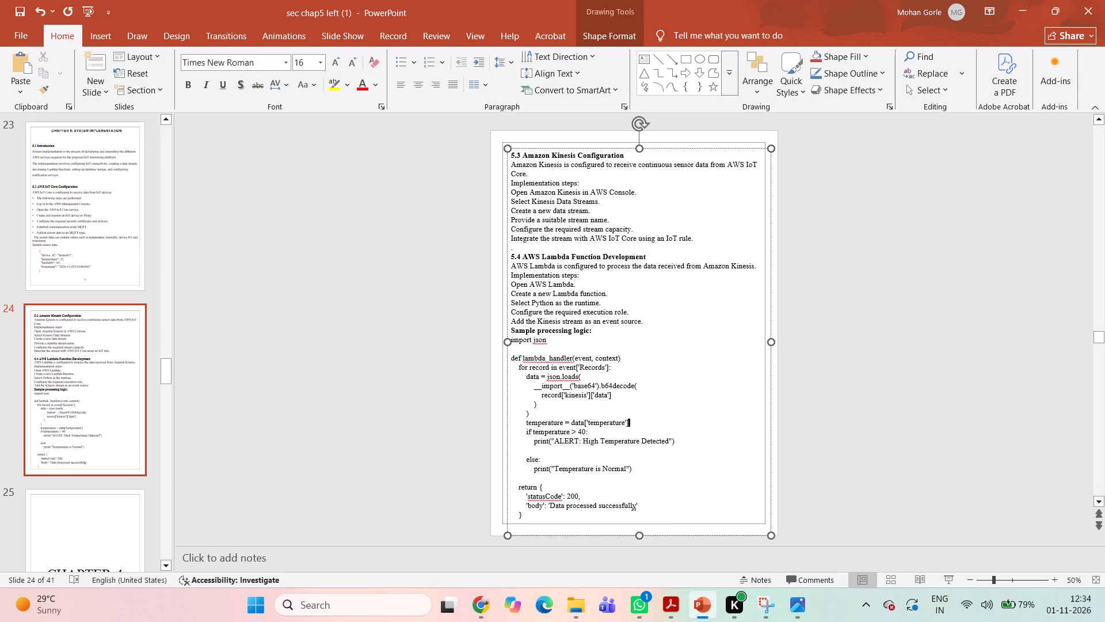
click(544, 450)
key(BackSpace)
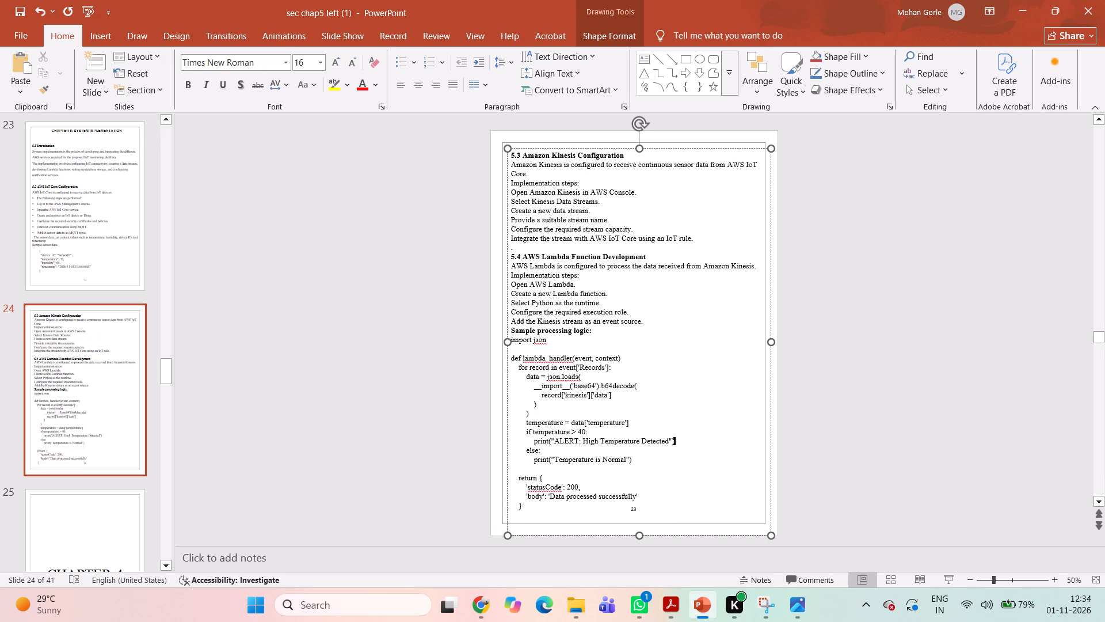
click(534, 468)
key(BackSpace)
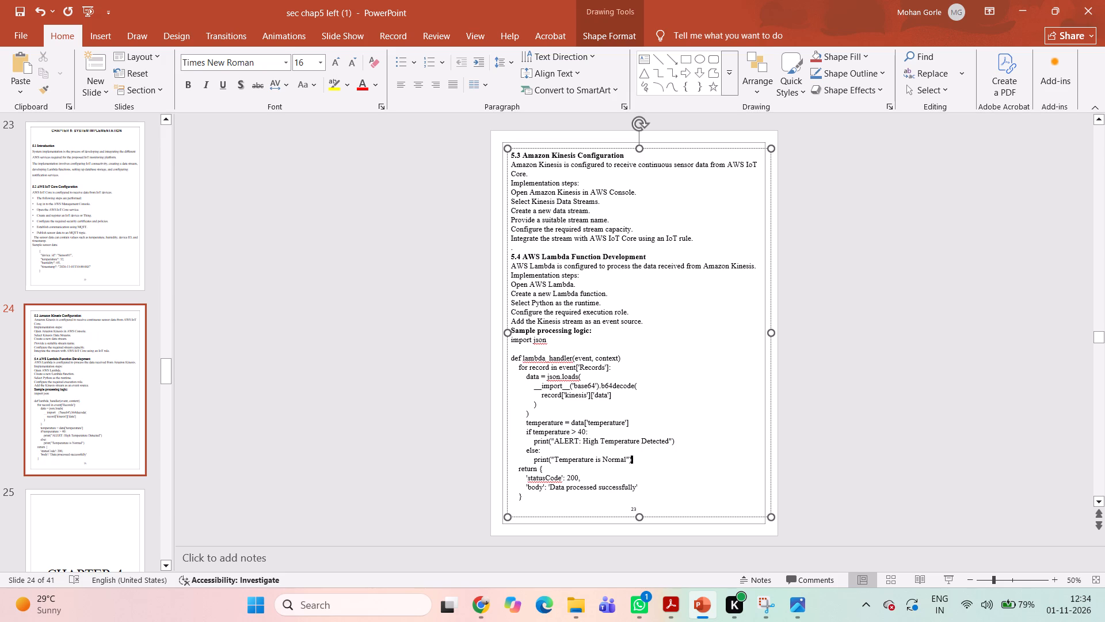
Join the first closing parenthesis onto the "record['kinesis']['data']" line, leaving a single space before it.
click(527, 409)
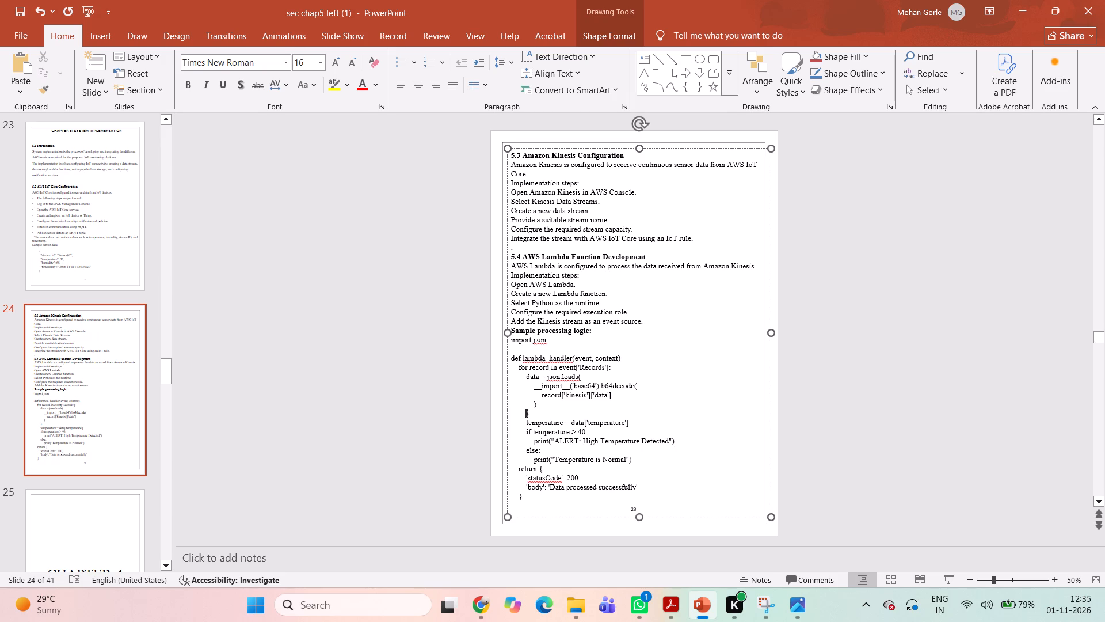
click(528, 404)
key(BackSpace)
key(BackSpace)
key(BackSpace)
key(BackSpace)
key(BackSpace)
key(BackSpace)
key(BackSpace)
key(BackSpace)
key(BackSpace)
key(BackSpace)
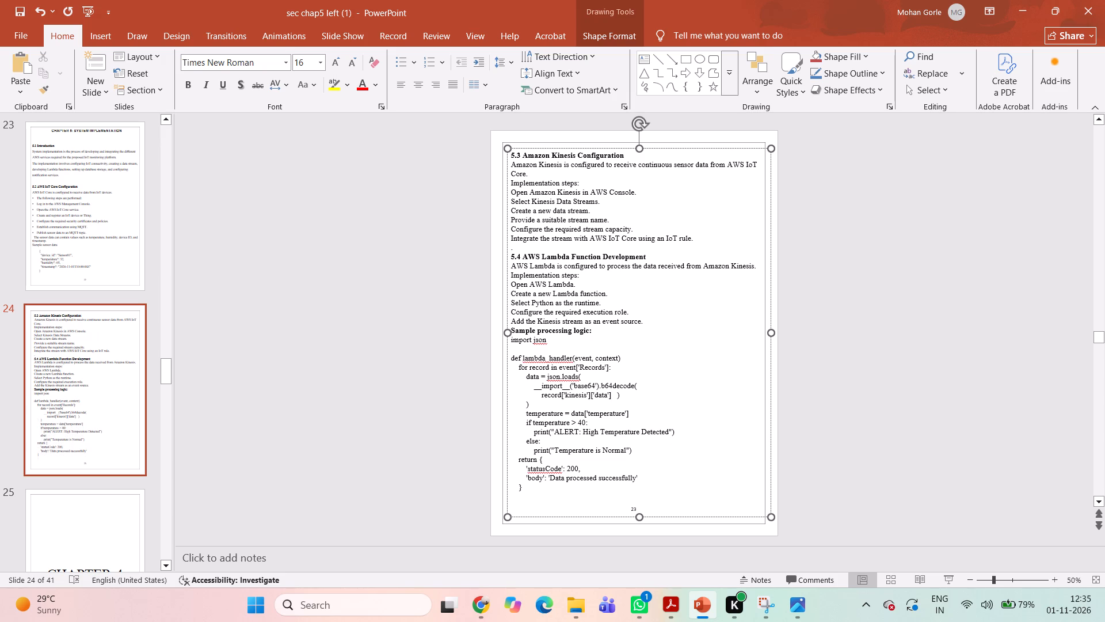
key(Right)
key(Right)
key(BackSpace)
key(BackSpace)
Remove the blank line between "import json" and "def lambda_handler", keeping "import json" complete.
click(531, 348)
key(BackSpace)
key(BackSpace)
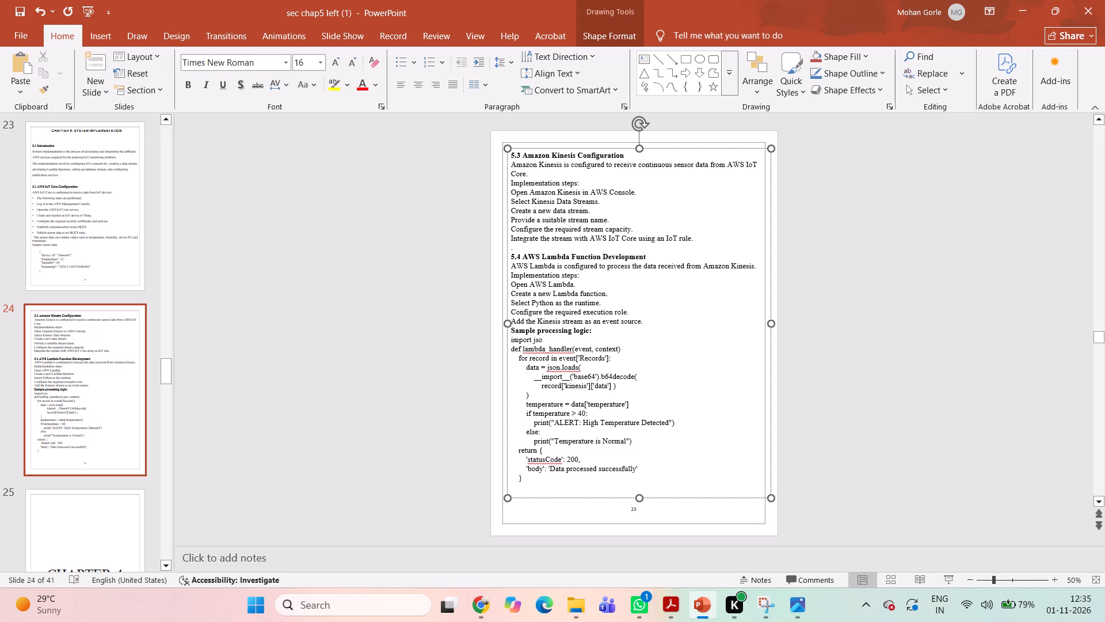
key(n)
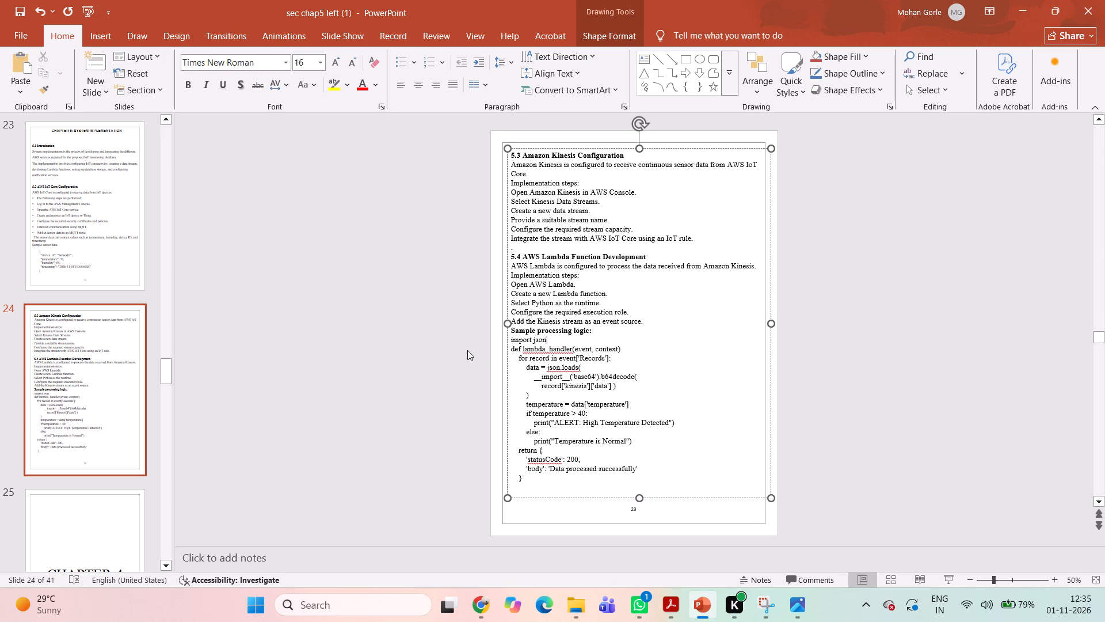
click(466, 351)
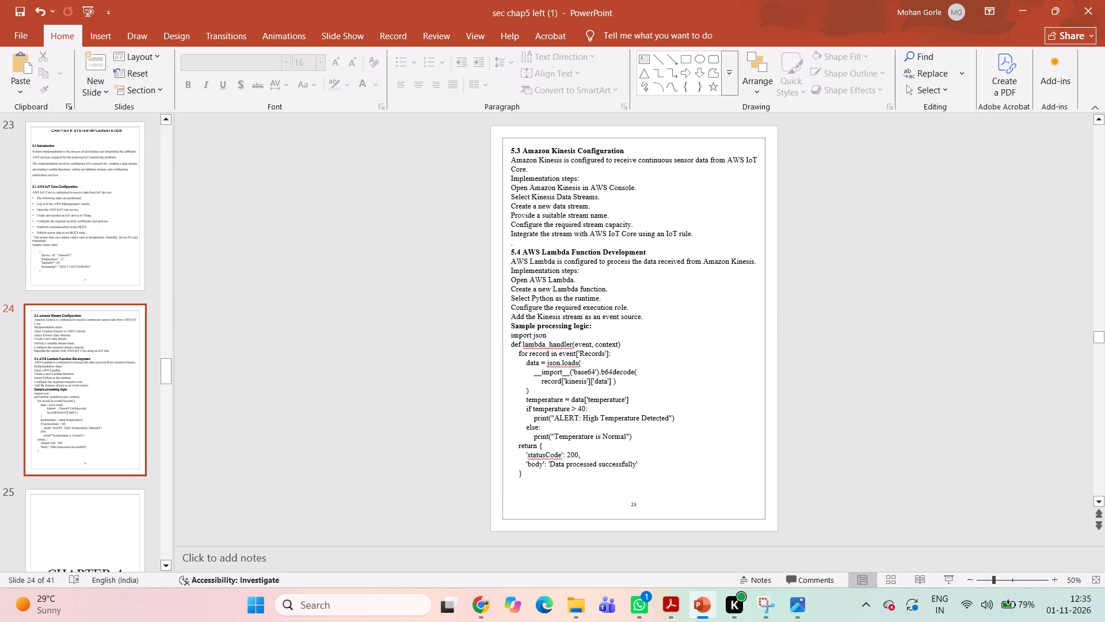
click(511, 333)
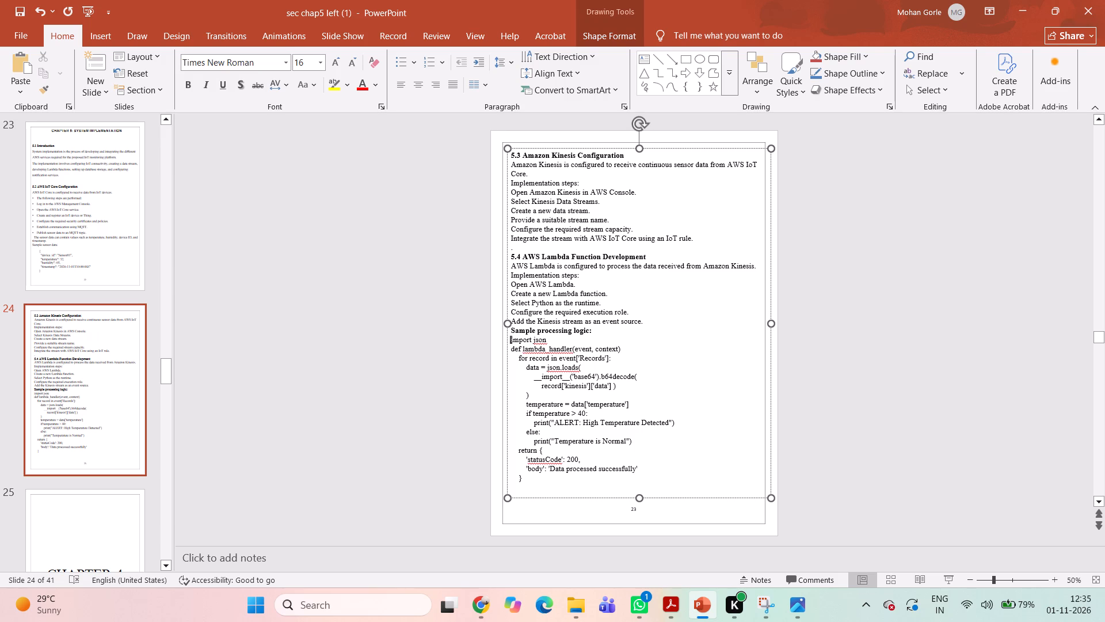
click(399, 390)
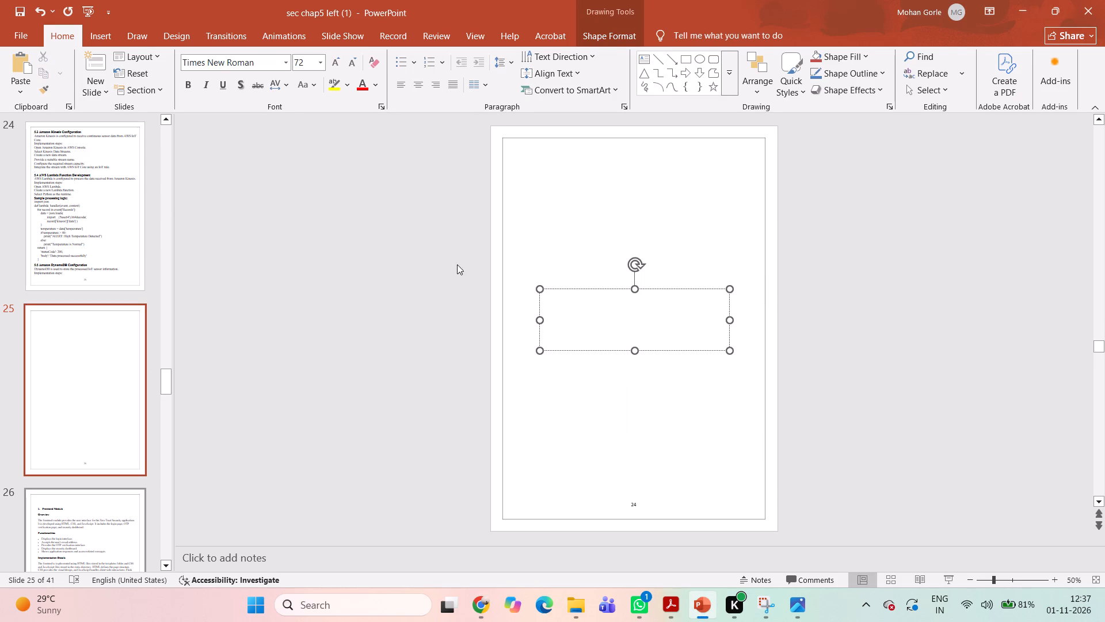
click(305, 66)
text(16)
key(Return)
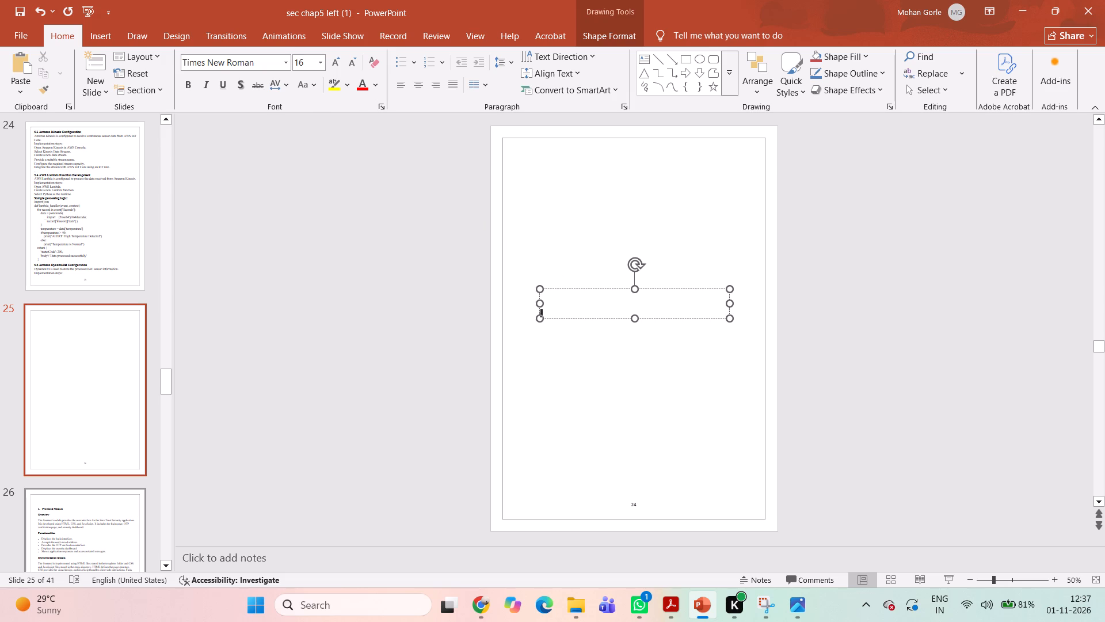
click(571, 298)
key(ctrl+v)
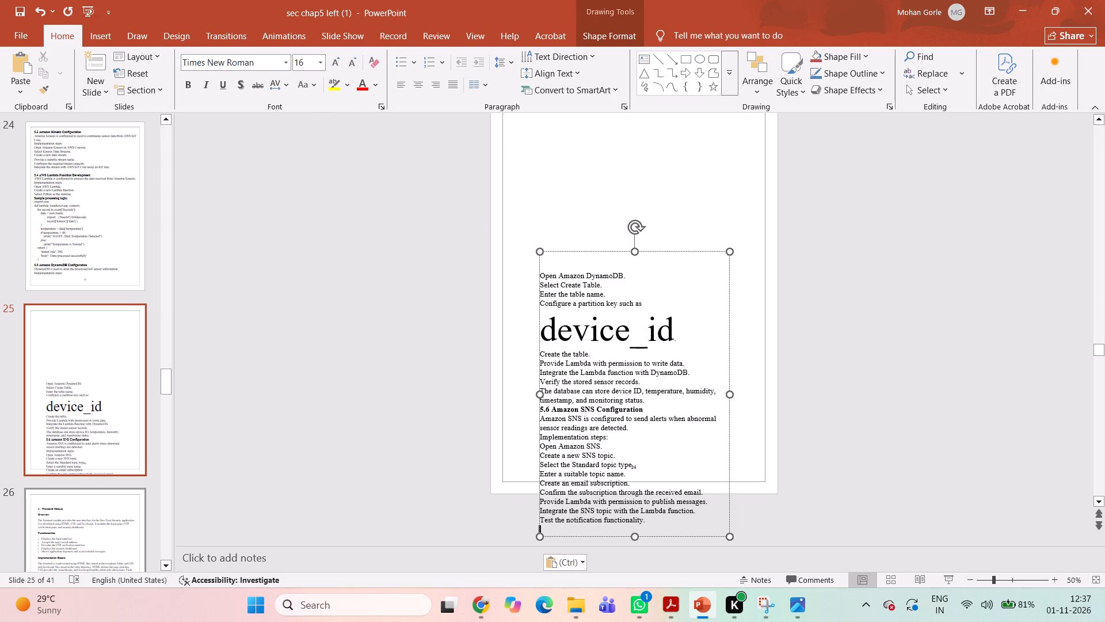
Delete the oversized "device_id" text from the partition key line on slide 25.
drag(673, 333, 483, 346)
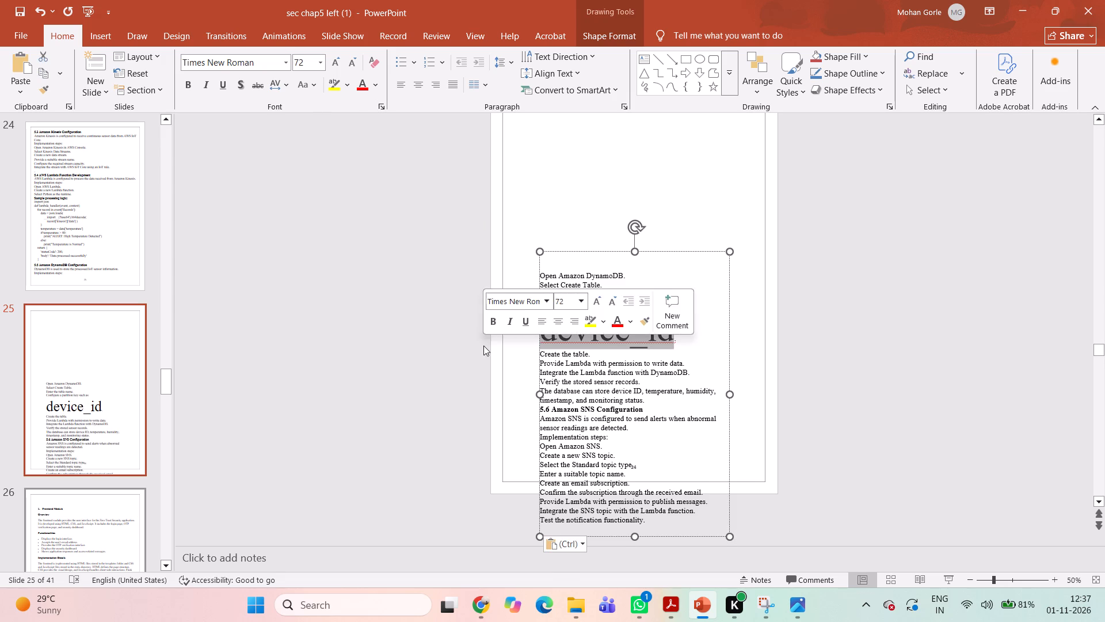
key(BackSpace)
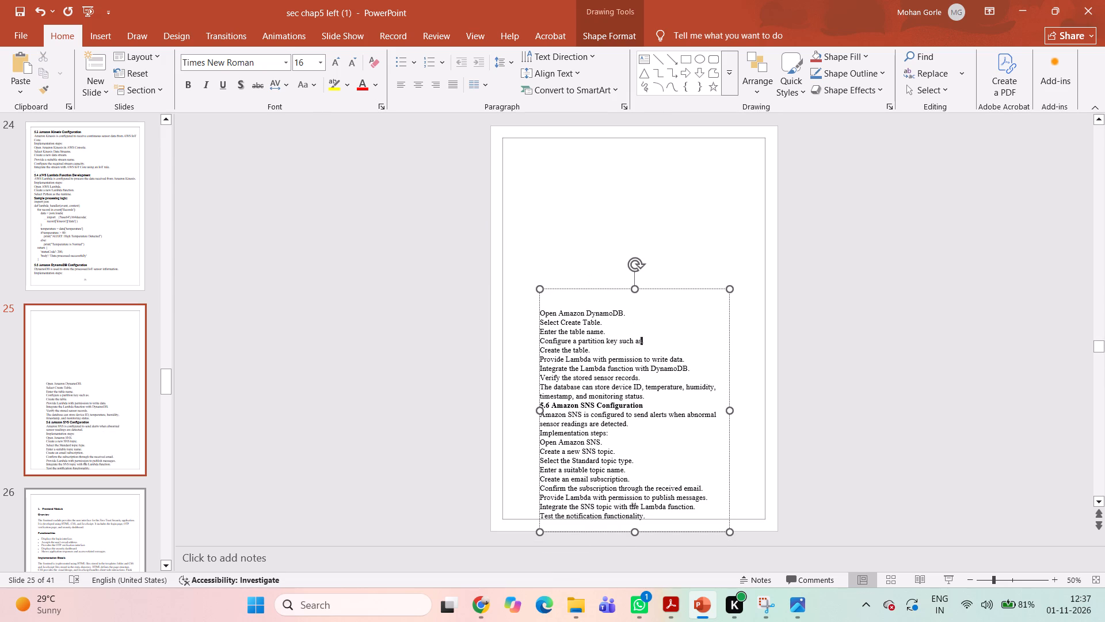
Move the slide 25 text box to the upper left of the page and widen it to the right page border.
drag(587, 287, 550, 124)
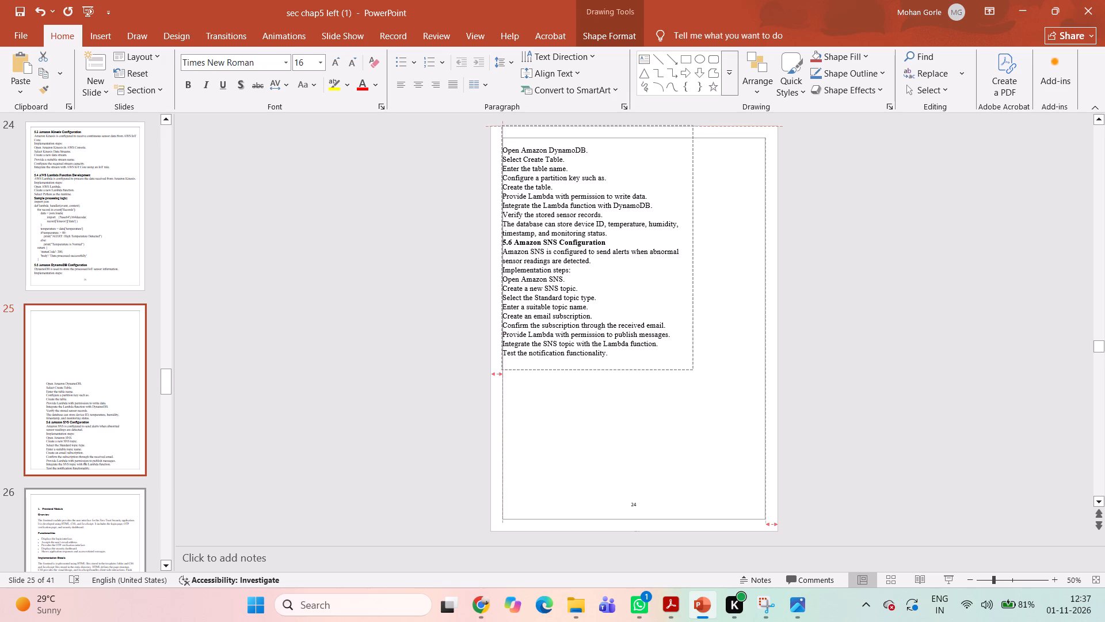
drag(550, 124, 550, 123)
right_drag(695, 258, 816, 223)
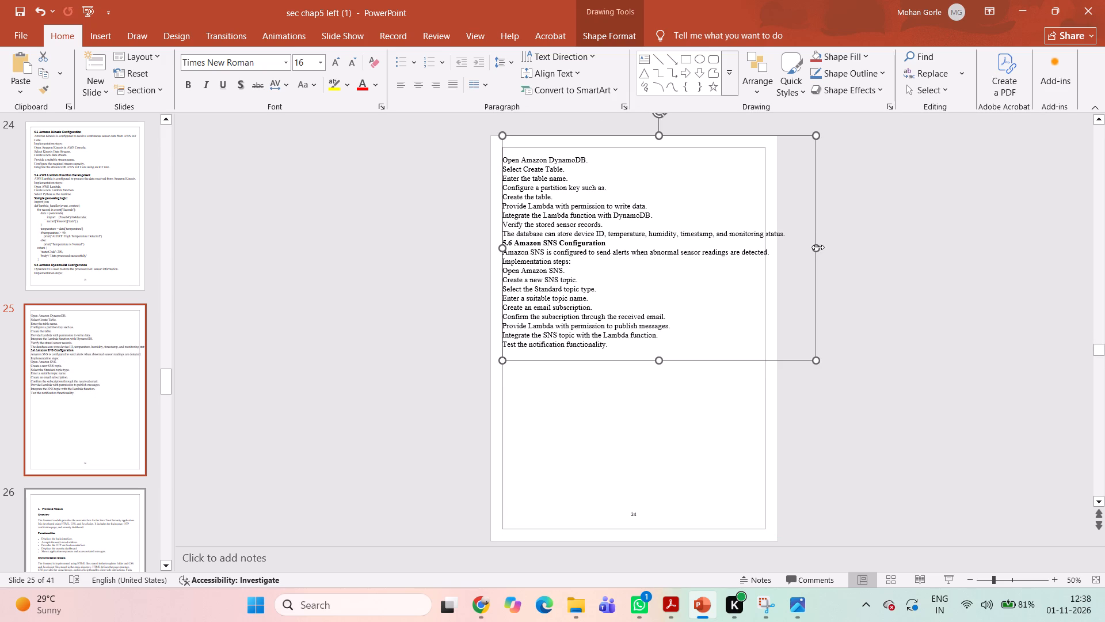
drag(816, 250, 765, 252)
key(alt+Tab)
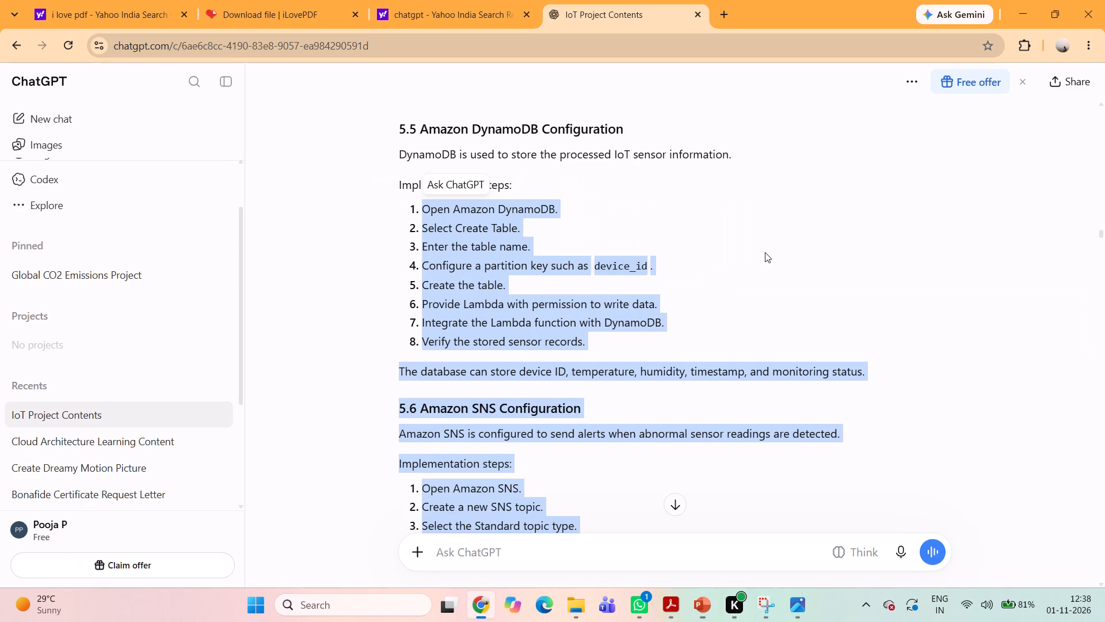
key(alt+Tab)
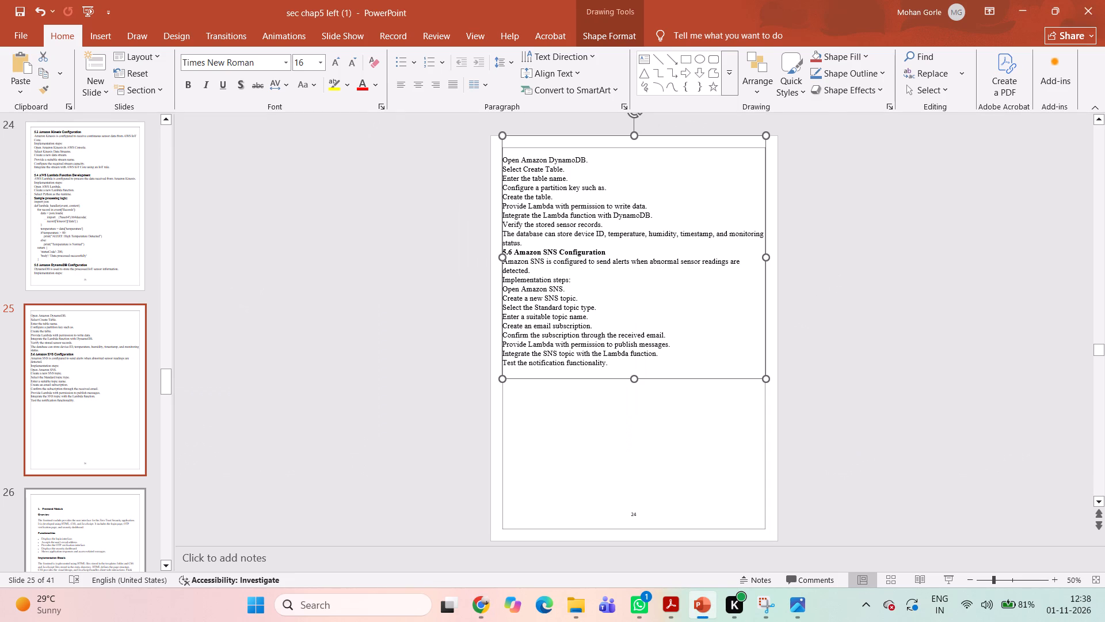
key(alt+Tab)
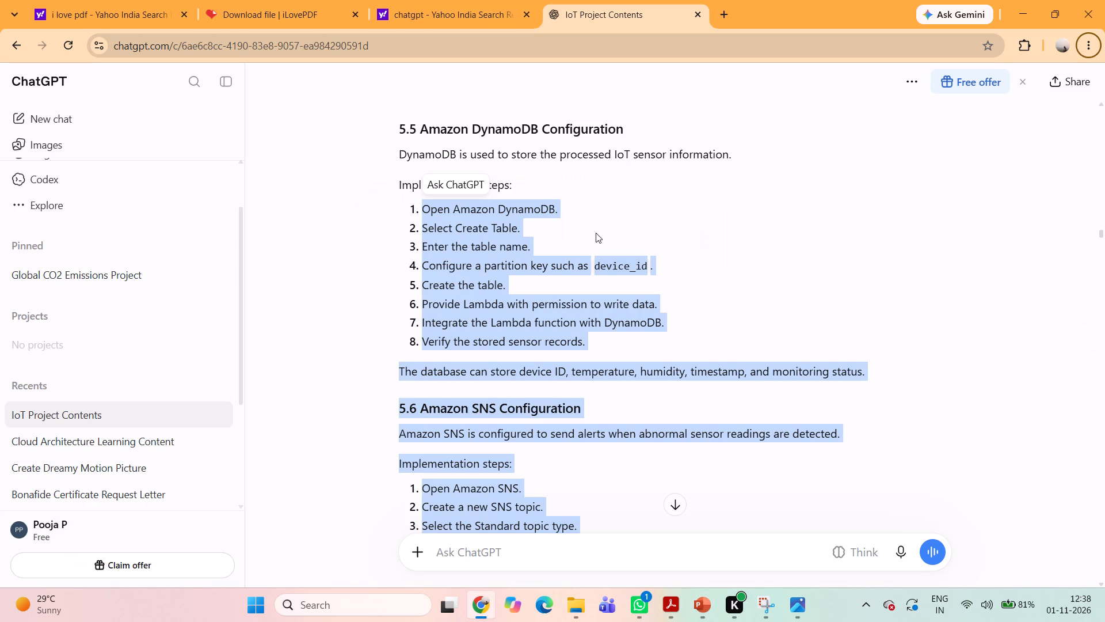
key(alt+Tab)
Apply bullets to the eight DynamoDB steps on slide 25, from "Open Amazon DynamoDB." to "Verify the stored sensor records.".
drag(623, 226, 598, 226)
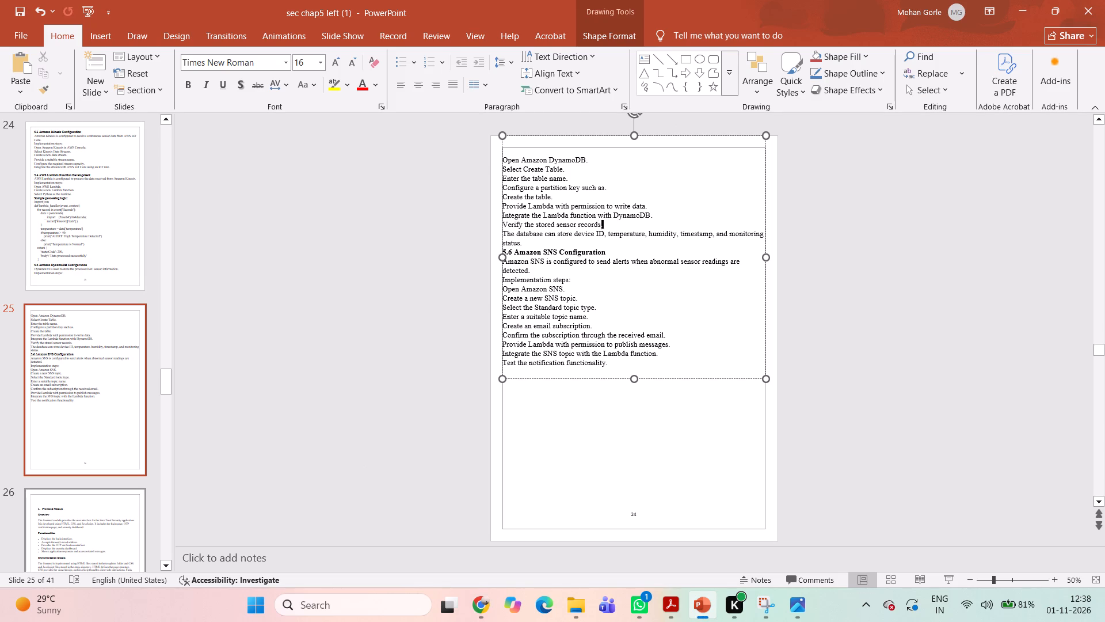
drag(598, 226, 507, 162)
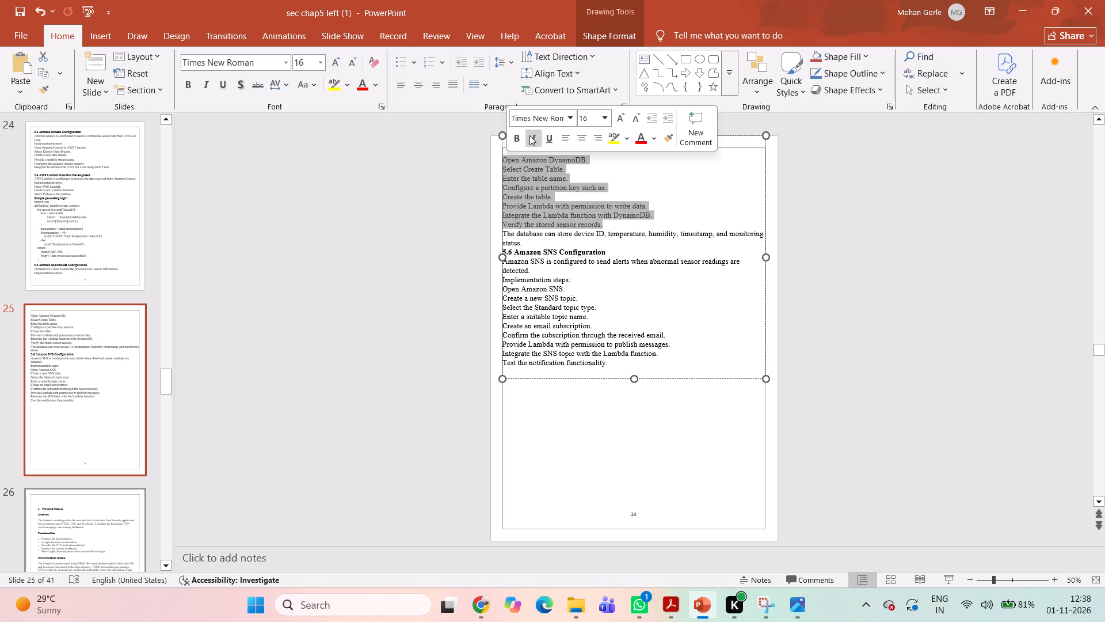
click(405, 67)
click(440, 196)
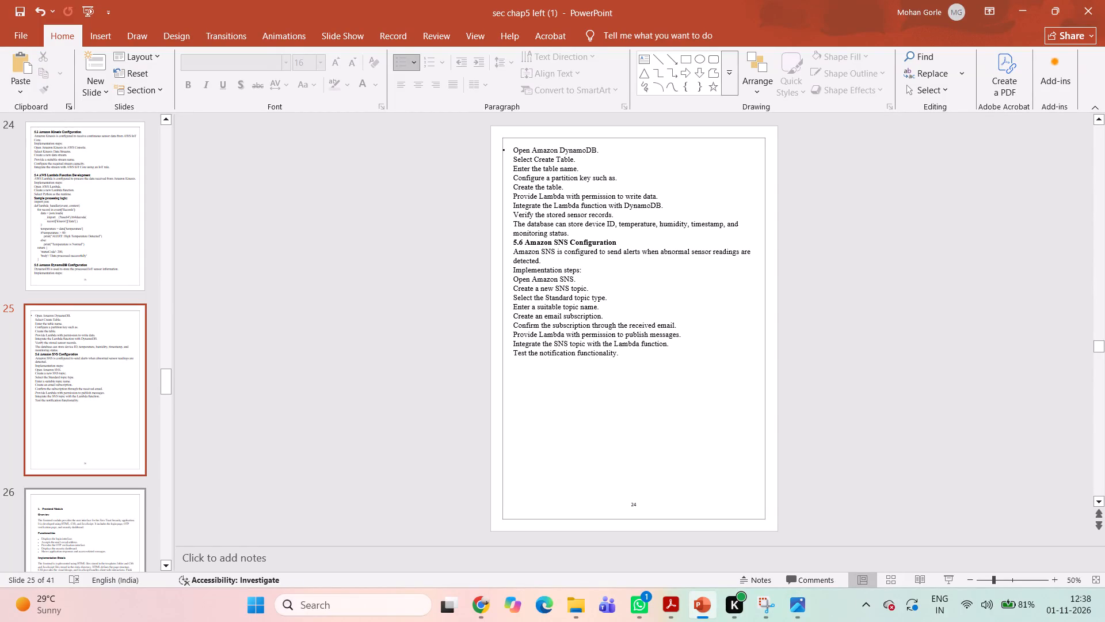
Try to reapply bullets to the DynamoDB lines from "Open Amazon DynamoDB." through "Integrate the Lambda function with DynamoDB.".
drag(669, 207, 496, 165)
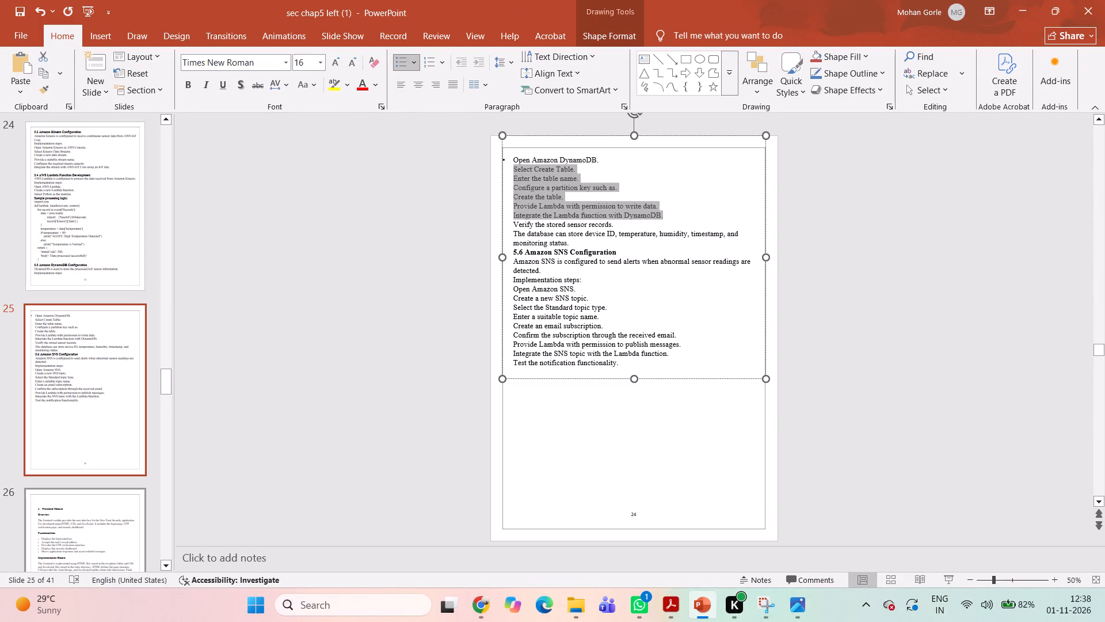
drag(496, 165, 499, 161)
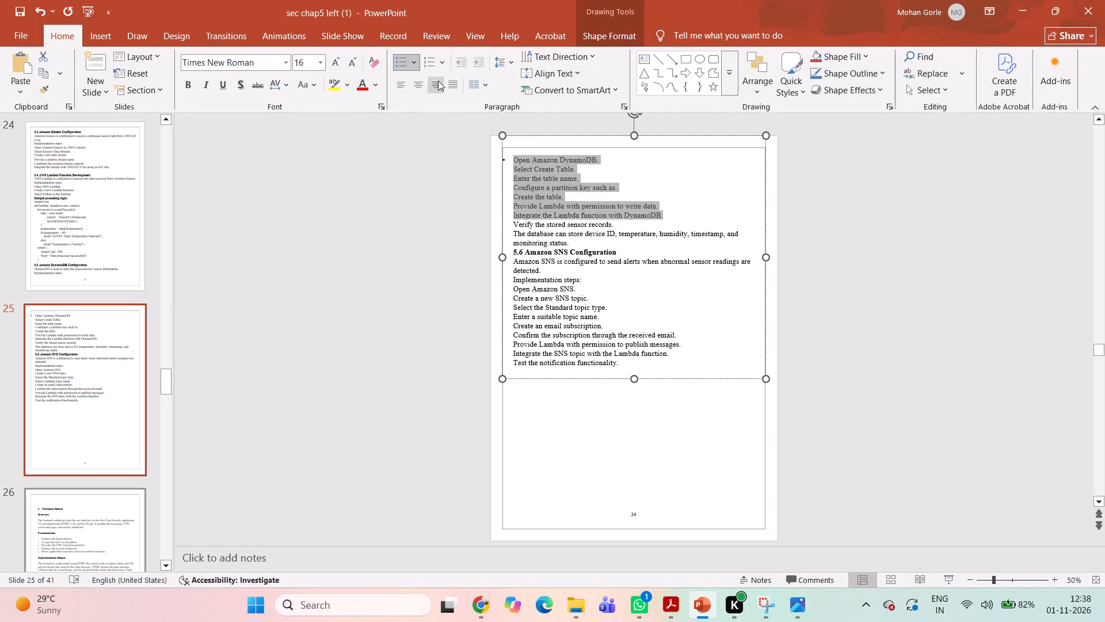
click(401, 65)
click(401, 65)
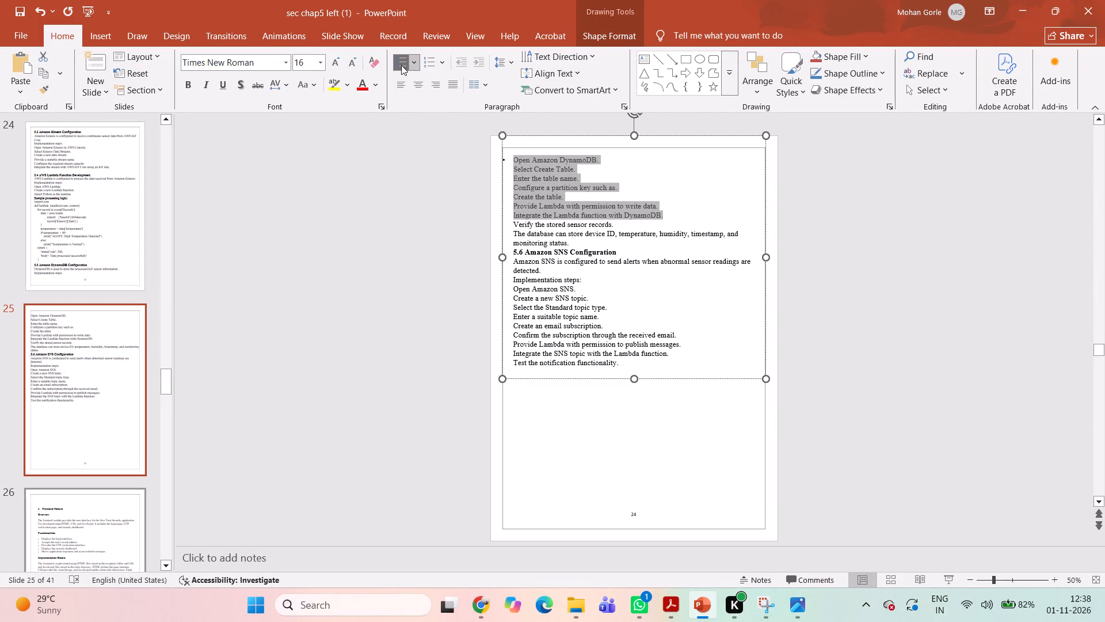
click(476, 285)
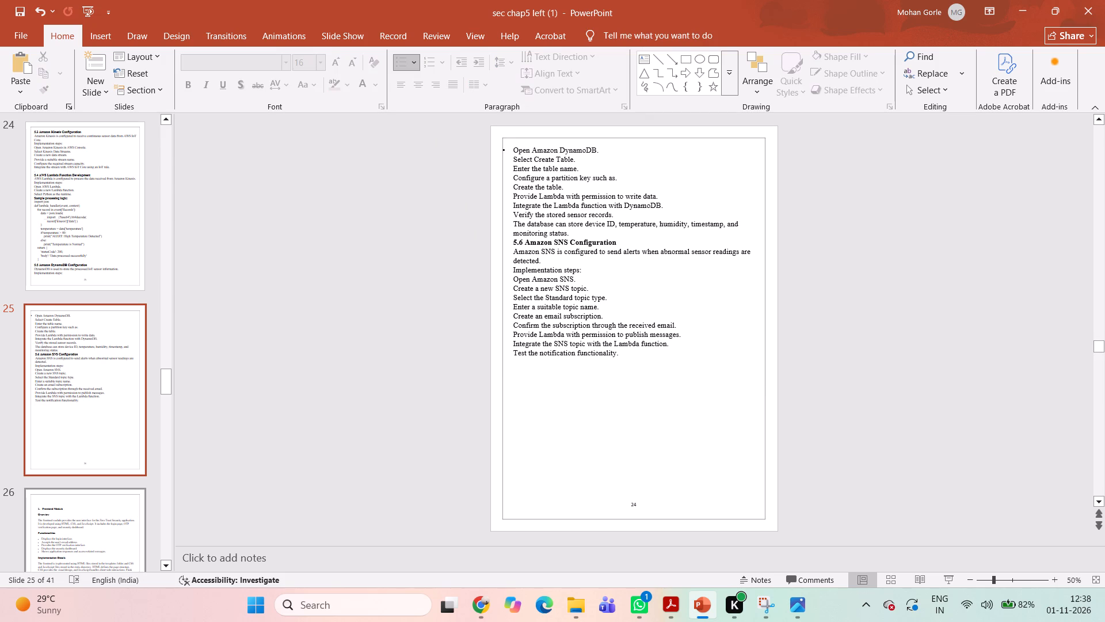
Insert a blank line after "Verify the stored sensor records." to separate the DynamoDB steps from the database description.
click(514, 148)
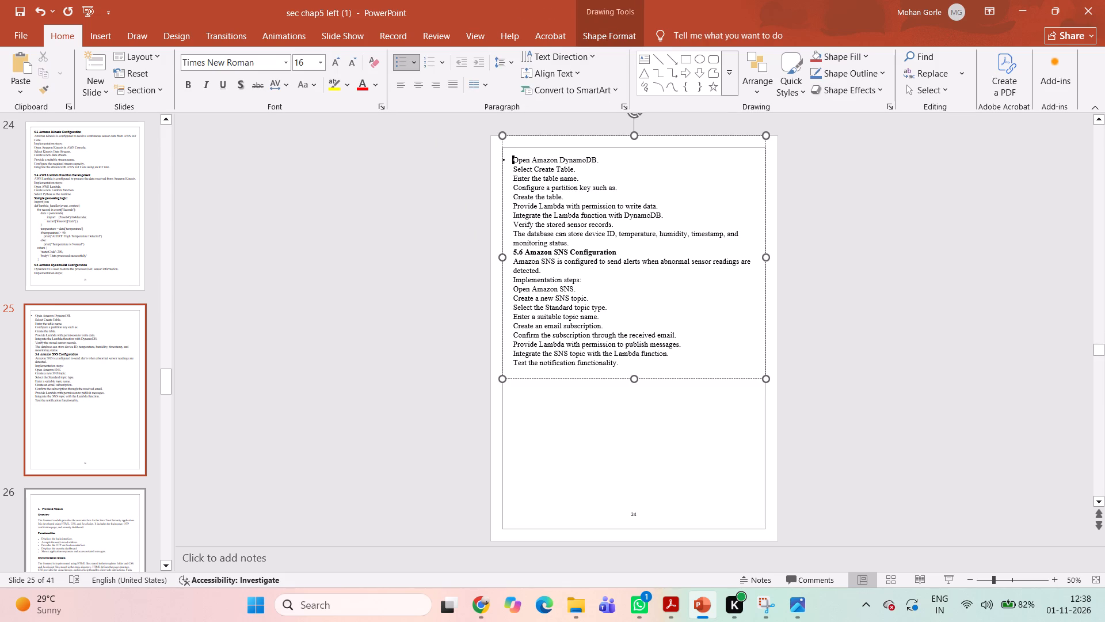
click(511, 199)
click(624, 226)
key(Return)
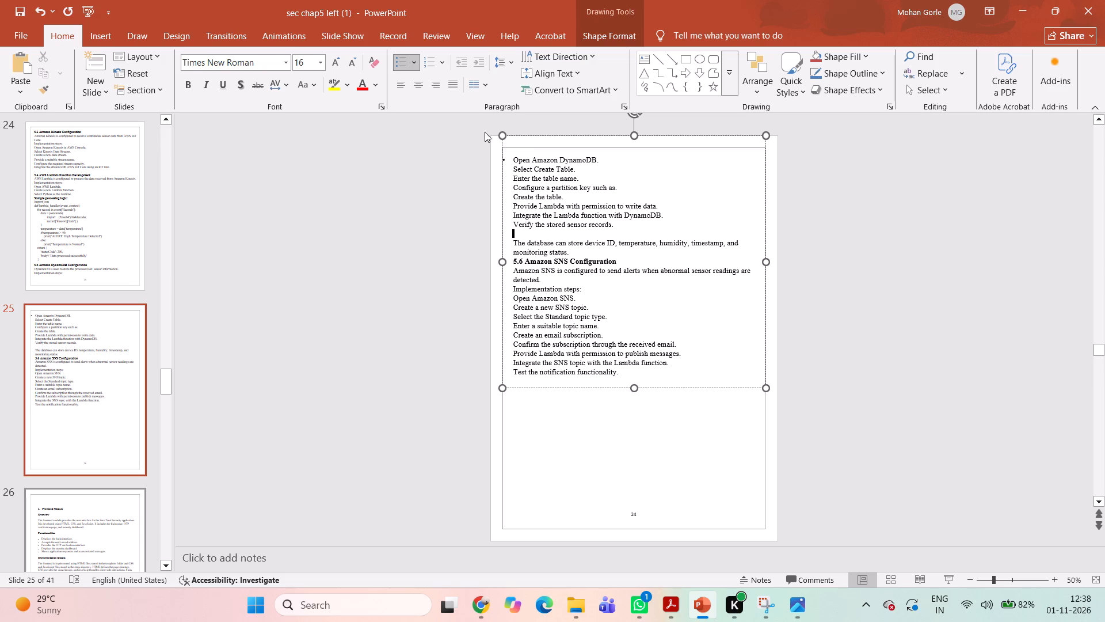
Change the font colour of the eight DynamoDB step lines on slide 25 to red.
click(510, 157)
drag(613, 225, 496, 183)
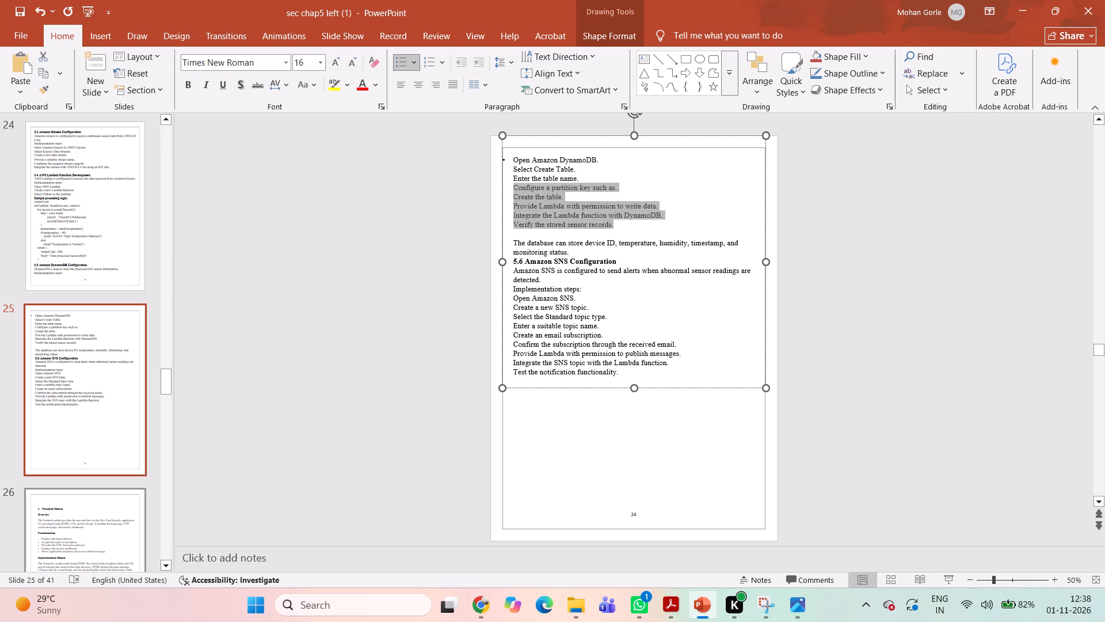
drag(496, 183, 489, 158)
click(623, 142)
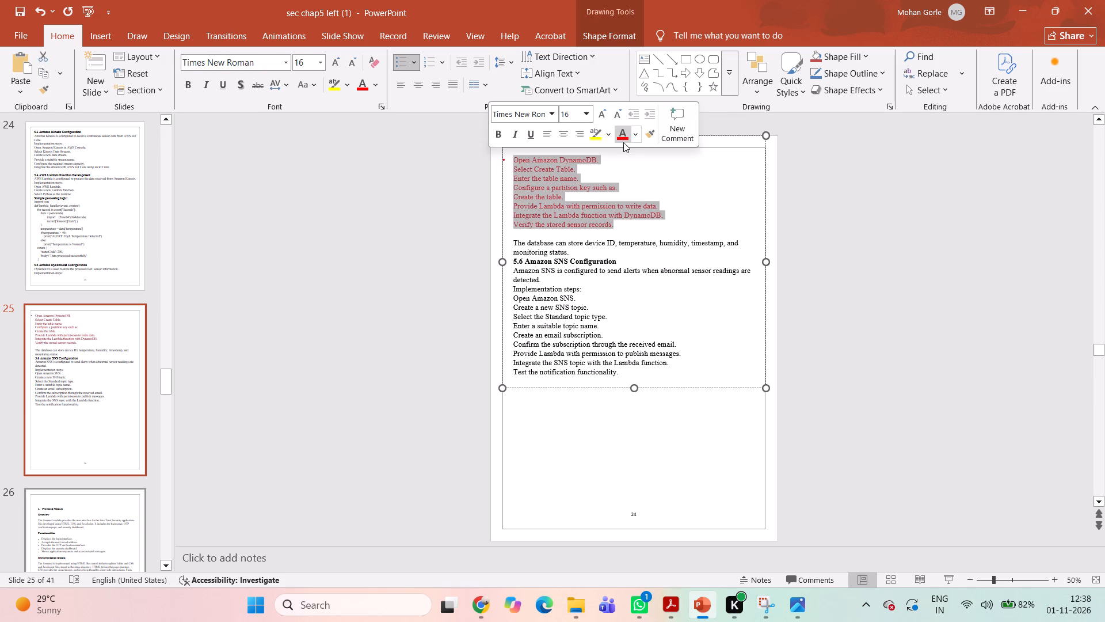
Undo the red font colour on the eight DynamoDB step lines so their text is black again.
click(618, 138)
key(ctrl+z)
click(454, 224)
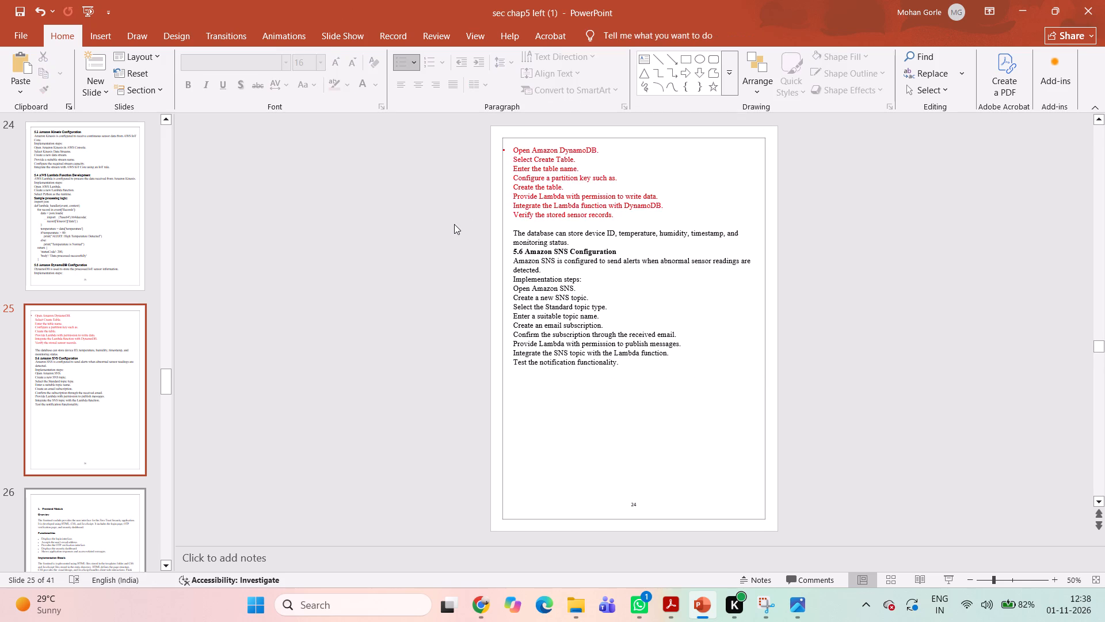
key(ctrl+z)
click(493, 258)
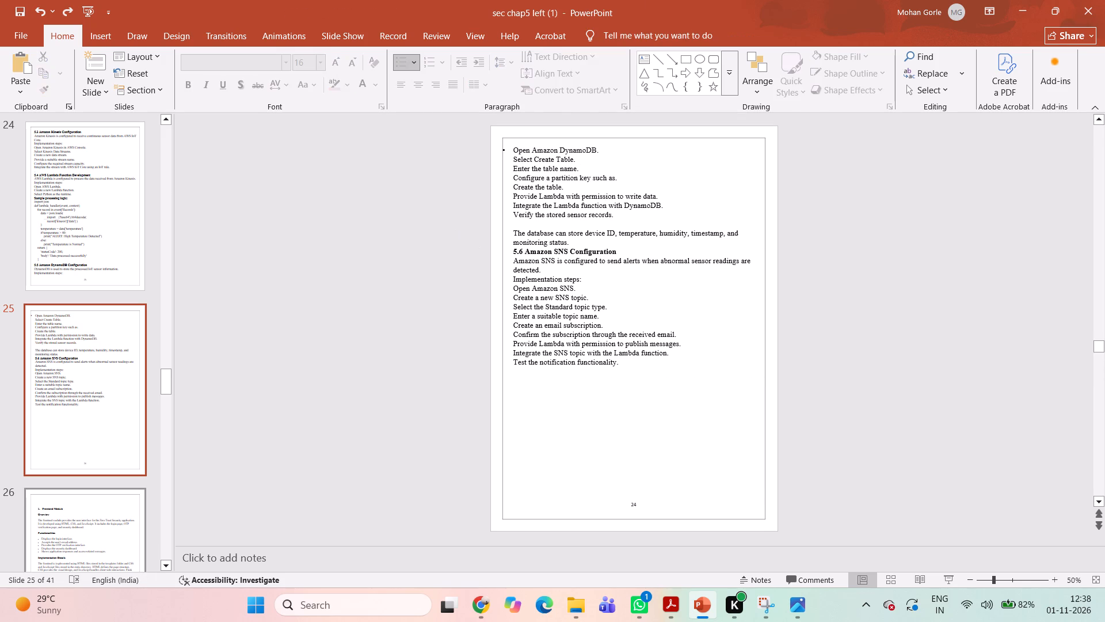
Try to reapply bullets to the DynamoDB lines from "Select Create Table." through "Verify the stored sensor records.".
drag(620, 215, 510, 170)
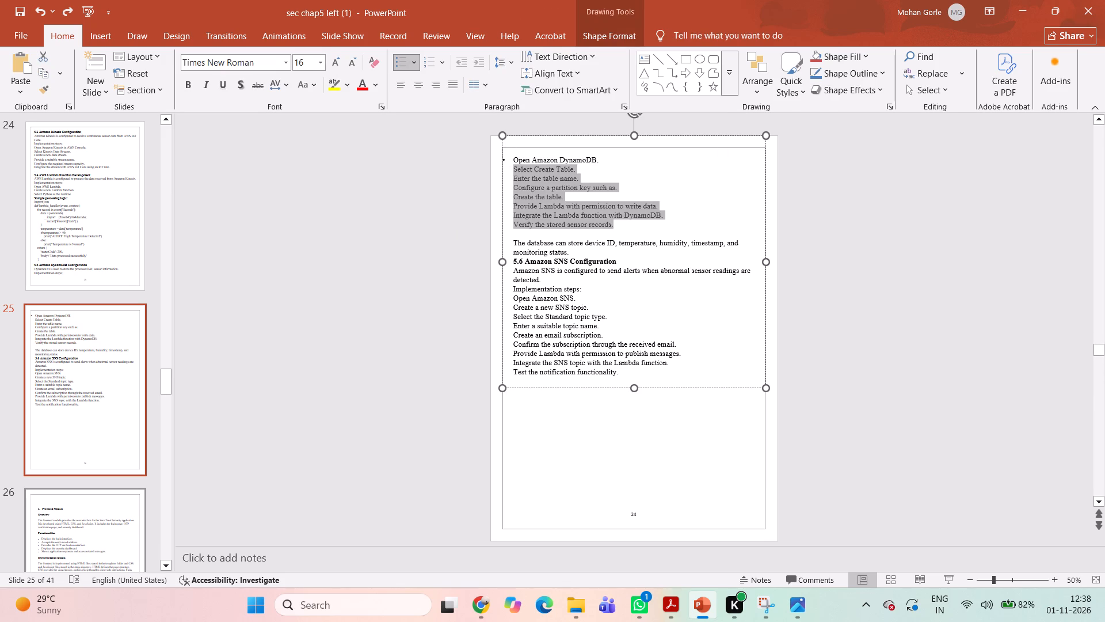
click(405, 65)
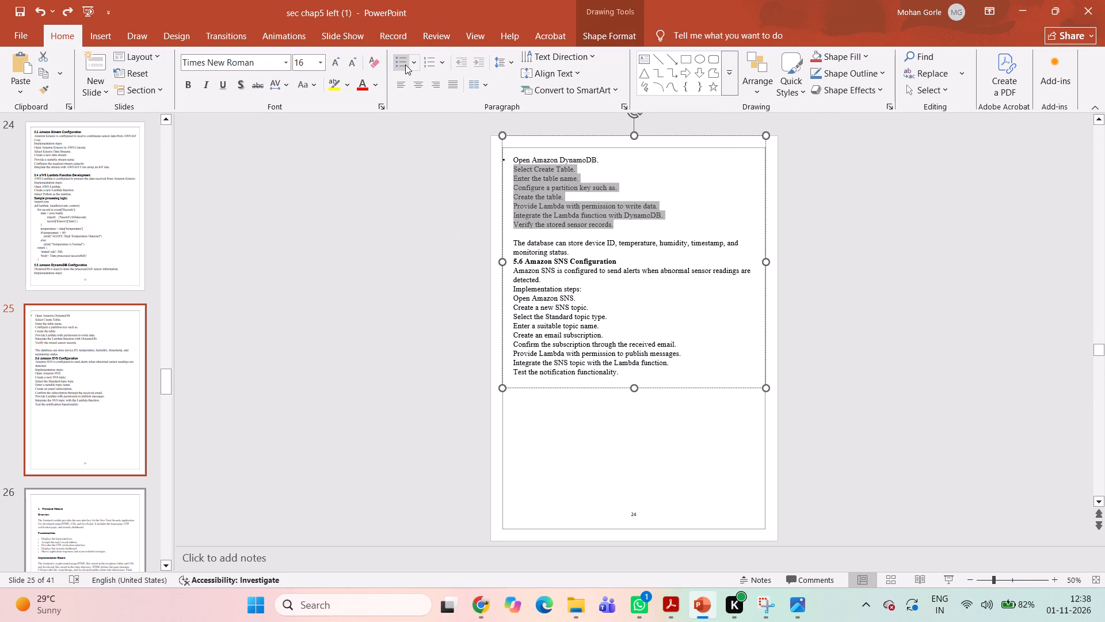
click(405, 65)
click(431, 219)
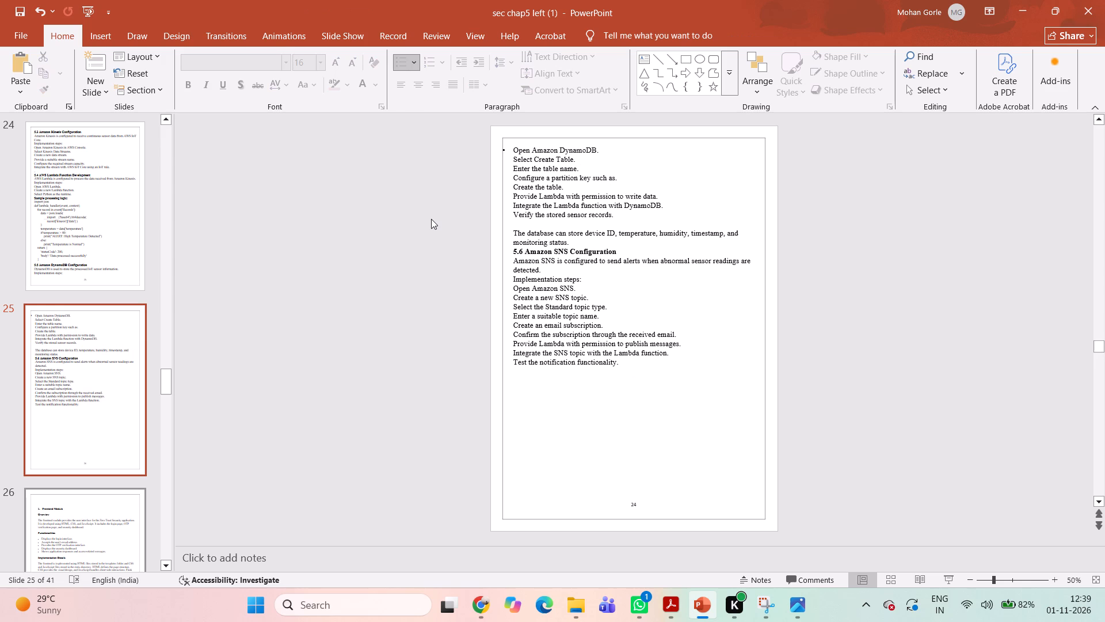
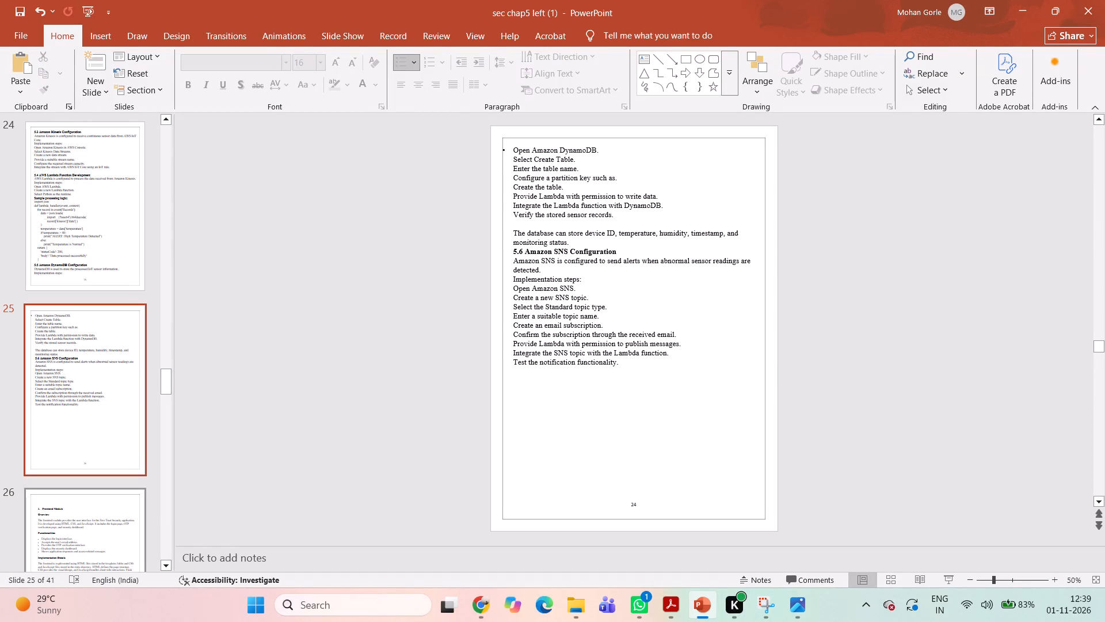
Delete the last four Amazon SNS steps on slide 25, from confirming the subscription through testing the notification functionality.
click(807, 237)
drag(619, 362, 557, 356)
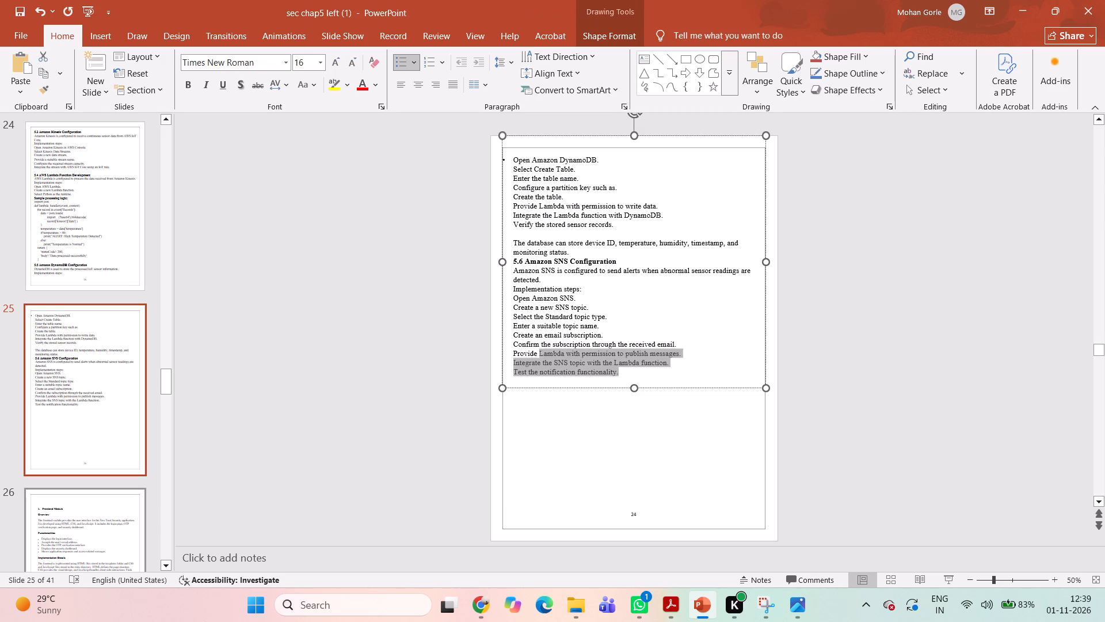
drag(557, 356, 516, 347)
key(BackSpace)
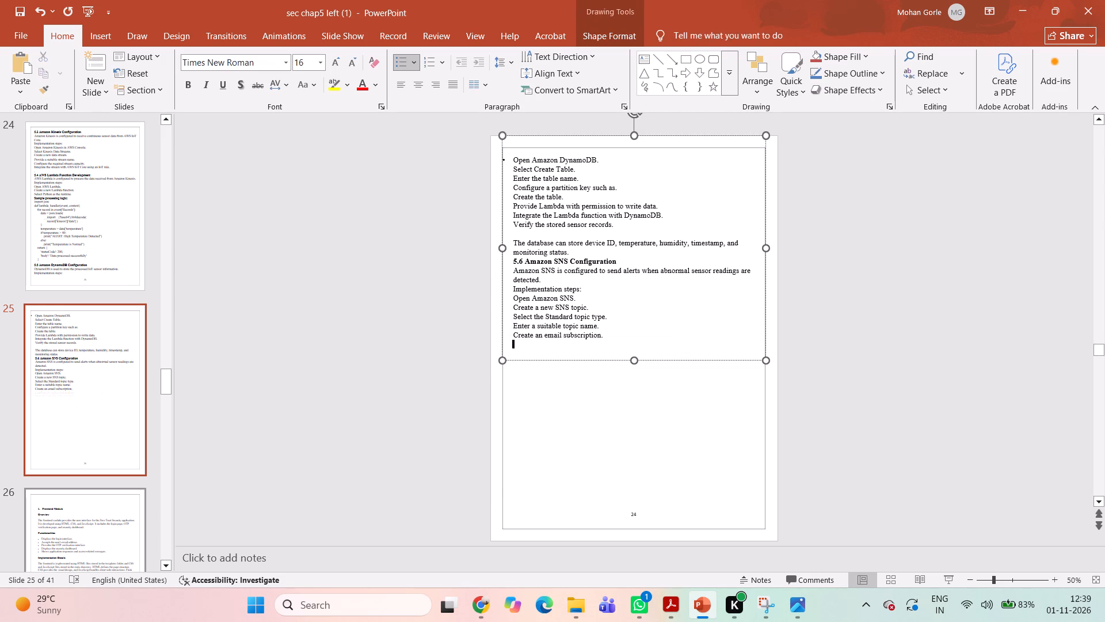
Copy sections 5.7 Integration of AWS Services and 5.8 Security Implementation from the ChatGPT conversation and paste them below the SNS steps on slide 25.
key(alt+Tab)
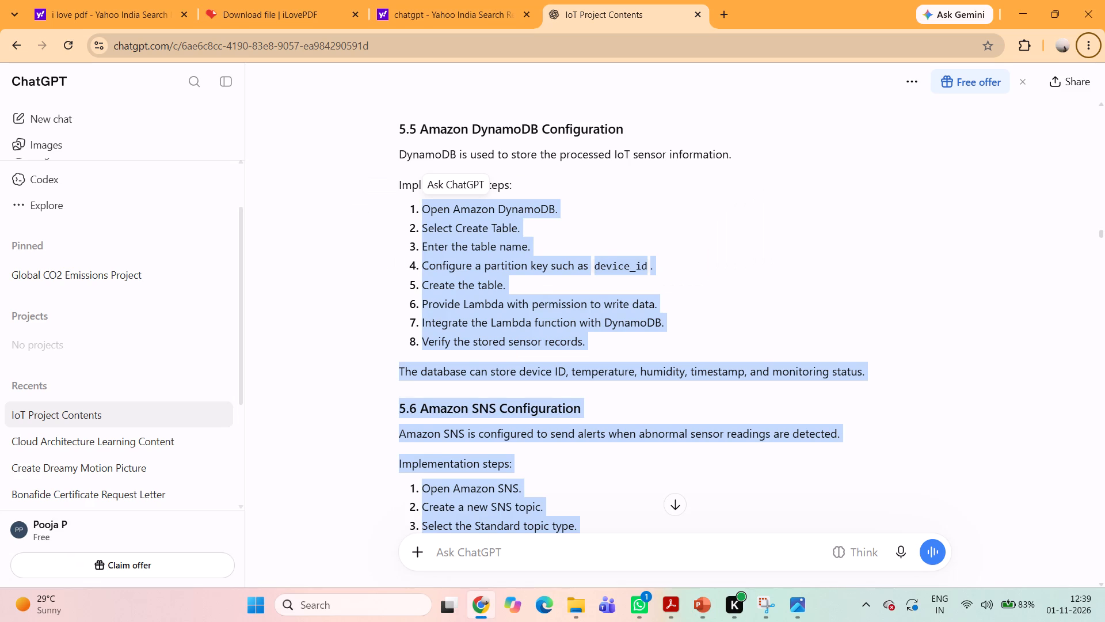
key(alt+Tab)
key(alt+Tab)
scroll(516, 347, down, 9)
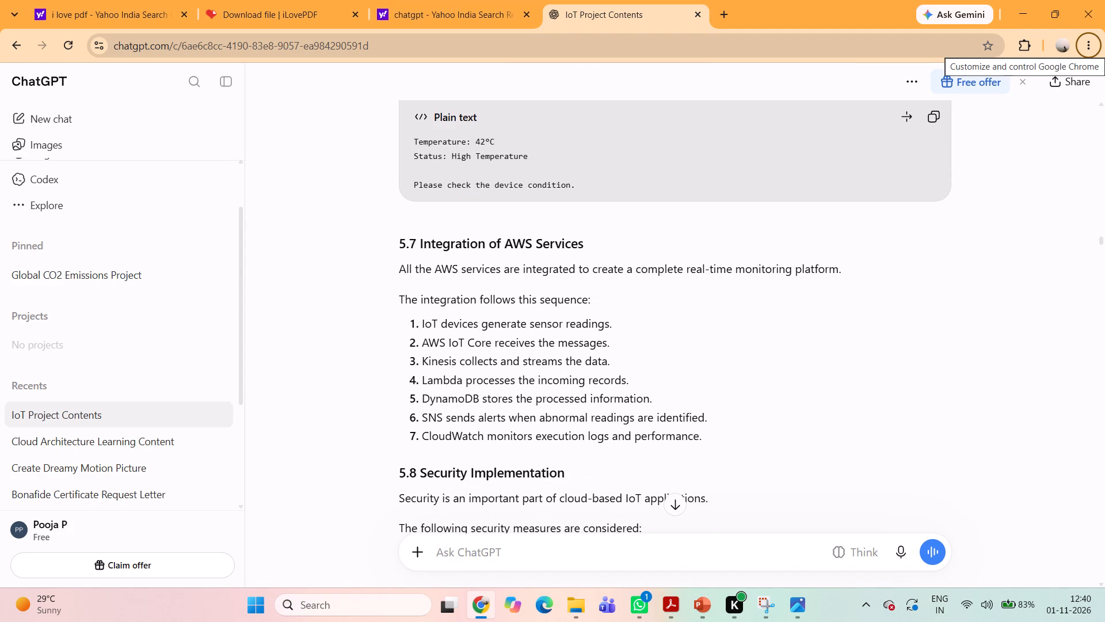
drag(403, 244, 641, 469)
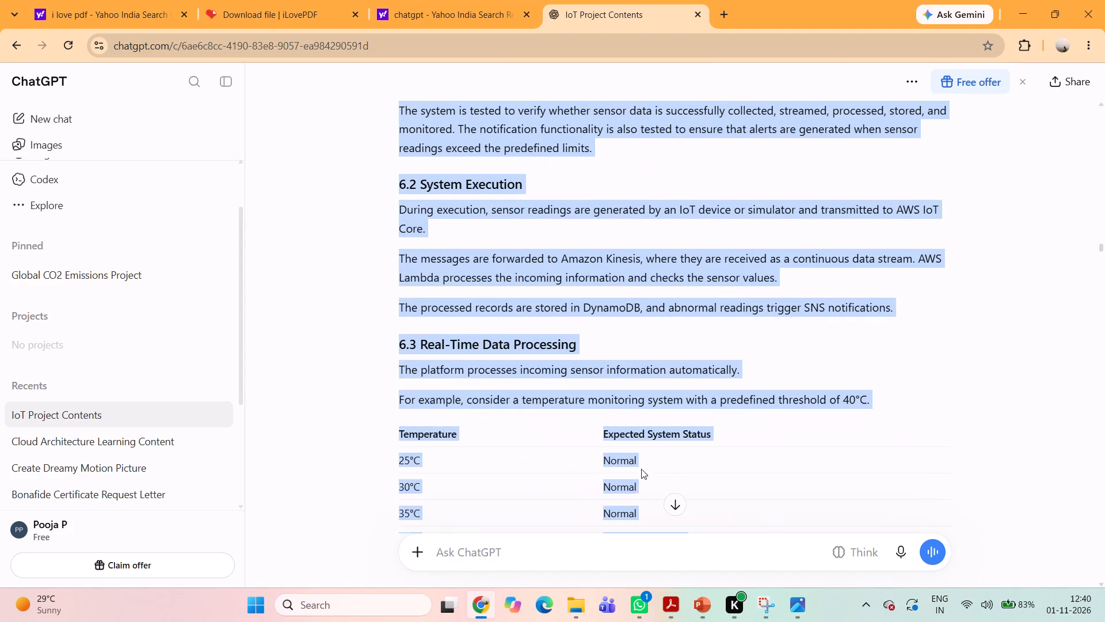
drag(641, 469, 380, 183)
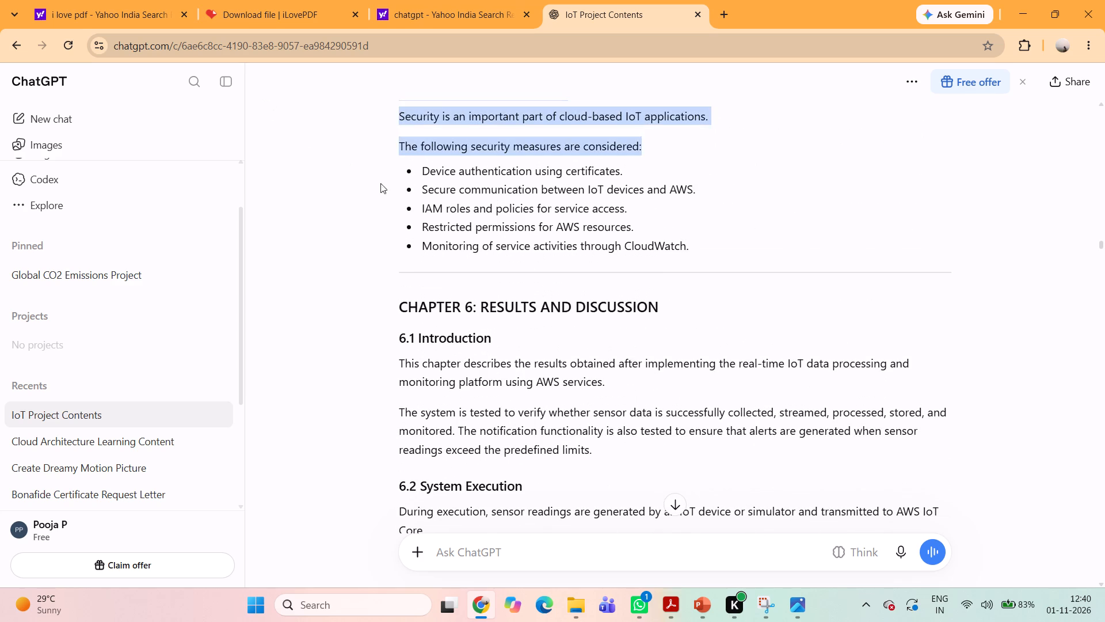
drag(380, 183, 698, 250)
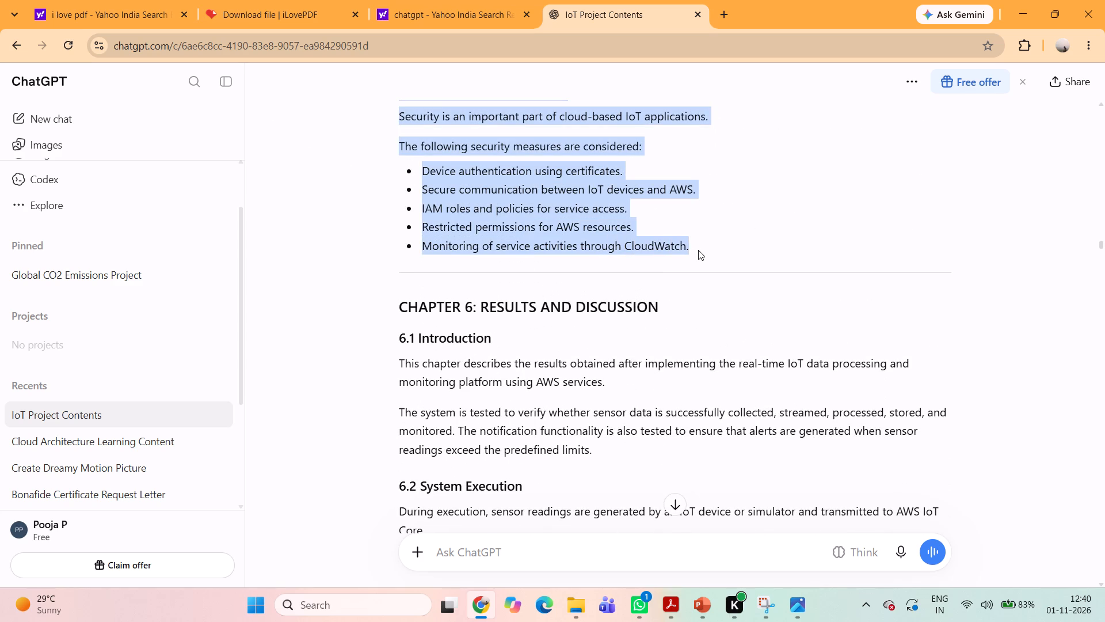
key(ctrl+c)
key(alt+Tab)
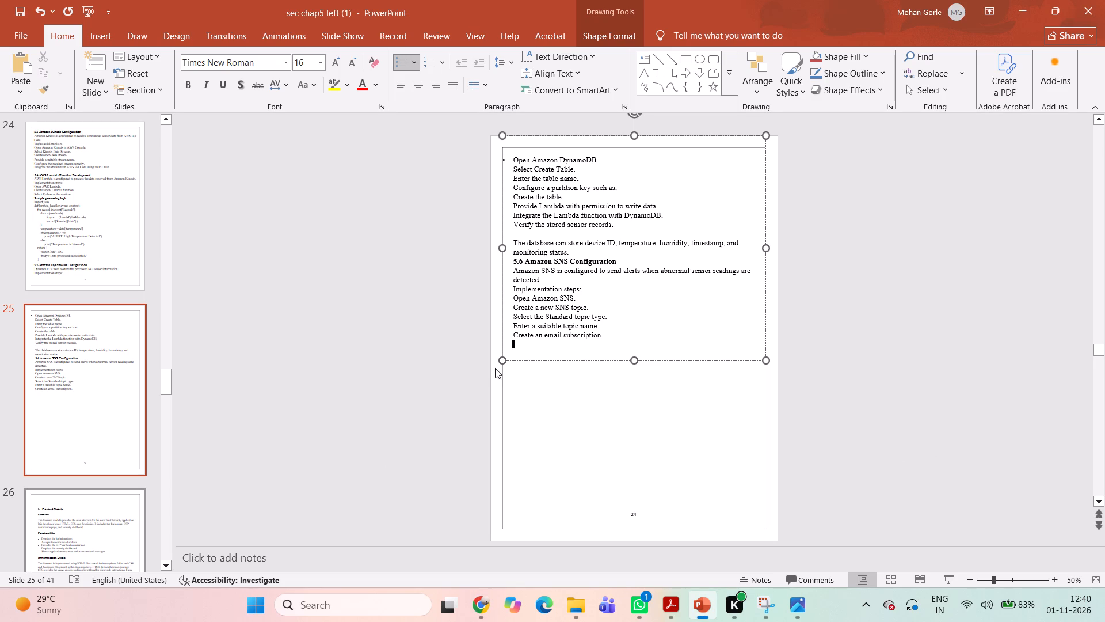
click(544, 347)
key(ctrl+v)
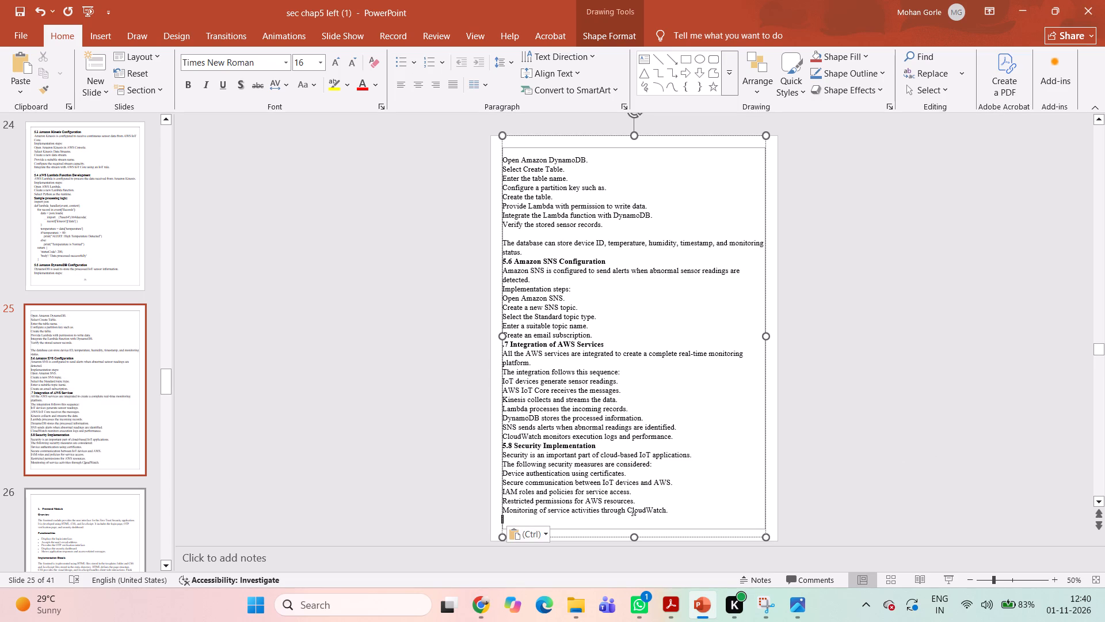
Replace the last four integration sequence lines, from Lambda processing to CloudWatch monitoring, with a backslash.
drag(681, 437, 498, 412)
key(backslash)
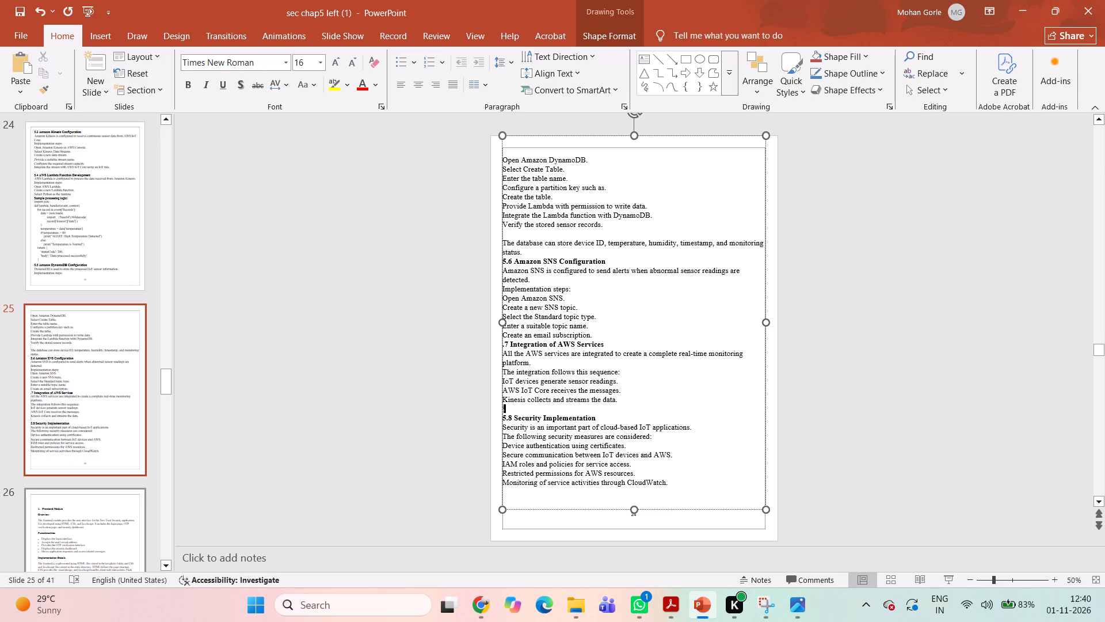
Adjust the section spacing by adding a line break before headings 5.7 and 5.6 and removing the blank line above the database sentence.
click(597, 336)
key(Return)
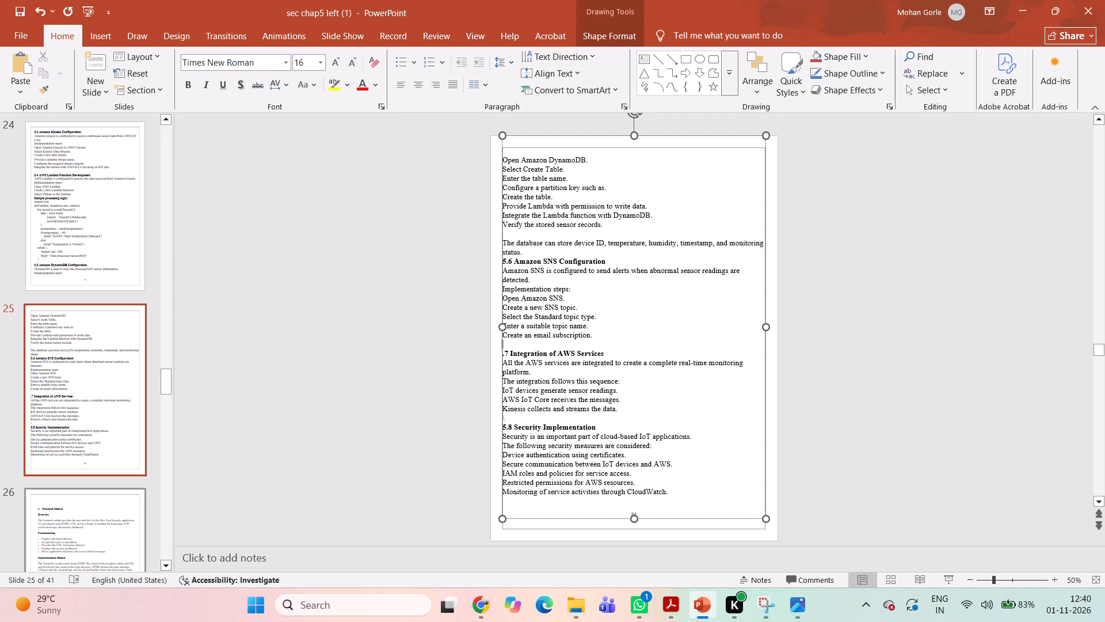
click(525, 234)
key(BackSpace)
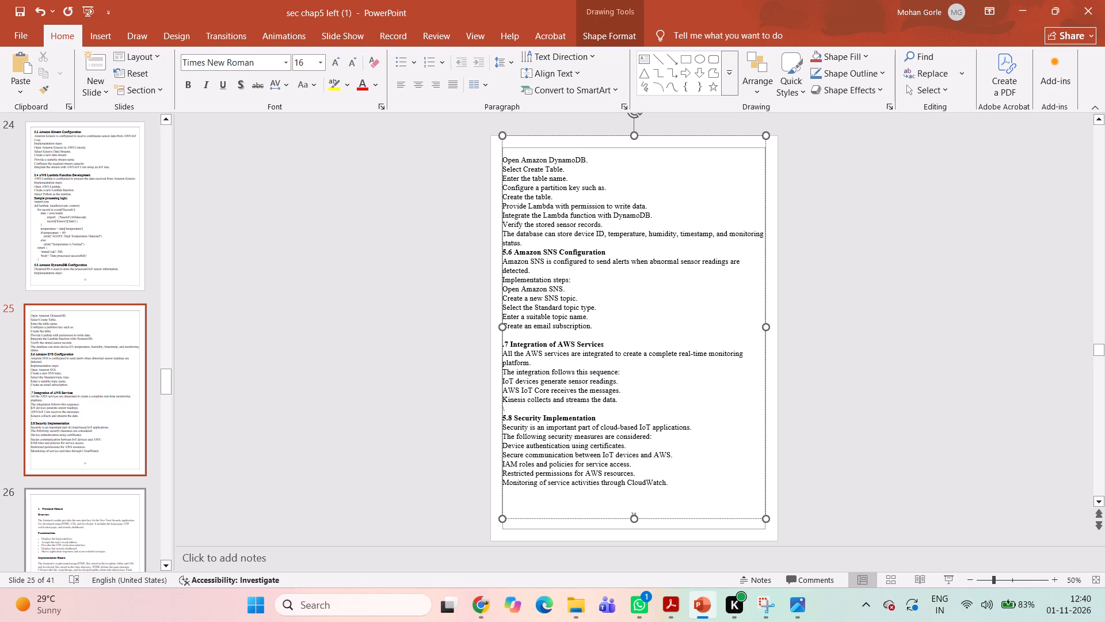
click(521, 246)
key(Return)
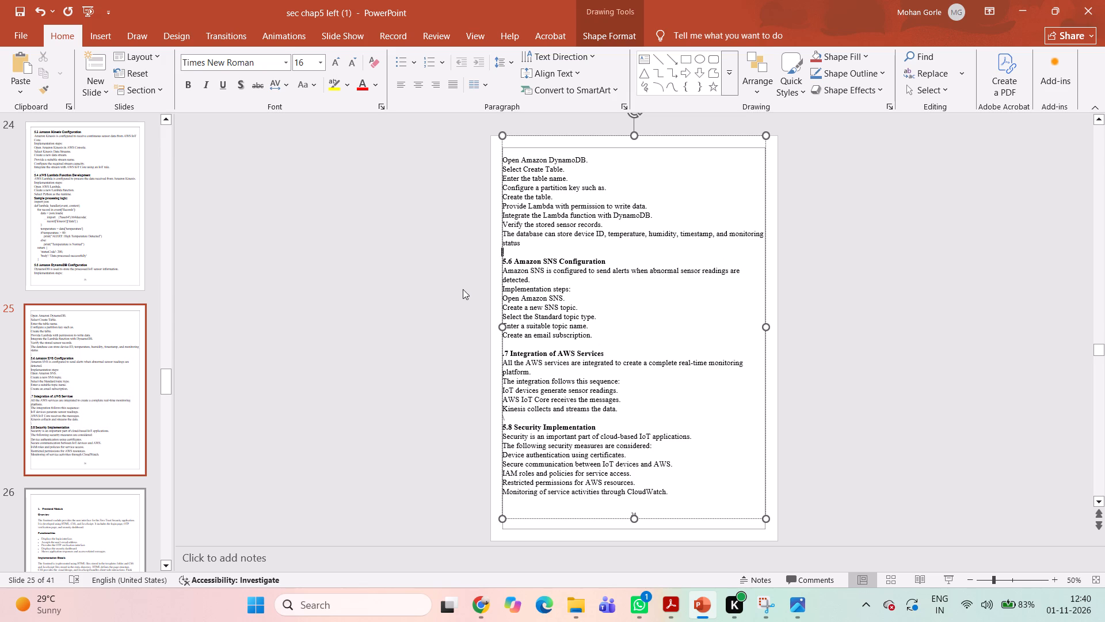
click(460, 291)
Nudge the body text box slightly to the right and resize its width to line up with the page border.
click(740, 238)
click(714, 136)
key(Right)
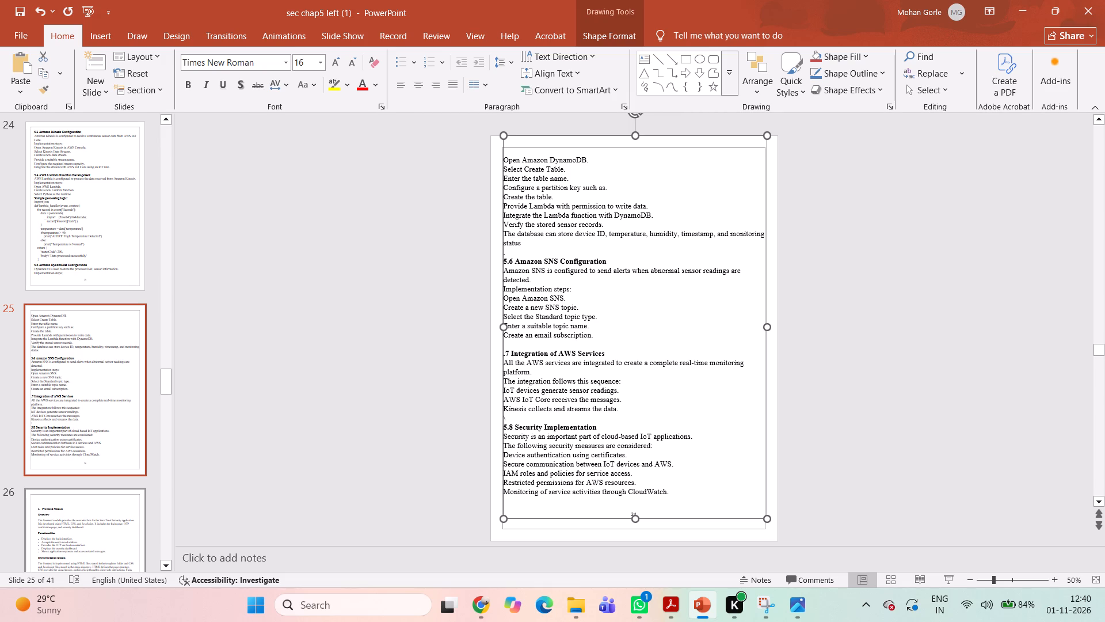
click(766, 327)
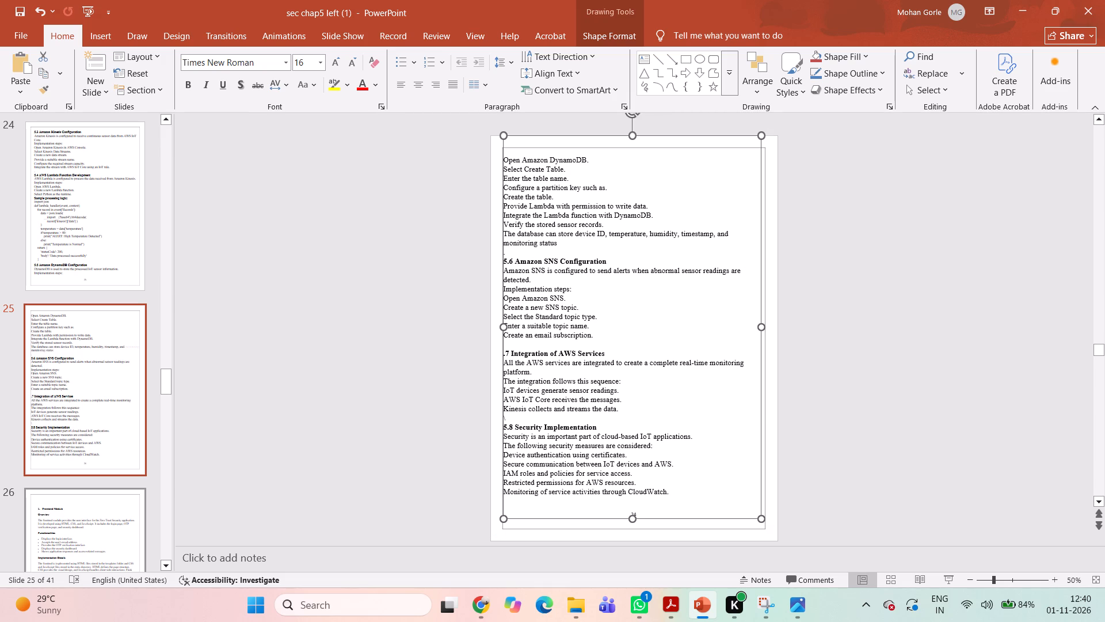
click(762, 330)
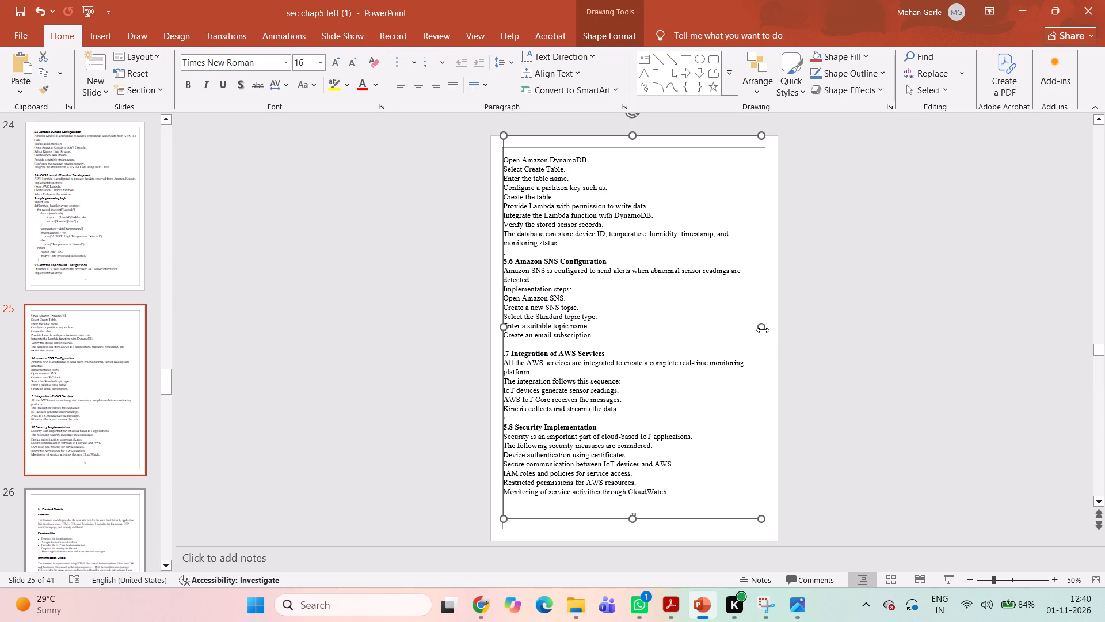
click(763, 330)
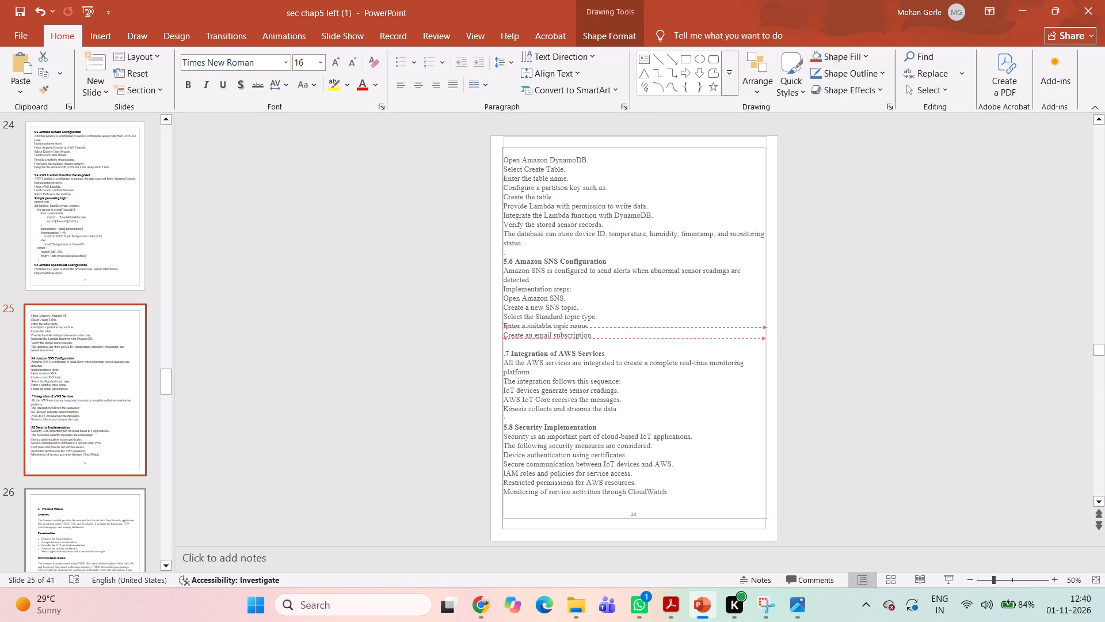
click(825, 325)
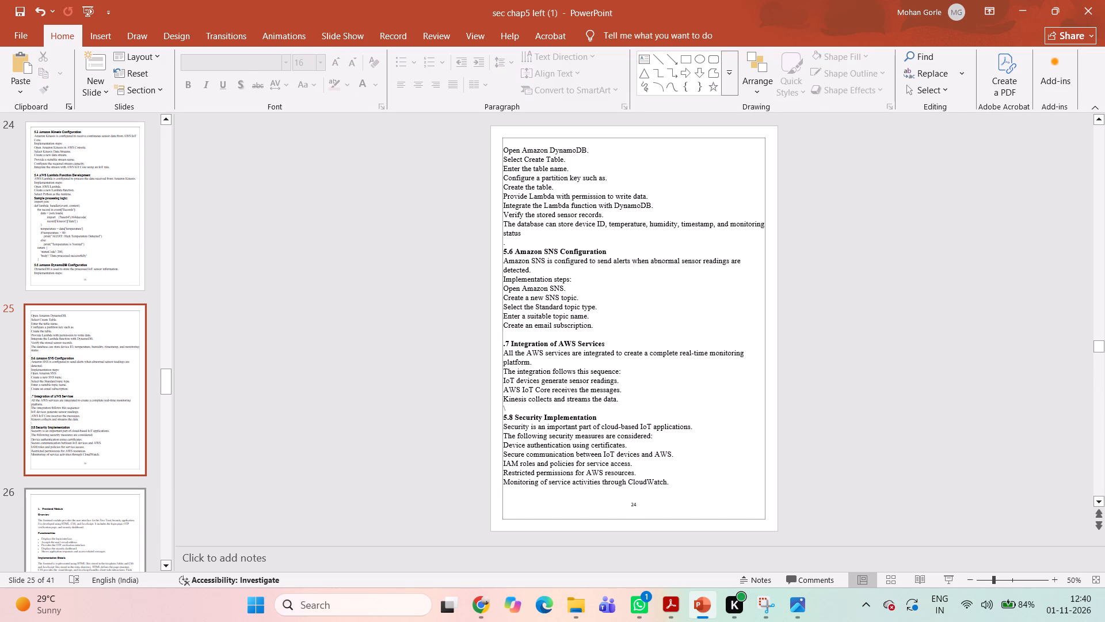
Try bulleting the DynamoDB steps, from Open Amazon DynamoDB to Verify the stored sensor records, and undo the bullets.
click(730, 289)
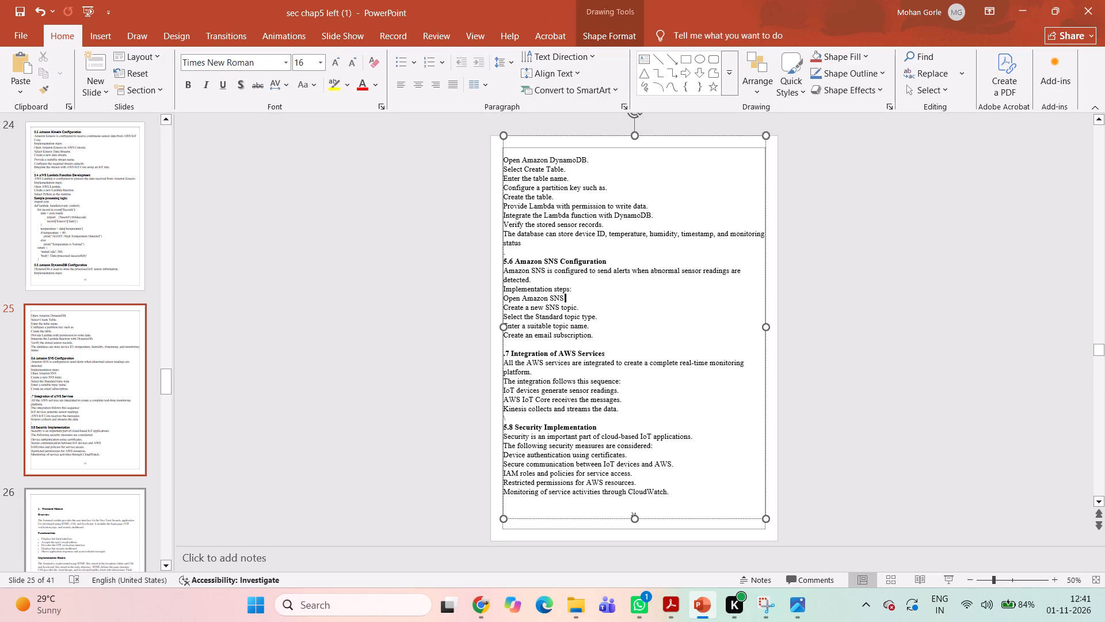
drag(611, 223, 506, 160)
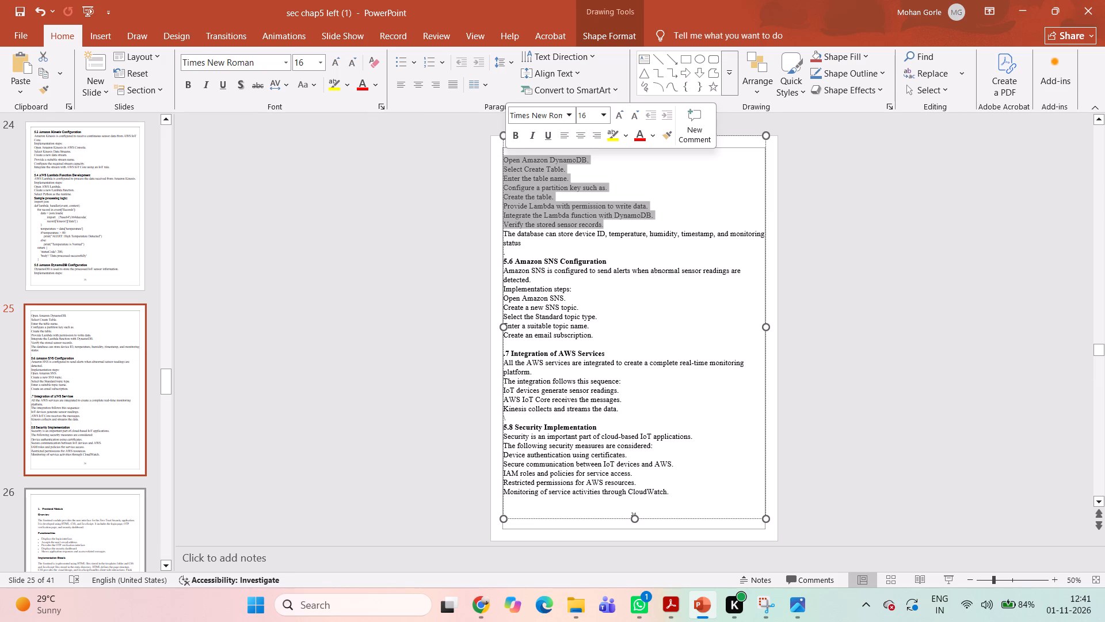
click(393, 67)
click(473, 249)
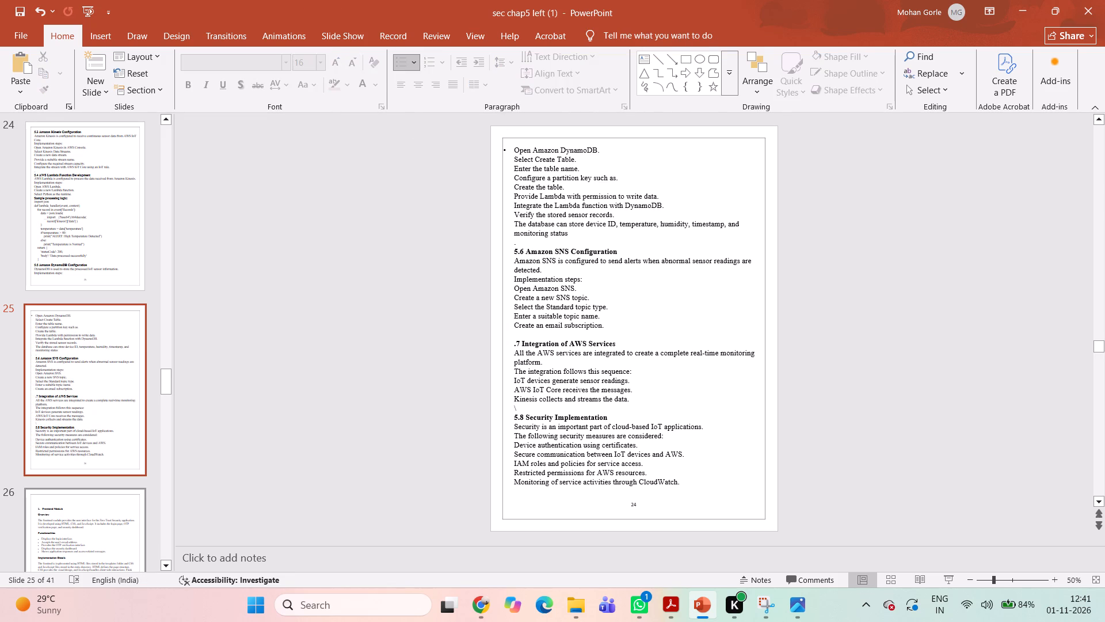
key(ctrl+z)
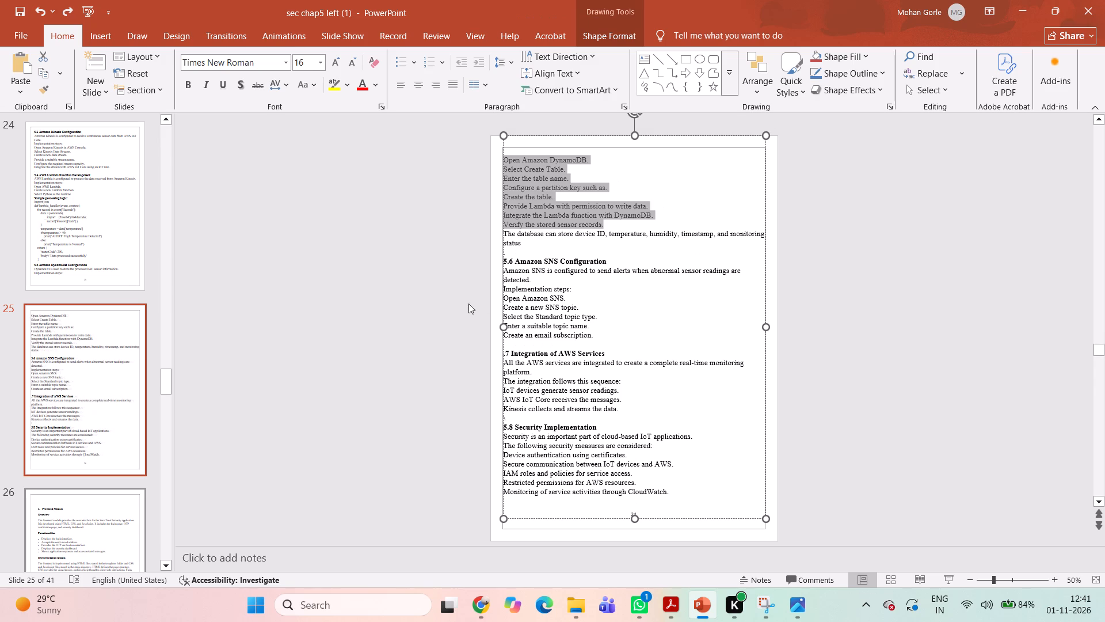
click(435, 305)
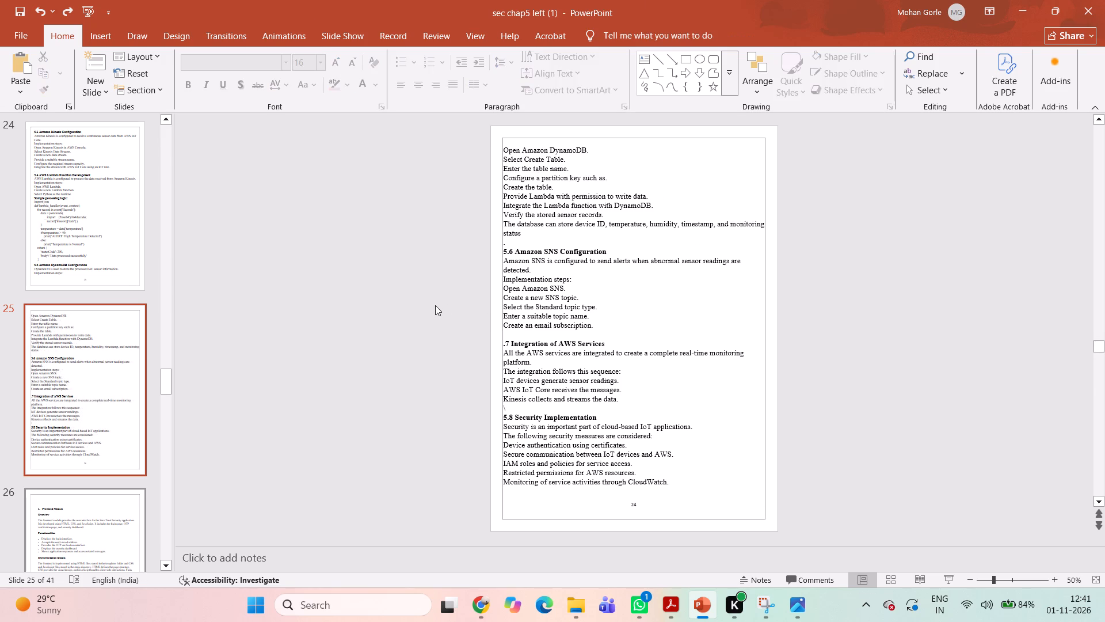
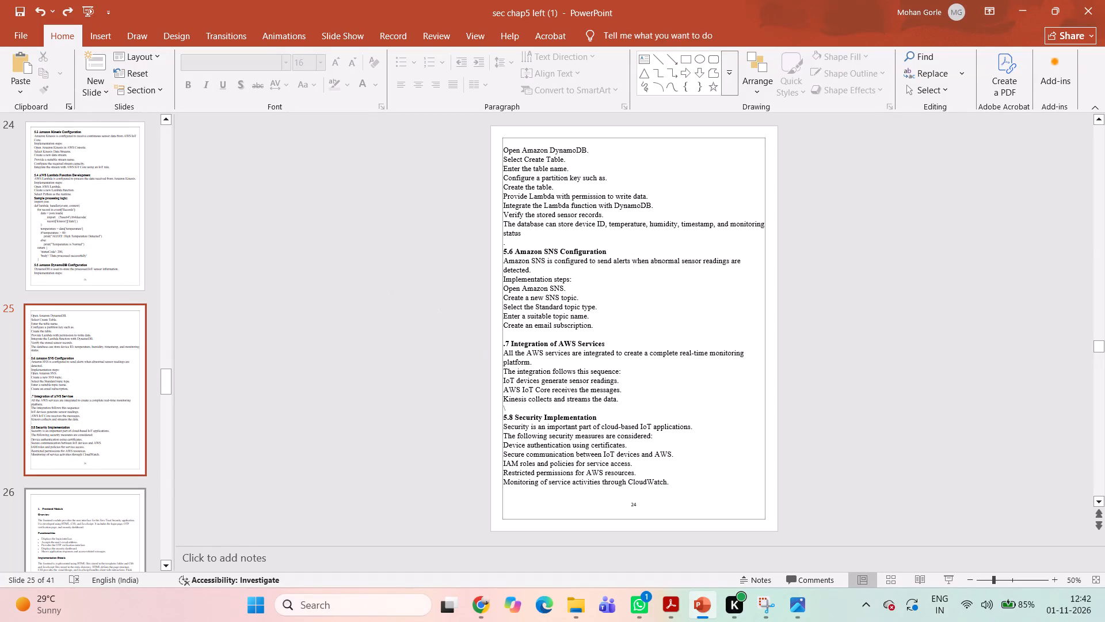
Delete the stray backslash from the line above heading 5.8 Security Implementation.
click(514, 408)
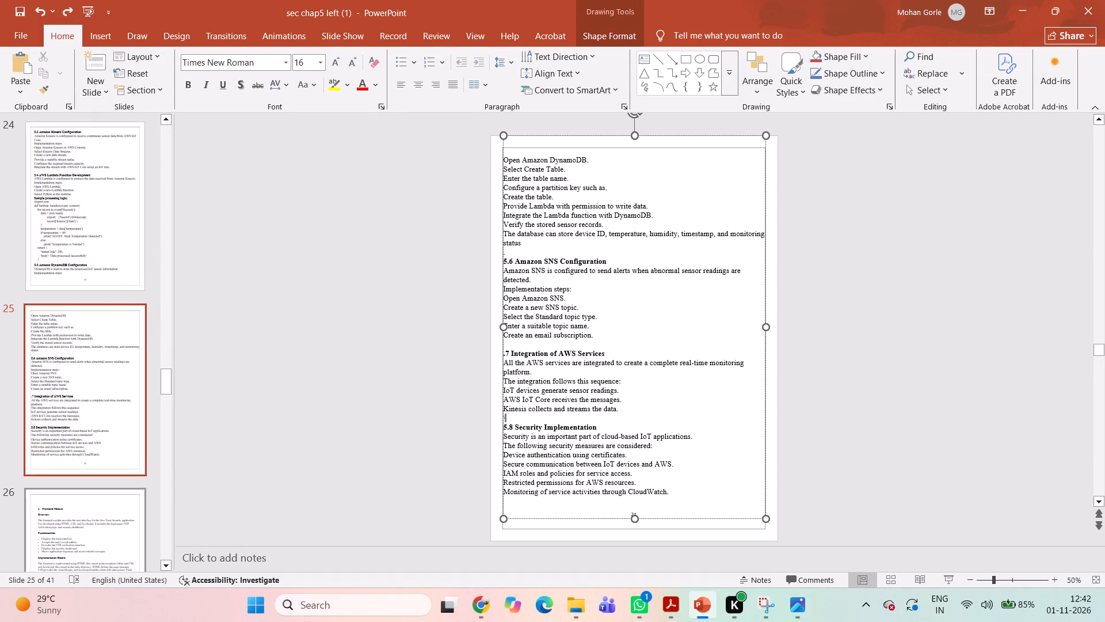
key(BackSpace)
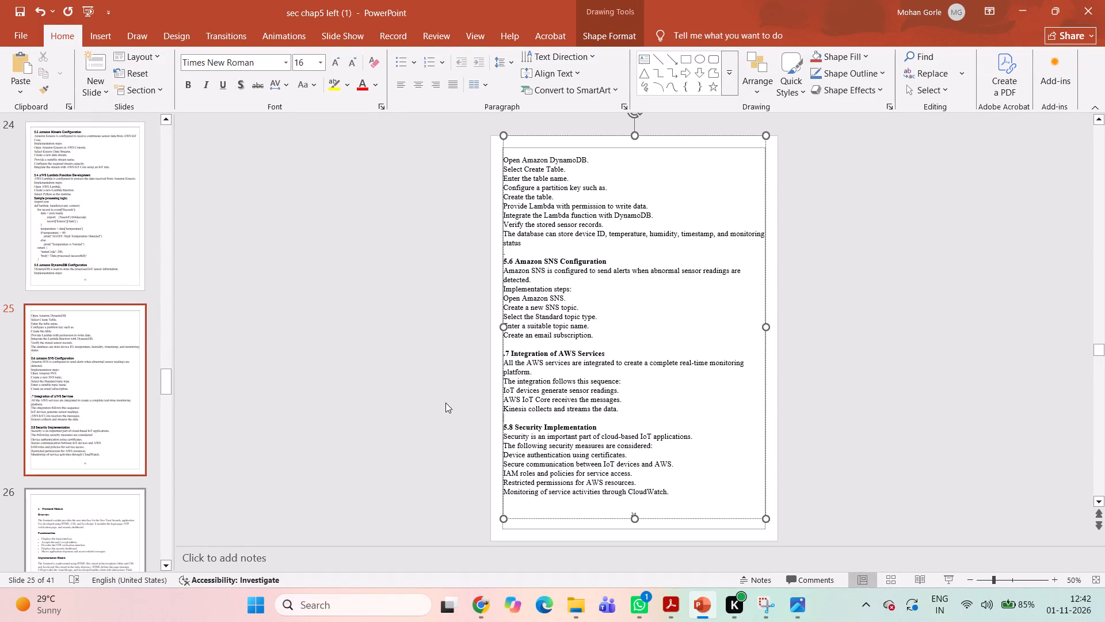
click(445, 403)
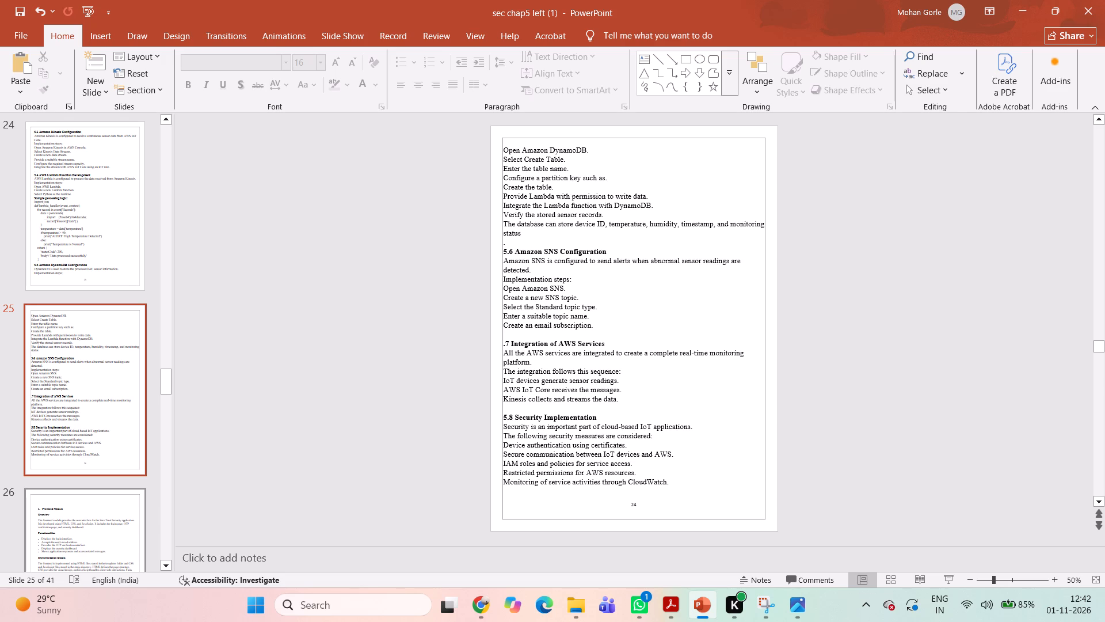
Remove the word "can" from the sentence about what the database stores, above heading 5.6.
click(558, 226)
key(BackSpace)
key(BackSpace)
key(BackSpace)
key(BackSpace)
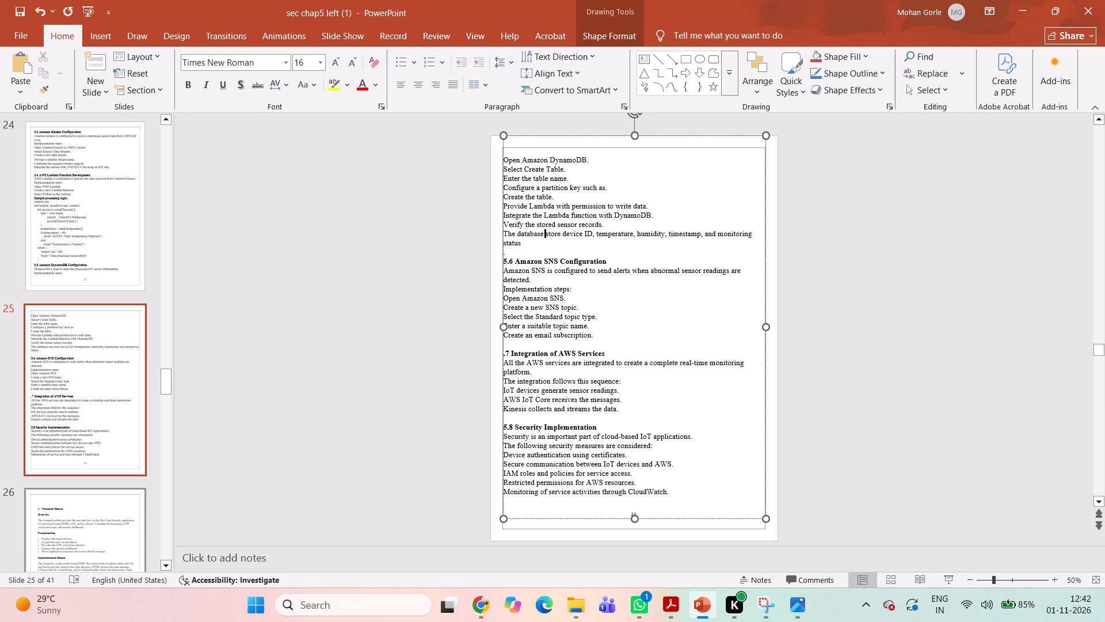
Nudge the body text box two small increments to the right, away from the page border.
click(664, 134)
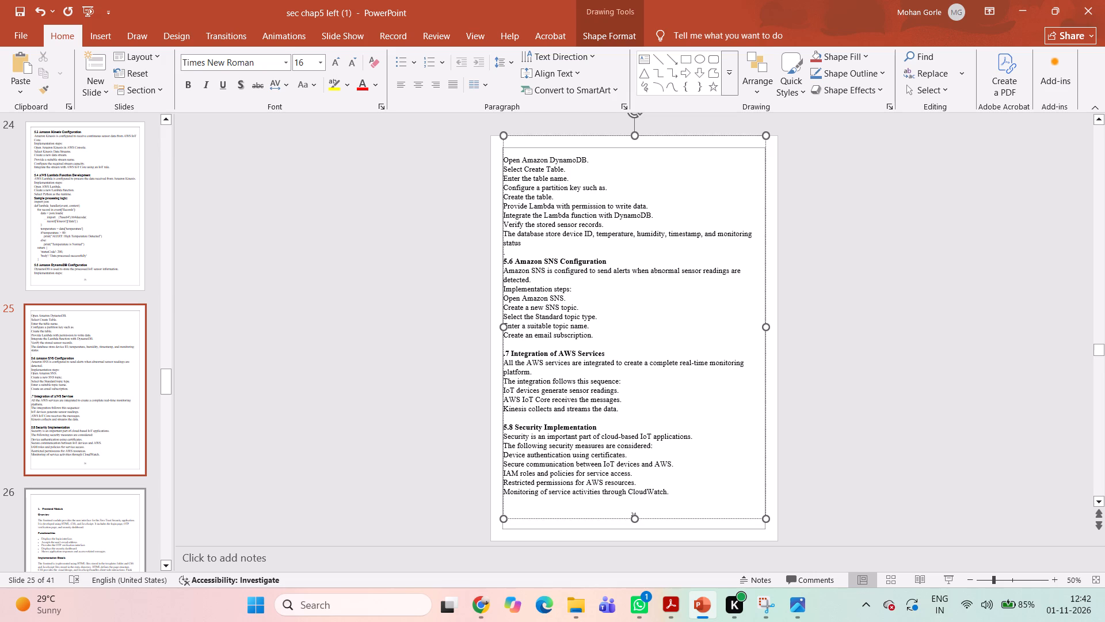
key(Right)
key(Right)
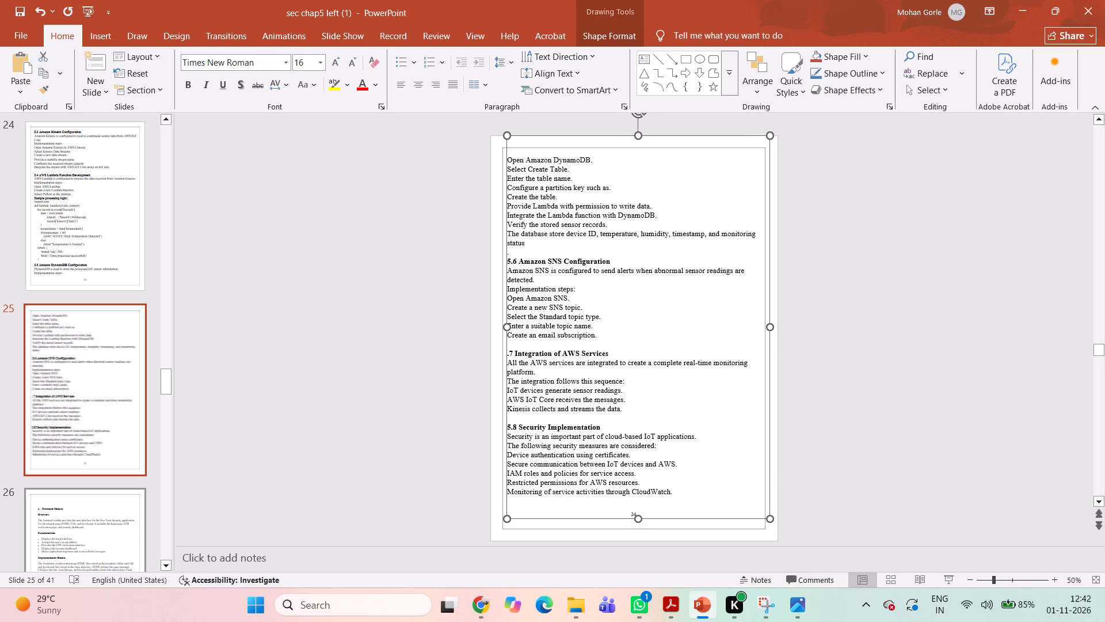
click(435, 211)
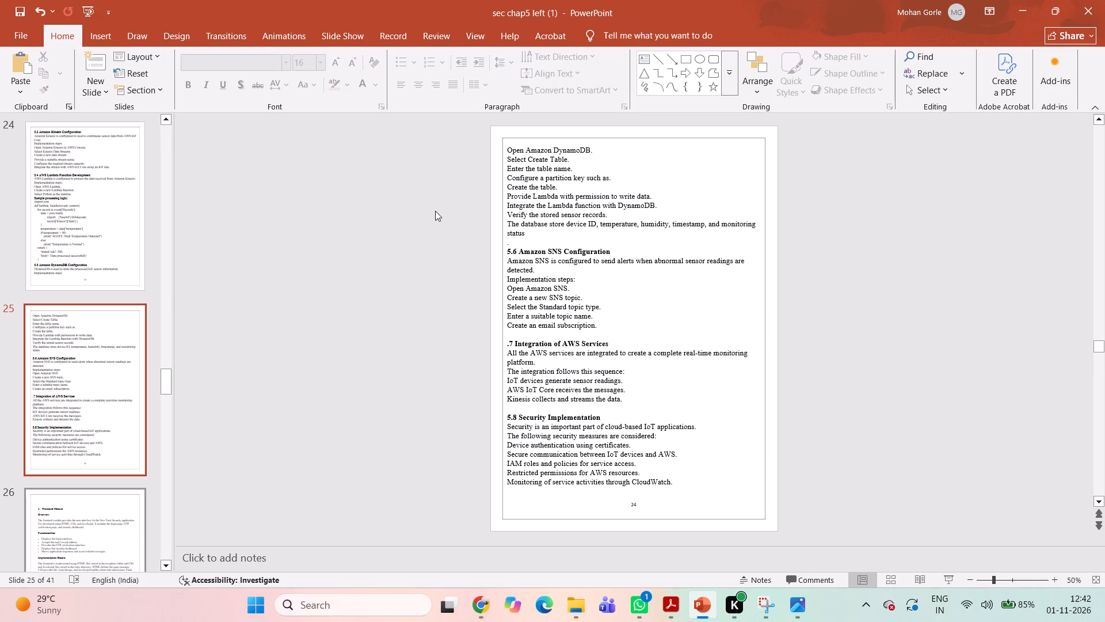
Add the missing 5 at the start of the ".7 Integration of AWS Services" heading.
click(507, 342)
key(5)
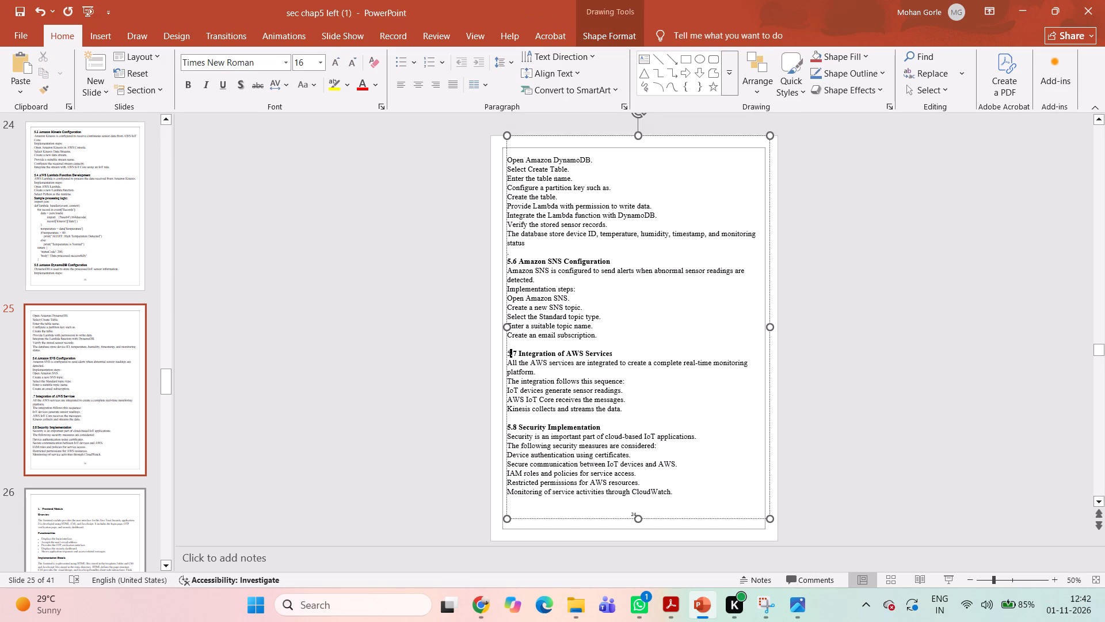
click(464, 349)
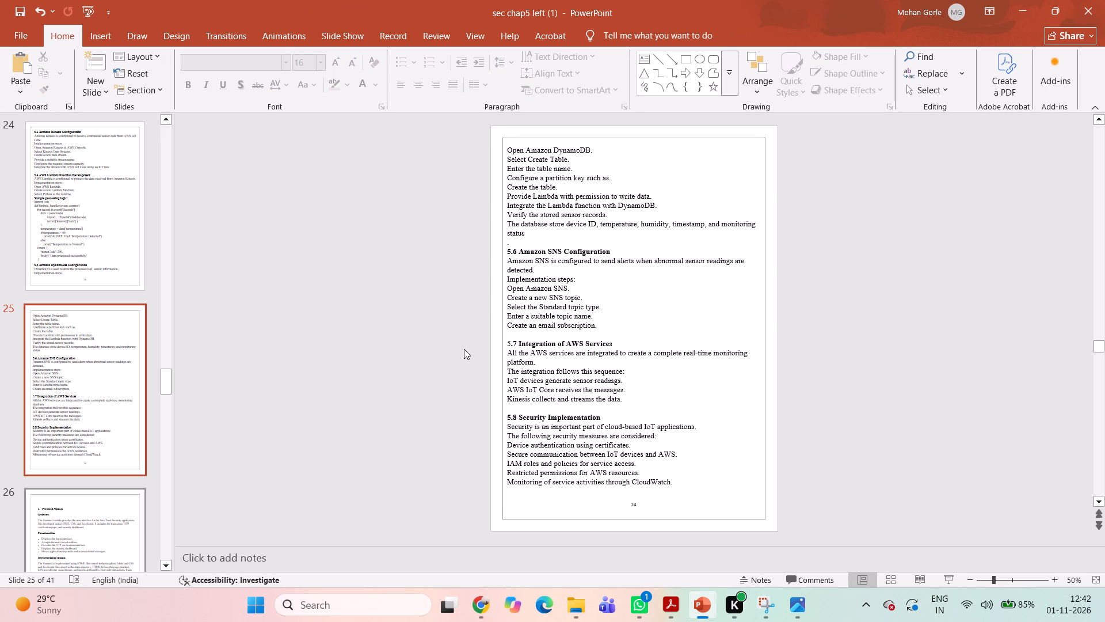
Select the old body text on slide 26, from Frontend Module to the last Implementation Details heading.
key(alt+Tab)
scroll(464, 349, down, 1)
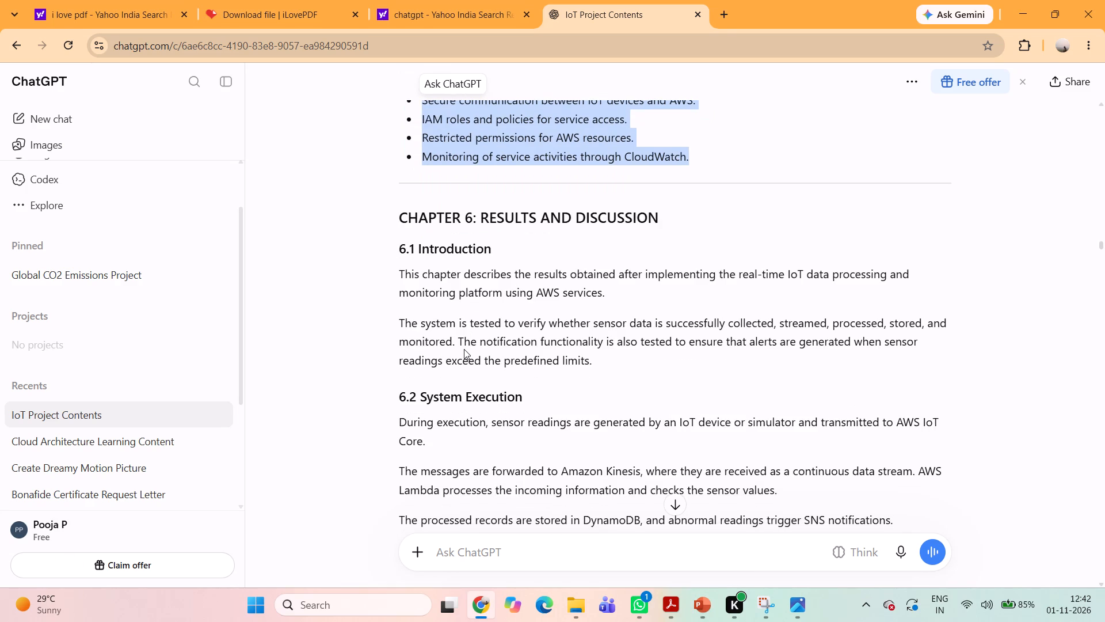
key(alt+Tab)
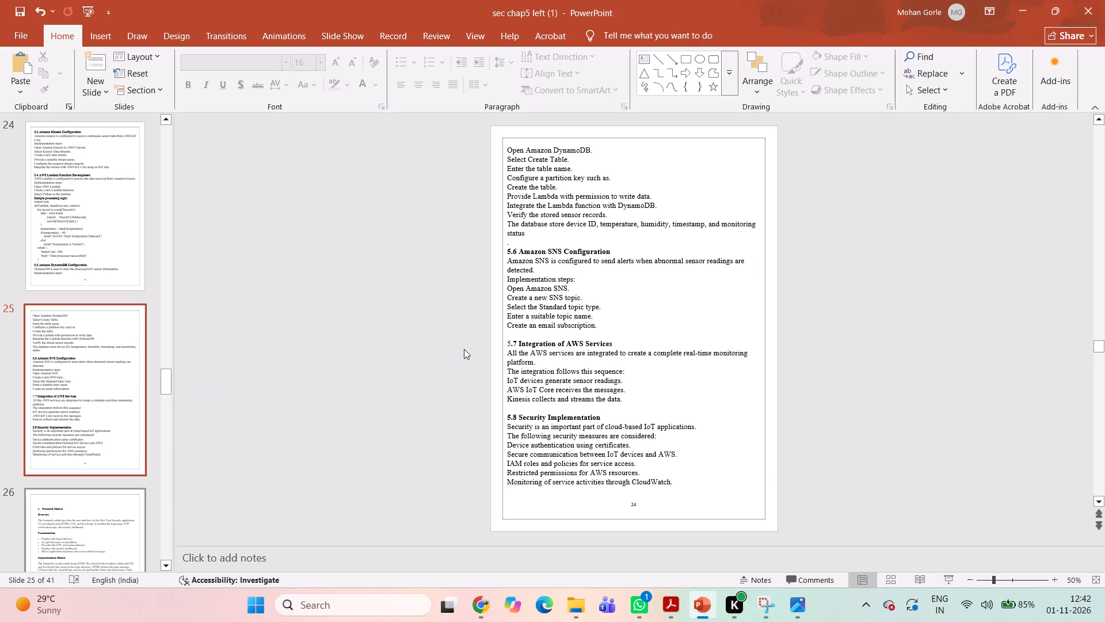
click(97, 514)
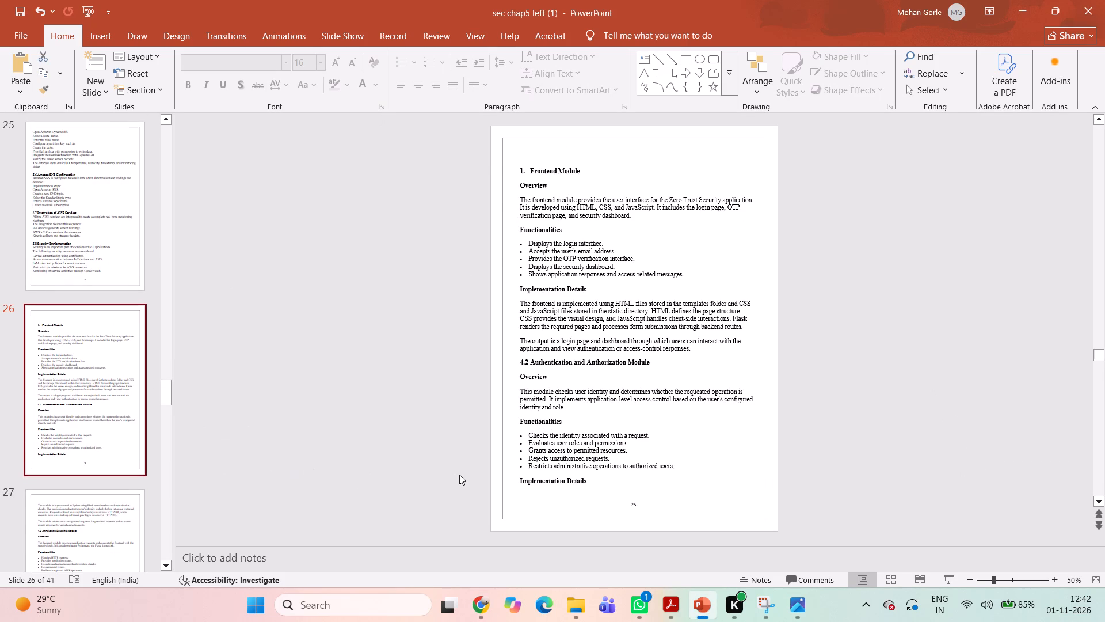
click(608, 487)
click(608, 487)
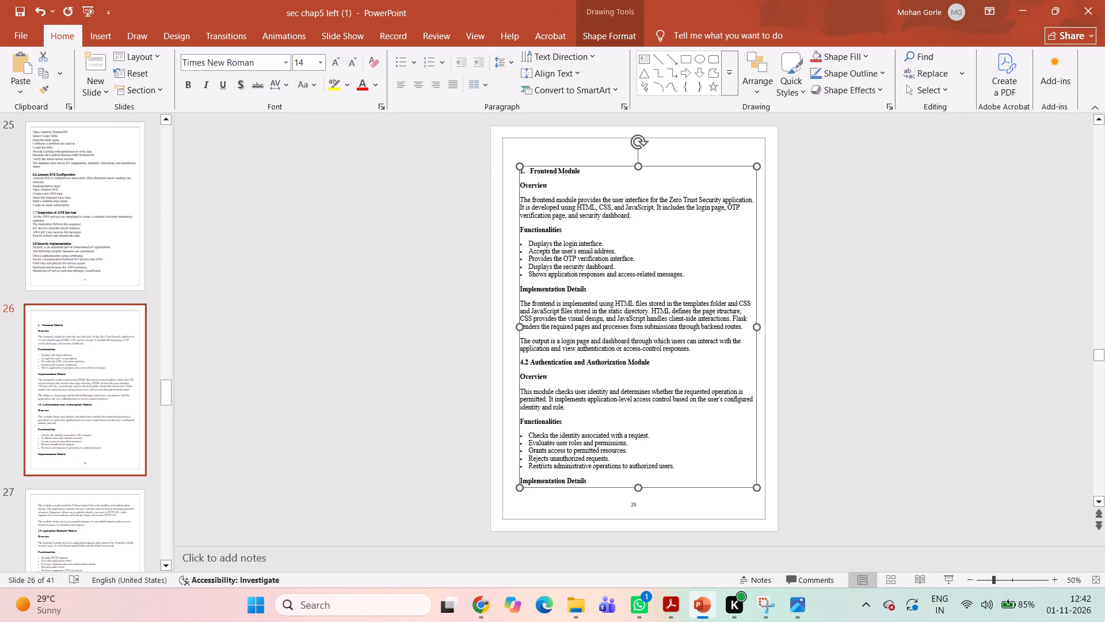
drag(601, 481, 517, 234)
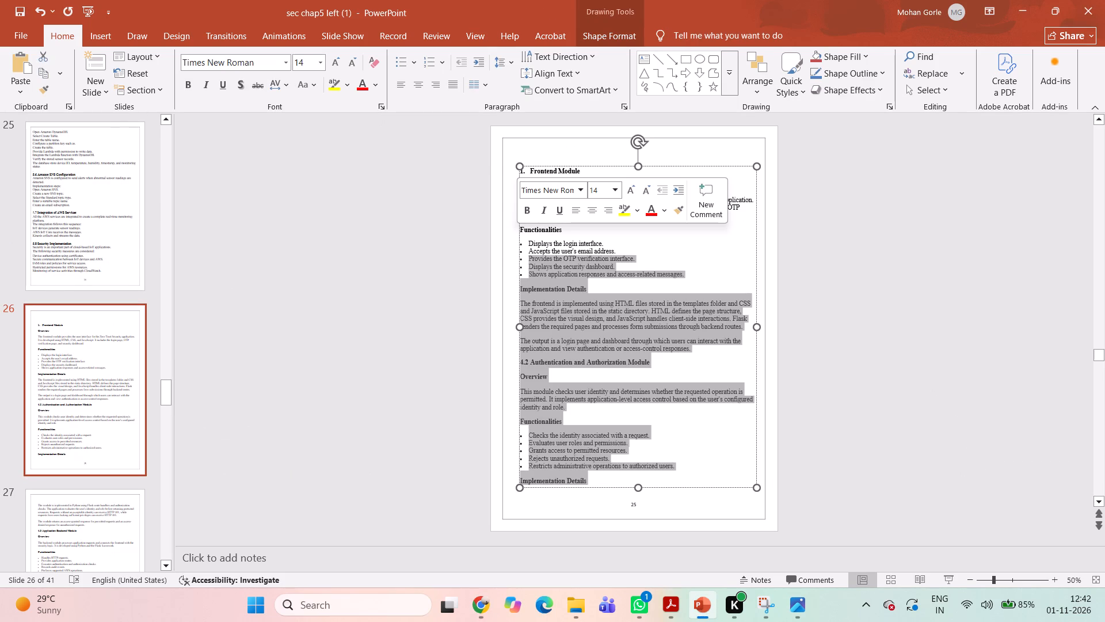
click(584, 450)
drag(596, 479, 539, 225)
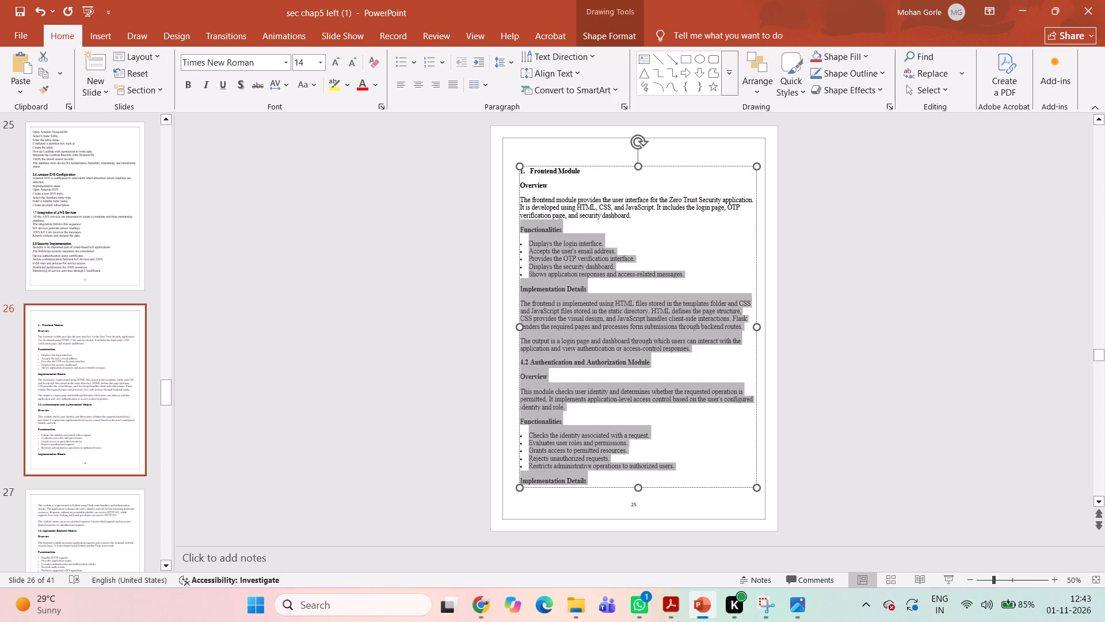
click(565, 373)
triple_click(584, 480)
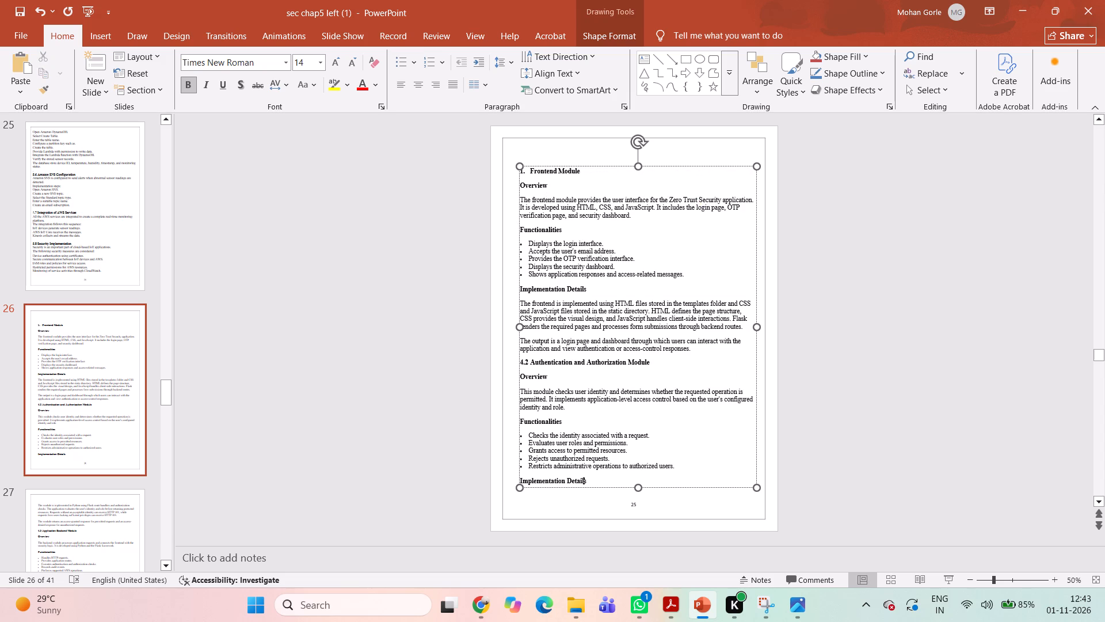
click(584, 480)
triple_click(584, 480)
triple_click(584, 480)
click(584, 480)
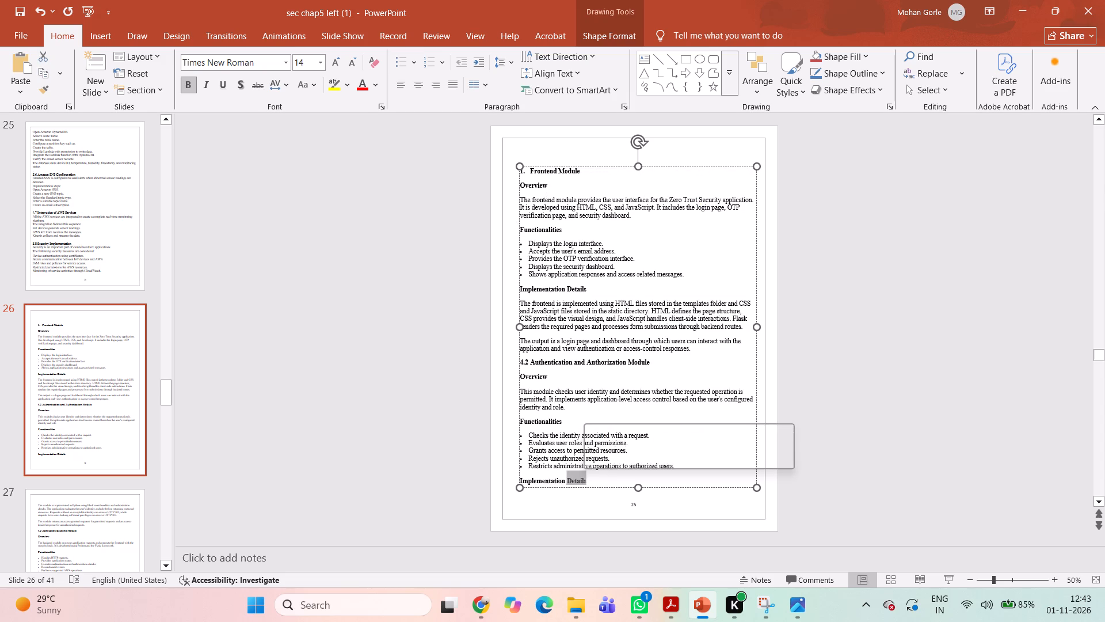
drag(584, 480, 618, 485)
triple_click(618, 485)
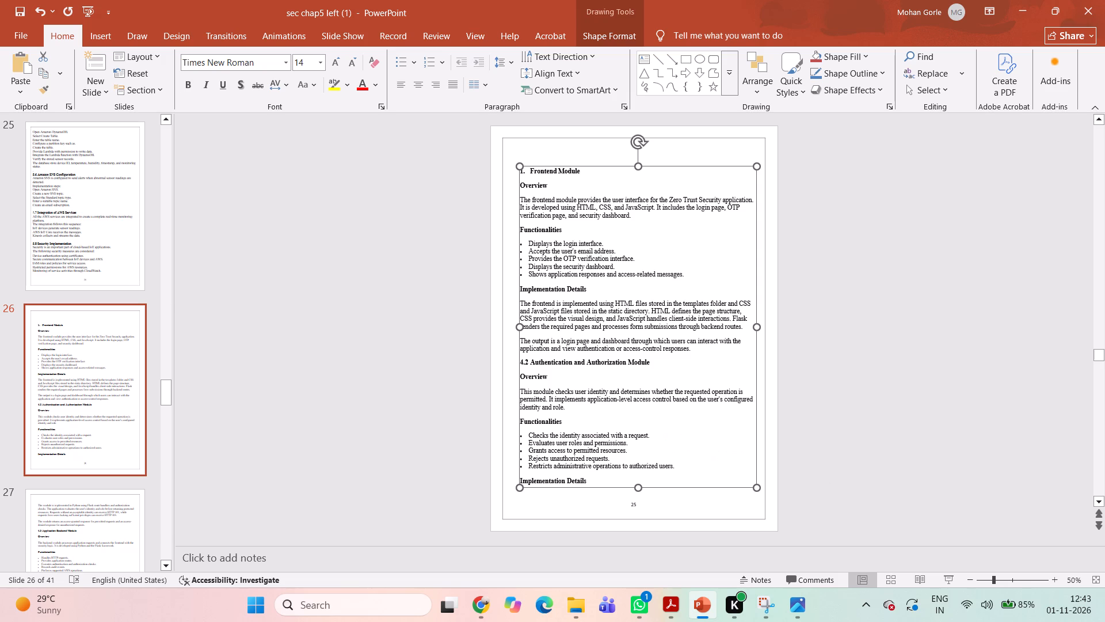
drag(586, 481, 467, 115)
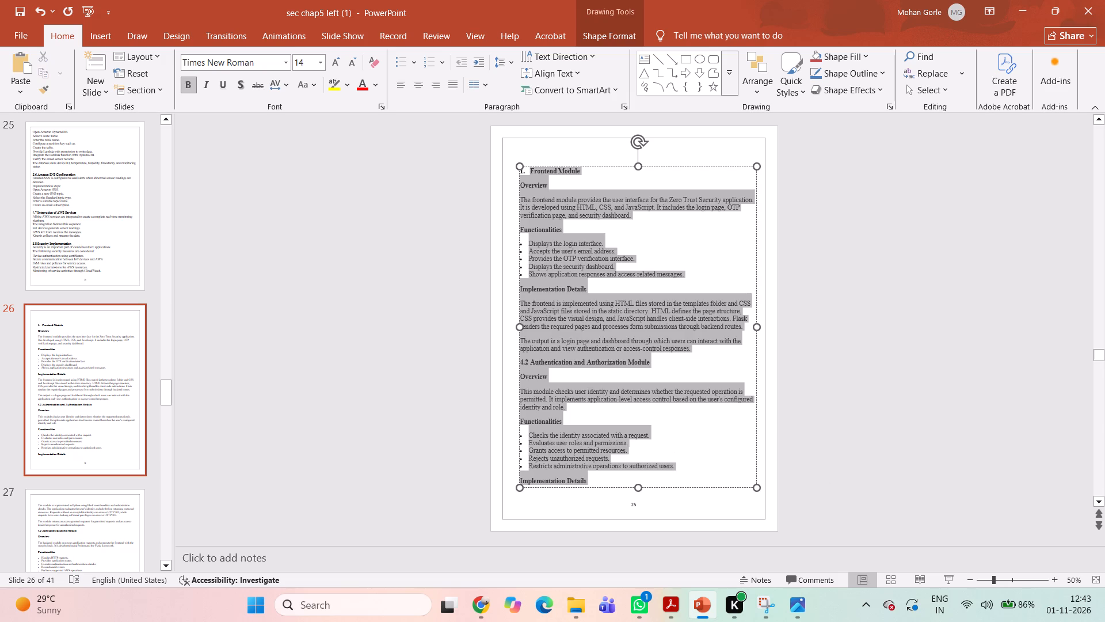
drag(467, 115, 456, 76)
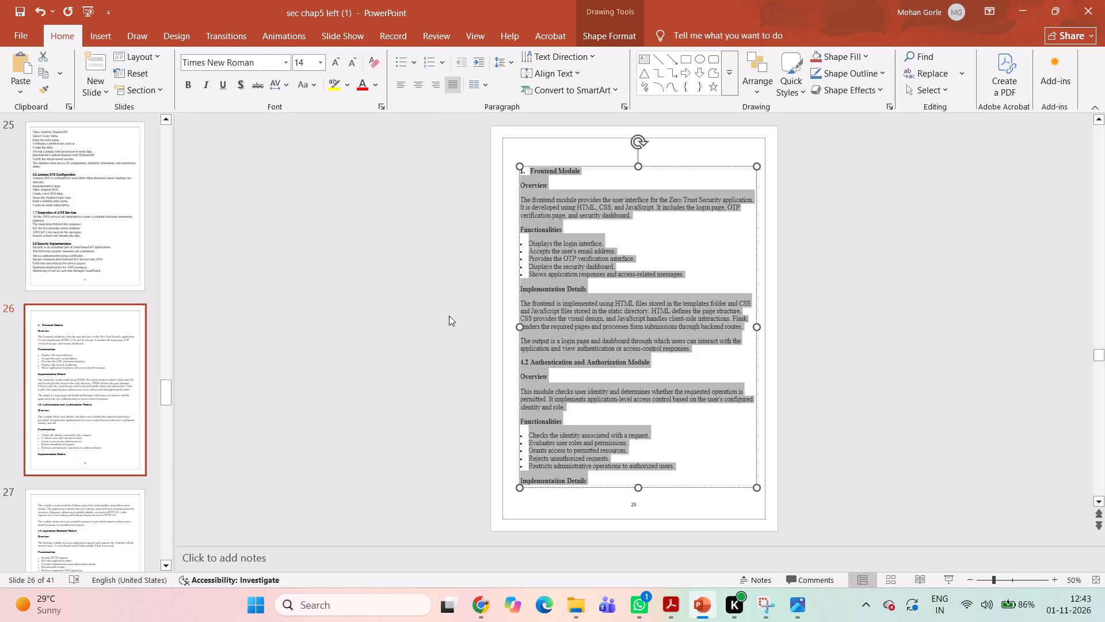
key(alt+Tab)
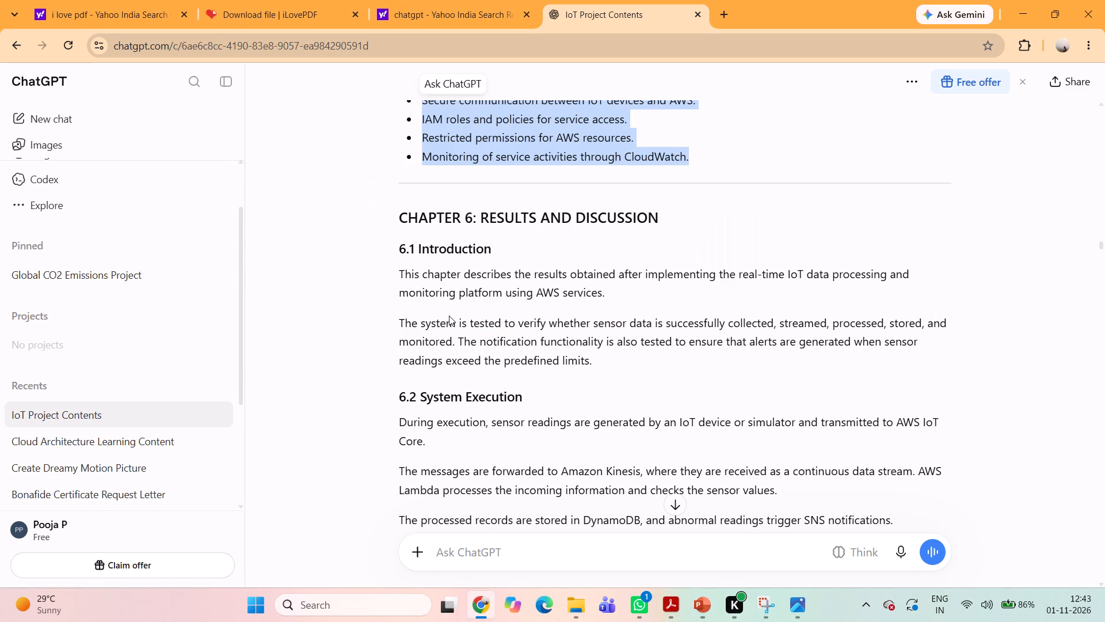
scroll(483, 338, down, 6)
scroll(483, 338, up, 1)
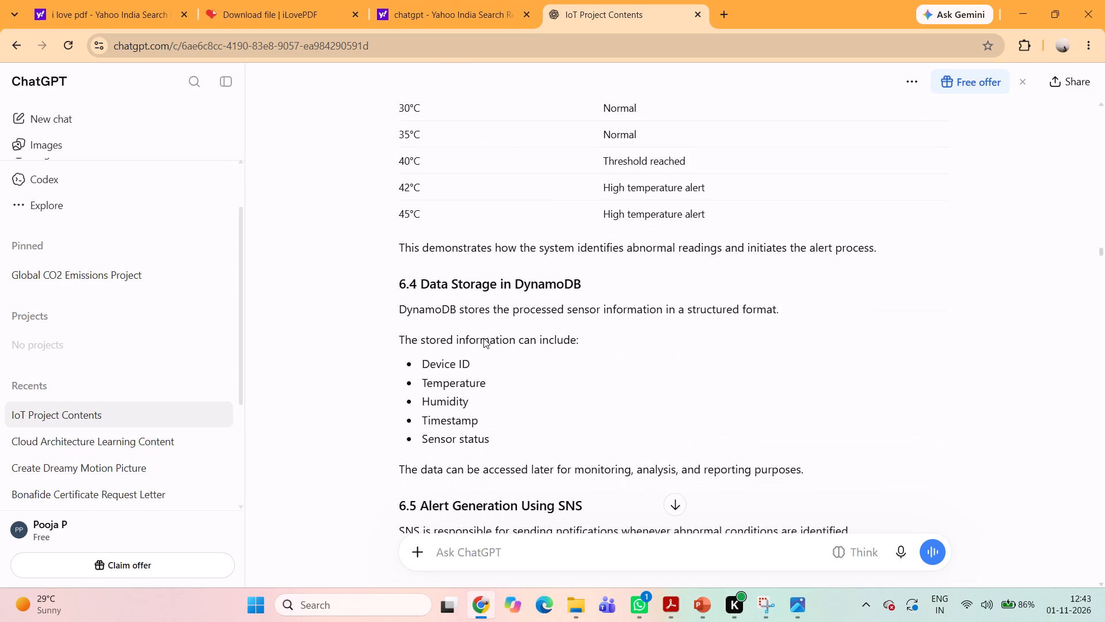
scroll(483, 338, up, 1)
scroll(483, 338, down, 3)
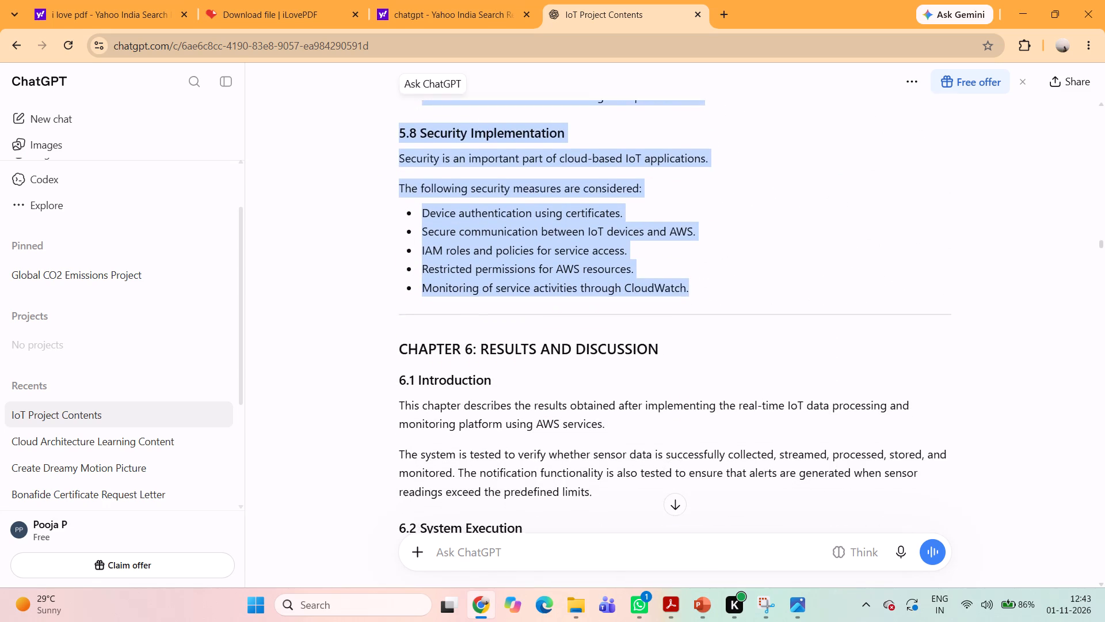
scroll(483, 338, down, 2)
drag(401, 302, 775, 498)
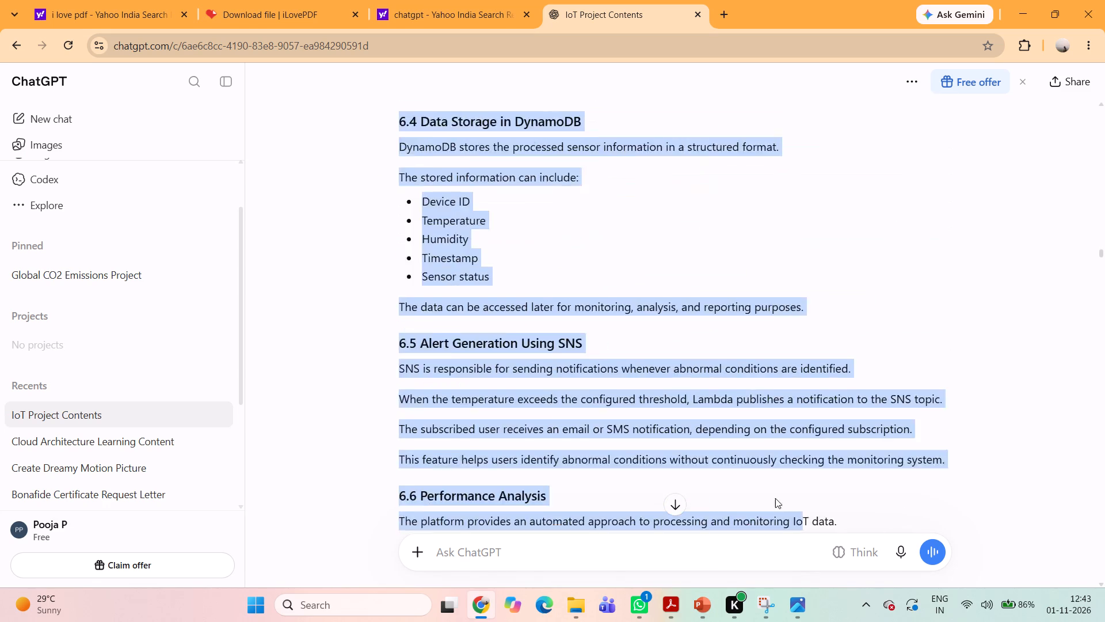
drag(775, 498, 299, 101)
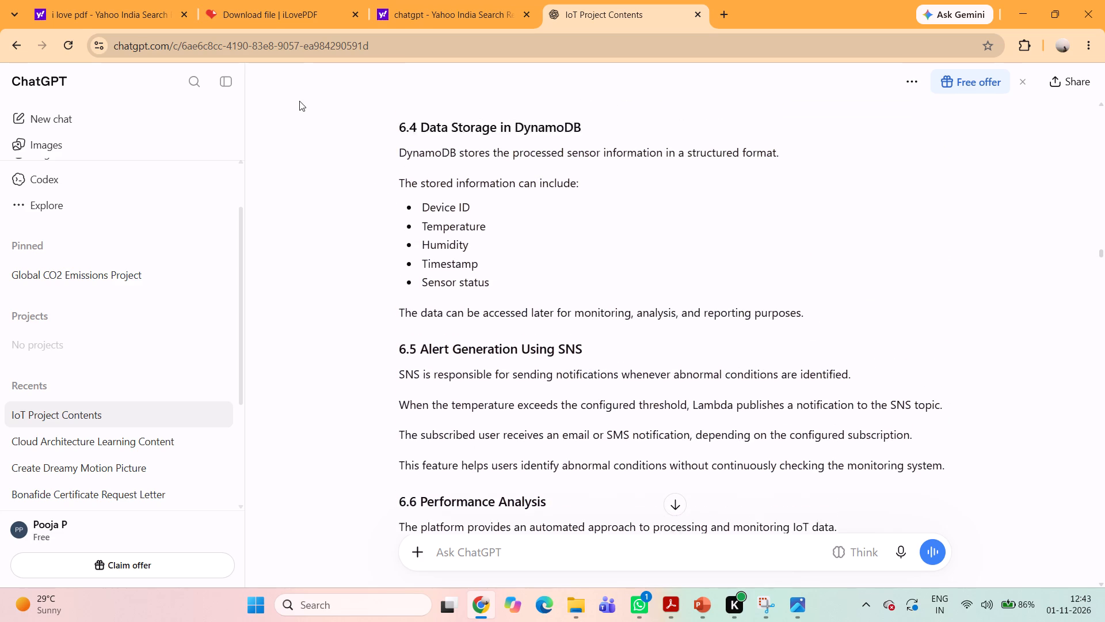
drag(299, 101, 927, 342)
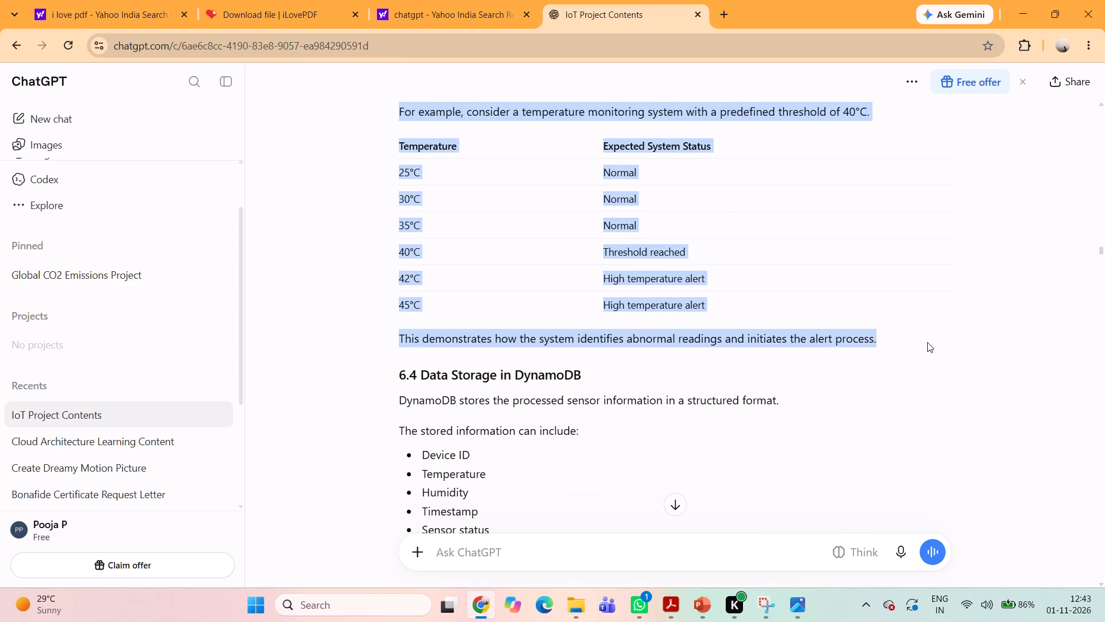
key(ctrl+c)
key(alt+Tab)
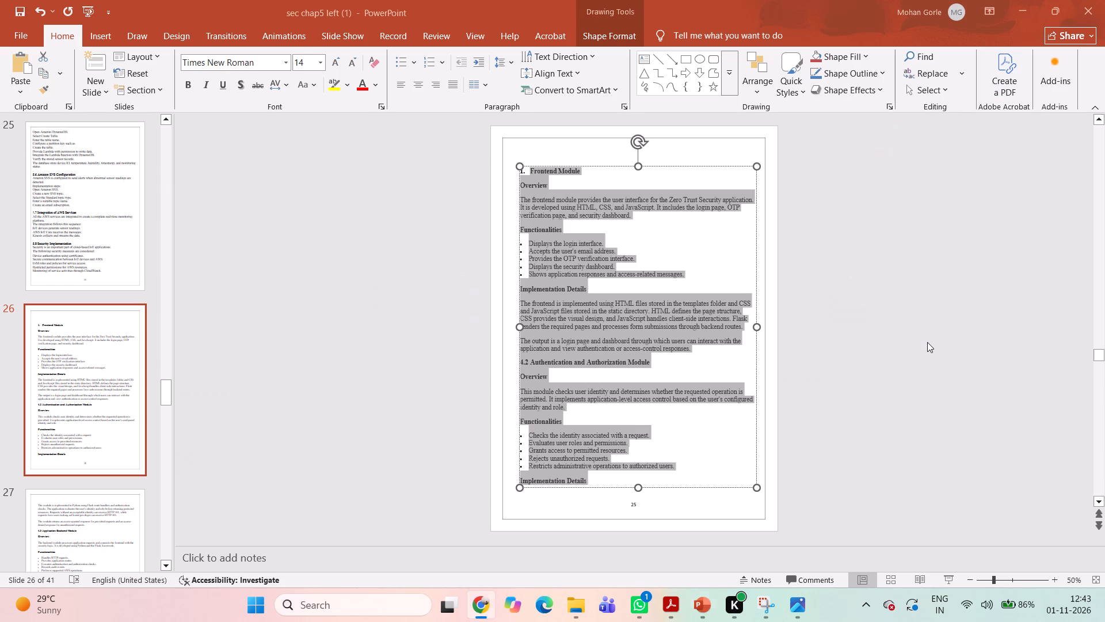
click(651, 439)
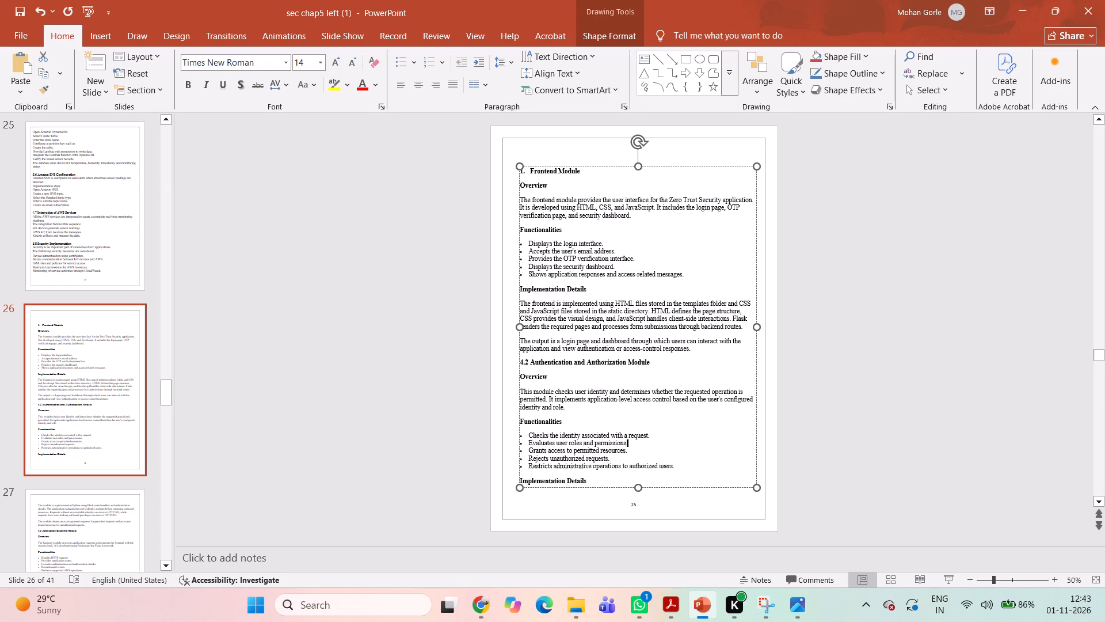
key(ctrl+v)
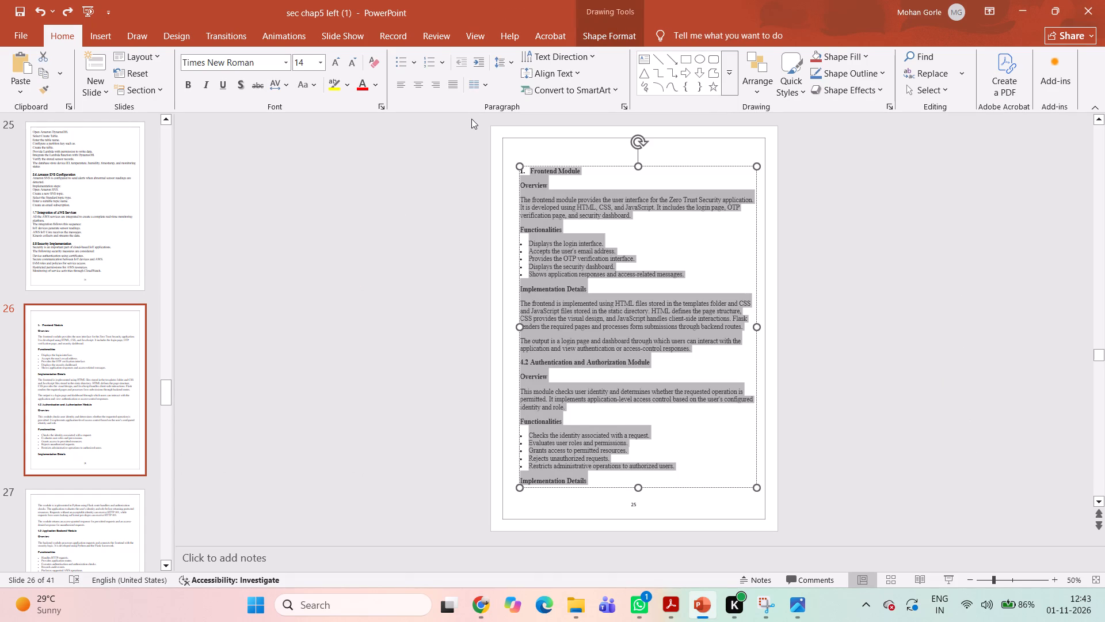
key(ctrl+v)
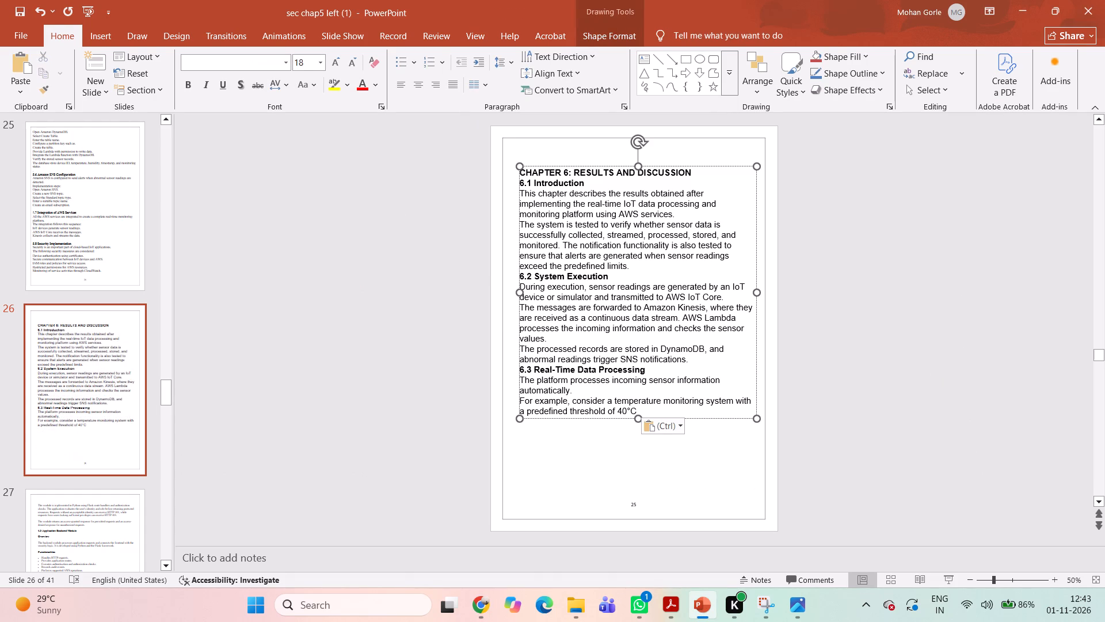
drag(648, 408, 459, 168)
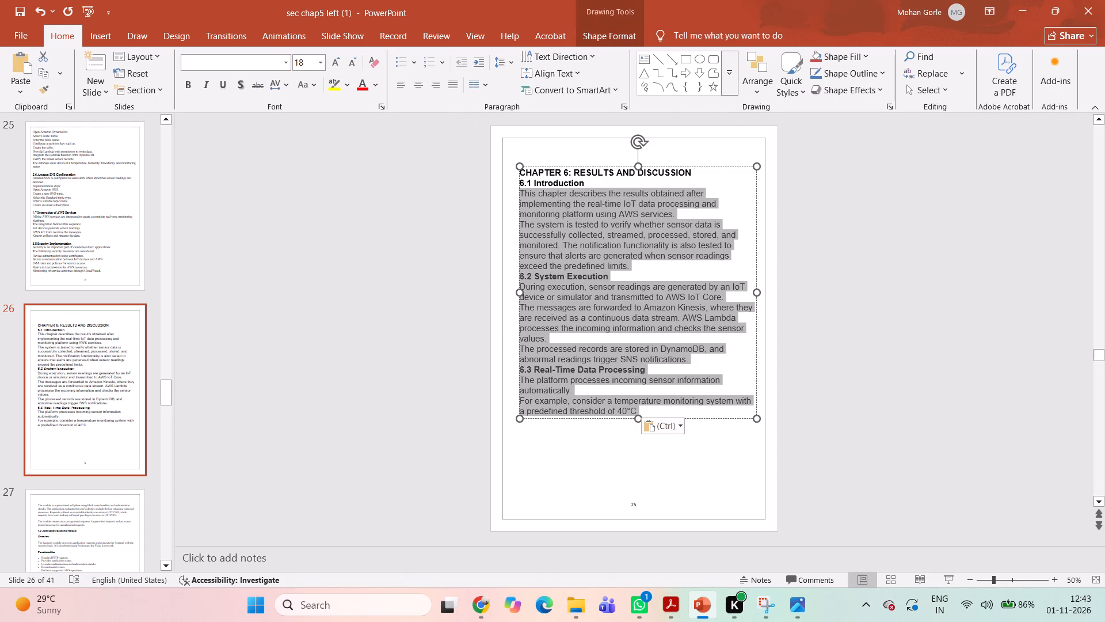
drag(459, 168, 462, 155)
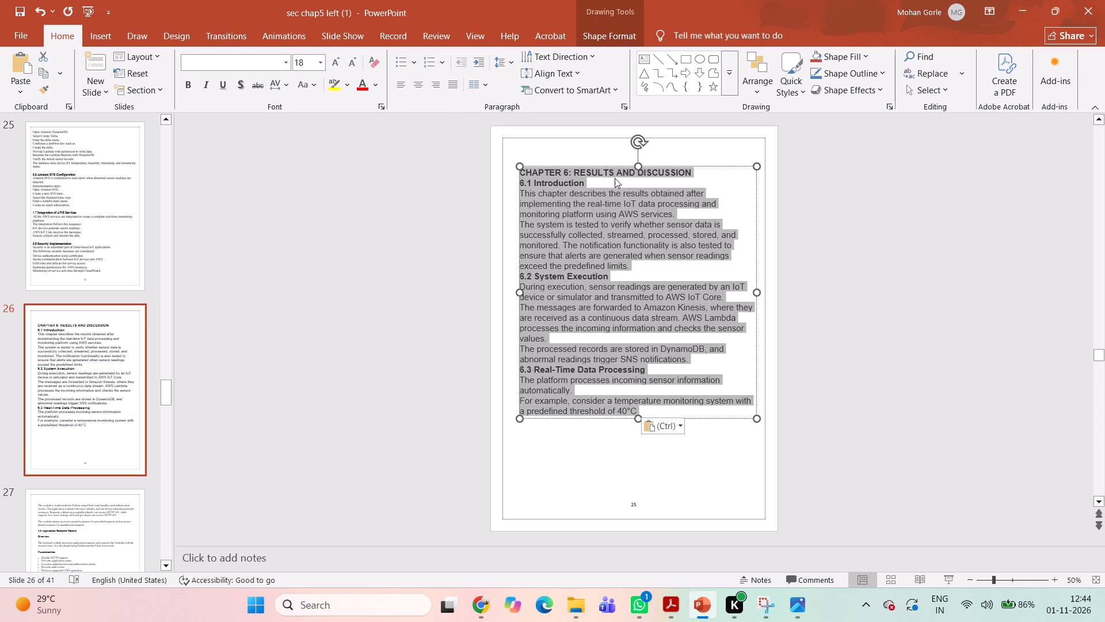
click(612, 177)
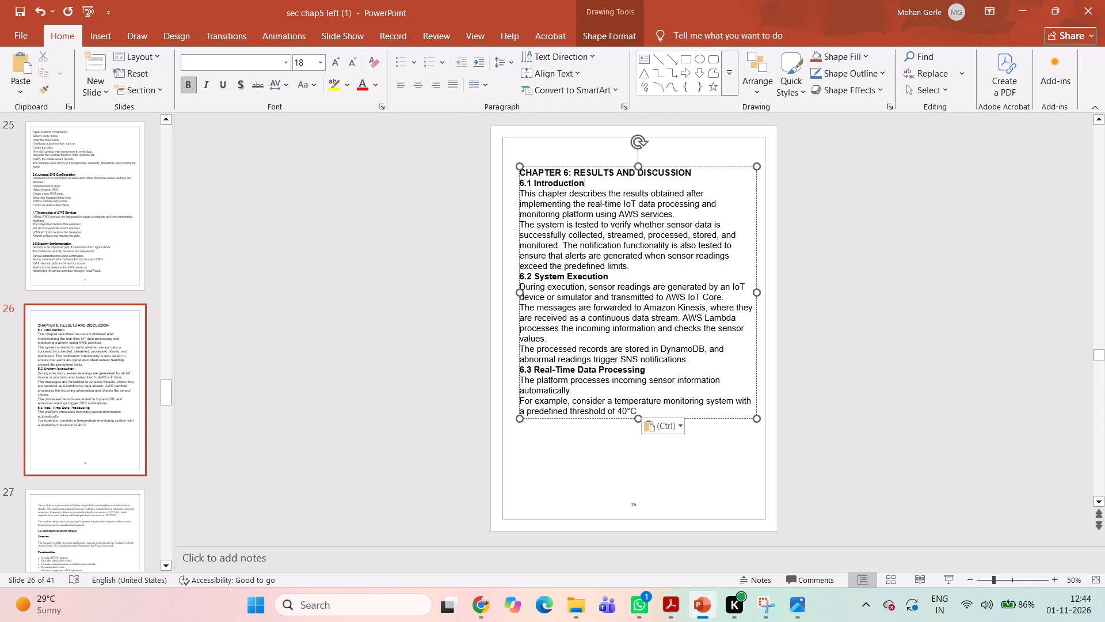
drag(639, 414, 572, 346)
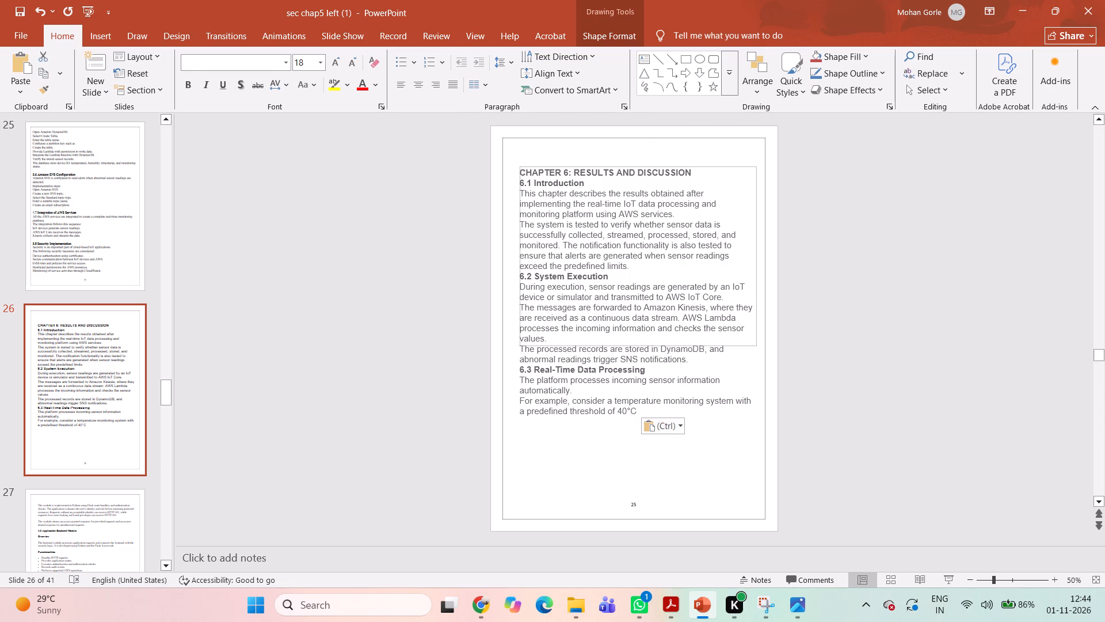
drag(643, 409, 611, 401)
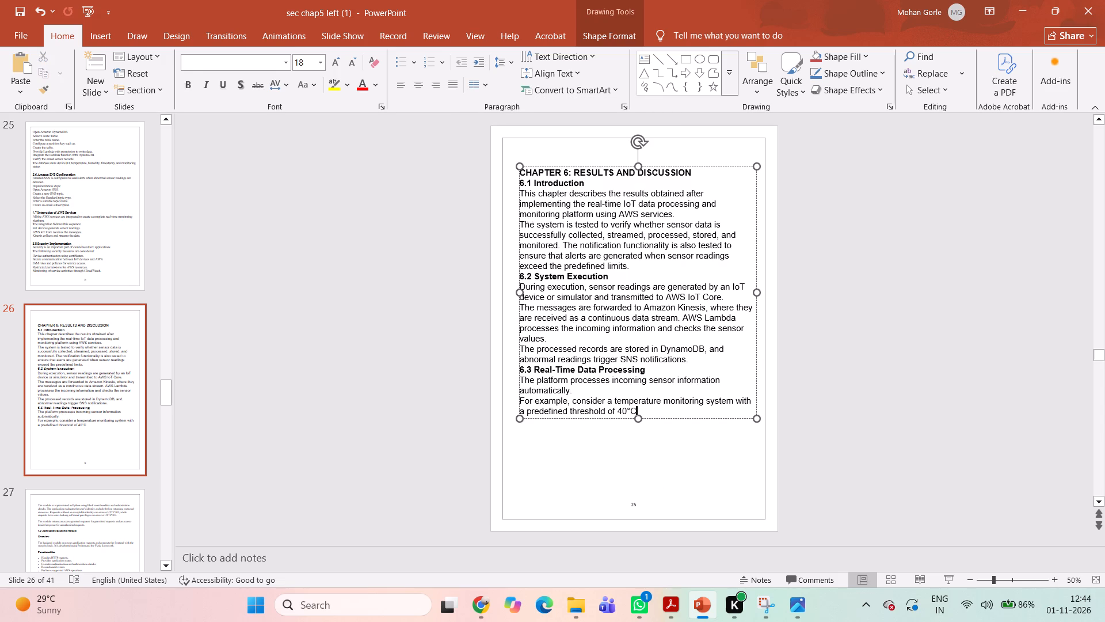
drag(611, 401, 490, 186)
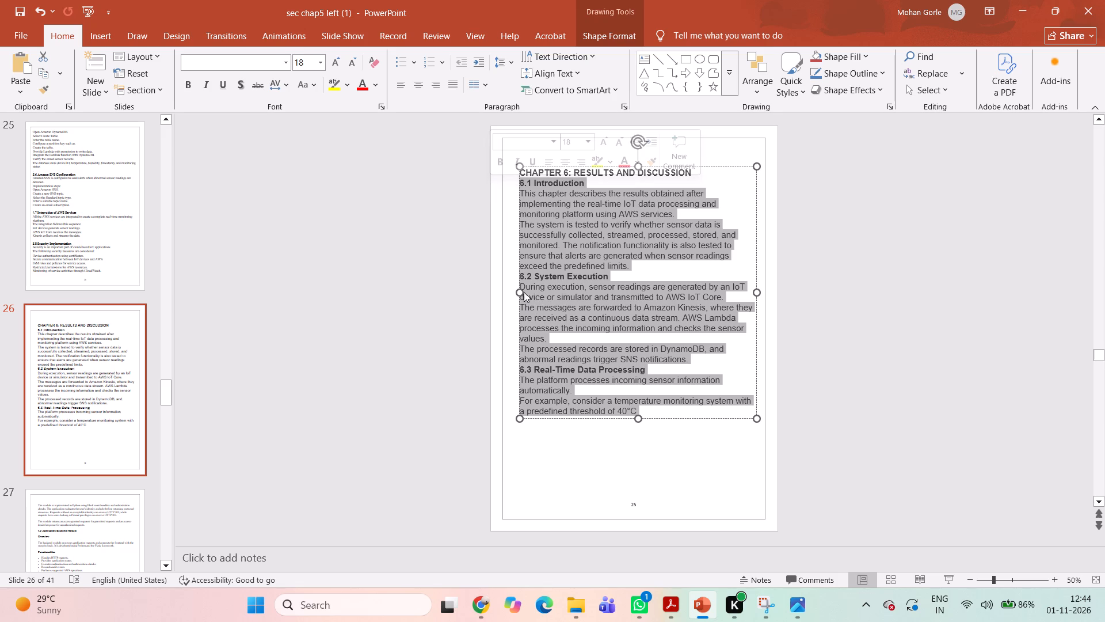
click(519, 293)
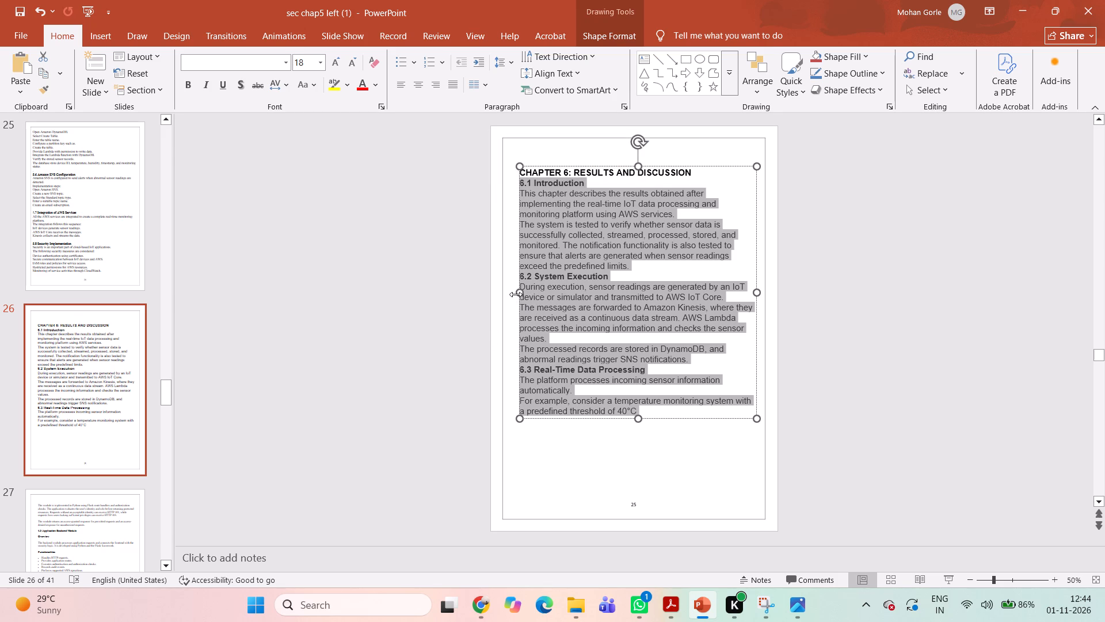
Widen the Chapter 6 text box by moving its left edge out close to the page border.
drag(517, 293, 508, 290)
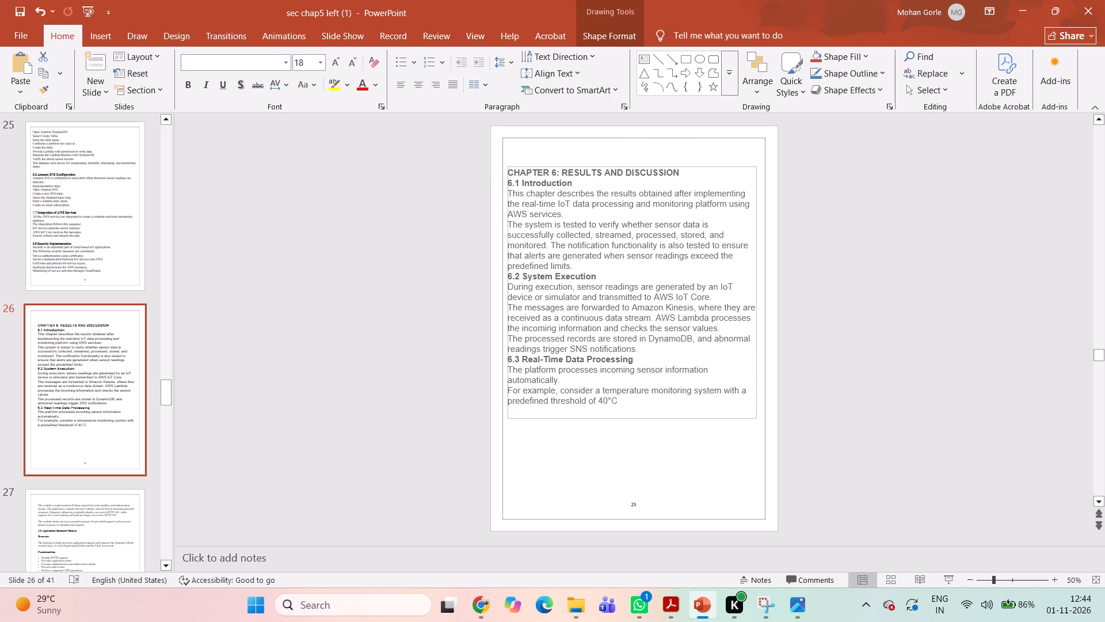
drag(508, 290, 508, 291)
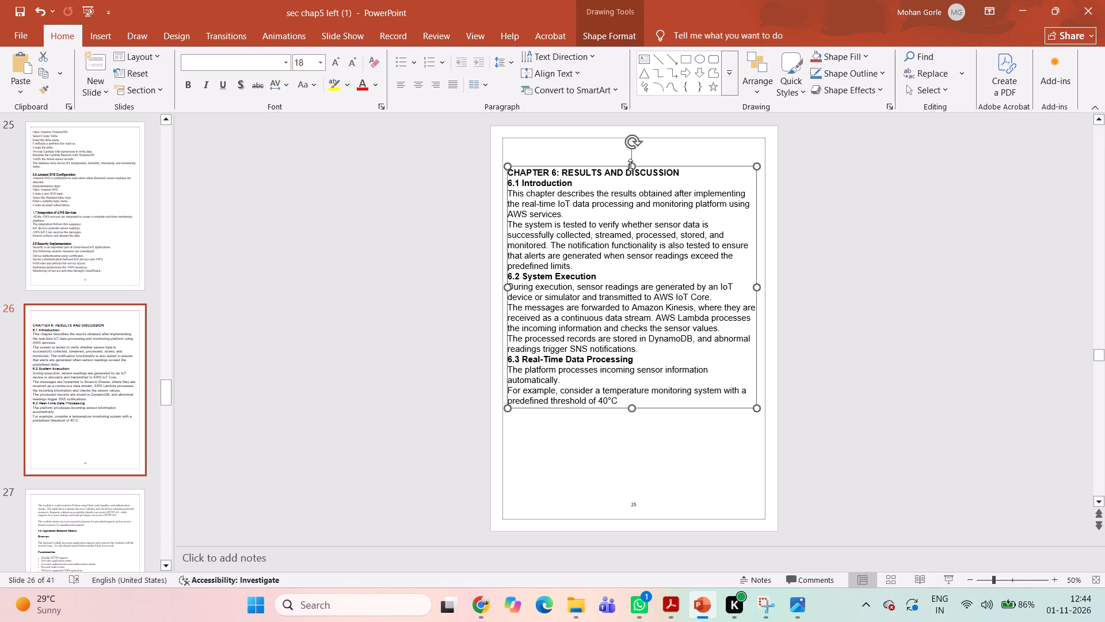
Move the Chapter 6 text box up in nine small increments until it sits just inside the top page border.
click(626, 165)
drag(630, 164, 630, 143)
drag(634, 164, 631, 151)
click(684, 166)
key(Up)
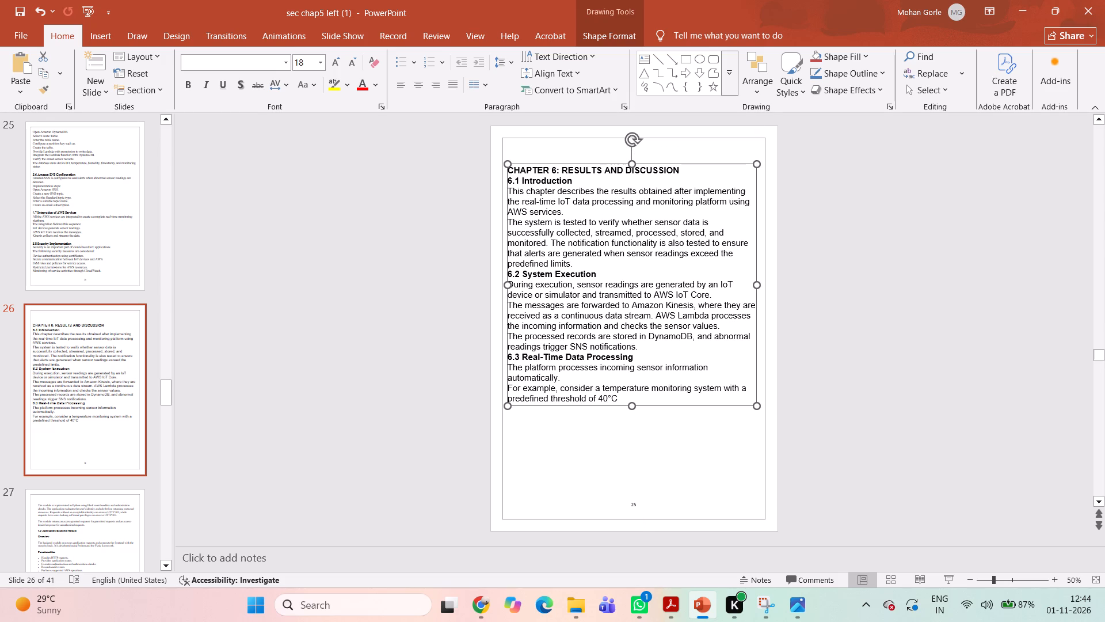
key(Up)
key(Up)
key(Up)
key(Up)
key(Up)
key(Up)
key(Up)
key(Up)
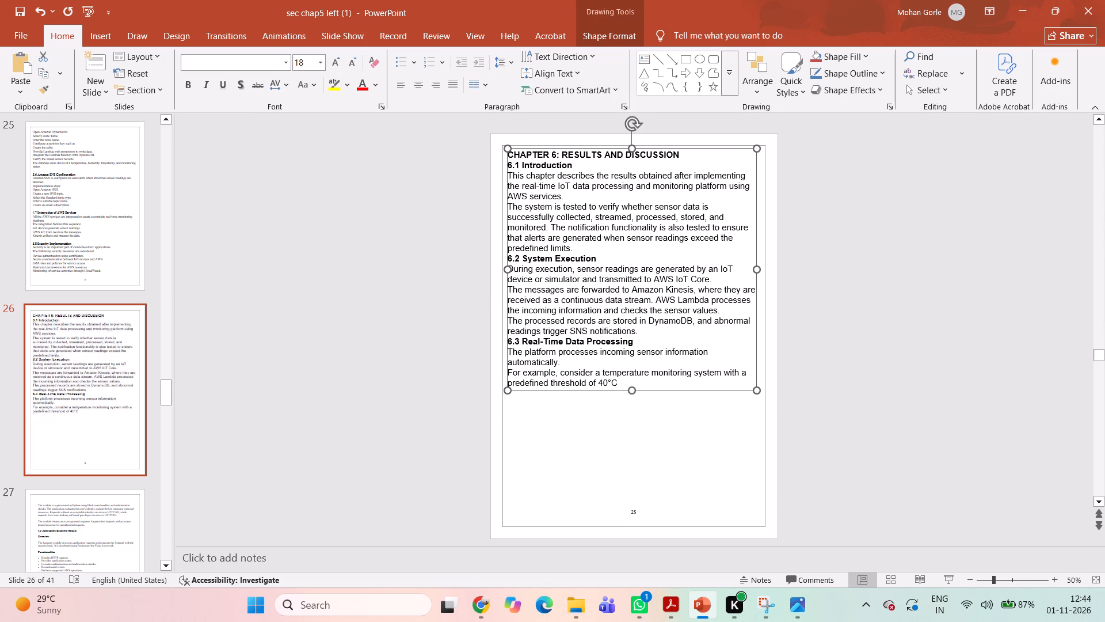
Format the text from 6.1 Introduction to the end of the text box as Times New Roman, size 16.
drag(625, 378, 504, 165)
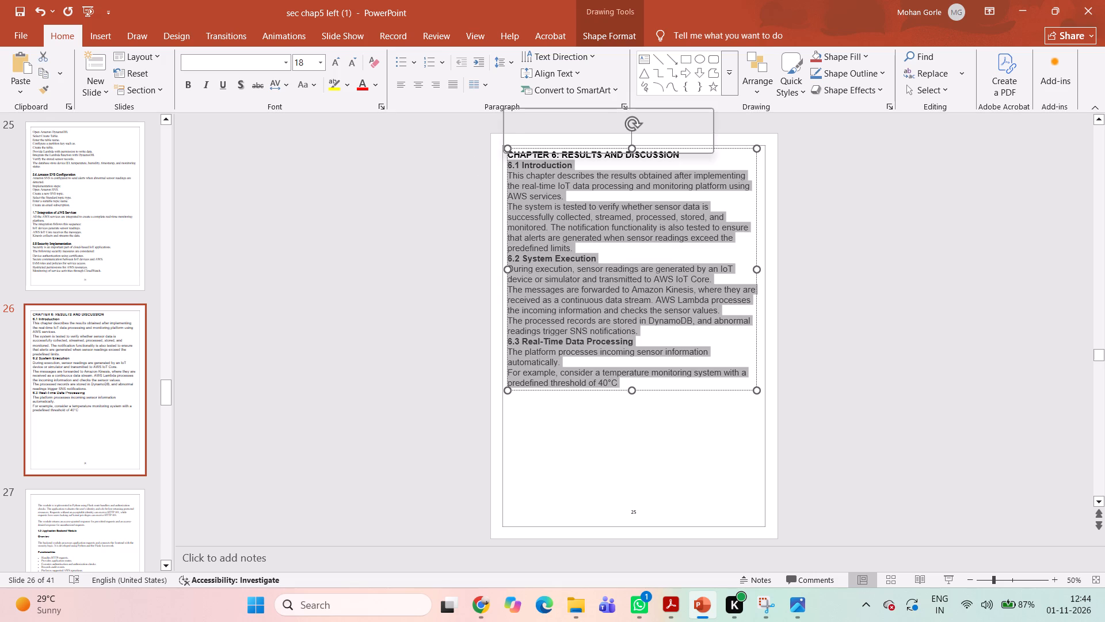
click(241, 60)
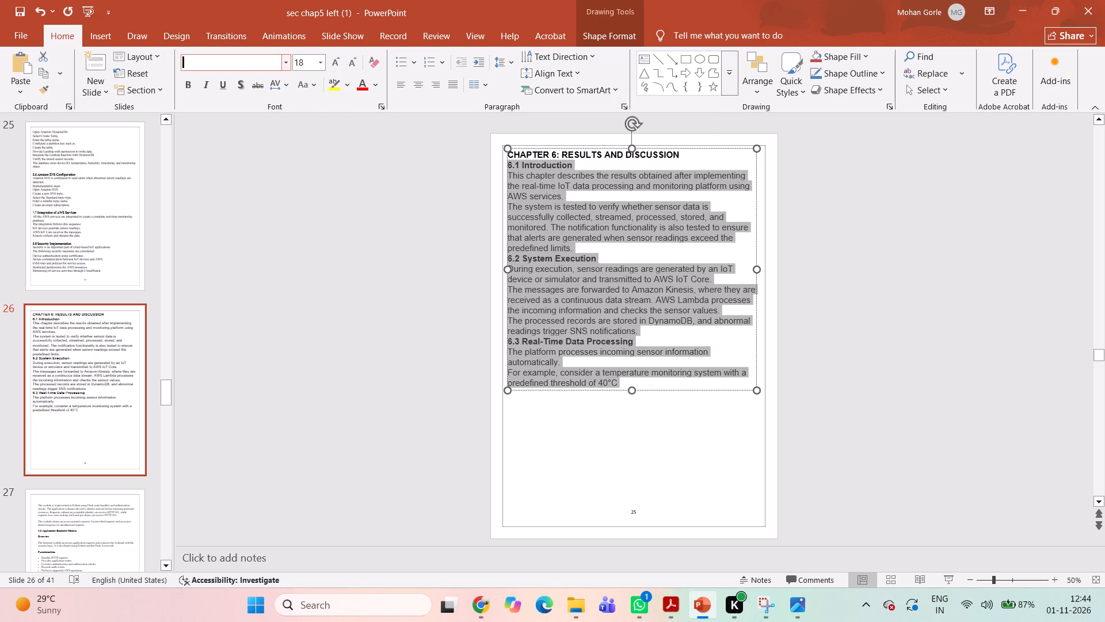
text(tim)
key(Return)
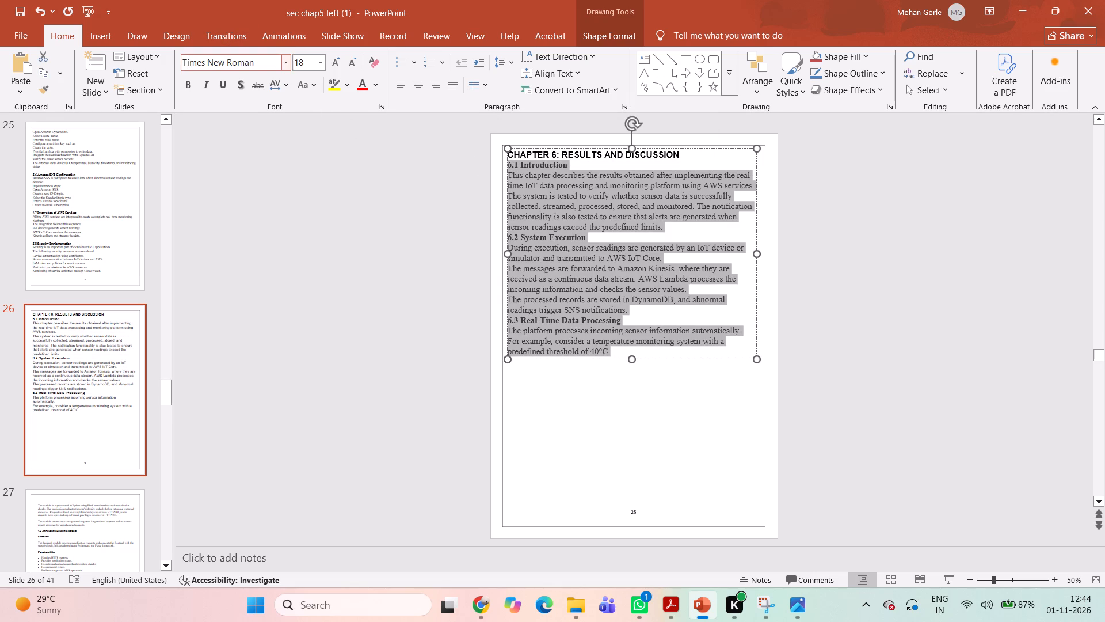
click(299, 64)
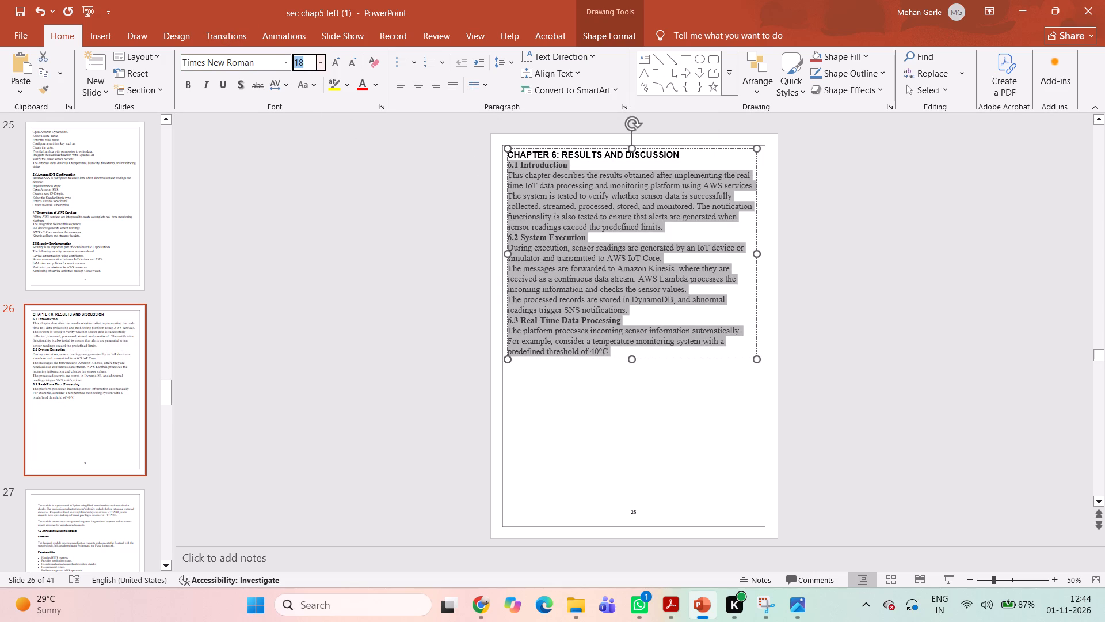
text(16)
key(Return)
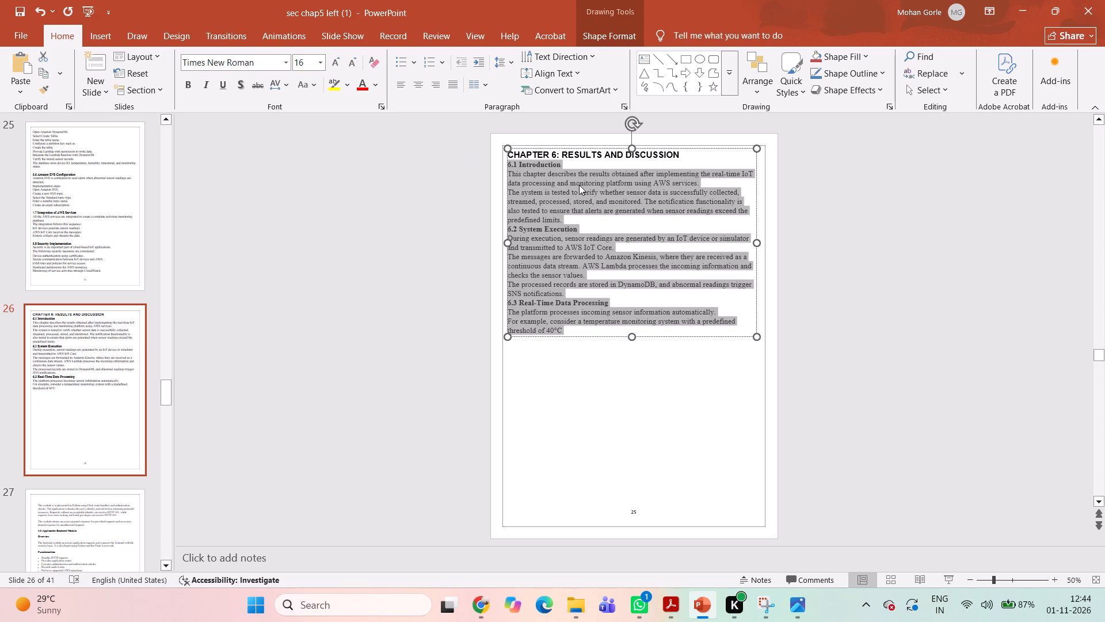
Centre the CHAPTER 6: RESULTS AND DISCUSSION heading and add a blank line between it and 6.1 Introduction.
drag(678, 157, 579, 164)
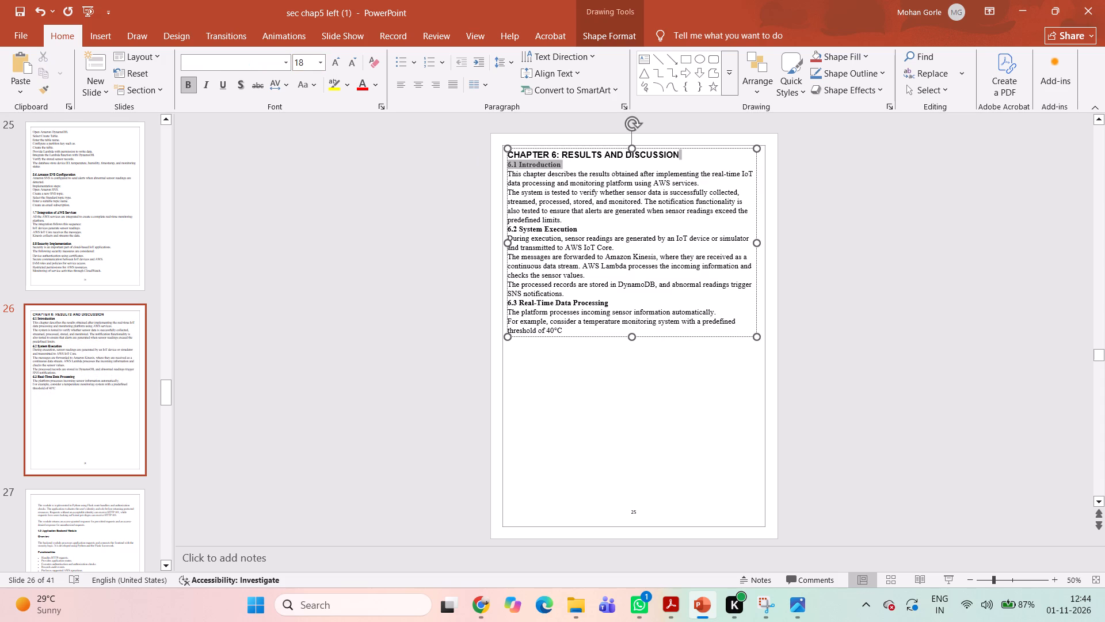
drag(579, 164, 516, 156)
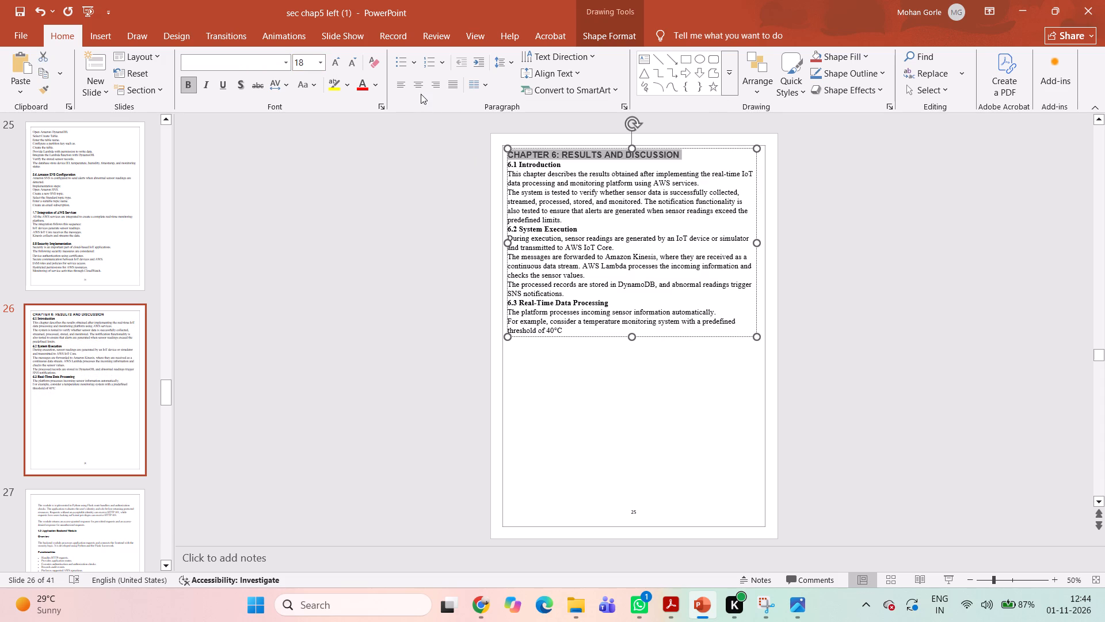
click(420, 89)
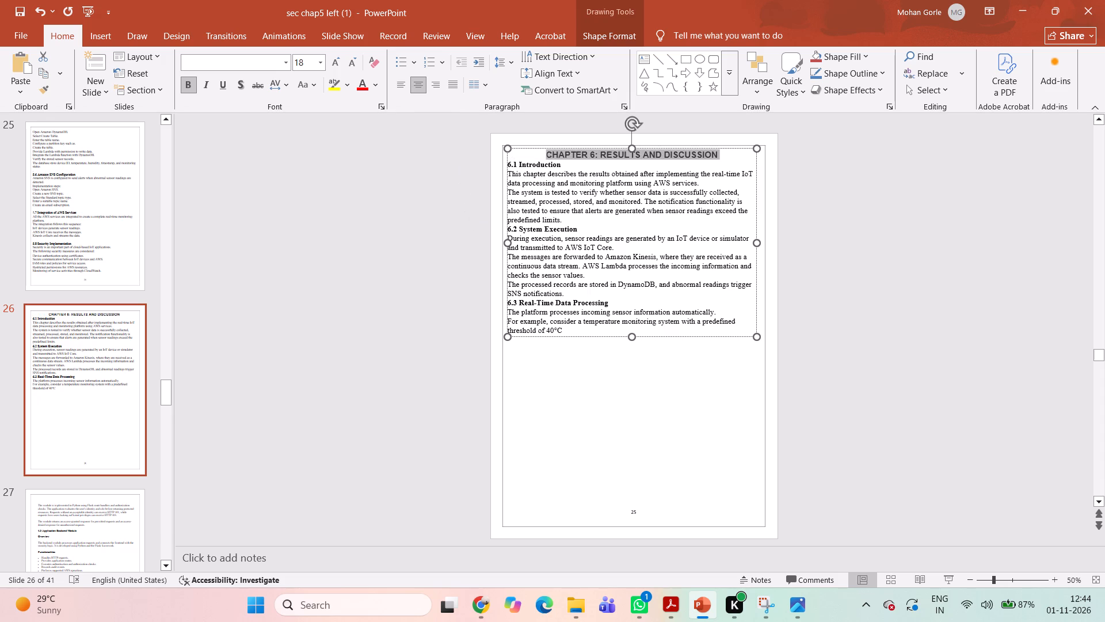
click(509, 165)
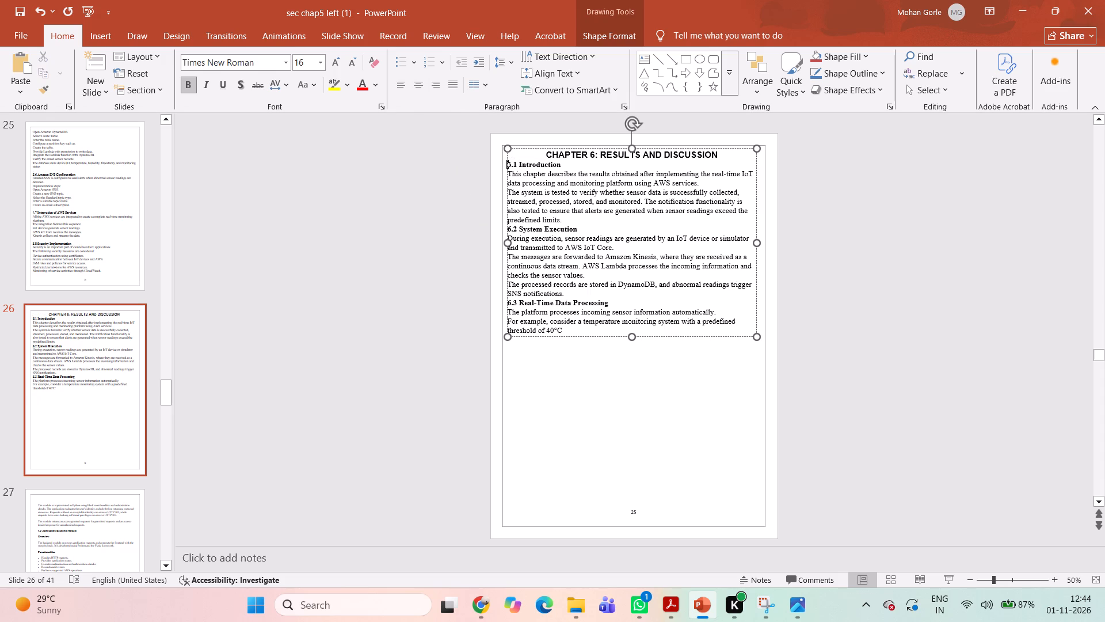
key(Return)
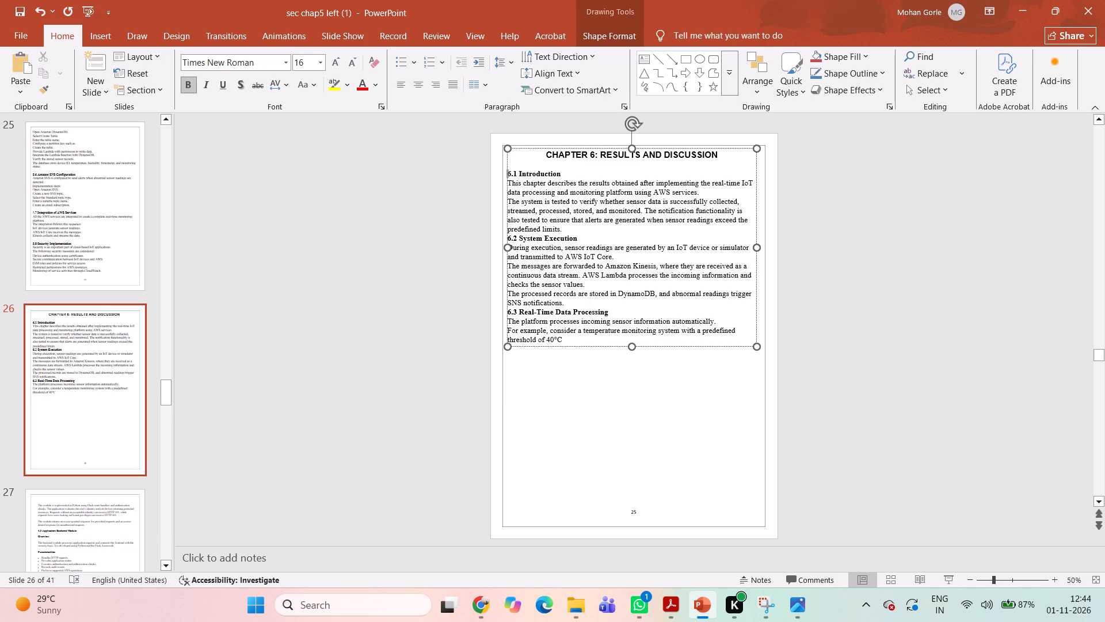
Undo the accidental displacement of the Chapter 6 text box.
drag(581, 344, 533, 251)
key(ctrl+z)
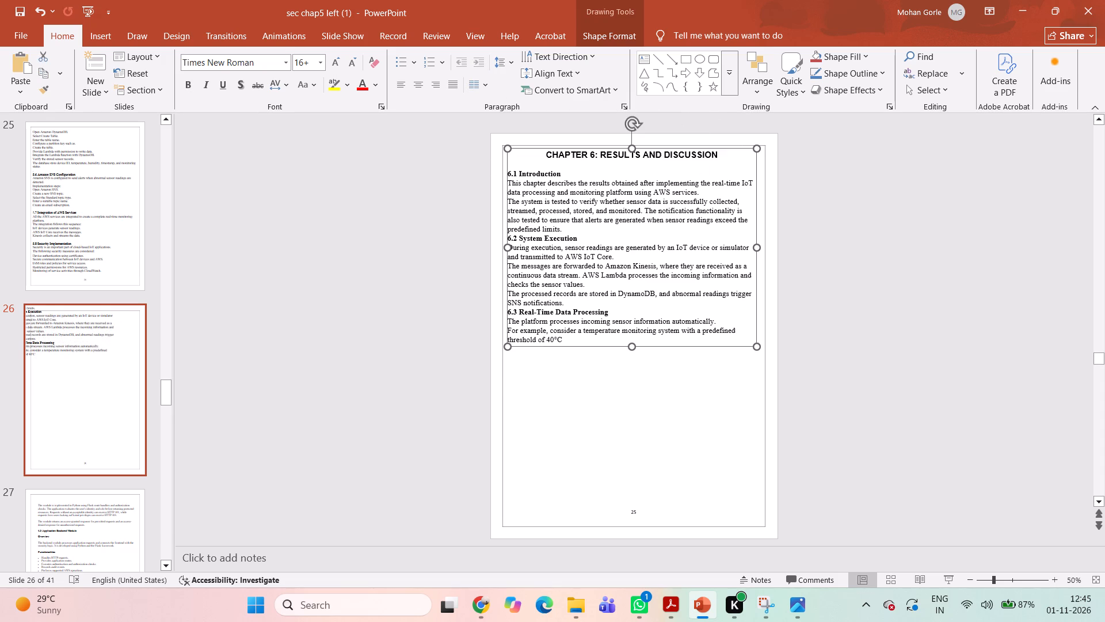
Set the line spacing to 1.5 for all text from 6.1 Introduction to the end of the Chapter 6 text box.
drag(565, 340, 511, 169)
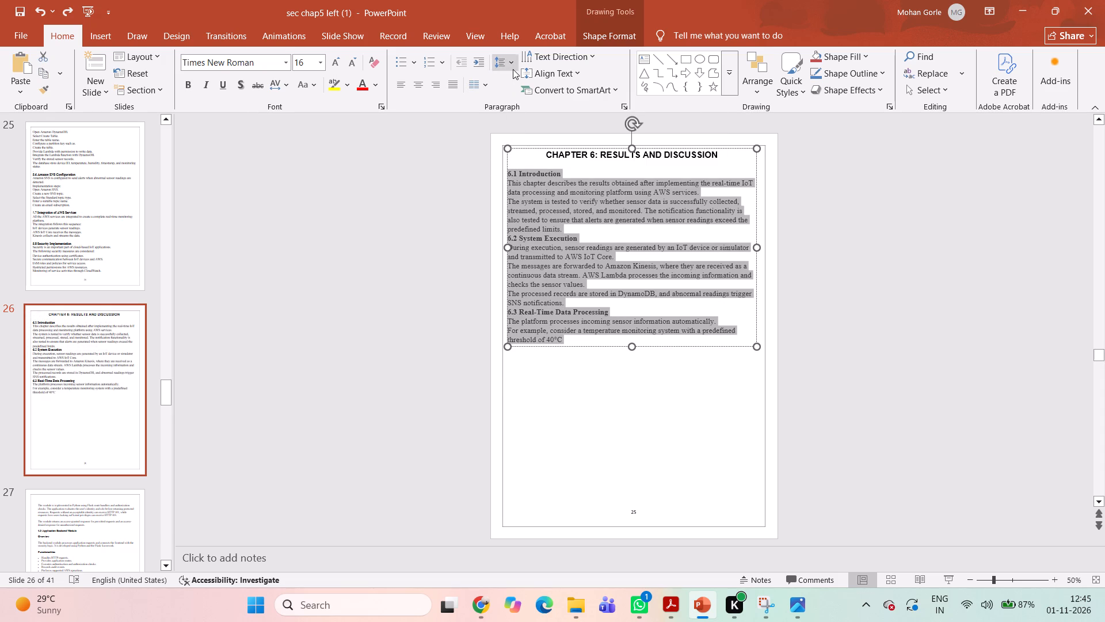
click(512, 69)
click(528, 103)
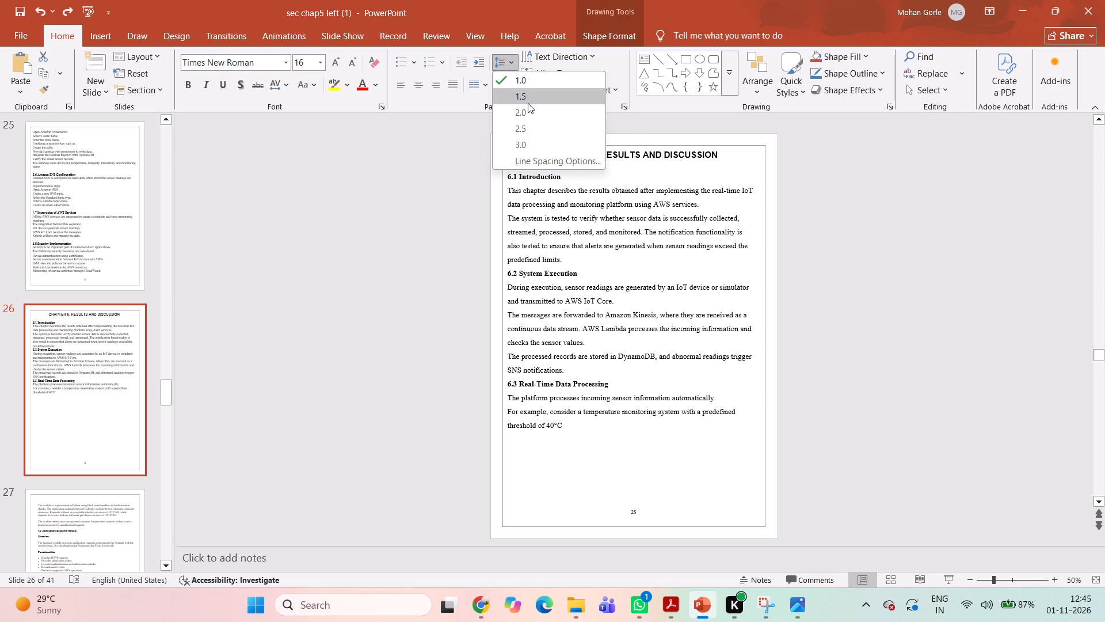
Insert two blank lines above the 6.2 System Execution heading and one above 6.3 Real-Time Data Processing.
click(570, 255)
key(Return)
key(Return)
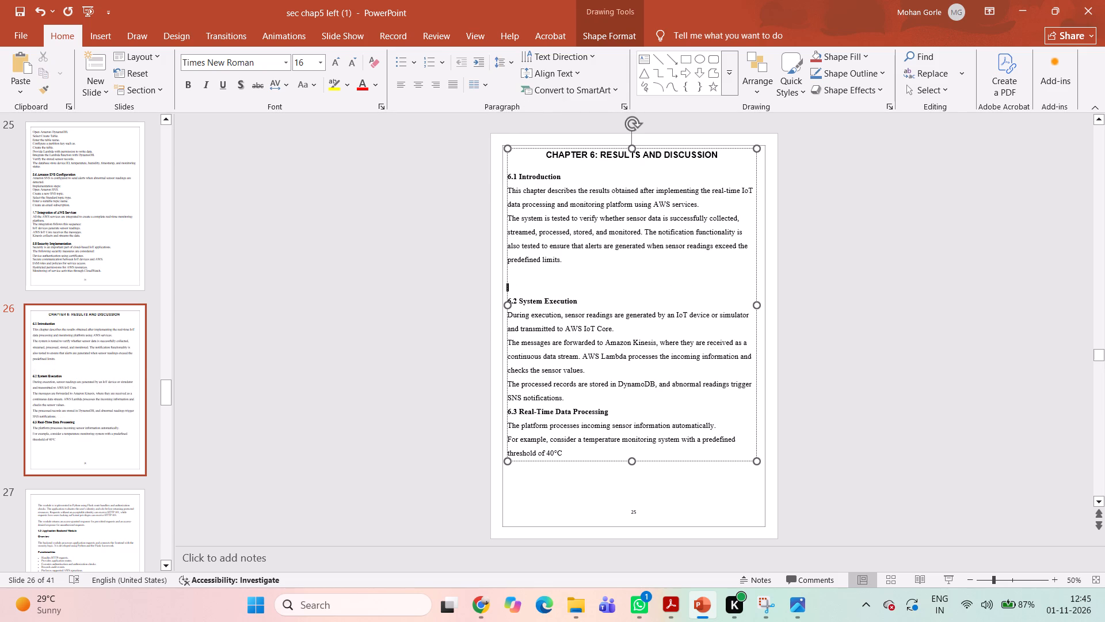
click(596, 399)
key(Return)
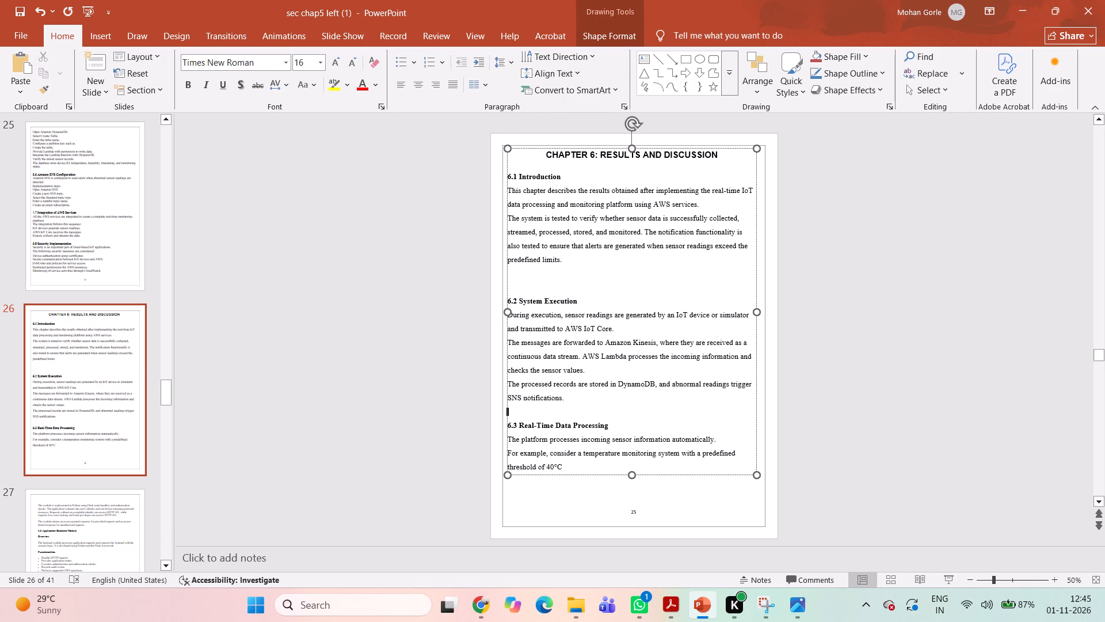
click(478, 250)
click(555, 251)
key(Right)
click(367, 184)
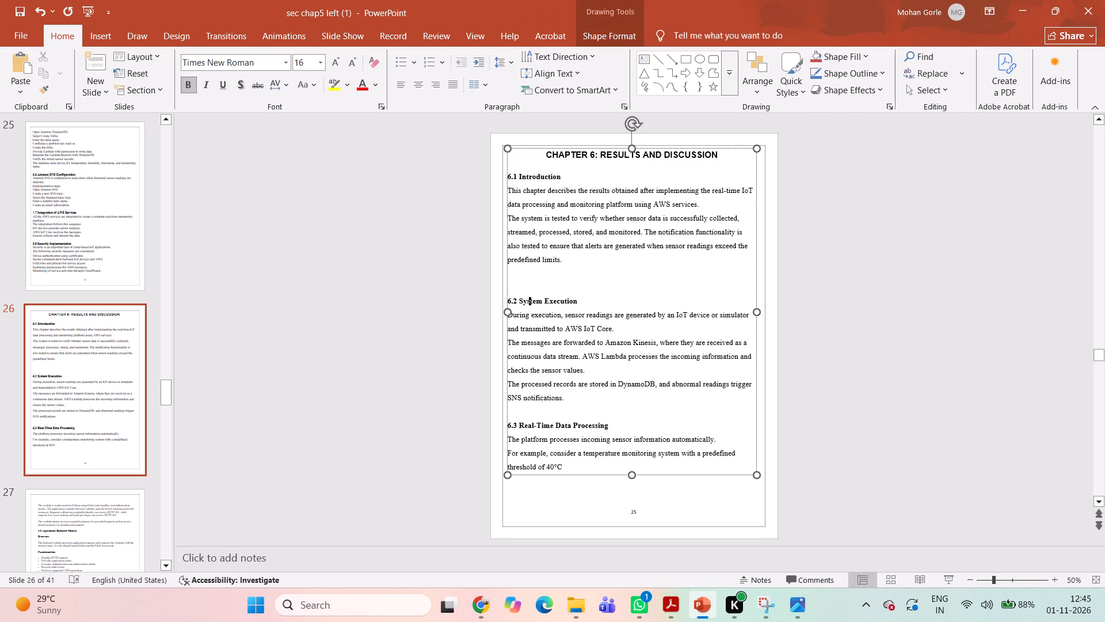
click(511, 297)
key(Left)
key(Left)
key(BackSpace)
key(BackSpace)
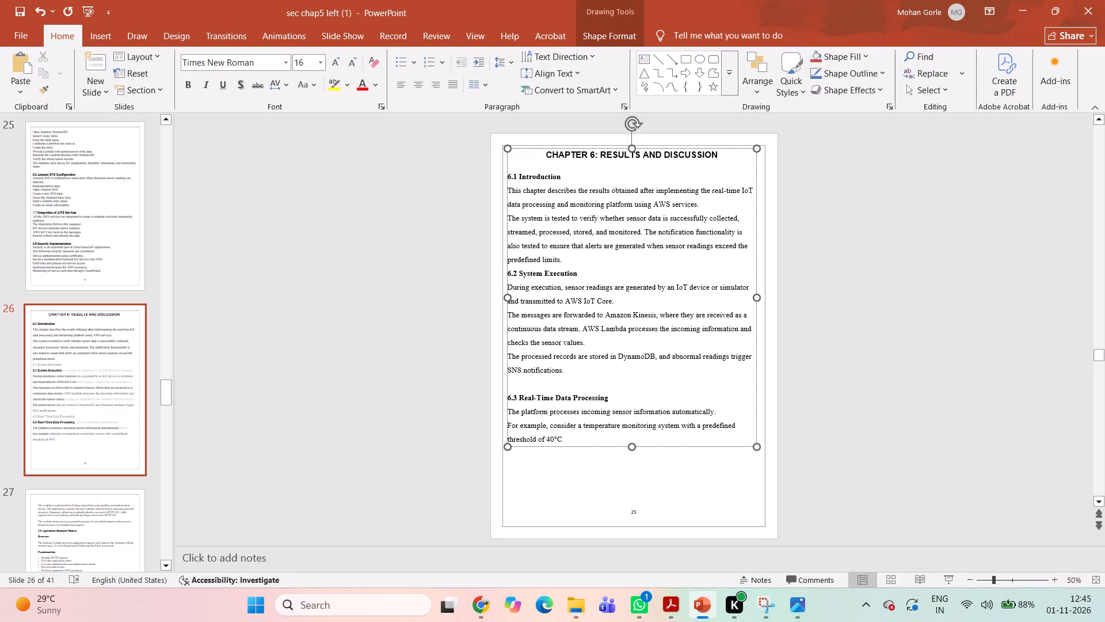
key(Return)
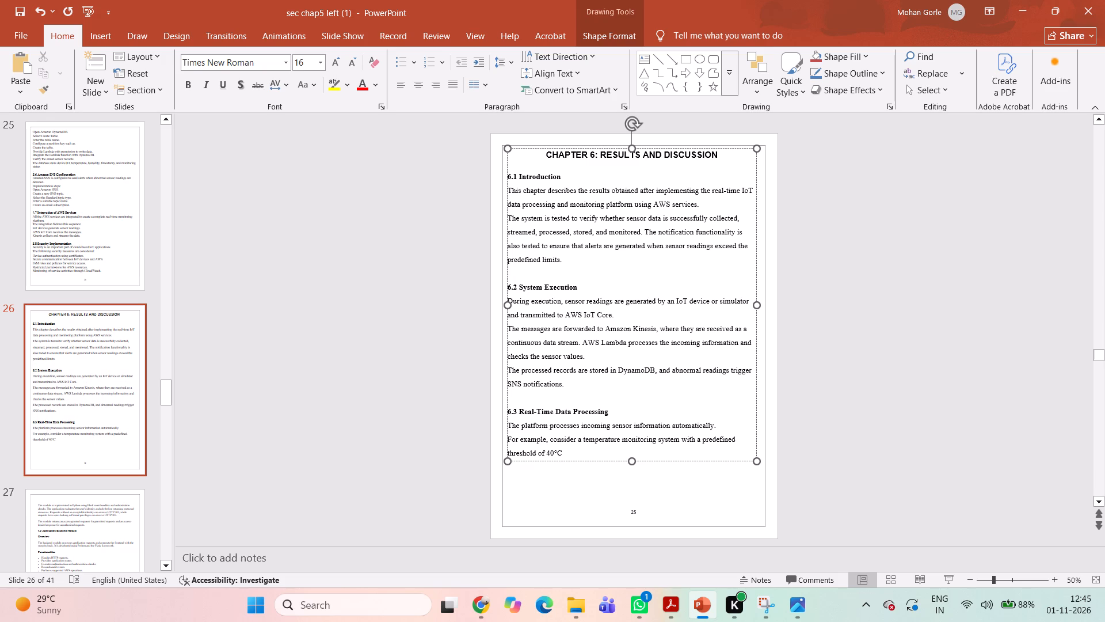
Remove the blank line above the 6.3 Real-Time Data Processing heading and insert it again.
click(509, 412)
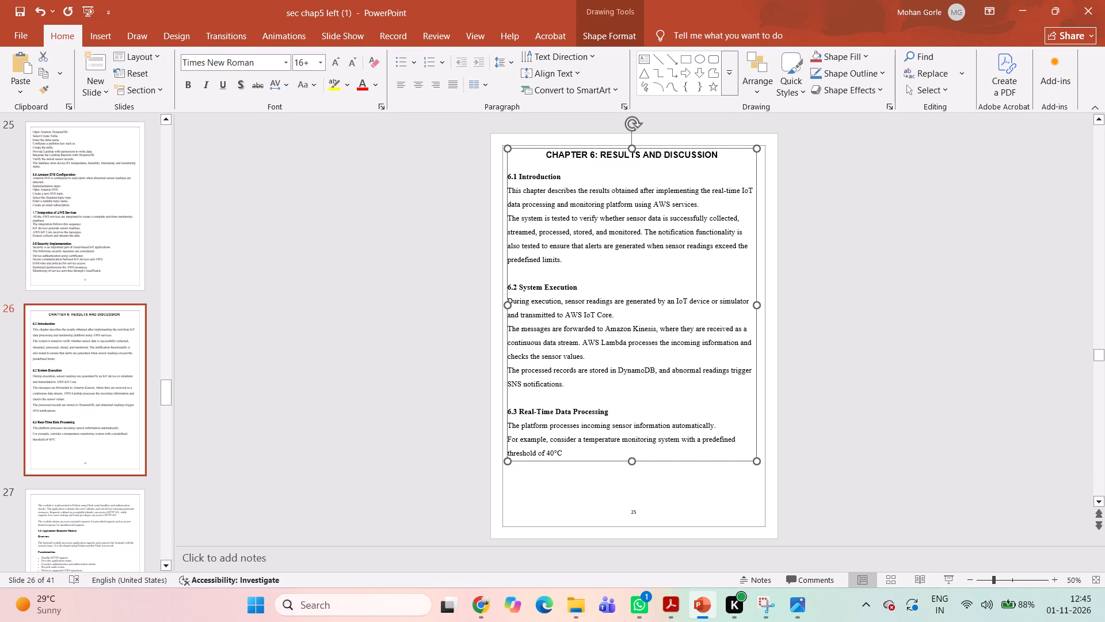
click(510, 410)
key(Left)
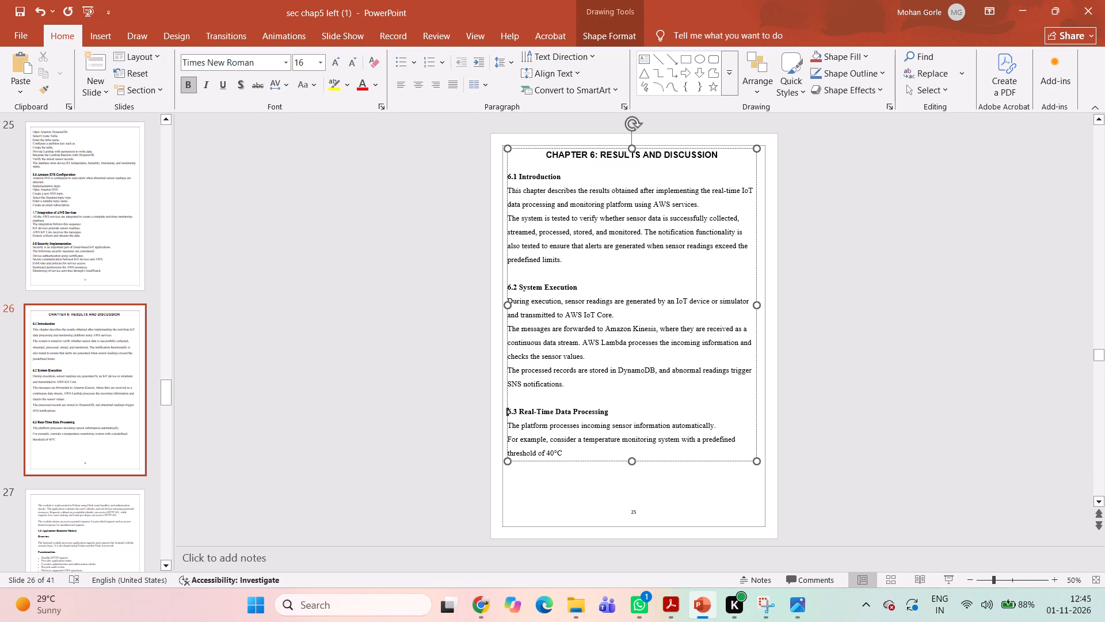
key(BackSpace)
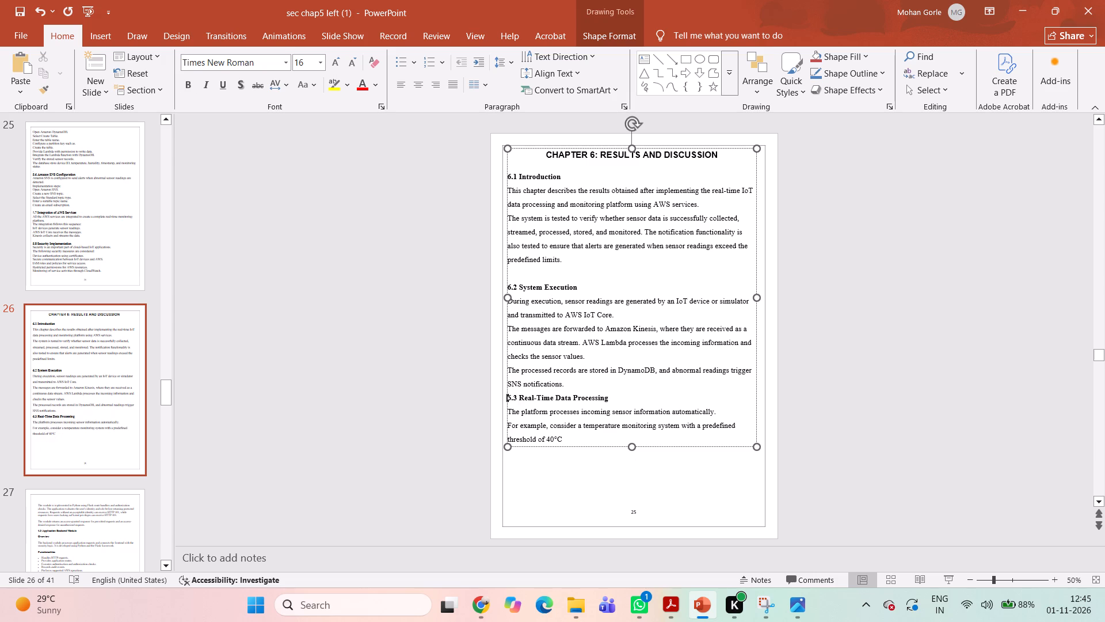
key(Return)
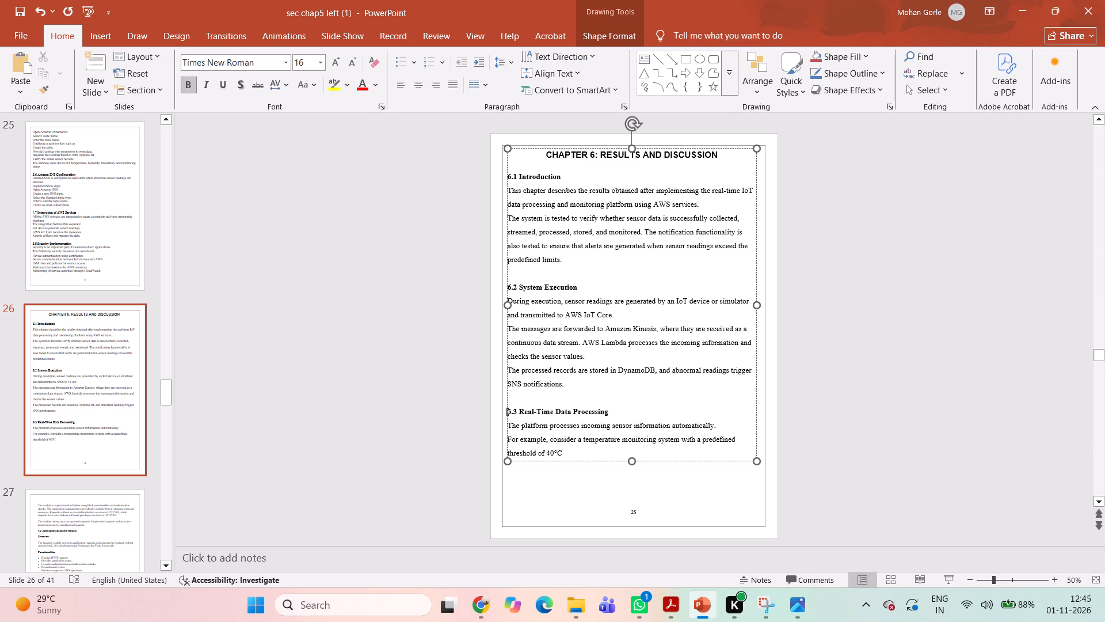
Delete the paragraph about processed records in DynamoDB and SNS notifications from the end of section 6.2.
right_drag(585, 386, 498, 362)
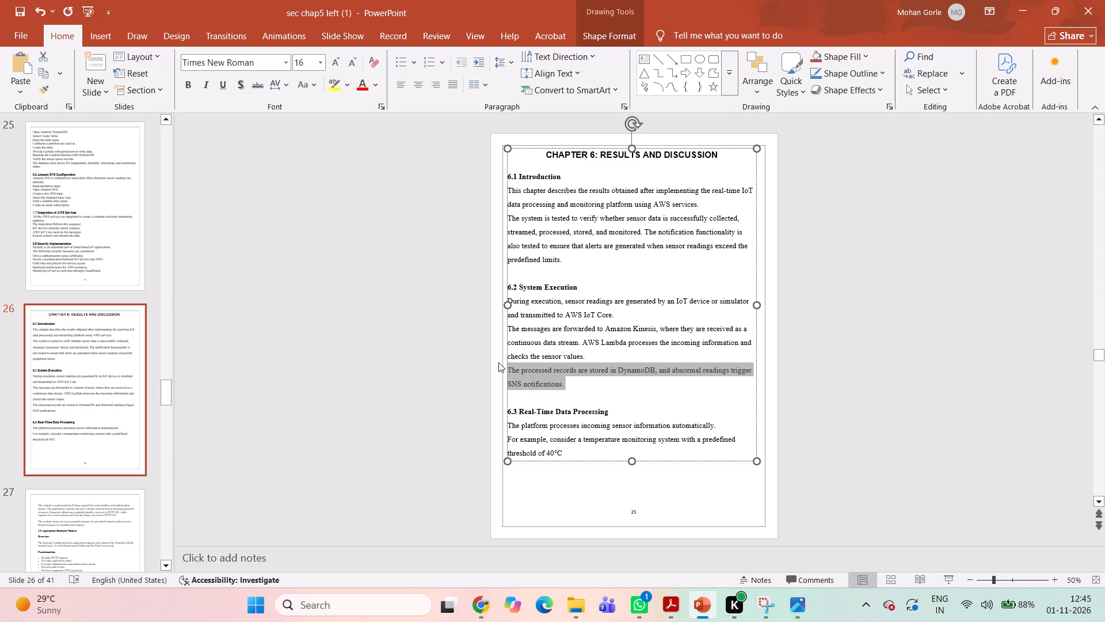
key(BackSpace)
click(542, 365)
key(BackSpace)
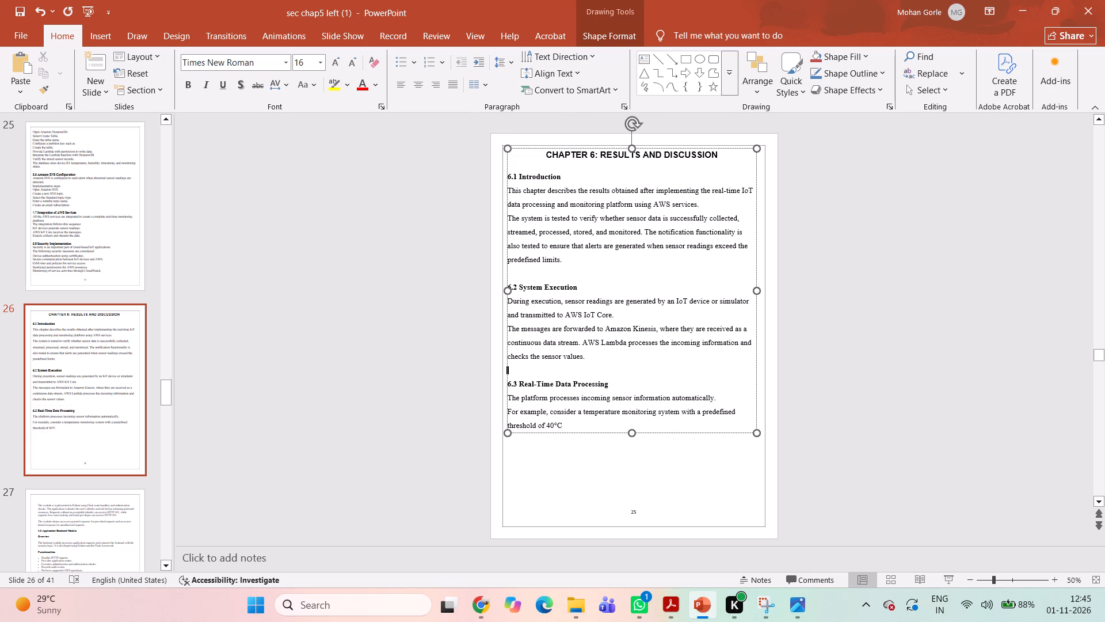
Delete the notification functionality sentence ending section 6.1, keeping one blank line above 6.2 System Execution.
drag(567, 262, 673, 189)
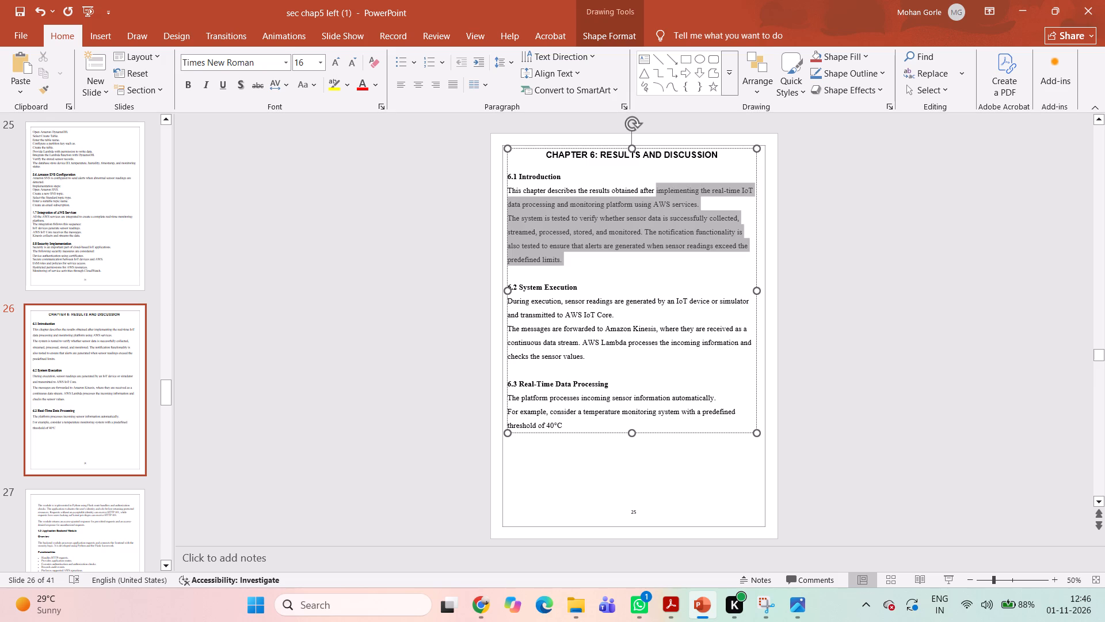
drag(673, 189, 649, 233)
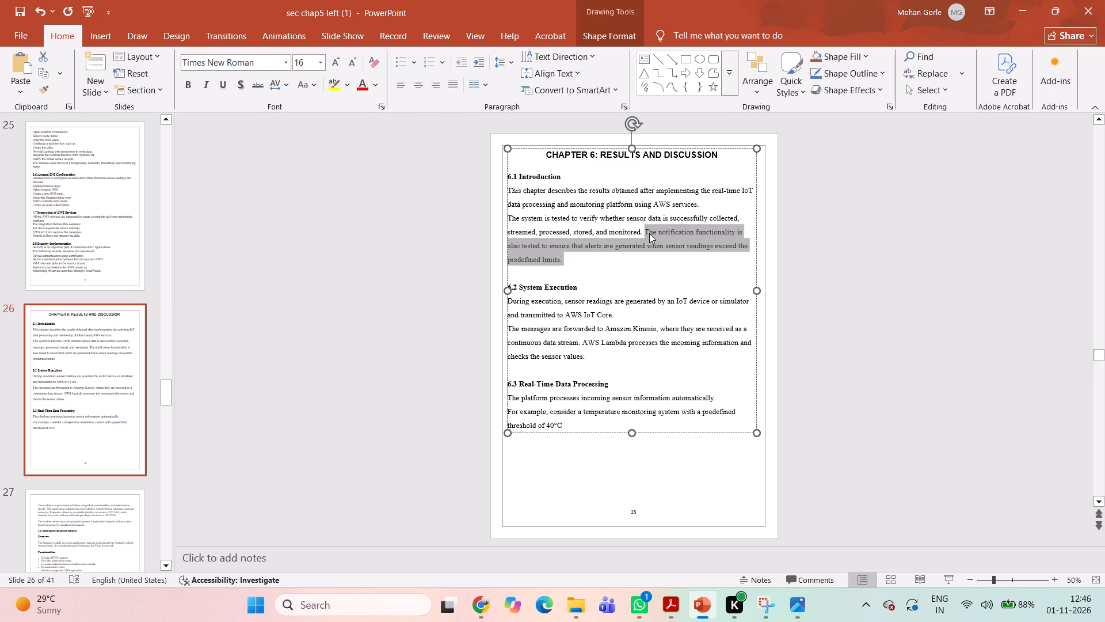
key(BackSpace)
key(Return)
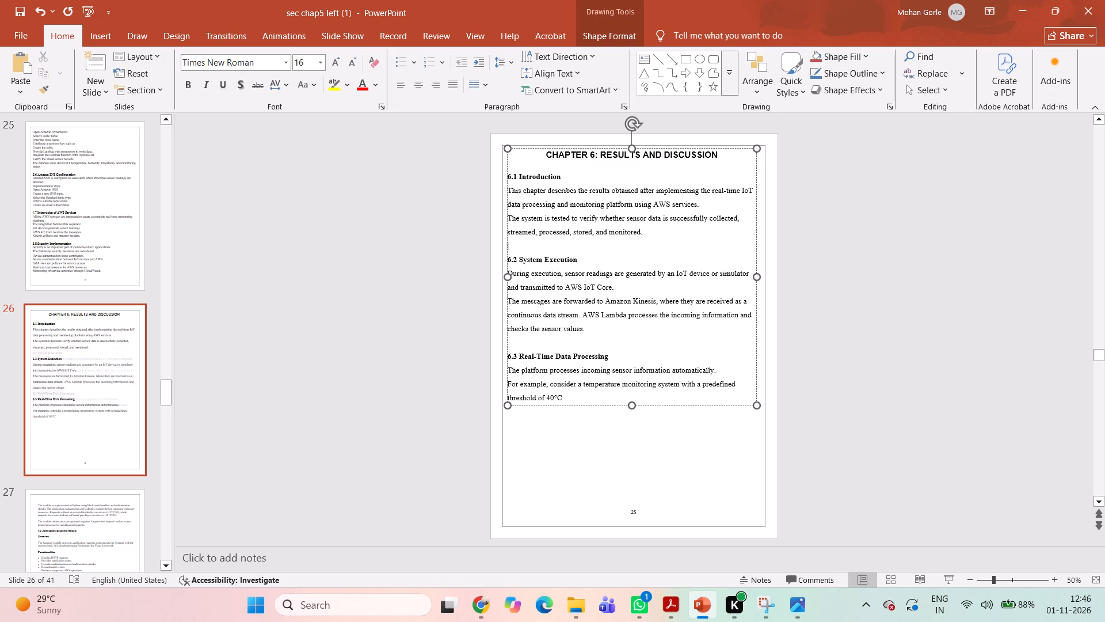
Paste the copied temperature status table onto slide 26 and move it down to just below the 6.3 text.
click(588, 410)
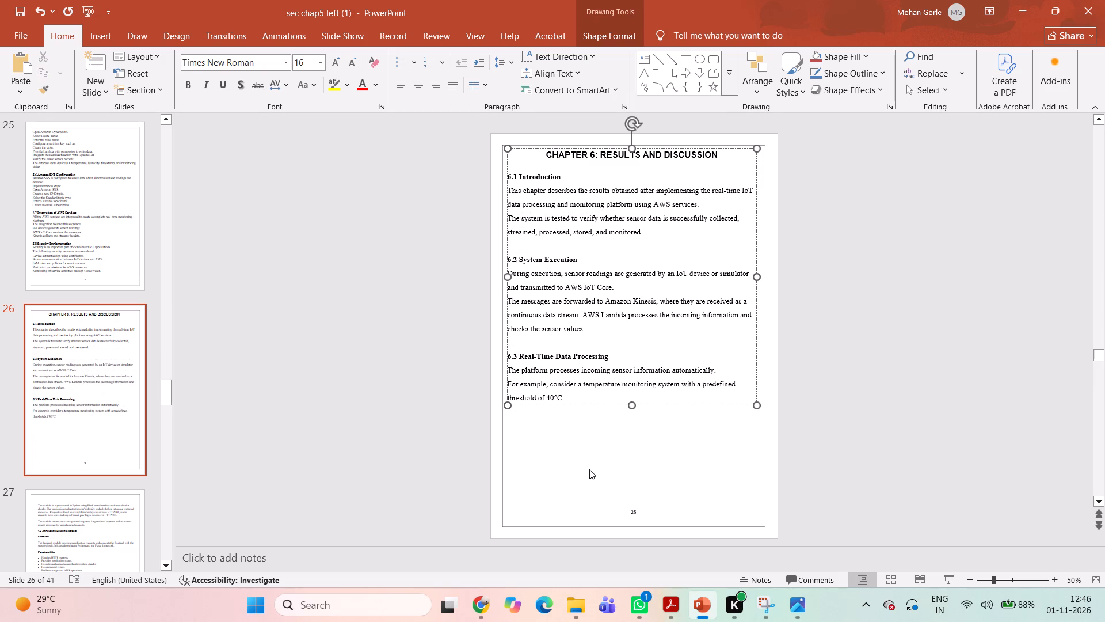
click(589, 469)
key(ctrl+v)
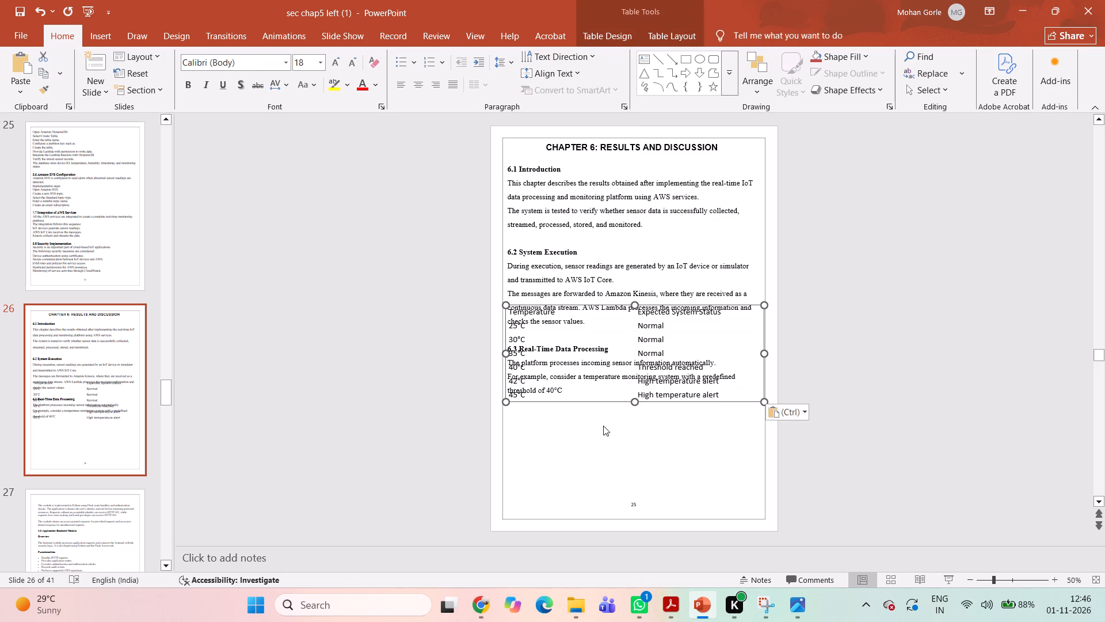
click(604, 403)
key(Down)
key(Down)
key(Down)
key(Down)
key(Down)
key(Down)
key(Down)
key(Down)
key(Down)
key(Down)
key(Down)
key(Down)
key(Down)
key(Down)
key(Down)
key(Down)
key(Down)
key(Down)
key(Down)
key(Down)
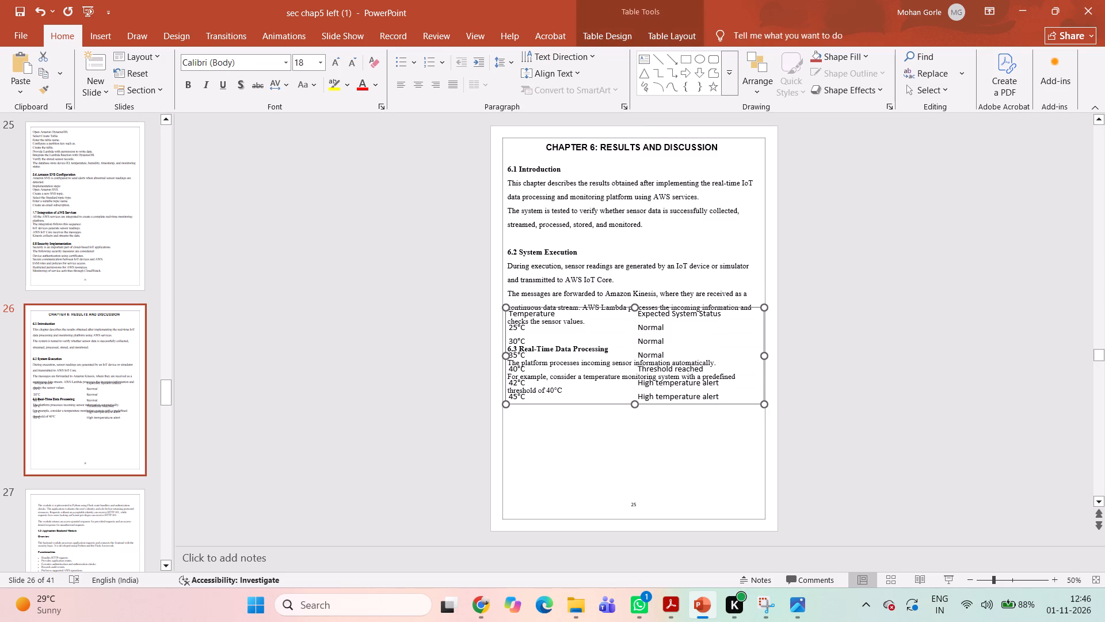
key(Down)
key(Down)
key(Down)
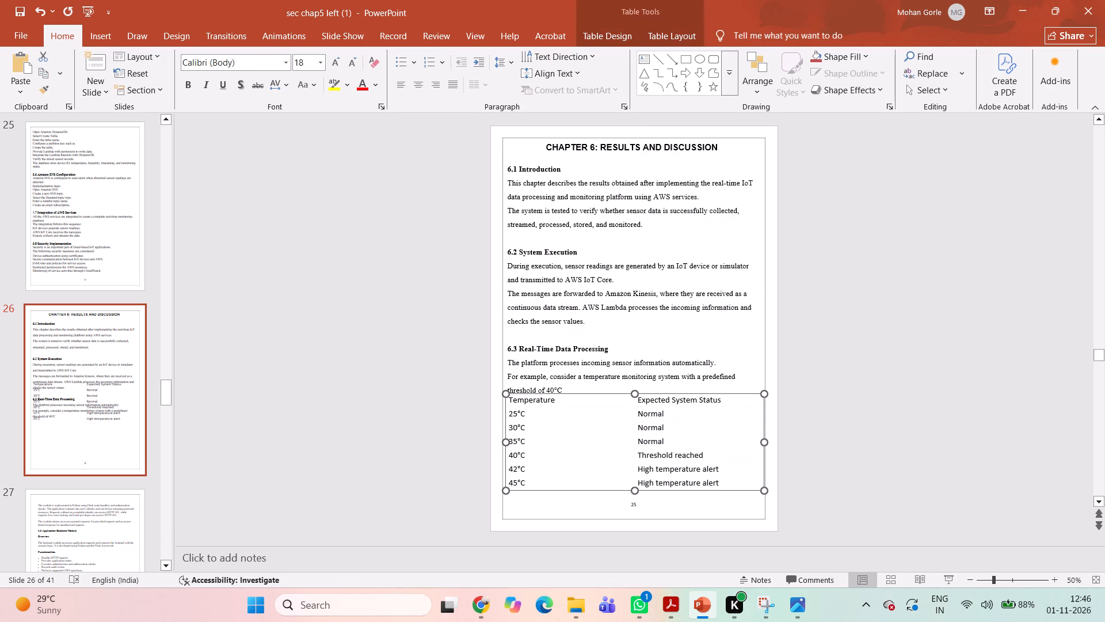
key(Down)
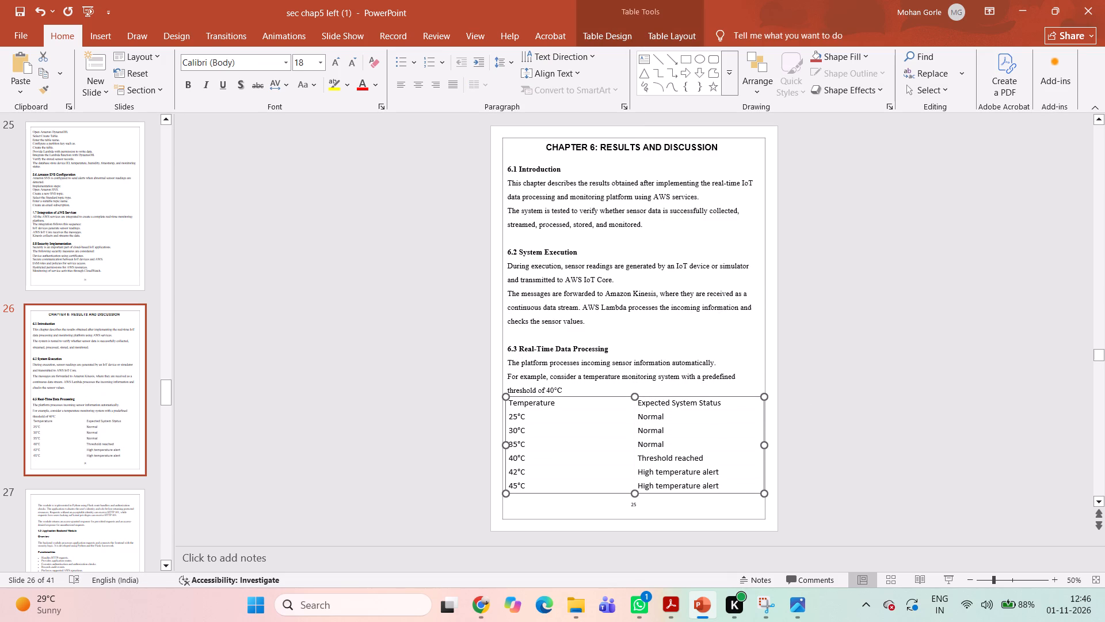
Format all the text in the temperature status table as Times New Roman, size 16.
drag(719, 485, 529, 397)
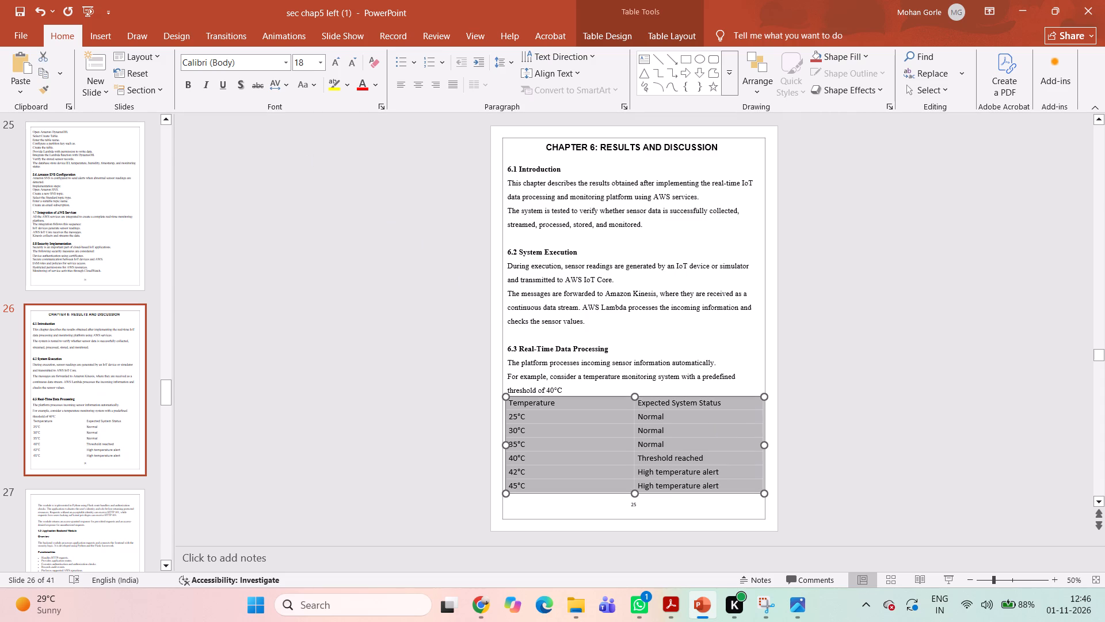
click(243, 67)
text(tim)
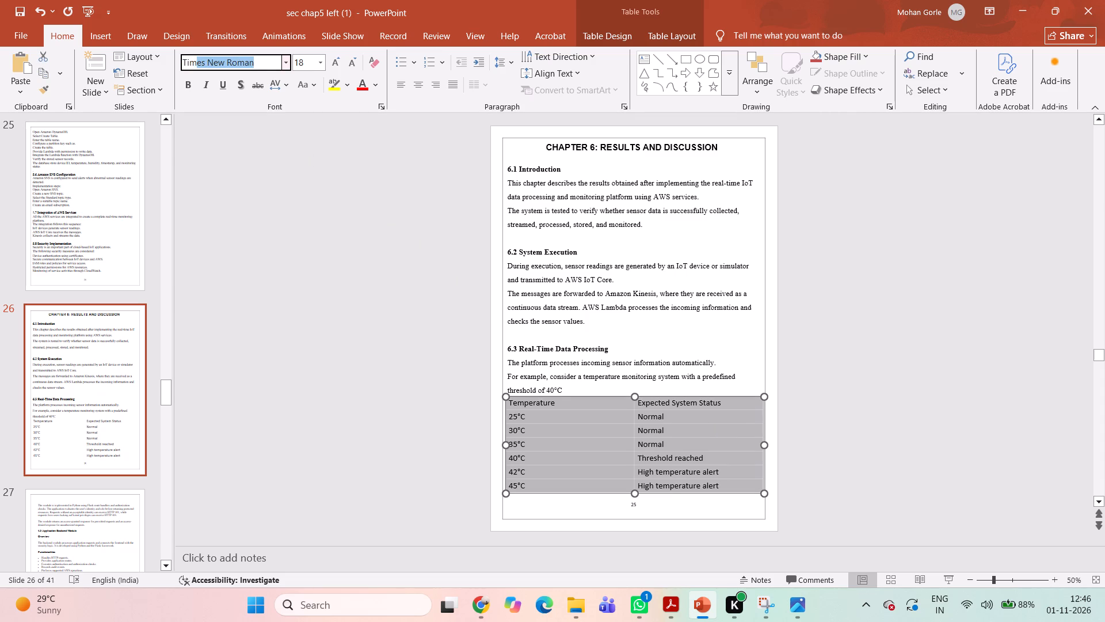
key(Return)
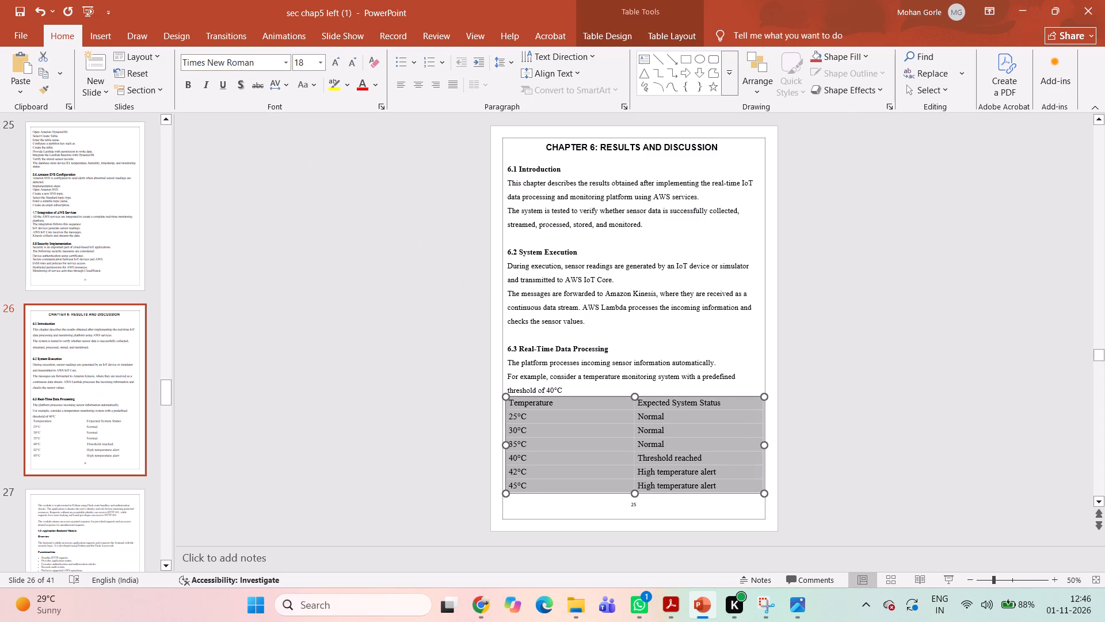
click(303, 63)
text(16)
key(Return)
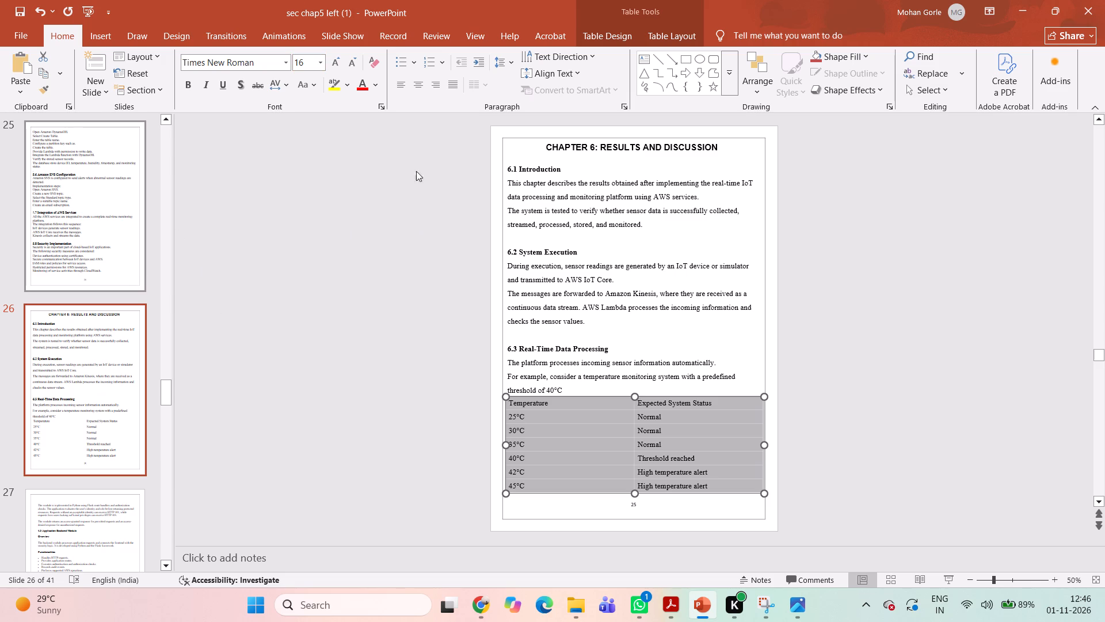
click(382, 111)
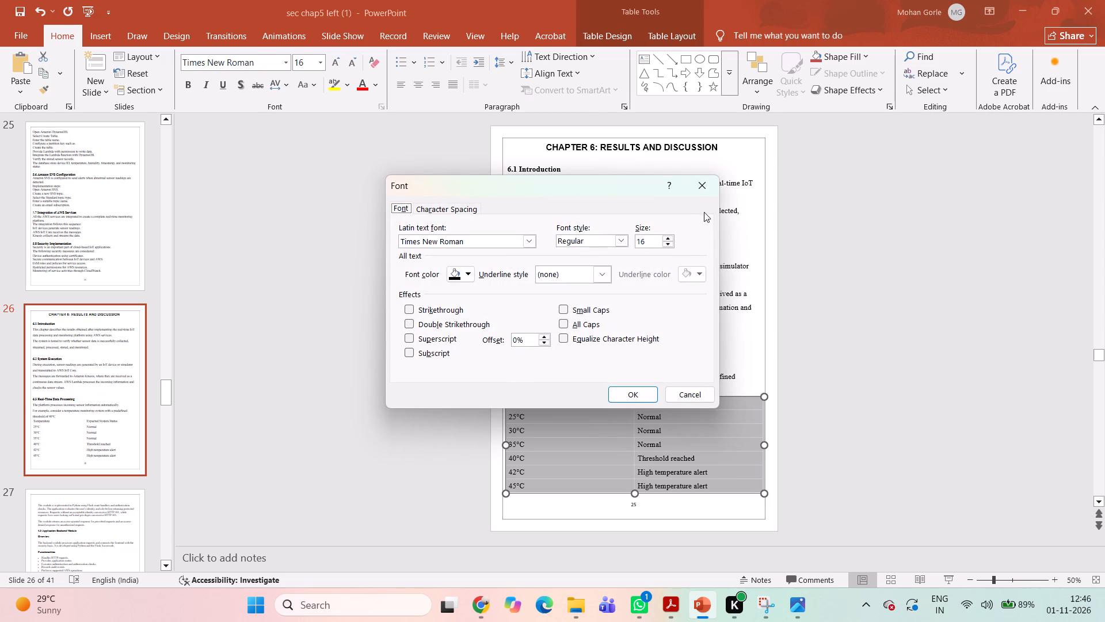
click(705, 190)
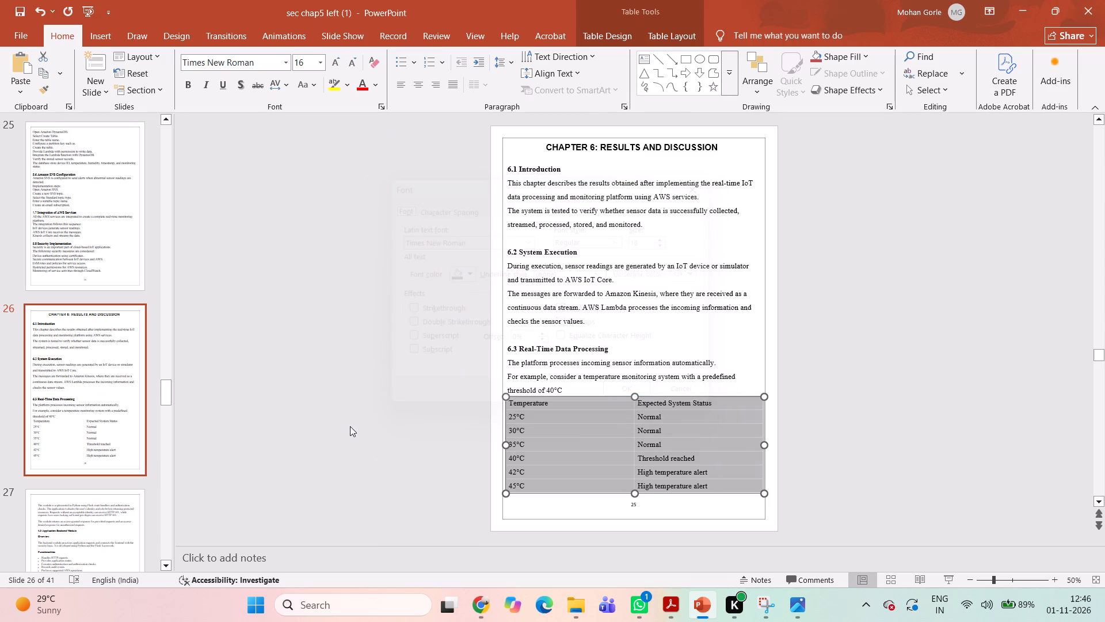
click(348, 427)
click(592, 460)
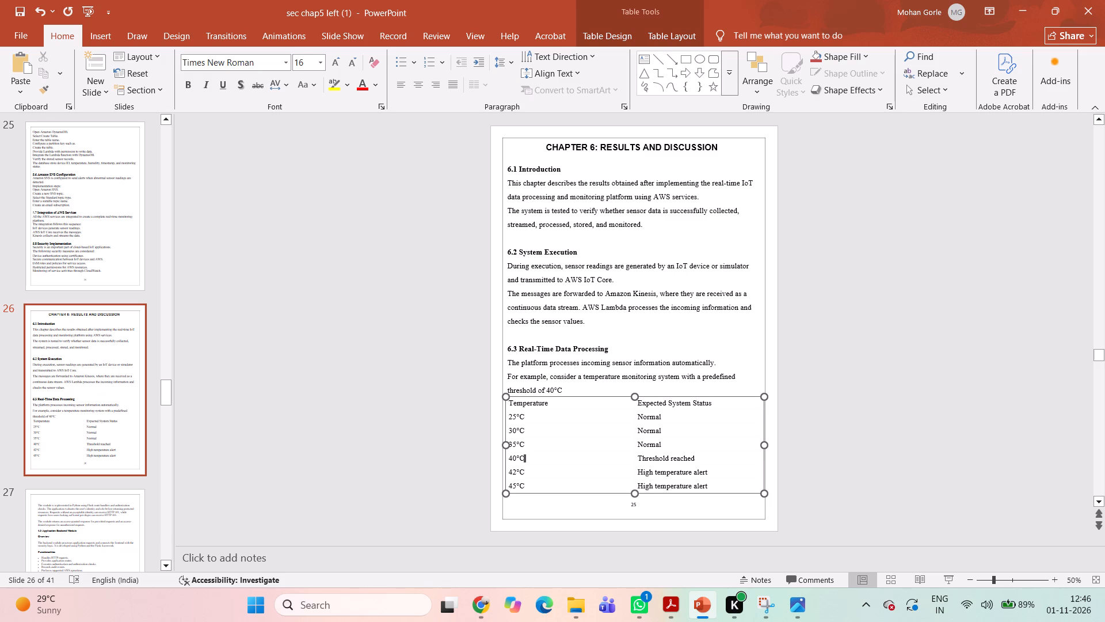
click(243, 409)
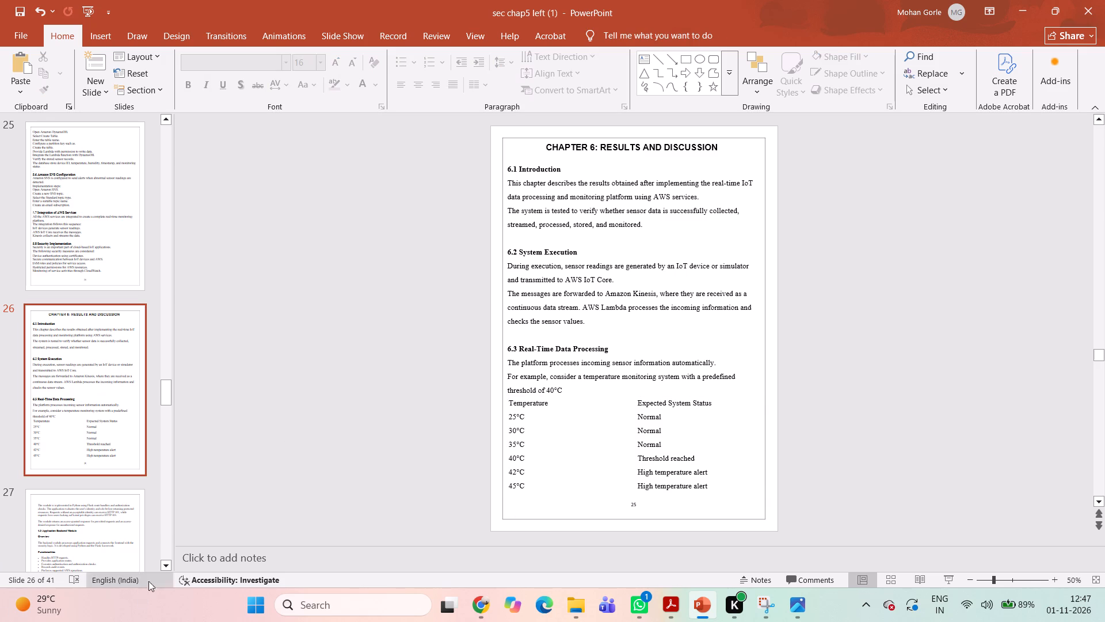
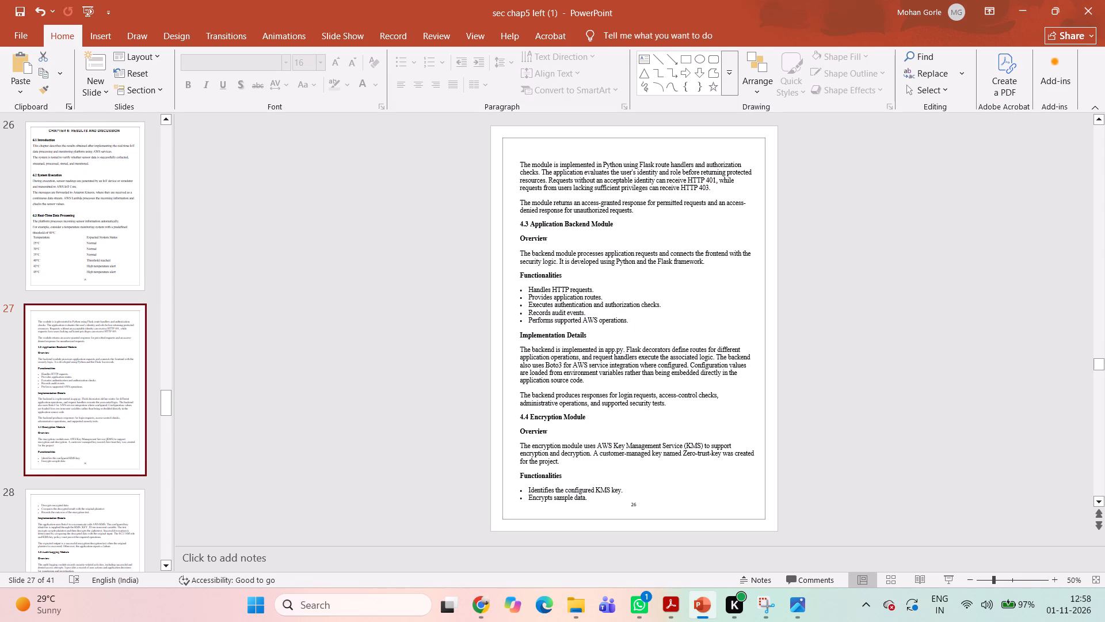
drag(608, 499, 530, 376)
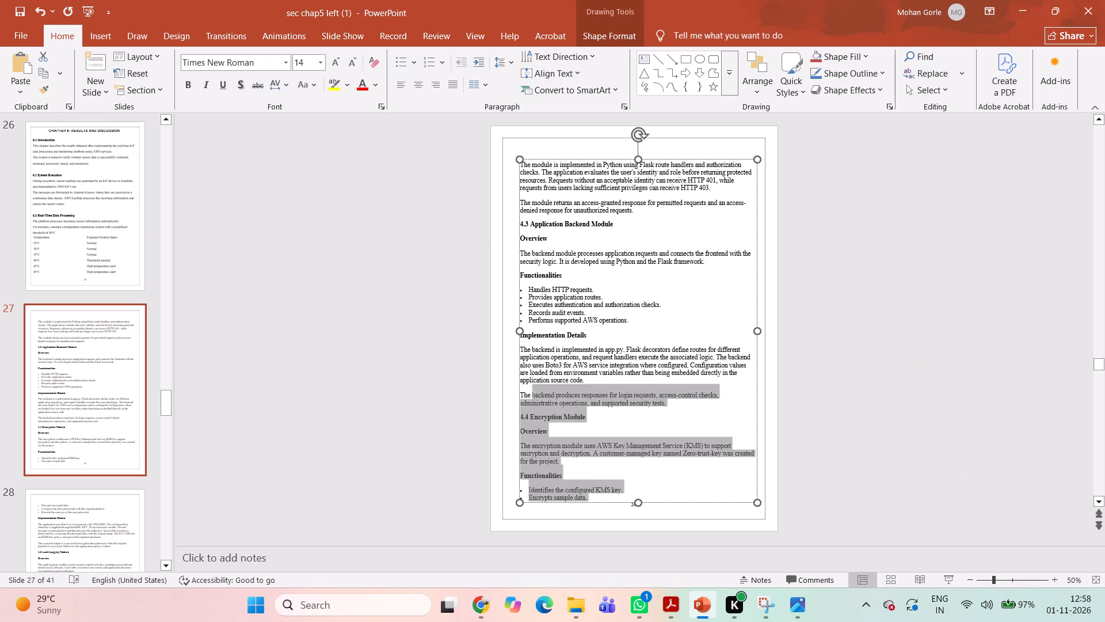
drag(530, 376, 496, 244)
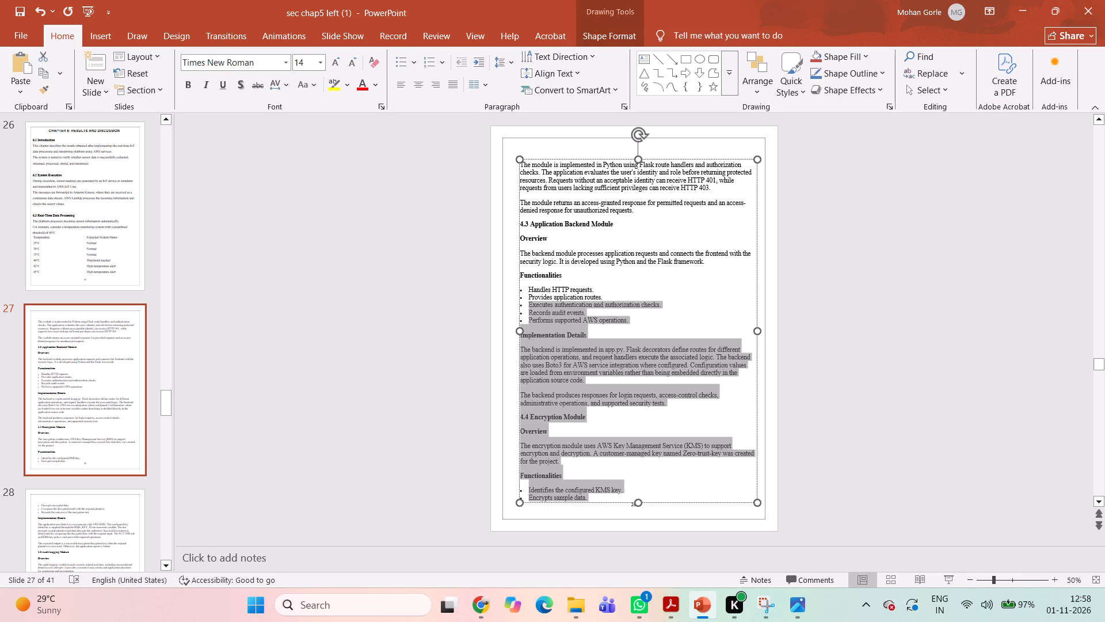
click(592, 500)
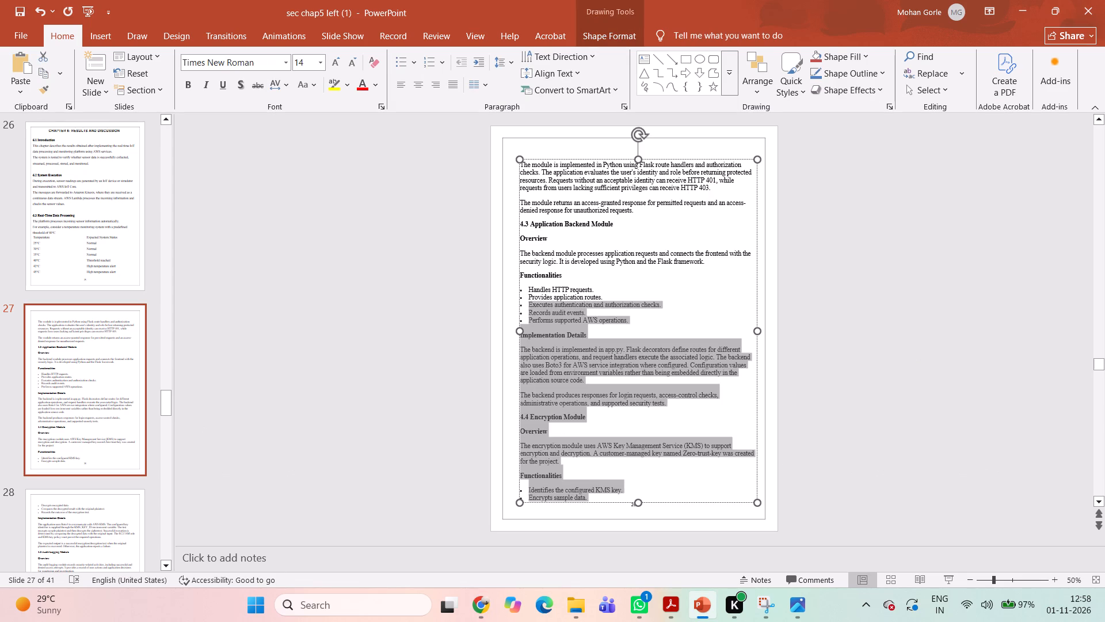
triple_click(583, 500)
click(583, 500)
double_click(583, 500)
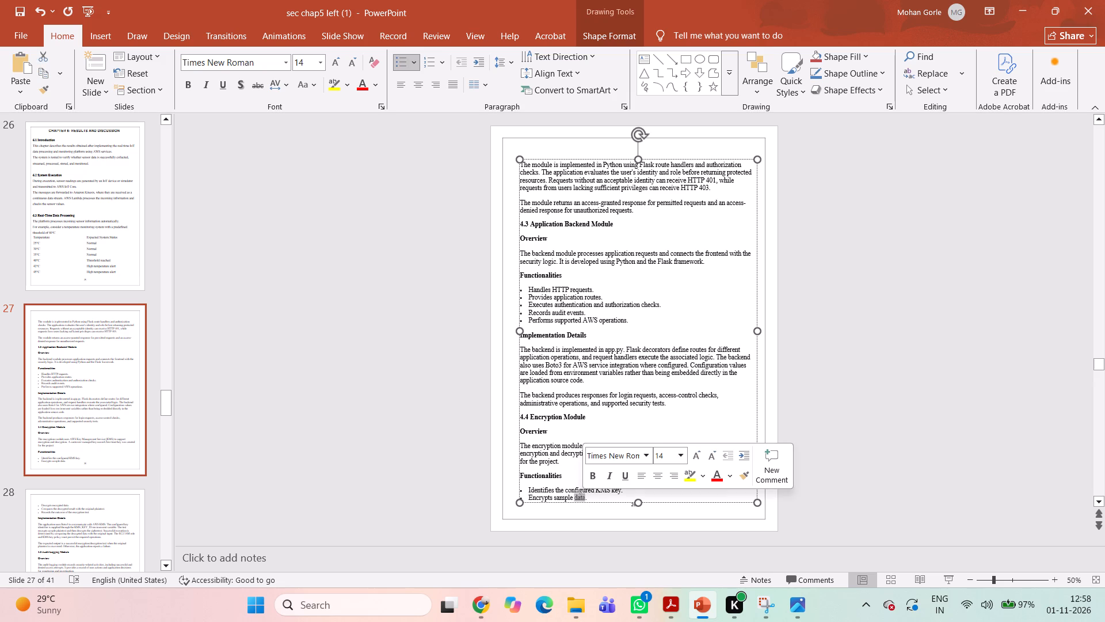
triple_click(583, 500)
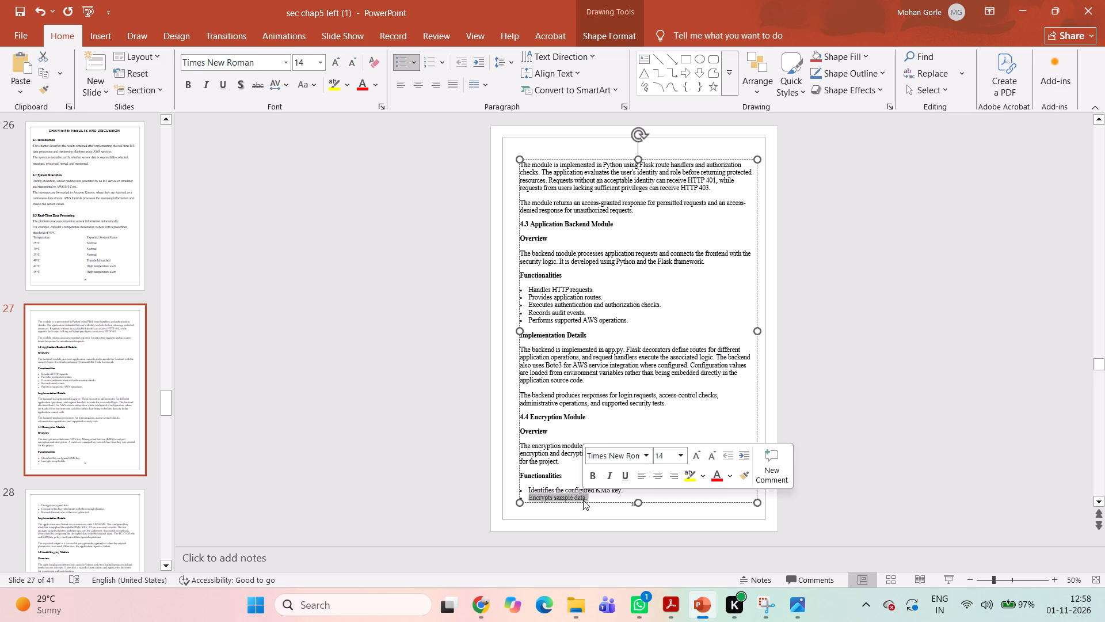
triple_click(583, 500)
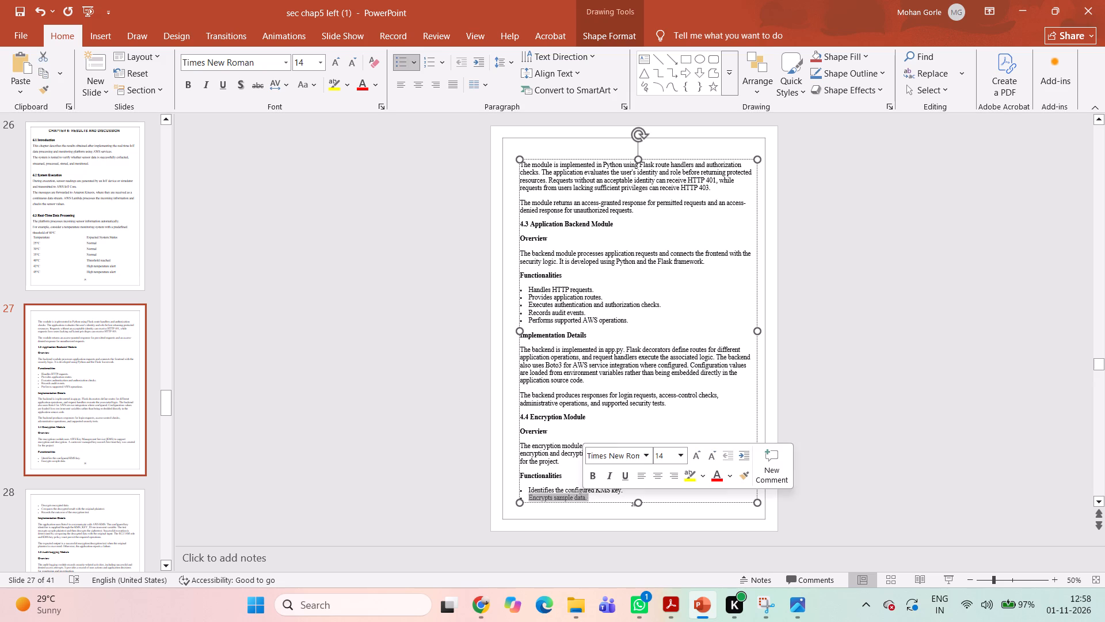
click(585, 497)
drag(585, 495, 478, 298)
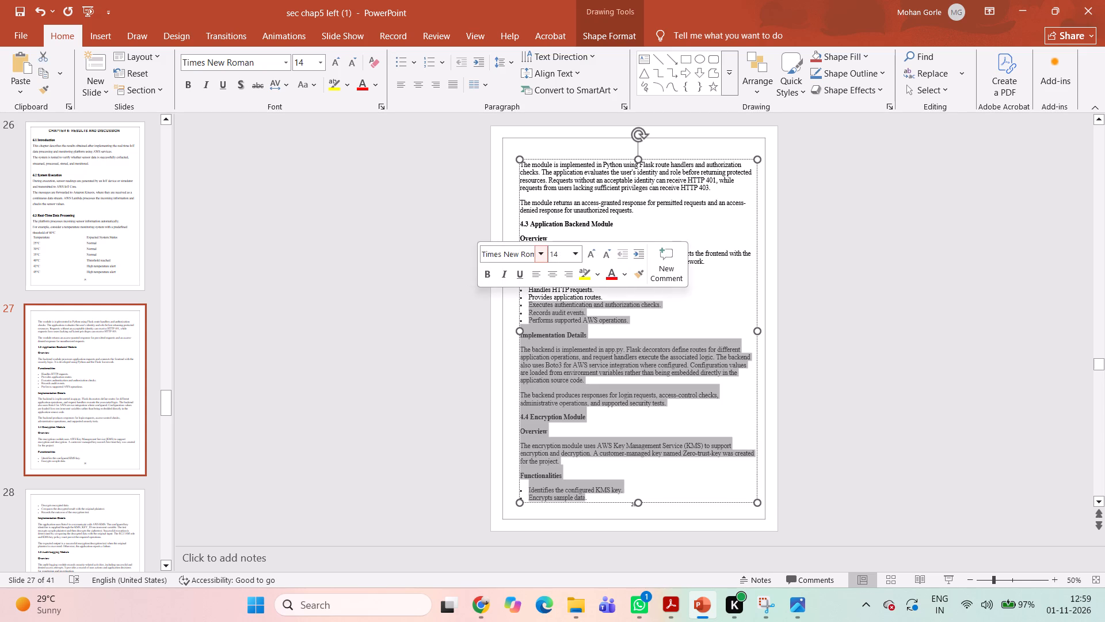
click(520, 170)
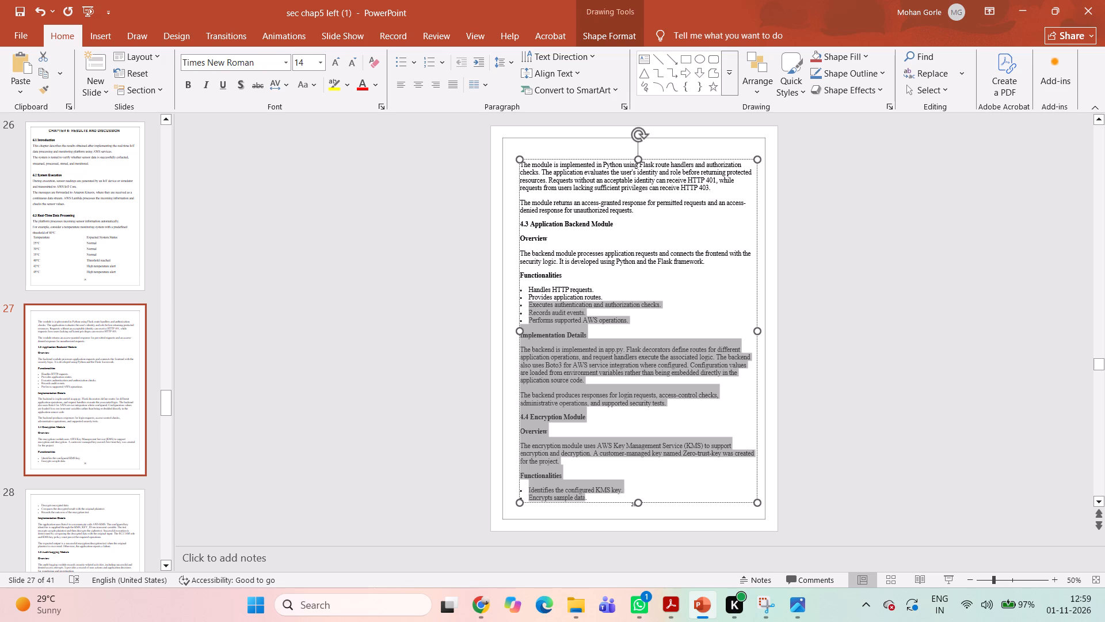
drag(521, 164, 676, 329)
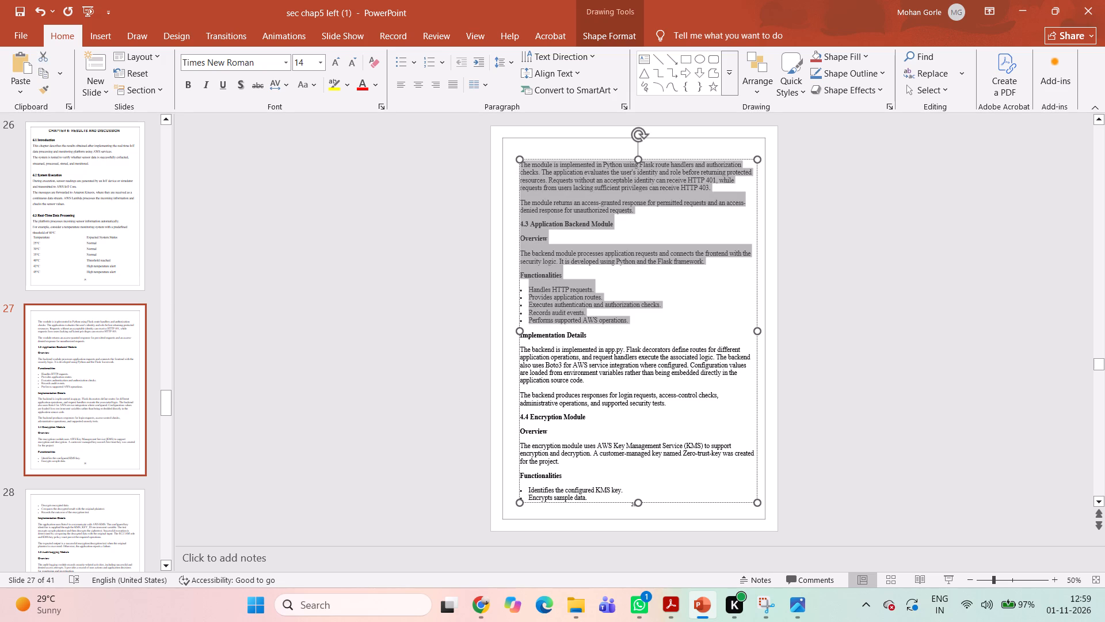
drag(676, 329, 738, 511)
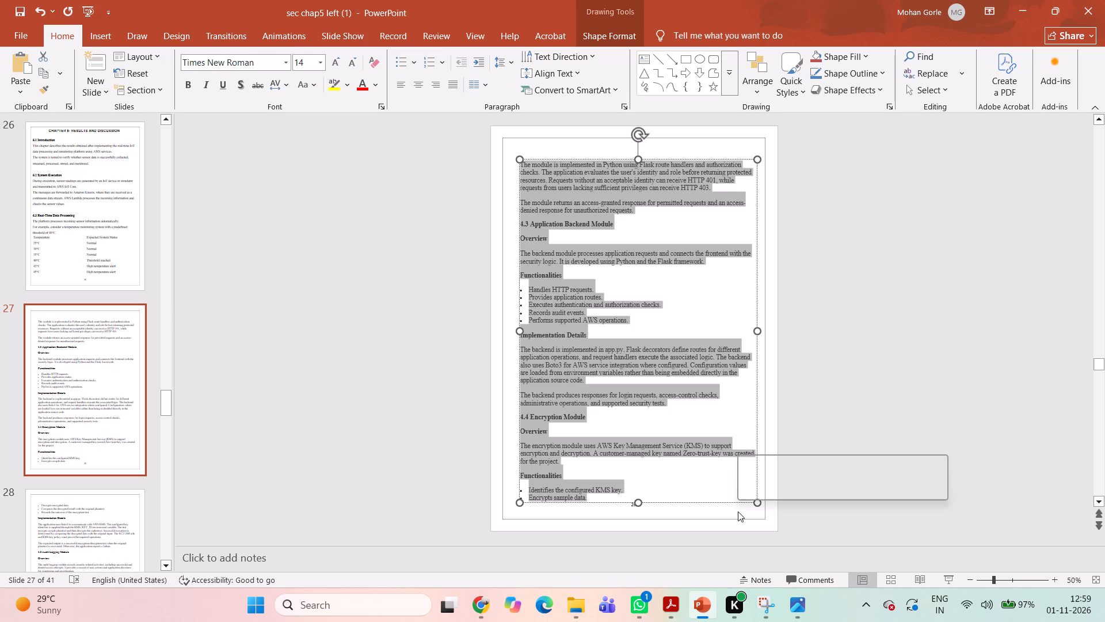
key(ctrl+v)
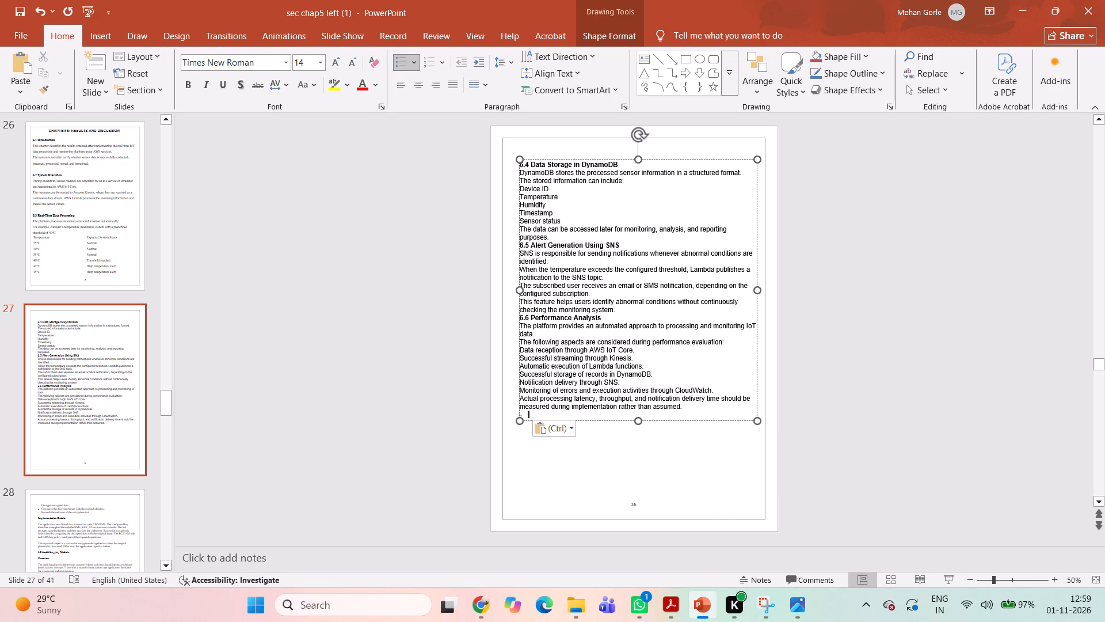
Format all the pasted text on slide 27 as Times New Roman, size 16, with wider line spacing.
drag(689, 407, 406, 155)
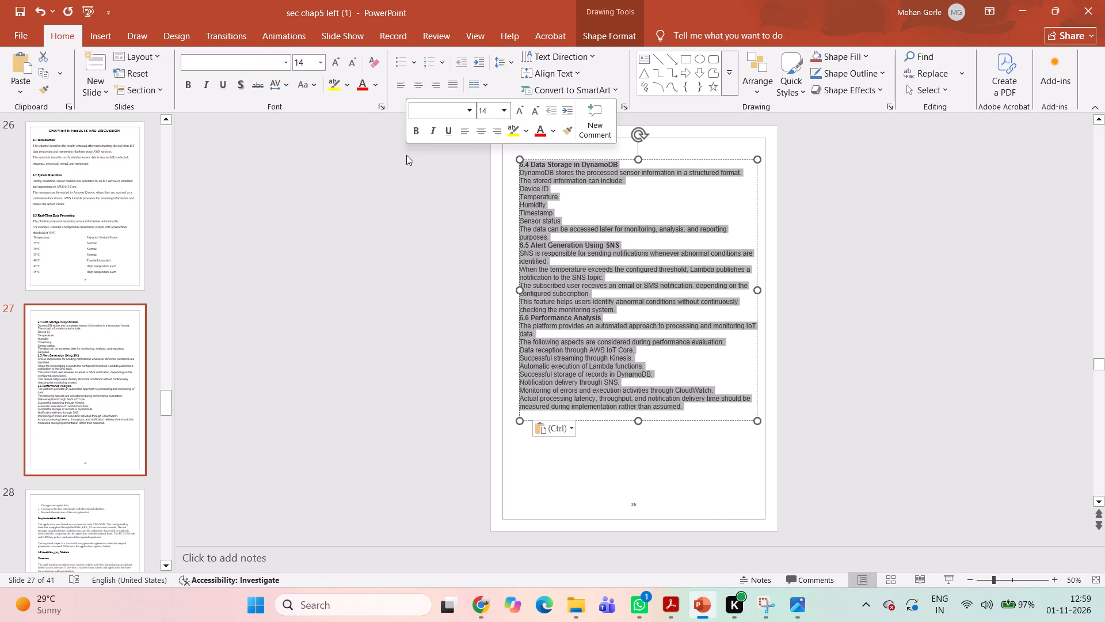
click(429, 110)
text(tim)
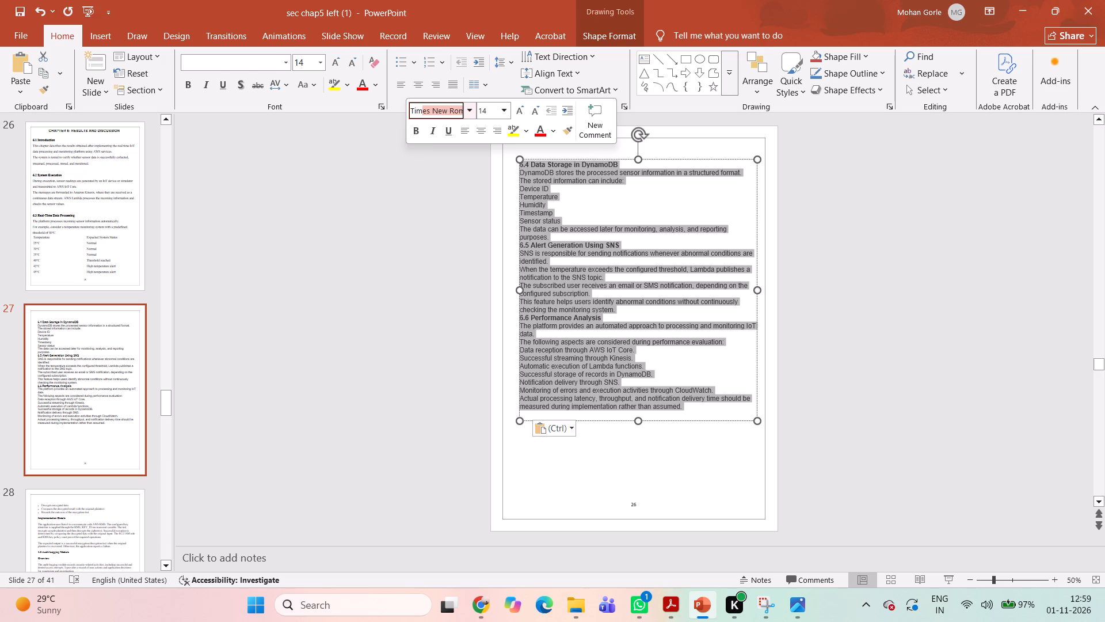
key(Return)
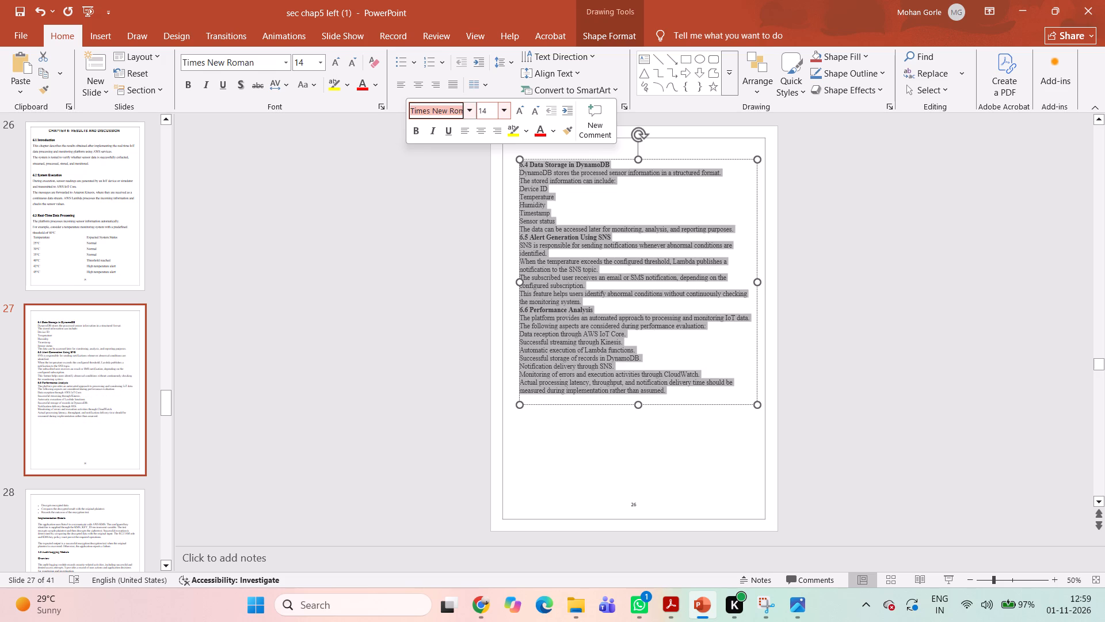
click(489, 111)
text(16)
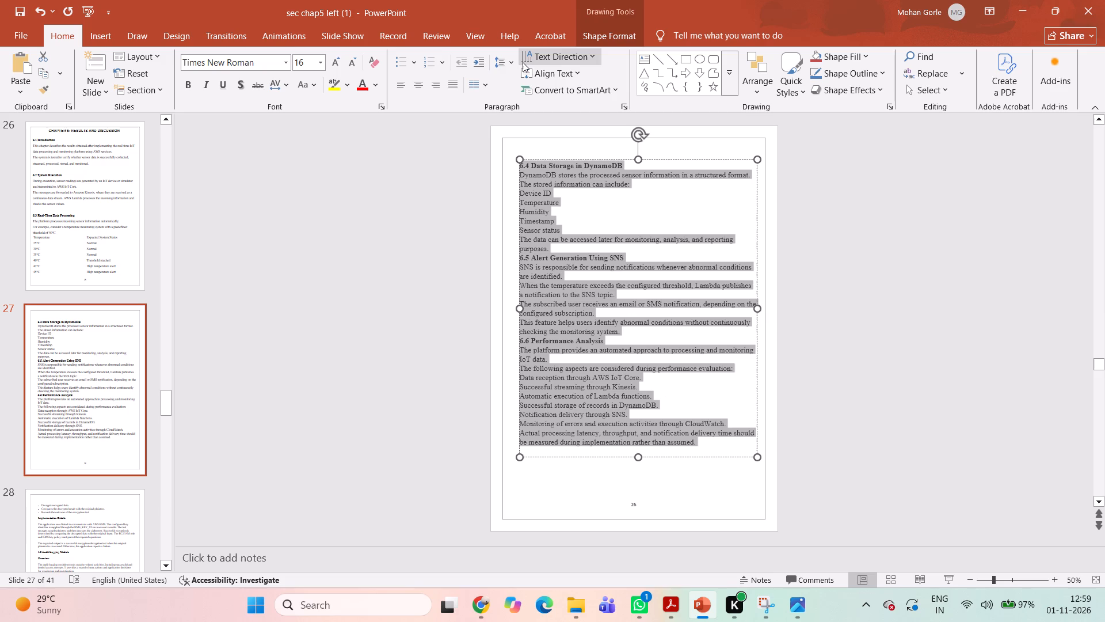
click(505, 52)
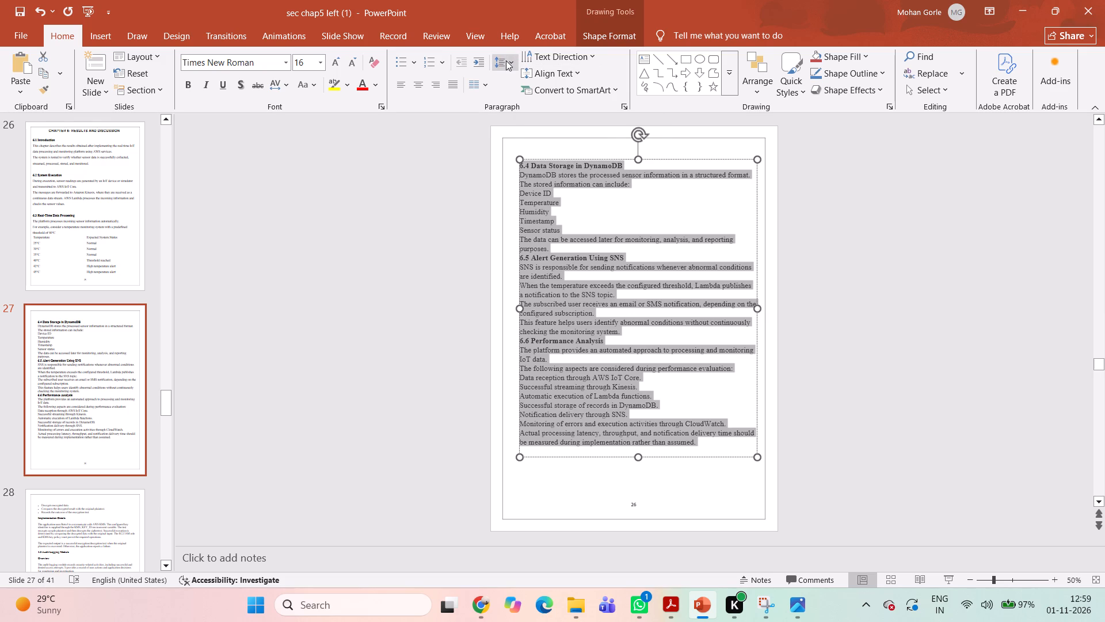
click(506, 60)
click(514, 89)
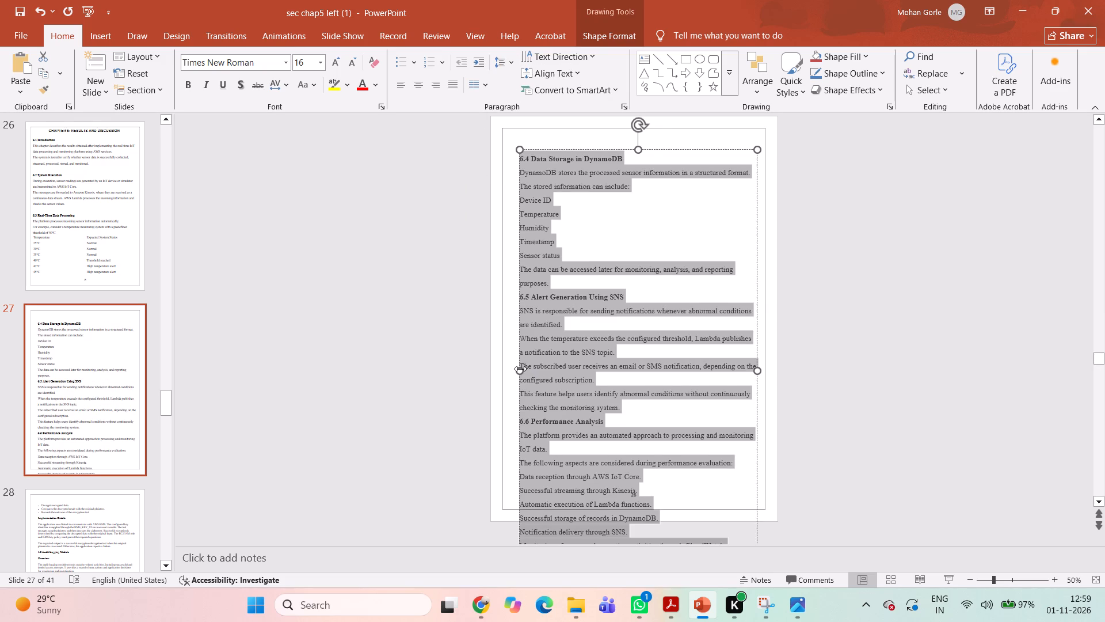
Widen slide 27's text box out to near the left page border and move it up to the top border.
drag(520, 369, 509, 371)
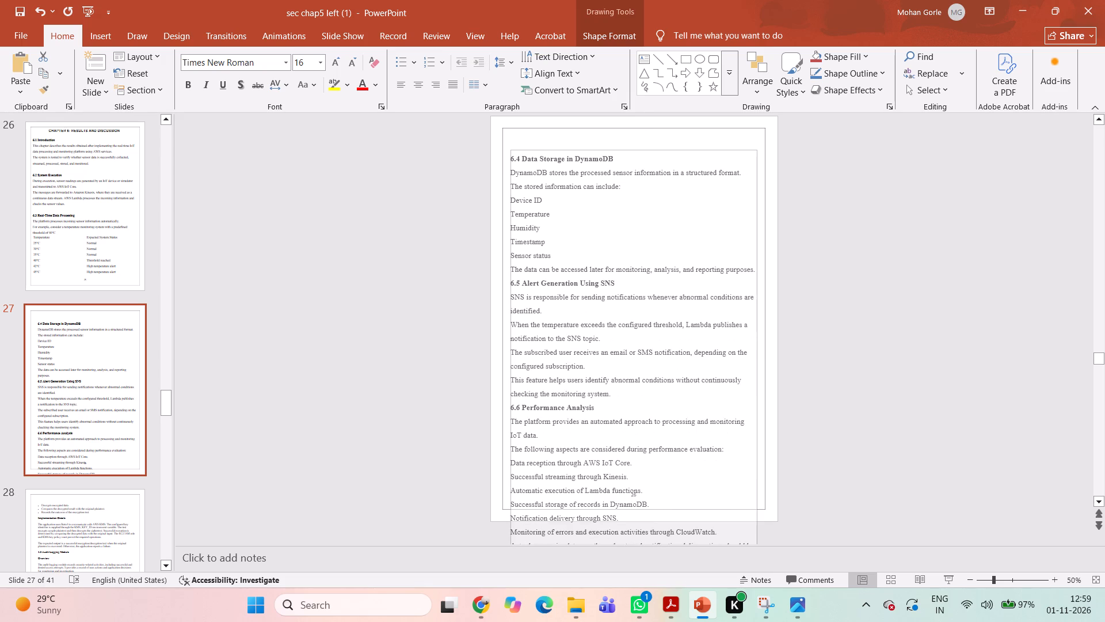
drag(509, 371, 507, 374)
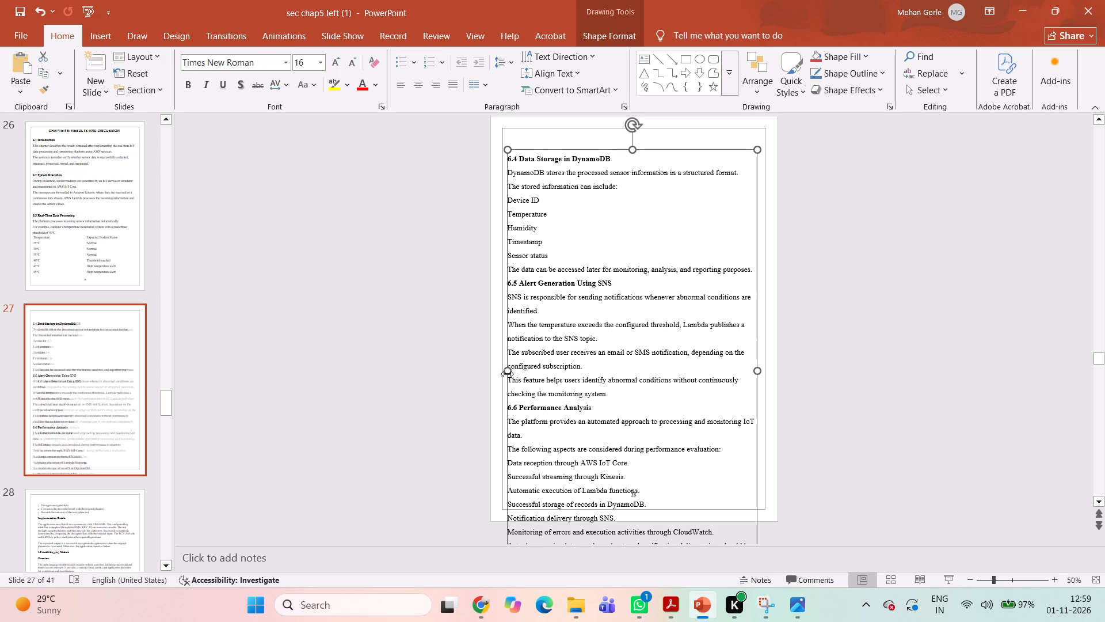
click(562, 150)
key(Up)
key(Up)
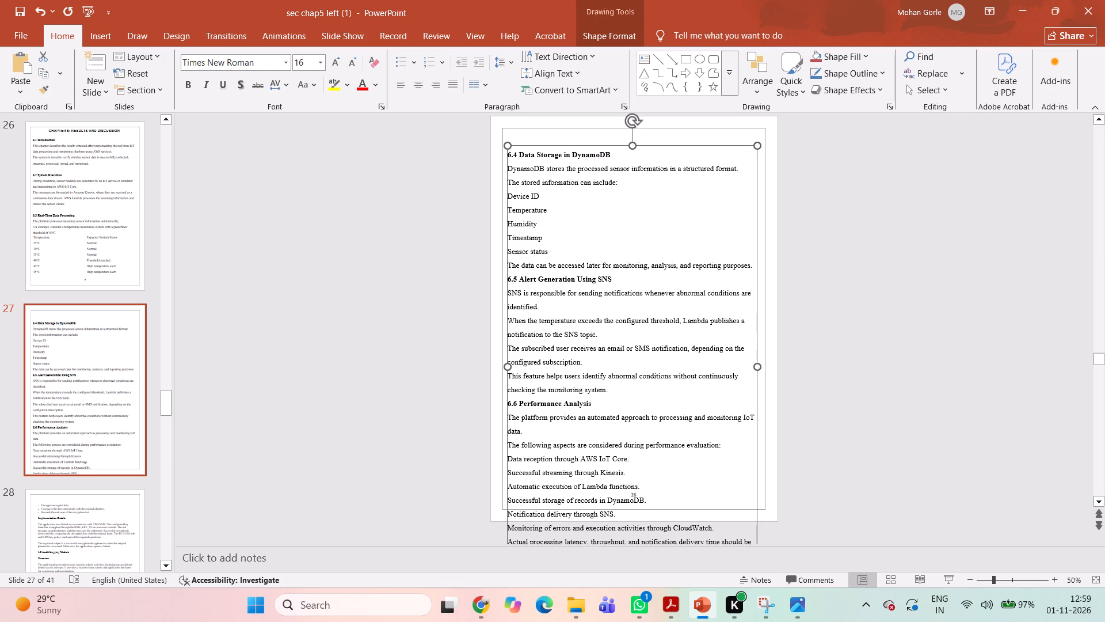
key(Up)
key(Up)
key(Up)
key(Up)
key(Up)
key(Up)
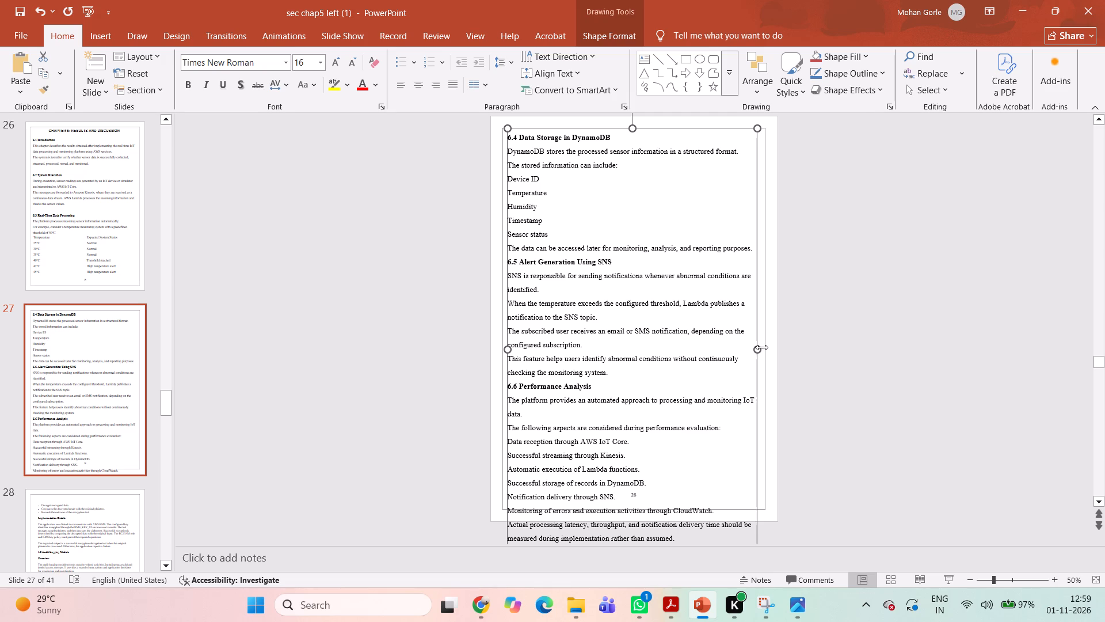
Widen slide 27's text box slightly past the right page border.
drag(753, 348, 764, 352)
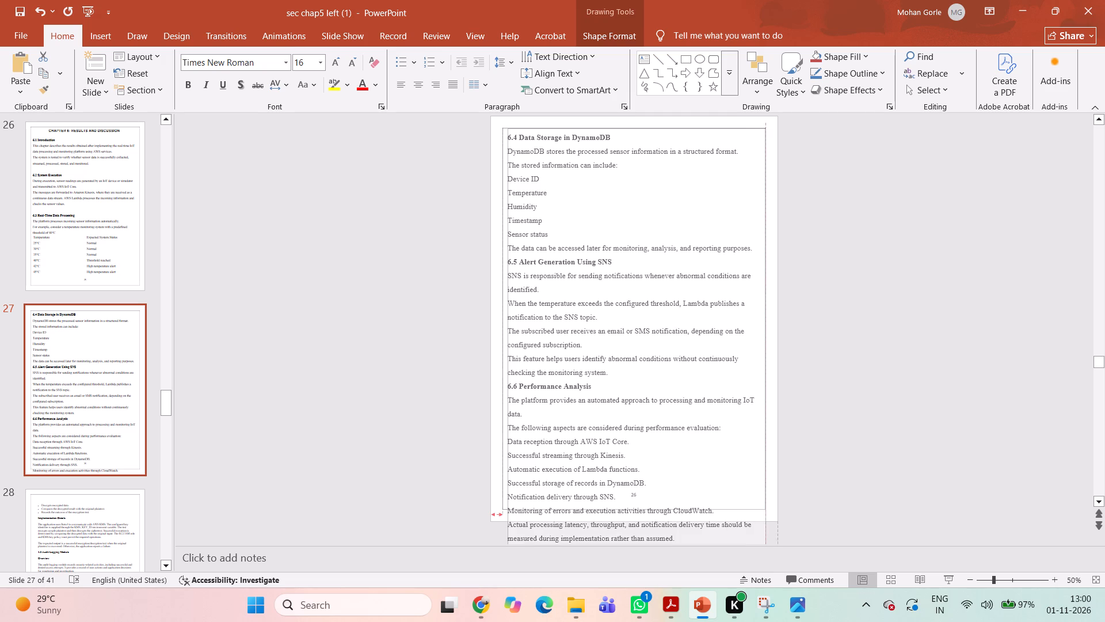
drag(764, 352, 769, 352)
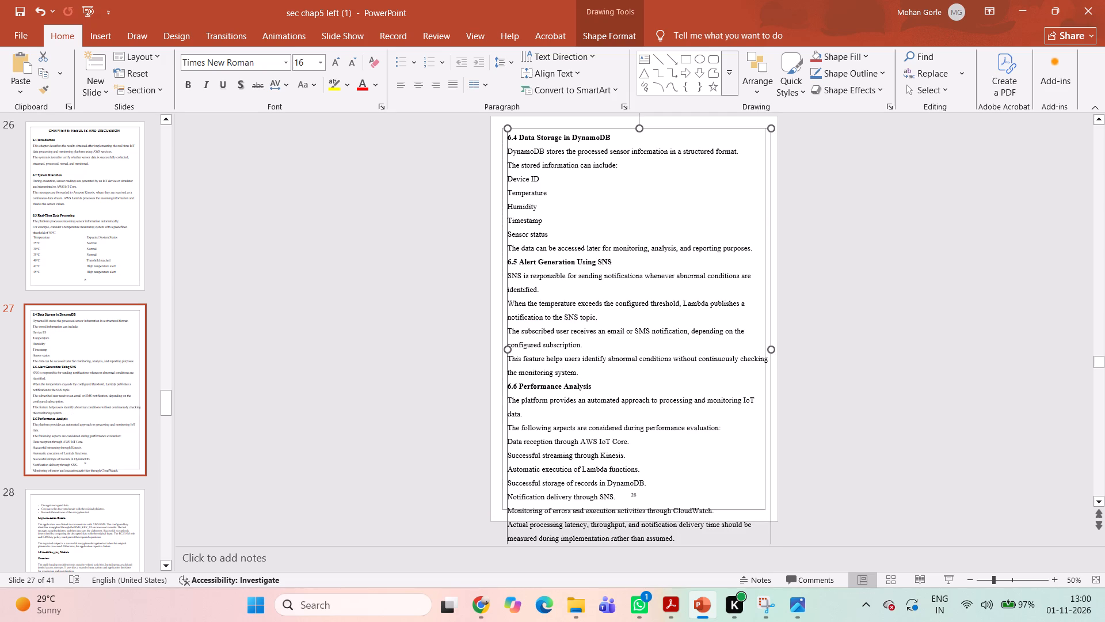
Delete the closing sentence of section 6.5, "This feature helps users identify abnormal conditions…", leaving one blank line before the 6.6 heading.
drag(586, 376, 525, 365)
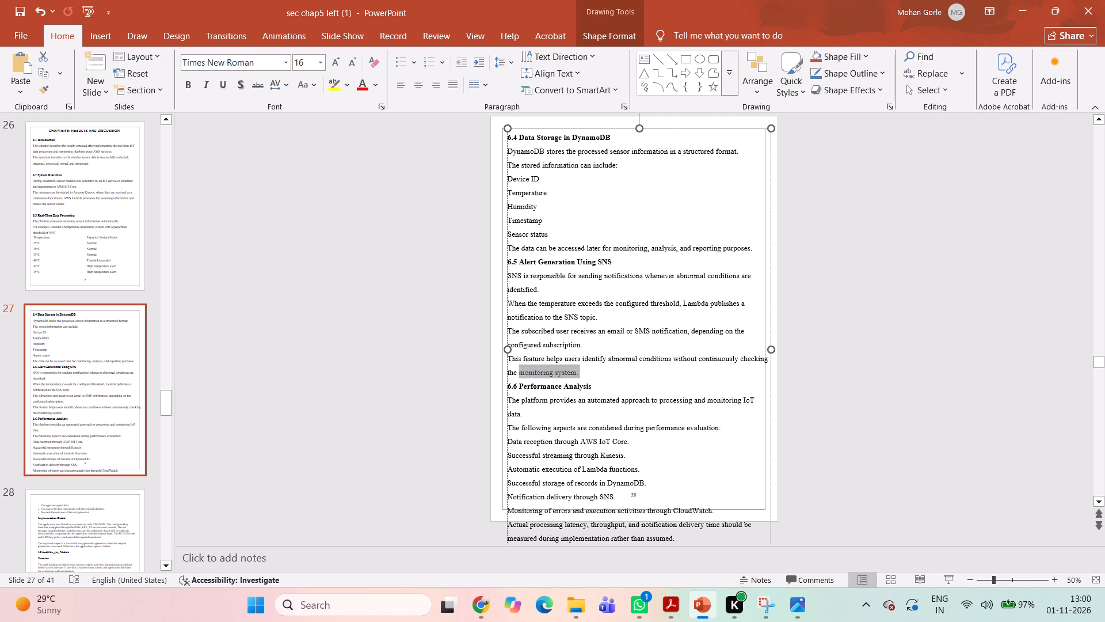
drag(525, 365, 492, 360)
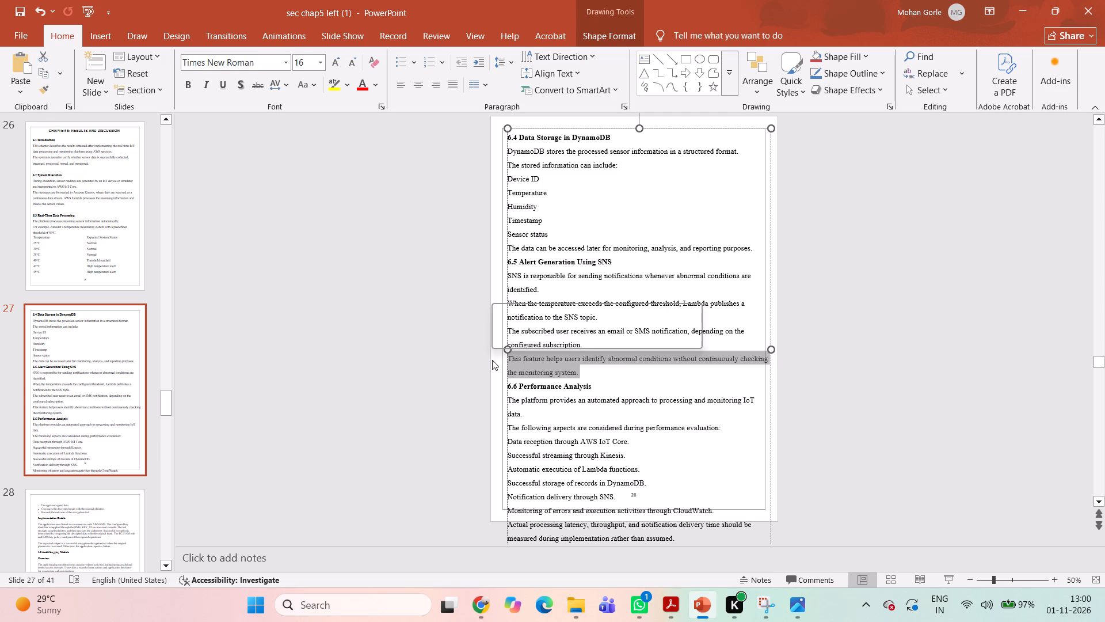
key(BackSpace)
key(BackSpace)
key(Return)
key(Return)
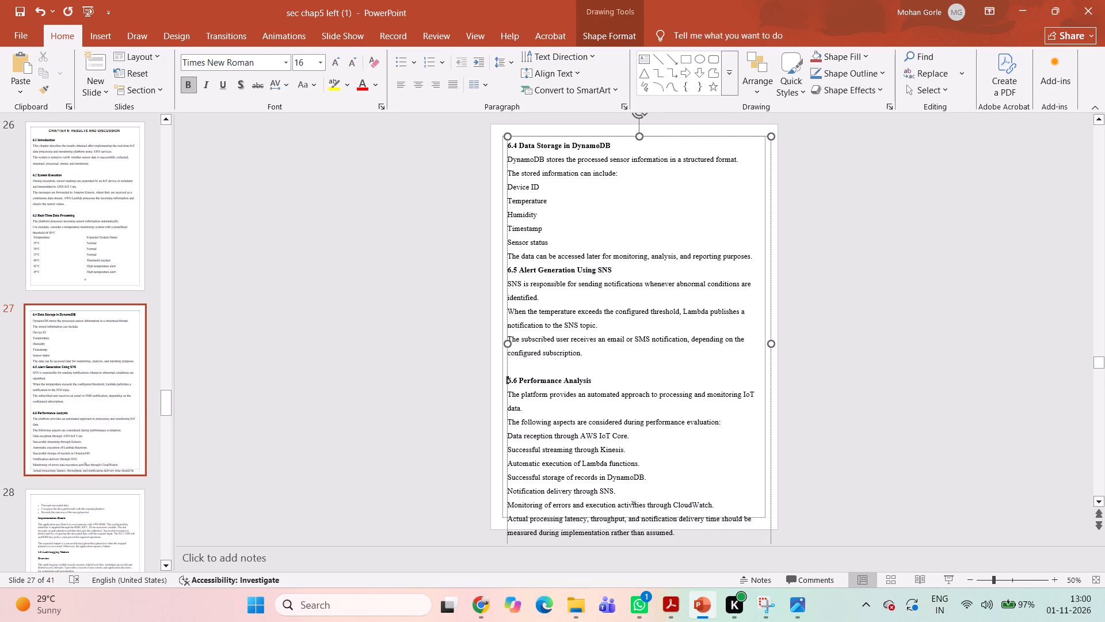
Turn the stored-information items in section 6.4, from Device ID to Sensor status, into a bulleted list.
drag(548, 242, 519, 207)
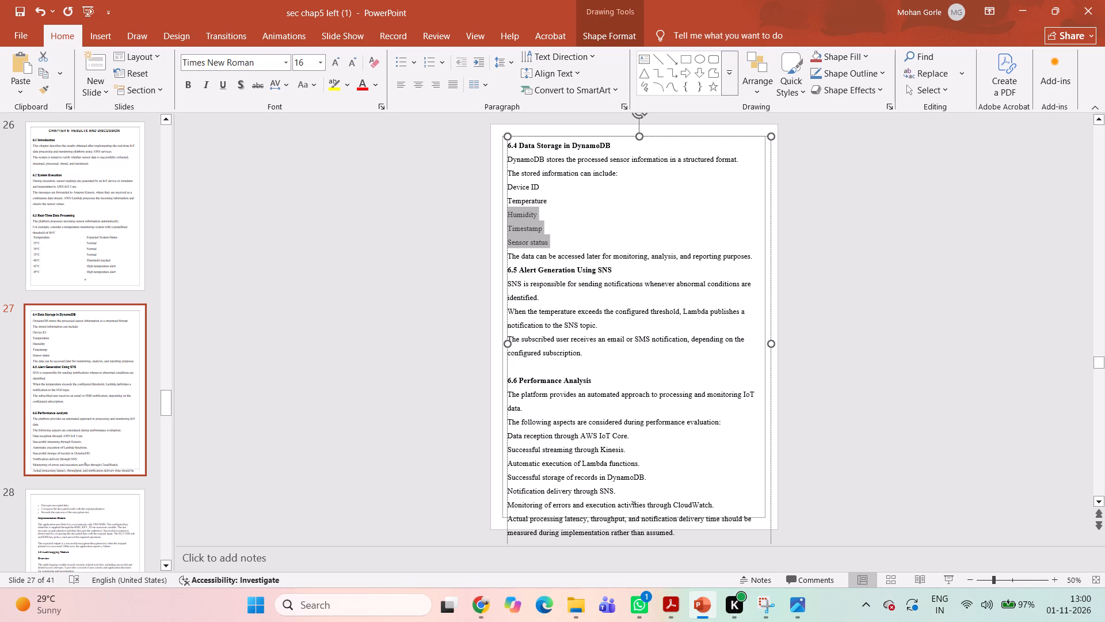
drag(519, 207, 502, 192)
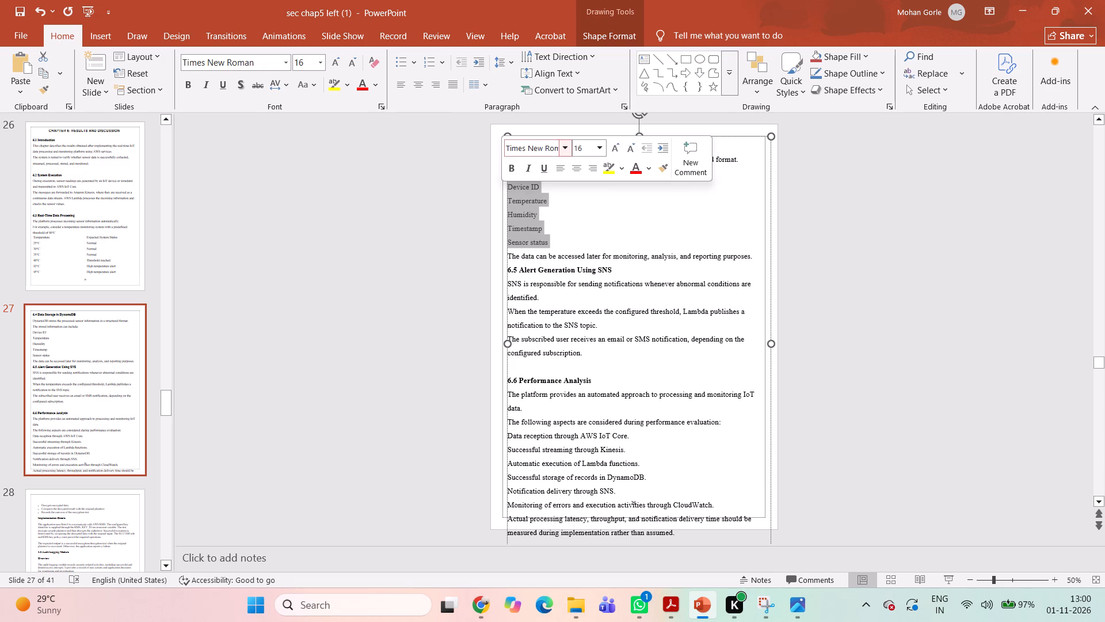
click(408, 66)
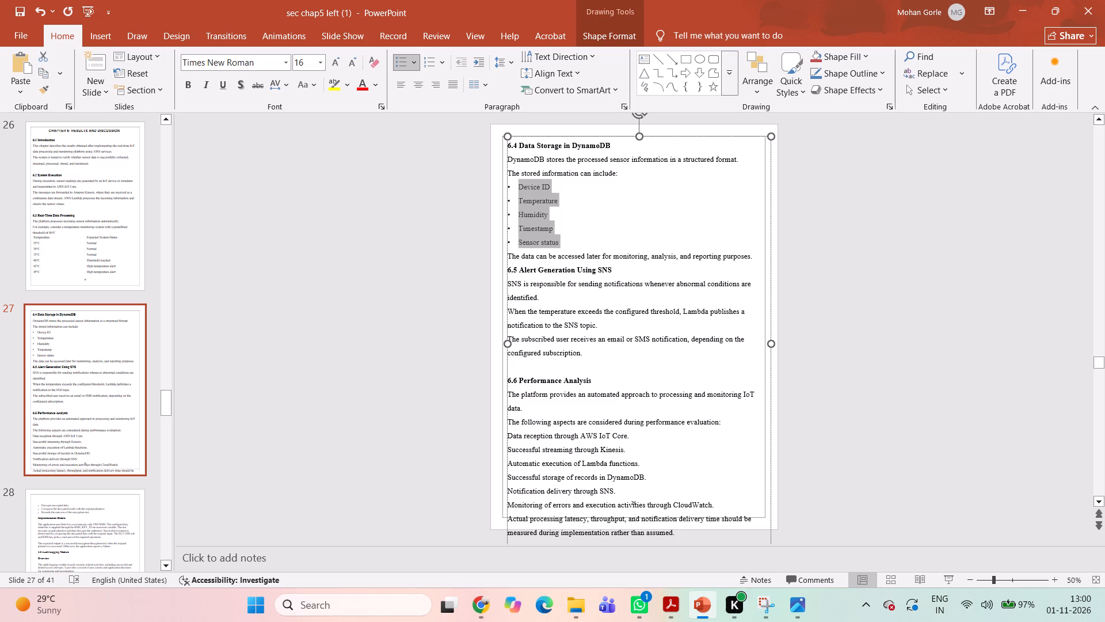
Delete the end of section 6.6, from "Notification delivery through SNS" through the closing sentence on actual processing latency.
drag(681, 531, 523, 491)
key(BackSpace)
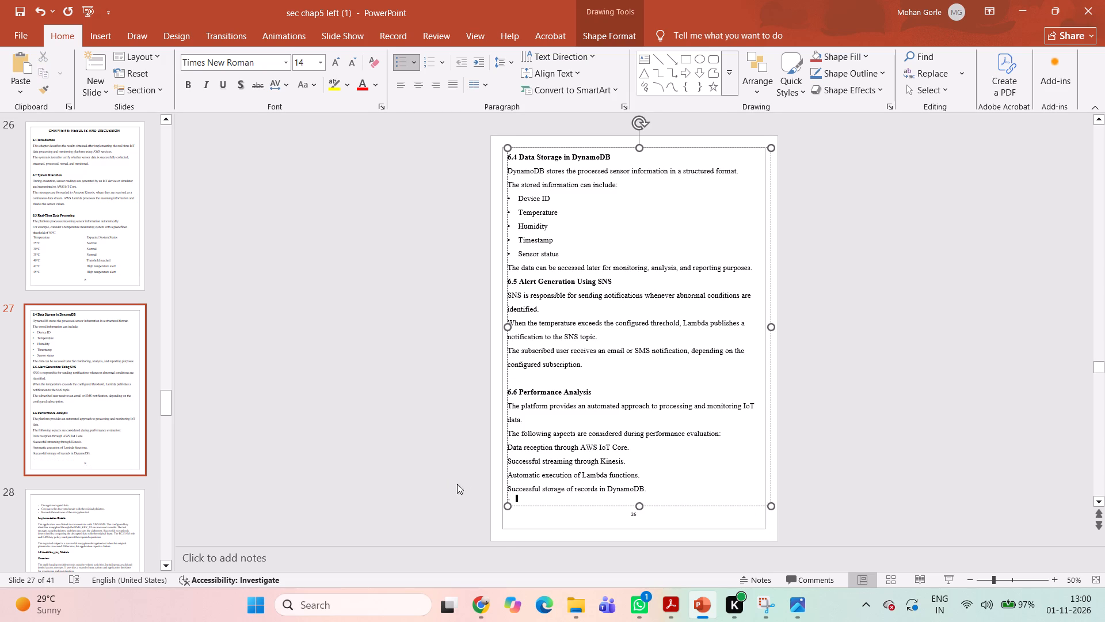
click(424, 454)
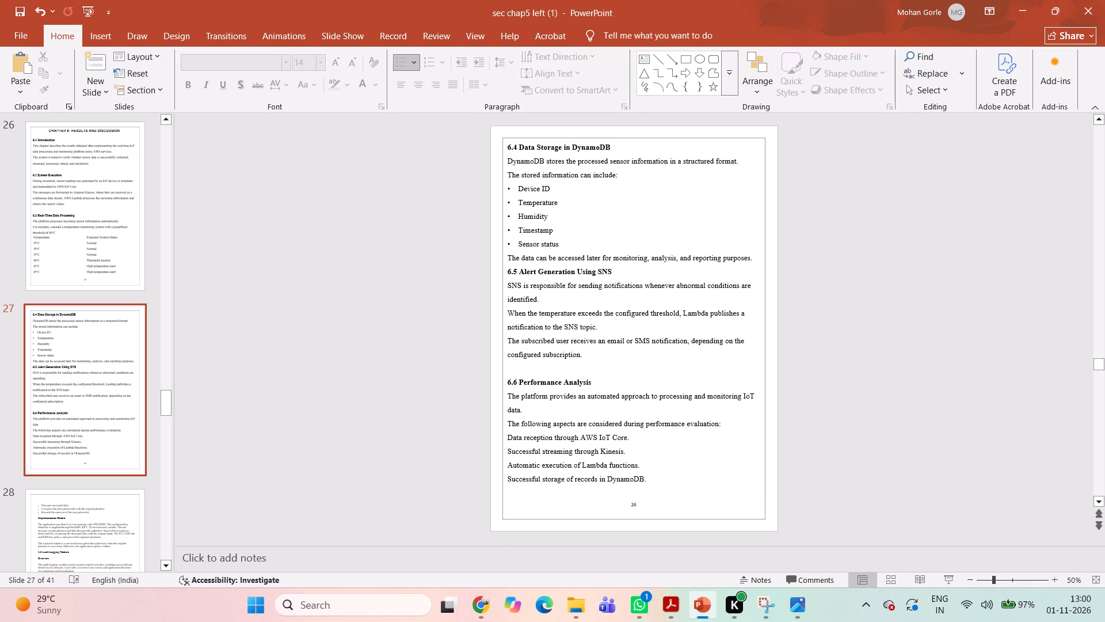
Insert a blank line between the last sentence of section 6.4 and the 6.5 Alert Generation Using SNS heading.
click(752, 256)
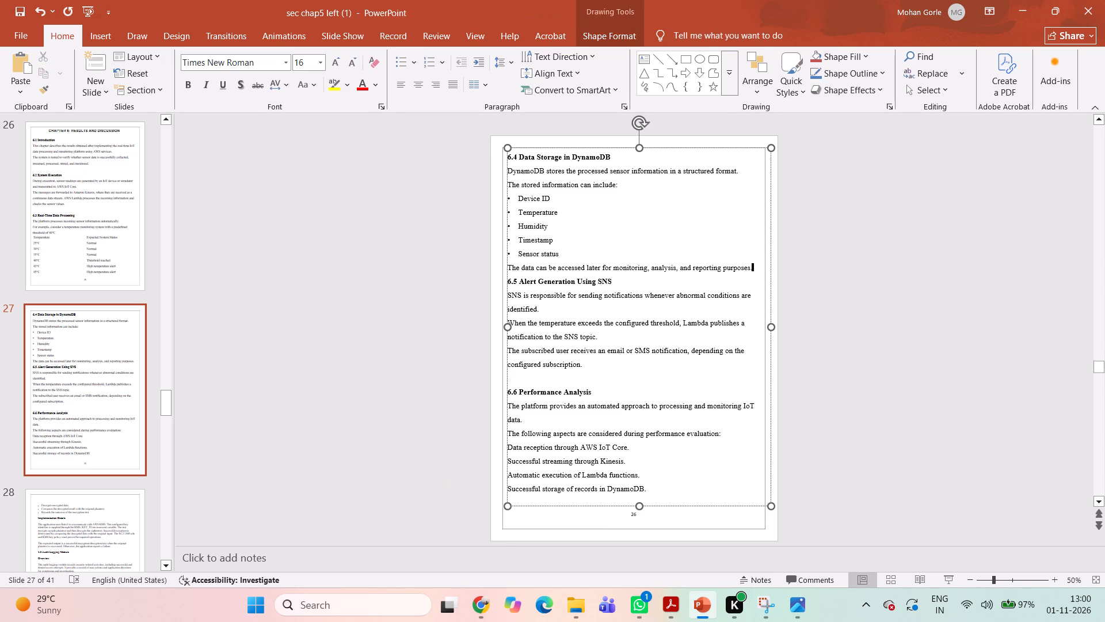
key(Return)
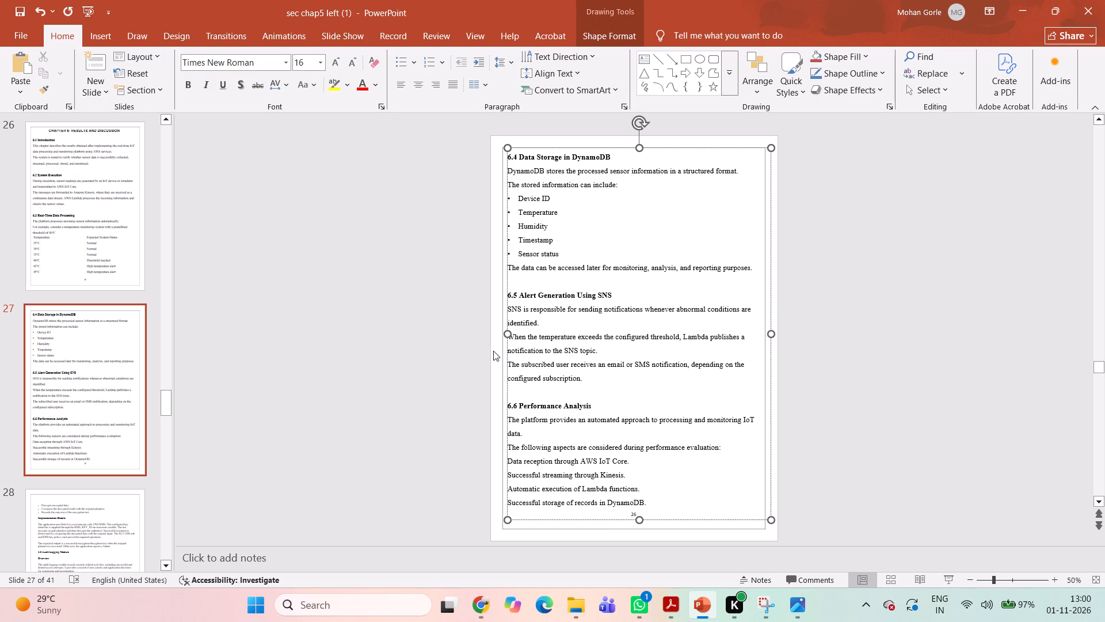
click(464, 351)
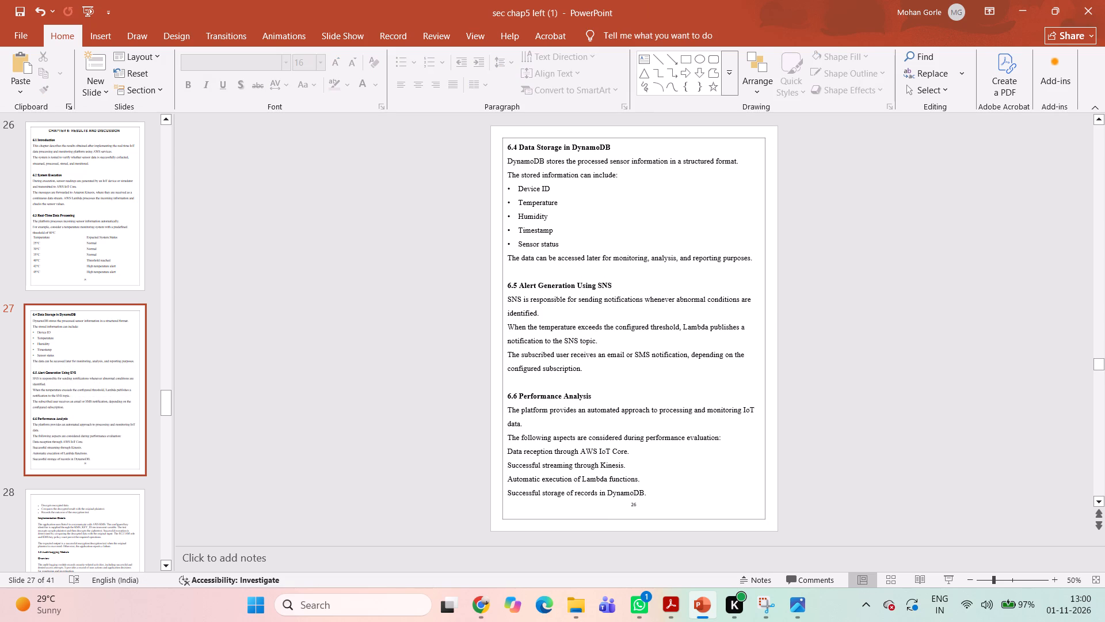
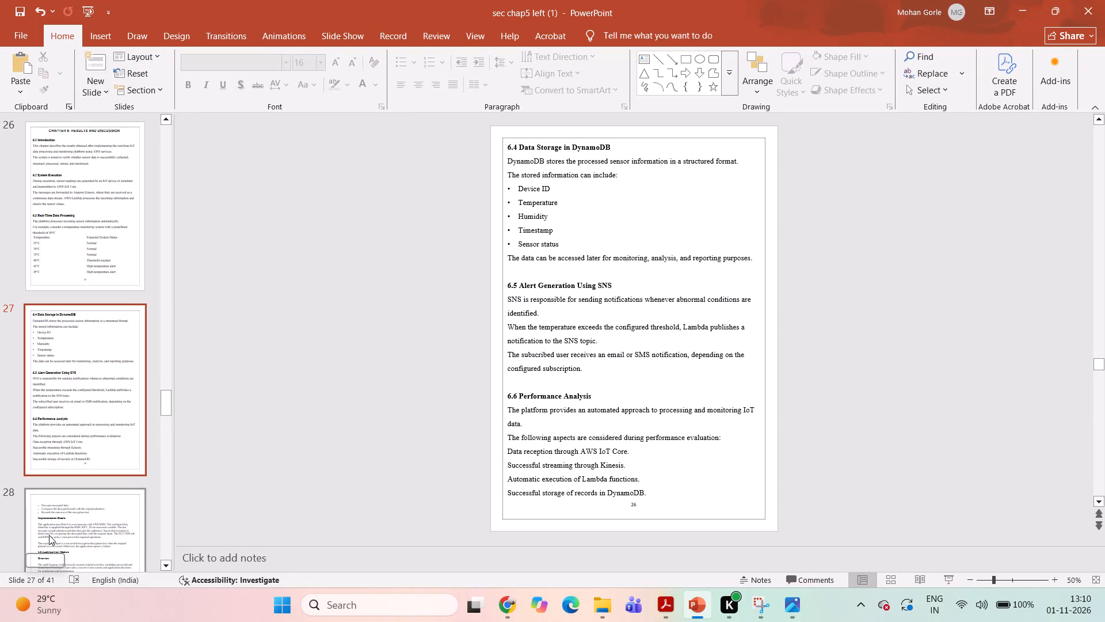
Look through slides 27 to 30 to check where the new Chapter 6 text stops and which old content follows.
click(49, 535)
click(101, 252)
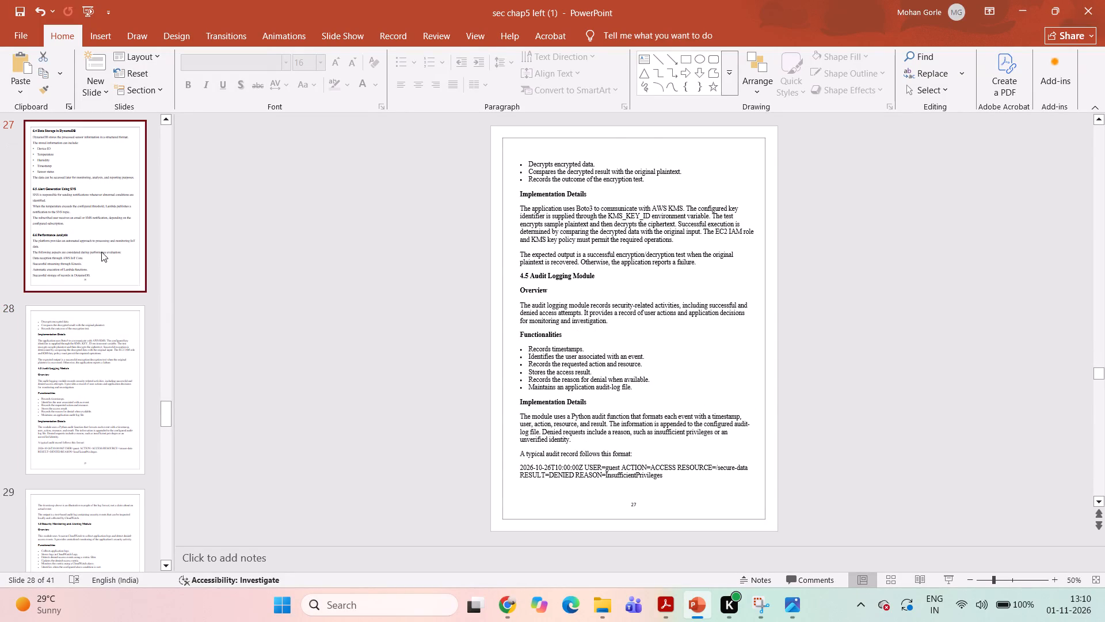
click(112, 366)
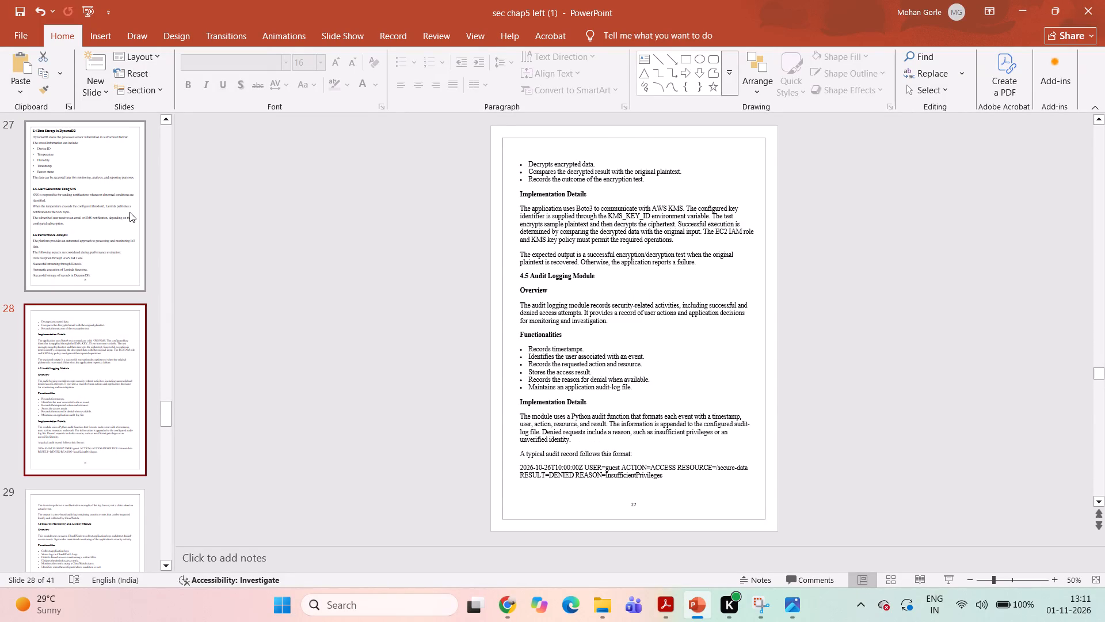
click(129, 212)
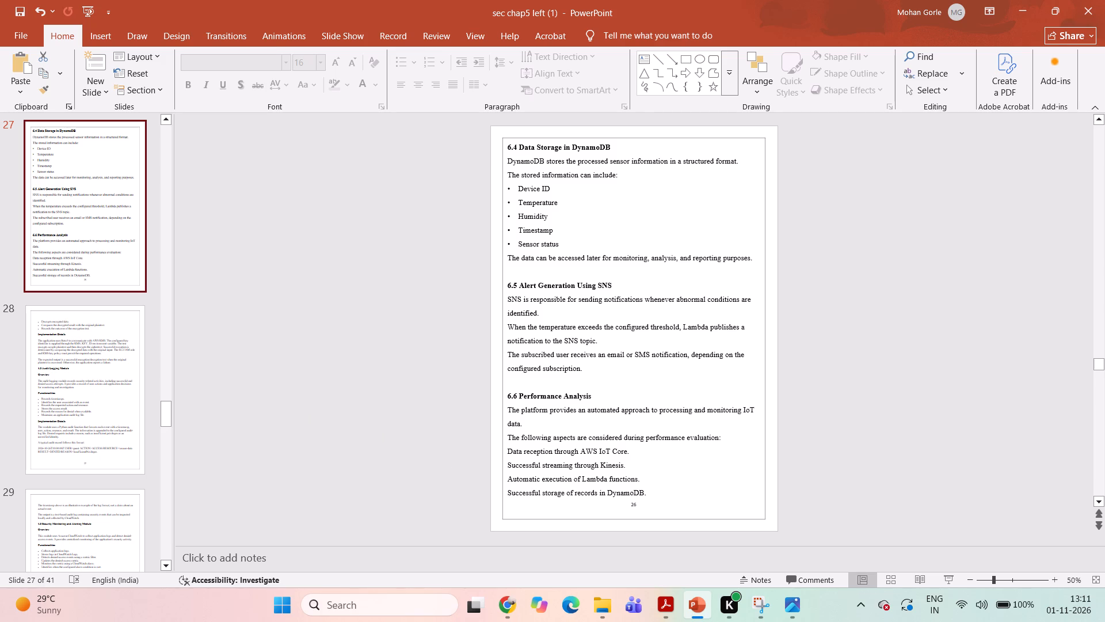
click(556, 472)
click(69, 349)
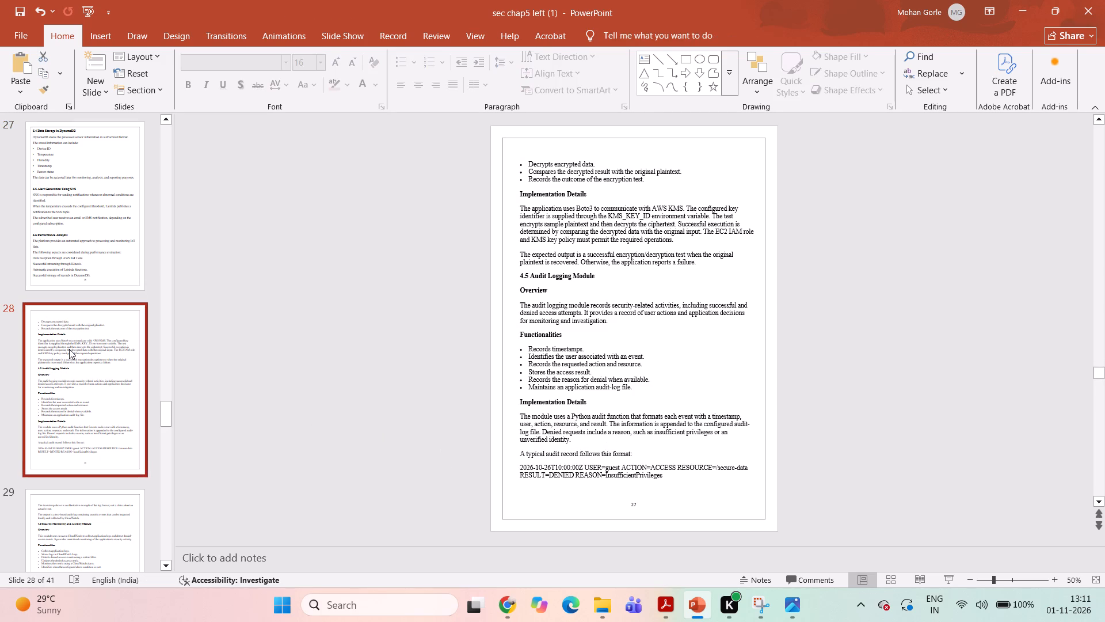
key(Down)
key(Down)
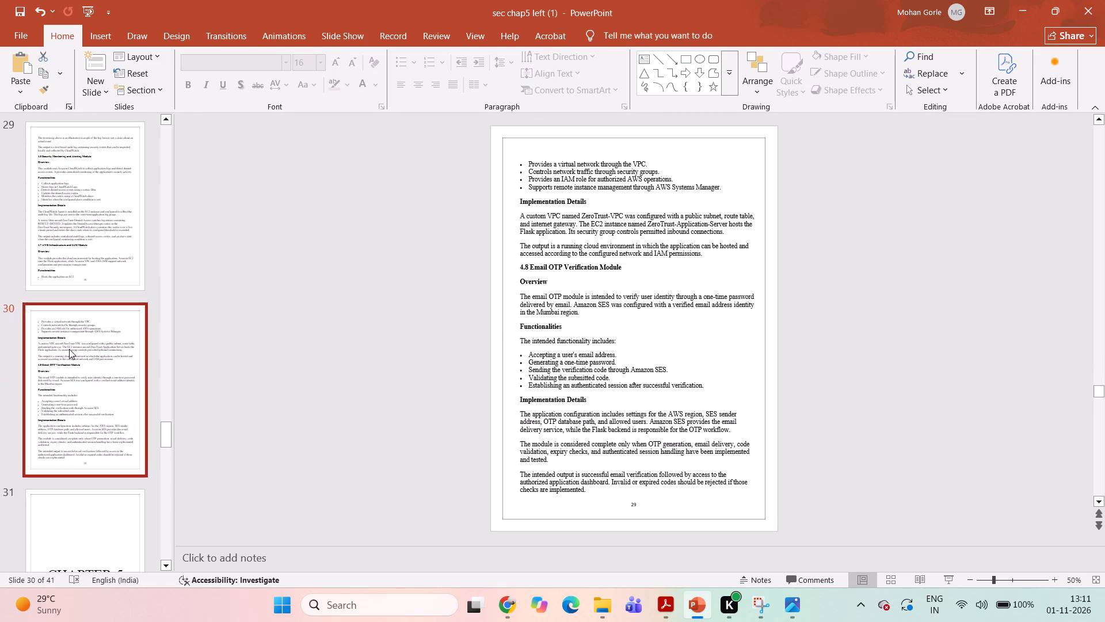
key(Down)
key(Up)
key(Up)
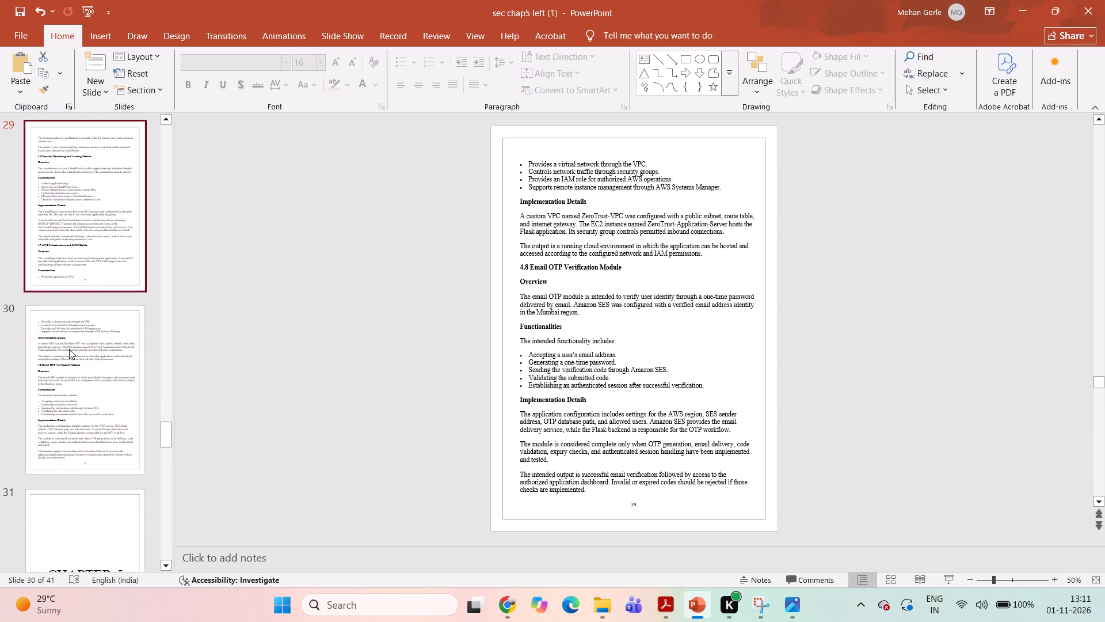
key(Up)
key(Up)
key(Down)
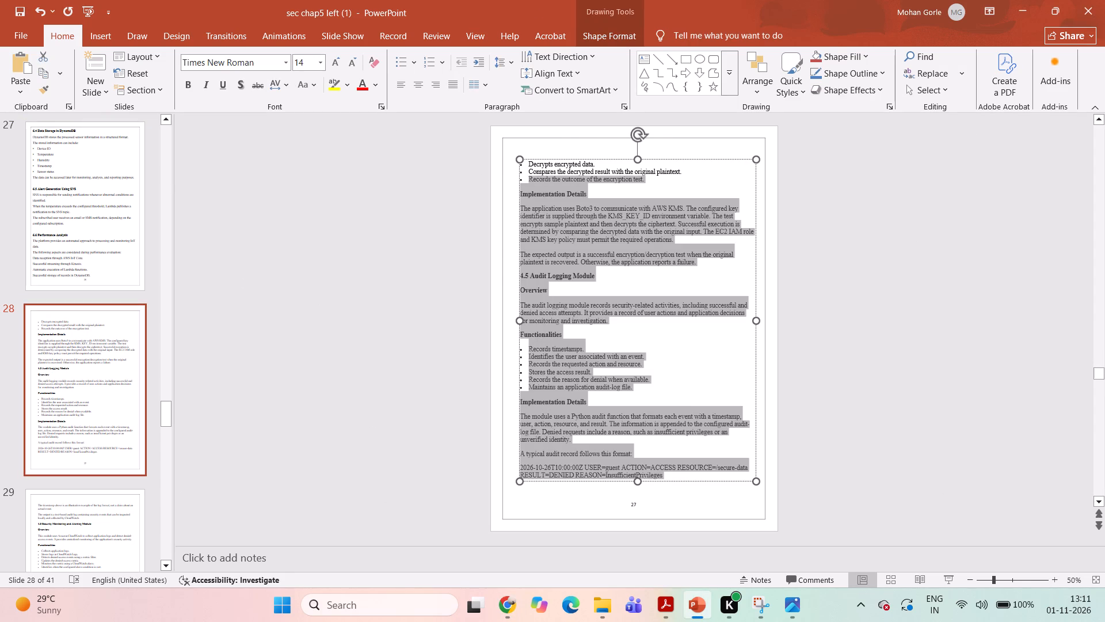
drag(538, 172, 527, 156)
key(ctrl+v)
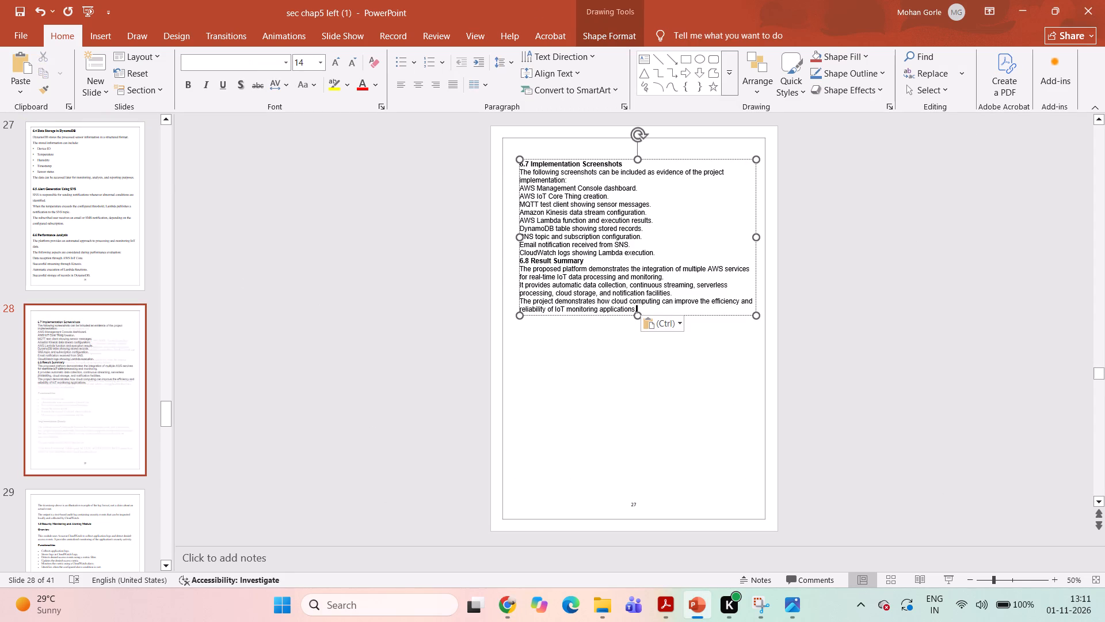
Set the font of all the section 6.7 and 6.8 text on slide 28 to Times New Roman.
drag(655, 306, 503, 161)
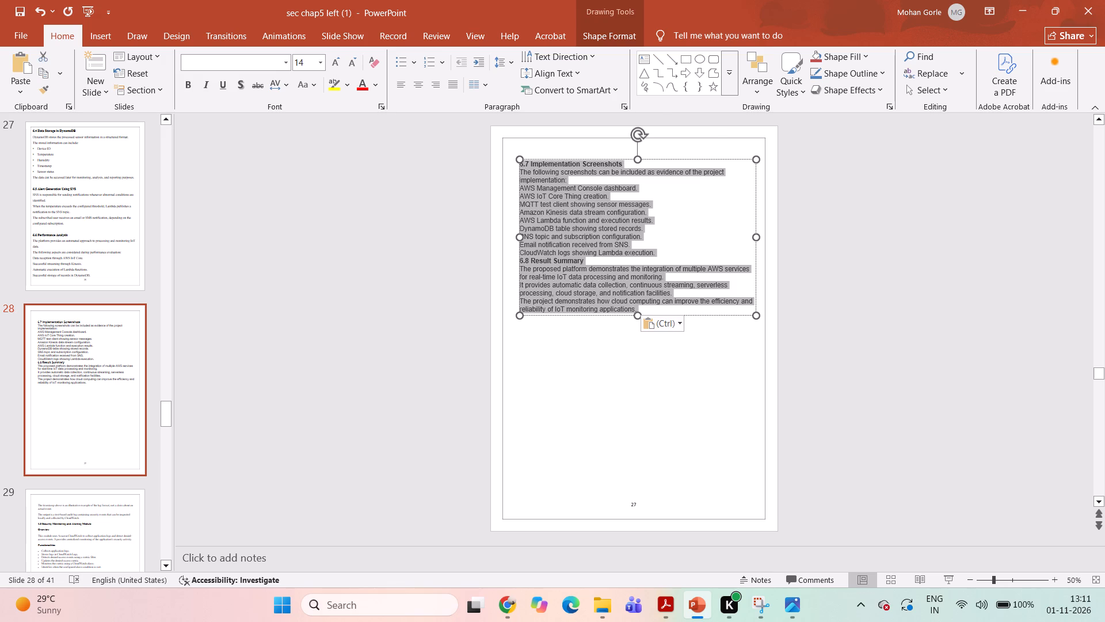
drag(503, 161, 504, 161)
scroll(294, 52, left, 1)
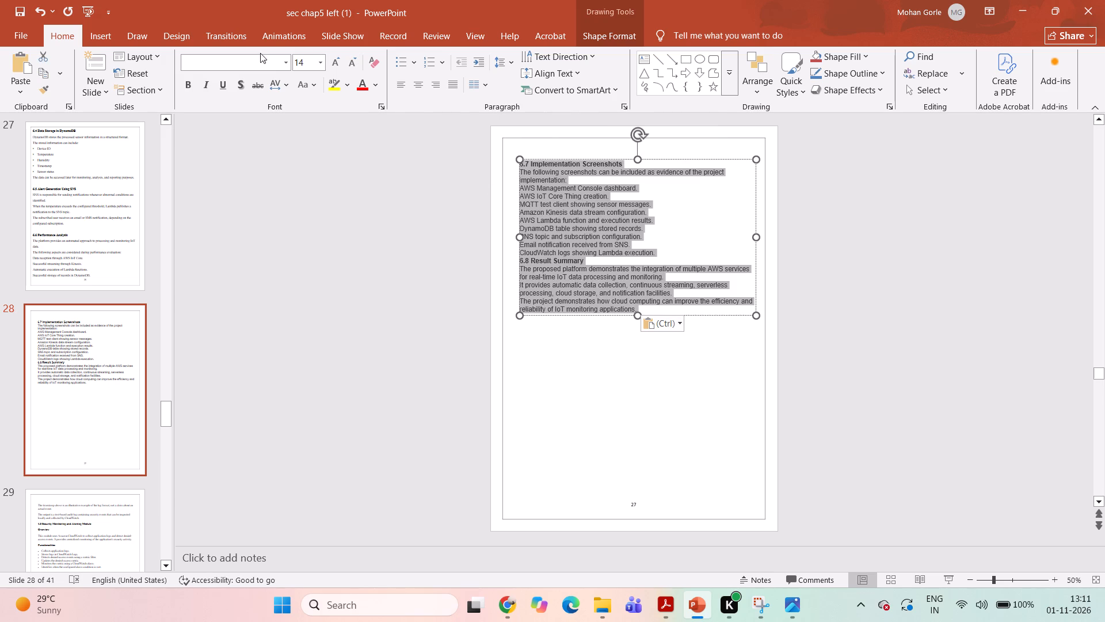
click(261, 58)
text(tiim)
key(BackSpace)
key(BackSpace)
text(me)
key(Return)
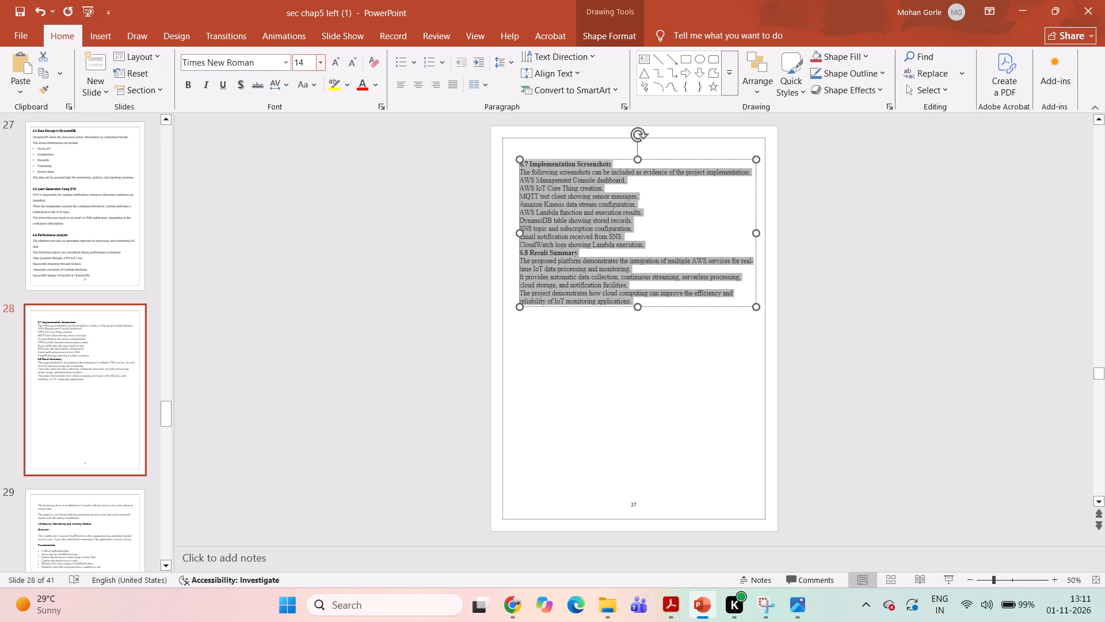
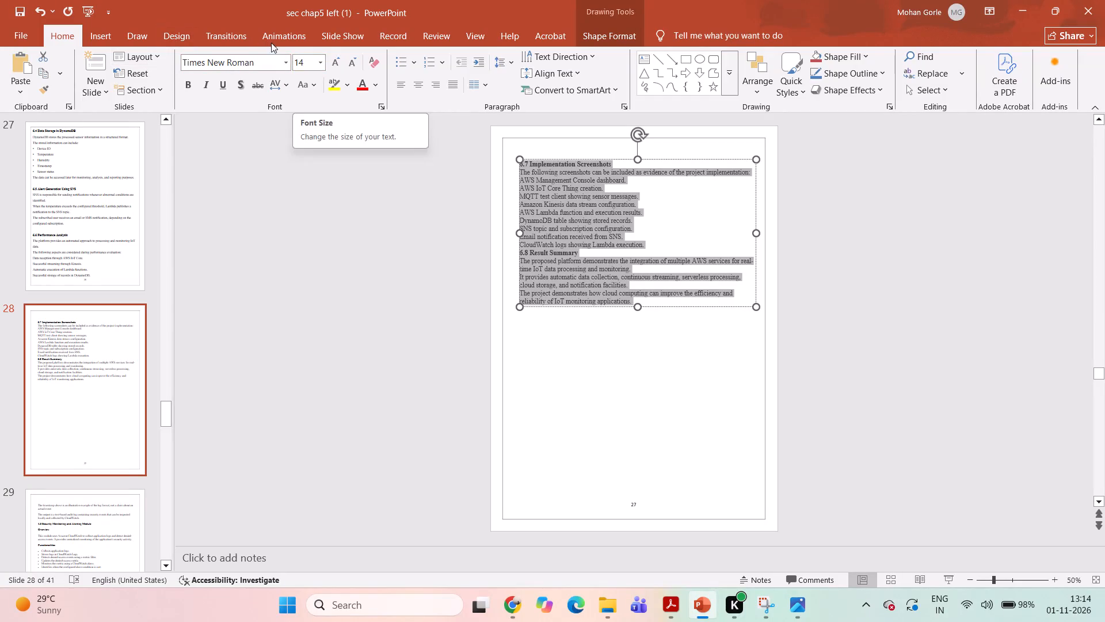
Set the section 6.7 and 6.8 text on slide 28 to size 16 and widen its line spacing.
click(310, 65)
text(16)
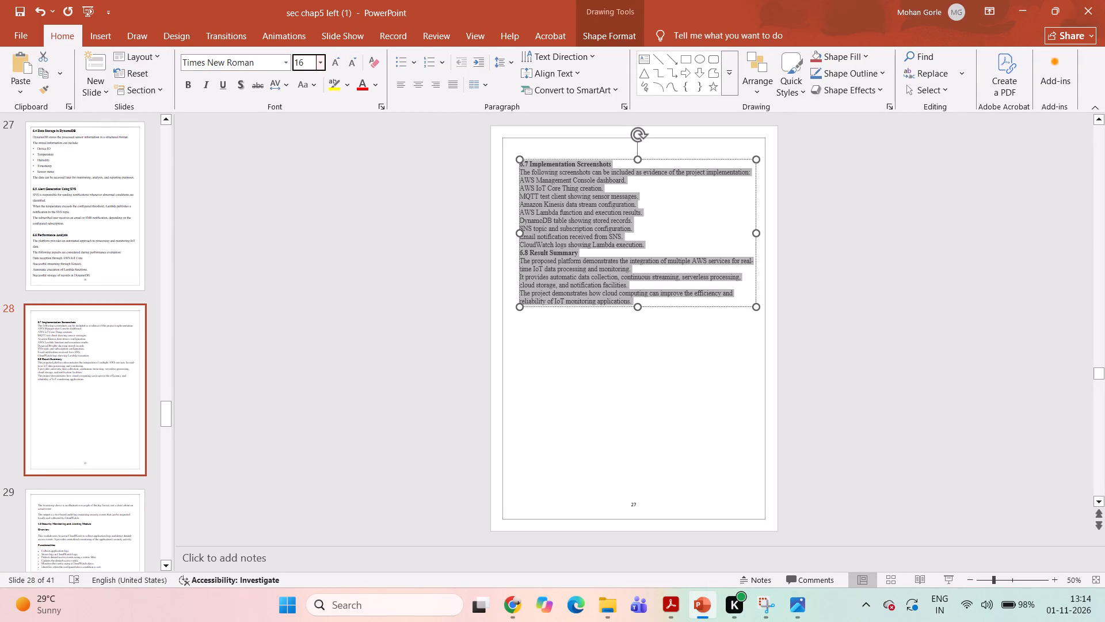
click(509, 69)
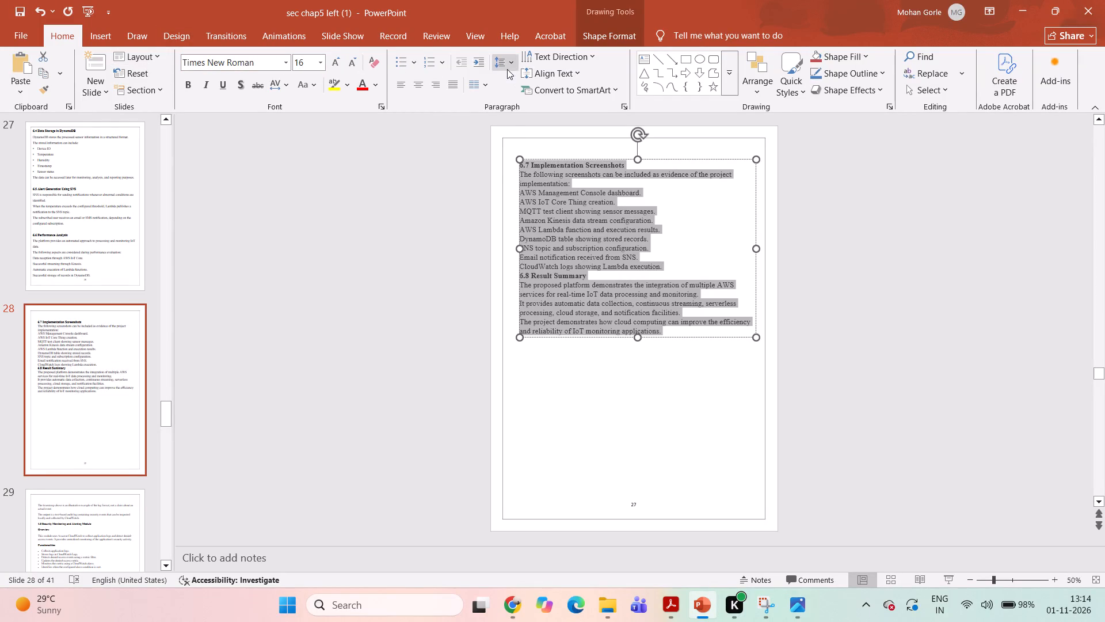
drag(506, 67, 510, 101)
click(510, 101)
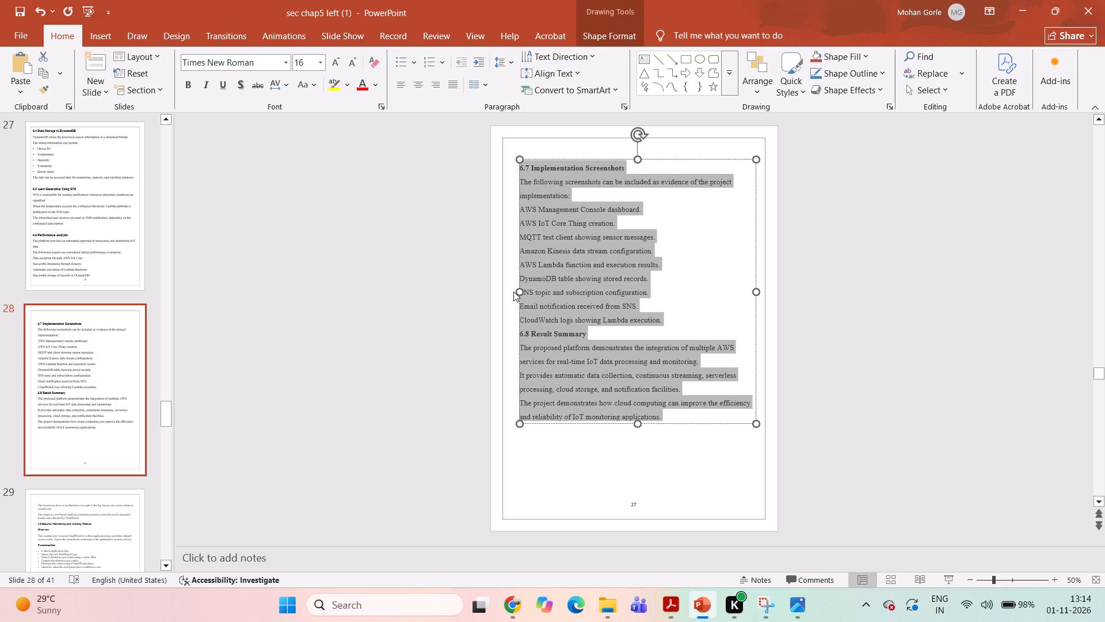
Widen the slide 28 text box on both sides so it nearly reaches the page border's side edges.
drag(520, 291, 507, 290)
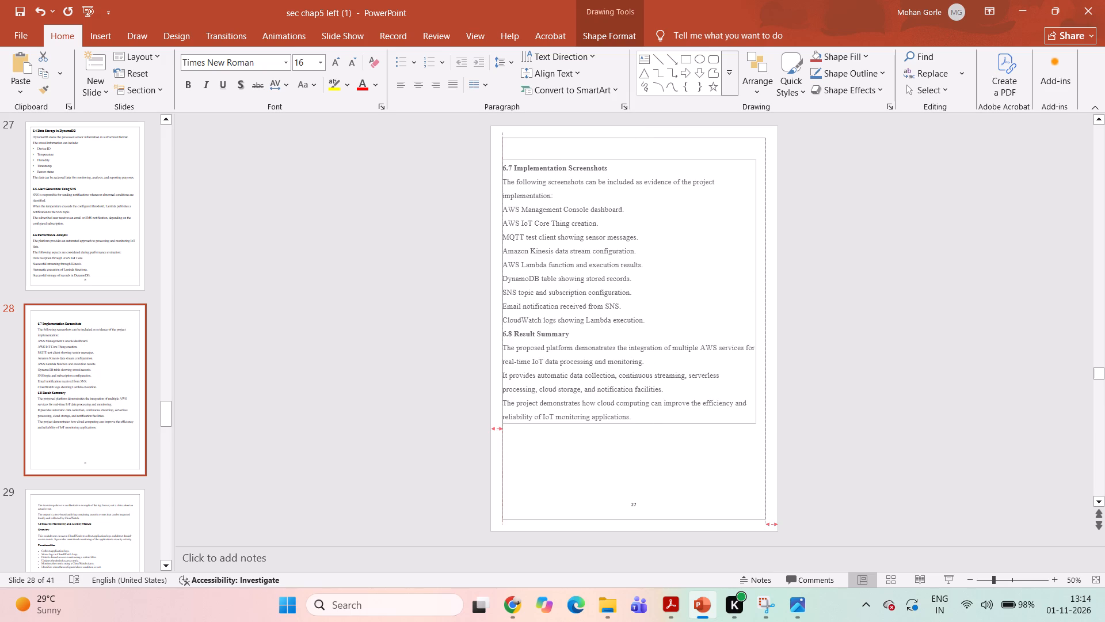
drag(507, 290, 508, 290)
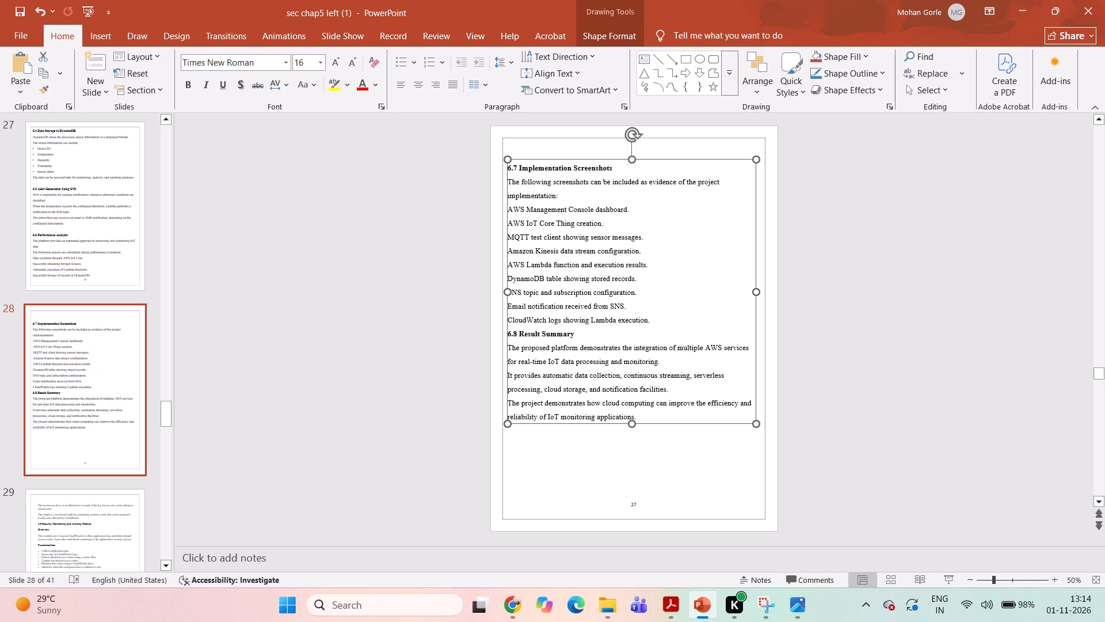
drag(630, 159, 632, 144)
drag(755, 293, 760, 293)
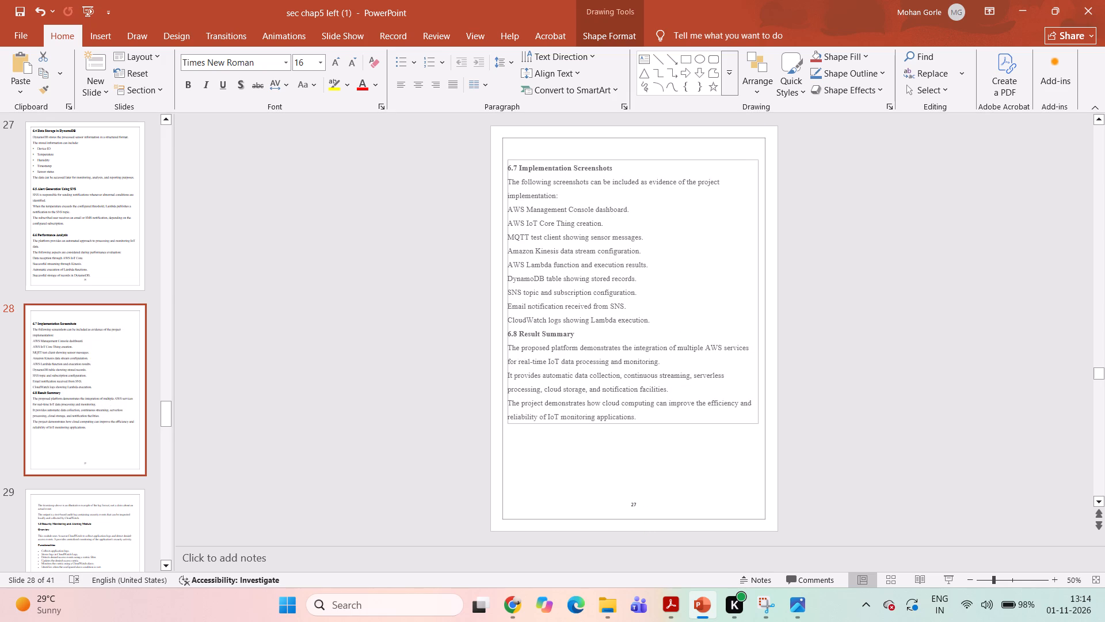
drag(760, 293, 761, 293)
Move the slide 28 text box up so the 6.7 heading sits just below the top page border.
click(722, 154)
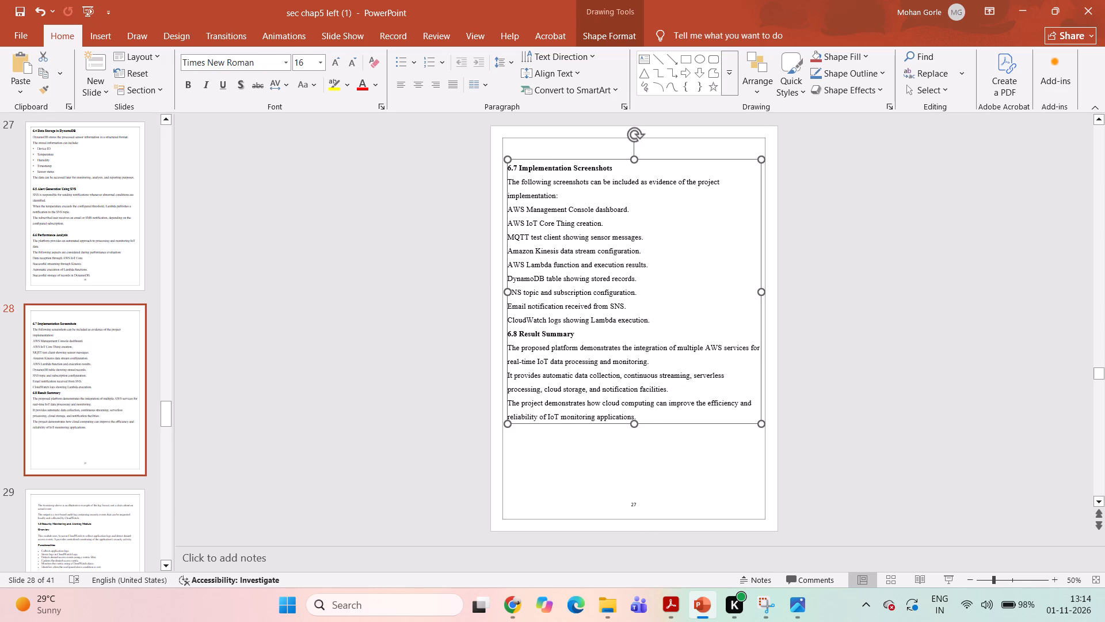
key(Up)
key(Up)
key(Up)
key(Up)
key(Up)
key(Up)
key(Up)
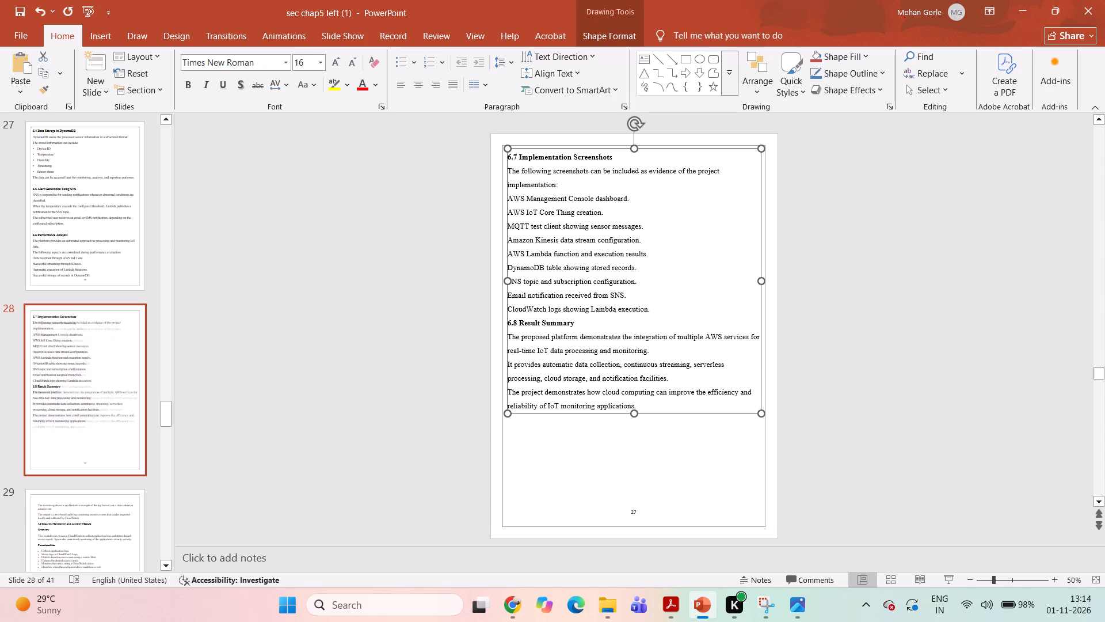
key(Up)
key(Up)
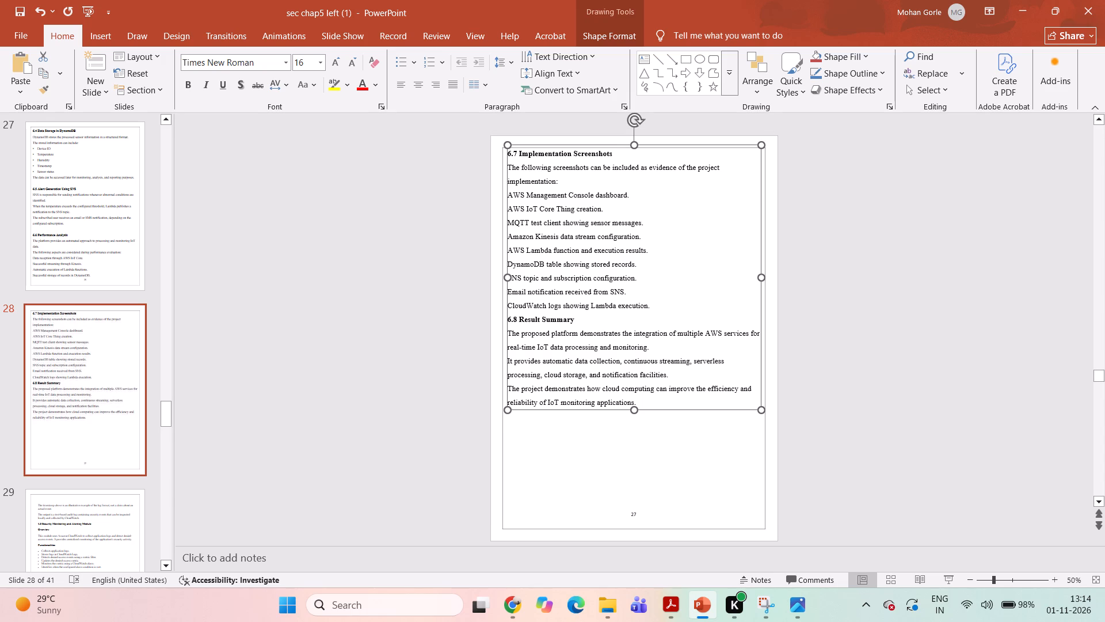
Apply round bullets to the nine screenshot items from AWS Management Console dashboard through CloudWatch logs showing Lambda execution.
drag(656, 308, 513, 198)
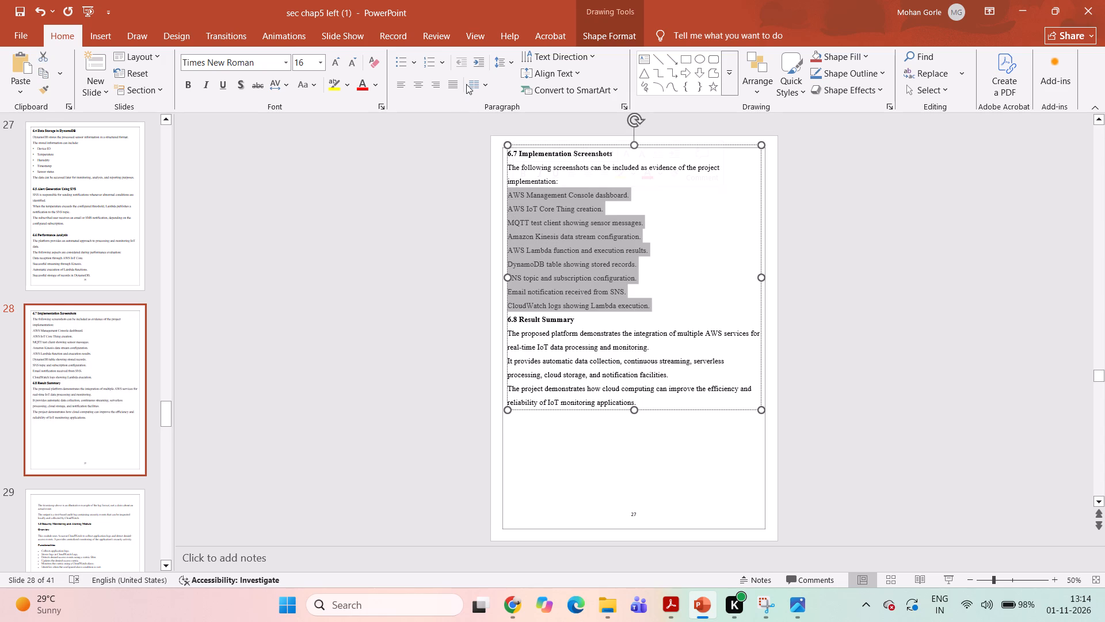
click(403, 67)
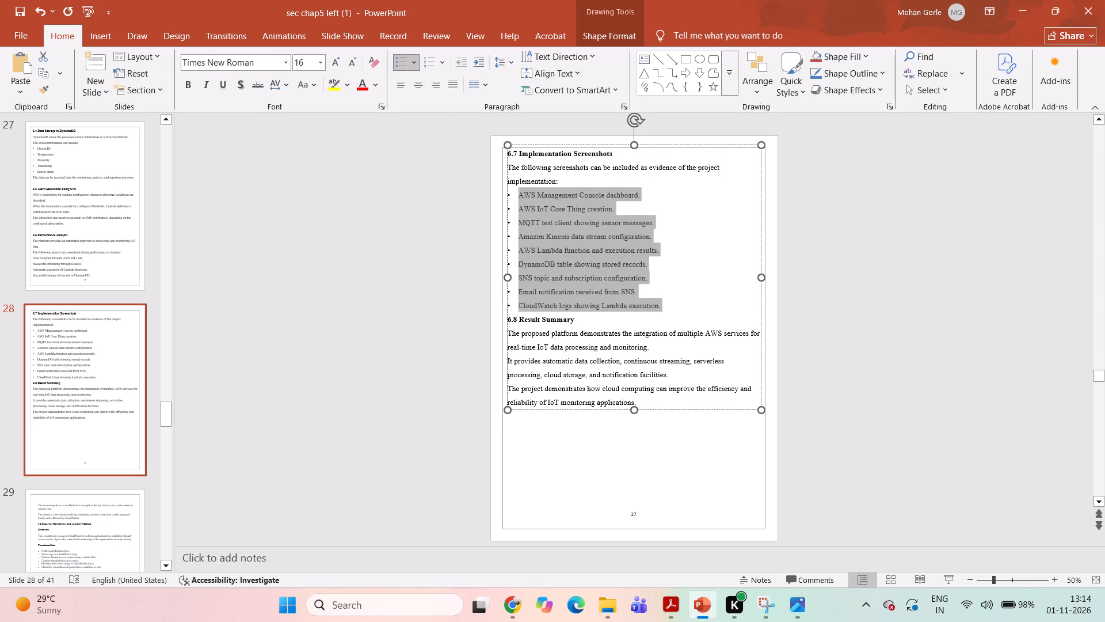
Insert a blank line between the CloudWatch logs bullet and the 6.8 Result Summary heading.
click(675, 304)
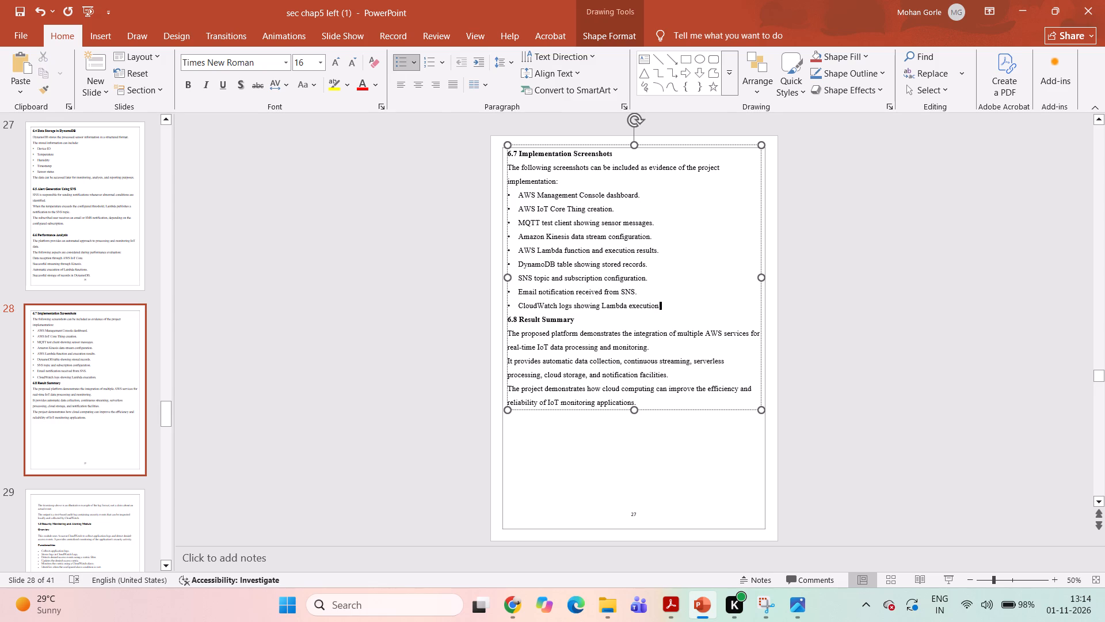
key(Return)
click(674, 506)
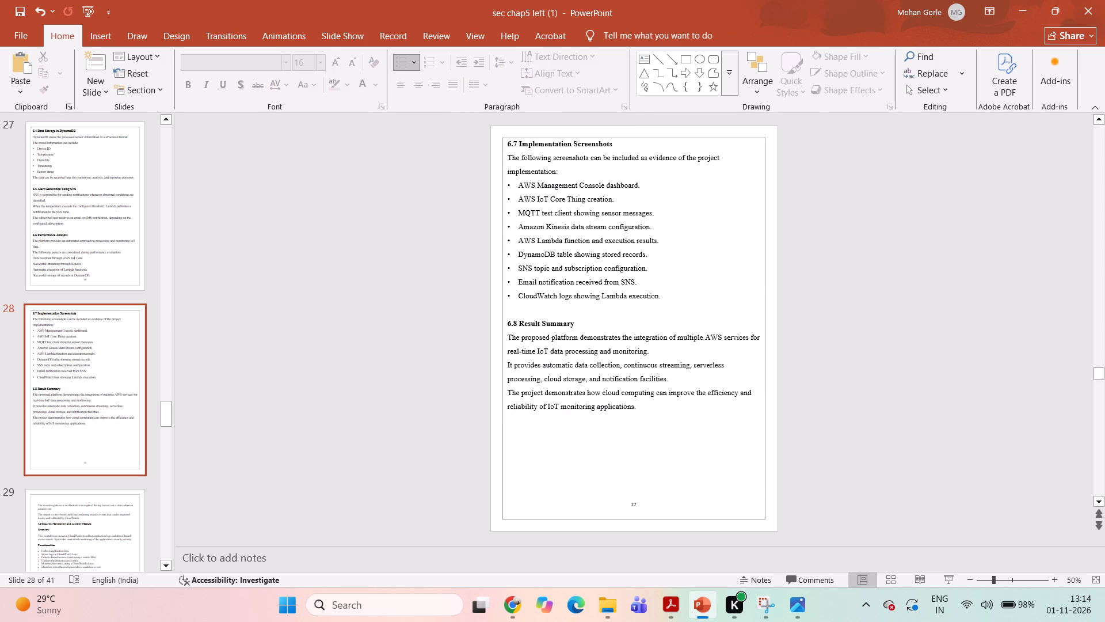
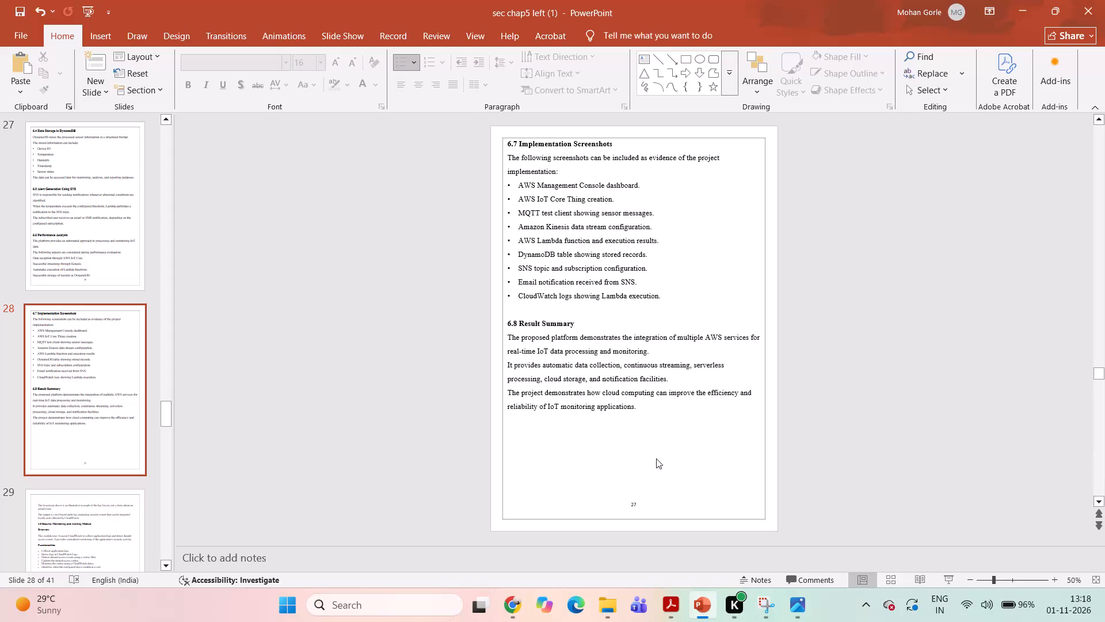
In the ChatGPT conversation, copy the text from the Chapter 7 heading through the last item of 7.2 Project Outcomes.
key(alt+Tab)
scroll(681, 290, down, 1)
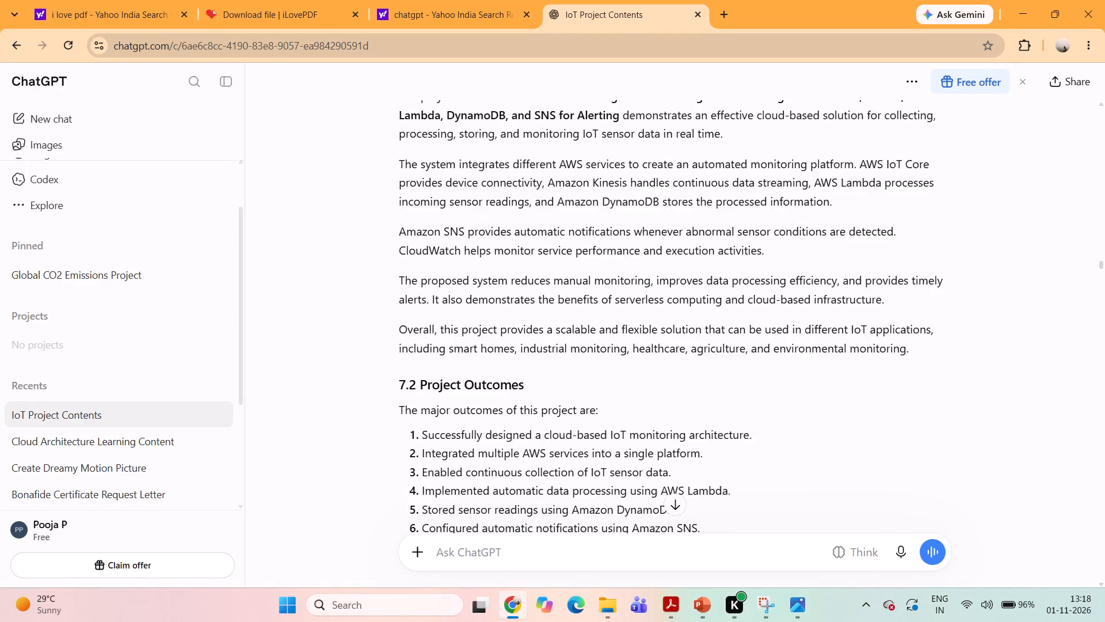
scroll(681, 290, down, 2)
scroll(681, 290, up, 2)
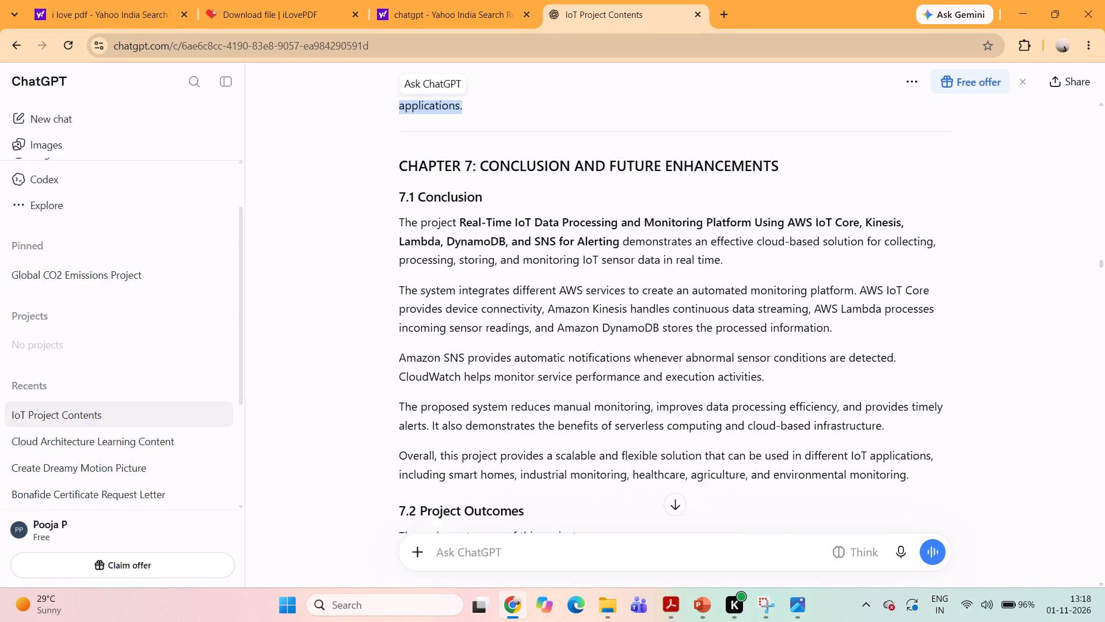
scroll(681, 290, up, 1)
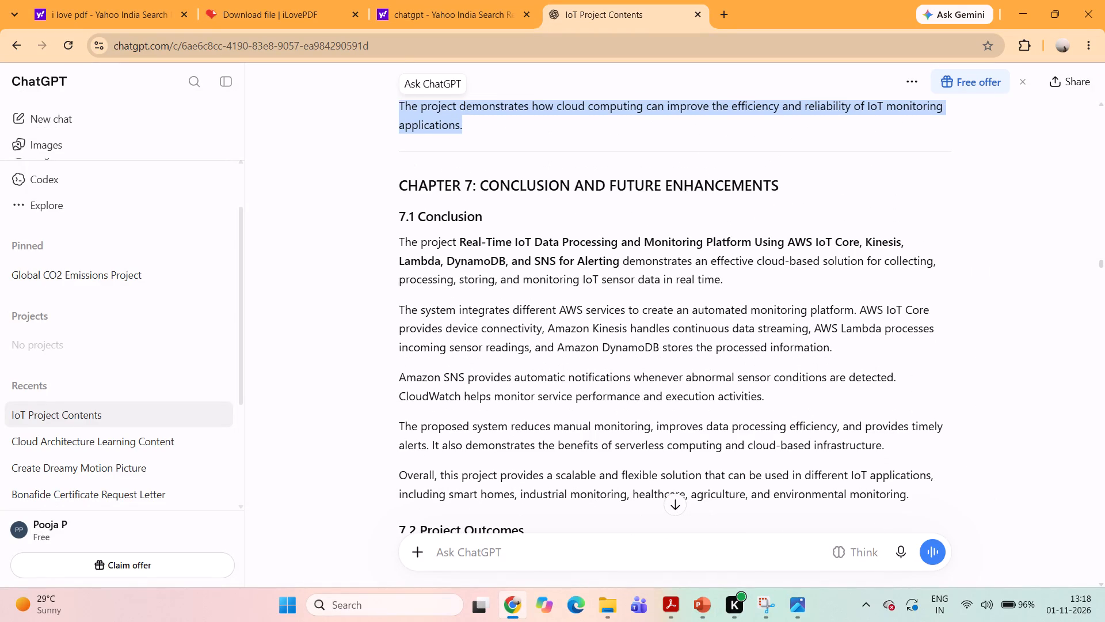
drag(400, 179, 806, 526)
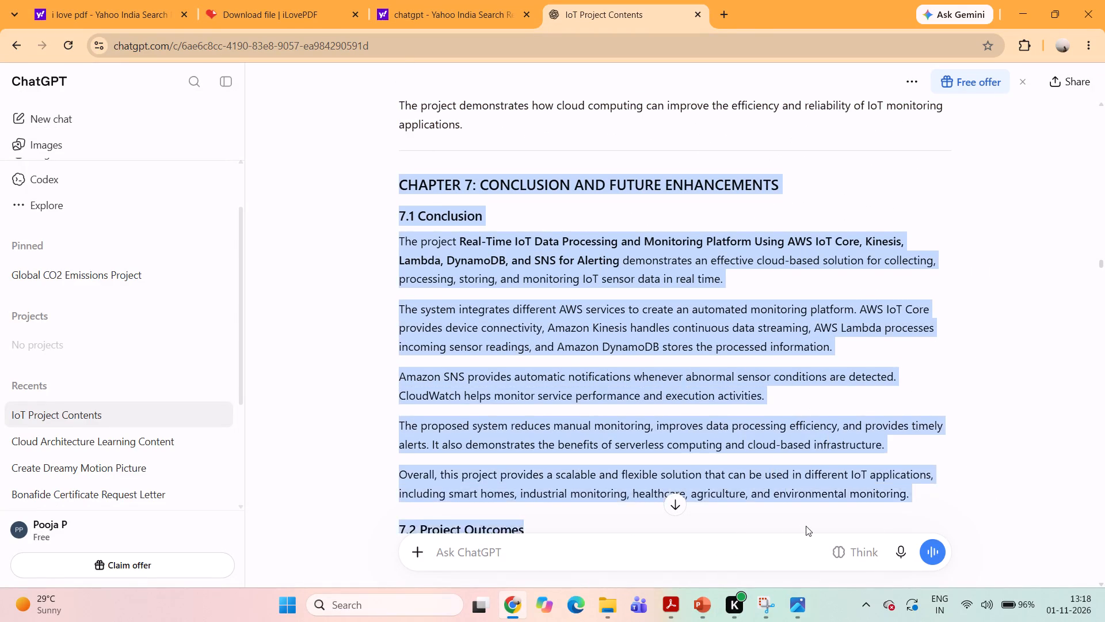
drag(806, 526, 897, 545)
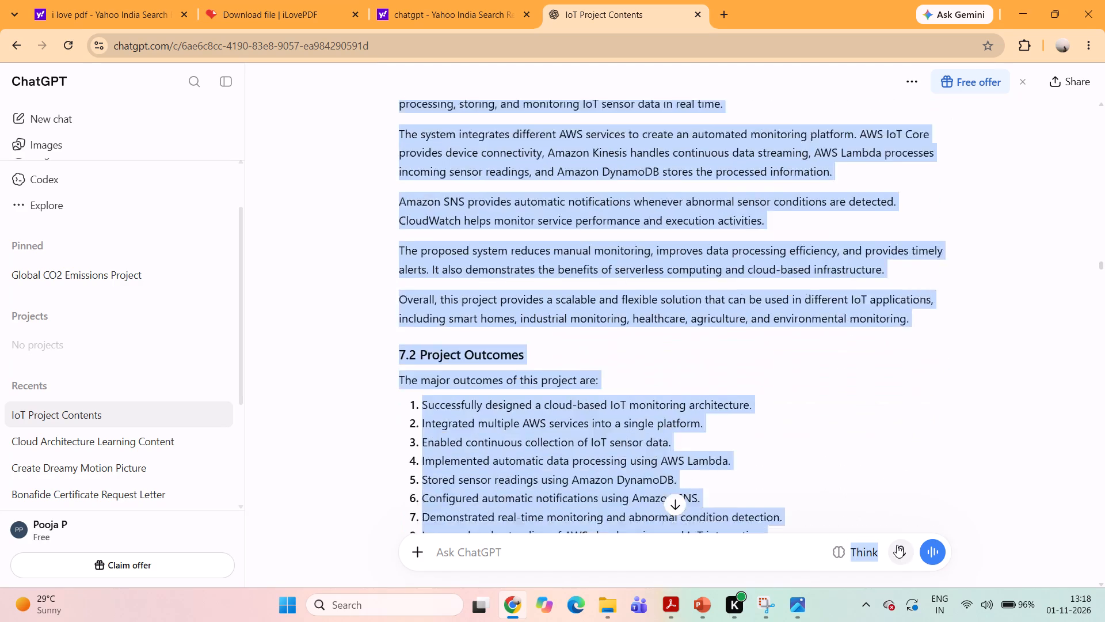
drag(897, 545, 836, 390)
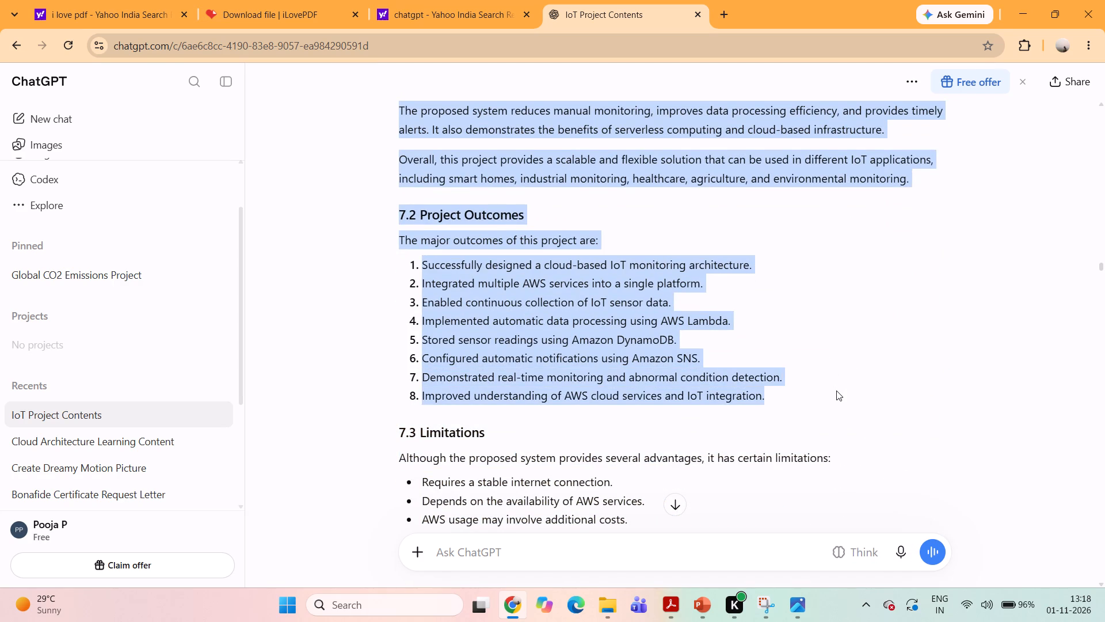
key(ctrl+c)
In PowerPoint, replace all the old module text on slide 29 with the copied Chapter 7 text.
key(alt+Tab)
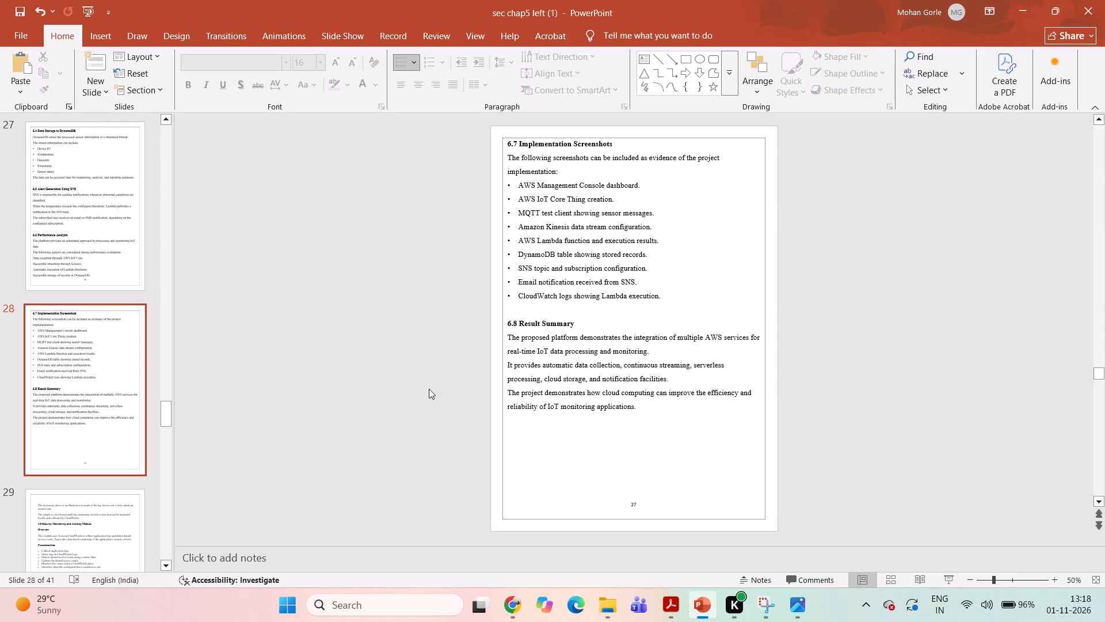
click(99, 506)
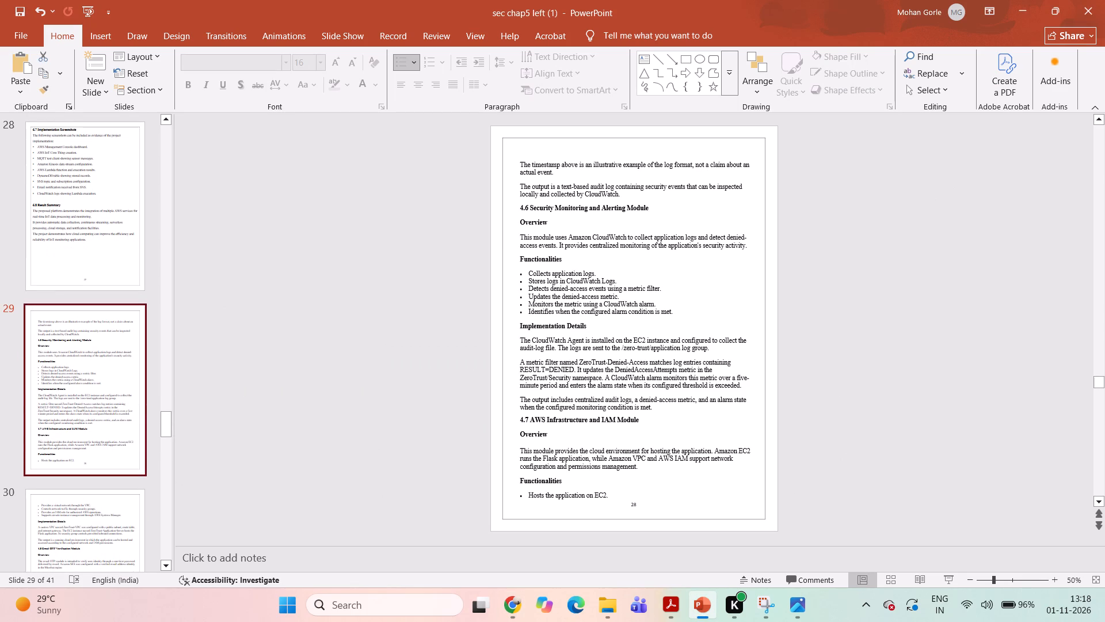
drag(620, 490, 561, 208)
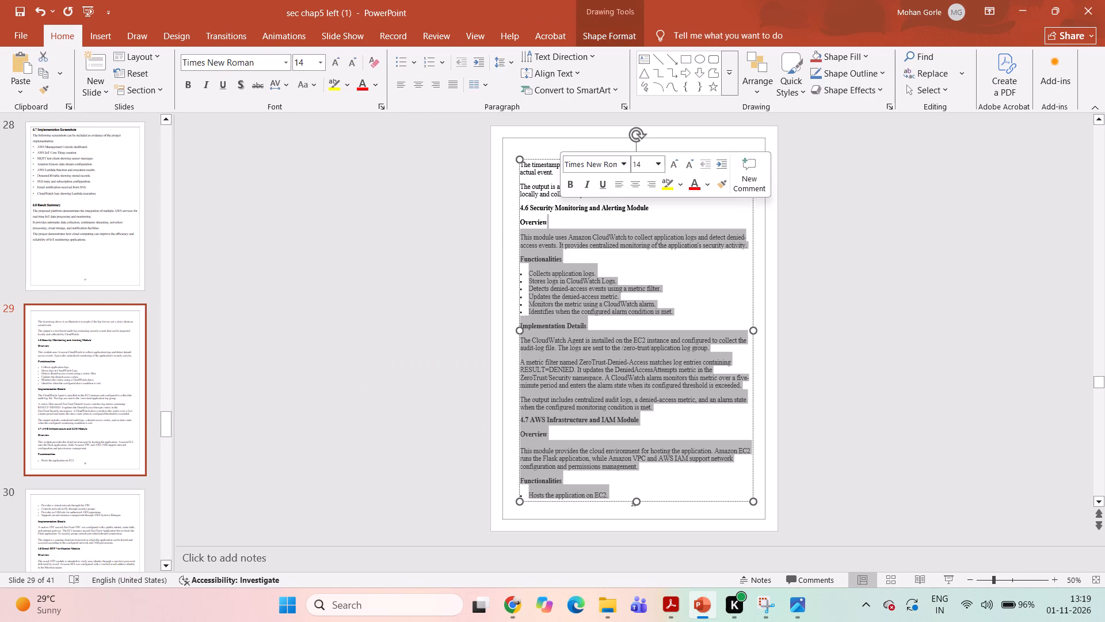
triple_click(613, 475)
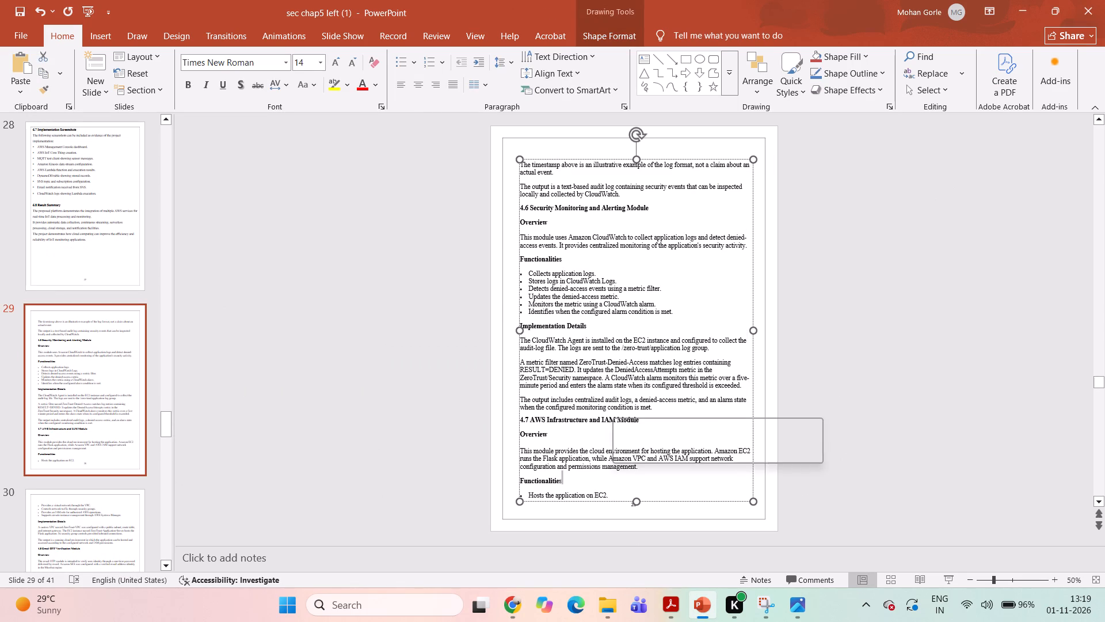
triple_click(613, 475)
click(613, 475)
drag(613, 475, 549, 338)
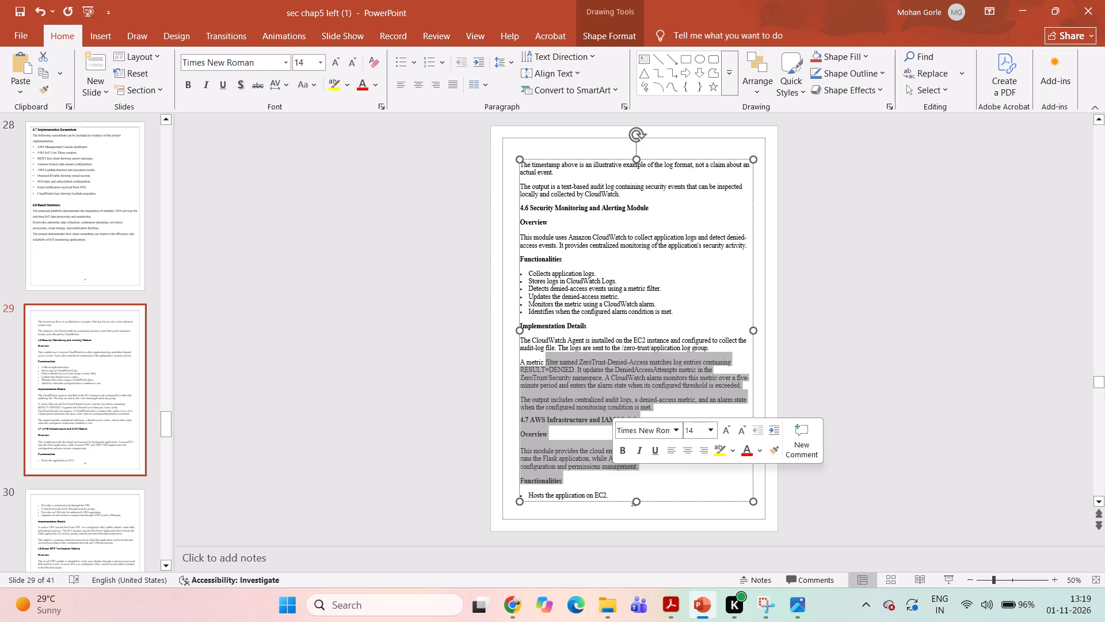
drag(549, 338, 493, 122)
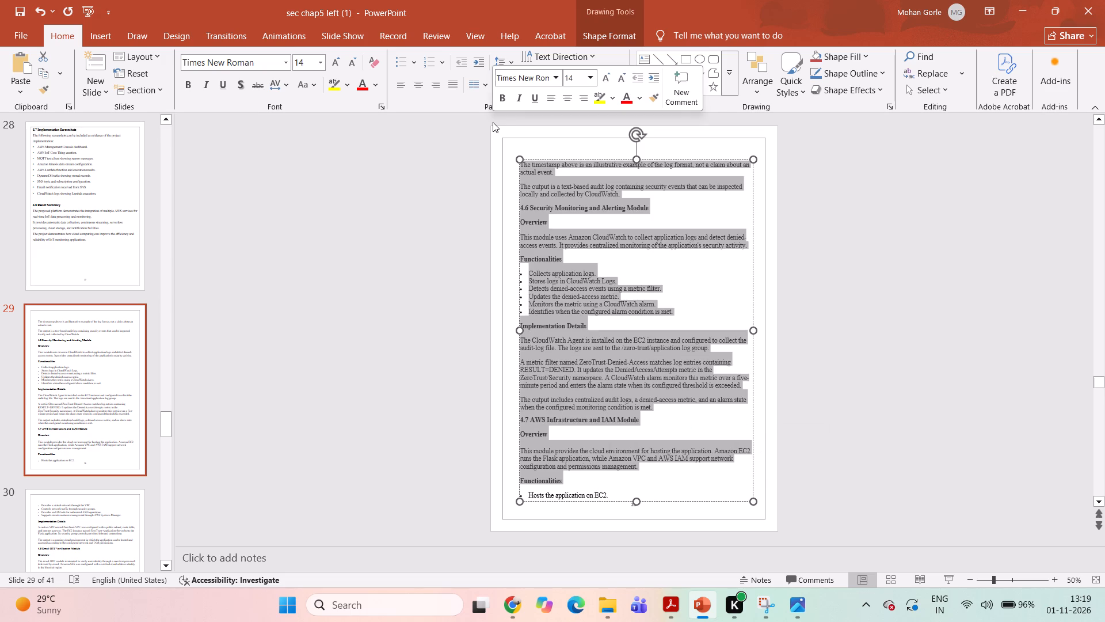
key(BackSpace)
drag(609, 161, 597, 164)
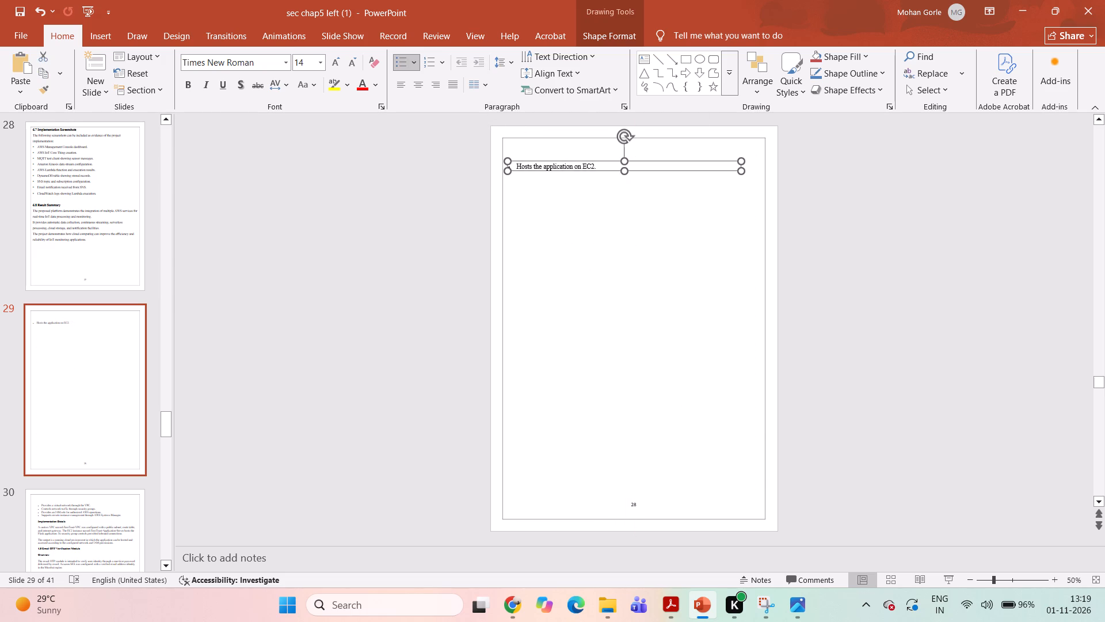
drag(592, 164, 501, 155)
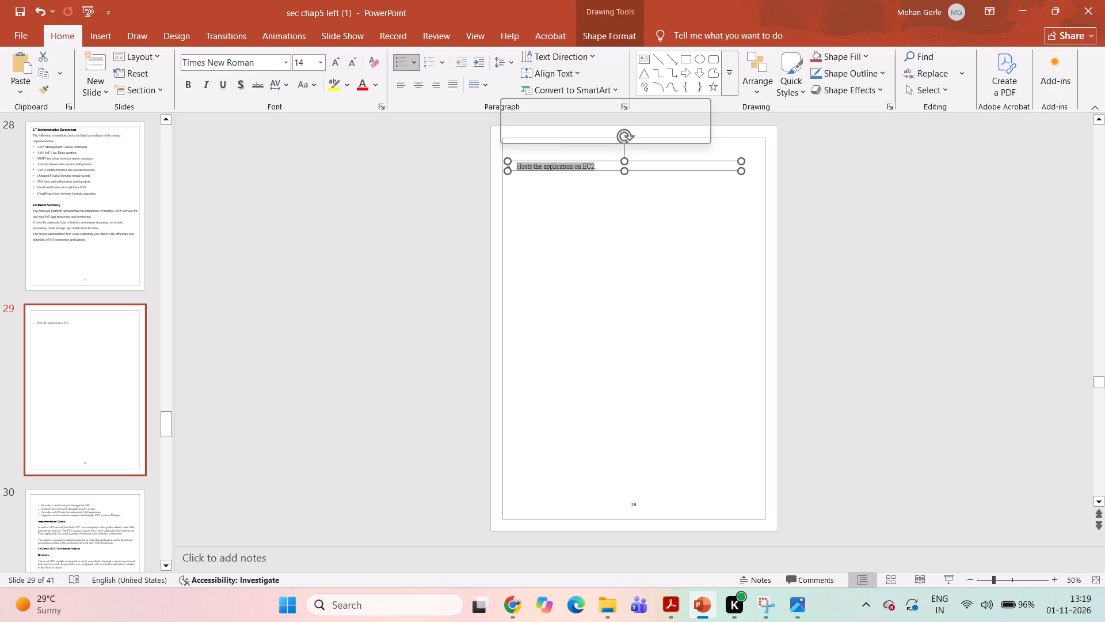
key(ctrl+v)
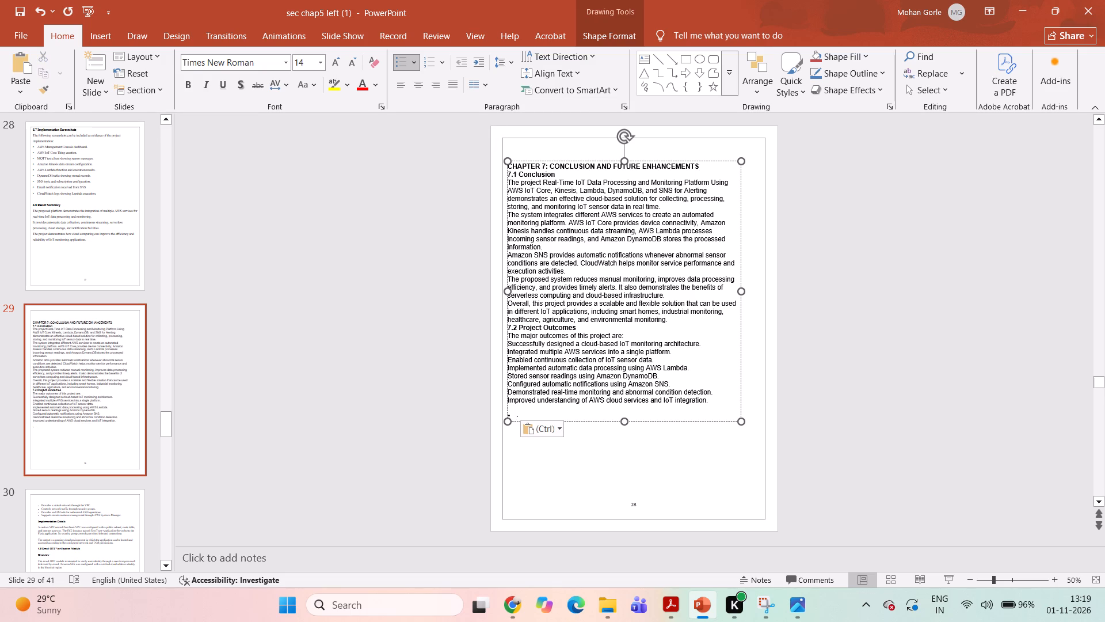
Format the pasted Chapter 7 text on slide 29 in Times New Roman, size 16.
drag(717, 403, 550, 167)
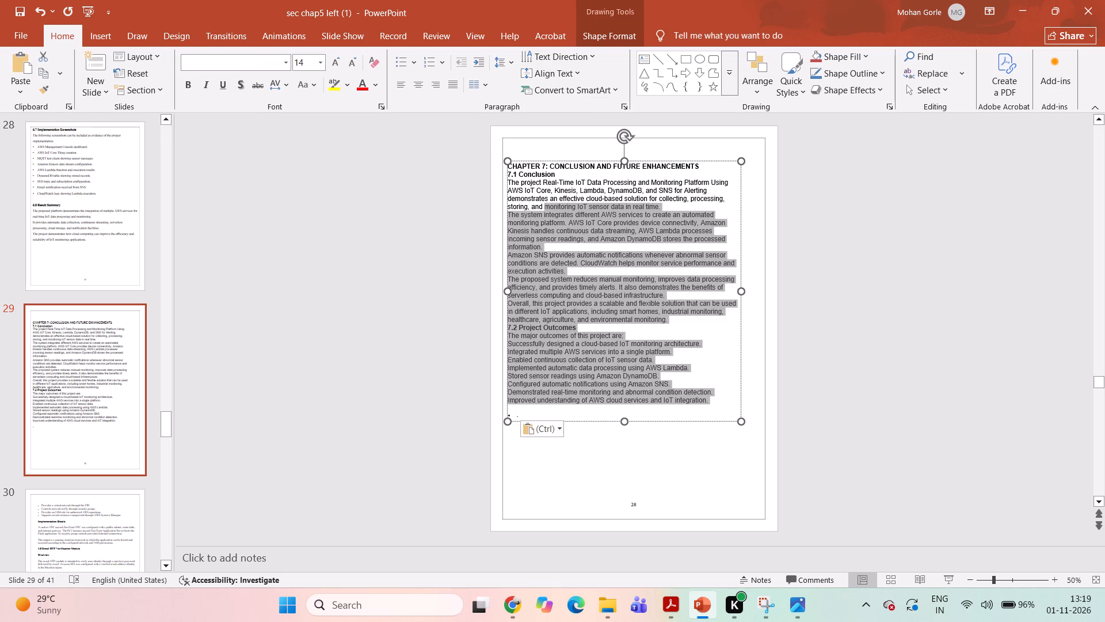
drag(550, 167, 515, 161)
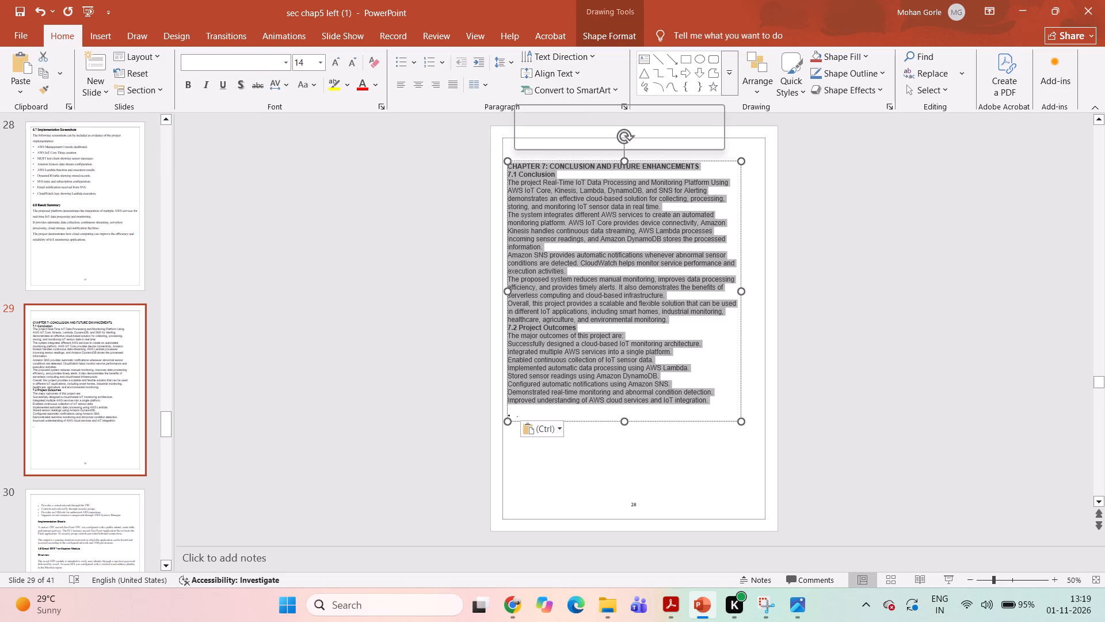
click(243, 60)
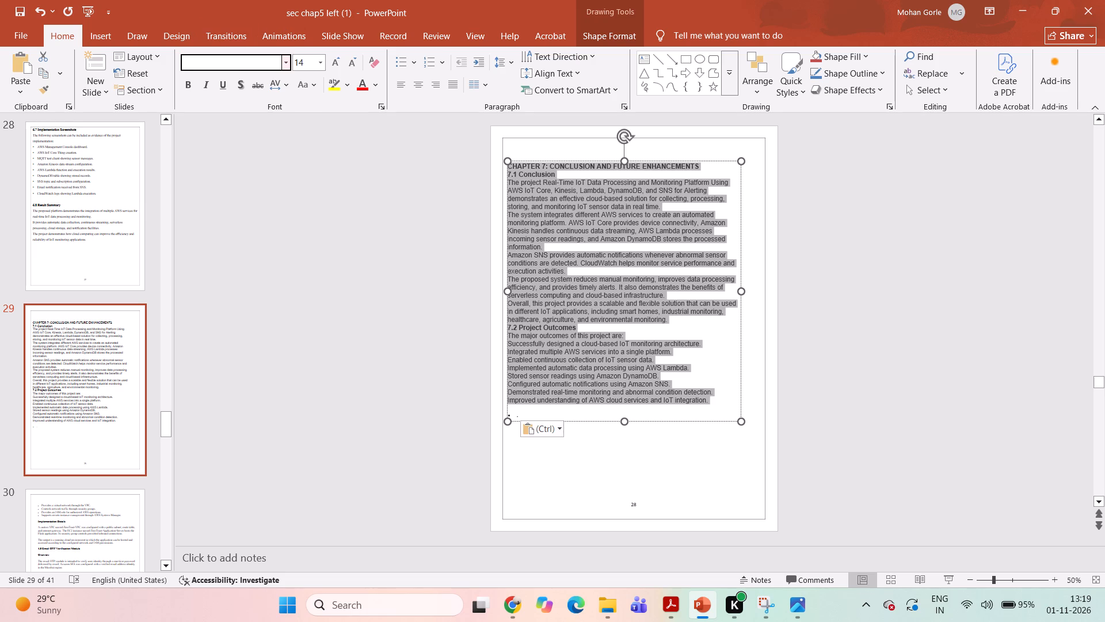
text(tim)
key(Return)
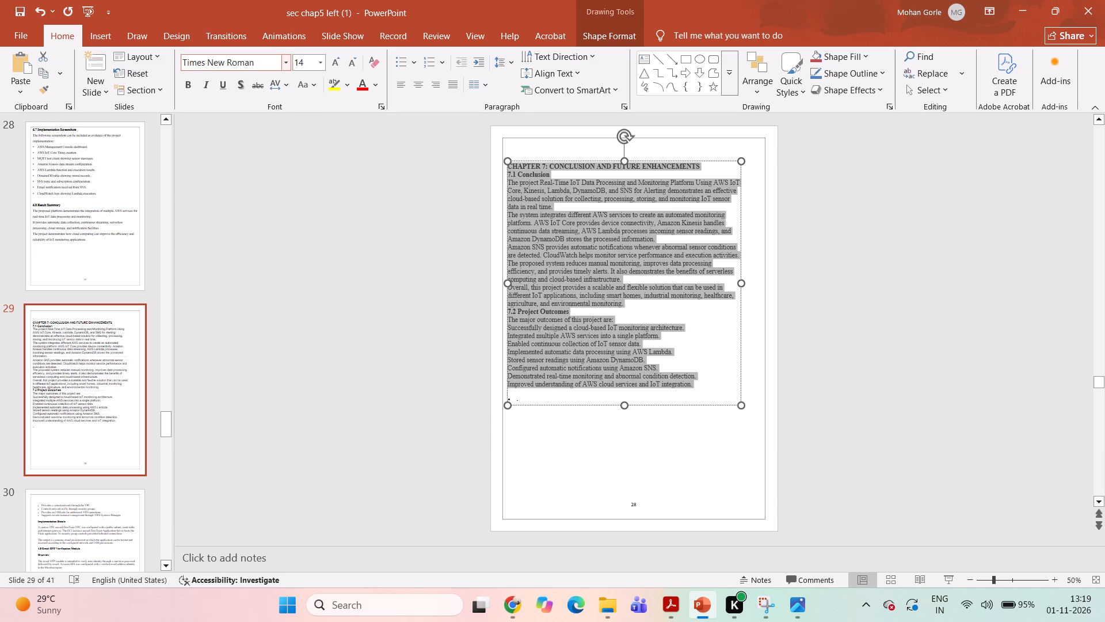
click(308, 65)
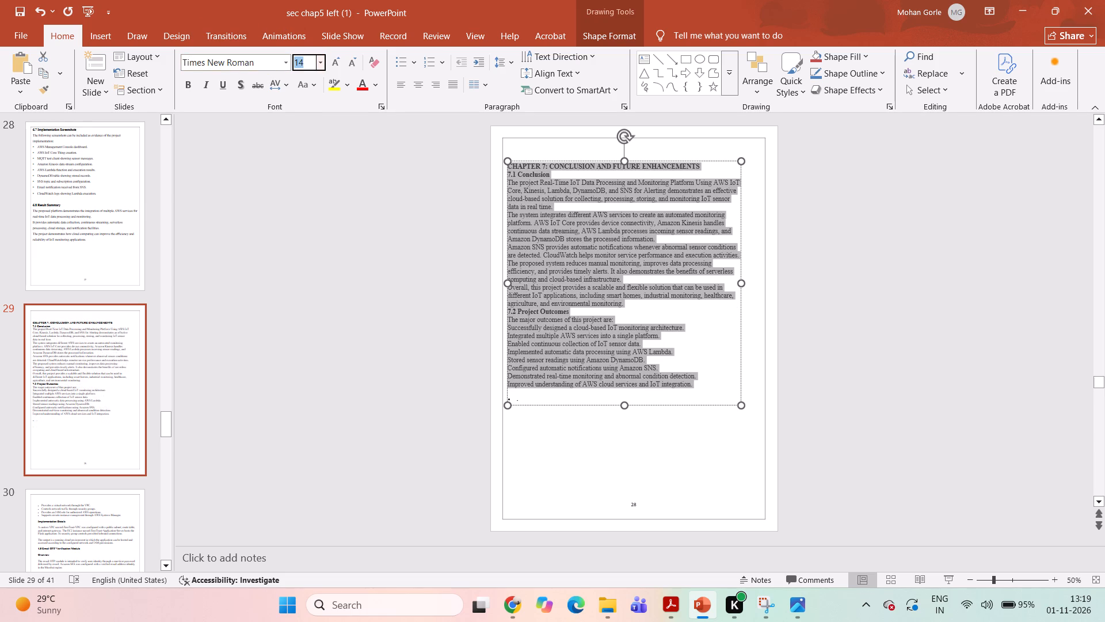
text(16)
key(Return)
key(Return)
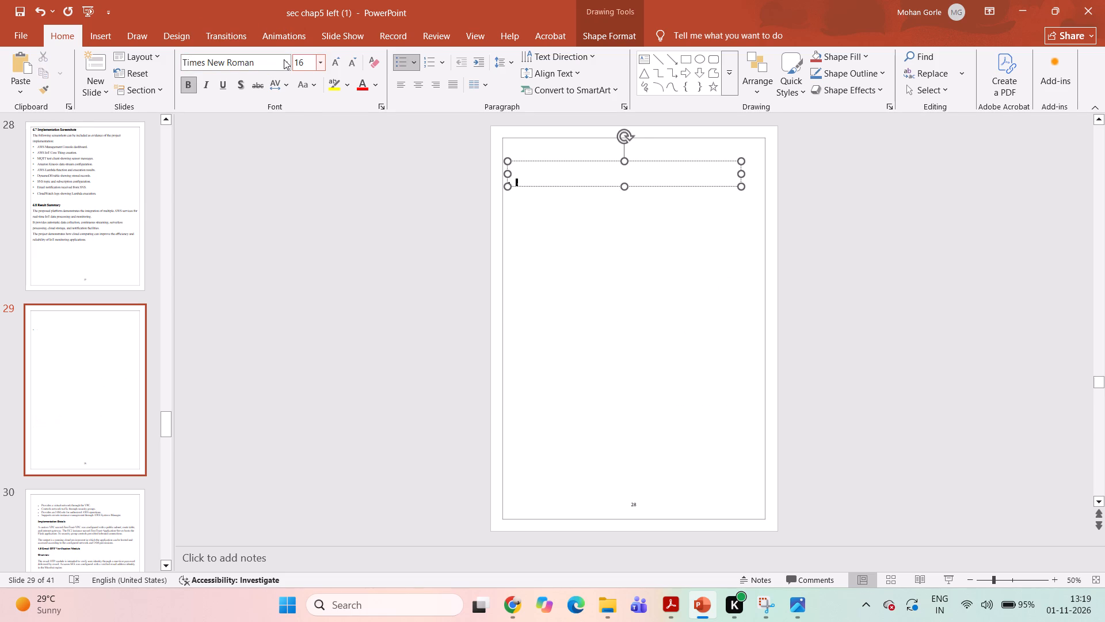
key(ctrl+z)
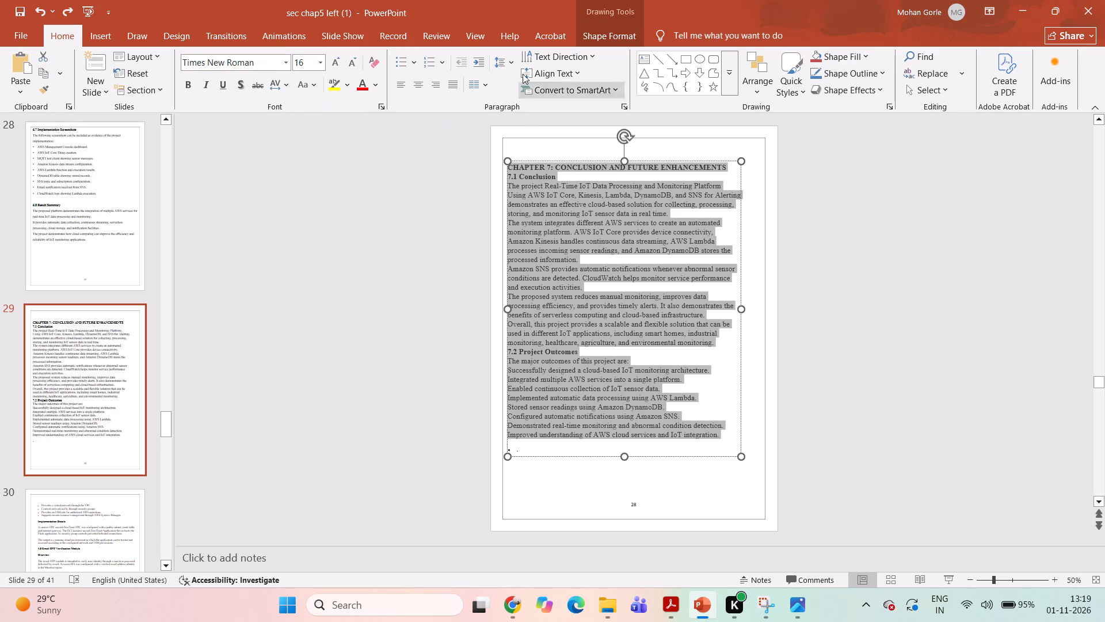
Increase the line spacing of the Chapter 7 text to match the spacing on slide 28.
drag(513, 59, 517, 91)
click(517, 91)
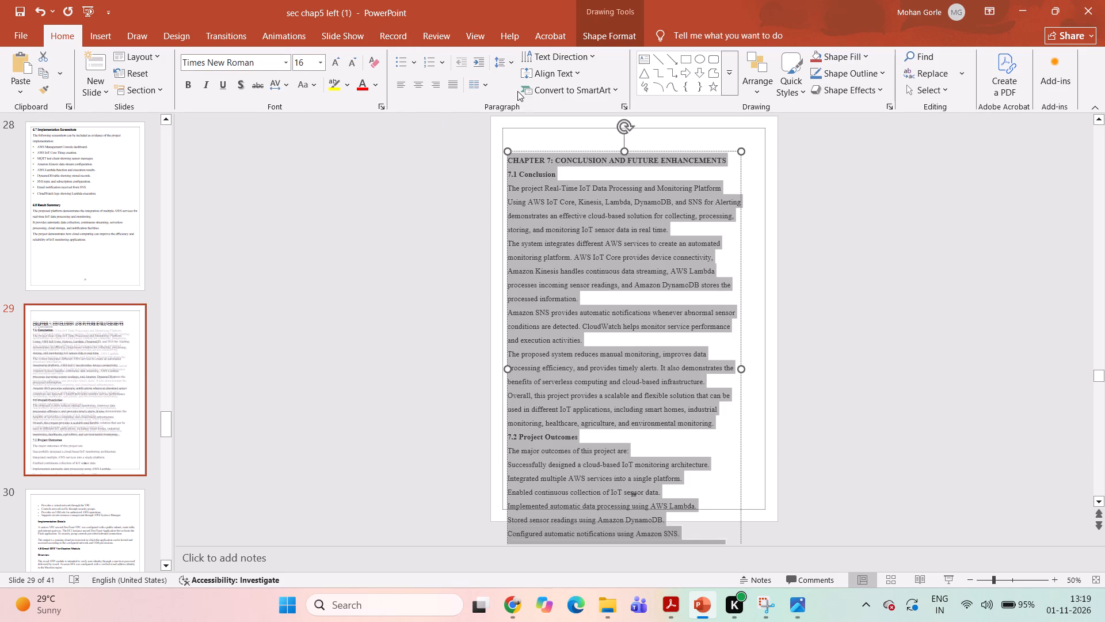
Widen the slide 29 text box so it reaches the page border's right edge.
drag(742, 367, 753, 367)
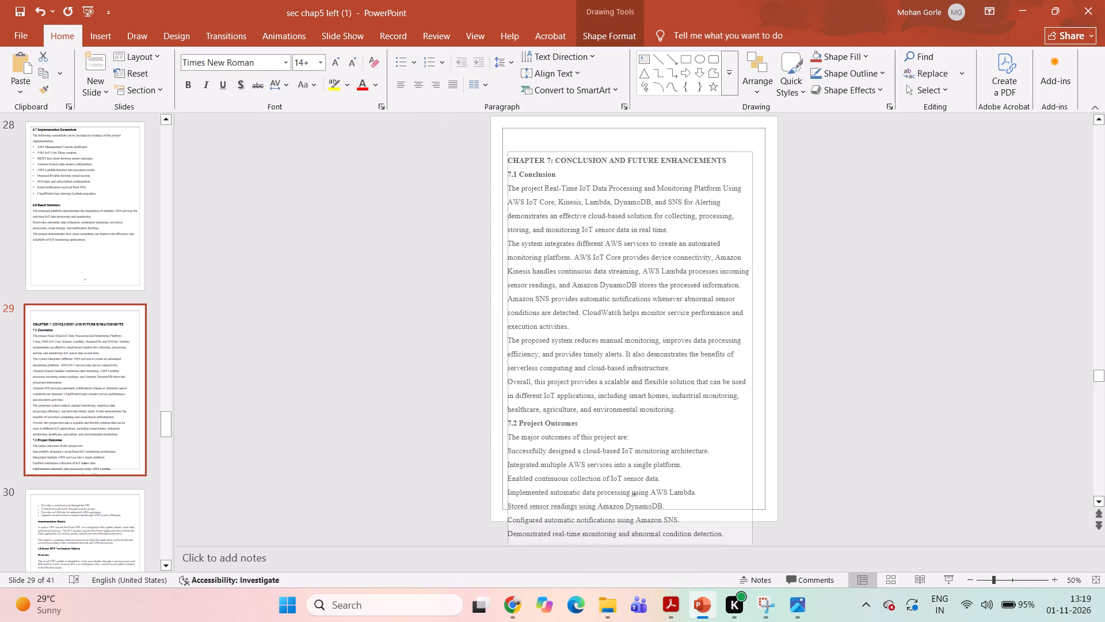
drag(753, 367, 764, 366)
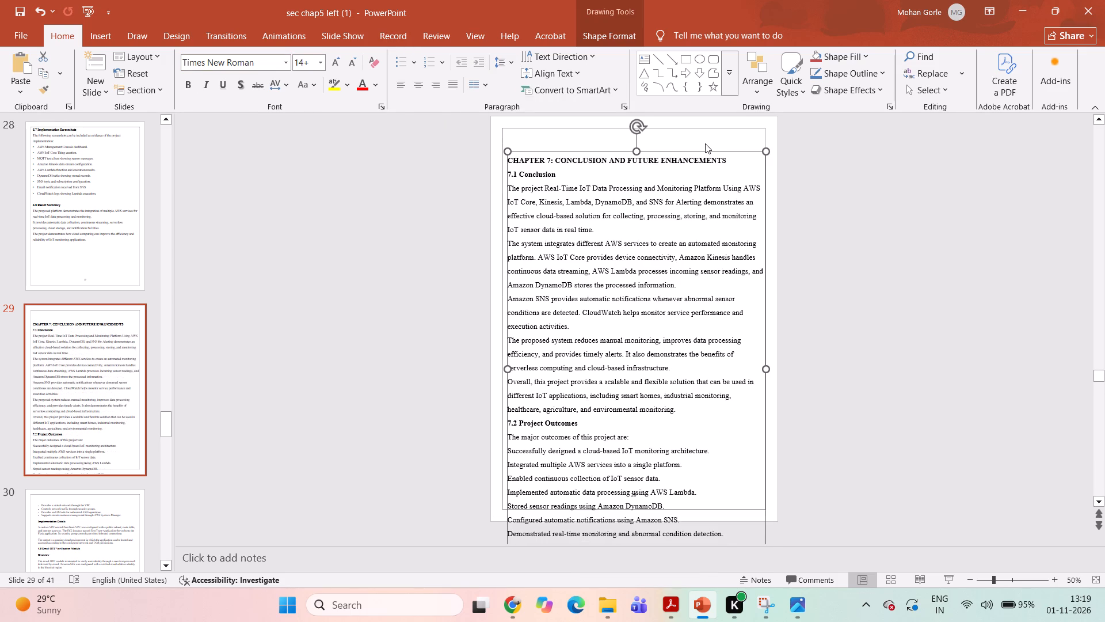
Move the slide 29 text box up so its upper edge meets the top page border.
click(706, 150)
key(Up)
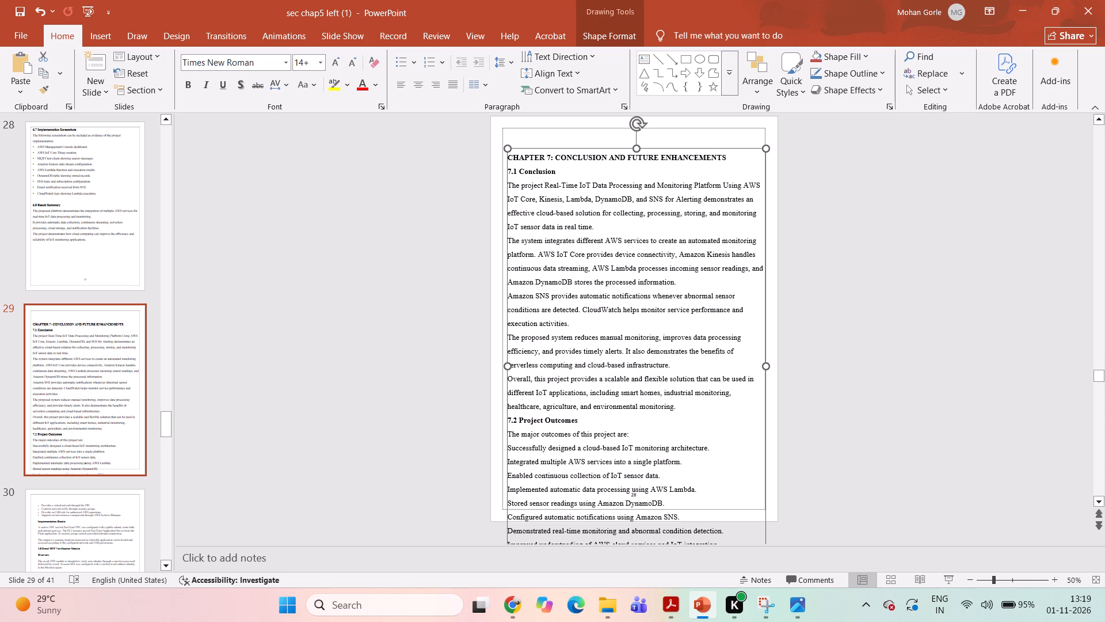
key(Up)
key(Up)
key(Up)
key(Up)
key(Up)
key(Up)
key(Up)
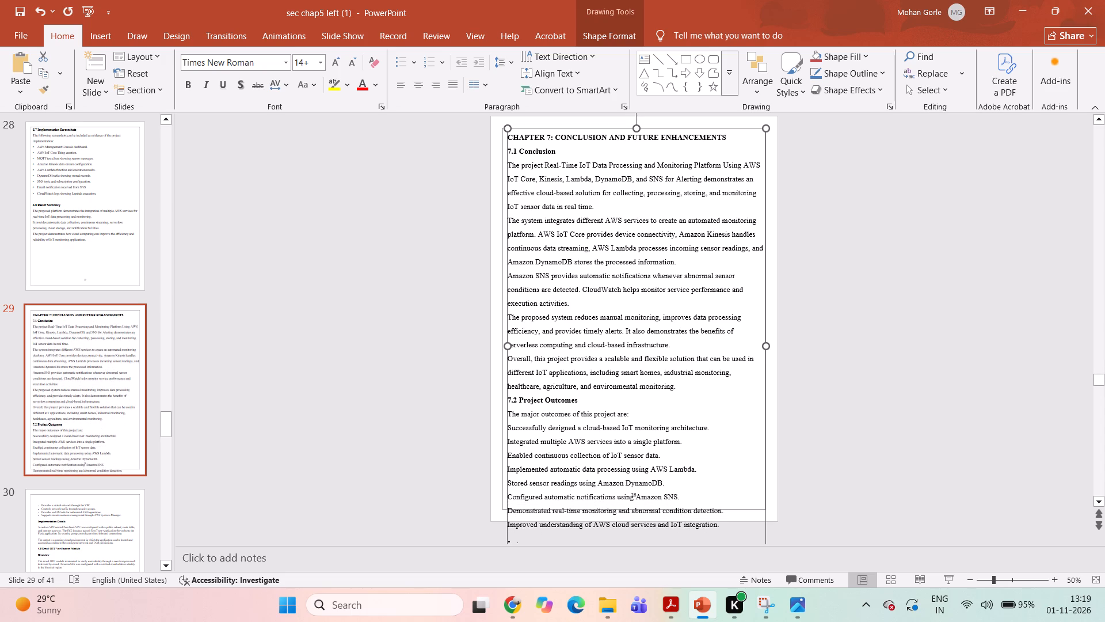
Center the heading CHAPTER 7: CONCLUSION AND FUTURE ENHANCEMENTS on slide 29.
drag(727, 140, 604, 127)
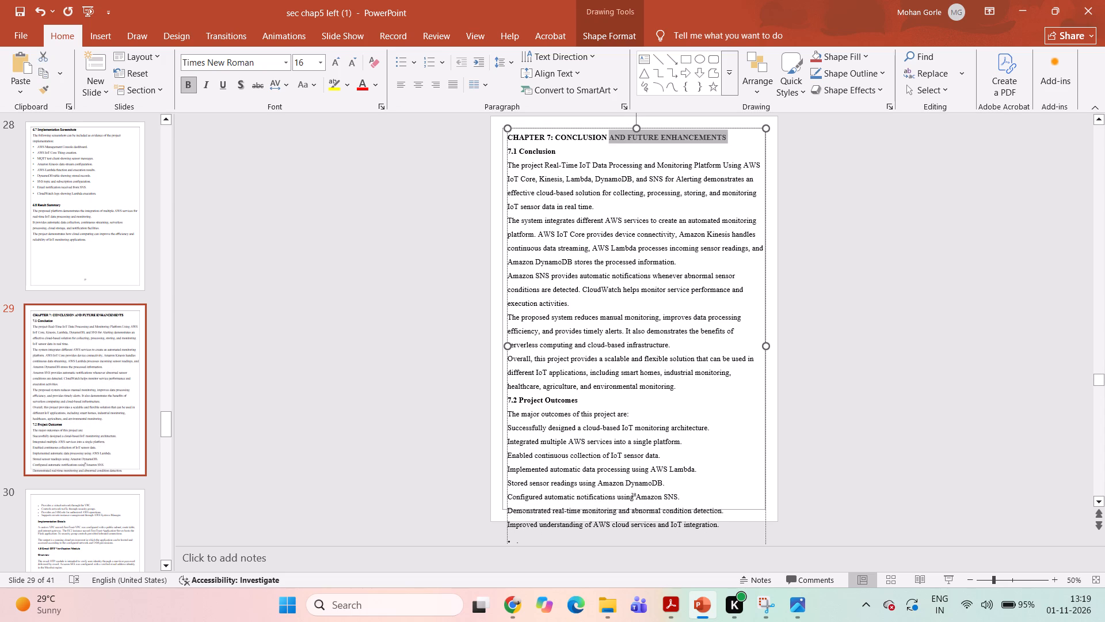
drag(604, 127, 518, 134)
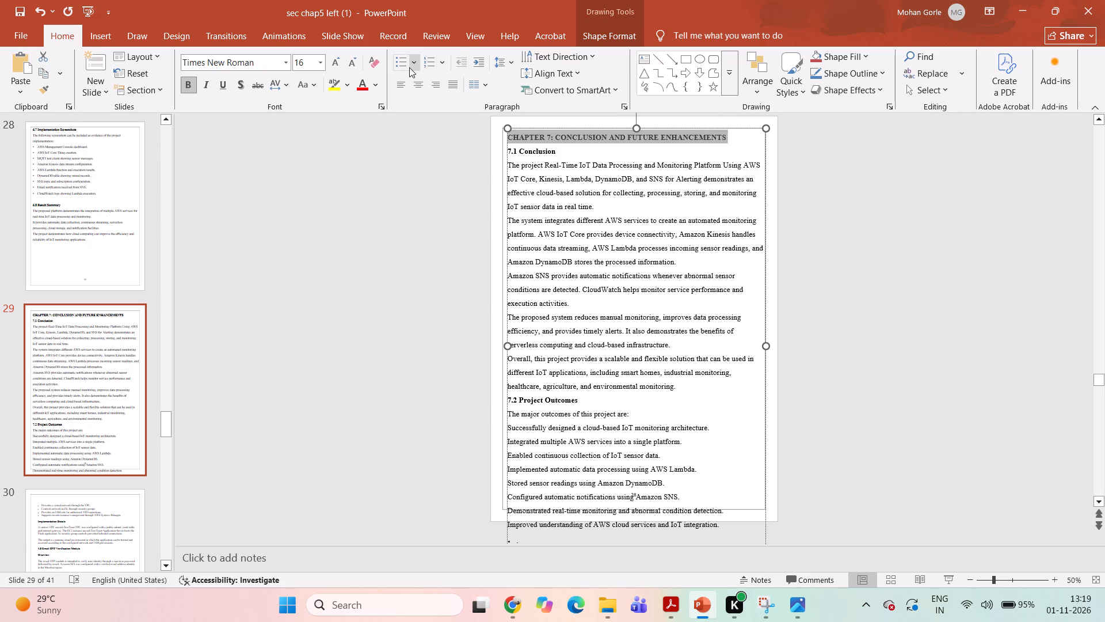
click(422, 89)
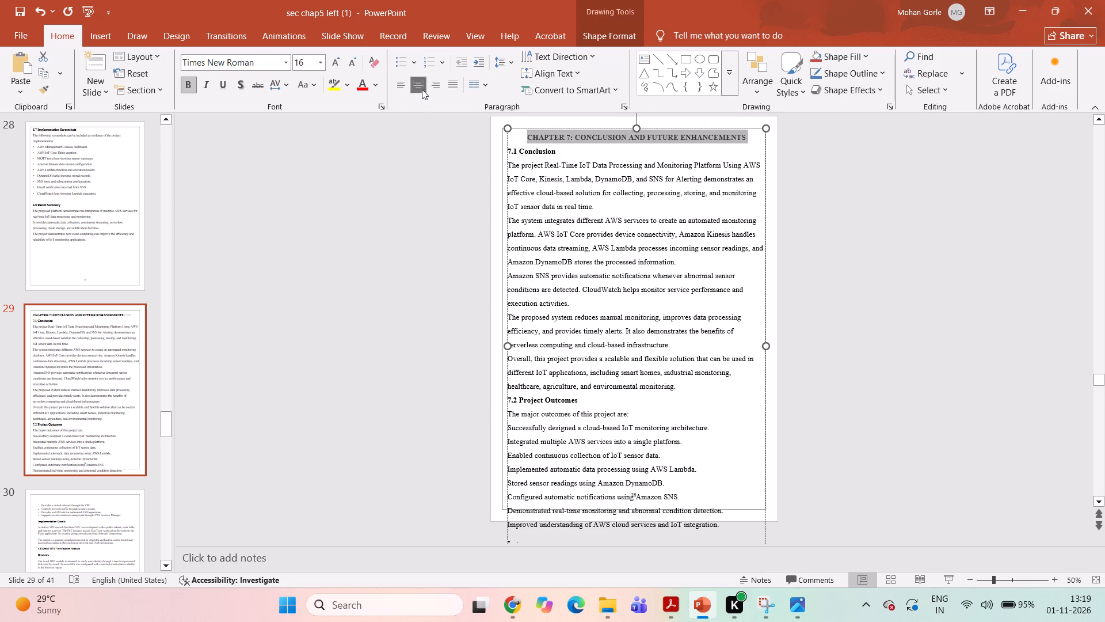
click(472, 199)
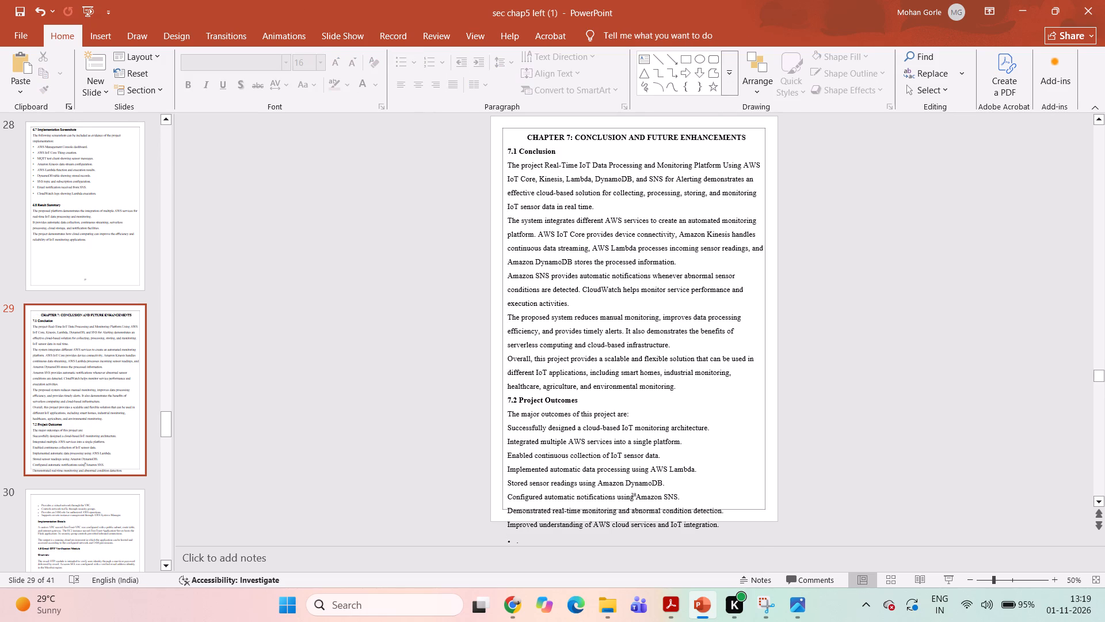
Delete the last two paragraphs of 7.1 Conclusion, beginning "The proposed system reduces" and "Overall, this project".
drag(683, 392, 499, 313)
key(BackSpace)
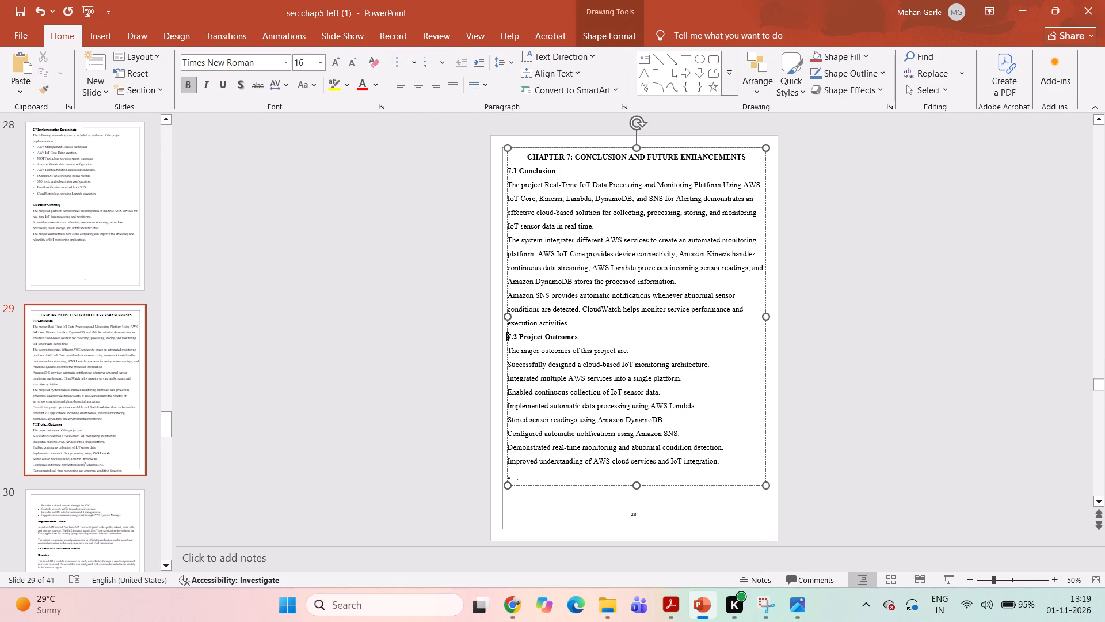
Insert a blank line above the 7.2 Project Outcomes heading.
key(Return)
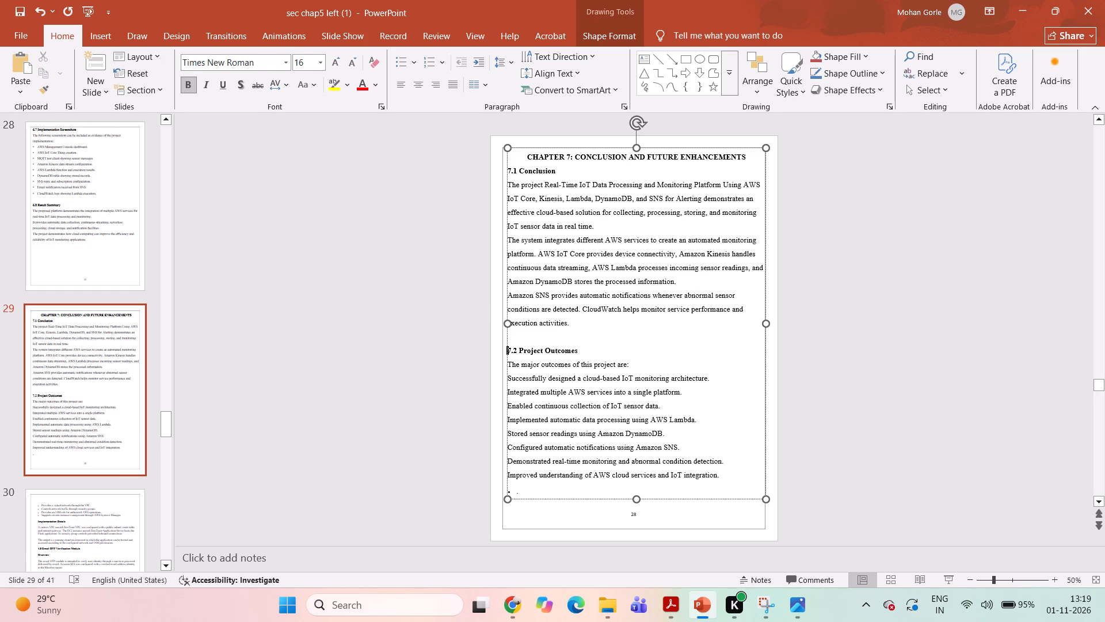
Format the eight project outcome lines under 7.2 Project Outcomes on slide 29 as a bulleted list.
click(700, 368)
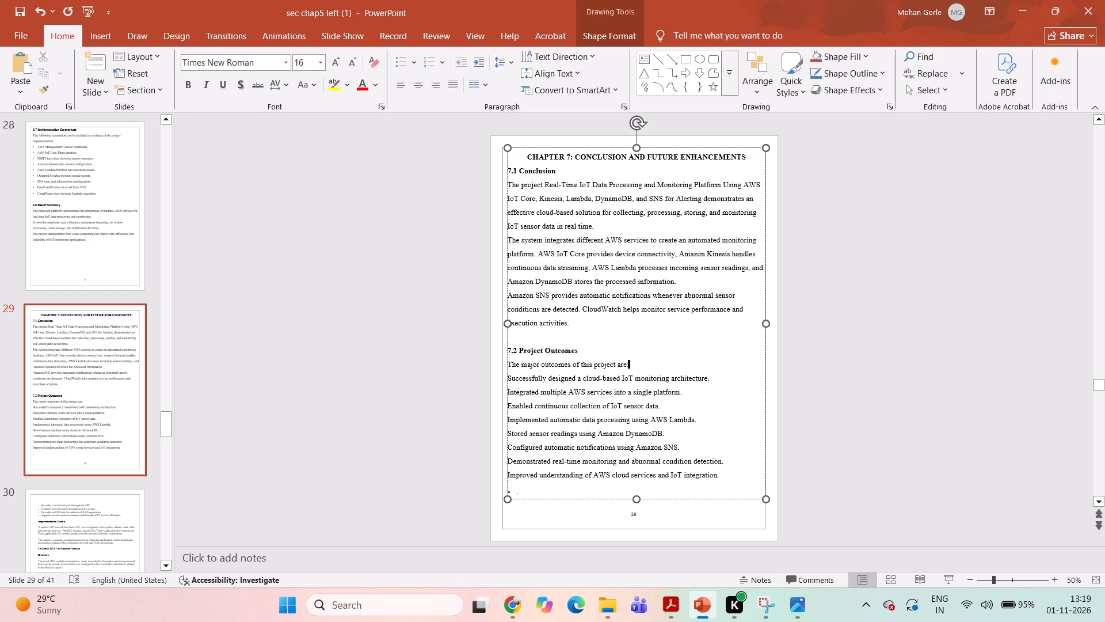
drag(721, 479, 492, 377)
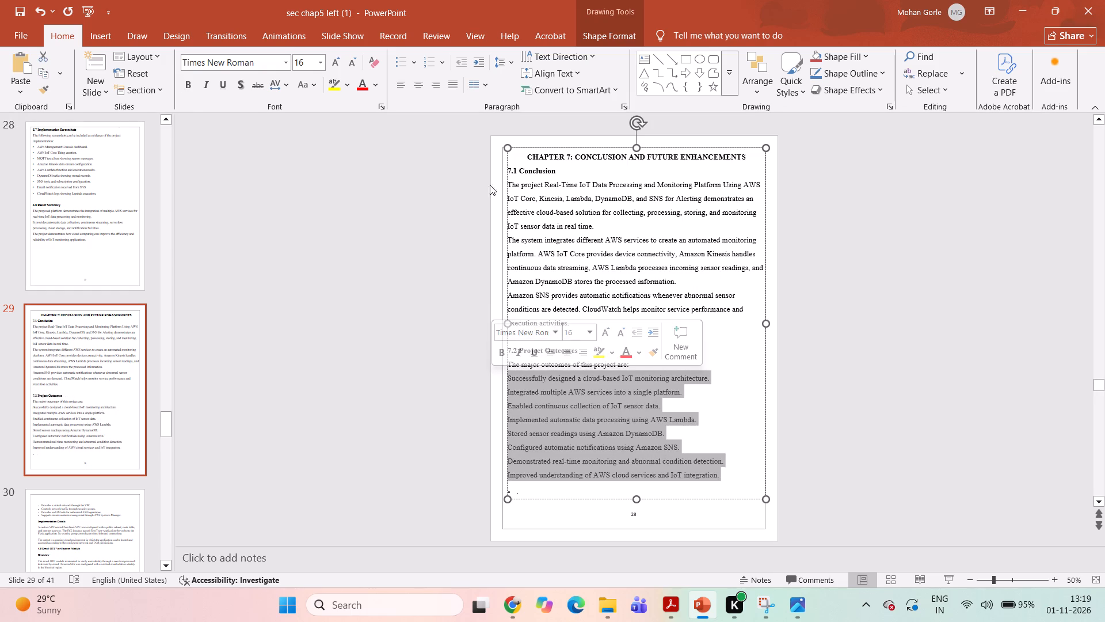
click(406, 66)
click(401, 175)
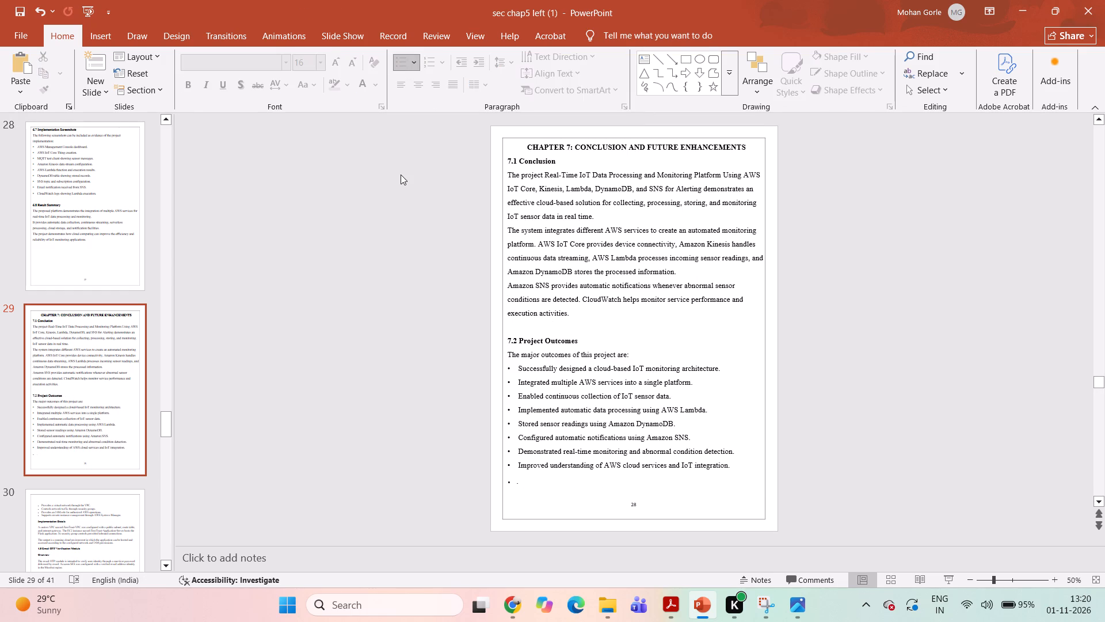
Delete the leftover bullet containing only a full stop at the end of slide 29's outcomes list.
click(527, 483)
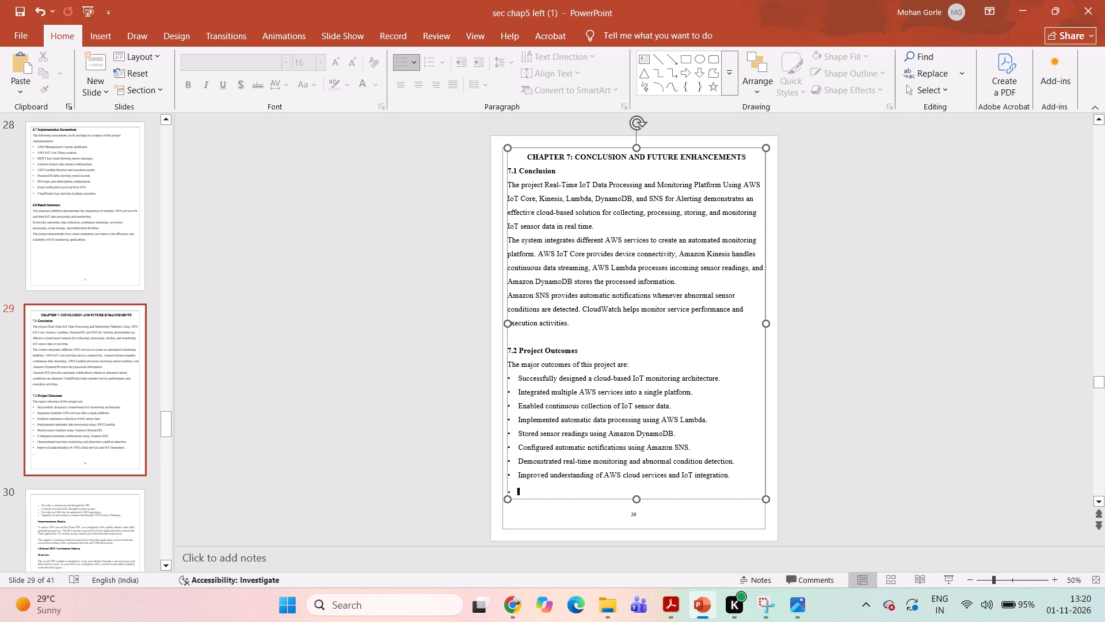
key(BackSpace)
key(BackSpace)
key(BackSpace)
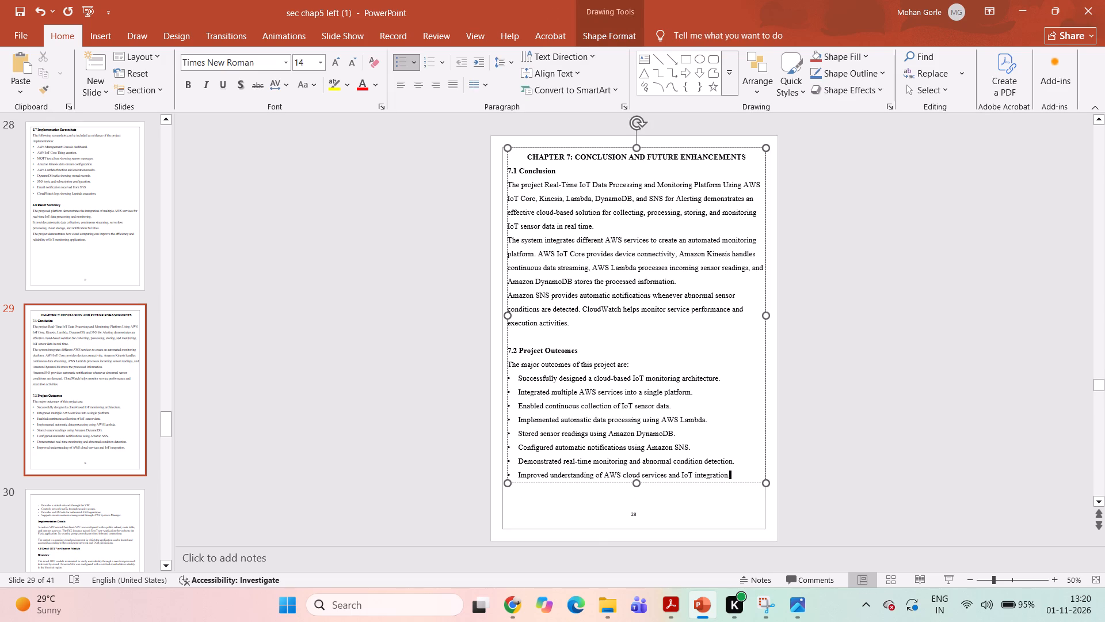
click(438, 480)
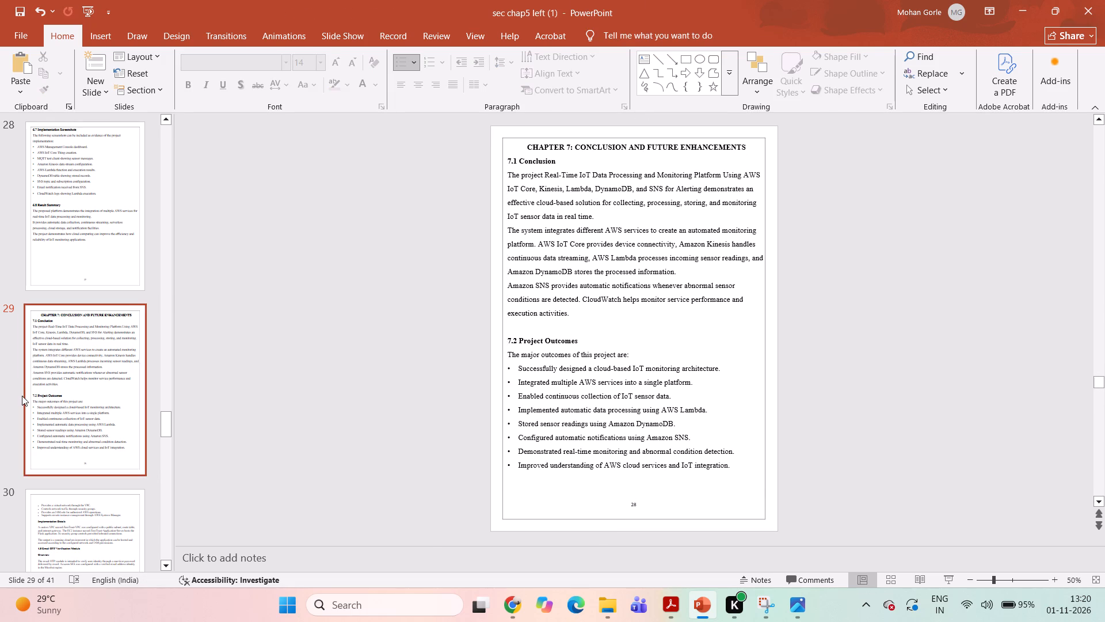
click(42, 539)
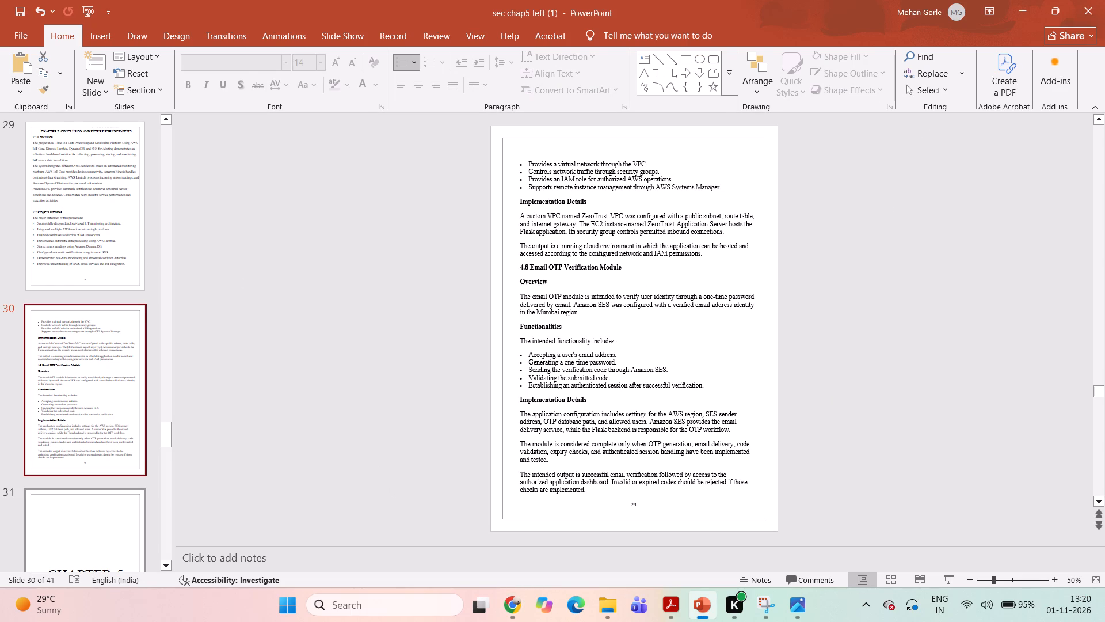
drag(586, 491, 528, 160)
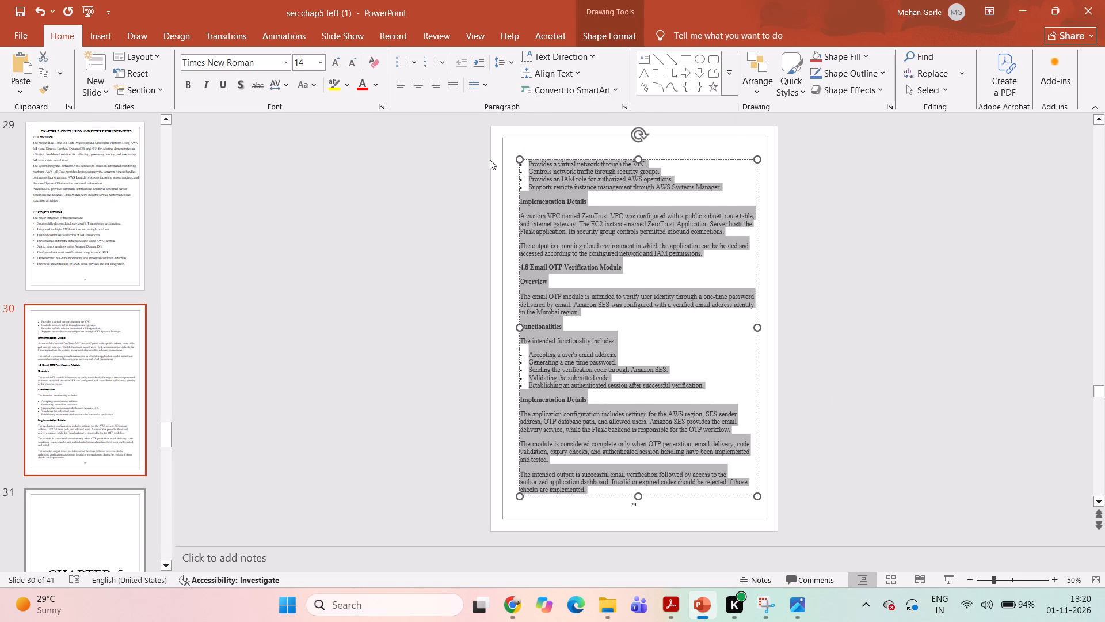
key(ctrl+v)
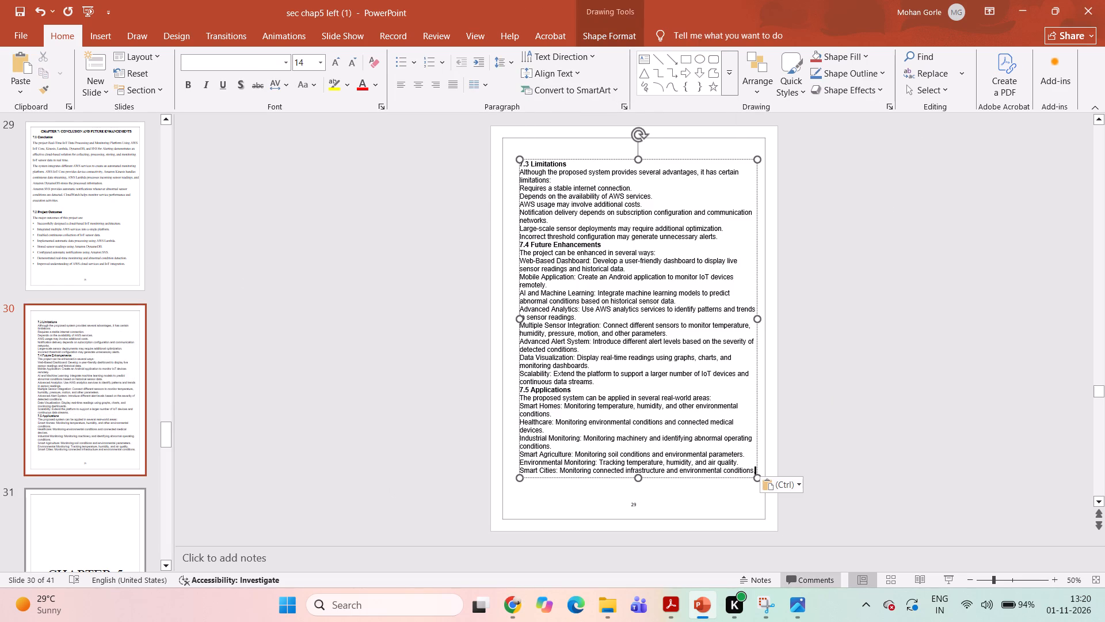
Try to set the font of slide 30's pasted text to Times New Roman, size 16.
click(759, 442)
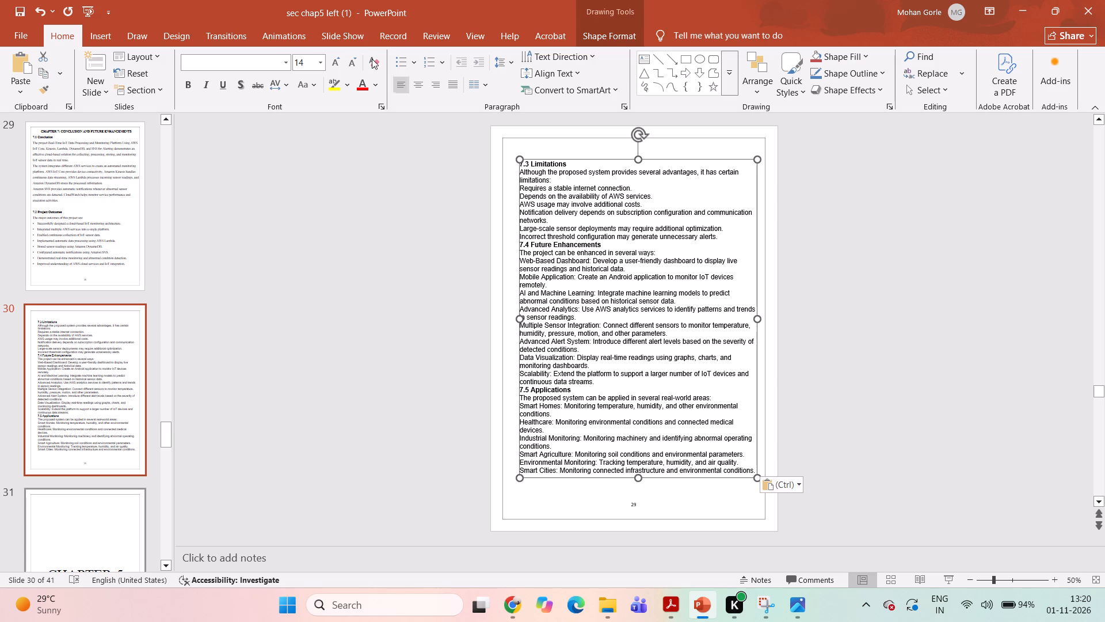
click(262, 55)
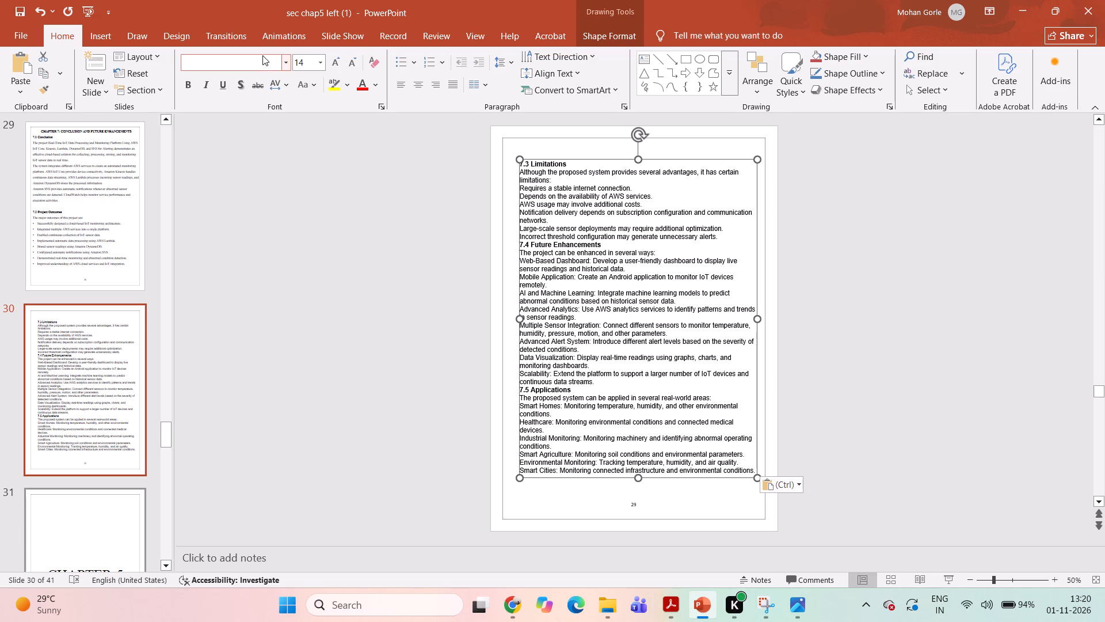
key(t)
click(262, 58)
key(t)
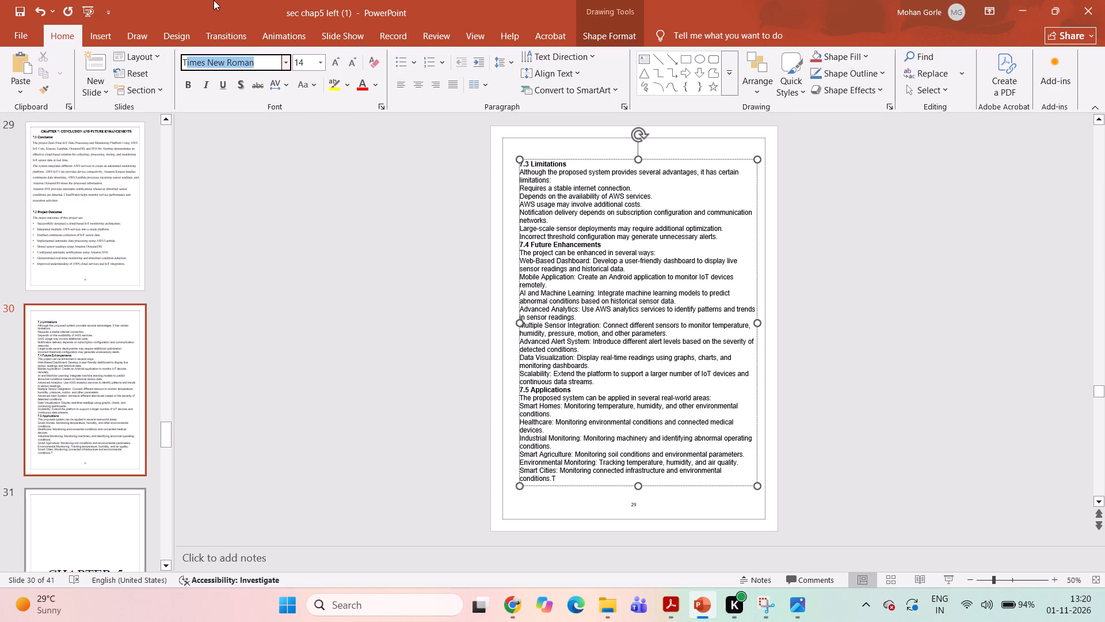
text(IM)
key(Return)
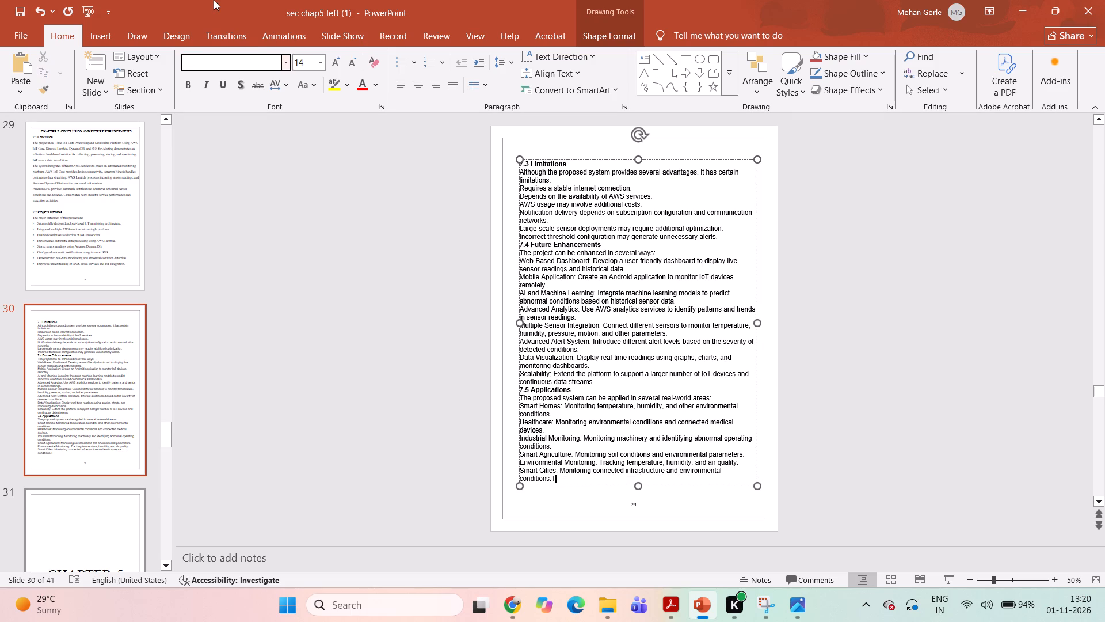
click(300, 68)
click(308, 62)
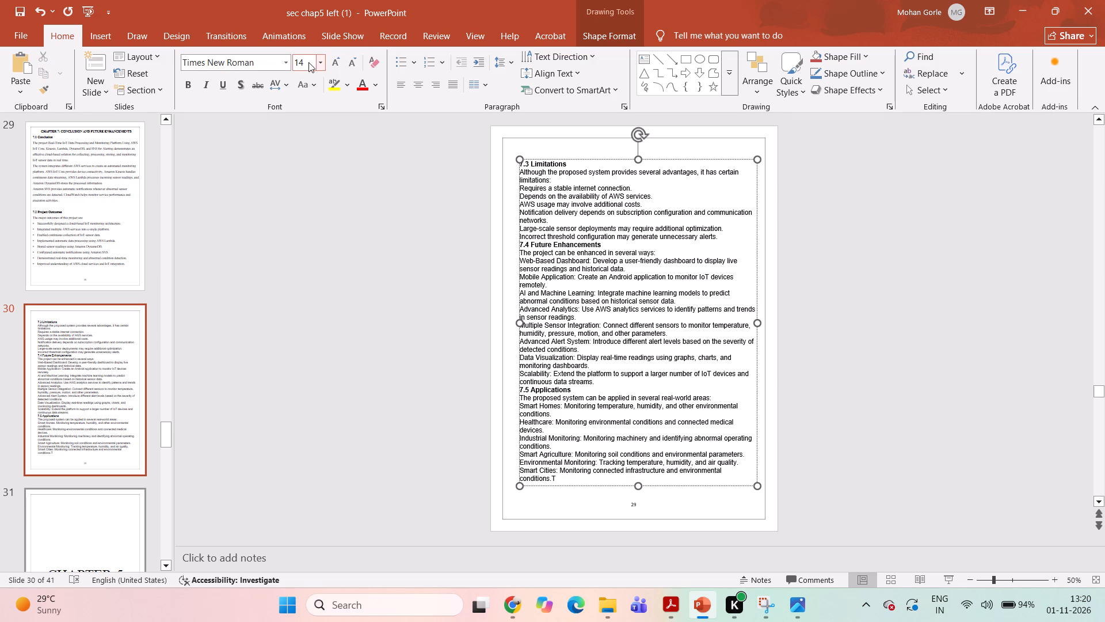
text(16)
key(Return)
Select all of slide 30's body text and set it to Times New Roman, size 16.
drag(576, 476, 515, 143)
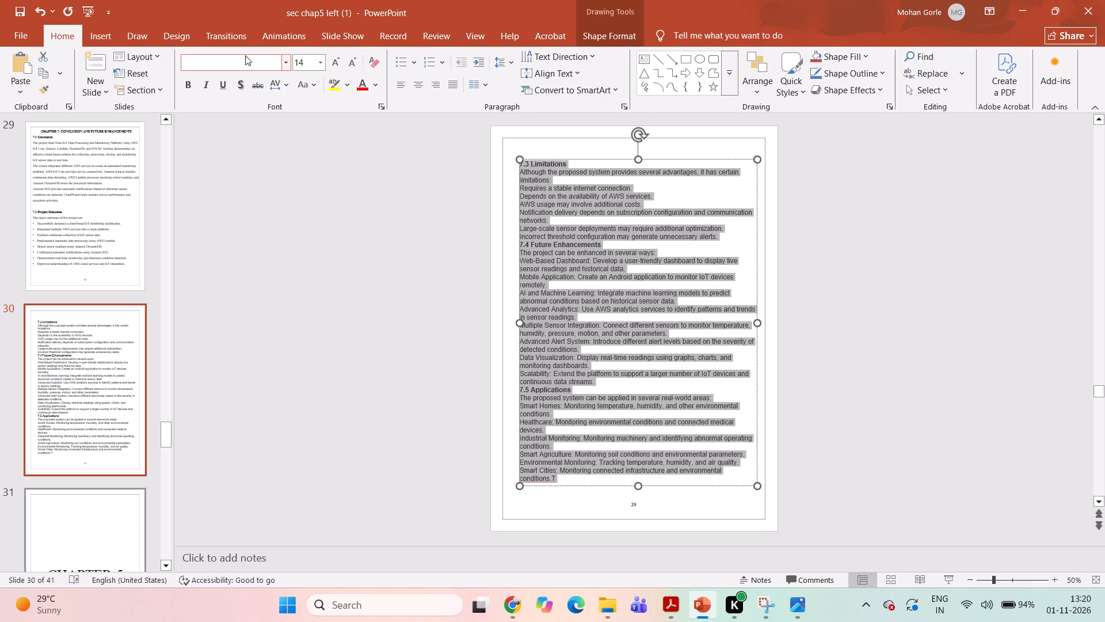
click(243, 53)
click(242, 62)
text(TI)
key(m)
key(Return)
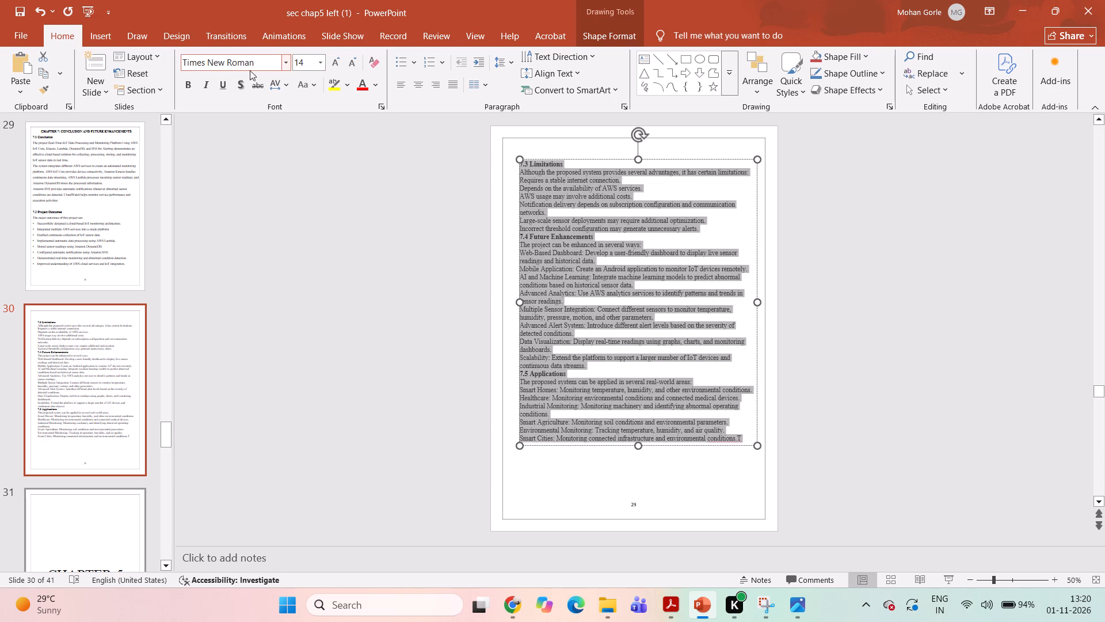
drag(308, 69, 308, 63)
click(308, 63)
key(BackSpace)
key(6)
Increase the line spacing of all slide 30 body text to match slide 29.
drag(498, 64, 516, 76)
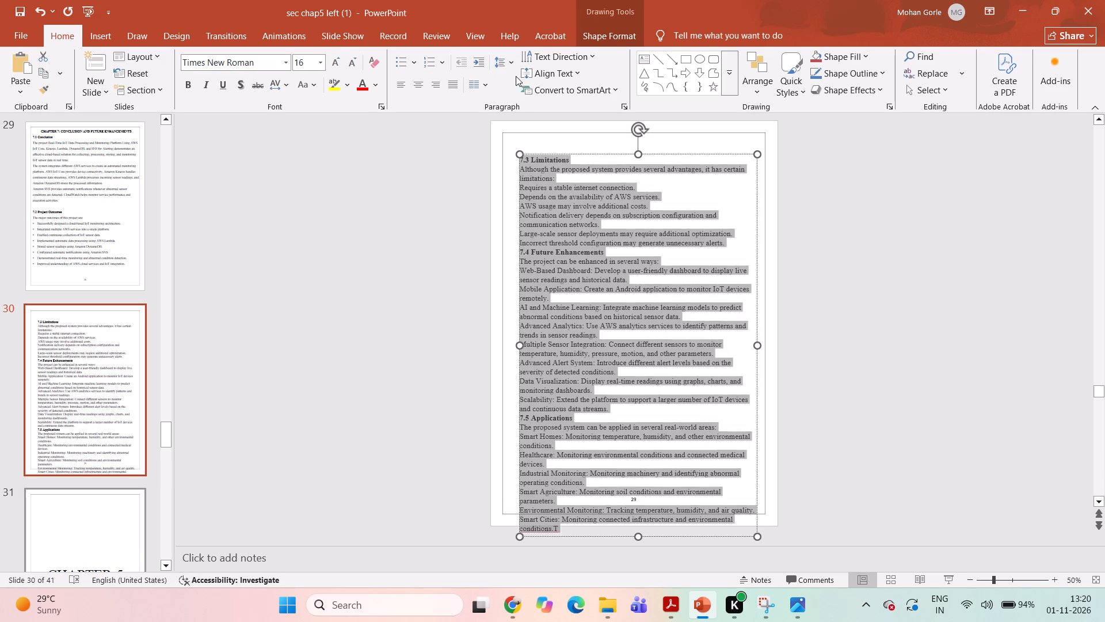
drag(516, 76, 512, 67)
click(512, 67)
click(512, 93)
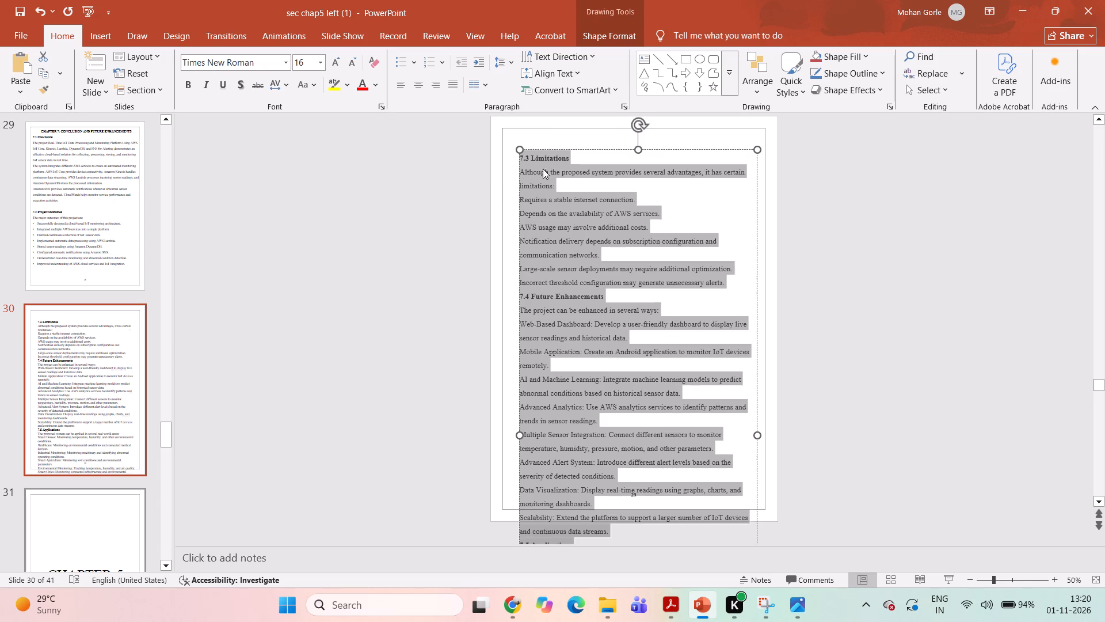
Move slide 30's text box to the page border's upper-left corner, with its upper edge meeting the top border.
click(520, 436)
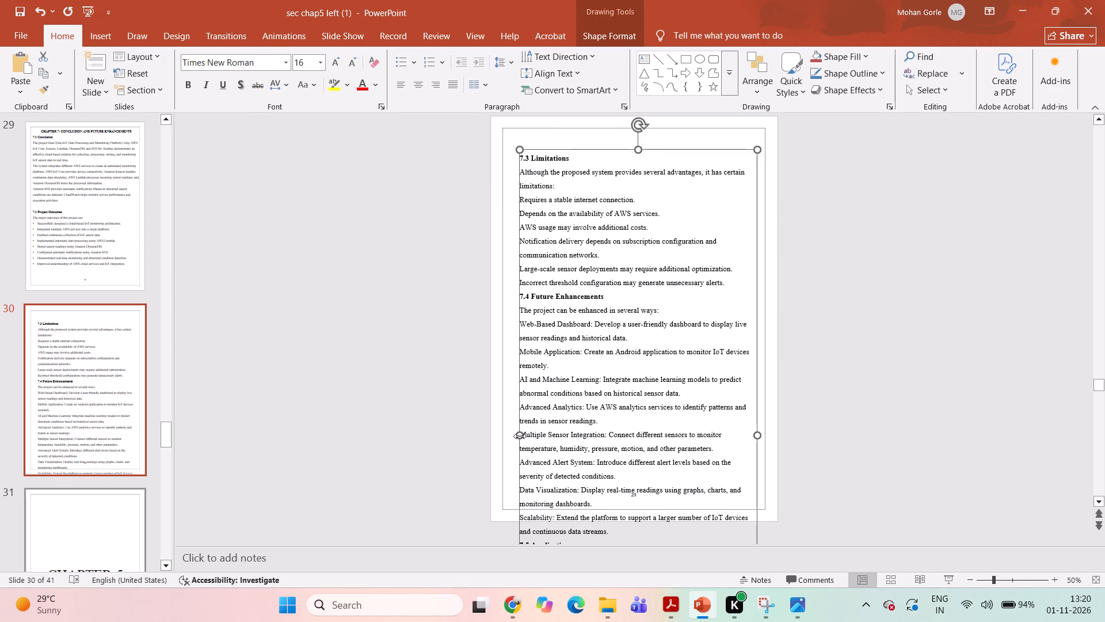
key(Left)
key(Left)
key(Left)
key(Left)
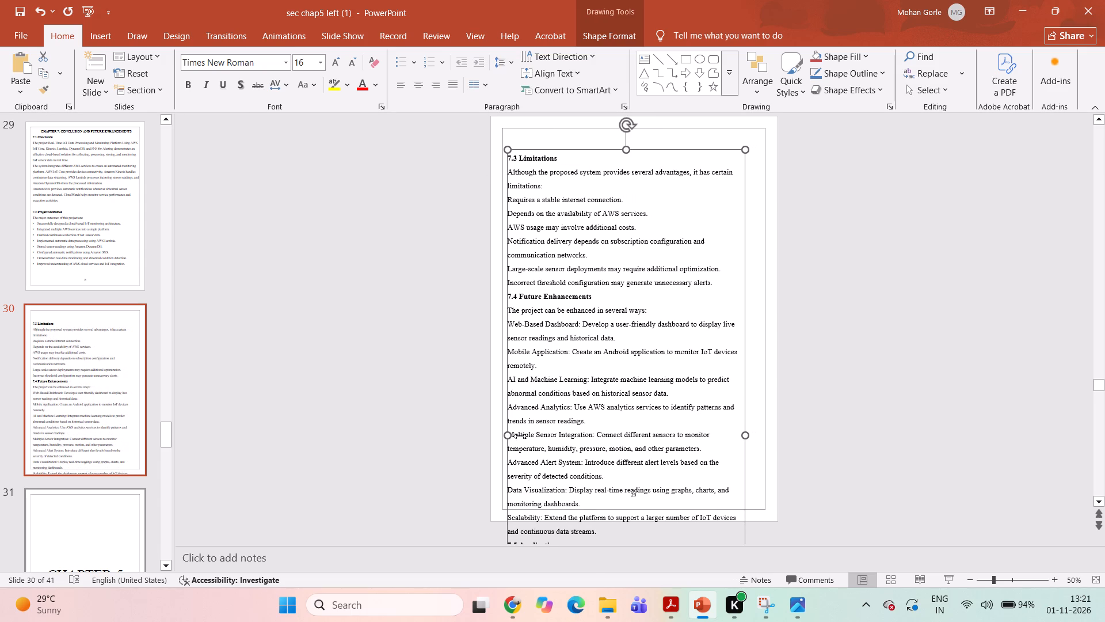
click(626, 147)
key(Up)
key(Up)
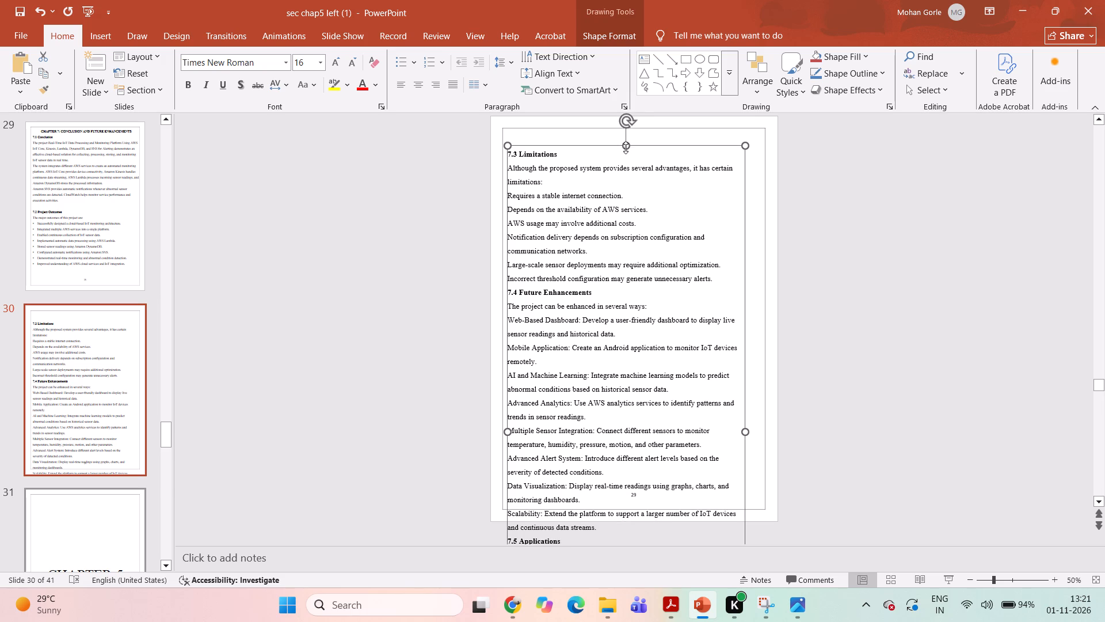
key(Up)
key(Up)
key(Up)
key(Up)
key(Up)
key(Up)
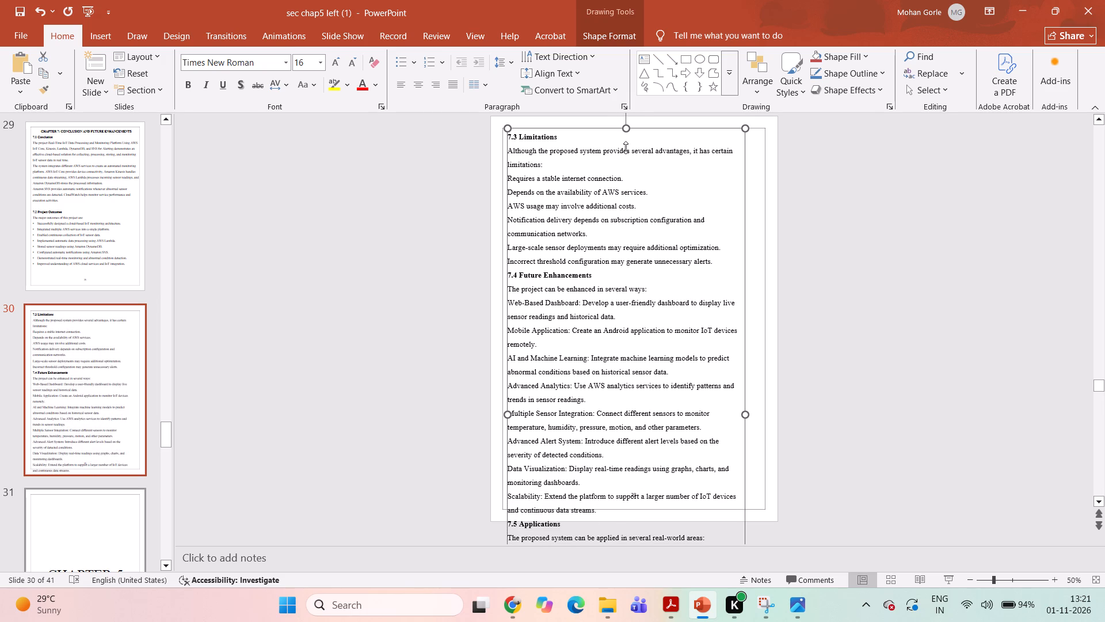
Widen slide 30's text box to reach the page's right border.
drag(748, 412, 760, 412)
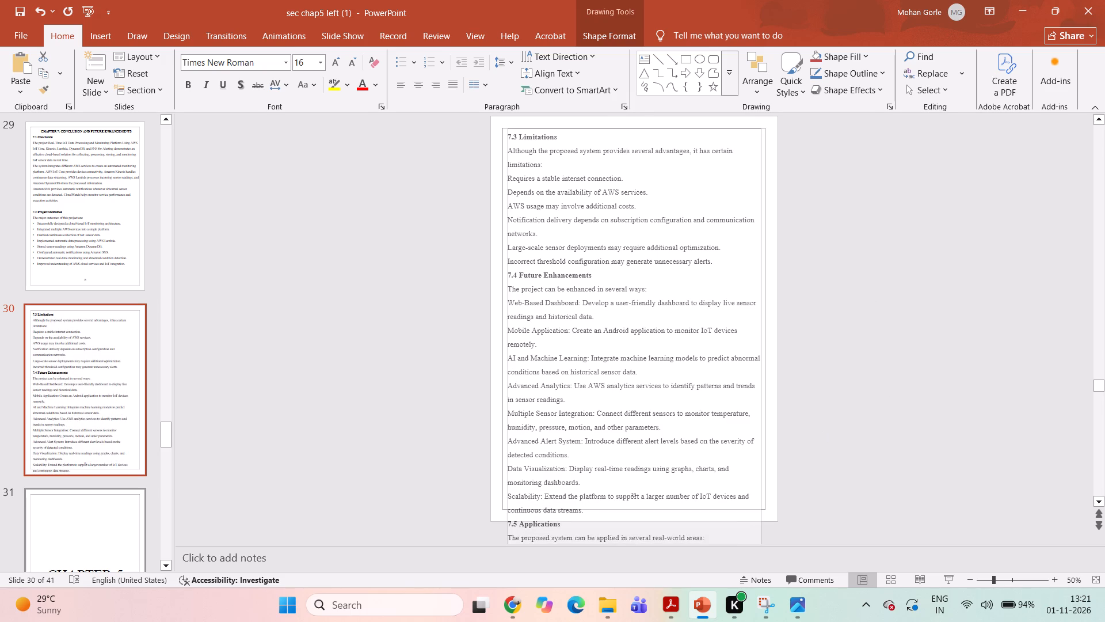
drag(760, 412, 763, 412)
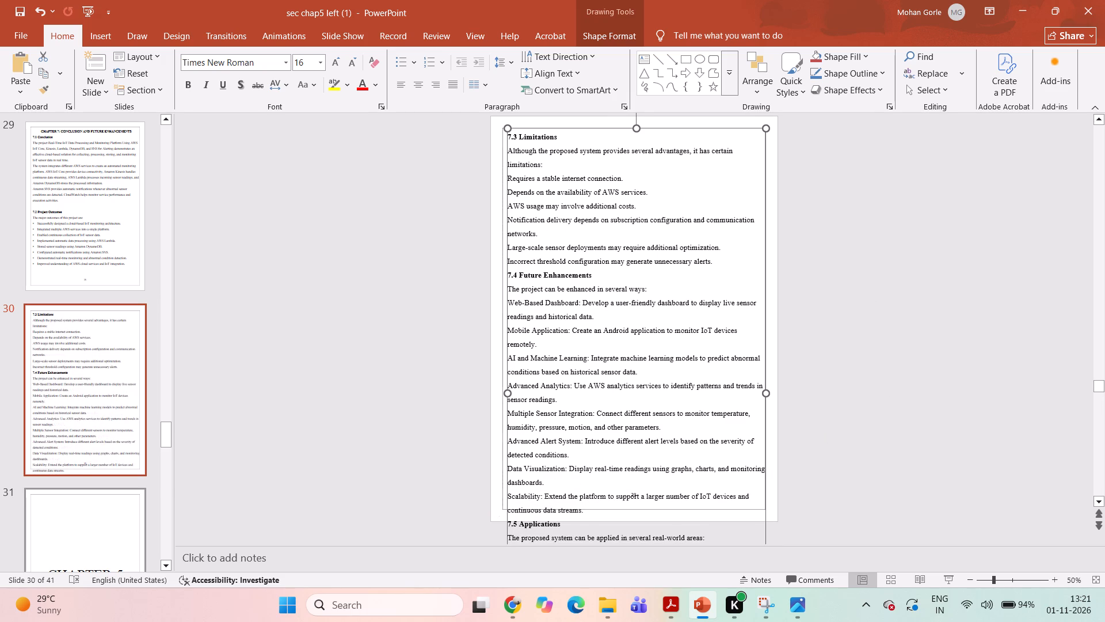
Delete the last two limitations, beginning "Large-scale sensor deployments" and "Incorrect threshold configuration", and leave a blank line above 7.4 Future Enhancements.
drag(721, 265, 502, 248)
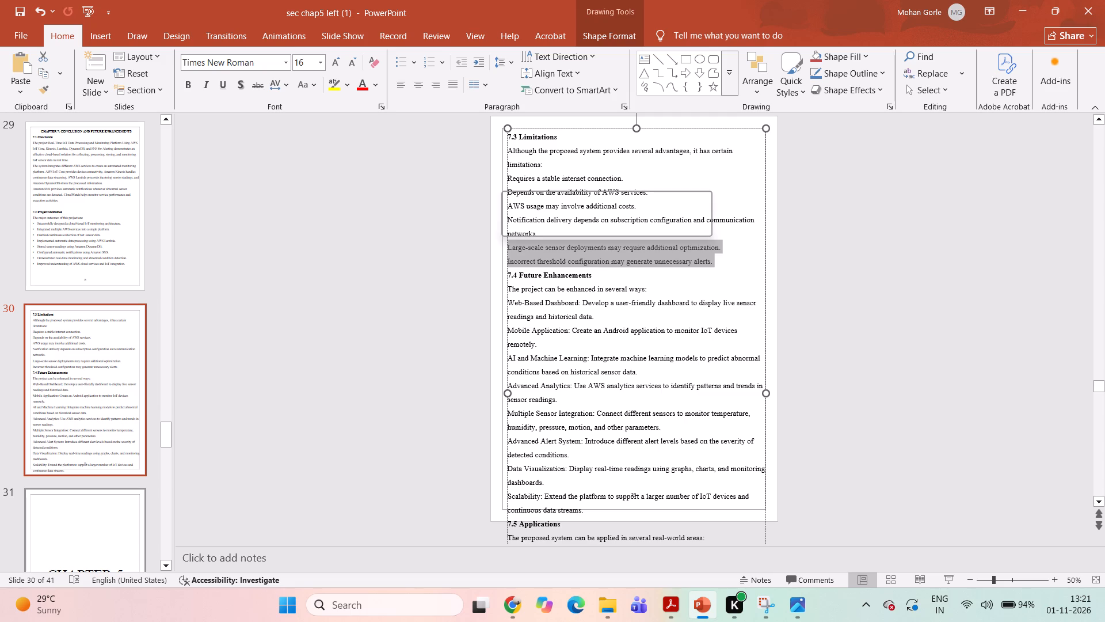
key(BackSpace)
key(Return)
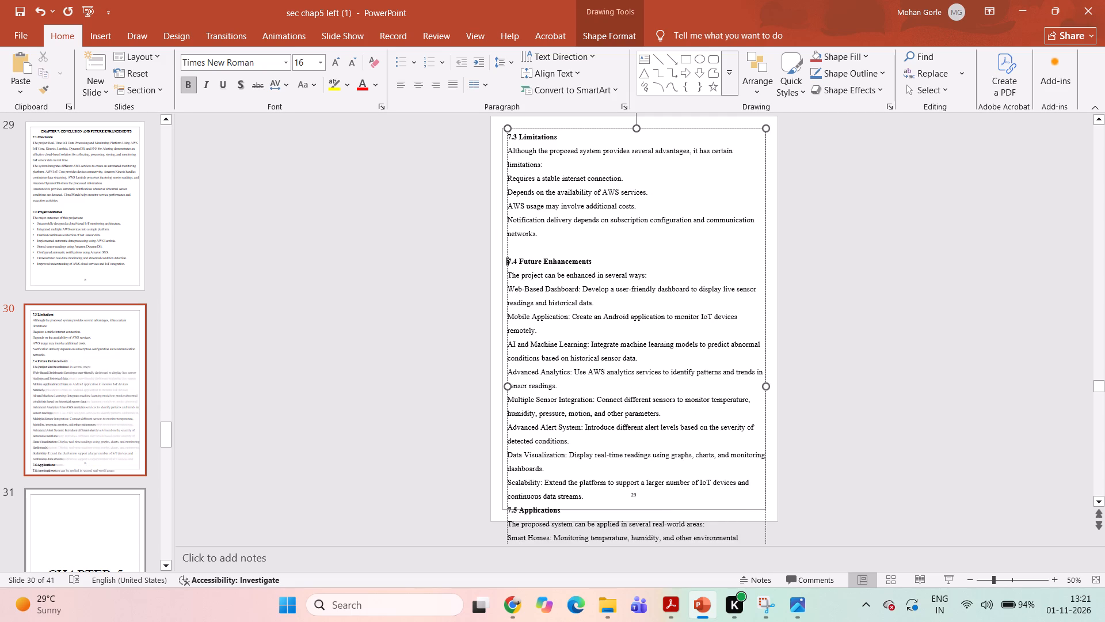
Delete the last four enhancements, Multiple Sensor Integration through Scalability, from 7.4 Future Enhancements on slide 30.
drag(586, 494, 524, 475)
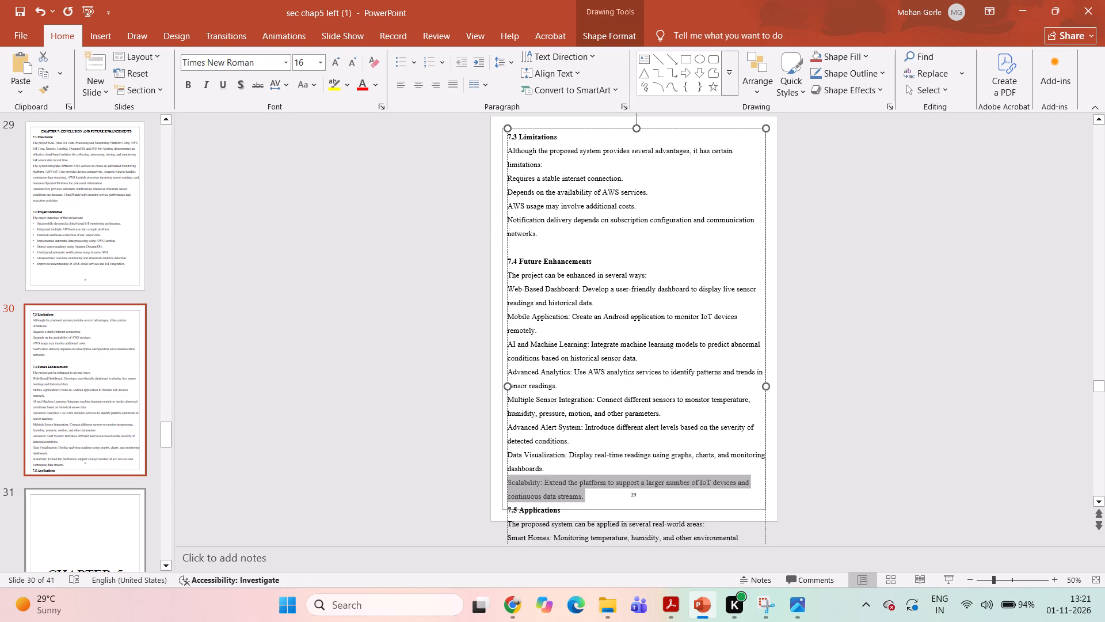
drag(524, 475, 510, 456)
key(BackSpace)
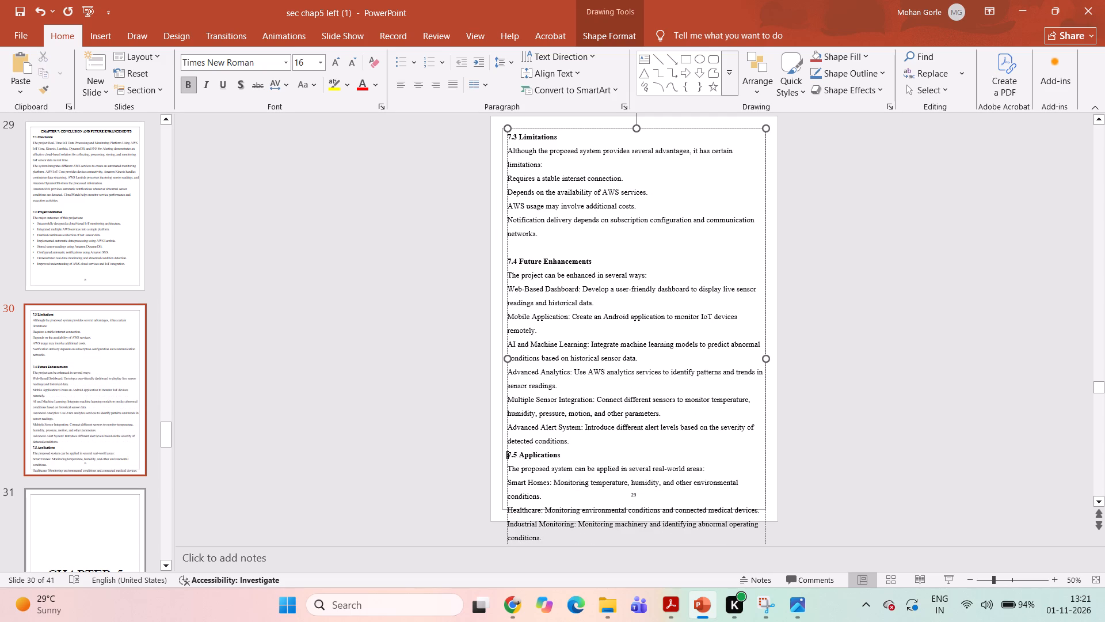
drag(580, 438, 524, 405)
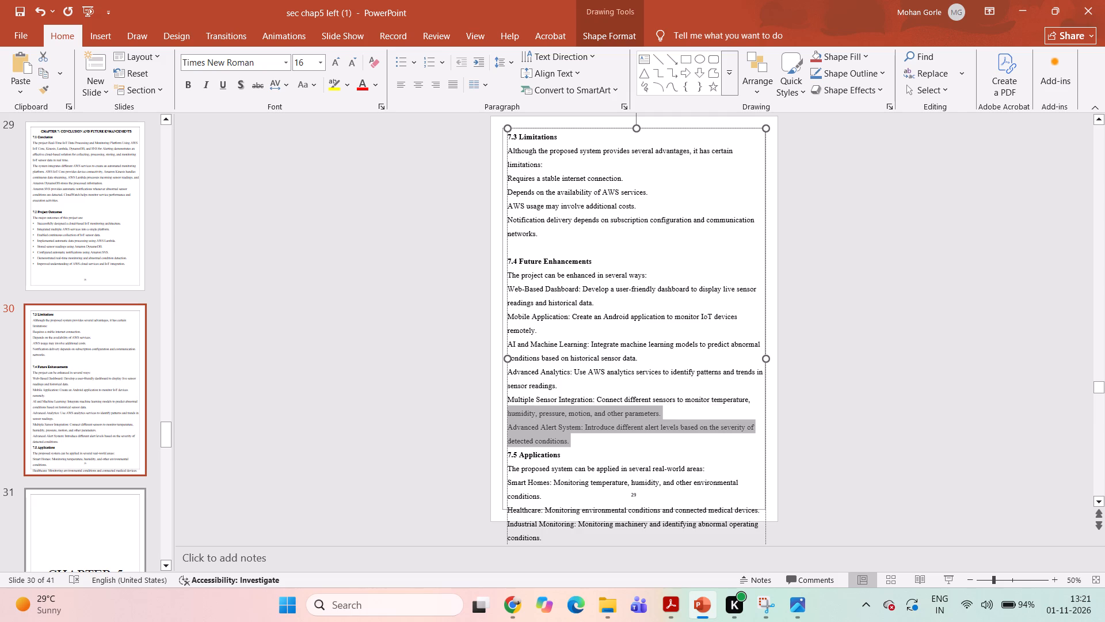
drag(524, 405, 513, 403)
key(BackSpace)
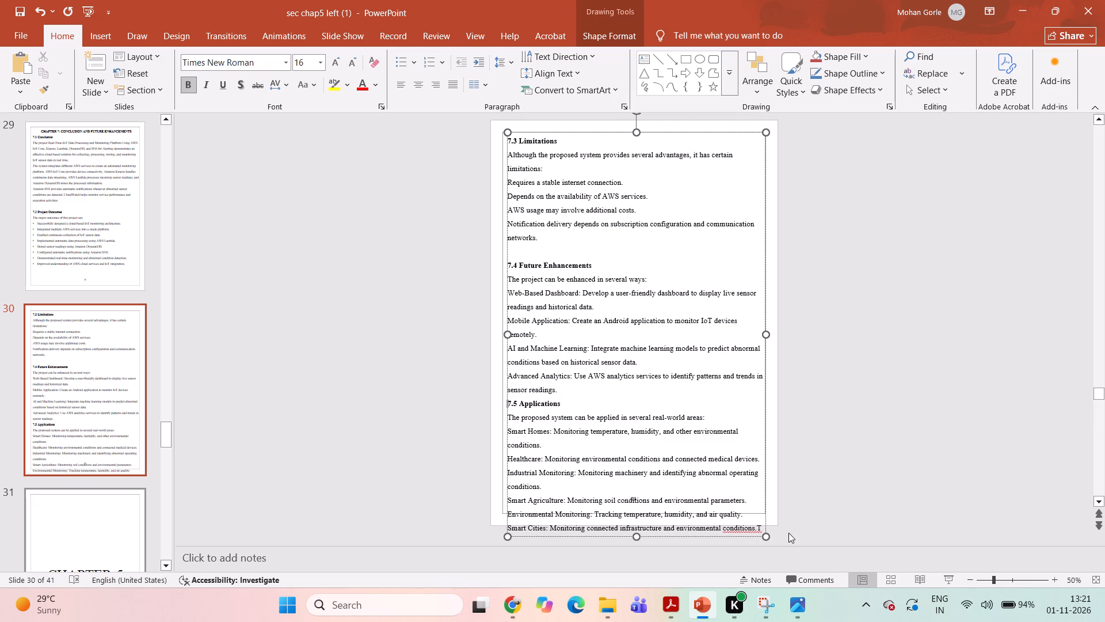
Delete the Smart Agriculture, Environmental Monitoring and Smart Cities items from 7.5 Applications on slide 30.
drag(759, 526, 509, 501)
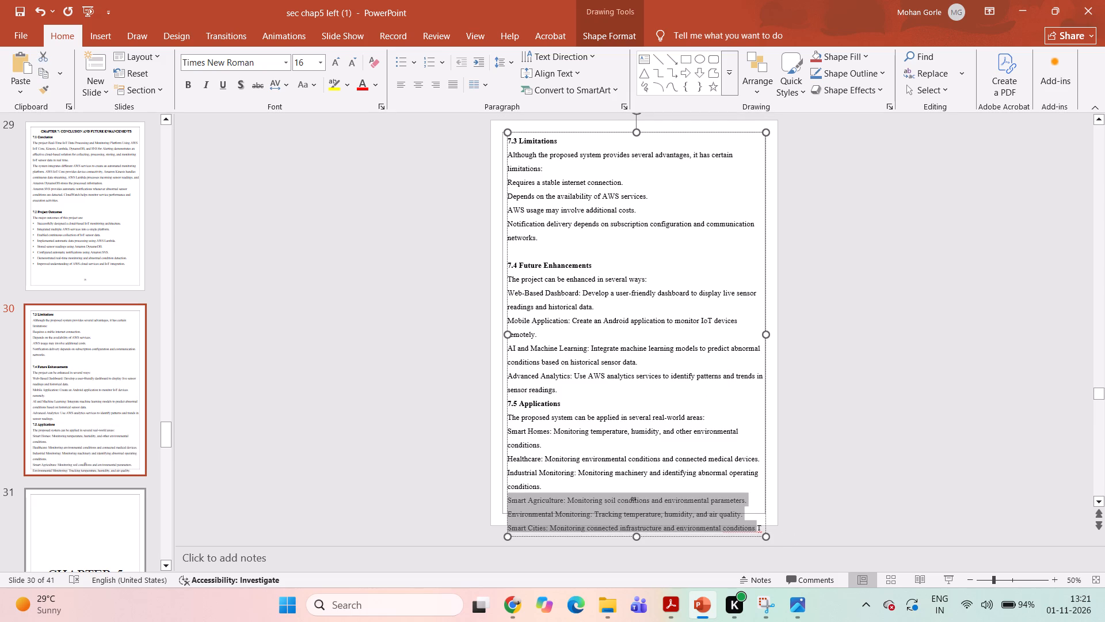
drag(509, 501, 509, 499)
key(BackSpace)
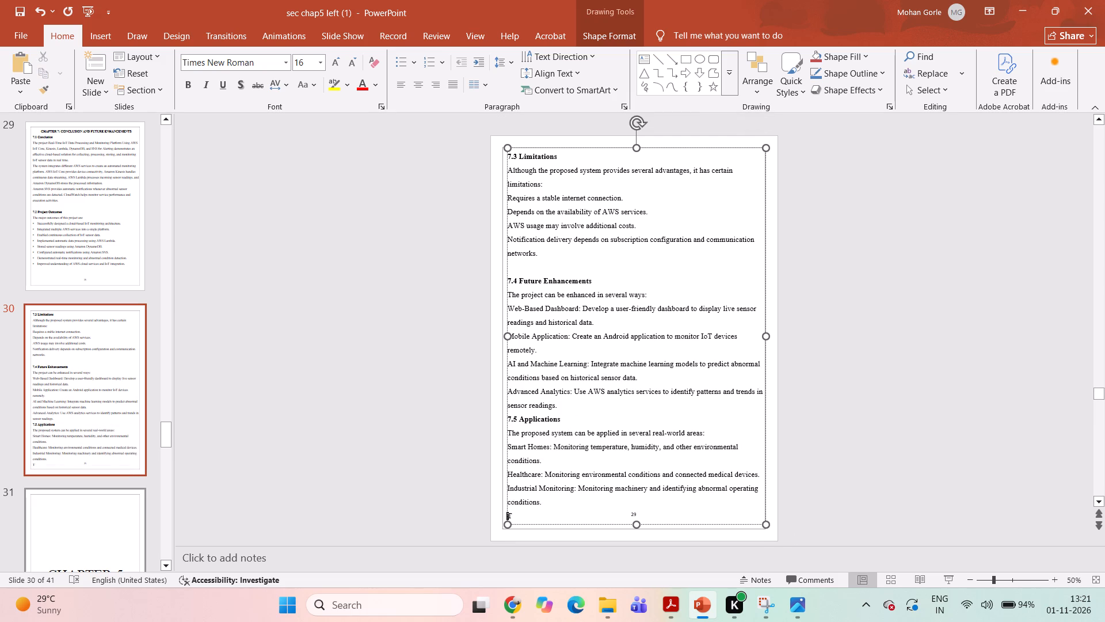
Remove the Advanced Analytics item's text from 7.4 Future Enhancements, keeping its line as a gap above 7.5 Applications.
drag(555, 407, 498, 392)
key(BackSpace)
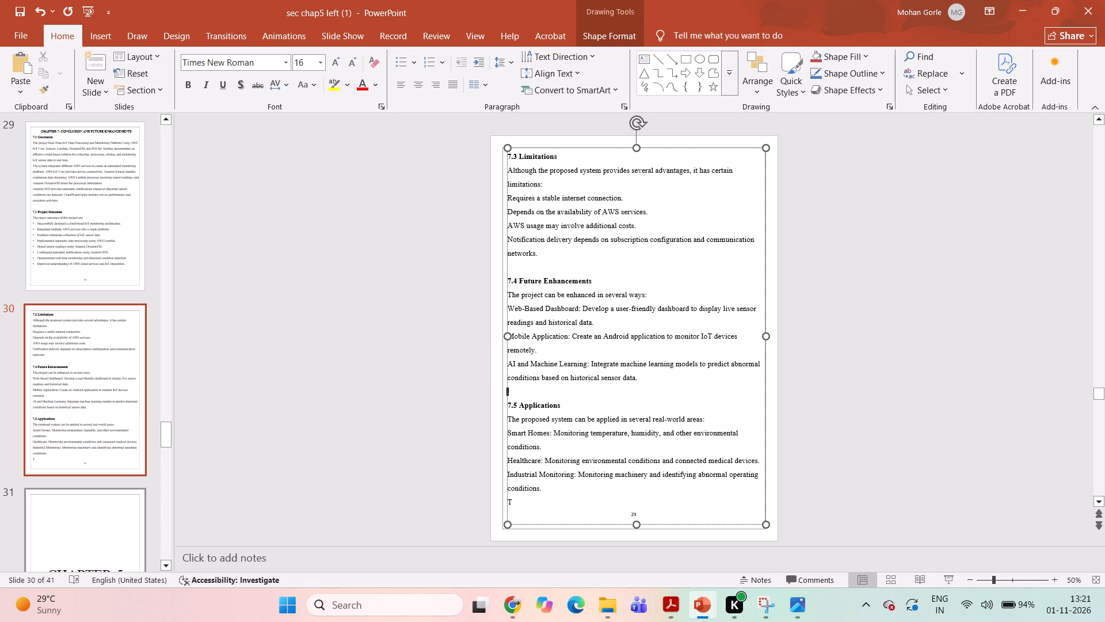
click(476, 337)
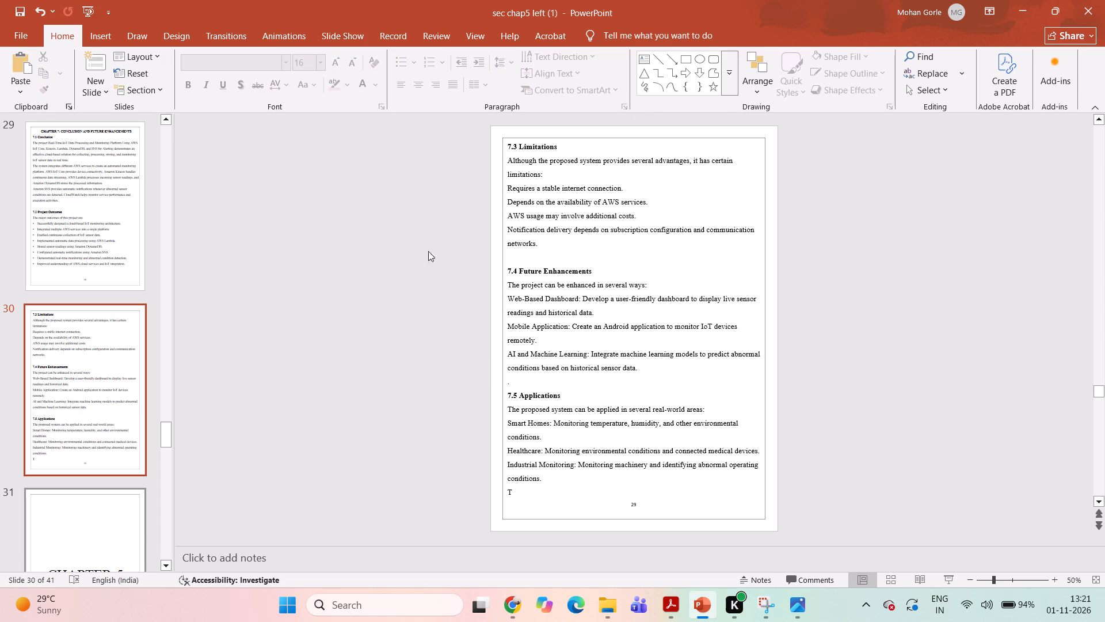
Delete the stray letter "T" at the end of slide 30's text.
click(516, 491)
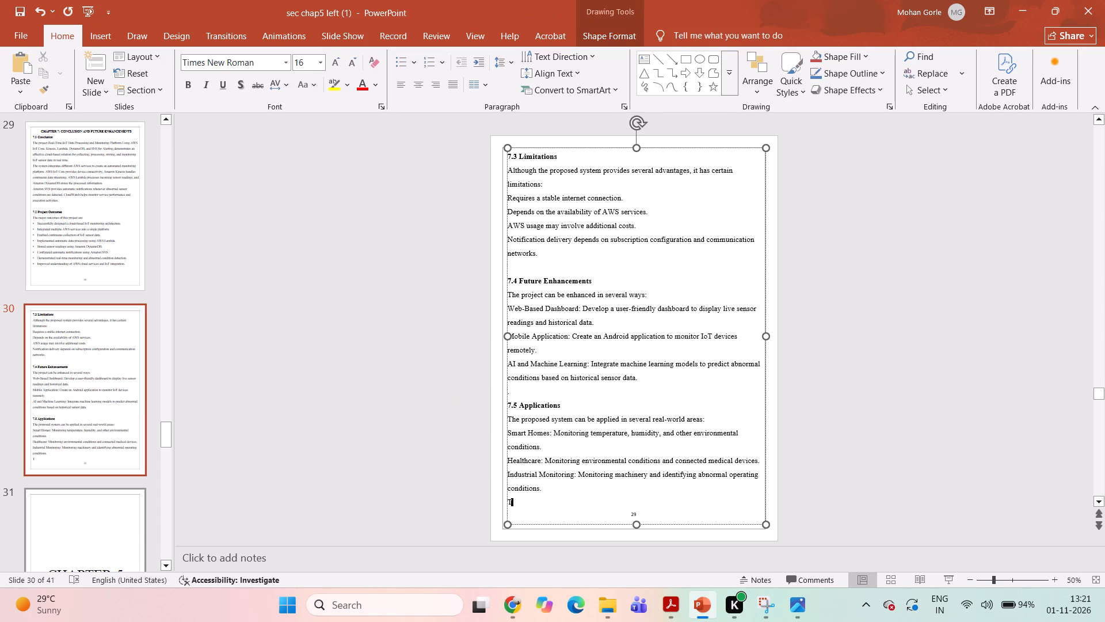
key(BackSpace)
click(348, 432)
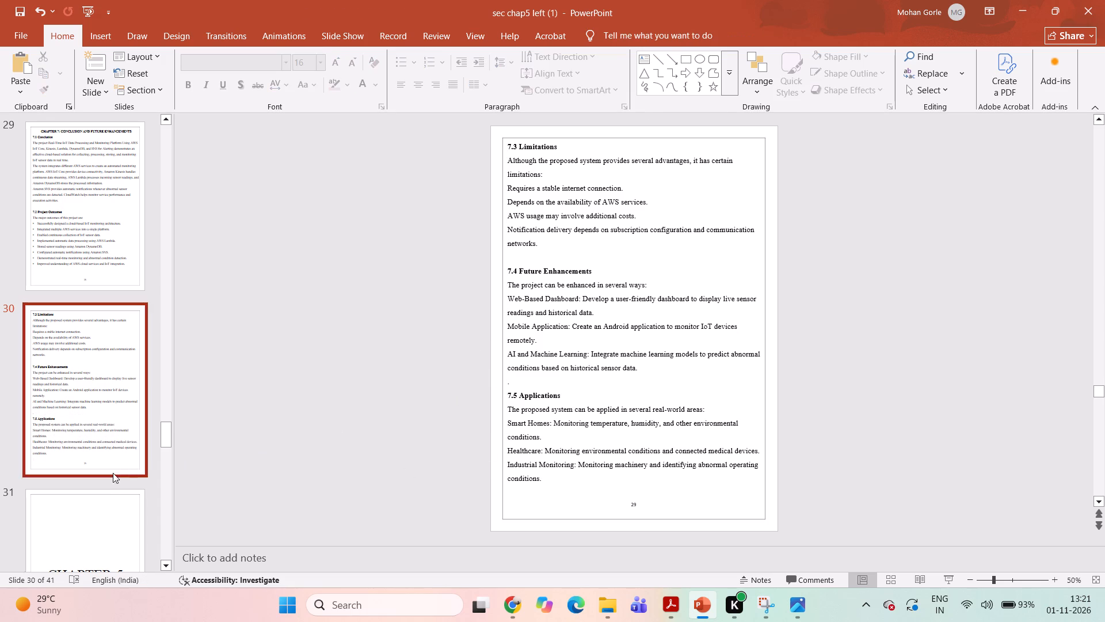
Delete the old slides following slide 30, from the CHAPTER-5 divider up to the one just before 7.3 References.
click(99, 529)
key(BackSpace)
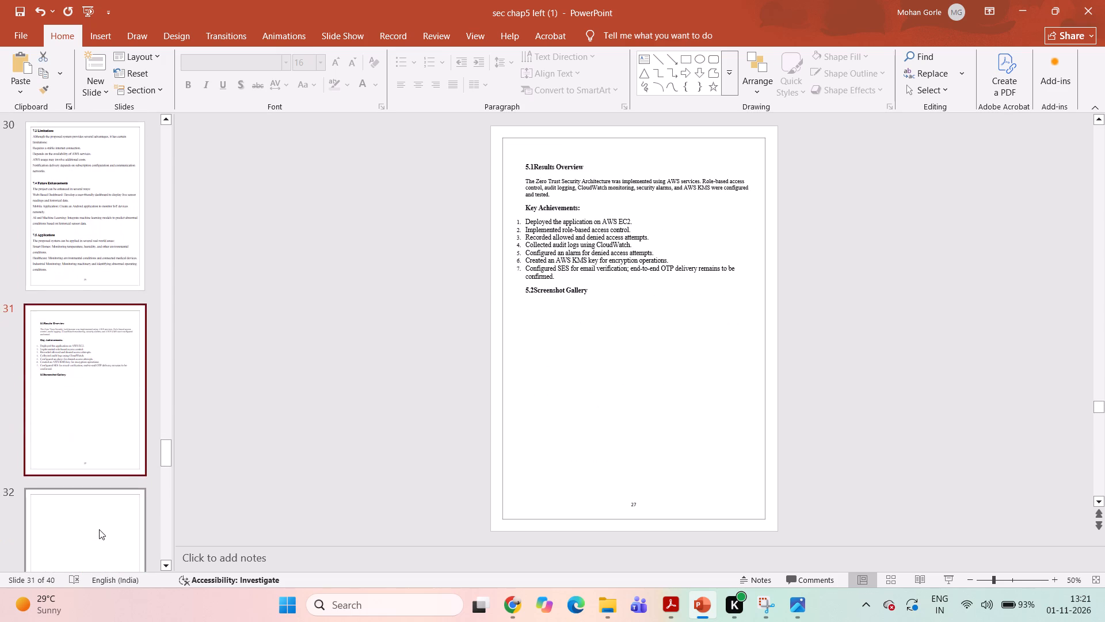
key(BackSpace)
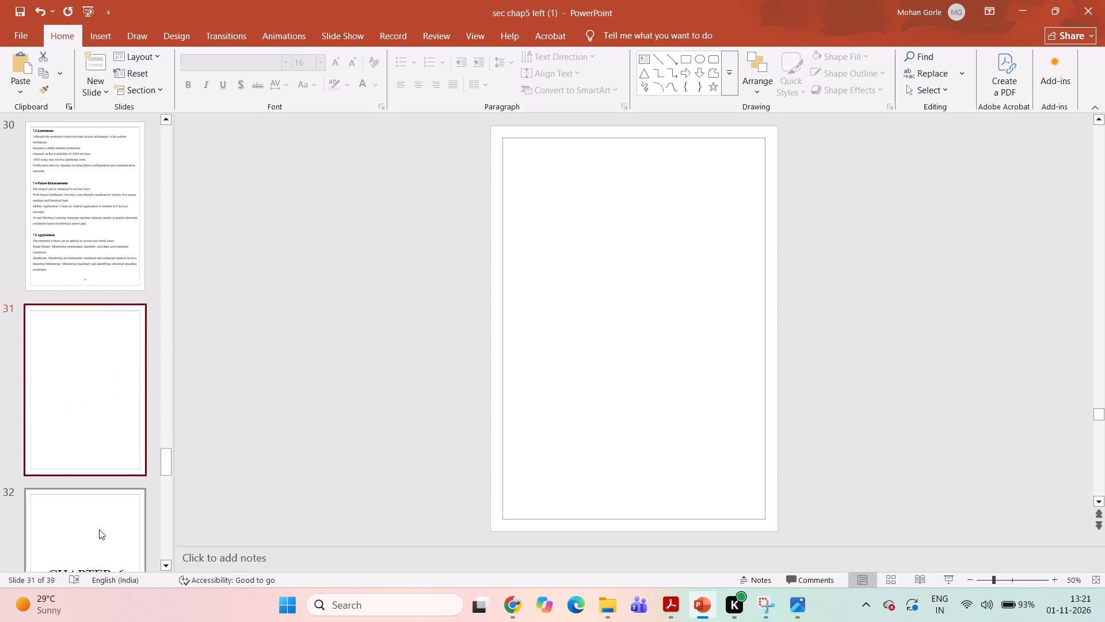
key(Down)
key(Down)
key(Up)
key(Up)
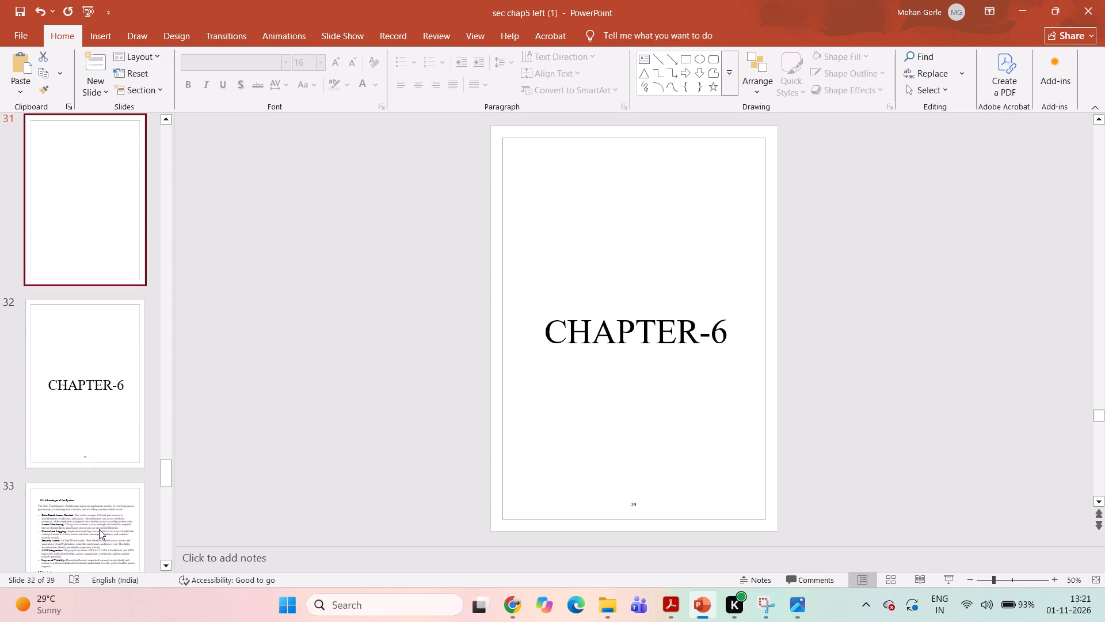
key(Up)
key(Down)
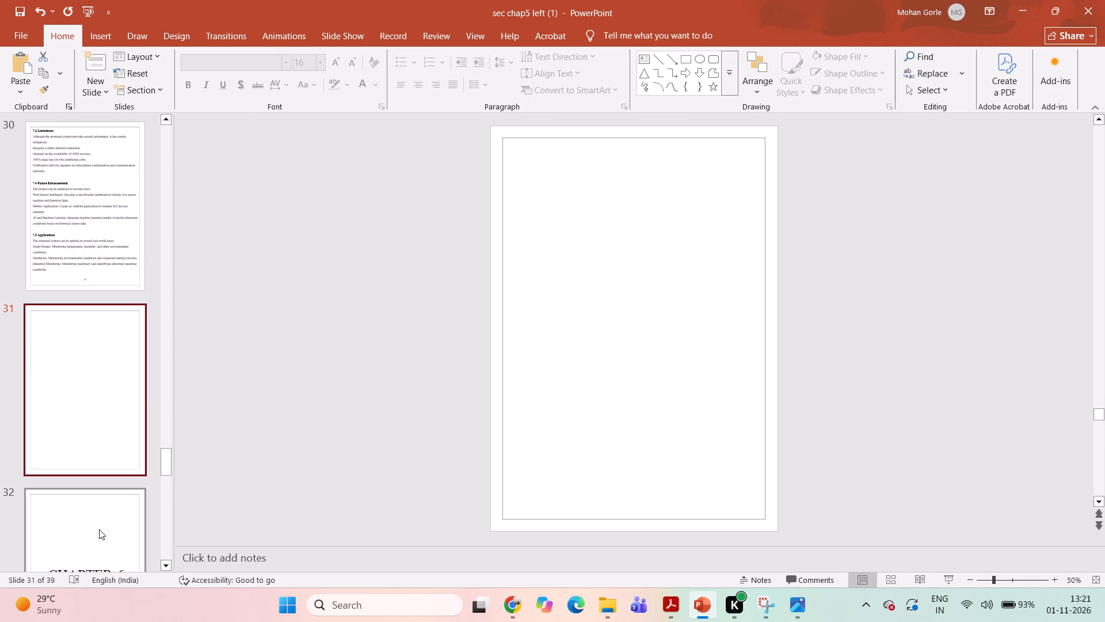
key(BackSpace)
key(BackSpace)
key(BackSpace)
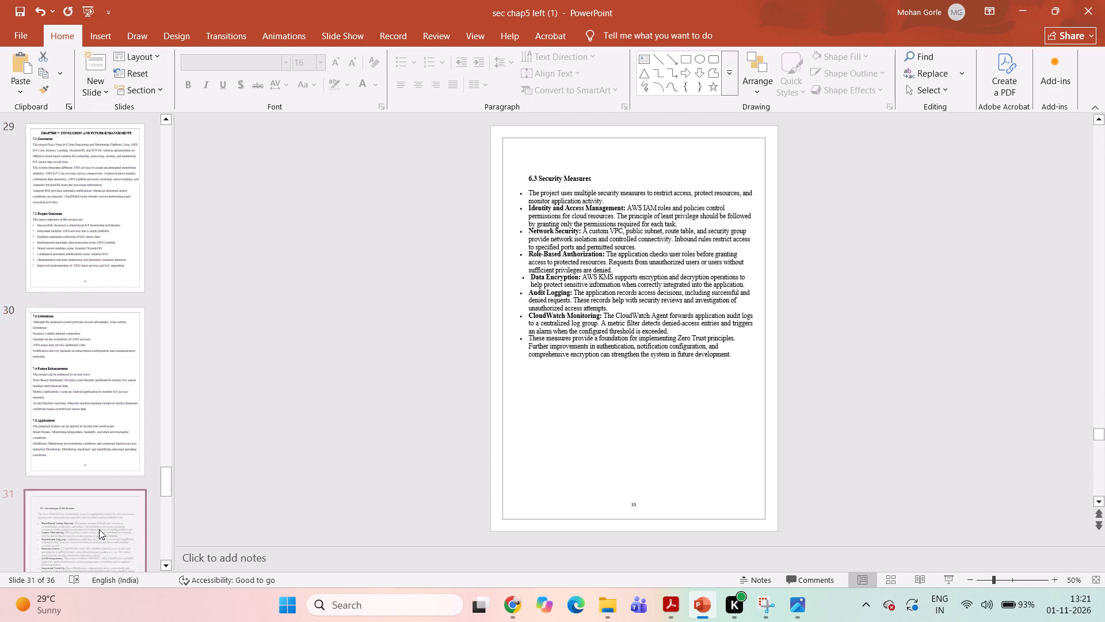
key(BackSpace)
key(BackSpace)
key(BackSpace)
key(BackSpace)
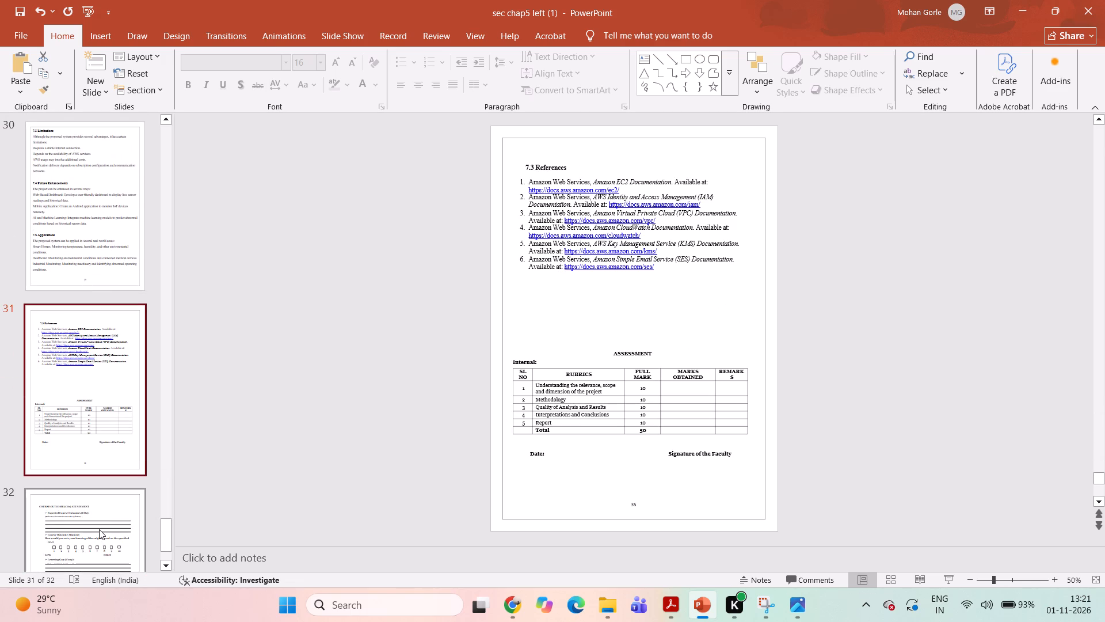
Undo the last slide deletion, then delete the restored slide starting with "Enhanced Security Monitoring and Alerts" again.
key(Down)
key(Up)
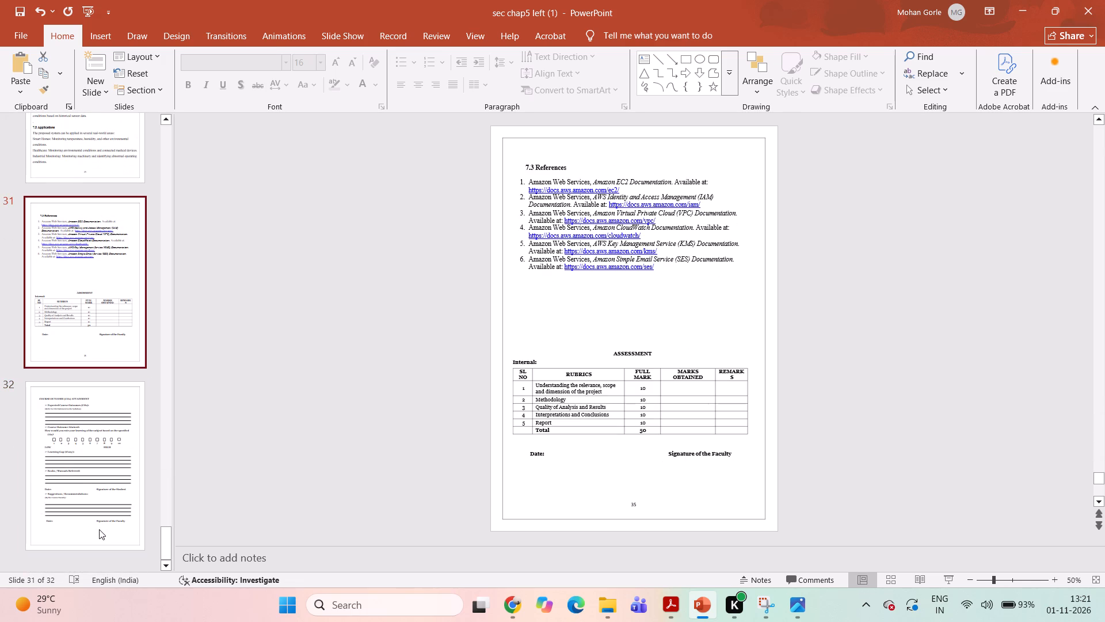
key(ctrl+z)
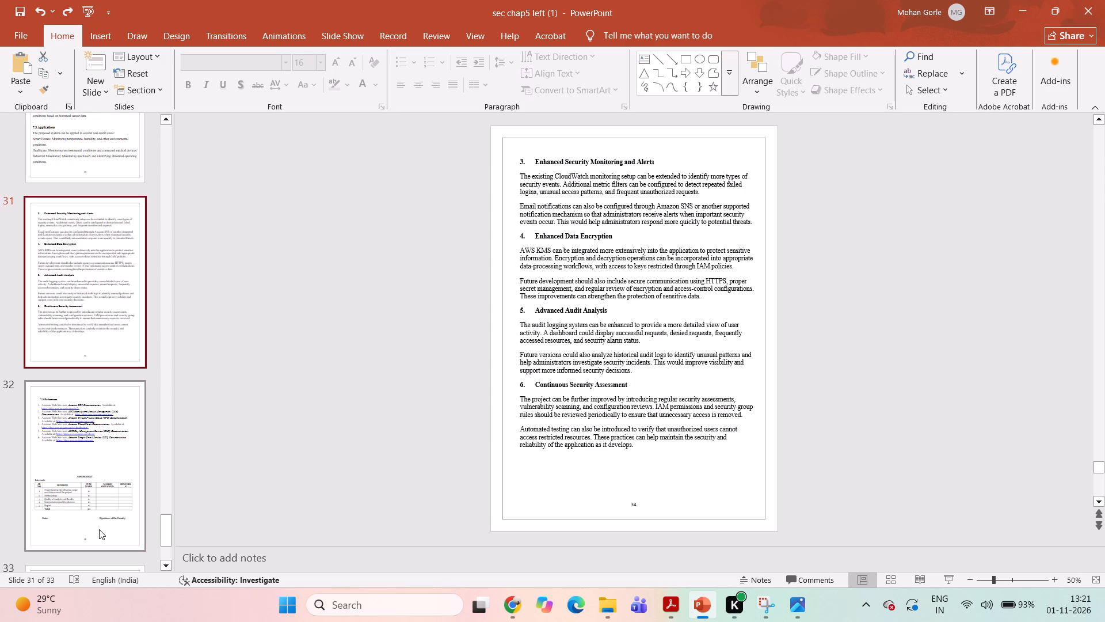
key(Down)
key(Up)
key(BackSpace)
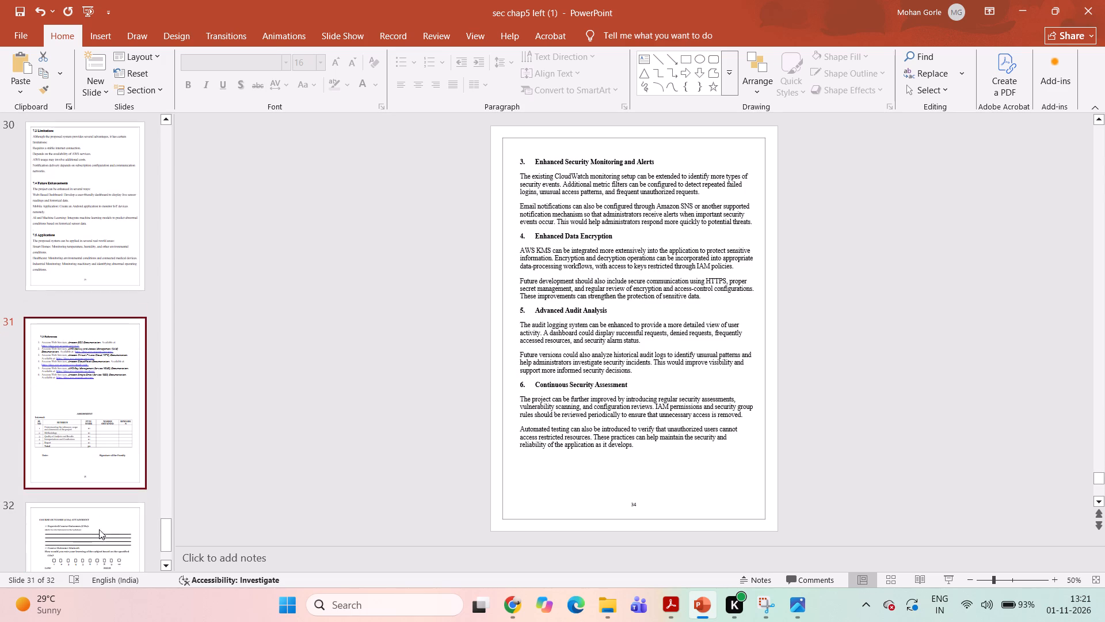
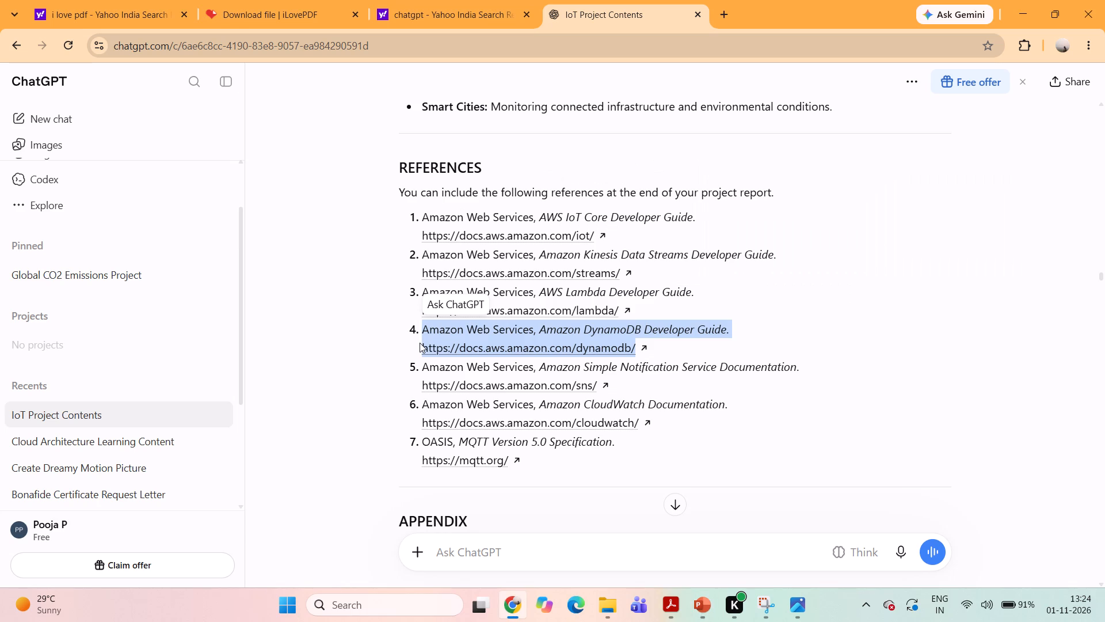
drag(624, 385, 417, 374)
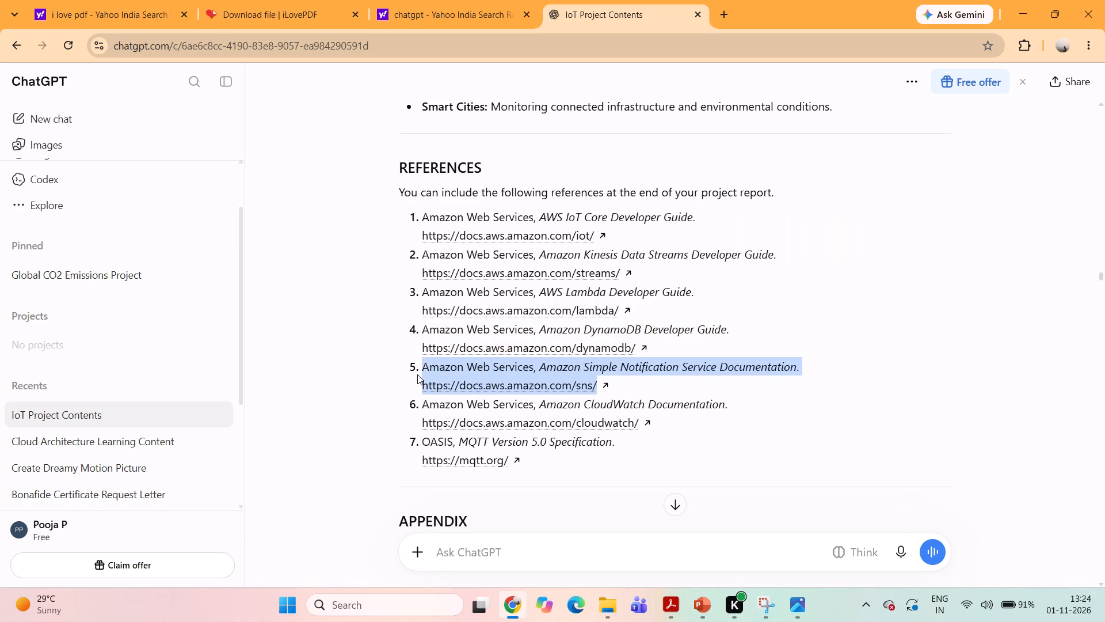
drag(417, 374, 417, 376)
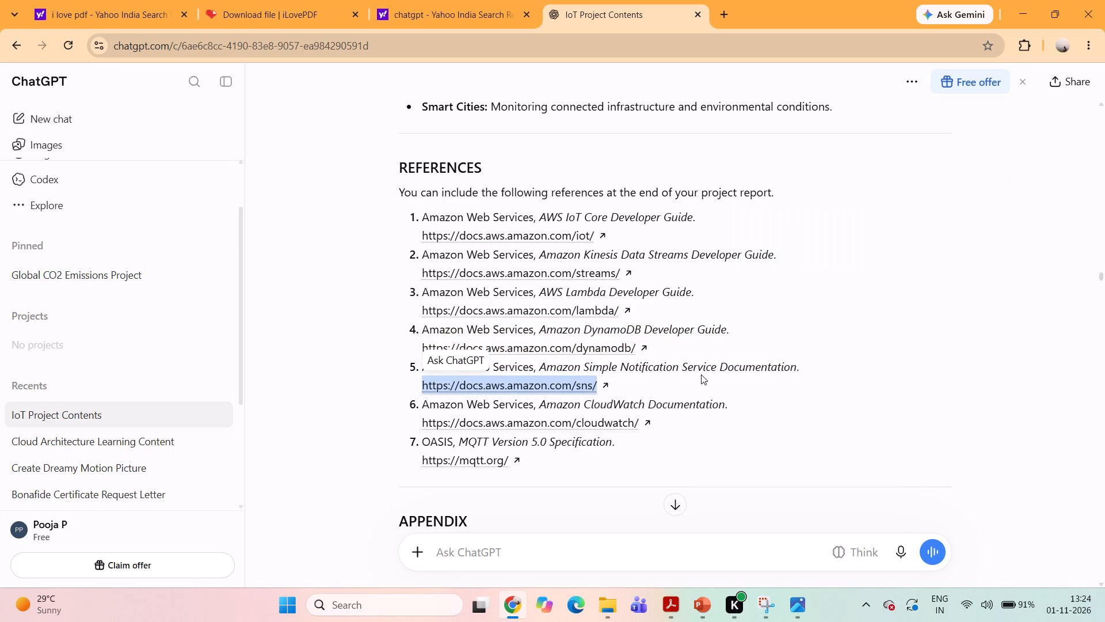
click(701, 374)
drag(672, 379, 417, 370)
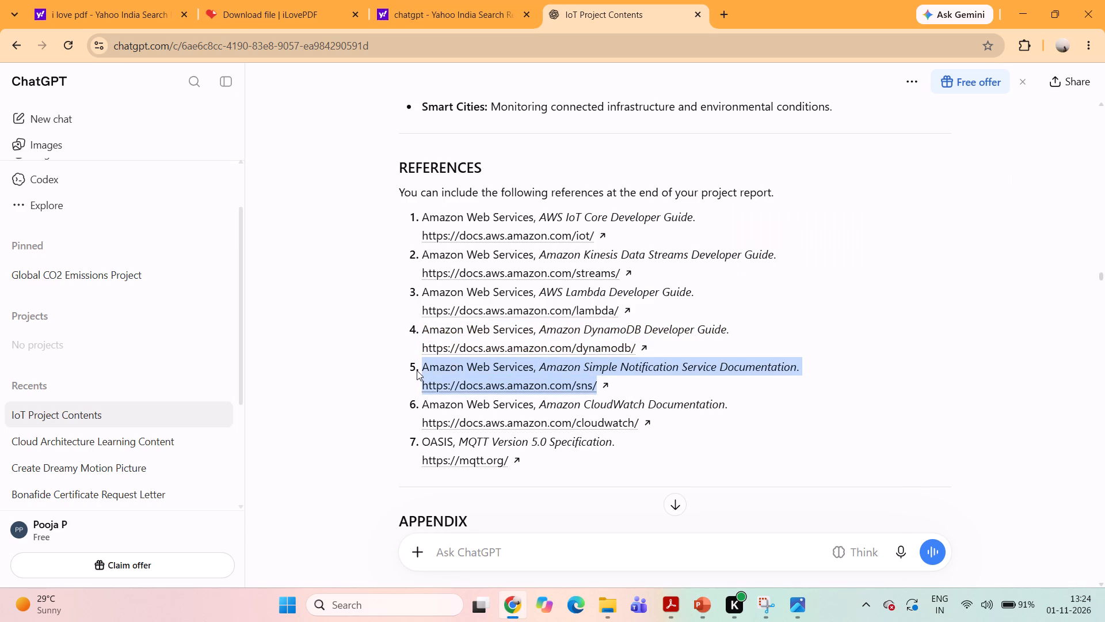
key(ctrl+c)
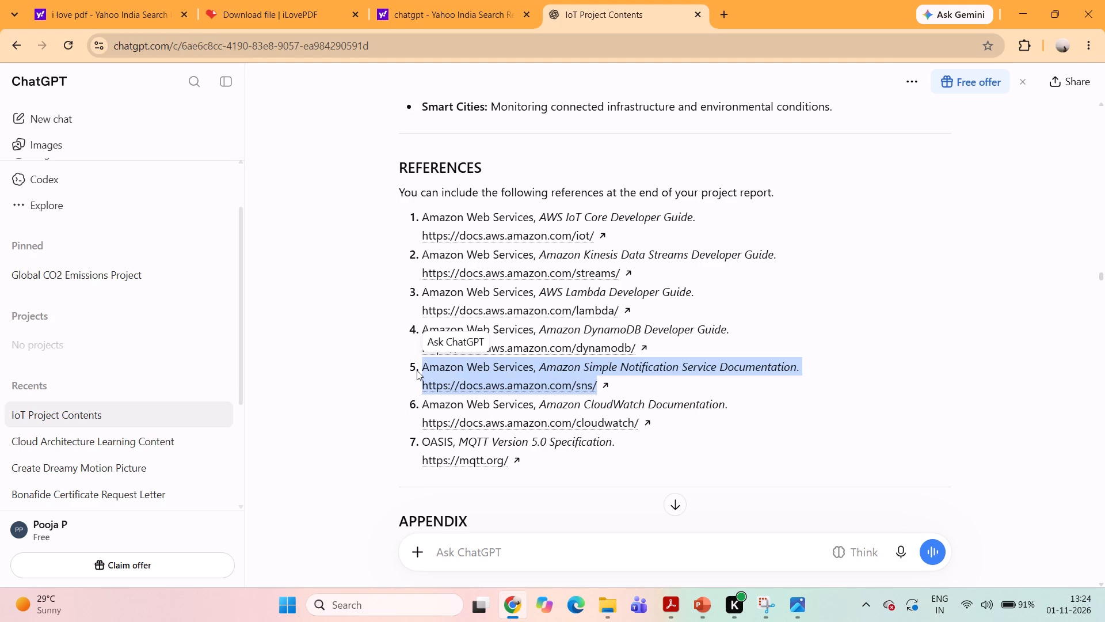
key(alt+Tab)
key(Return)
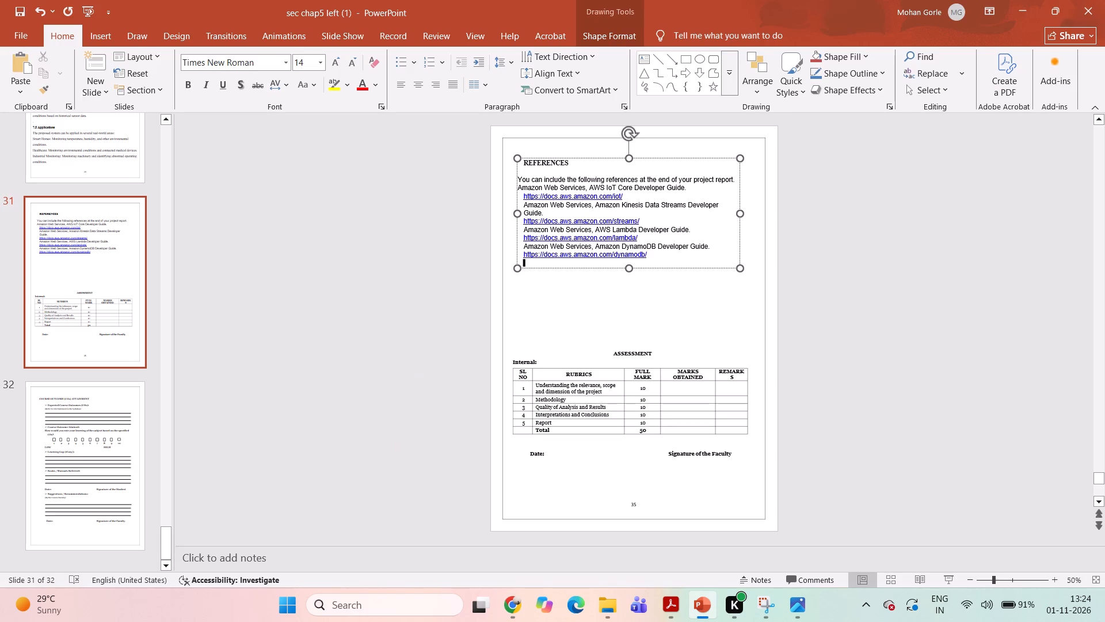
key(ctrl+v)
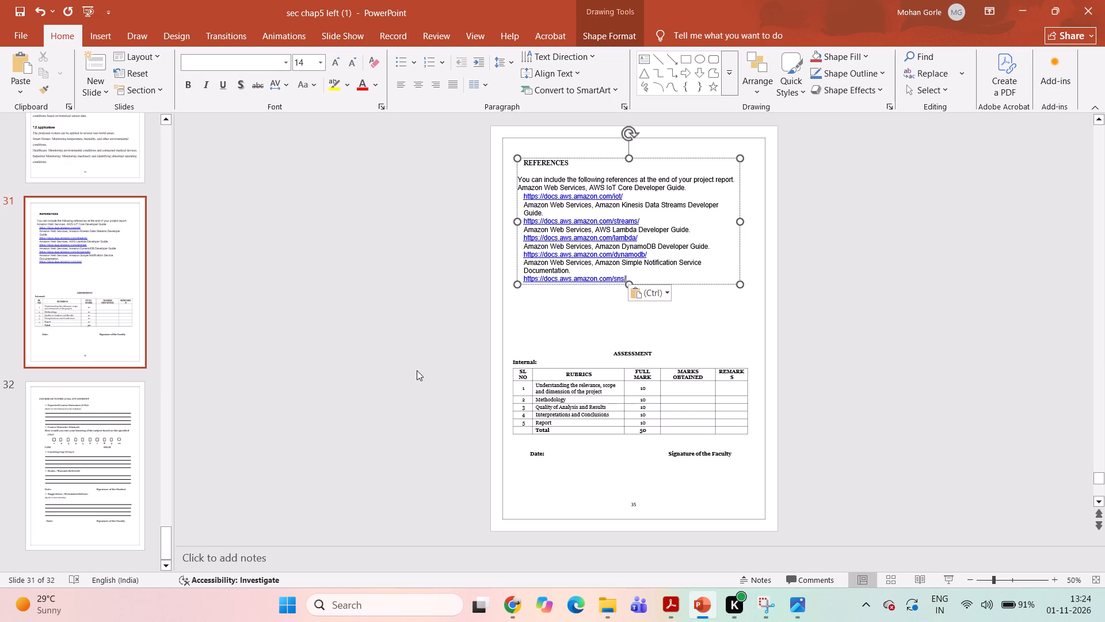
click(428, 324)
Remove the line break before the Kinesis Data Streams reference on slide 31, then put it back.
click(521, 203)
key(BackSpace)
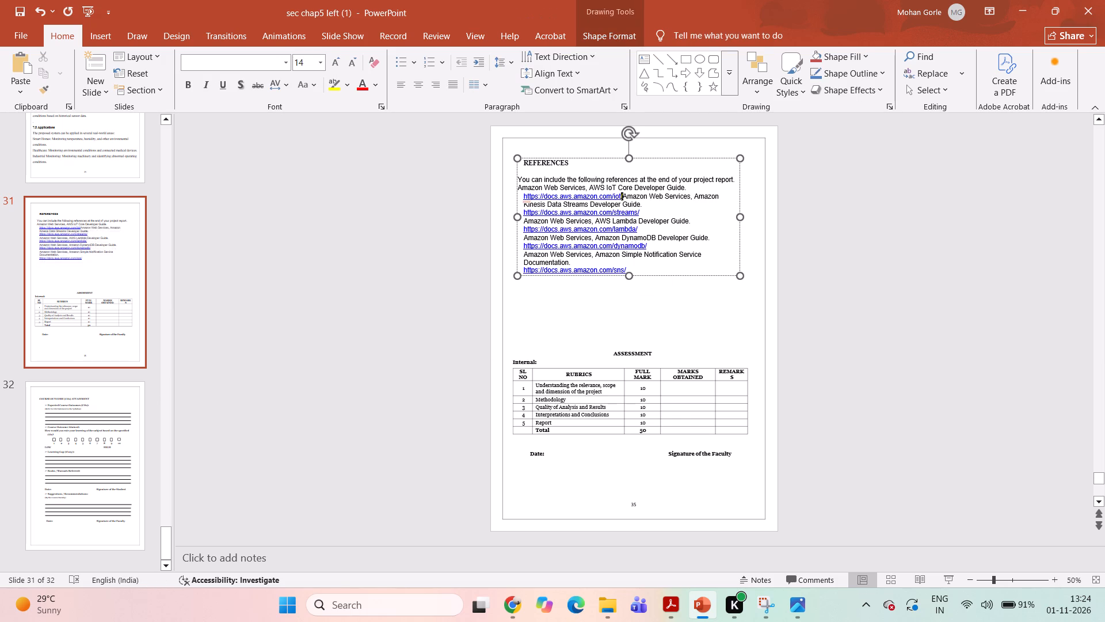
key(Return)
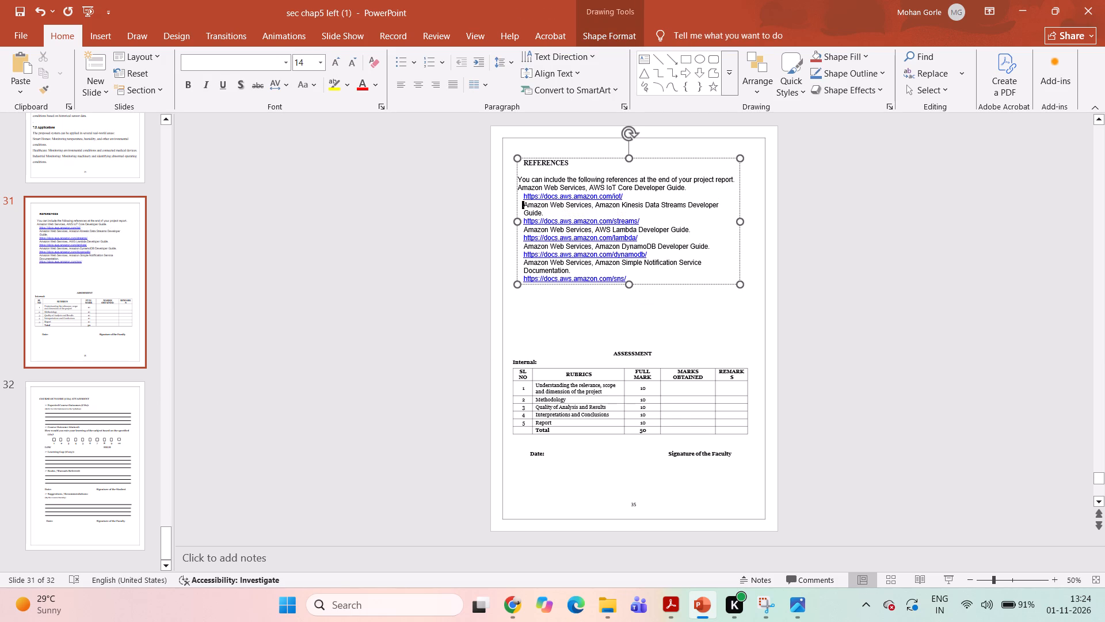
Number the Kinesis Data Streams reference on slide 31 as "2. " and the AWS Lambda reference as "3. ".
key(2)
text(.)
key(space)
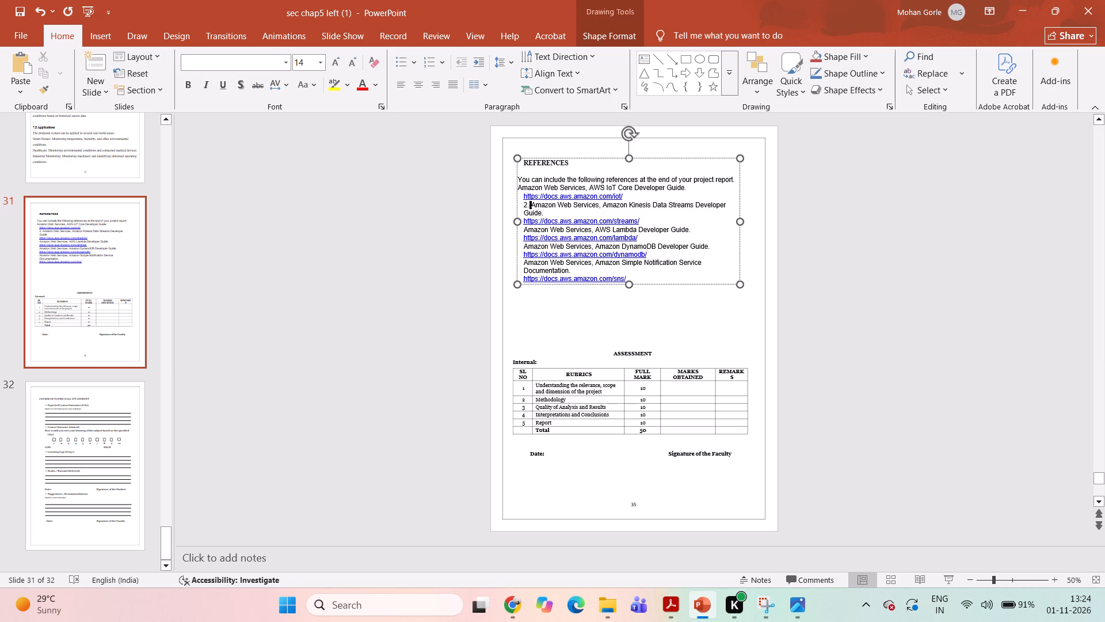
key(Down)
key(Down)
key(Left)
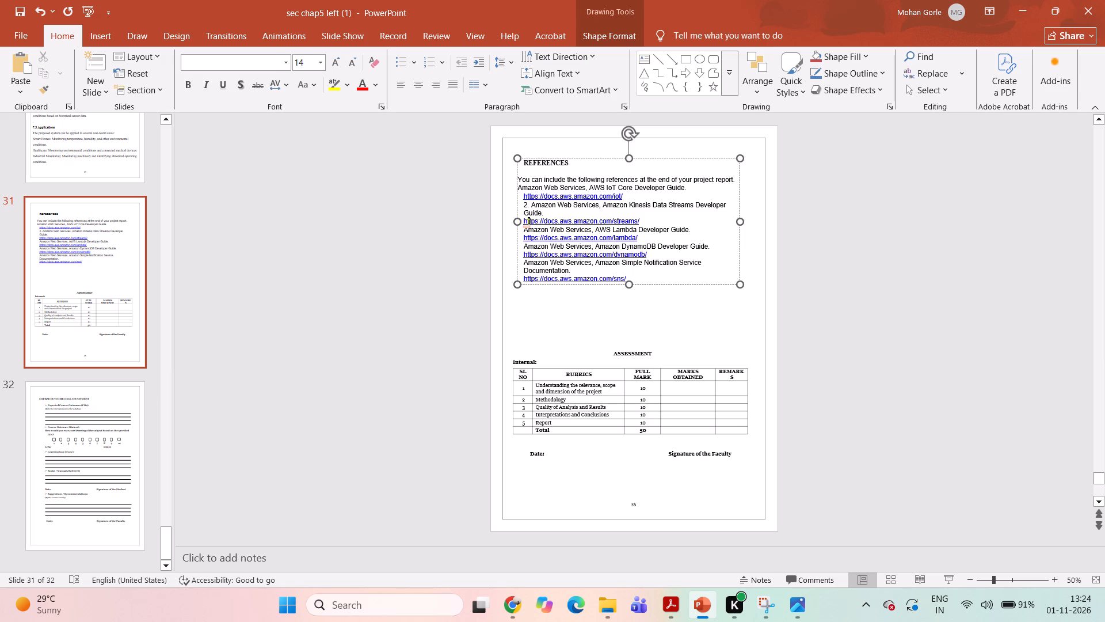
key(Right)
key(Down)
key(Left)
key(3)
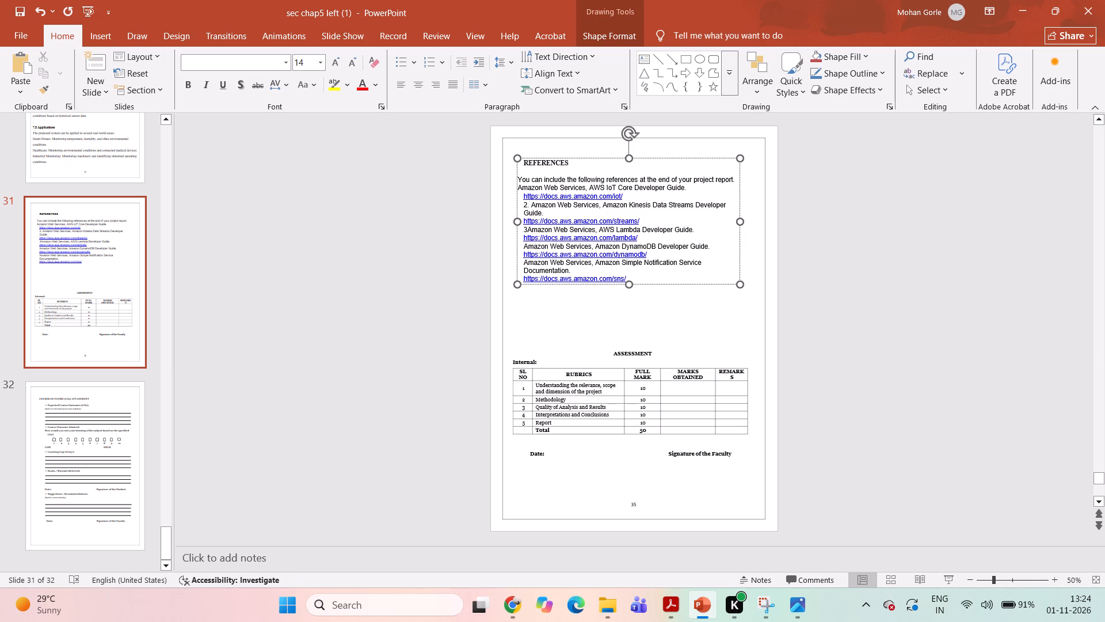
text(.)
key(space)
Number the DynamoDB reference on slide 31 as "4. " and the Simple Notification Service reference as "5.".
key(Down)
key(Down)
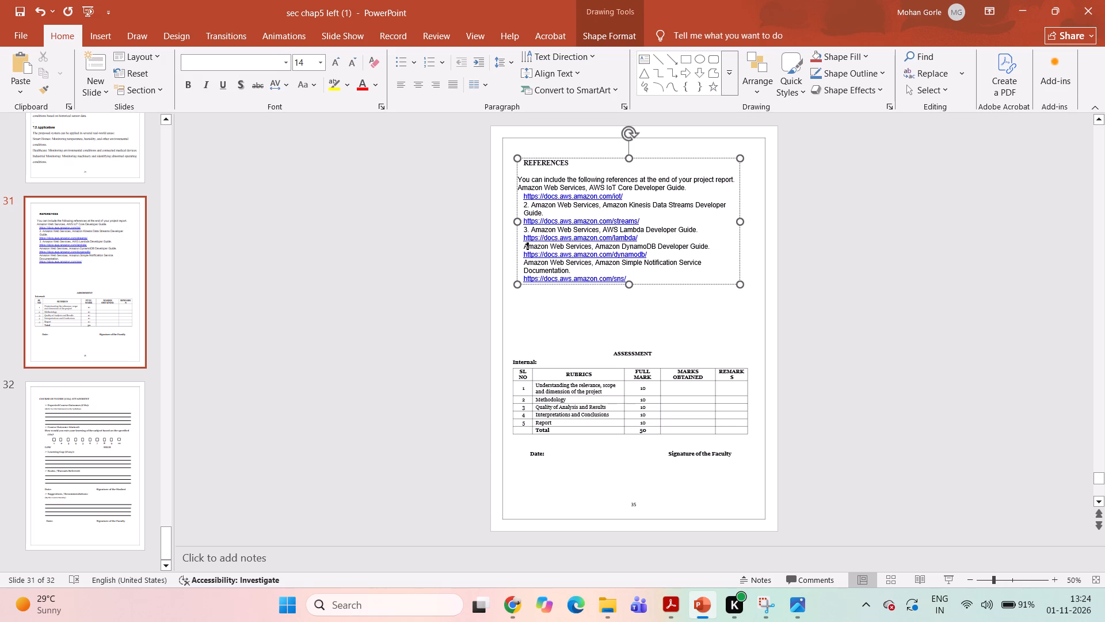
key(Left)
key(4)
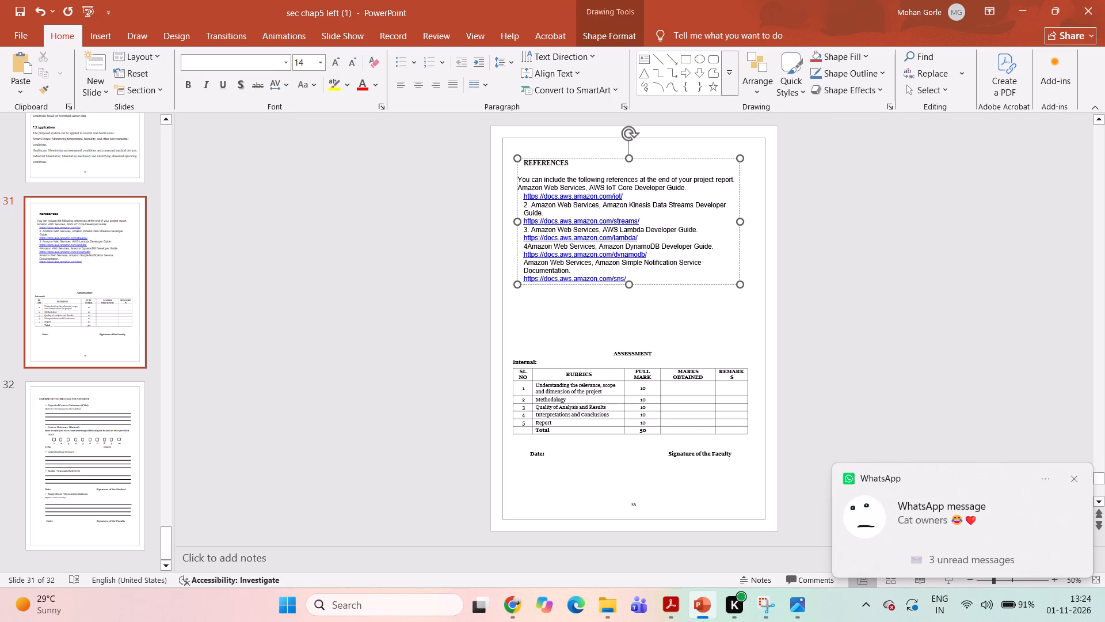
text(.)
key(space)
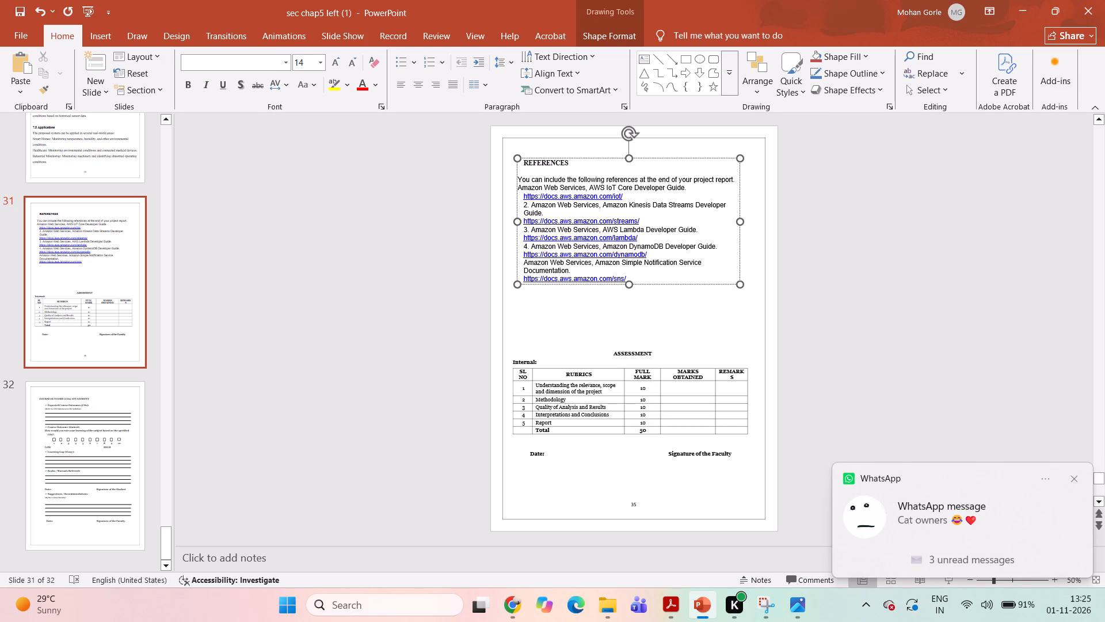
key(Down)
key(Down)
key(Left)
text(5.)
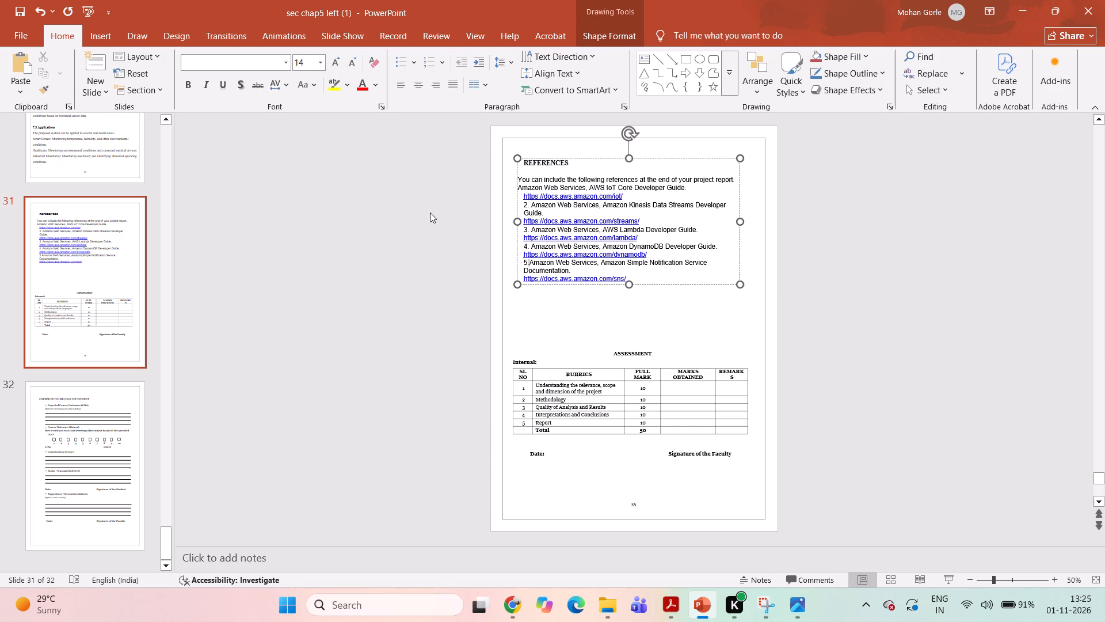
click(429, 213)
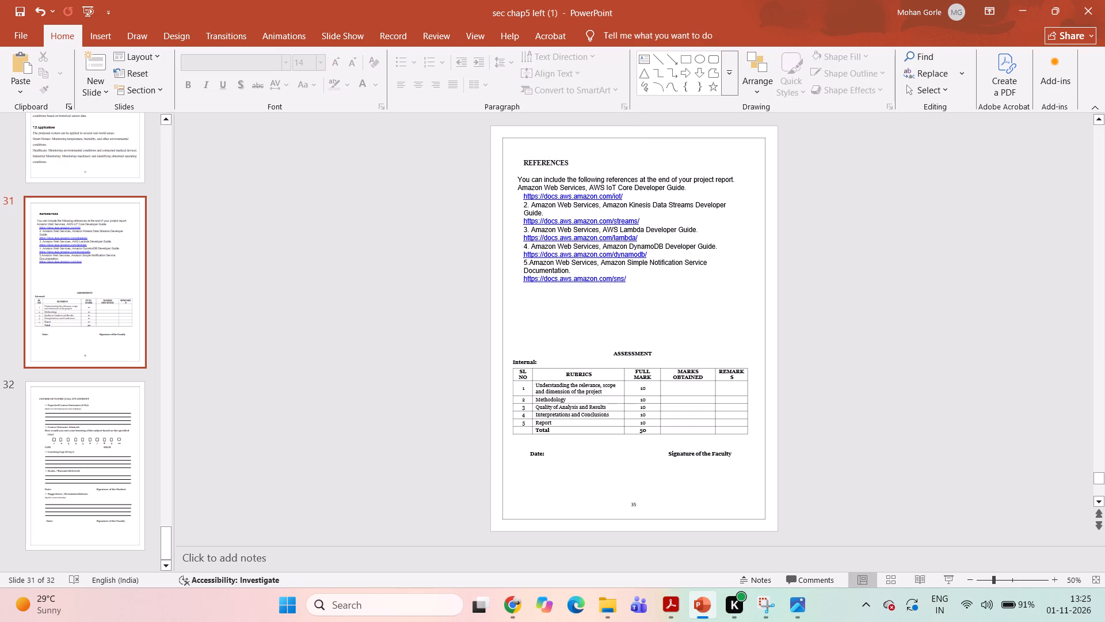
Indent the AWS IoT Core reference on slide 31 with three spaces and number it as "1. ".
click(519, 187)
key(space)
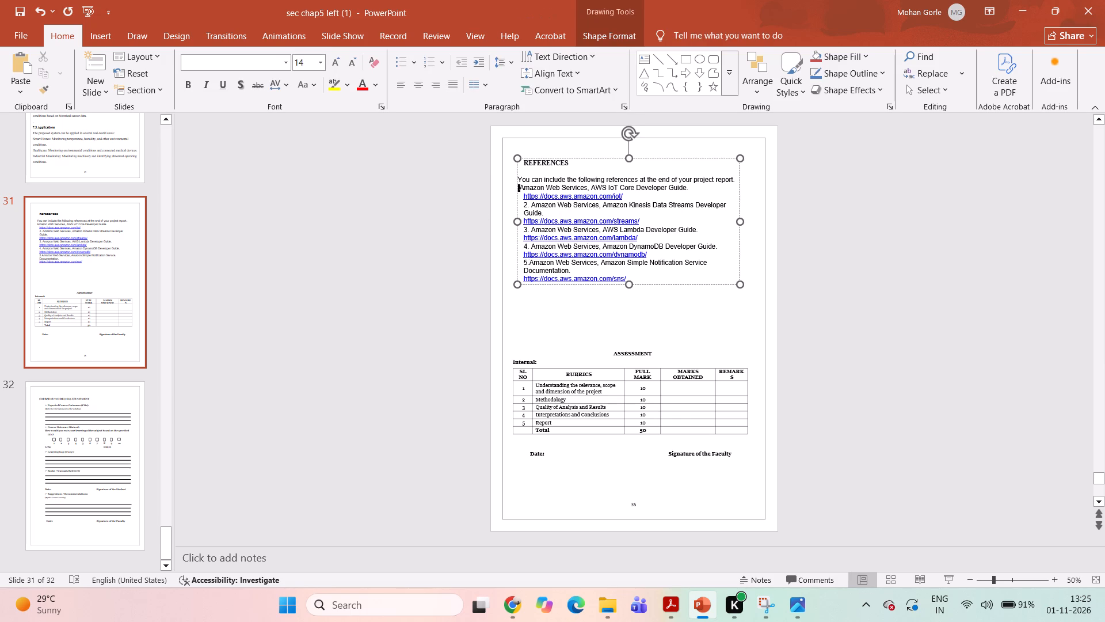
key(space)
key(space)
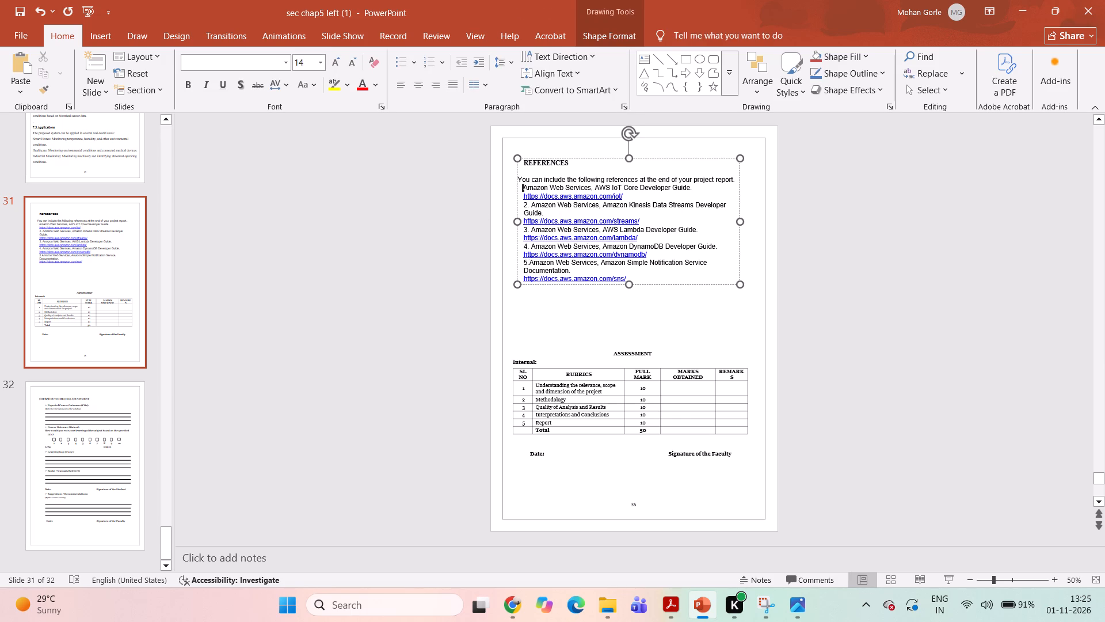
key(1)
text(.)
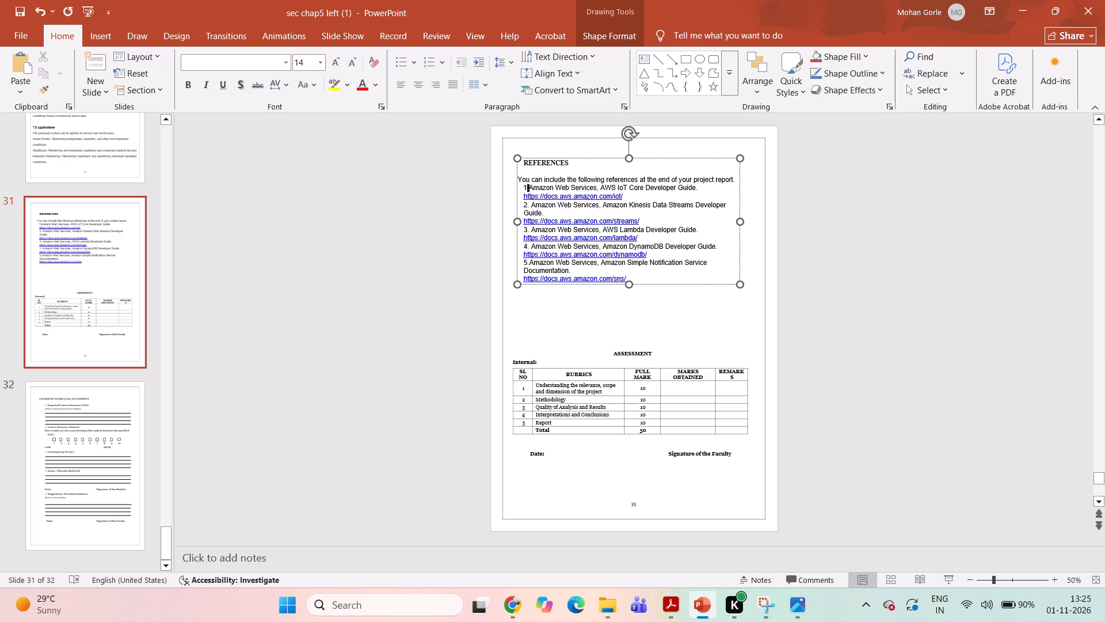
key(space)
click(511, 187)
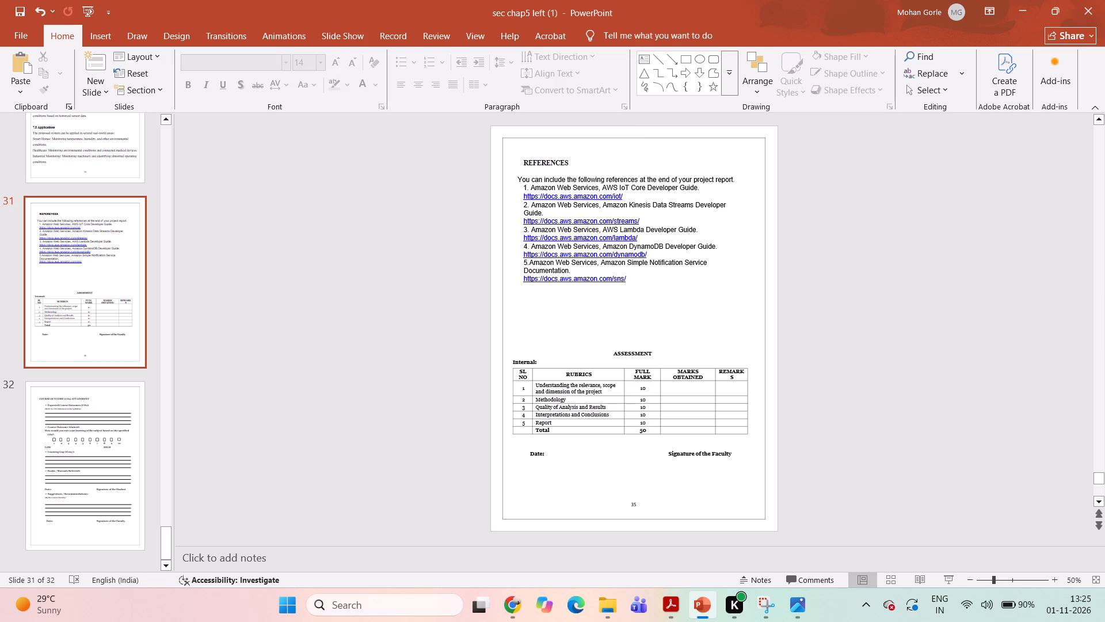
Select all the text in the references box on slide 31, from the REFERENCES heading through the SNS link.
drag(630, 276, 499, 189)
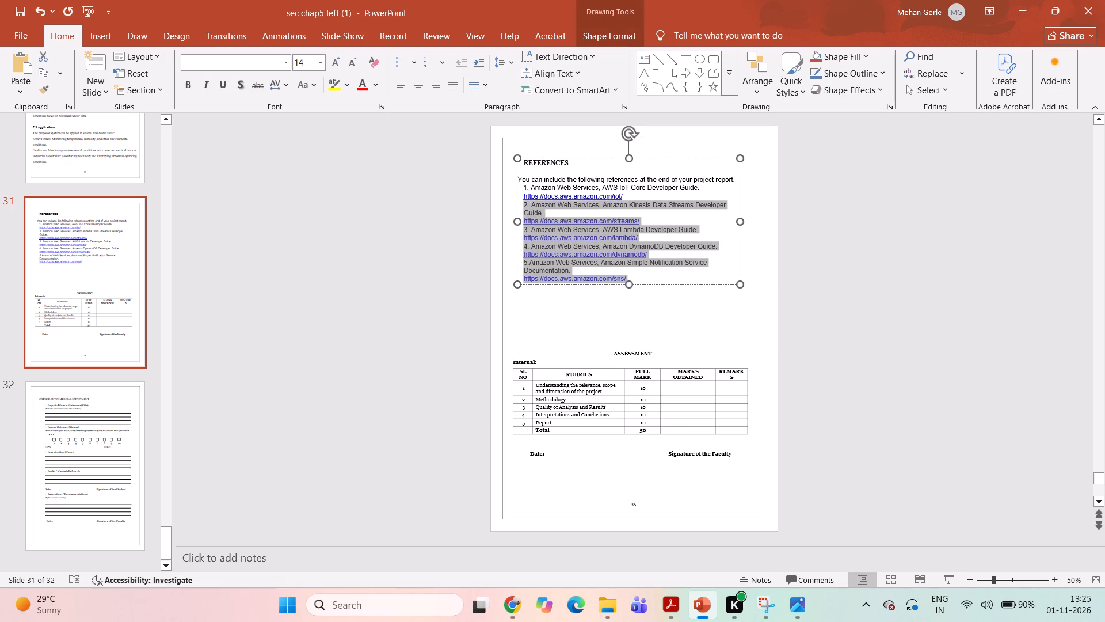
drag(499, 189, 484, 165)
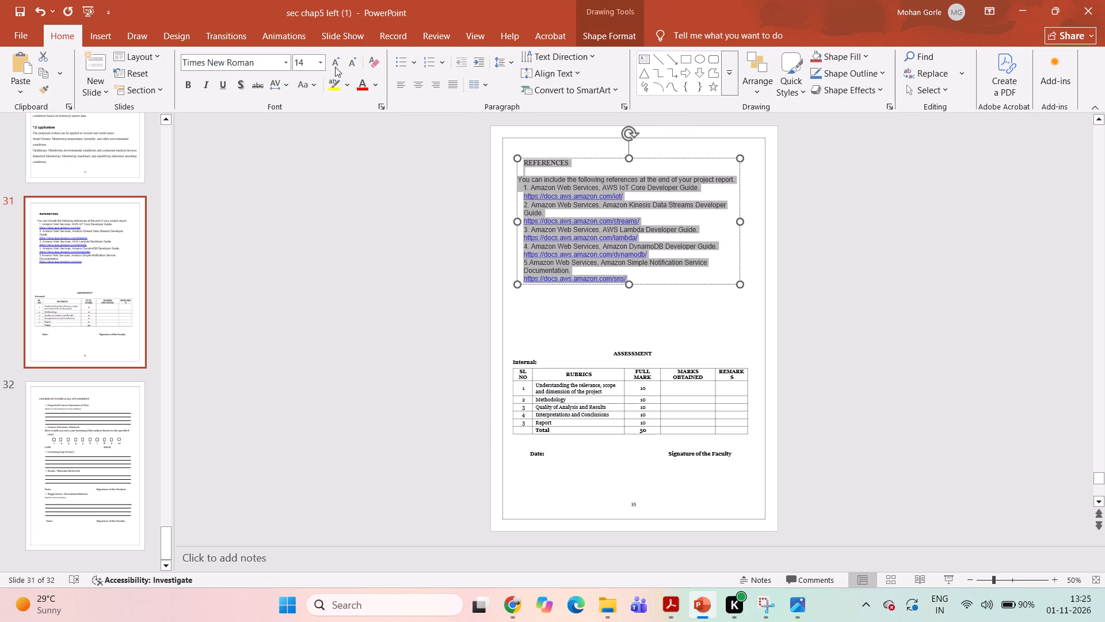
Format all the selected REFERENCES text on slide 31 in Times New Roman, size 16.
click(256, 66)
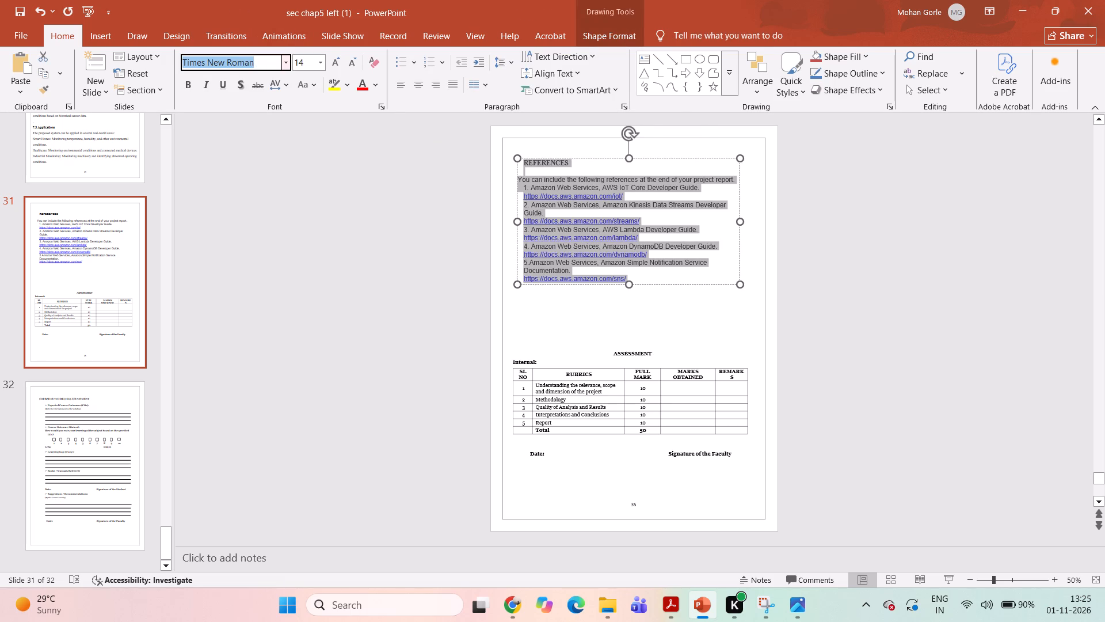
key(Return)
click(309, 58)
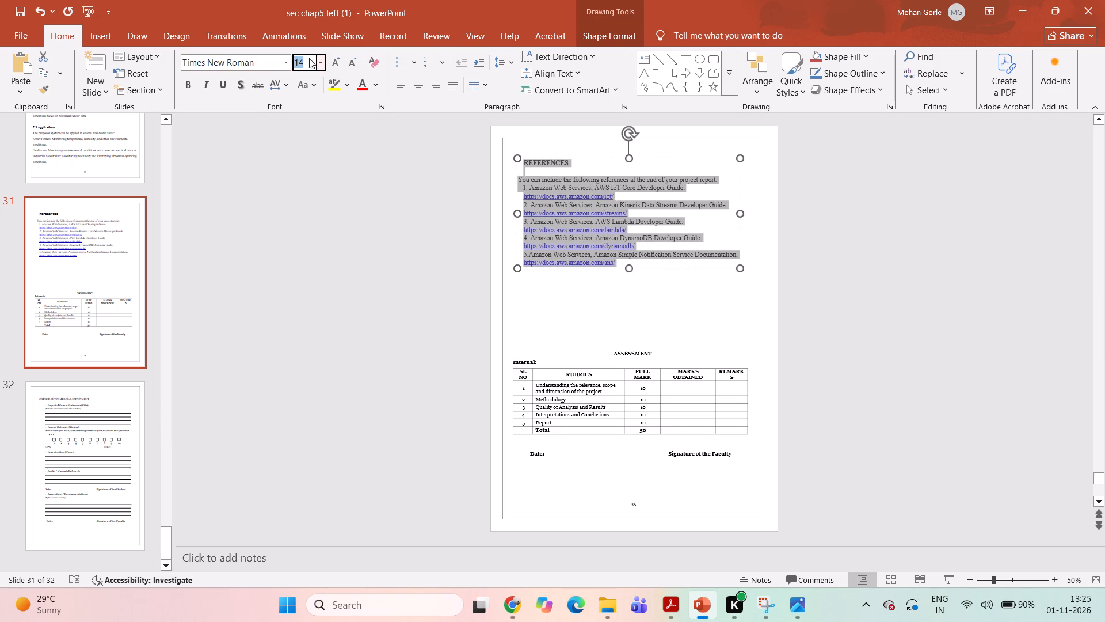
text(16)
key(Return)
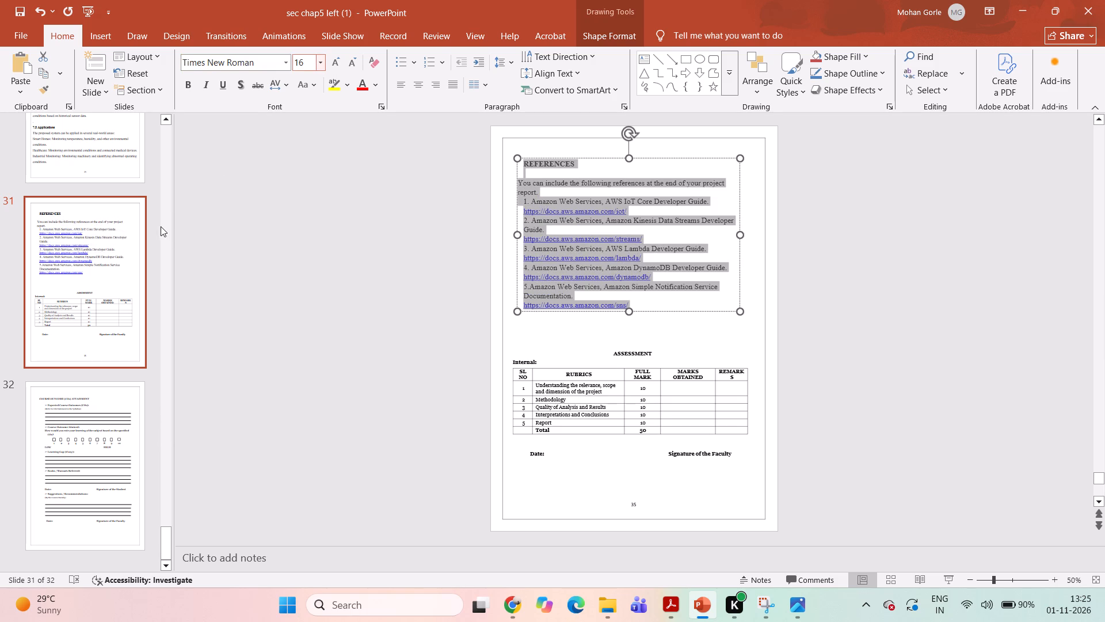
click(234, 251)
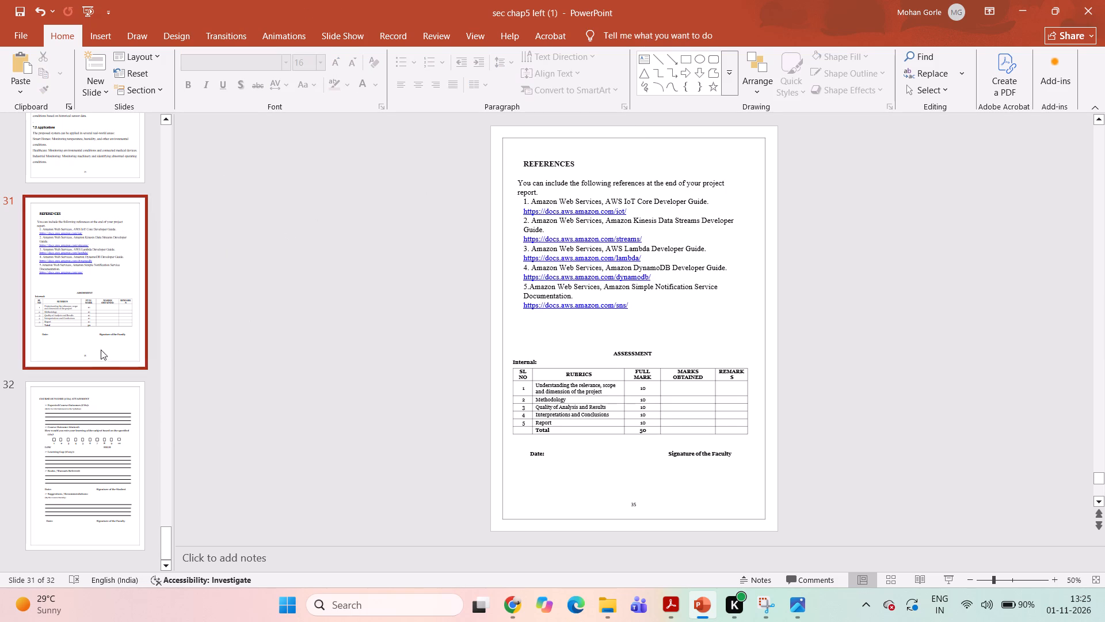
Look back through the report from slide 32 to the table of contents and List of Figures on slides 9 and 10.
click(83, 424)
key(Down)
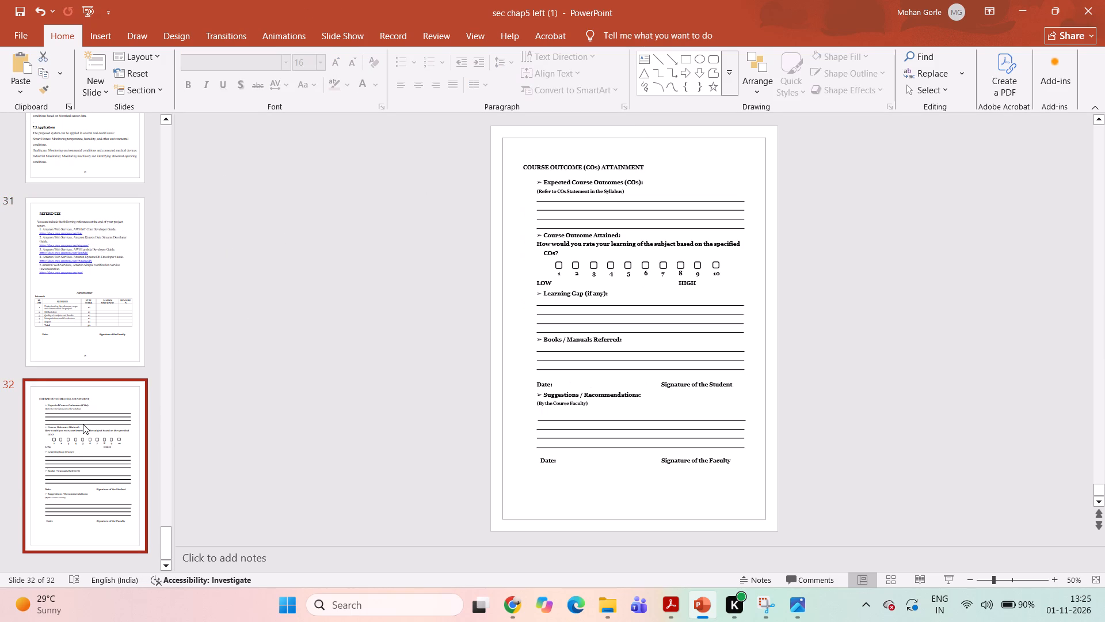
key(Down)
key(Up)
key(Up)
key(Up)
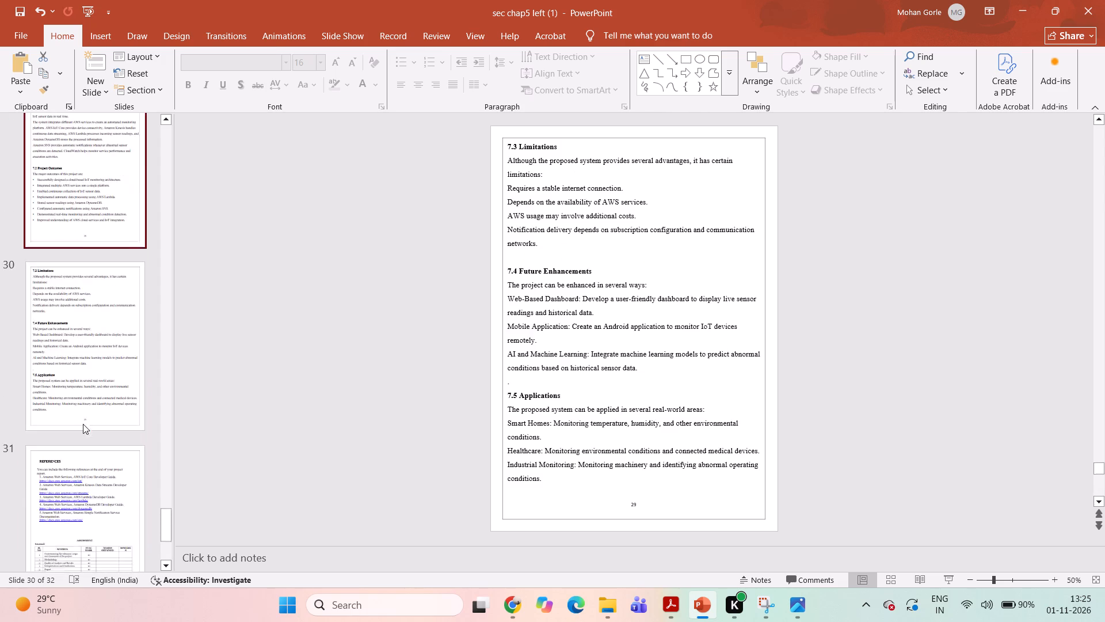
key(Up)
key(Up)
key(Up)
key(Up)
key(Up)
key(Up)
key(Up)
key(Up)
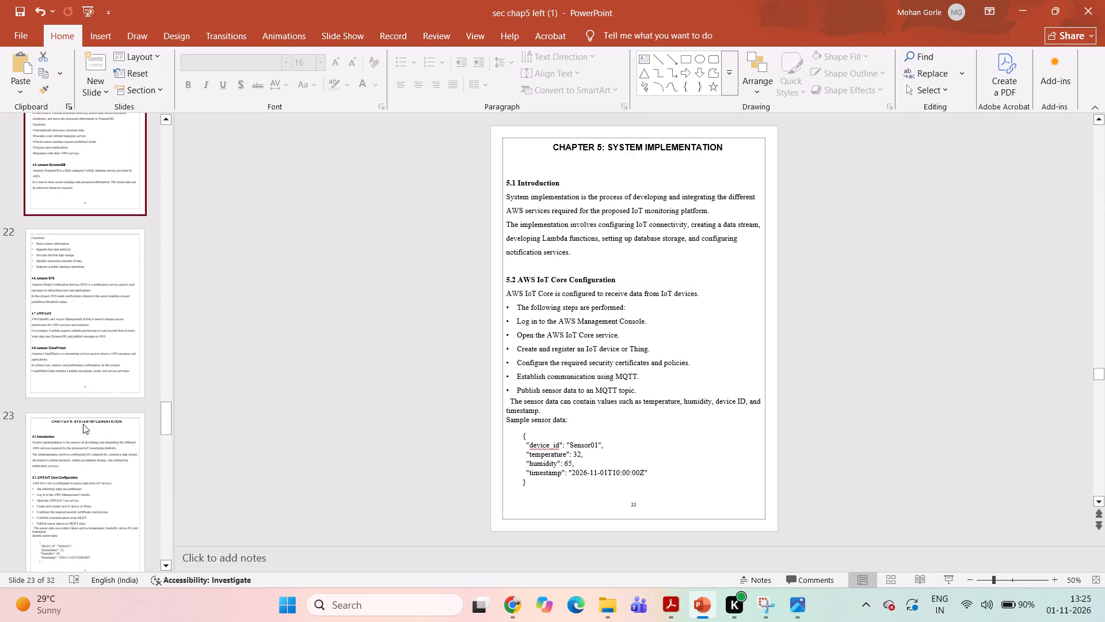
key(Up)
key(Up)
key(Up)
key(Up)
key(Up)
key(Up)
key(Up)
key(Up)
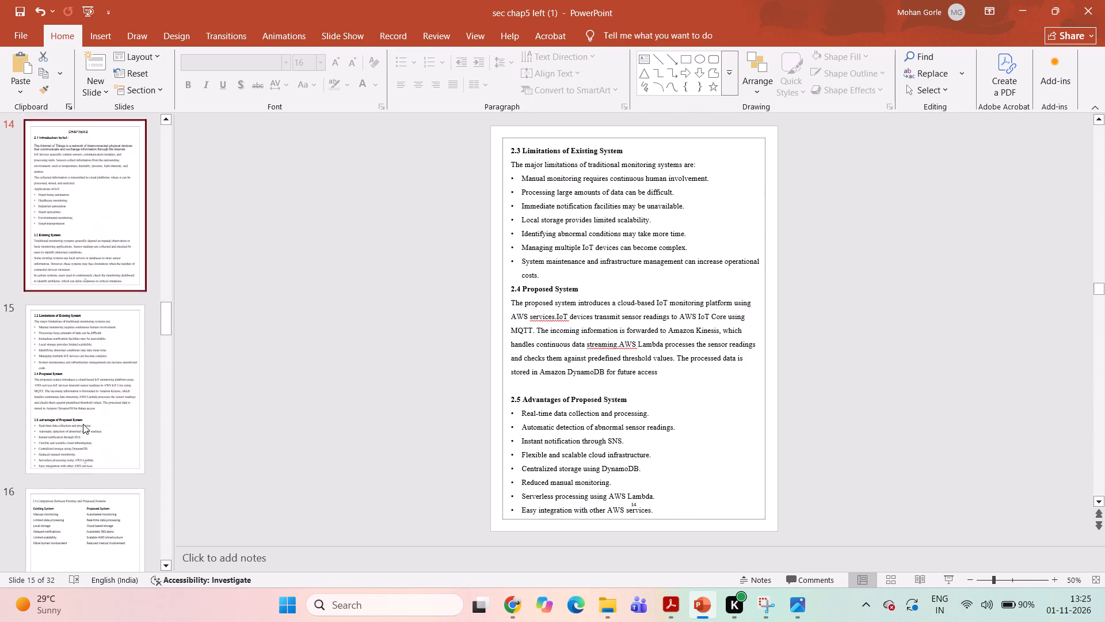
key(Up)
key(Down)
key(Down)
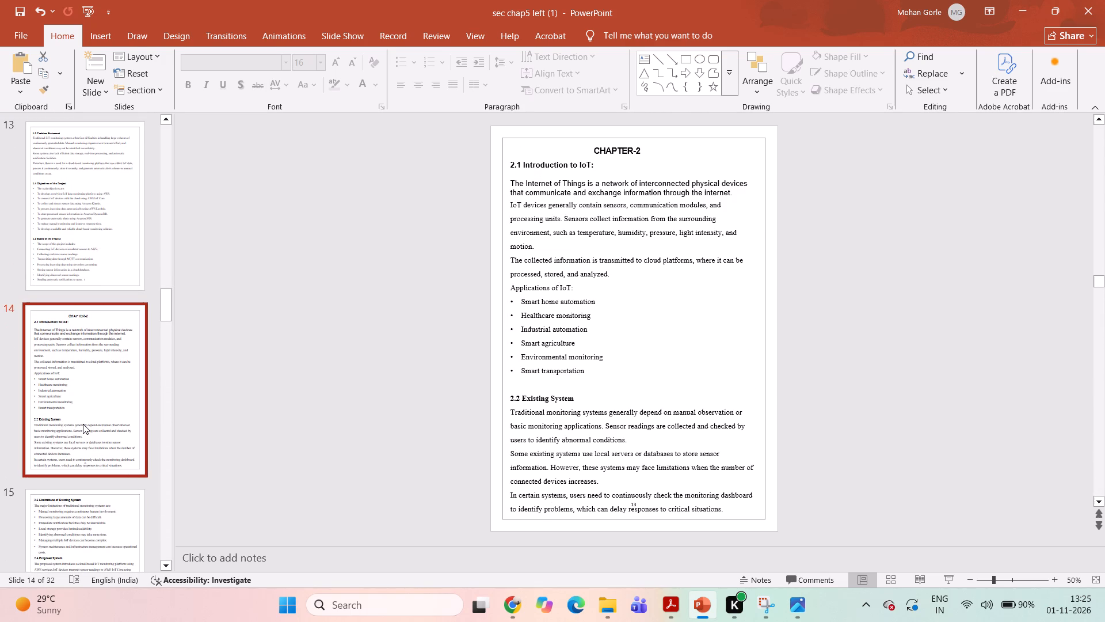
key(Up)
key(Up)
key(Up)
key(Up)
key(Up)
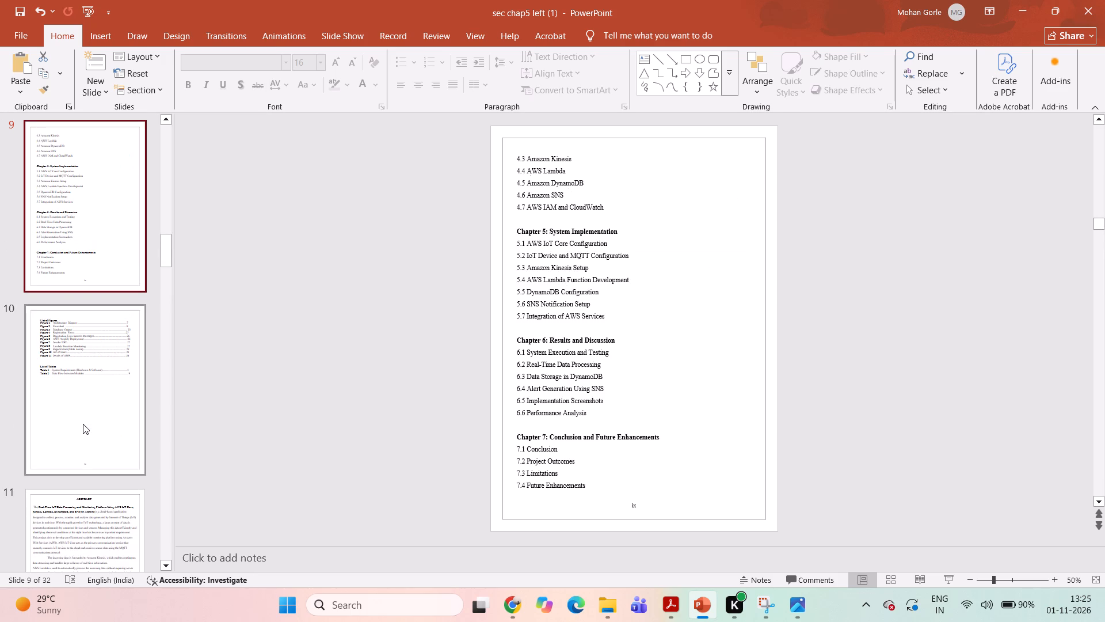
key(Down)
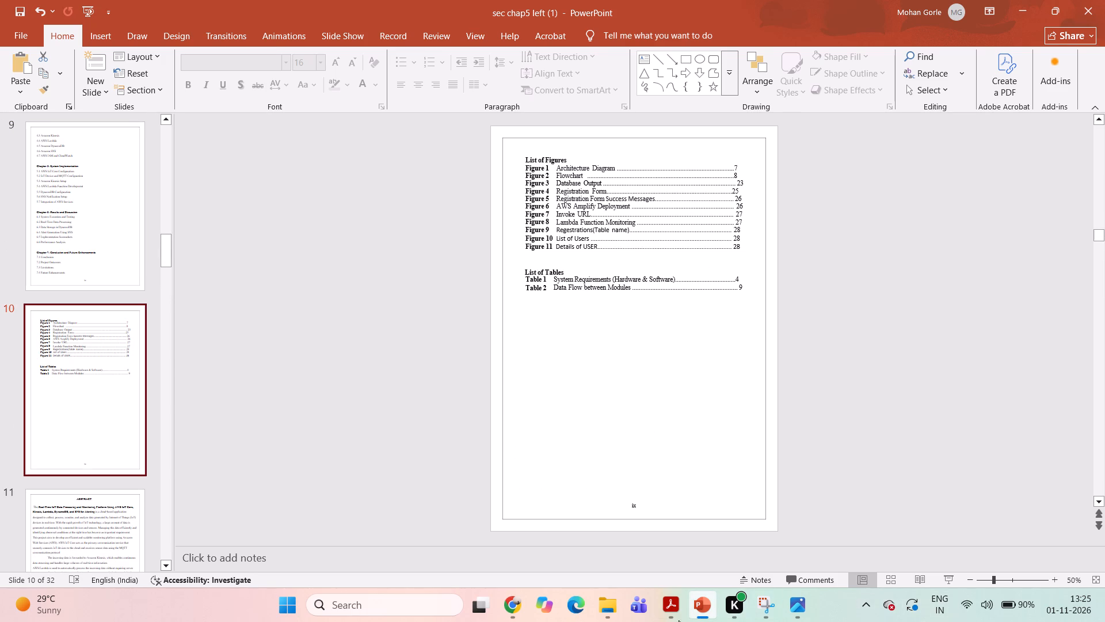
Add the line "Chapter 8 : References" below 7.4 Future Enhancements on slide 9, leaving one blank line between them.
click(138, 252)
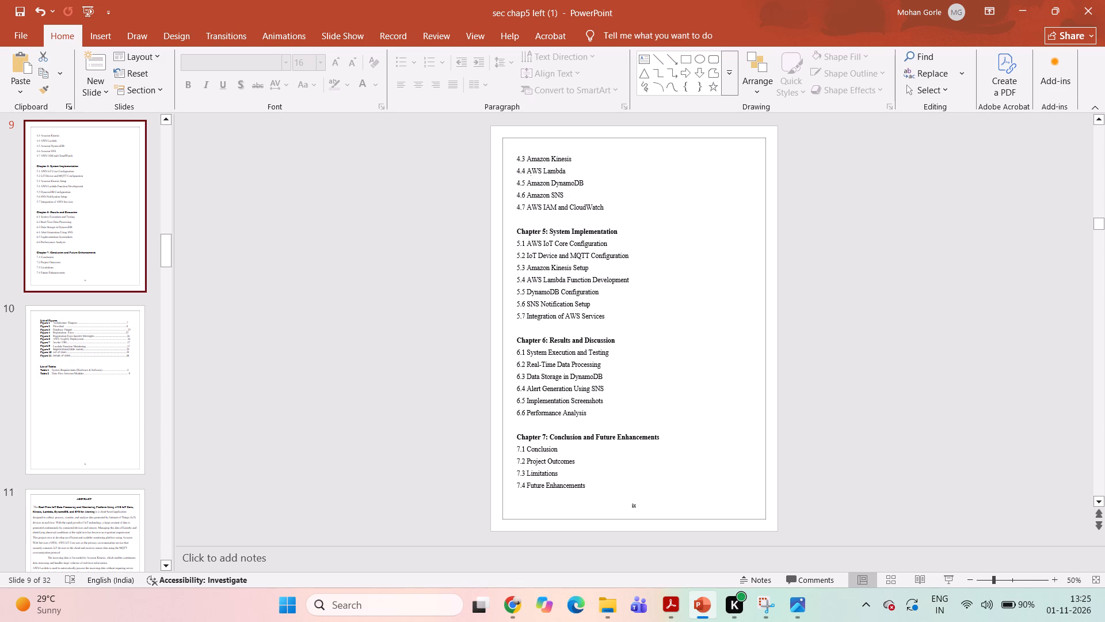
click(593, 490)
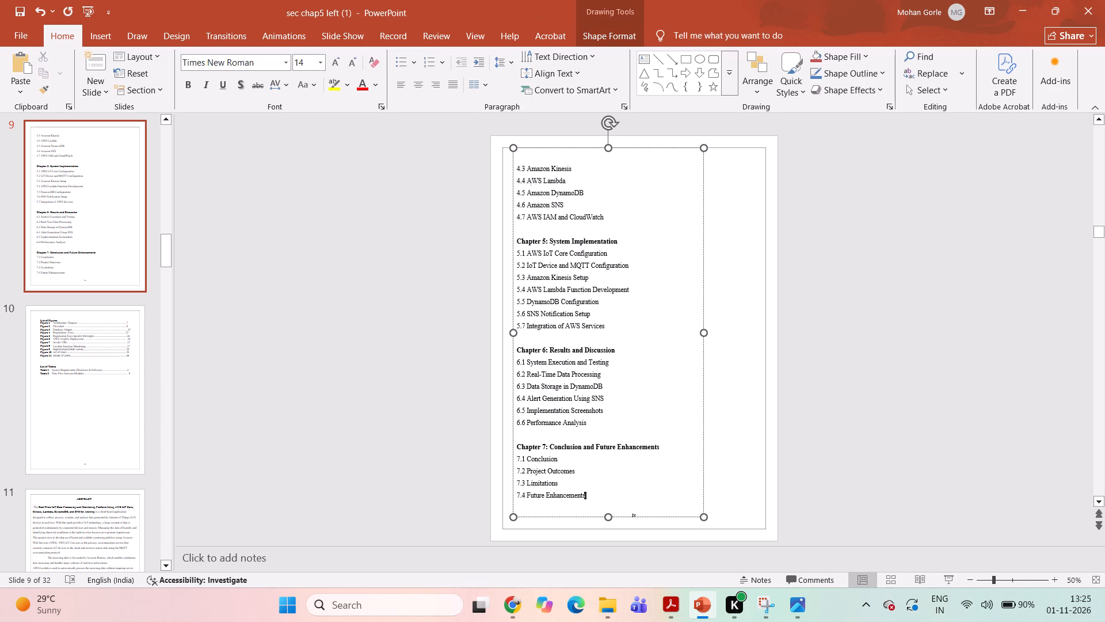
key(Return)
key(Return)
key(Return)
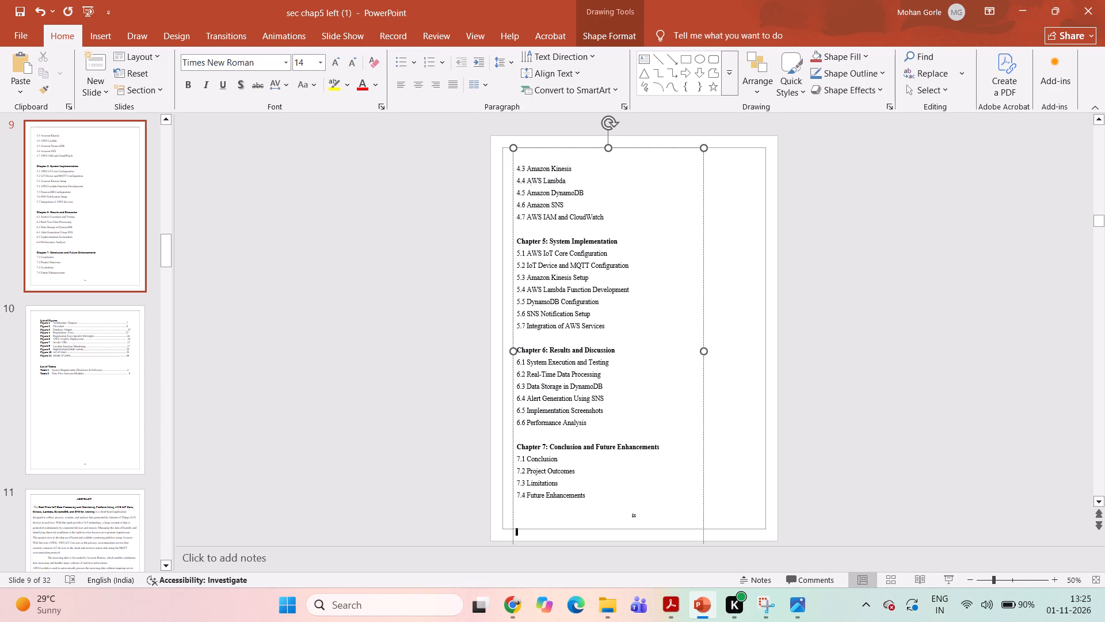
key(BackSpace)
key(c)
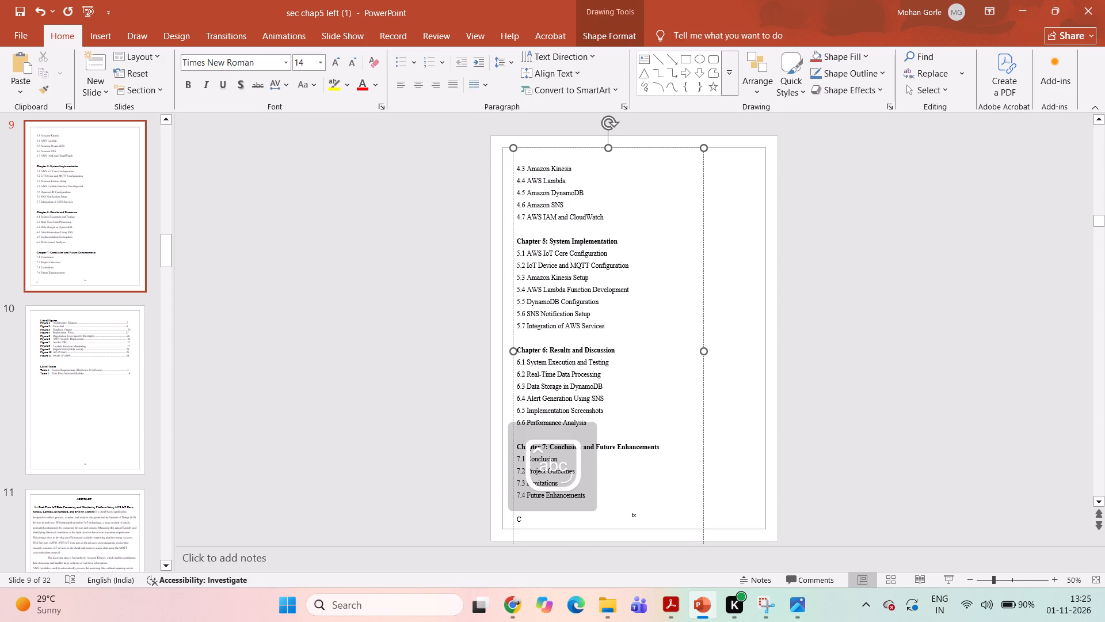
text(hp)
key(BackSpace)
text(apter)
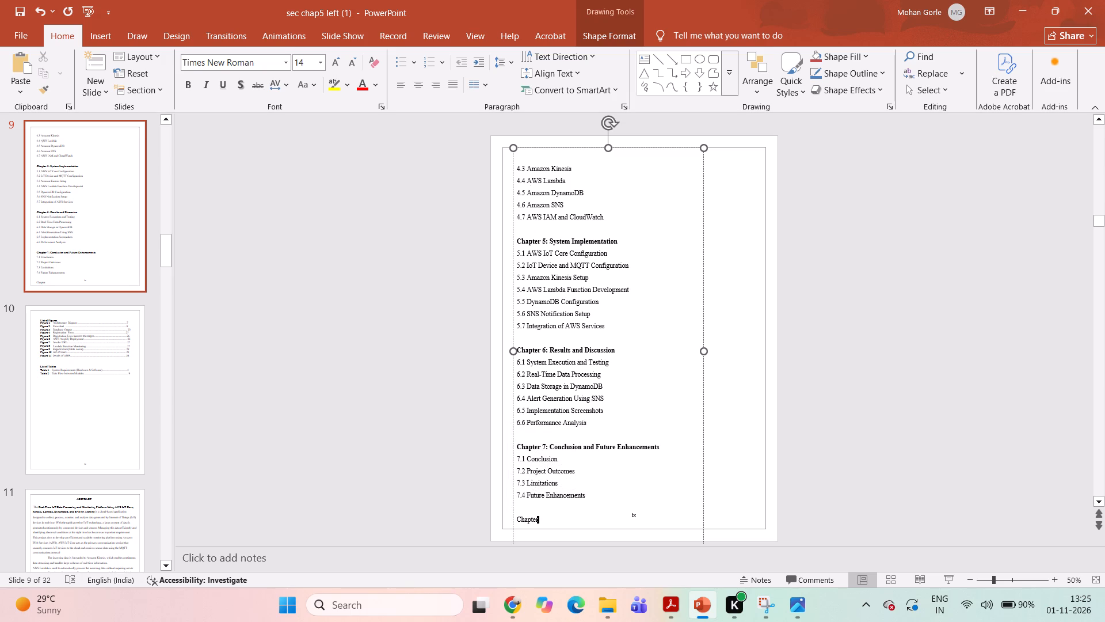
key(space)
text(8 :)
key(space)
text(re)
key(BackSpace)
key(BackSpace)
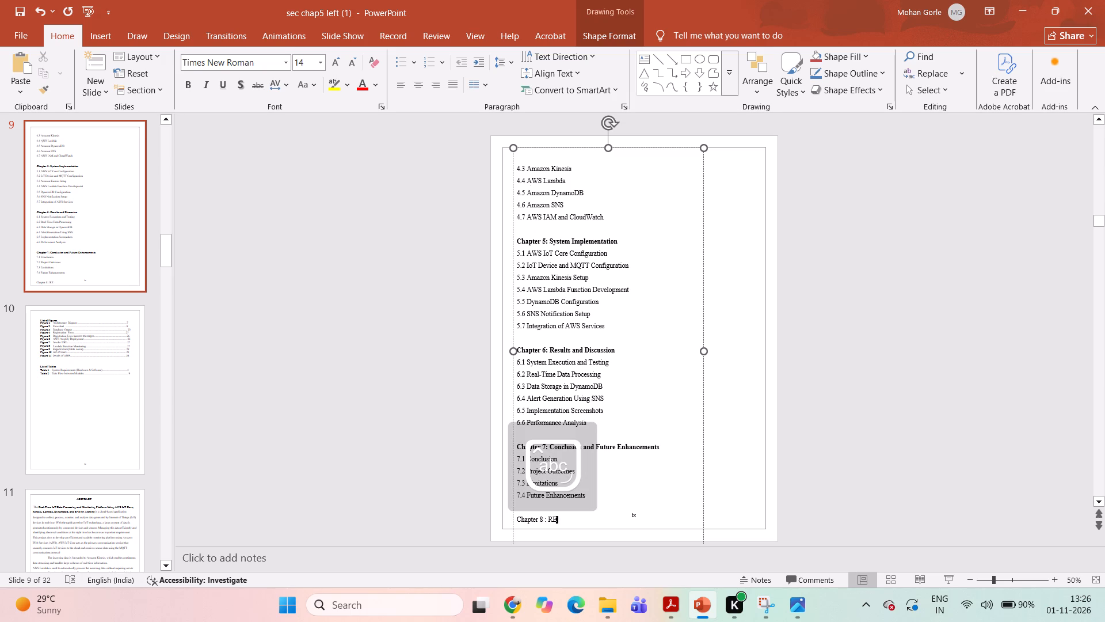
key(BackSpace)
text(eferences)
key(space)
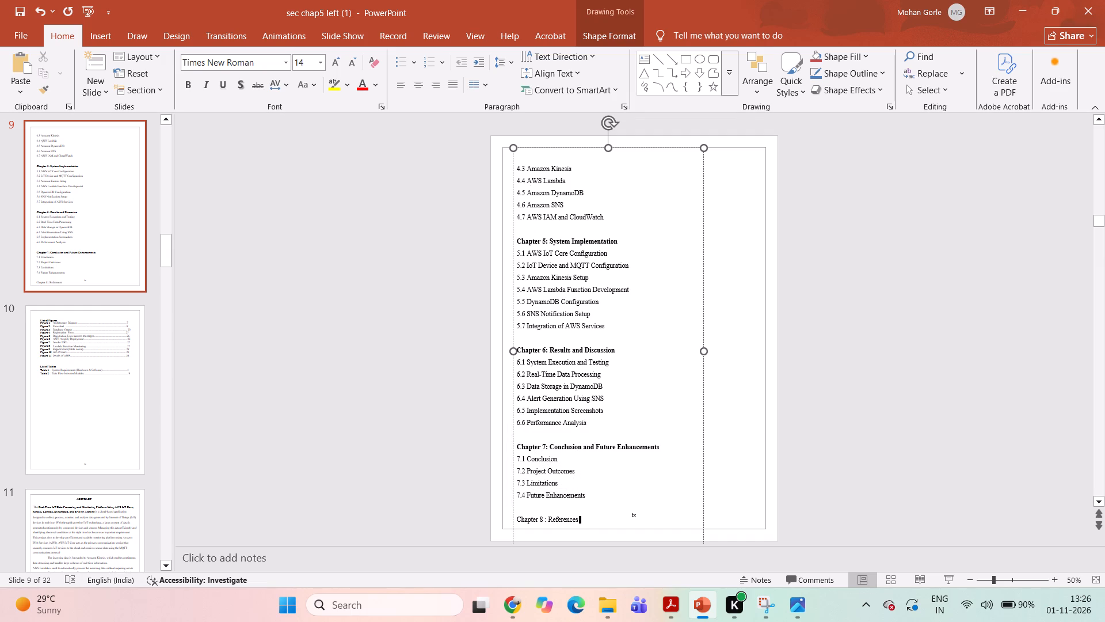
Make the "Chapter 8 : References" line on slide 9 bold.
click(458, 453)
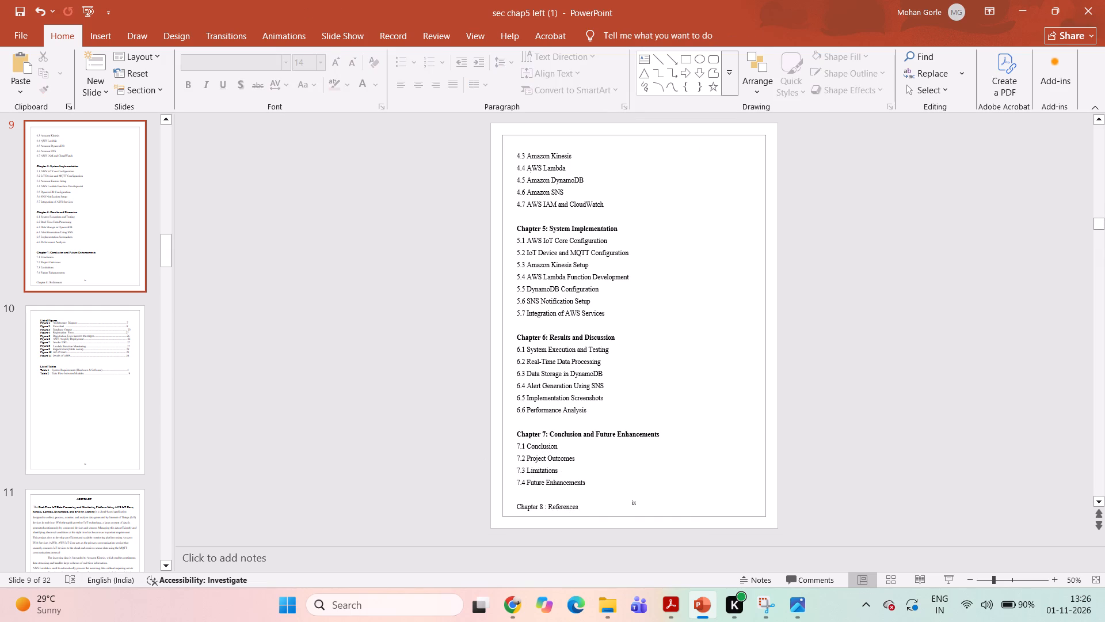
drag(597, 510, 473, 514)
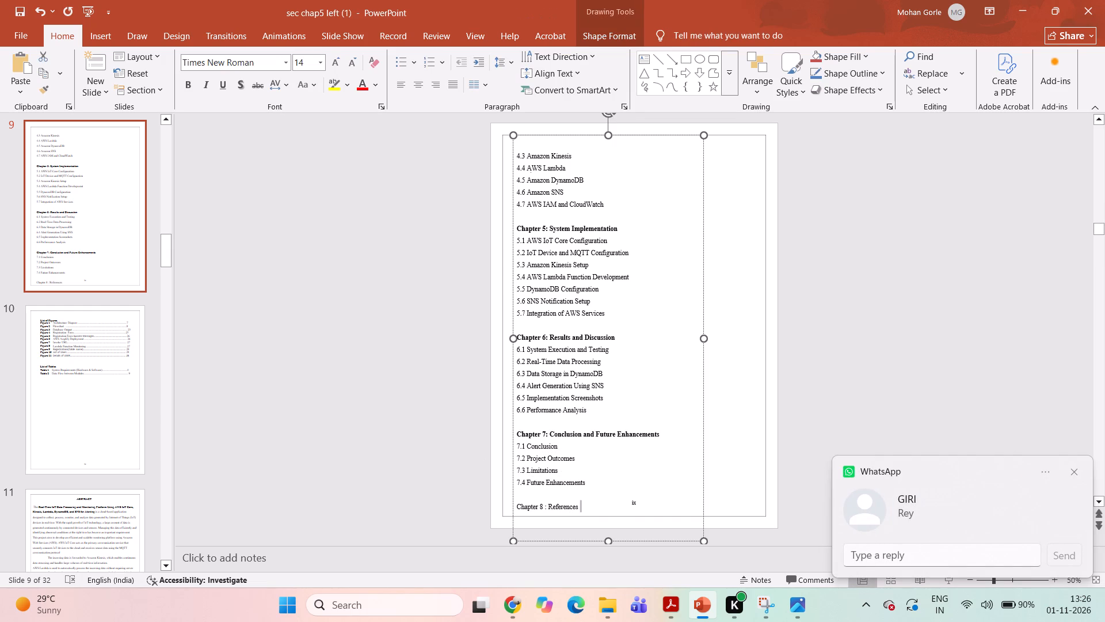
drag(473, 514, 483, 508)
click(489, 483)
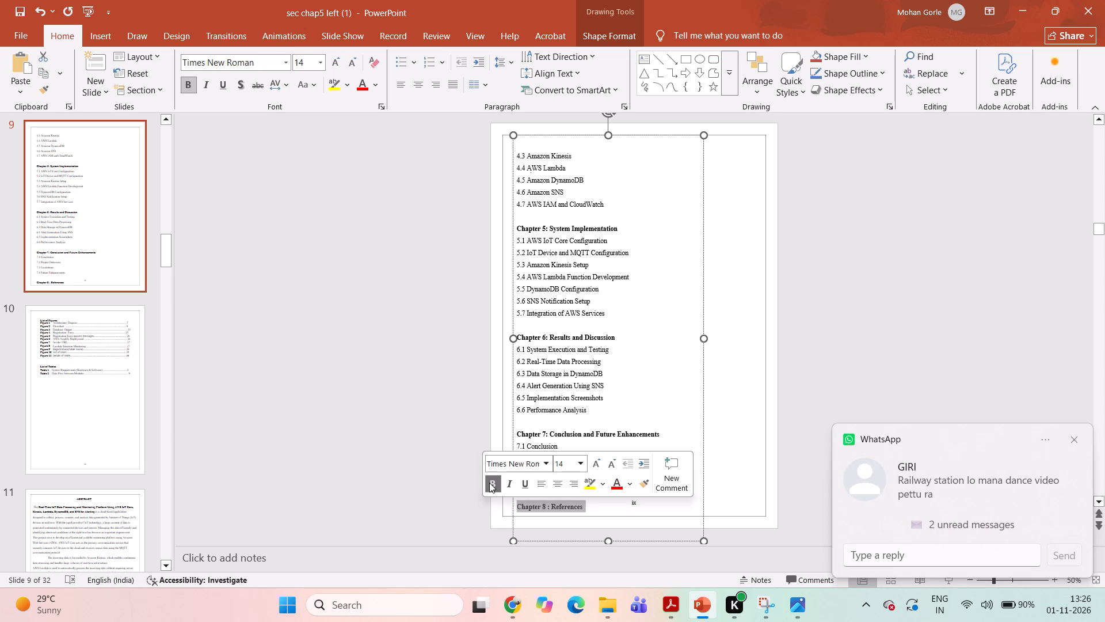
click(459, 443)
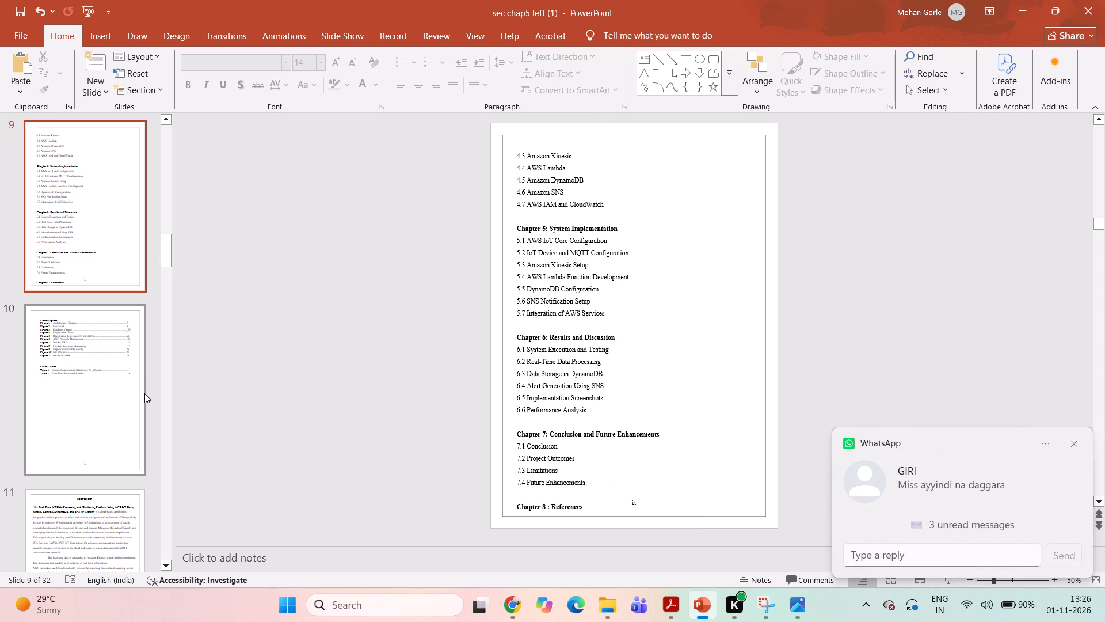
click(141, 393)
click(517, 618)
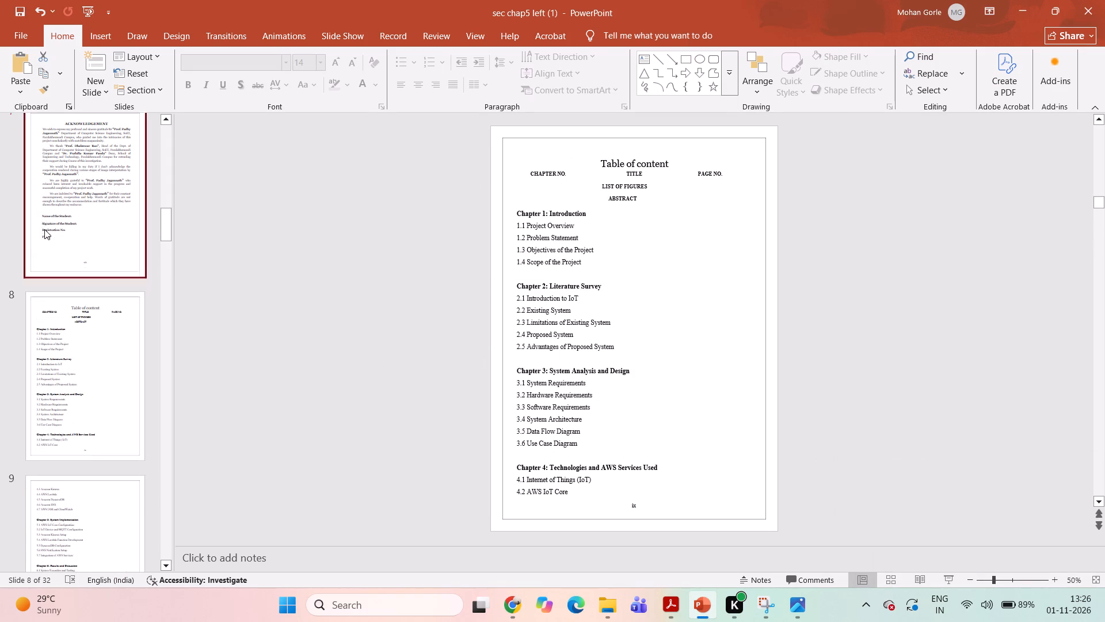
key(Up)
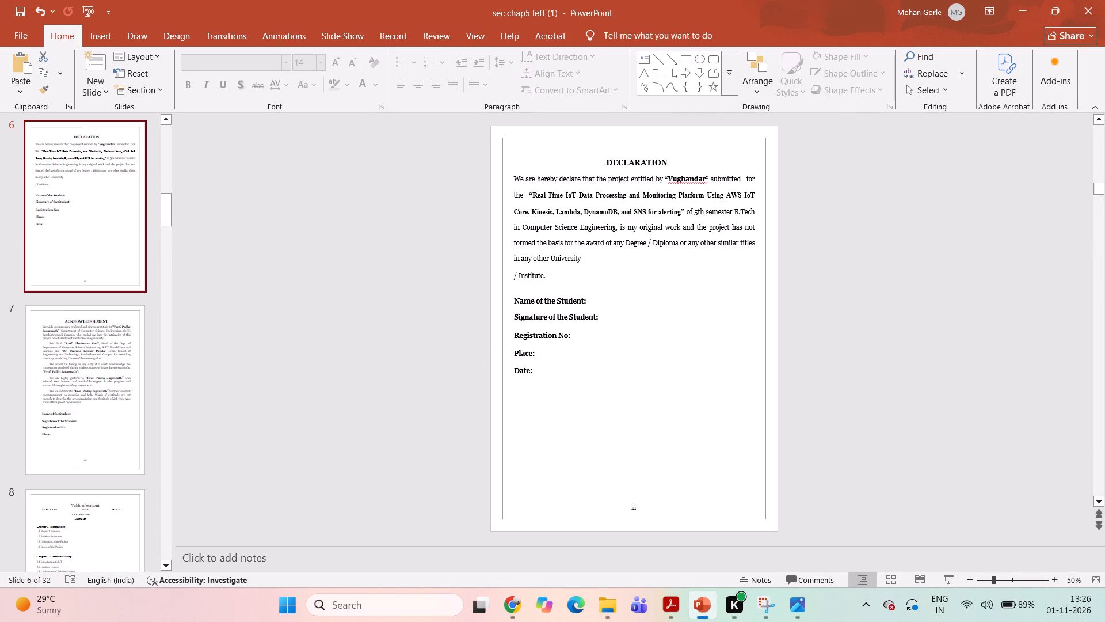
click(668, 180)
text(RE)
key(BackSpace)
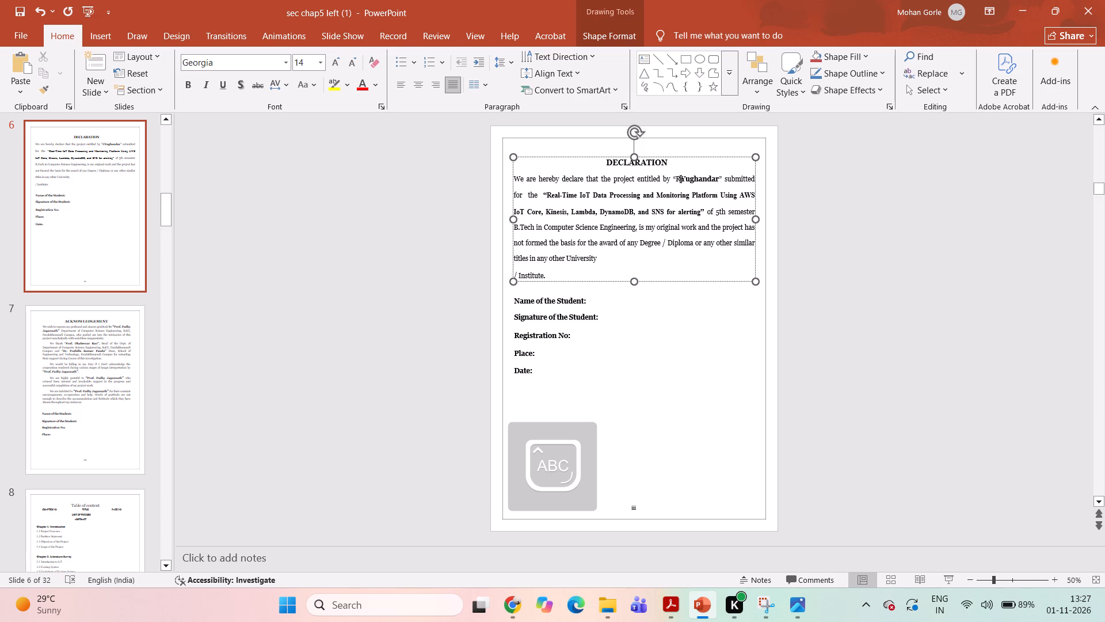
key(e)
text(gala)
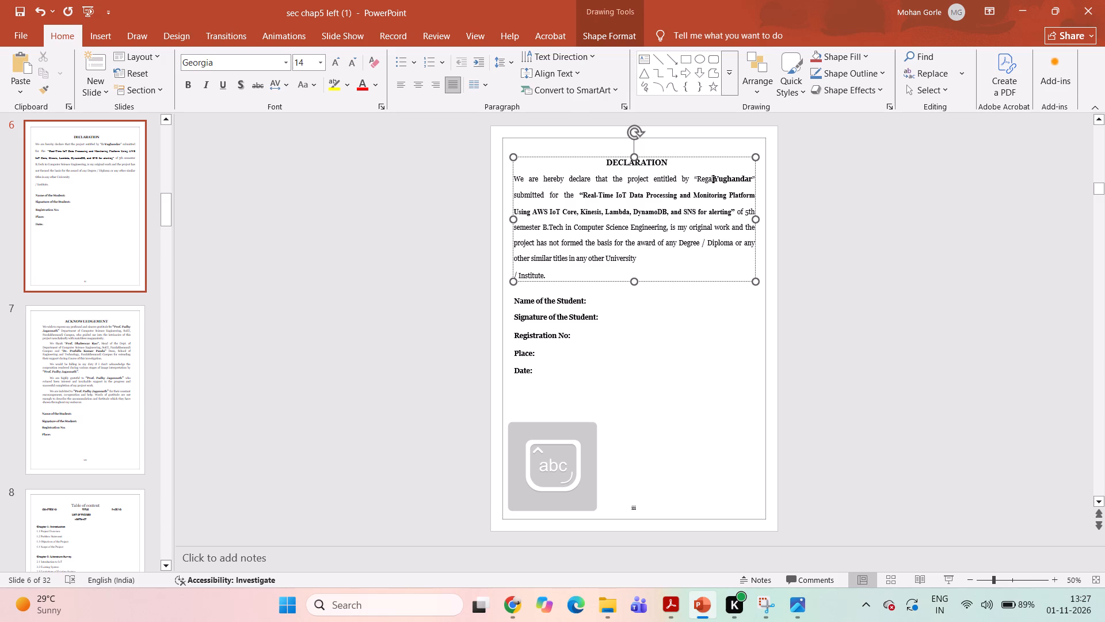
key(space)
drag(711, 181, 688, 183)
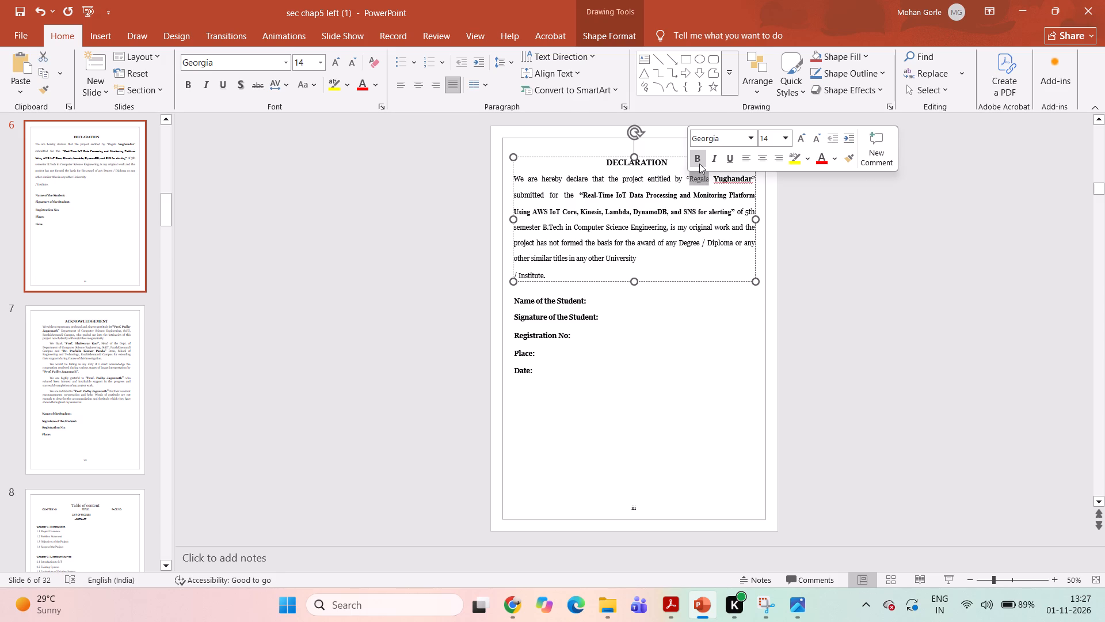
click(699, 164)
Copy the student's full name from the slide 6 Declaration and paste it over the last student's name in the Bonafide Certificate on slide 2.
click(683, 179)
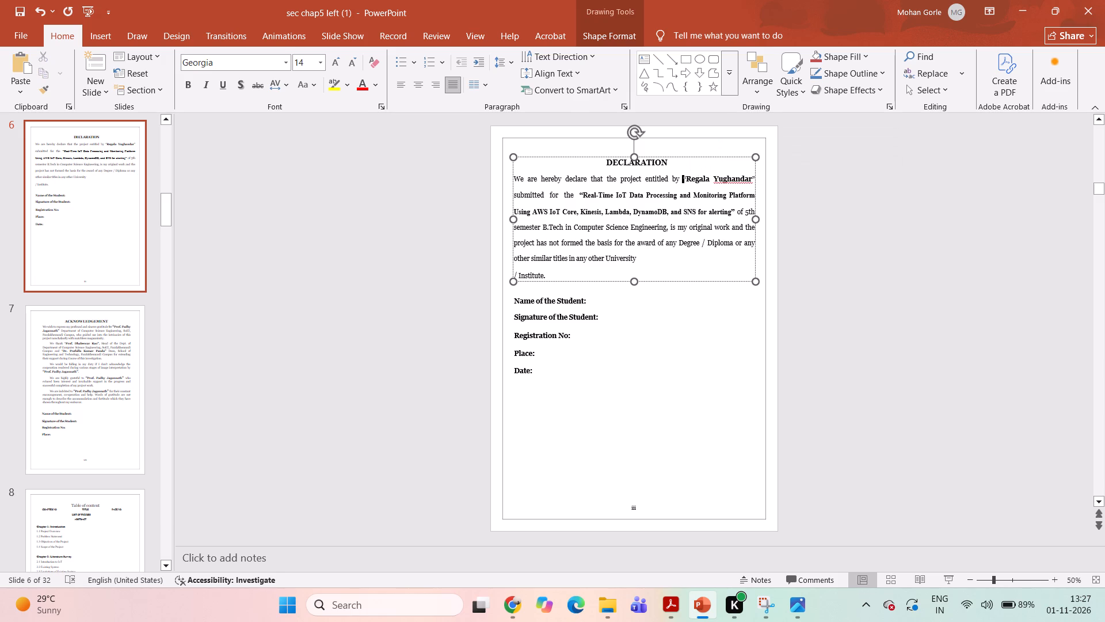
drag(685, 179, 749, 180)
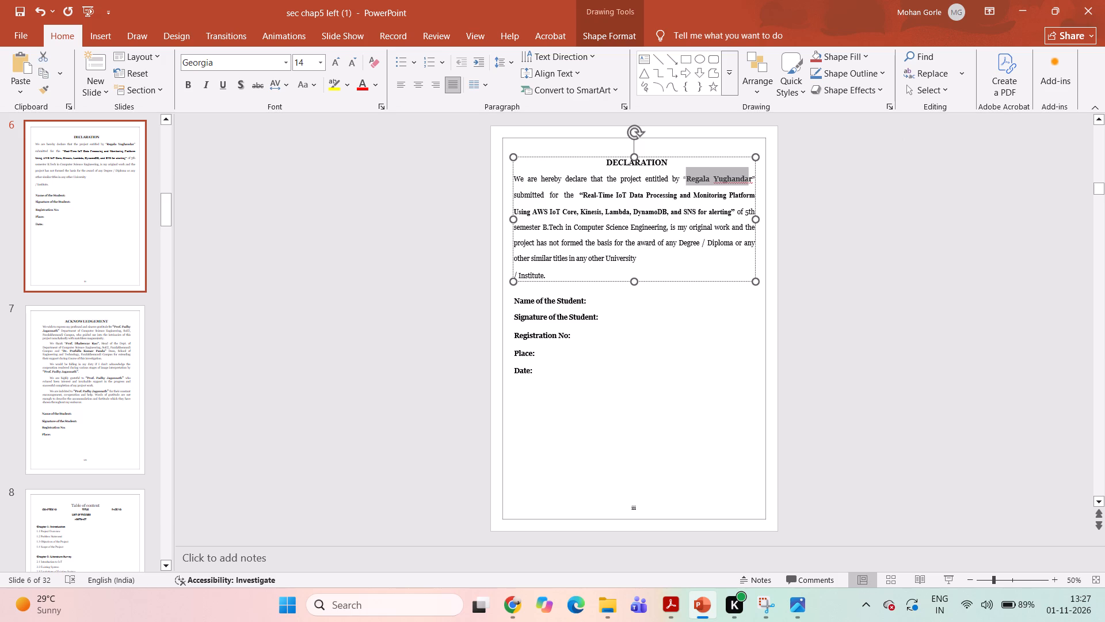
drag(749, 180, 750, 180)
drag(750, 180, 692, 178)
drag(692, 178, 692, 178)
key(ctrl+c)
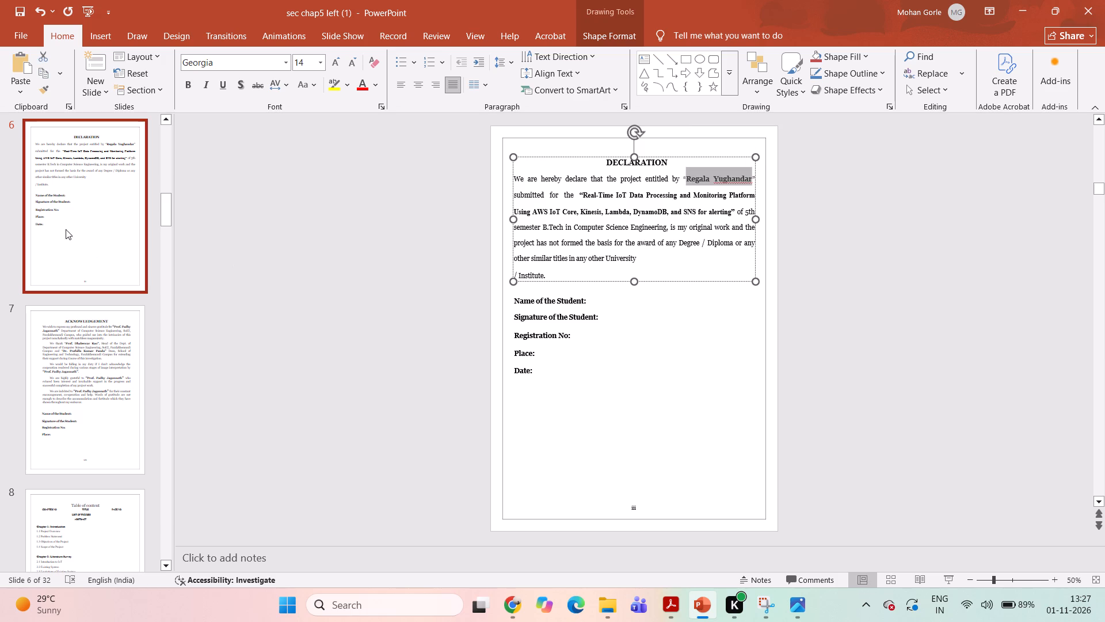
click(73, 215)
key(Up)
key(Up)
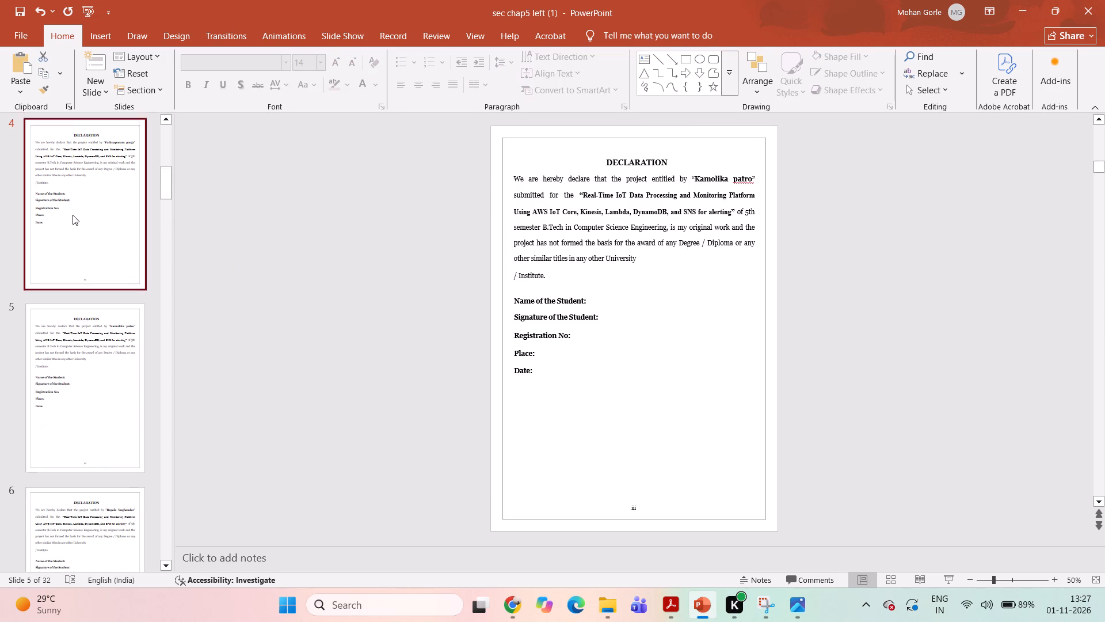
key(Up)
key(Up)
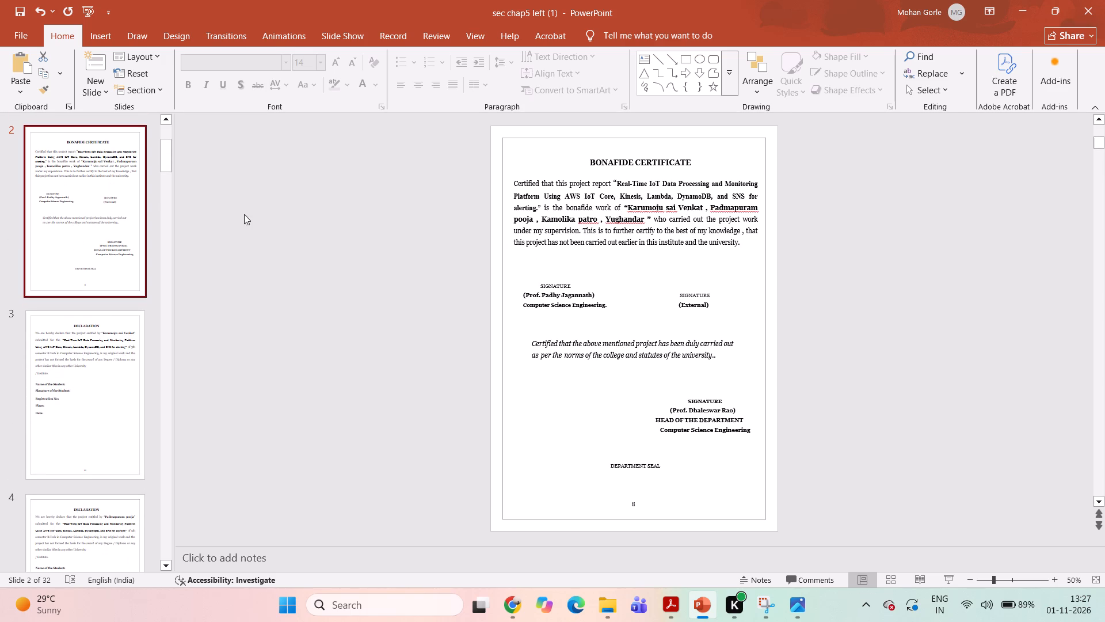
drag(643, 219, 611, 223)
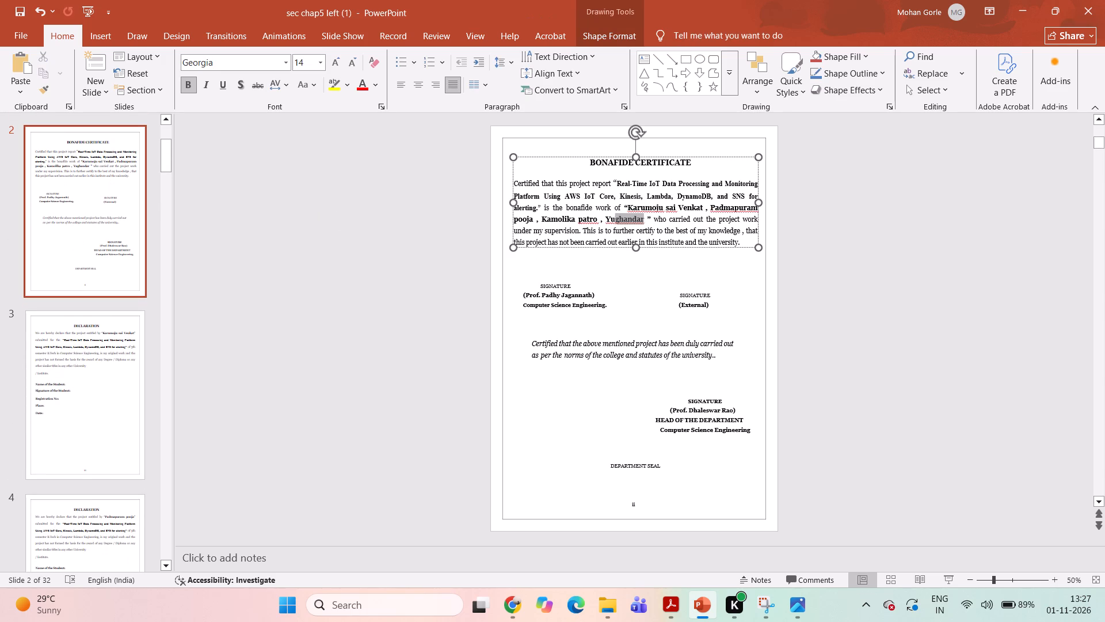
drag(611, 223, 606, 223)
key(ctrl+v)
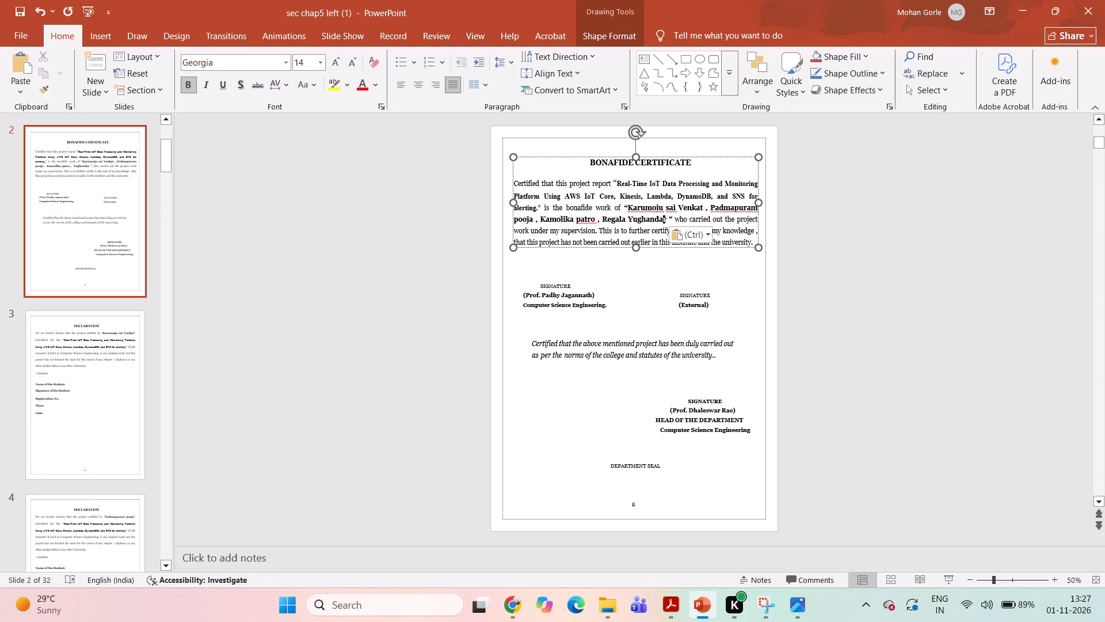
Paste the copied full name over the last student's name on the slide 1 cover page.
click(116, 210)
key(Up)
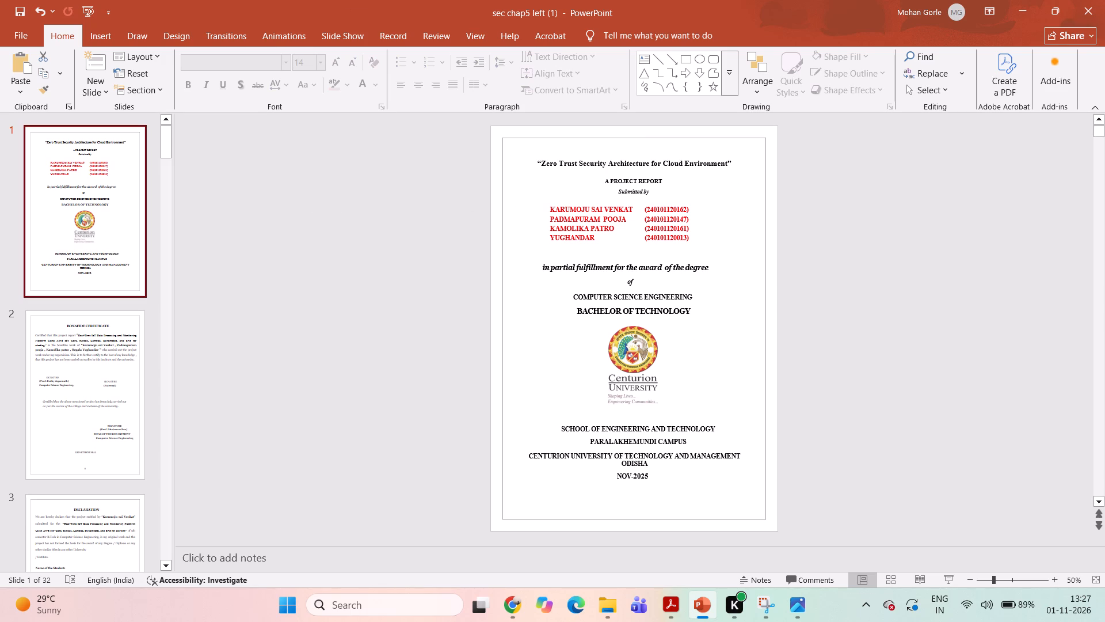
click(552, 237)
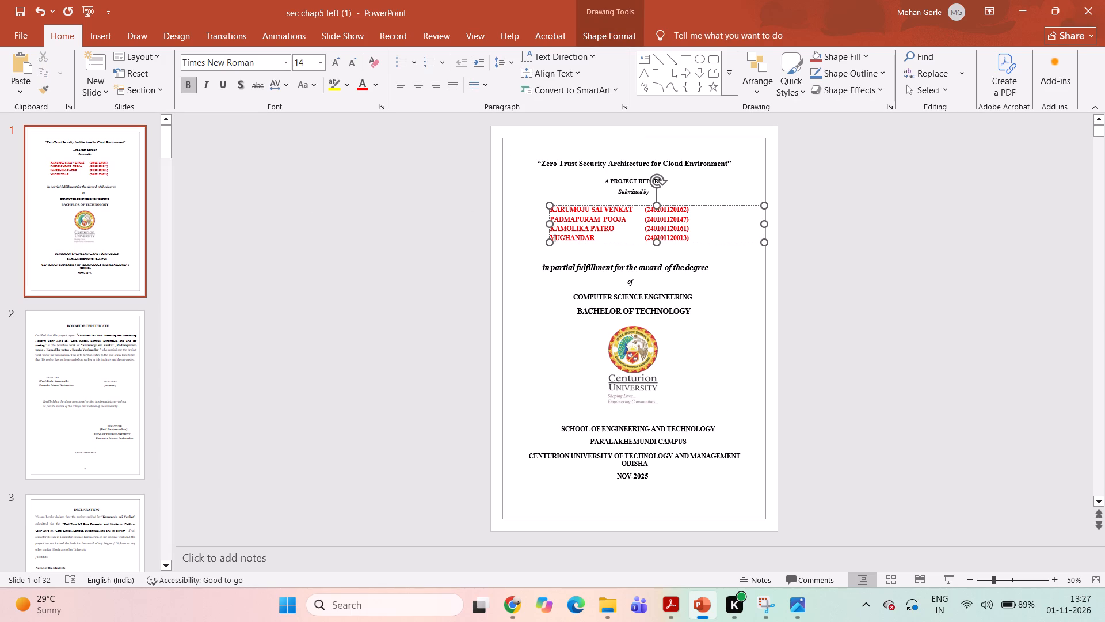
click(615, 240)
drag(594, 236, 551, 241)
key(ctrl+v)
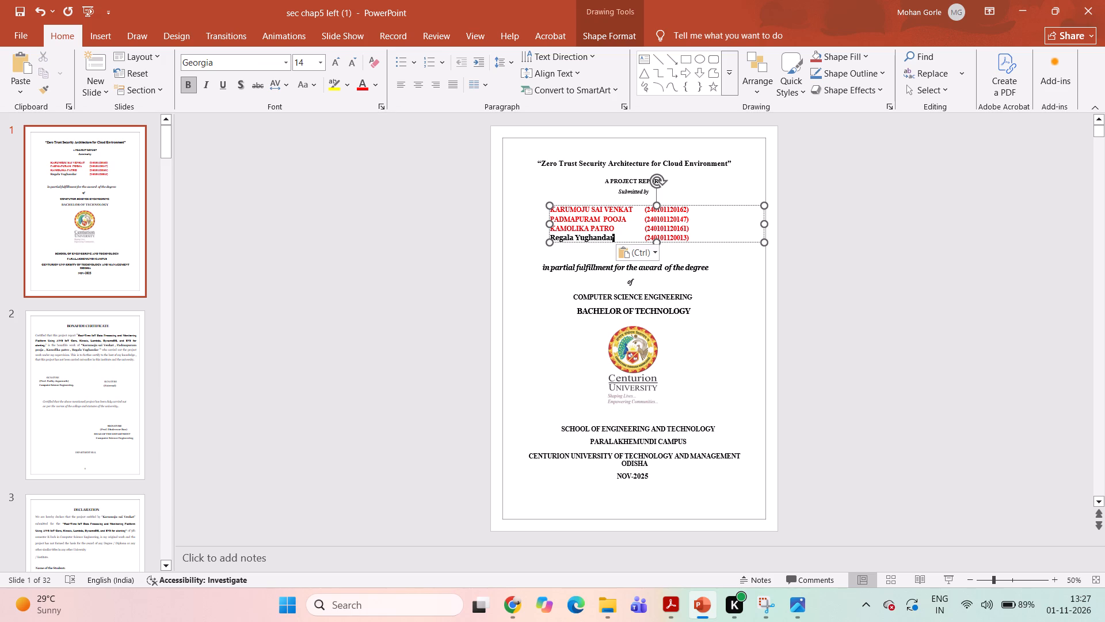
Replace the pasted last student's name on slide 1 with the full name in capitals, surname first, adding an H after the D.
drag(612, 236, 526, 246)
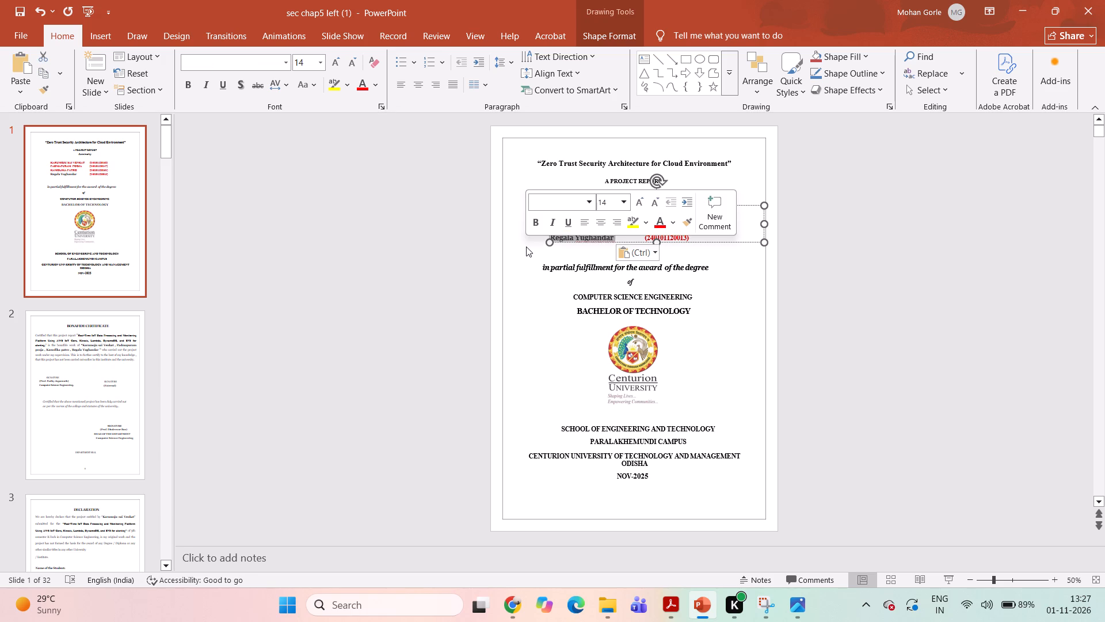
key(BackSpace)
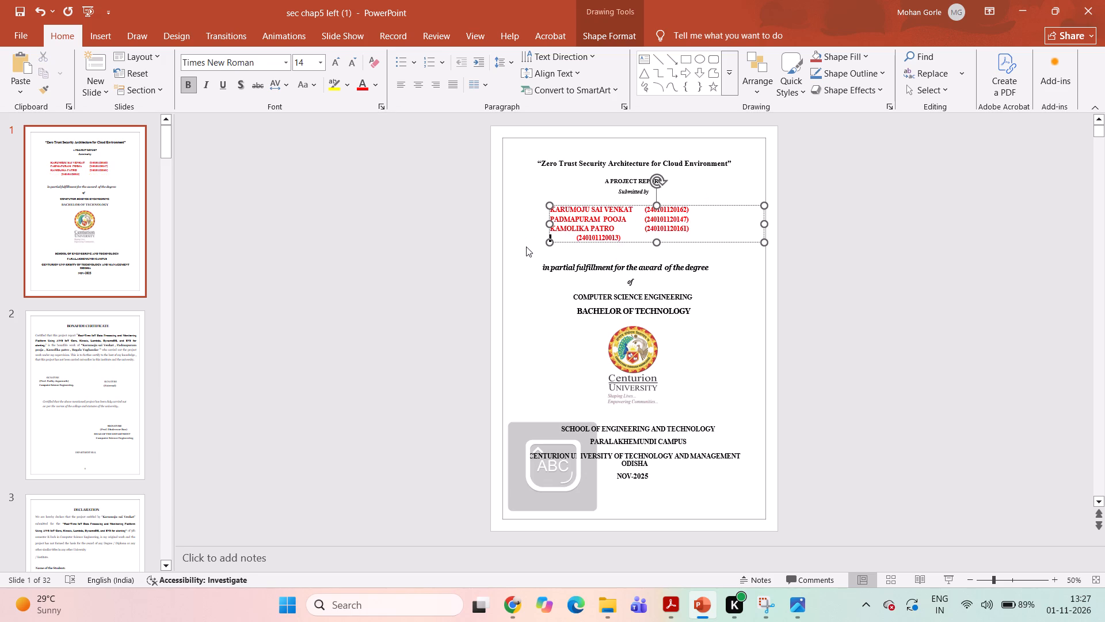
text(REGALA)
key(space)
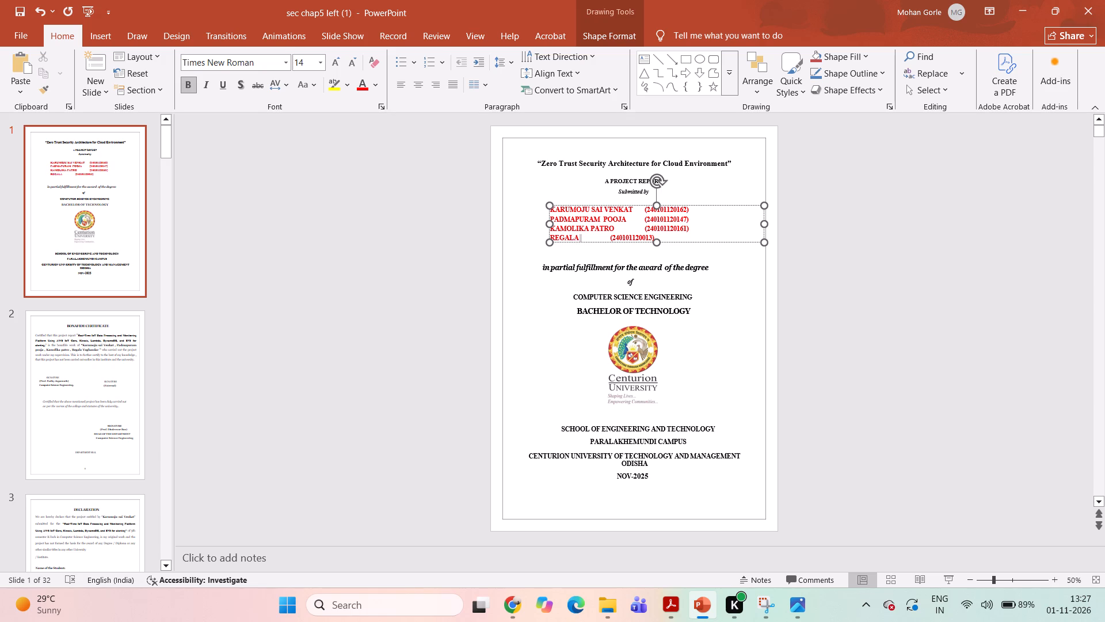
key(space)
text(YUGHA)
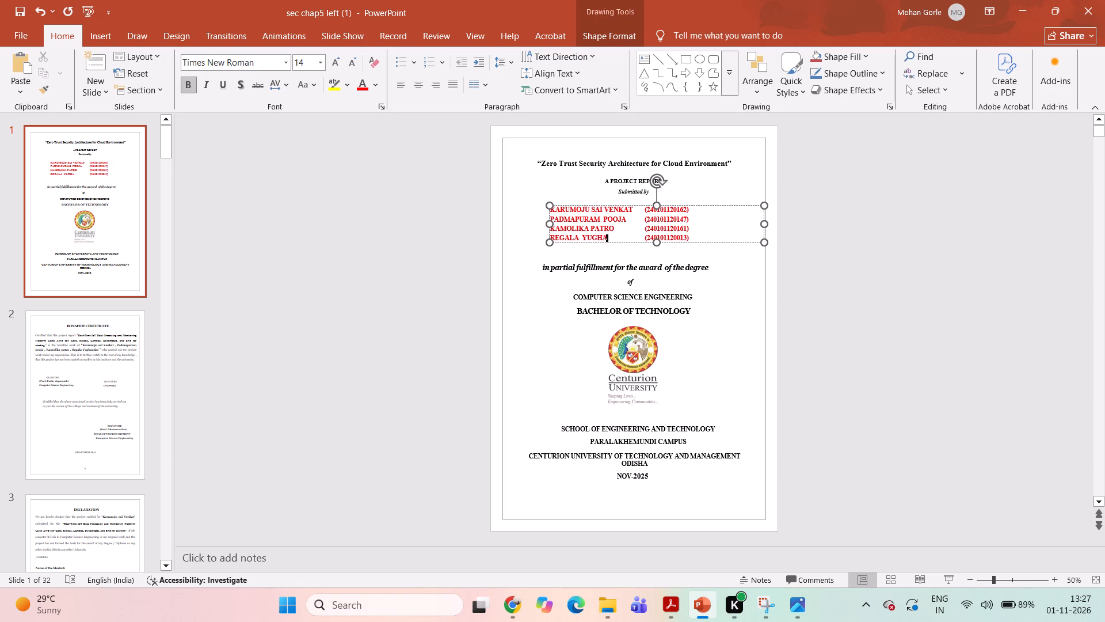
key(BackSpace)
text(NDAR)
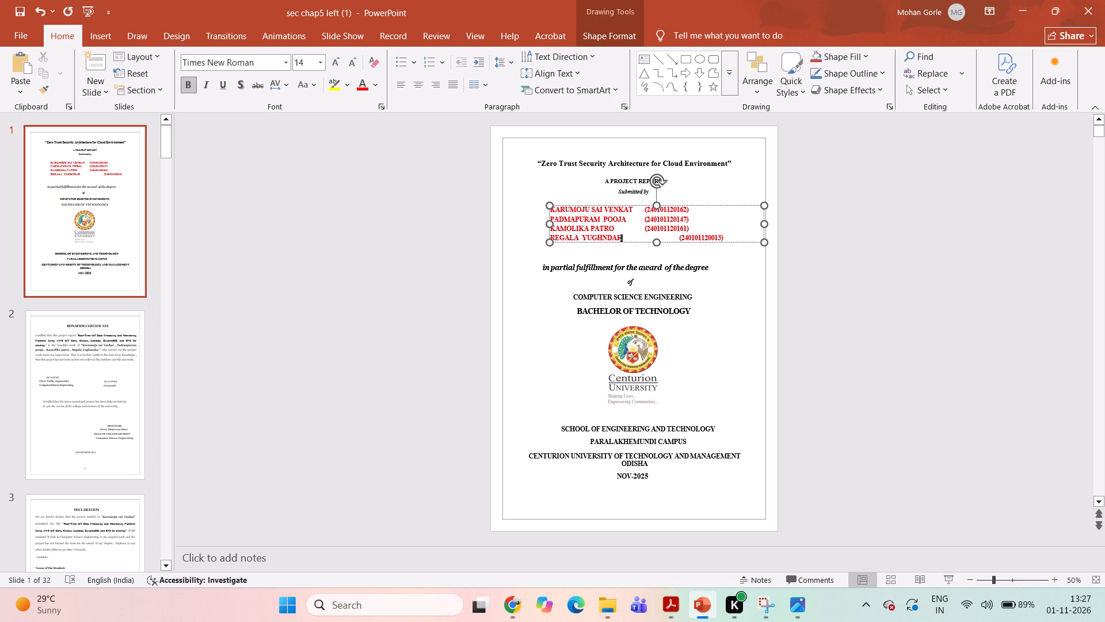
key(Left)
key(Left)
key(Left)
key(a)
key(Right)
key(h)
click(395, 289)
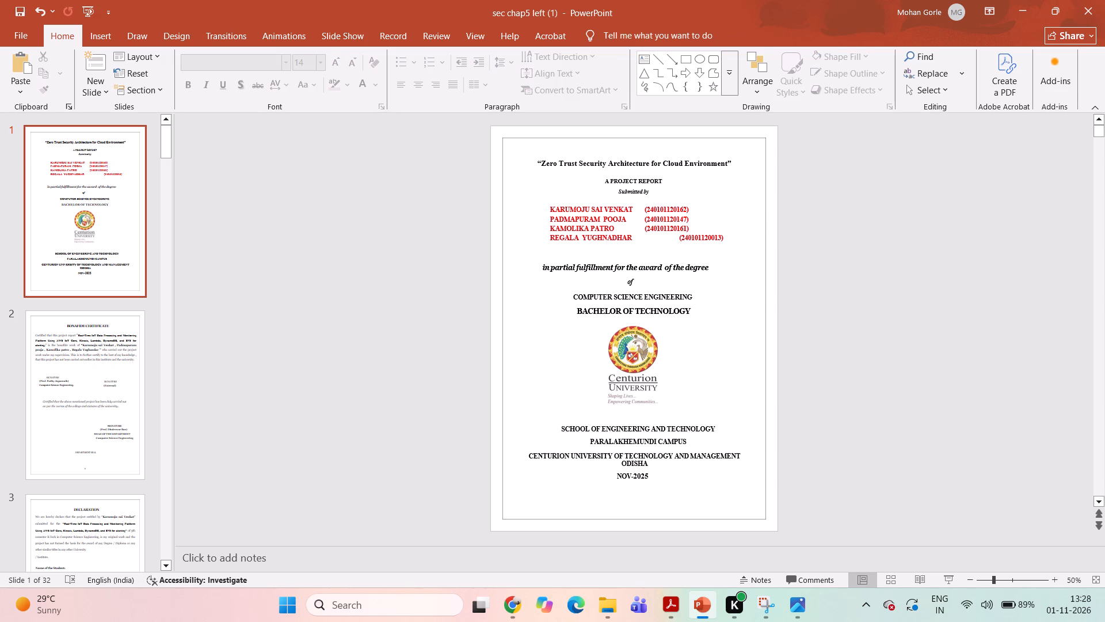
Remove the extra spacing before the last student's registration number on slide 1 to line it up with the numbers above.
click(654, 237)
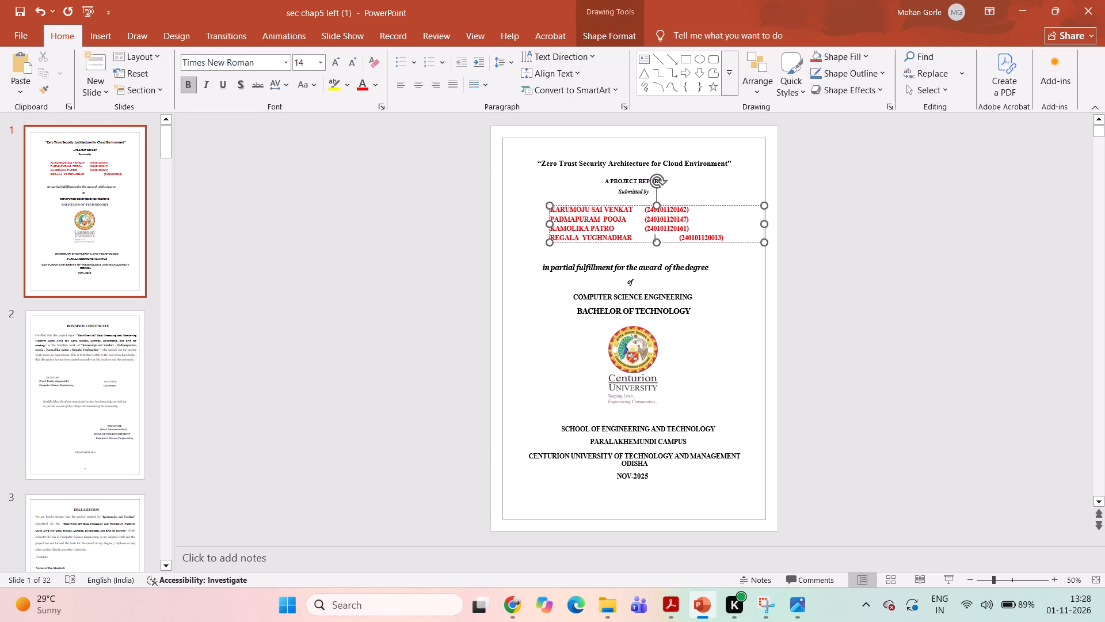
key(Right)
key(Right)
key(Right)
key(Right)
key(Right)
key(BackSpace)
key(BackSpace)
key(BackSpace)
key(BackSpace)
key(BackSpace)
key(BackSpace)
key(BackSpace)
key(BackSpace)
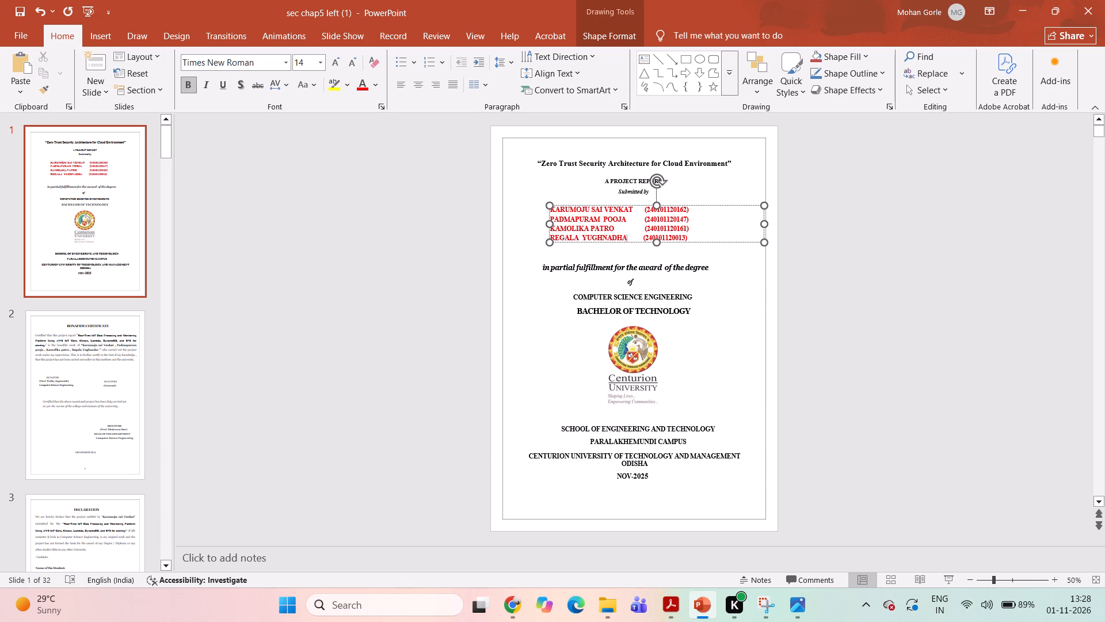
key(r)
click(527, 290)
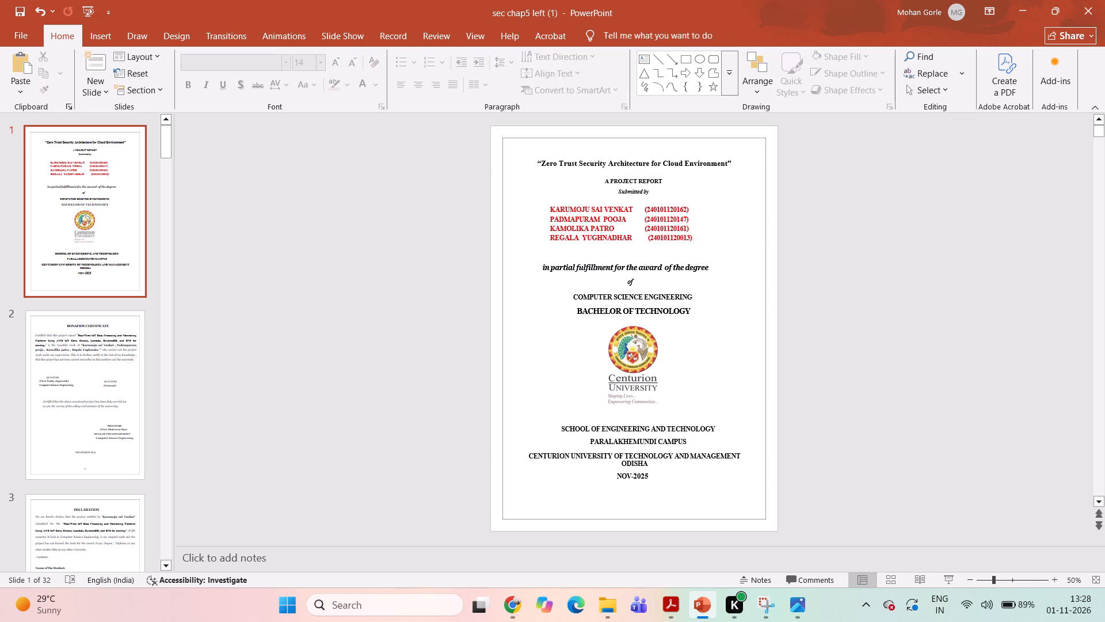
click(647, 239)
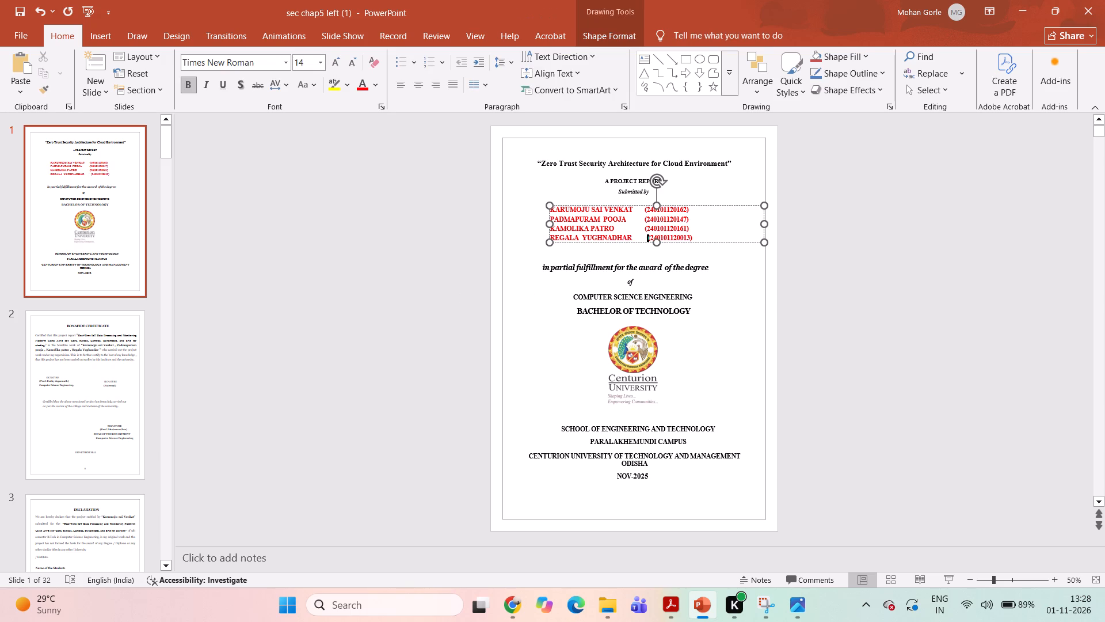
key(BackSpace)
click(460, 266)
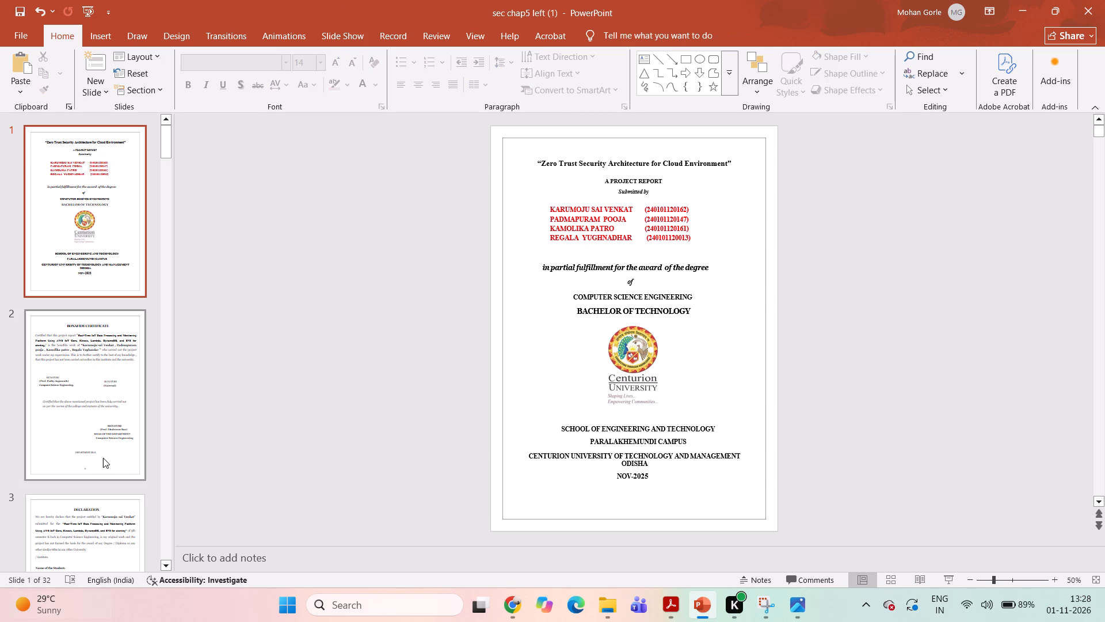
Insert an "h" after the "d" in the last student's first name in the Bonafide Certificate on slide 2.
click(116, 530)
key(Up)
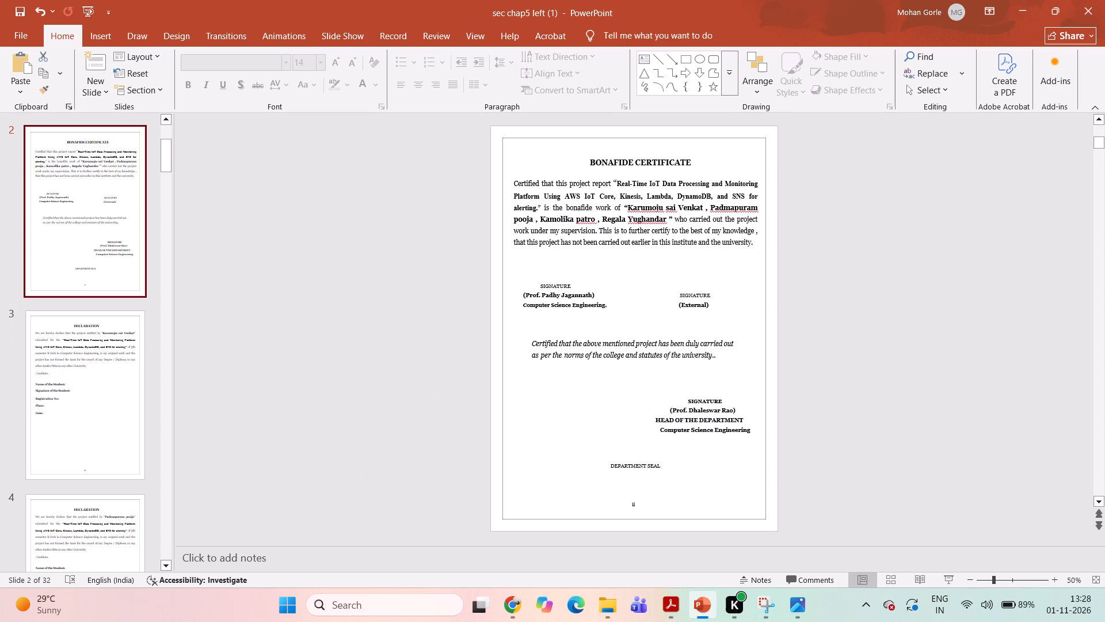
click(658, 217)
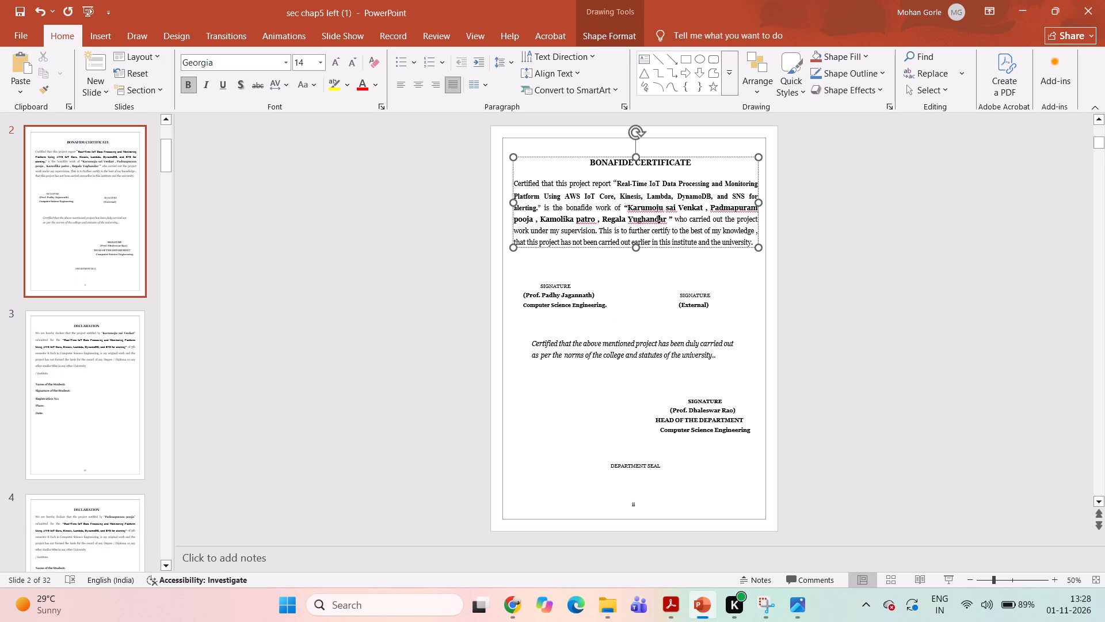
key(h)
key(BackSpace)
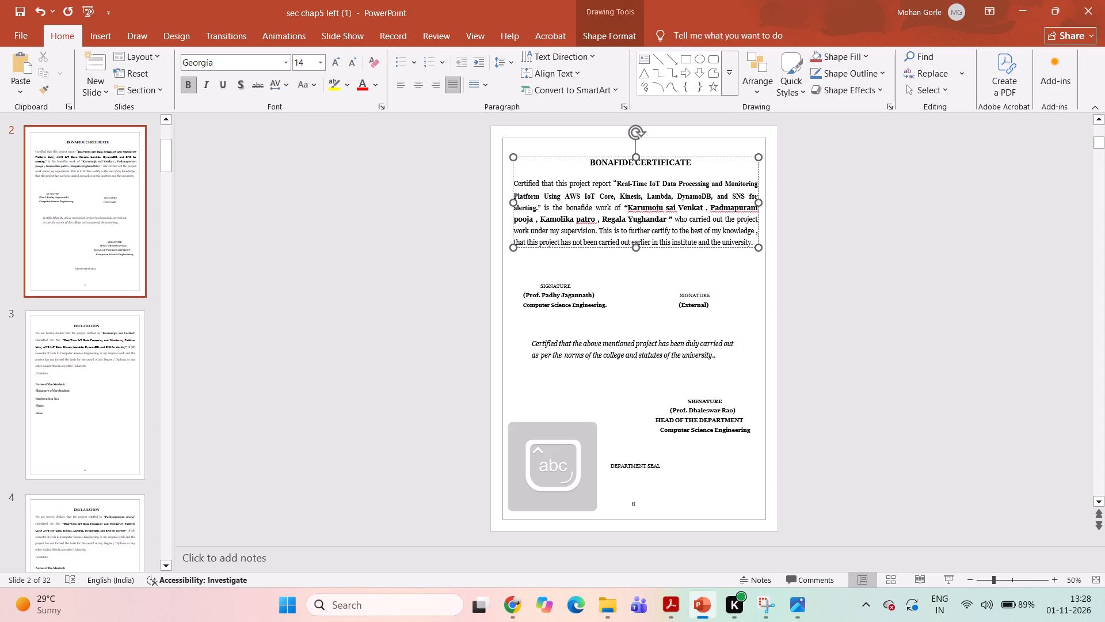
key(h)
click(441, 291)
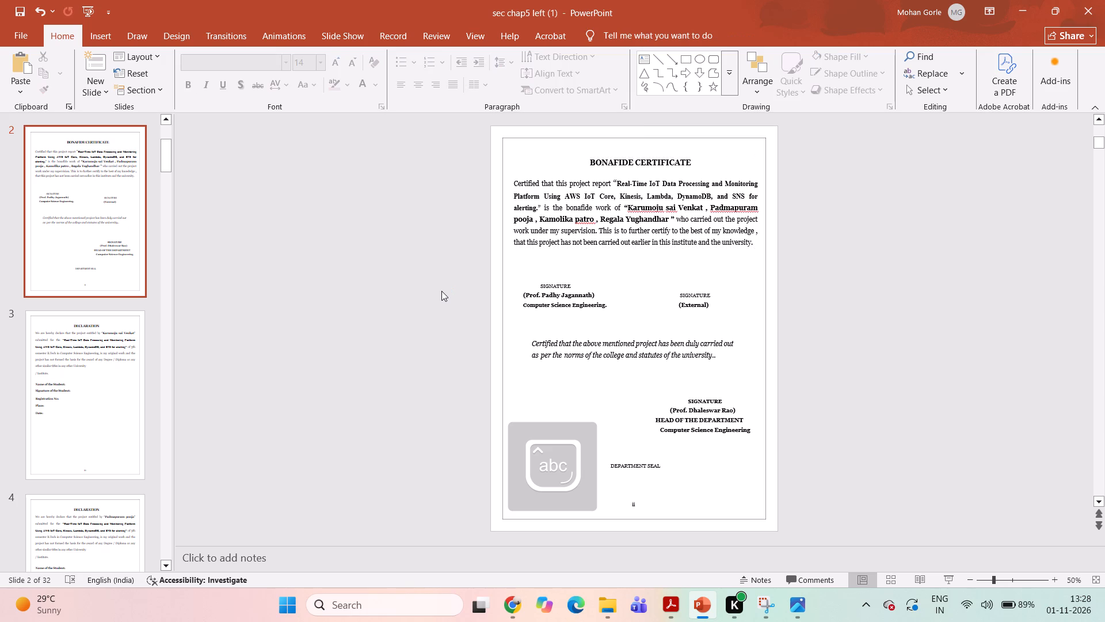
key(Down)
key(Down)
key(Down)
key(Down)
key(Down)
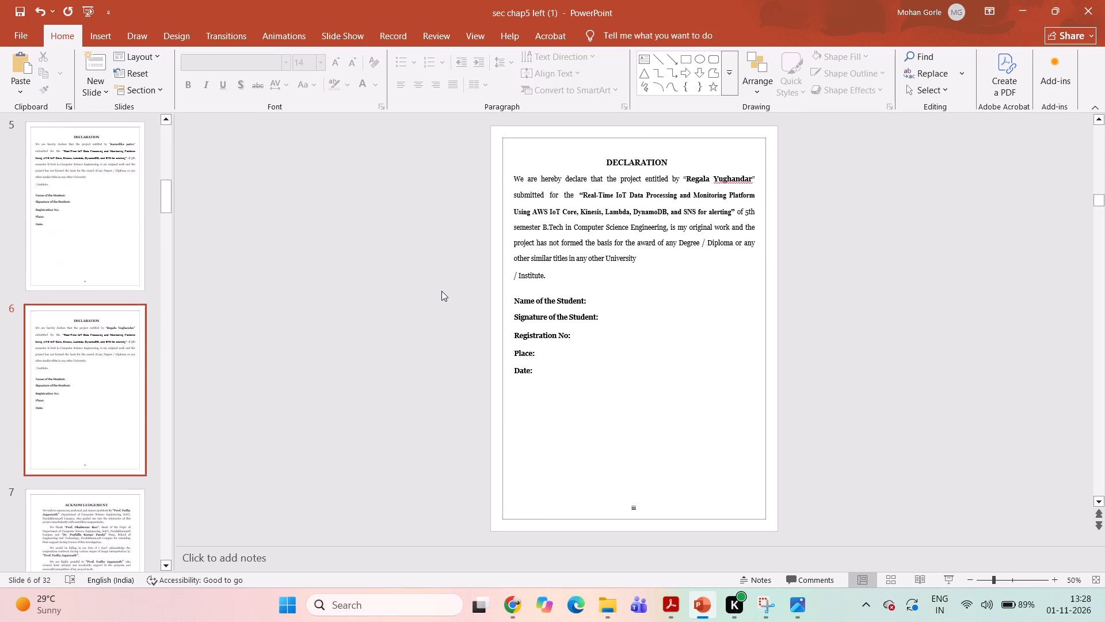
key(Up)
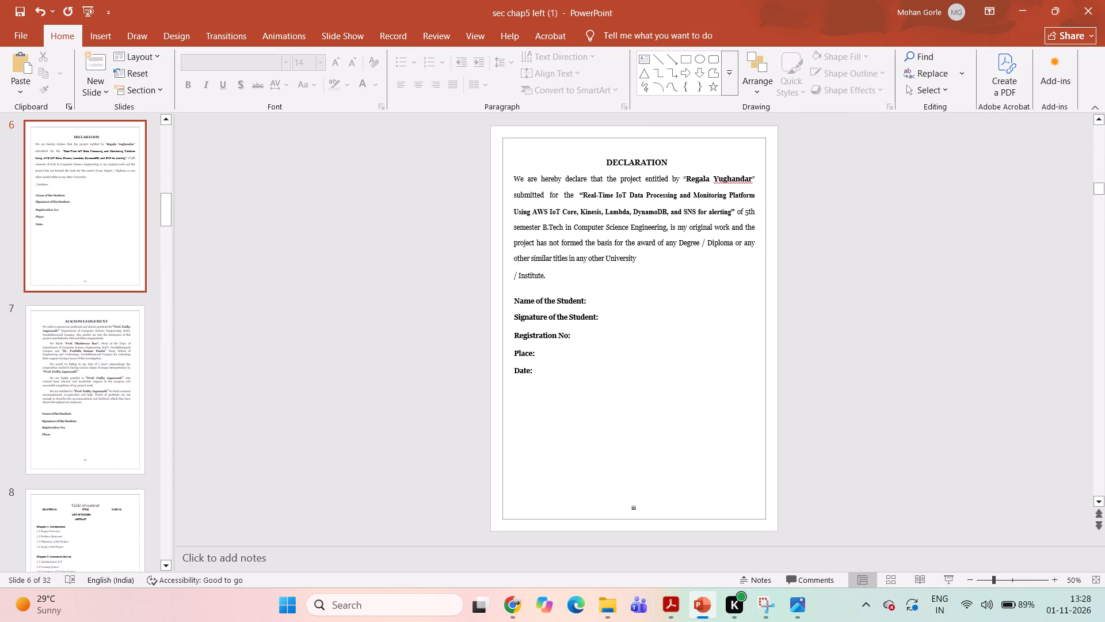
click(746, 183)
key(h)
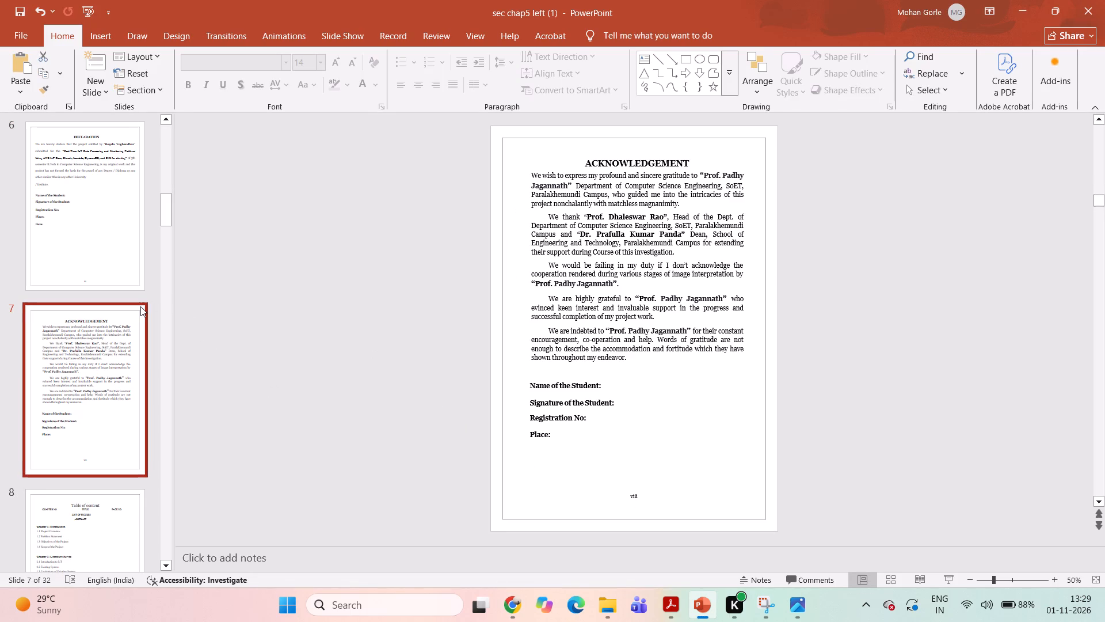
key(Down)
key(Down)
key(Down)
key(Down)
key(Down)
key(Down)
key(Down)
key(Down)
key(Down)
key(Down)
key(Down)
key(Down)
key(Down)
key(Down)
key(Down)
key(Down)
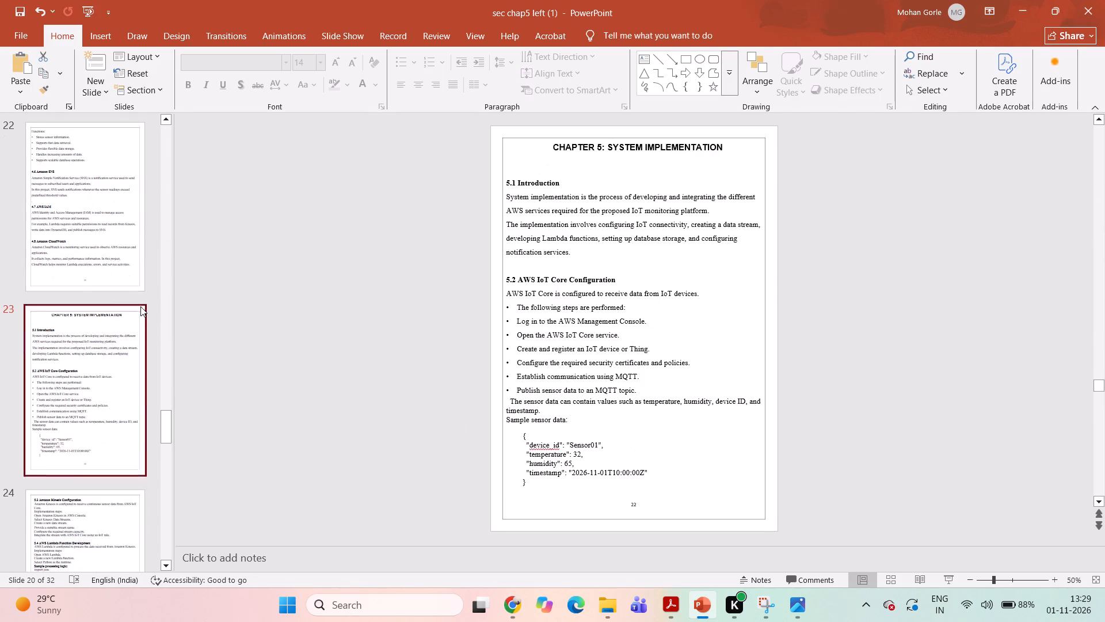
key(Up)
key(Up)
key(Down)
key(Down)
key(Down)
key(Down)
key(Down)
key(Down)
key(Down)
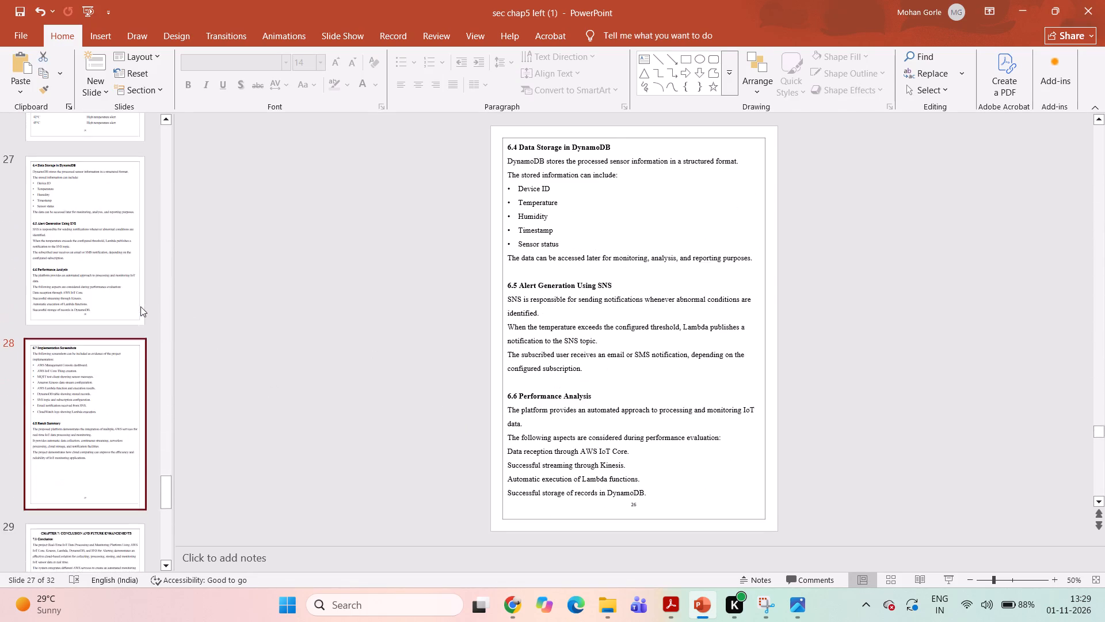
key(Down)
key(Down)
key(Down)
key(Down)
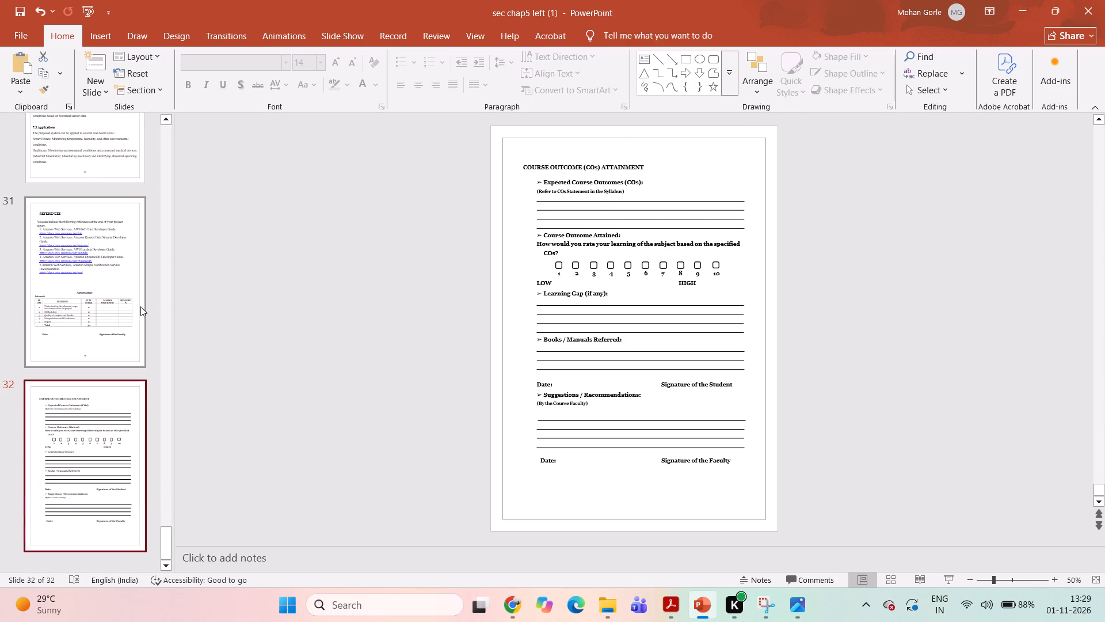
key(Down)
Go back to slide 10 and delete the old slide containing the List of Figures and List of Tables.
key(Up)
key(Up)
key(Up)
key(Up)
key(Up)
key(Up)
key(Up)
key(Up)
key(Up)
key(Up)
key(Up)
key(Up)
key(Up)
key(Up)
key(Up)
key(Up)
key(Up)
key(Up)
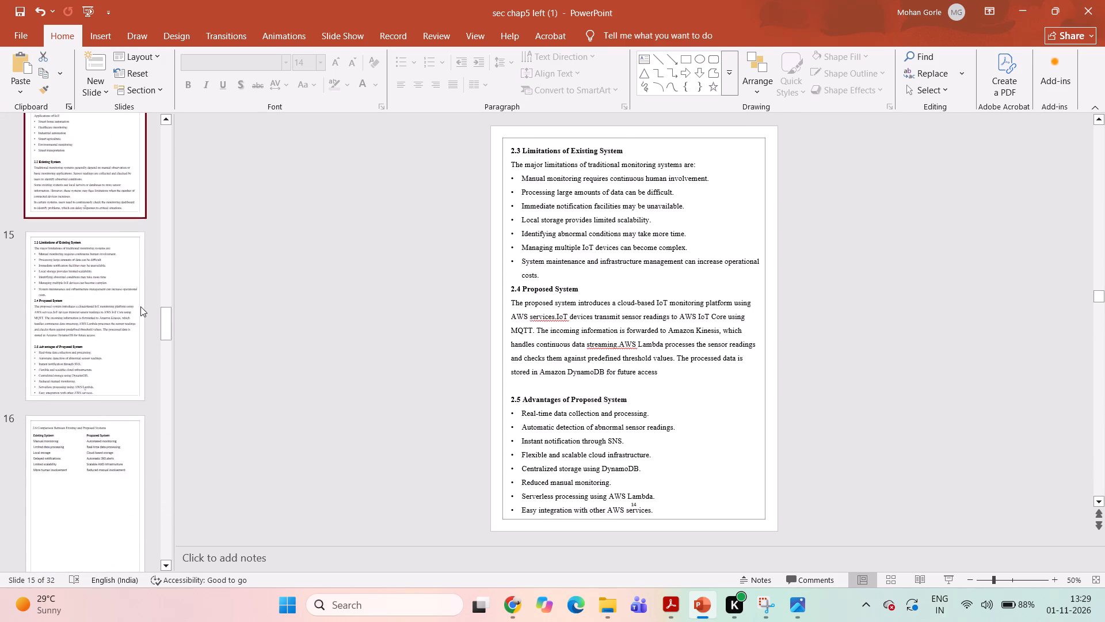
key(Up)
key(Up)
key(Up)
key(Up)
key(Up)
key(Up)
key(Down)
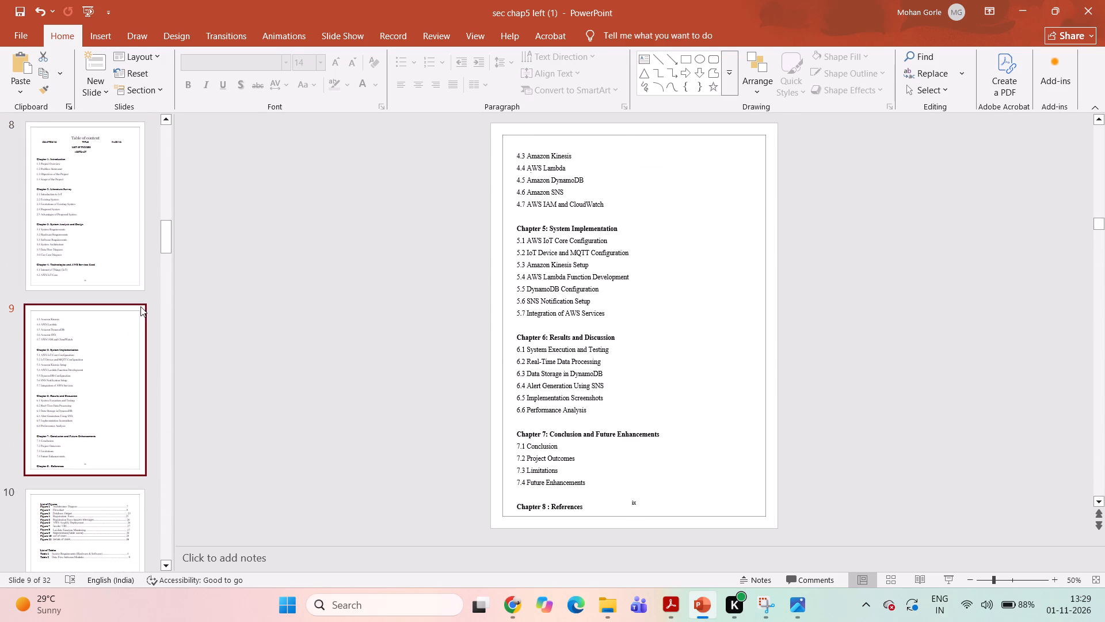
key(Down)
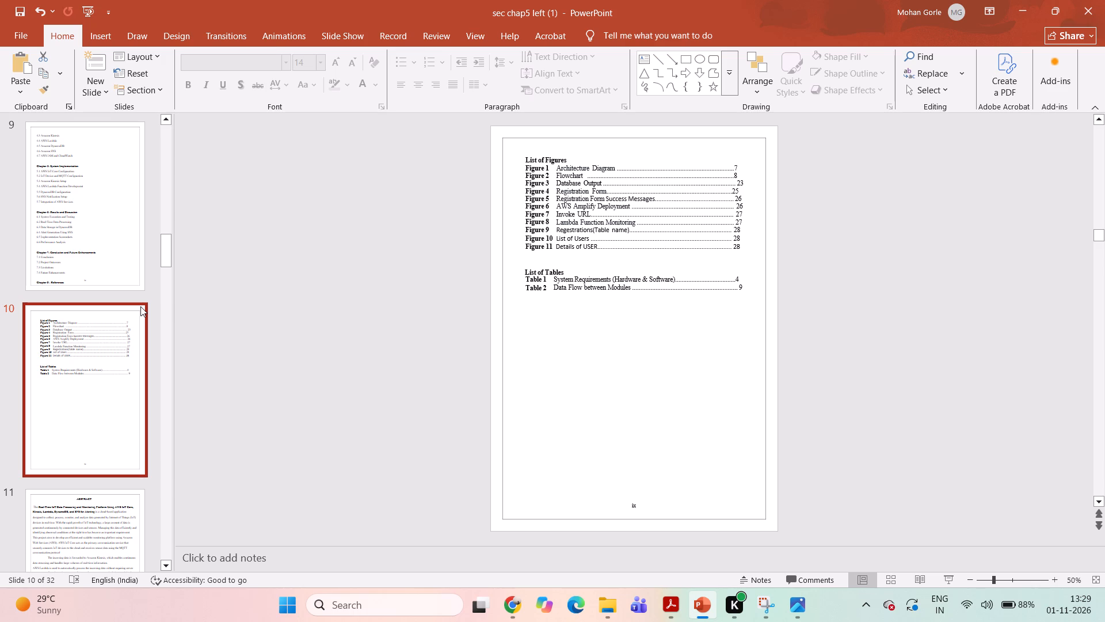
key(BackSpace)
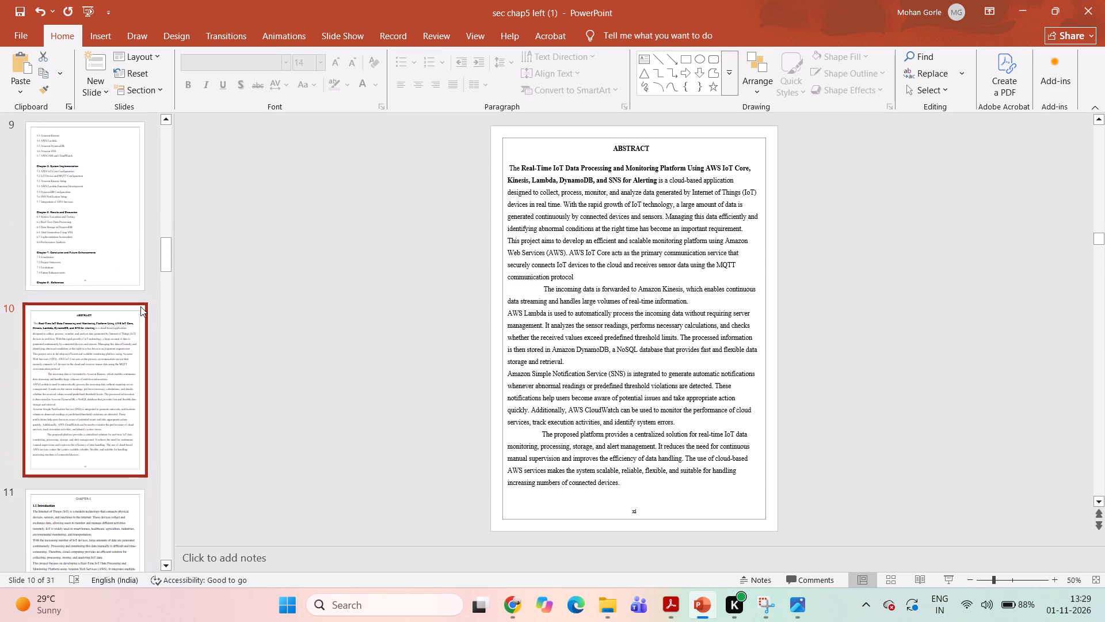
Save the report presentation after removing the old list slide.
click(263, 411)
key(ctrl+s)
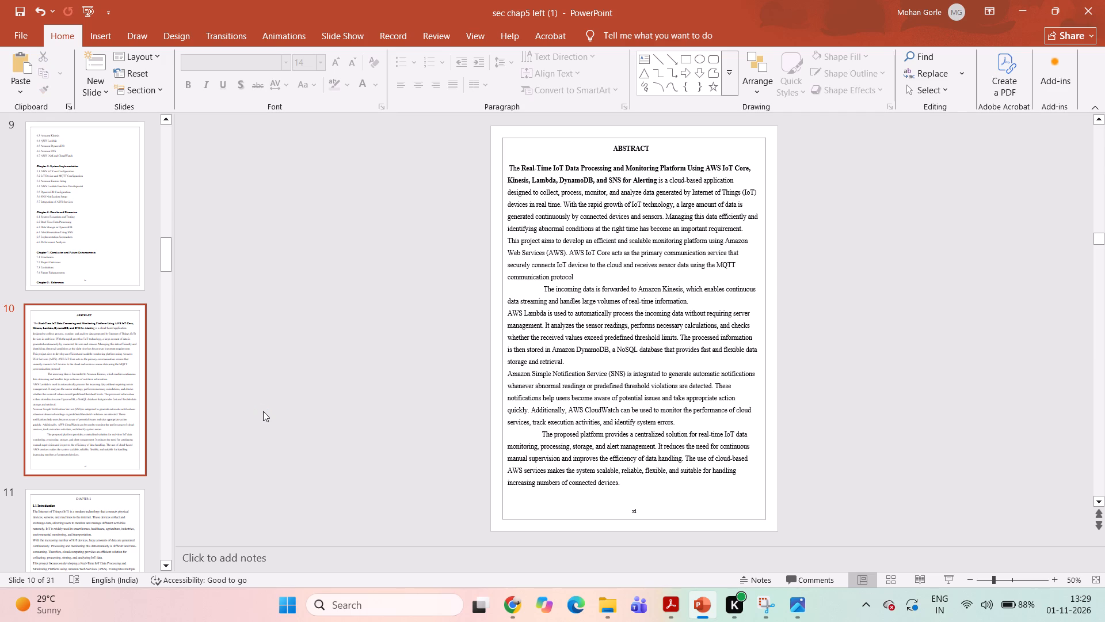
key(ctrl+s)
Search Windows for "wh" to find the WhatsApp app and its chats.
click(383, 602)
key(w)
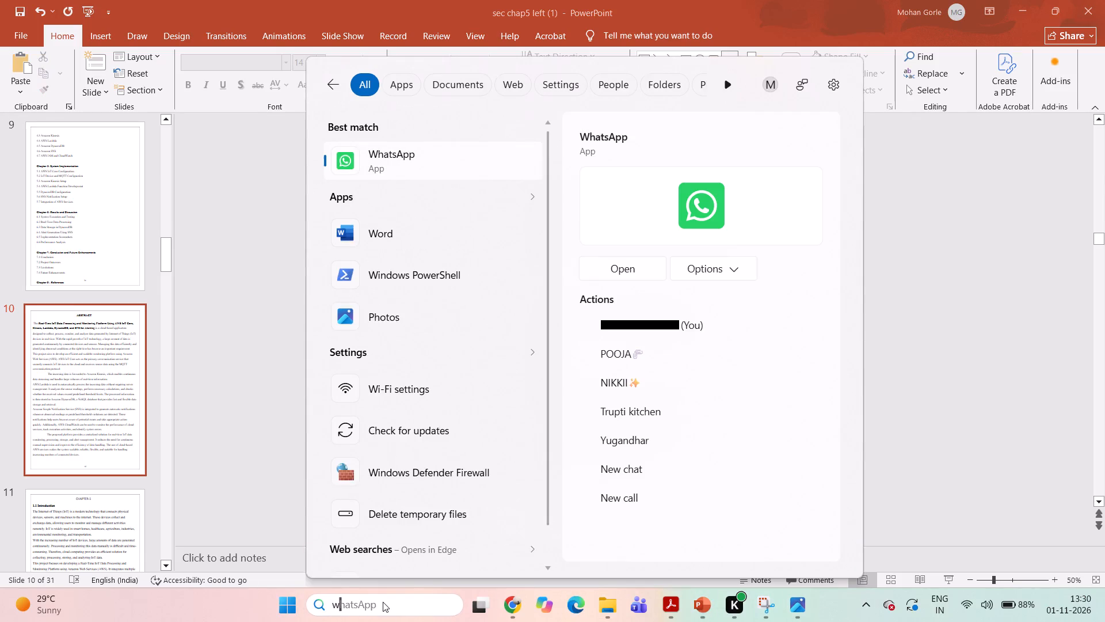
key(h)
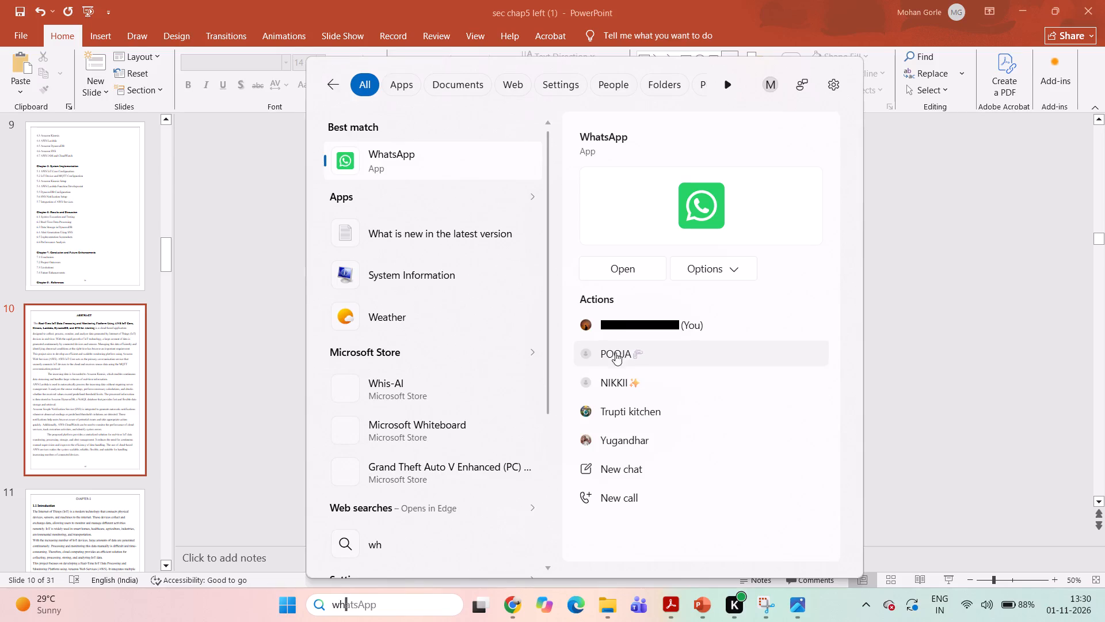